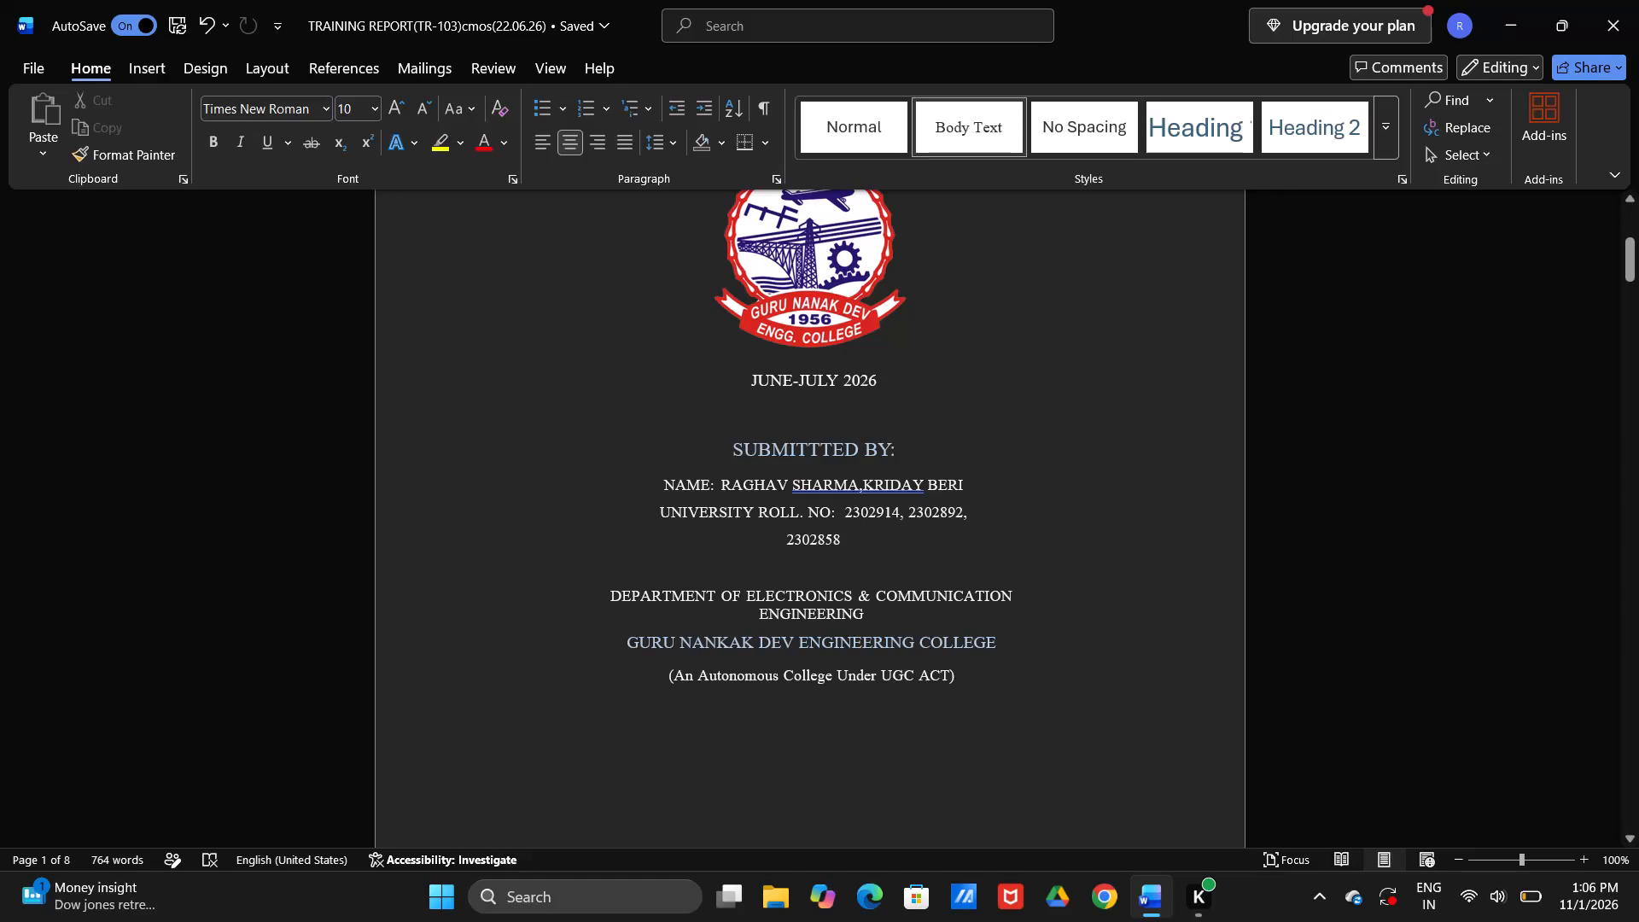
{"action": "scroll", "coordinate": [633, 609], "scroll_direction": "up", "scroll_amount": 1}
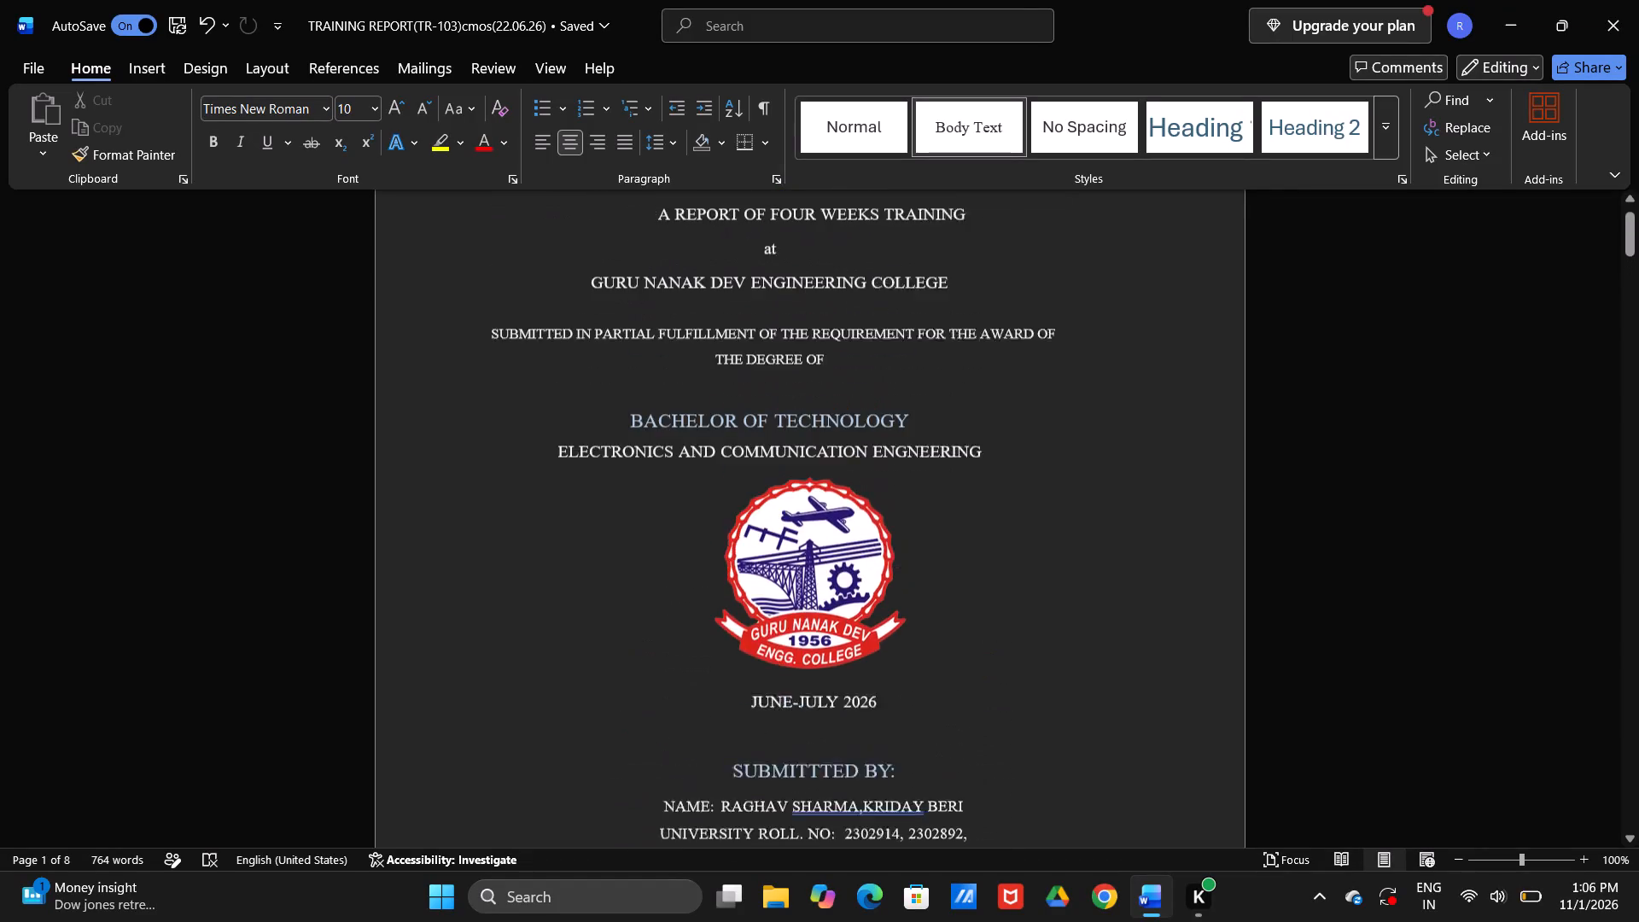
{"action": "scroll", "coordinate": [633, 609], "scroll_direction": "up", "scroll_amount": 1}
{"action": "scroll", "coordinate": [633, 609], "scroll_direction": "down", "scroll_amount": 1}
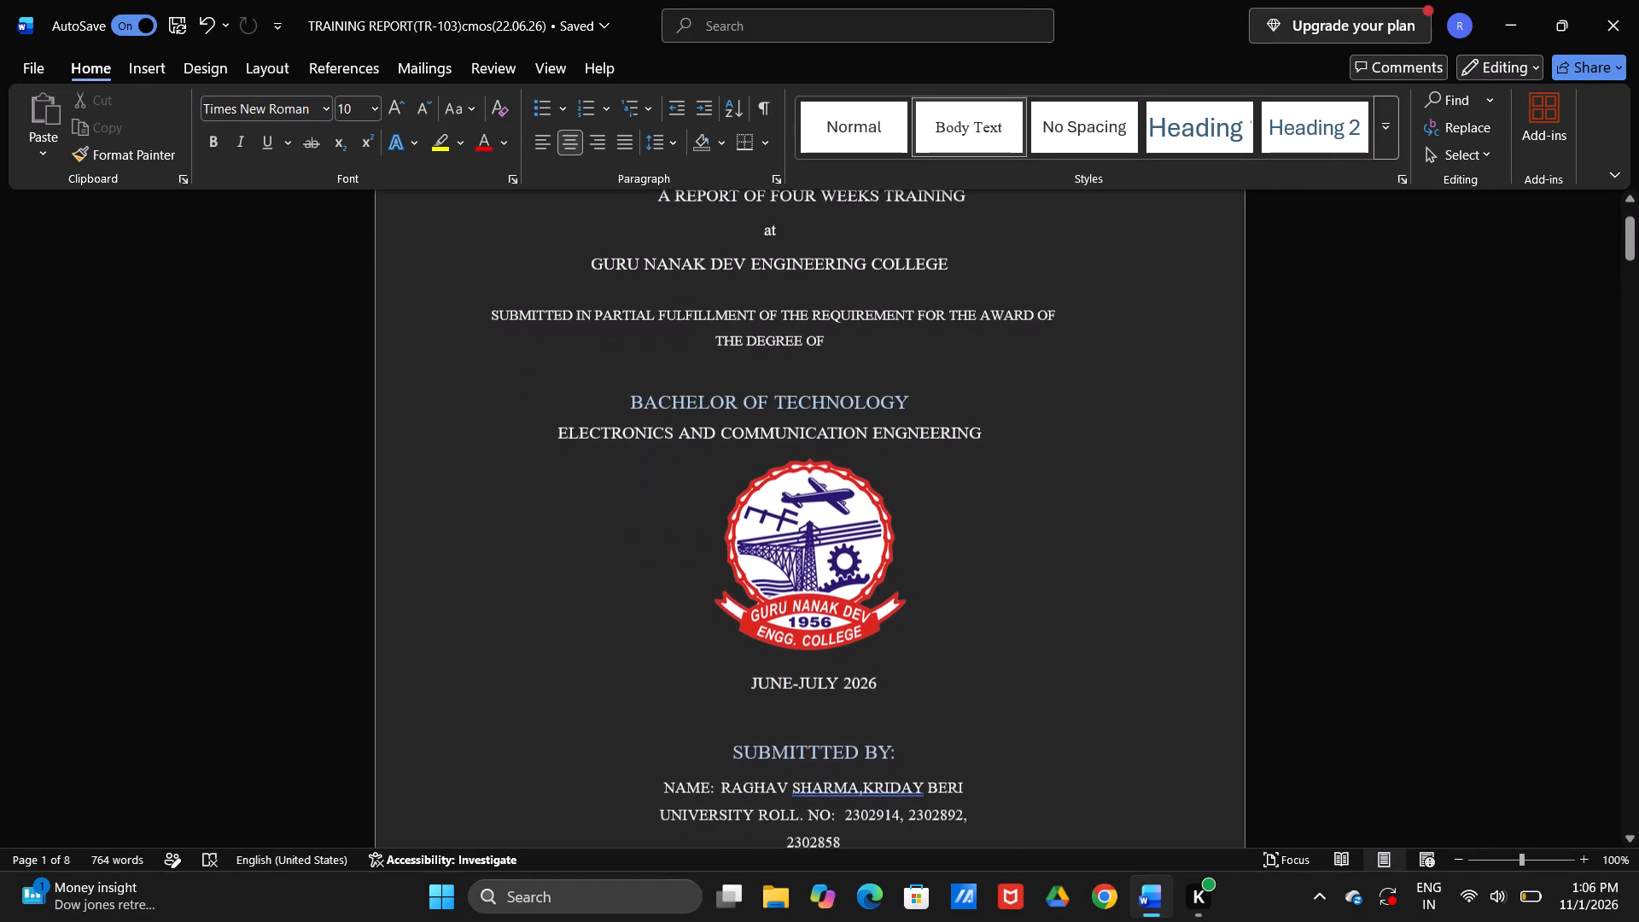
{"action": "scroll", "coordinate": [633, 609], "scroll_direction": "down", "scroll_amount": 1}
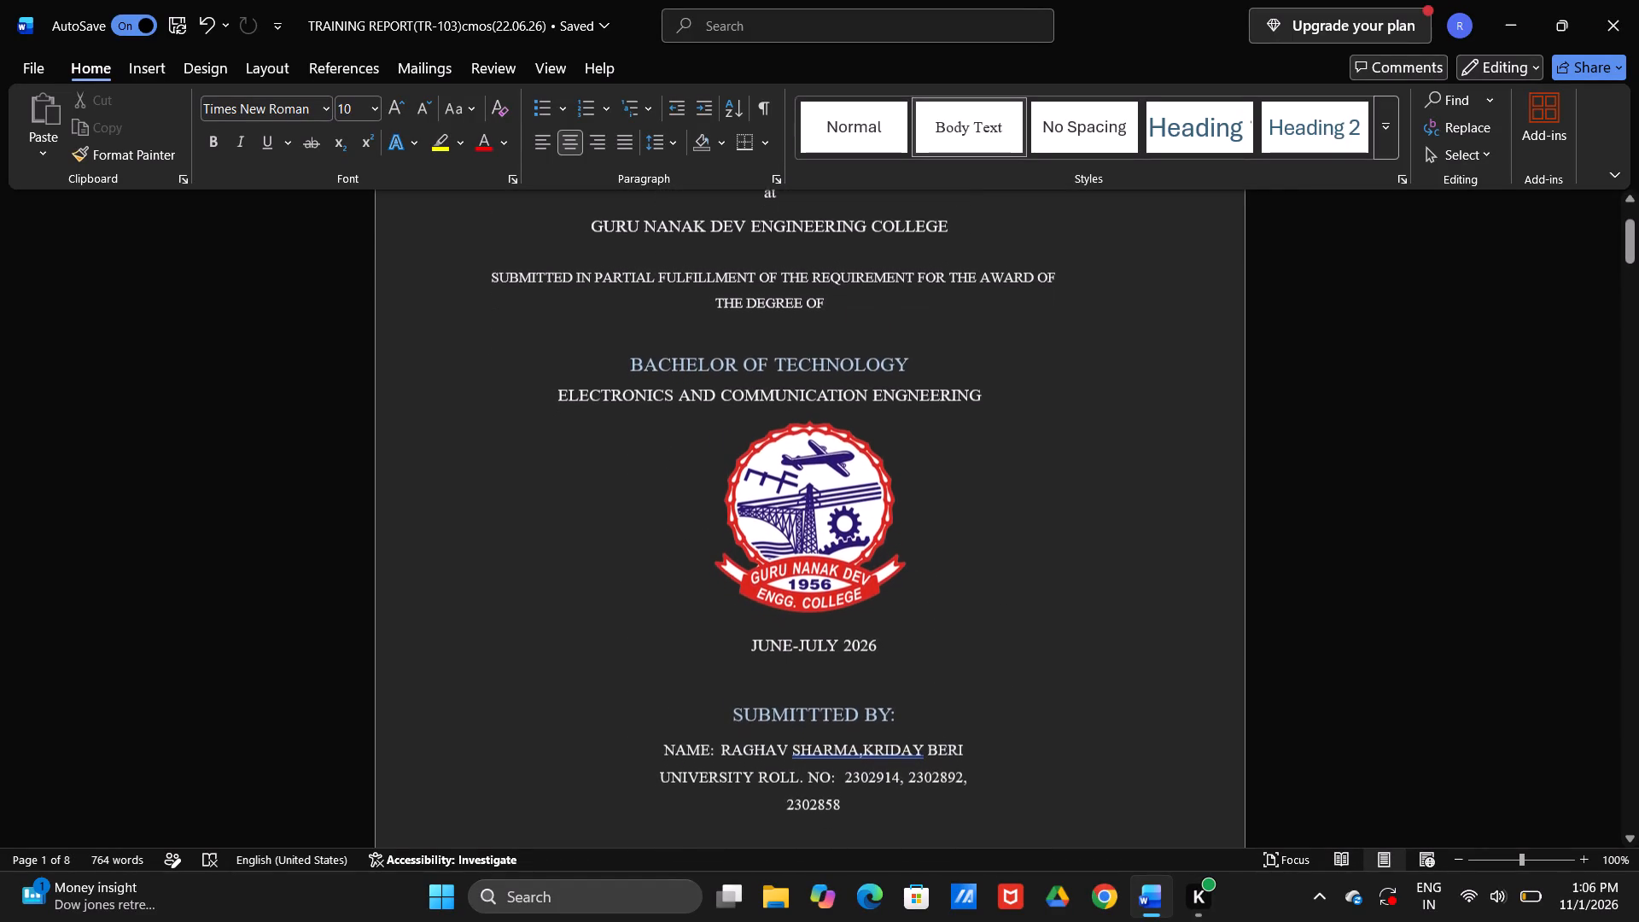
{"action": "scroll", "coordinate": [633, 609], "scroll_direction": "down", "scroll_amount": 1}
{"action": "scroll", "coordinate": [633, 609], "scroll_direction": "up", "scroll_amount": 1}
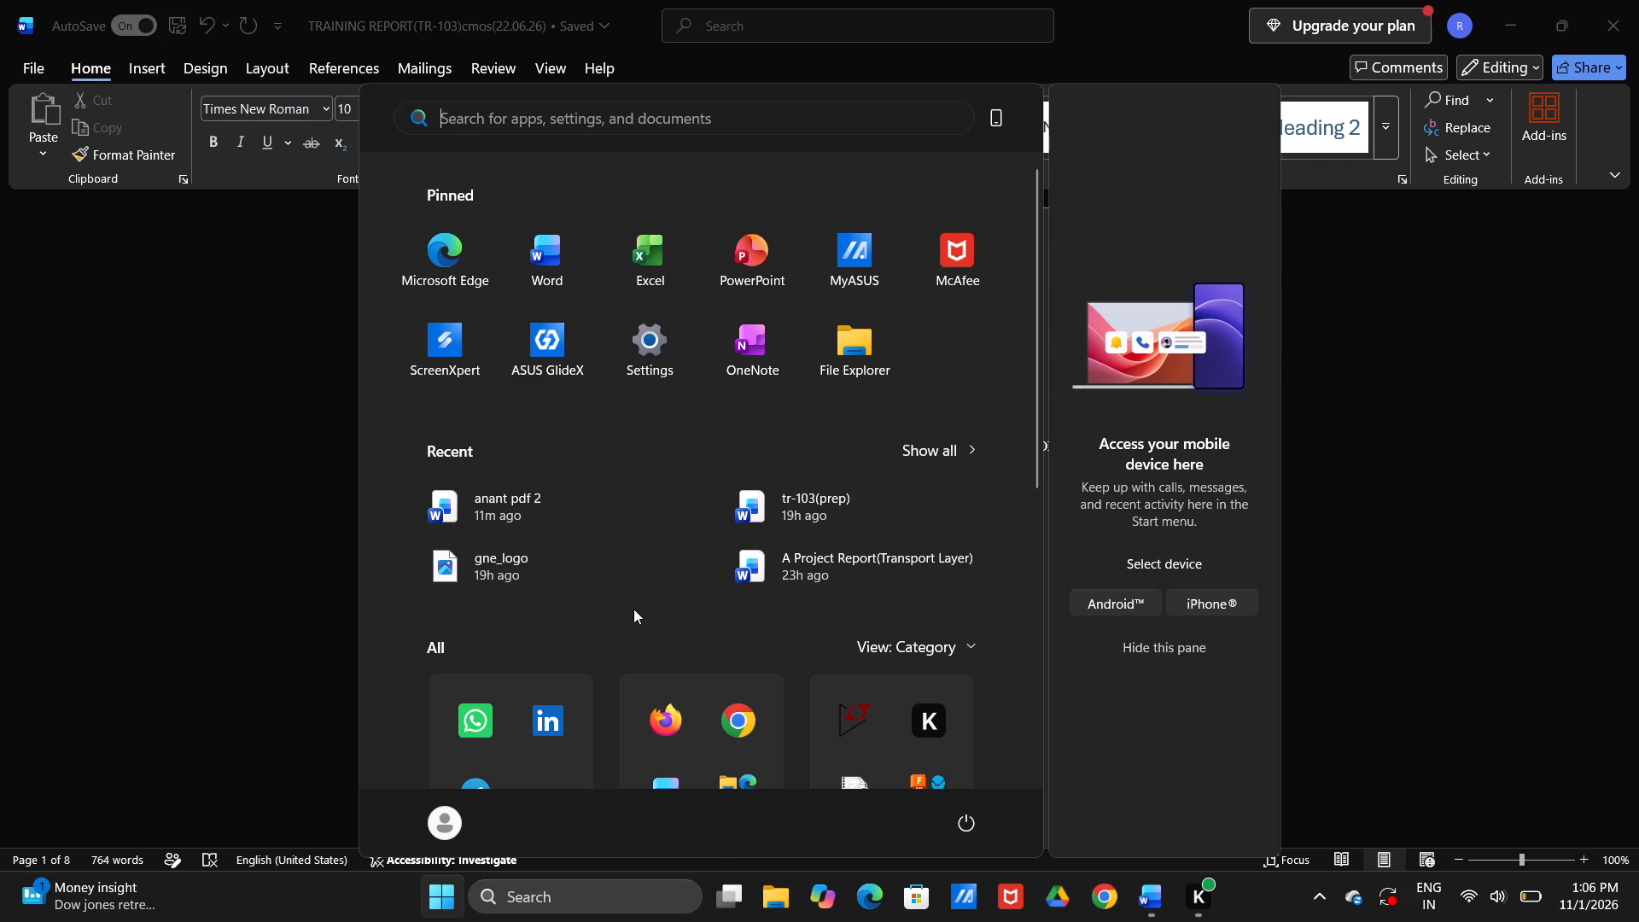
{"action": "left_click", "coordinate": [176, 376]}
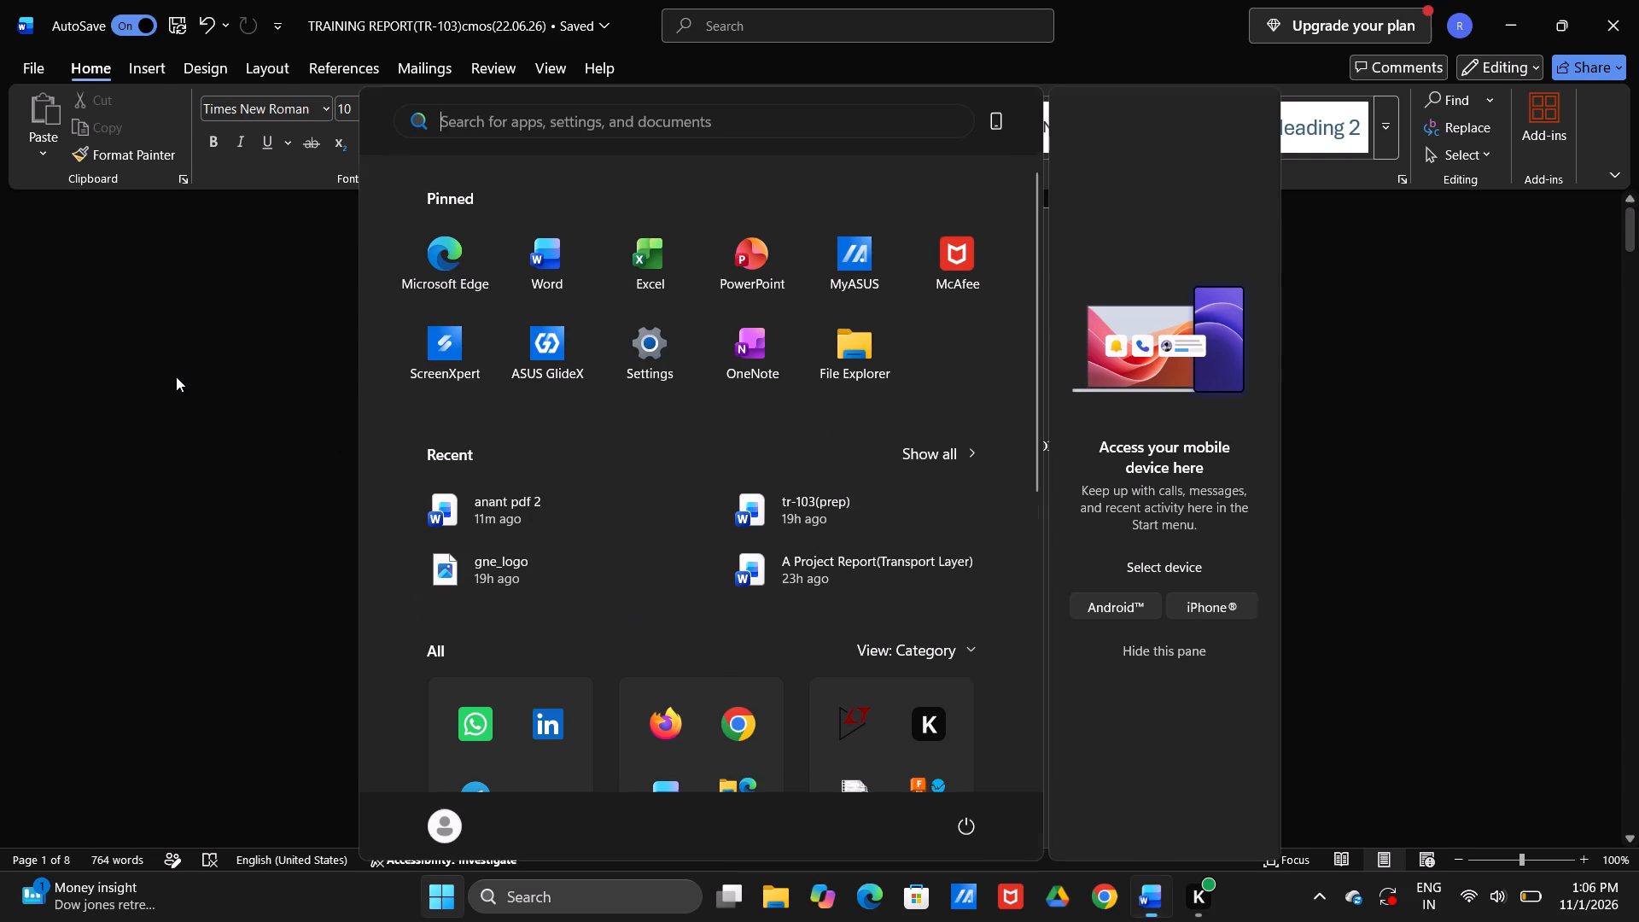
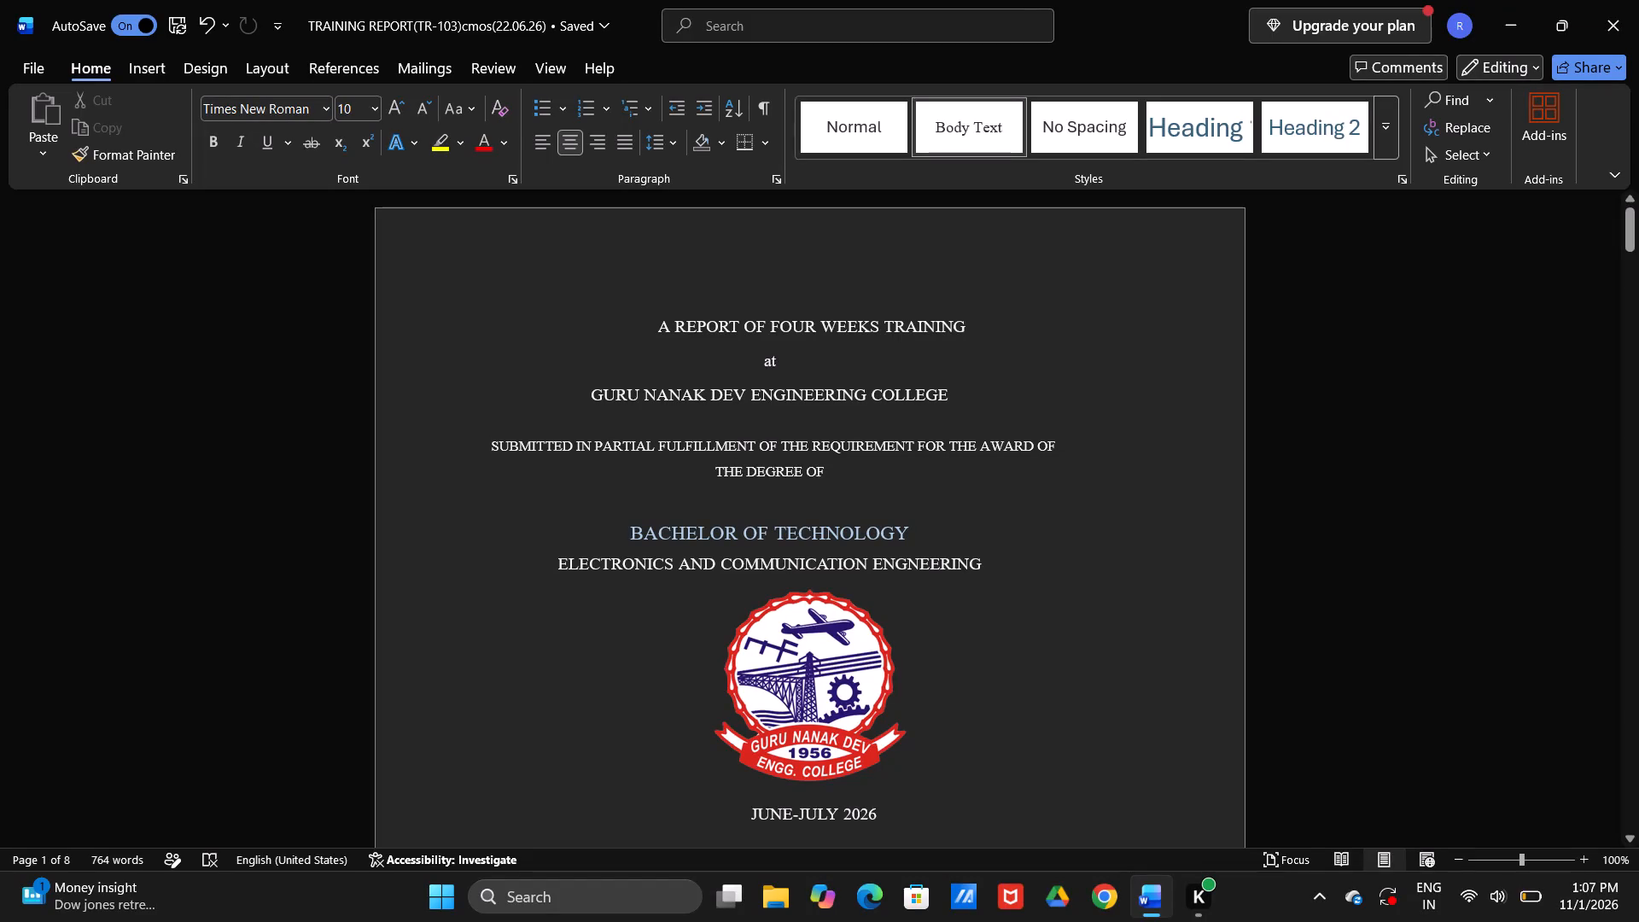
Open the Downloads folder in File Explorer and look through its files.
{"action": "double_click", "coordinate": [765, 915]}
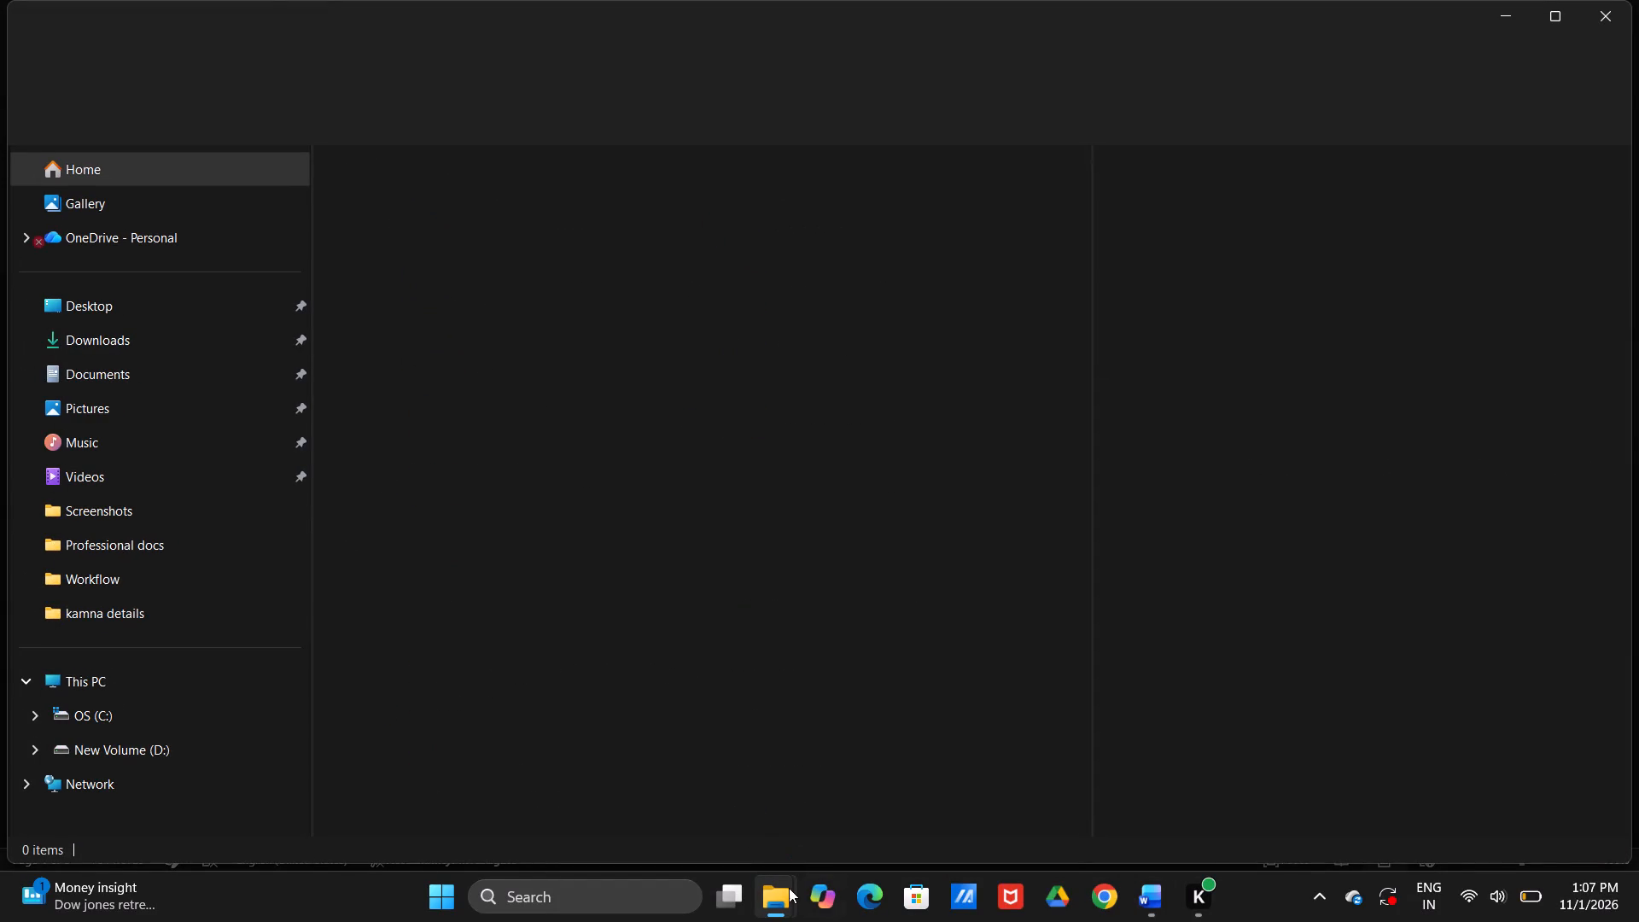
{"action": "left_click", "coordinate": [976, 719]}
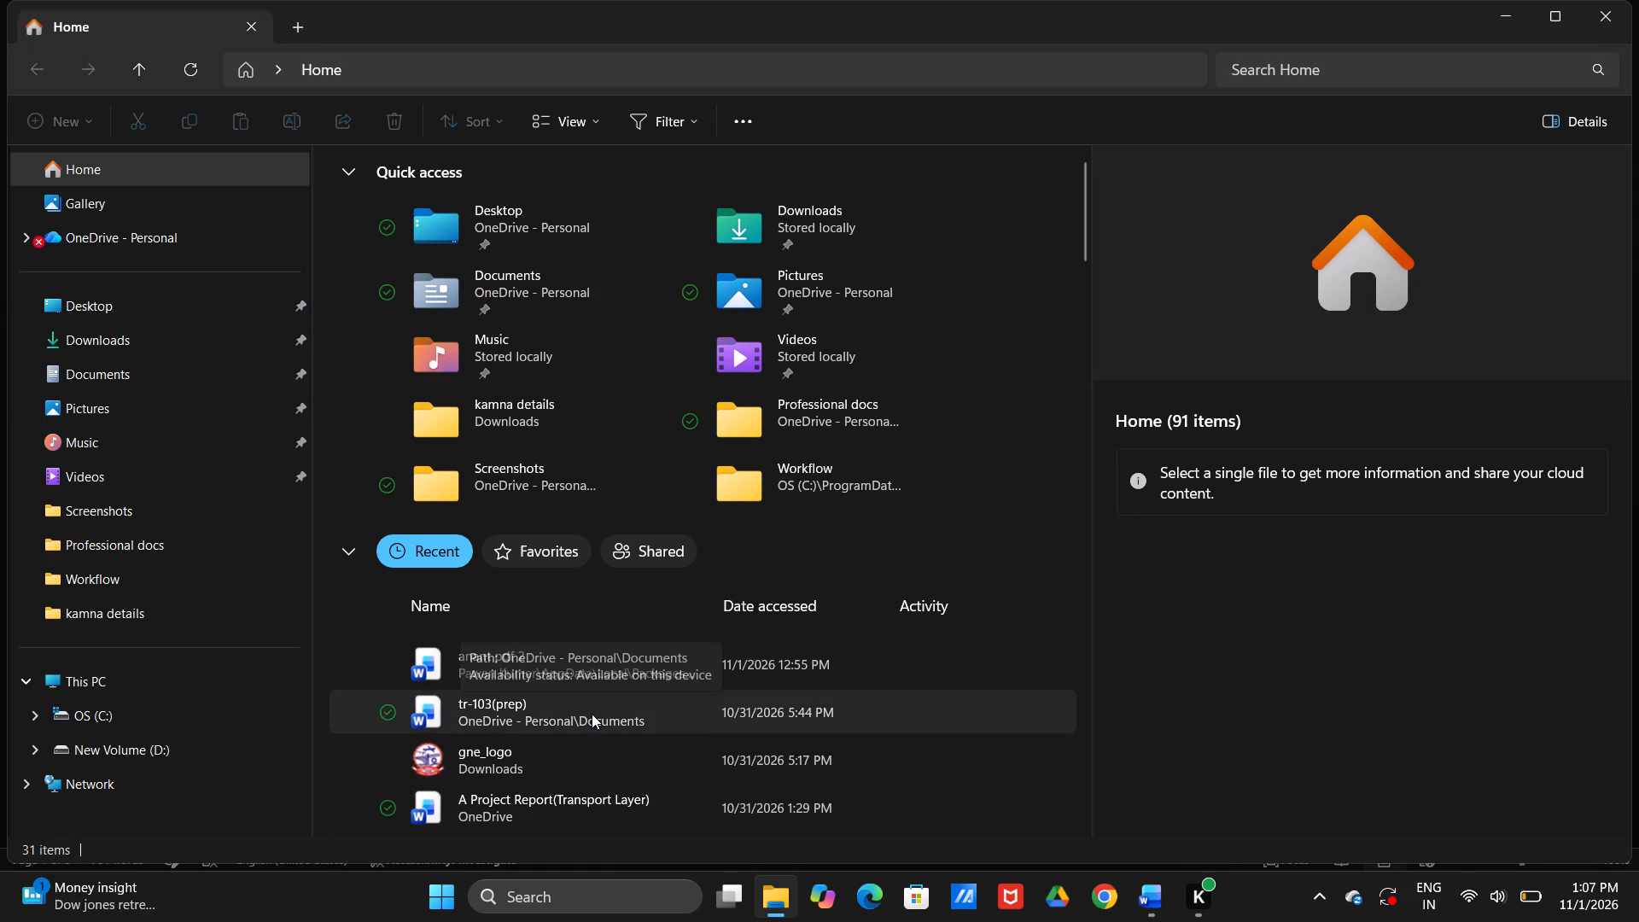
{"action": "double_click", "coordinate": [129, 352]}
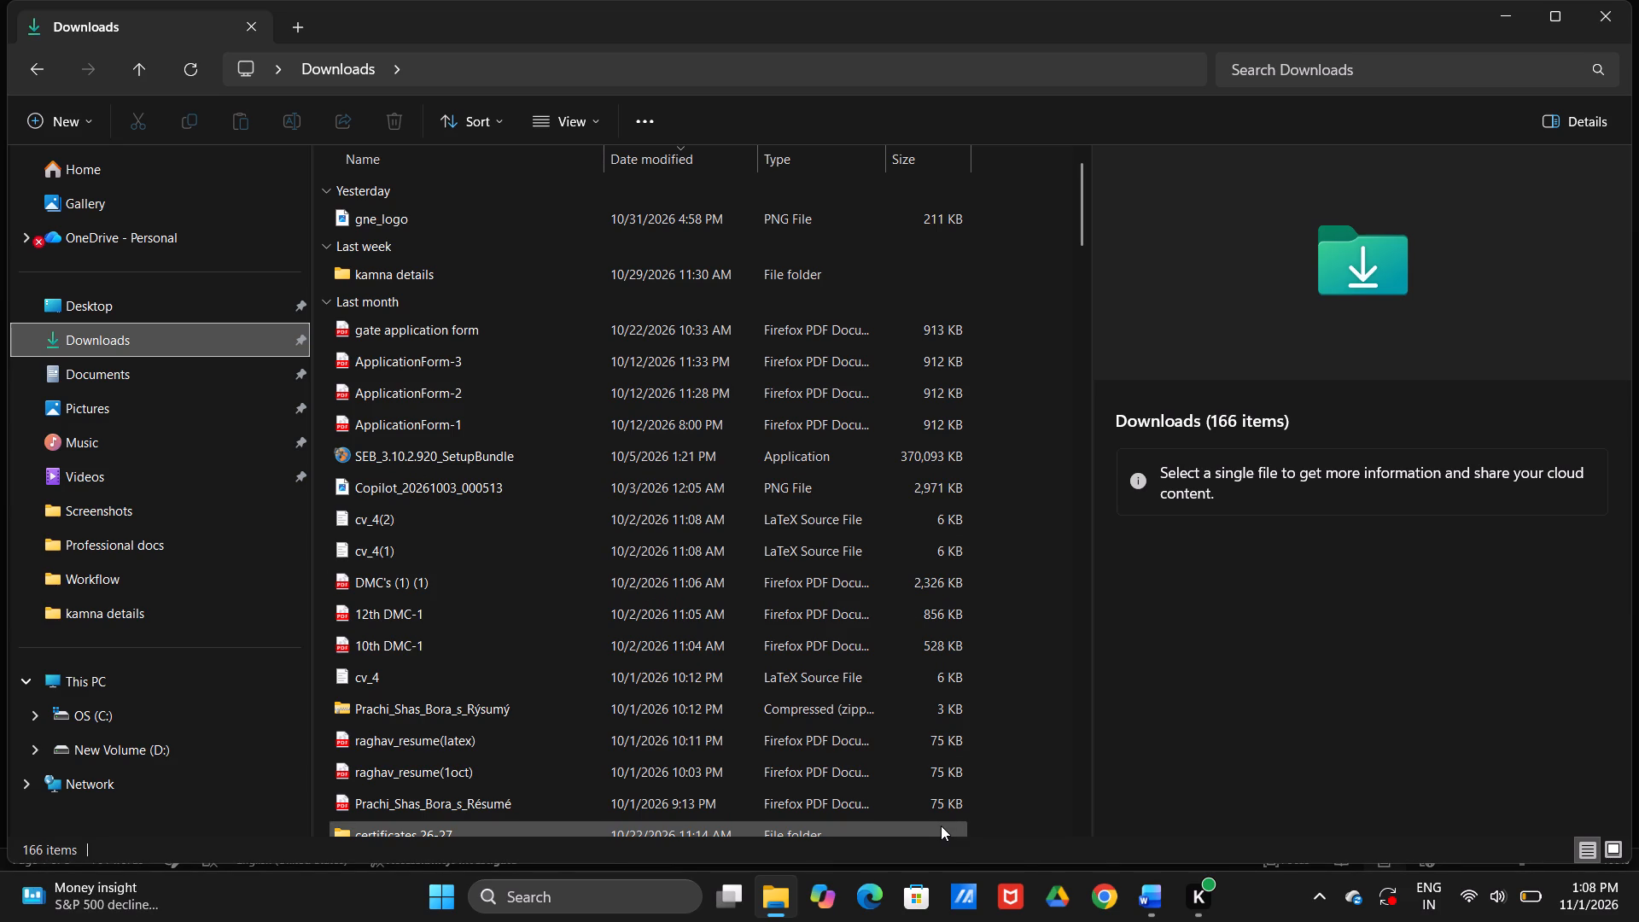
Open Chrome and check its download history, closing the browser when done.
{"action": "type", "text": "chrome"}
{"action": "key", "text": "Return"}
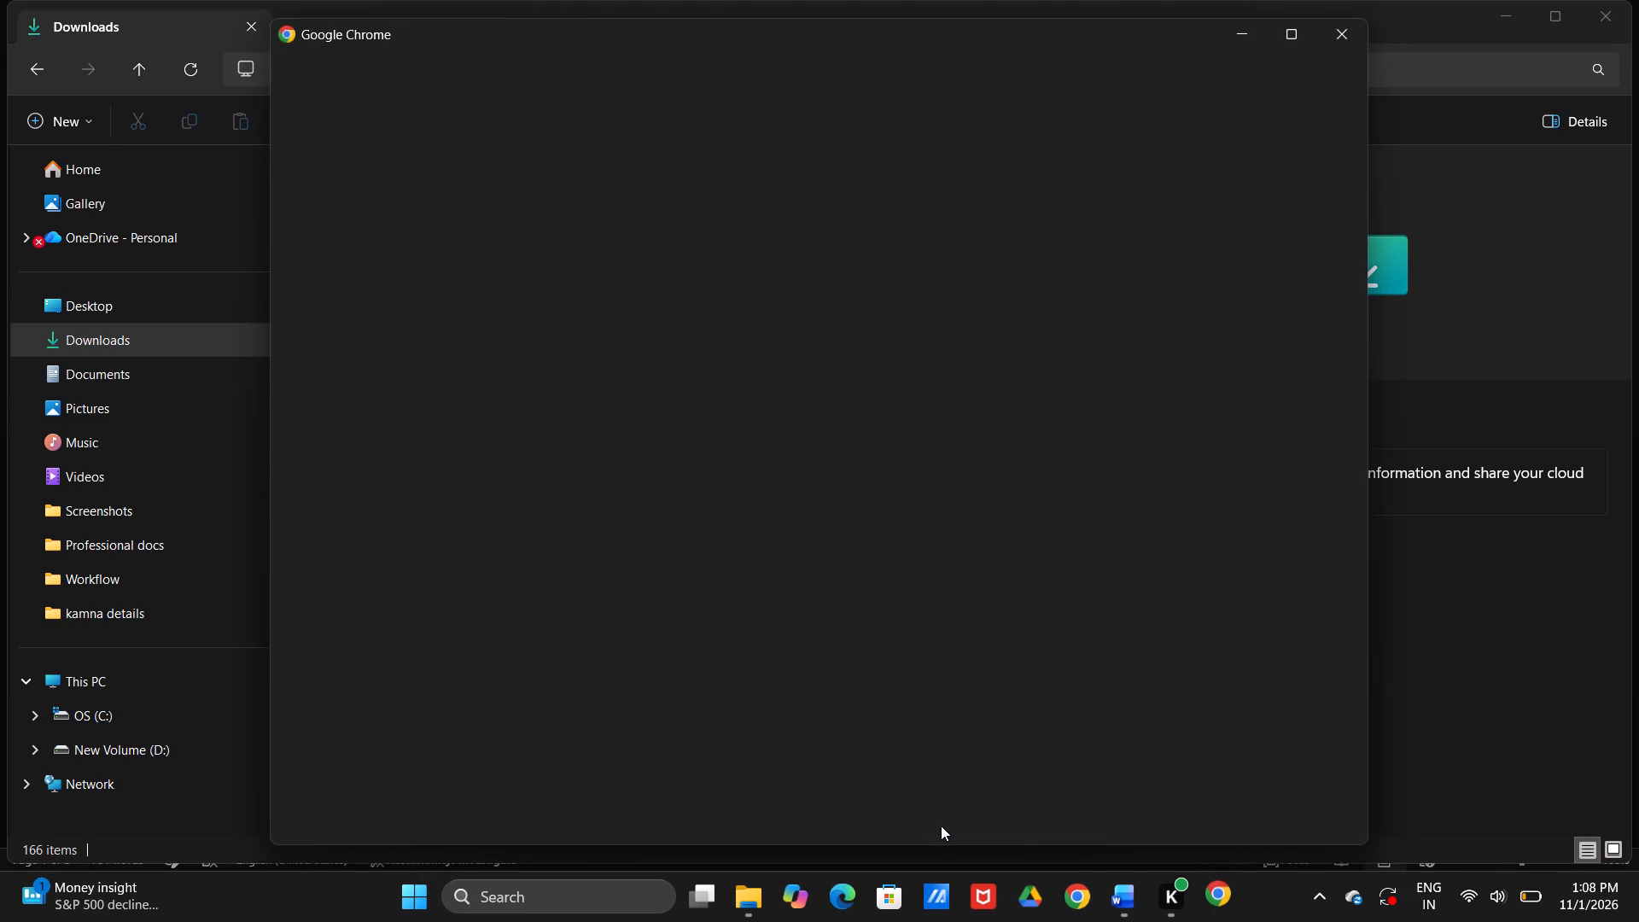
{"action": "left_click", "coordinate": [858, 500]}
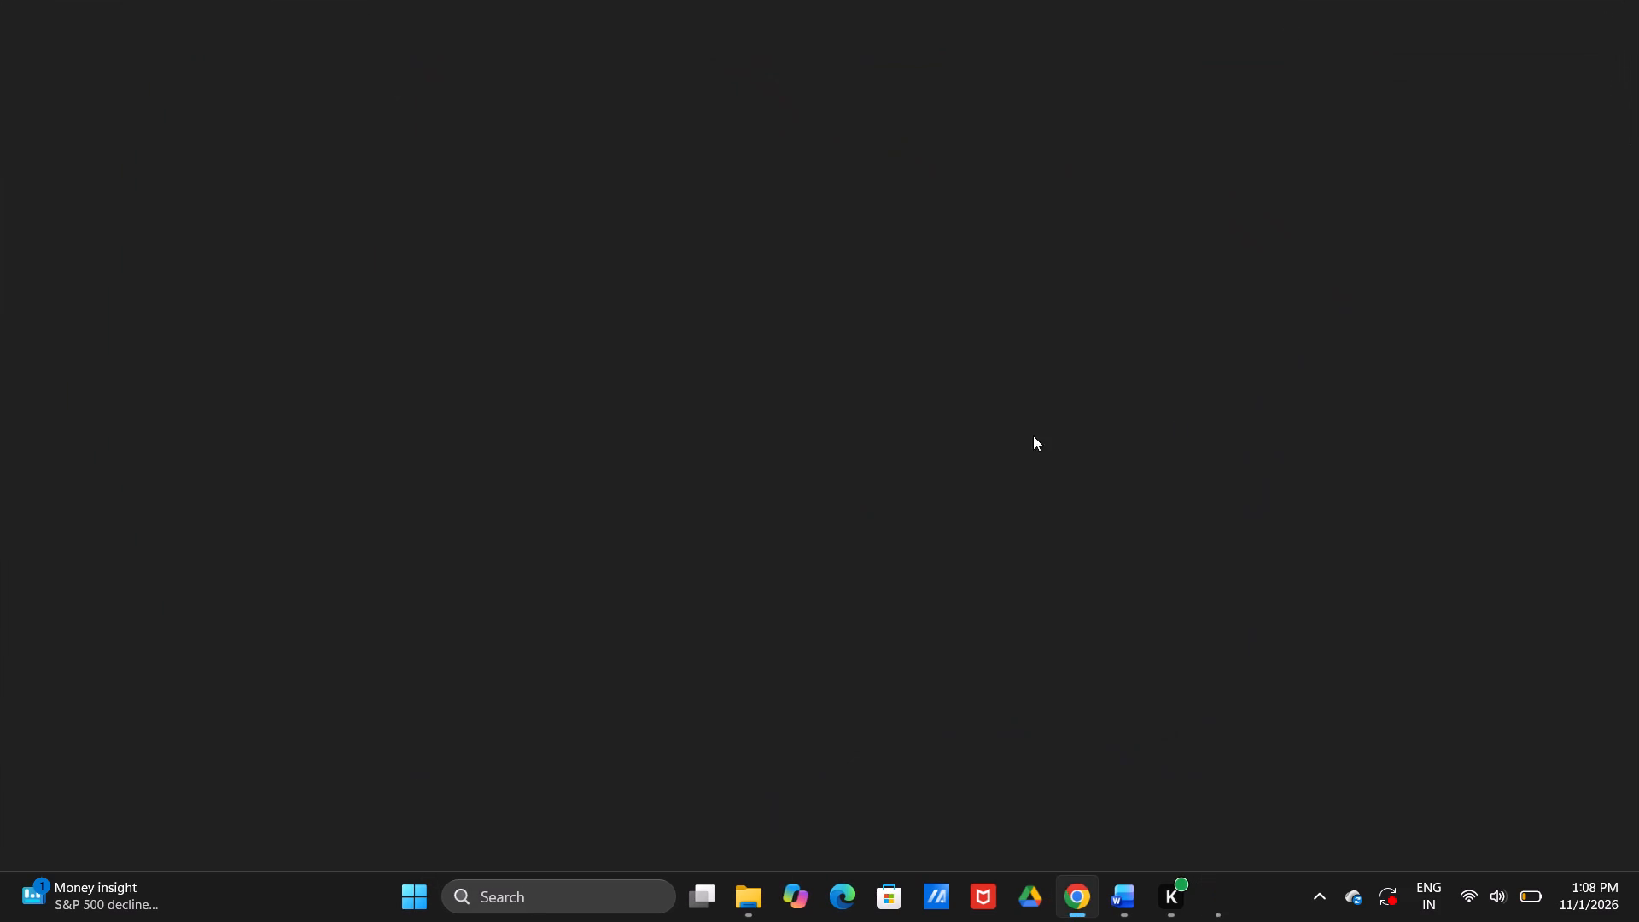
{"action": "left_click", "coordinate": [1620, 67]}
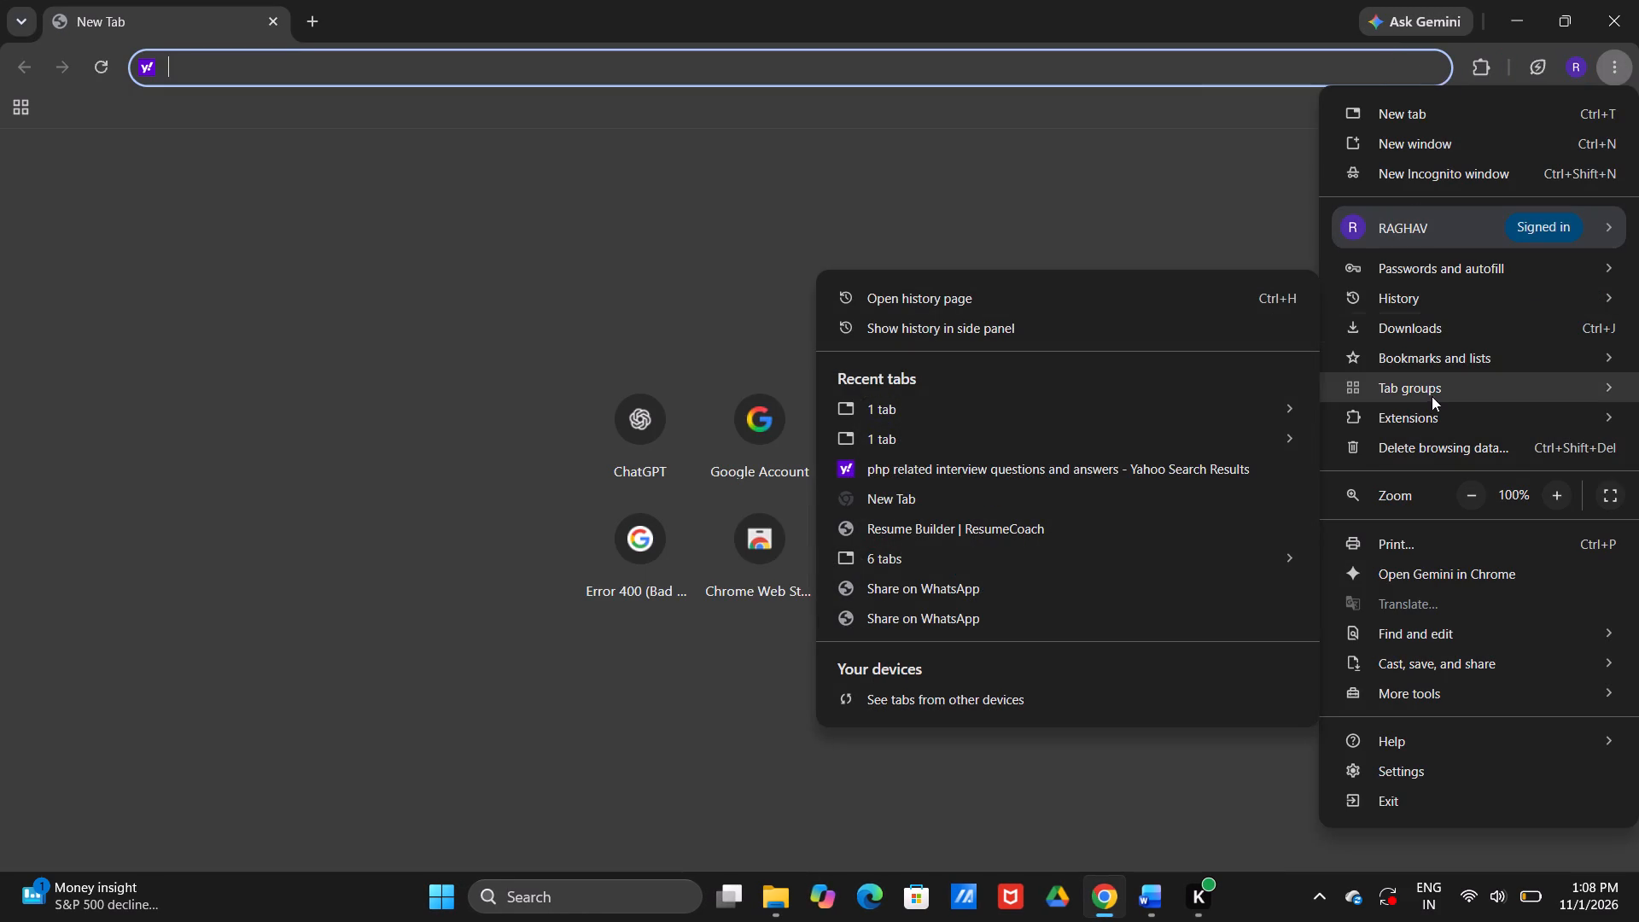
{"action": "left_click", "coordinate": [1447, 324]}
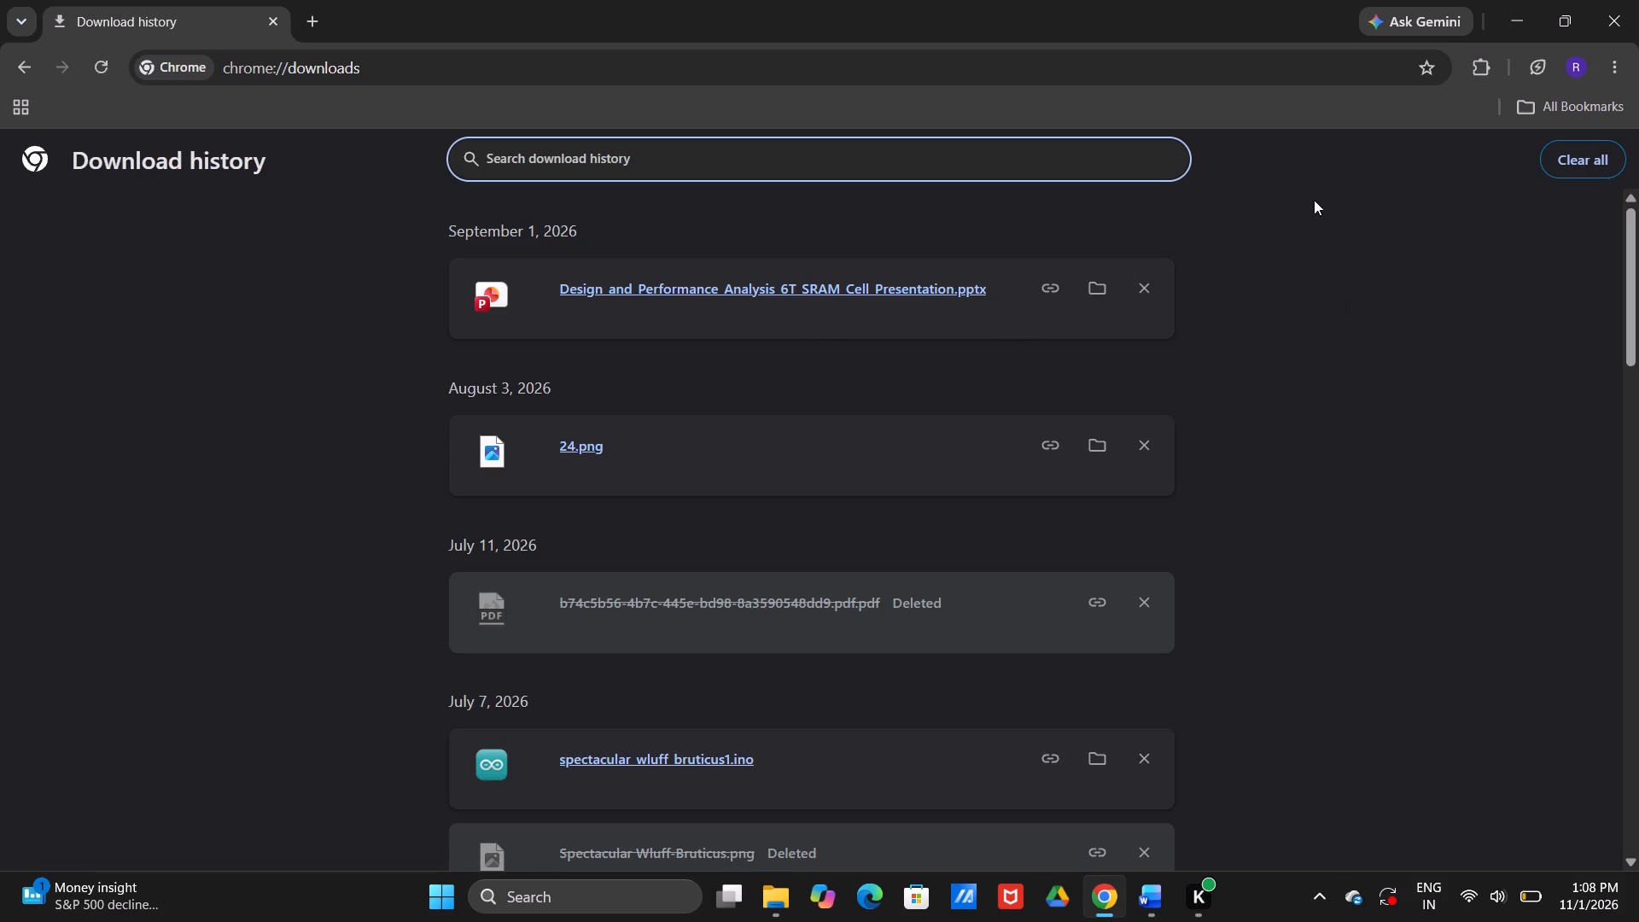
{"action": "key", "text": "space"}
{"action": "key", "text": "alt+F4"}
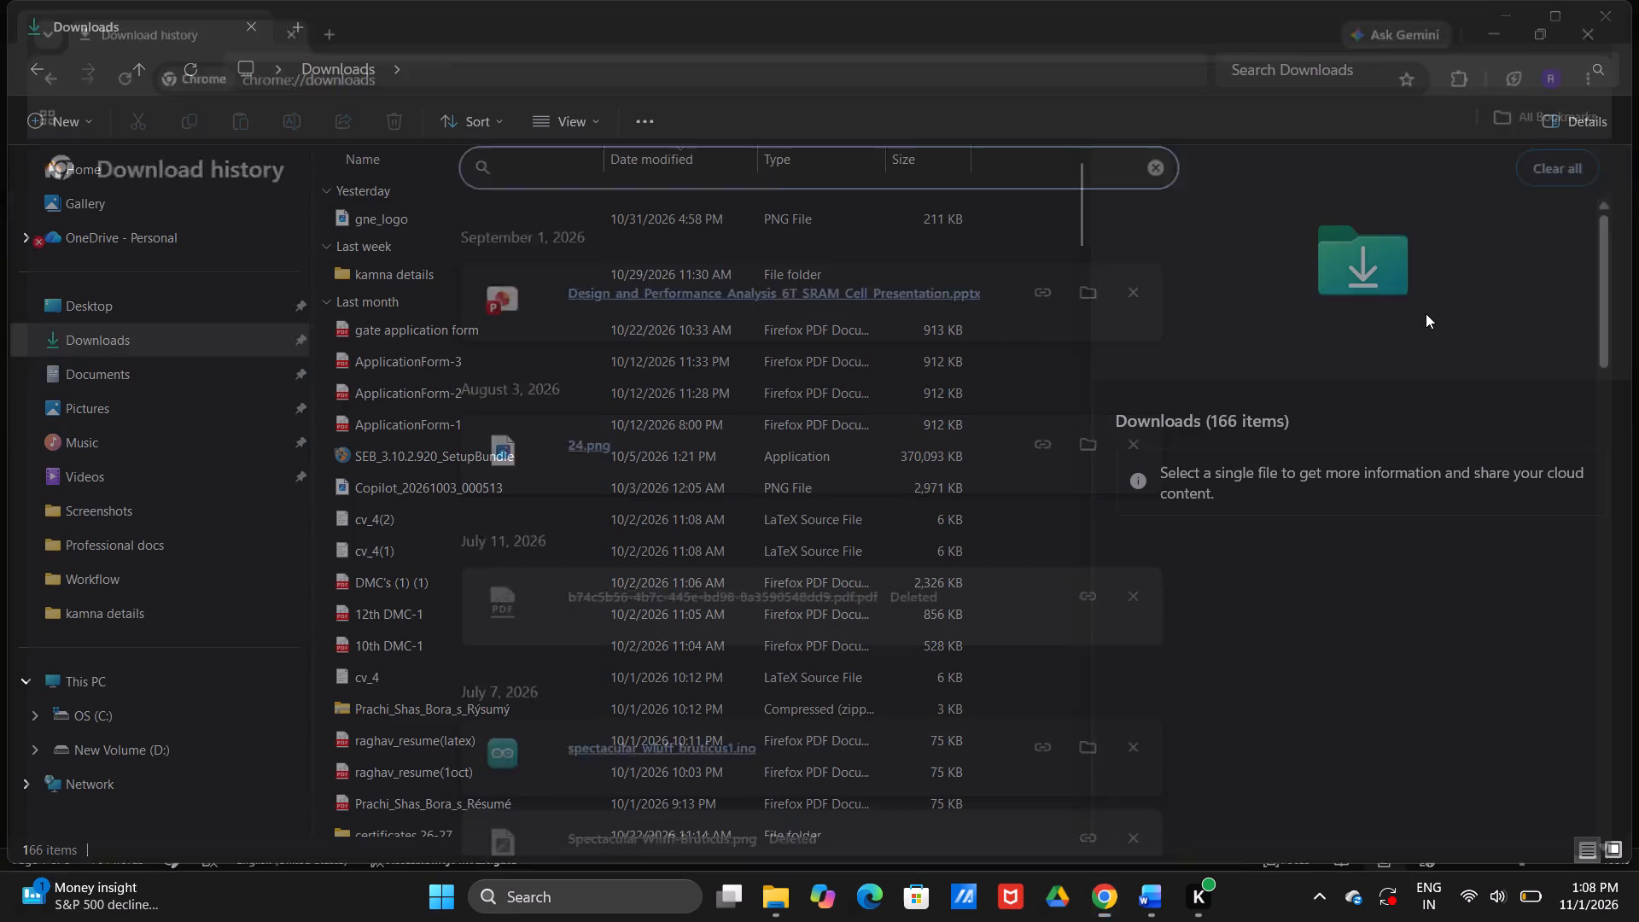
Open Firefox and check its list of downloaded files.
{"action": "key", "text": "f"}
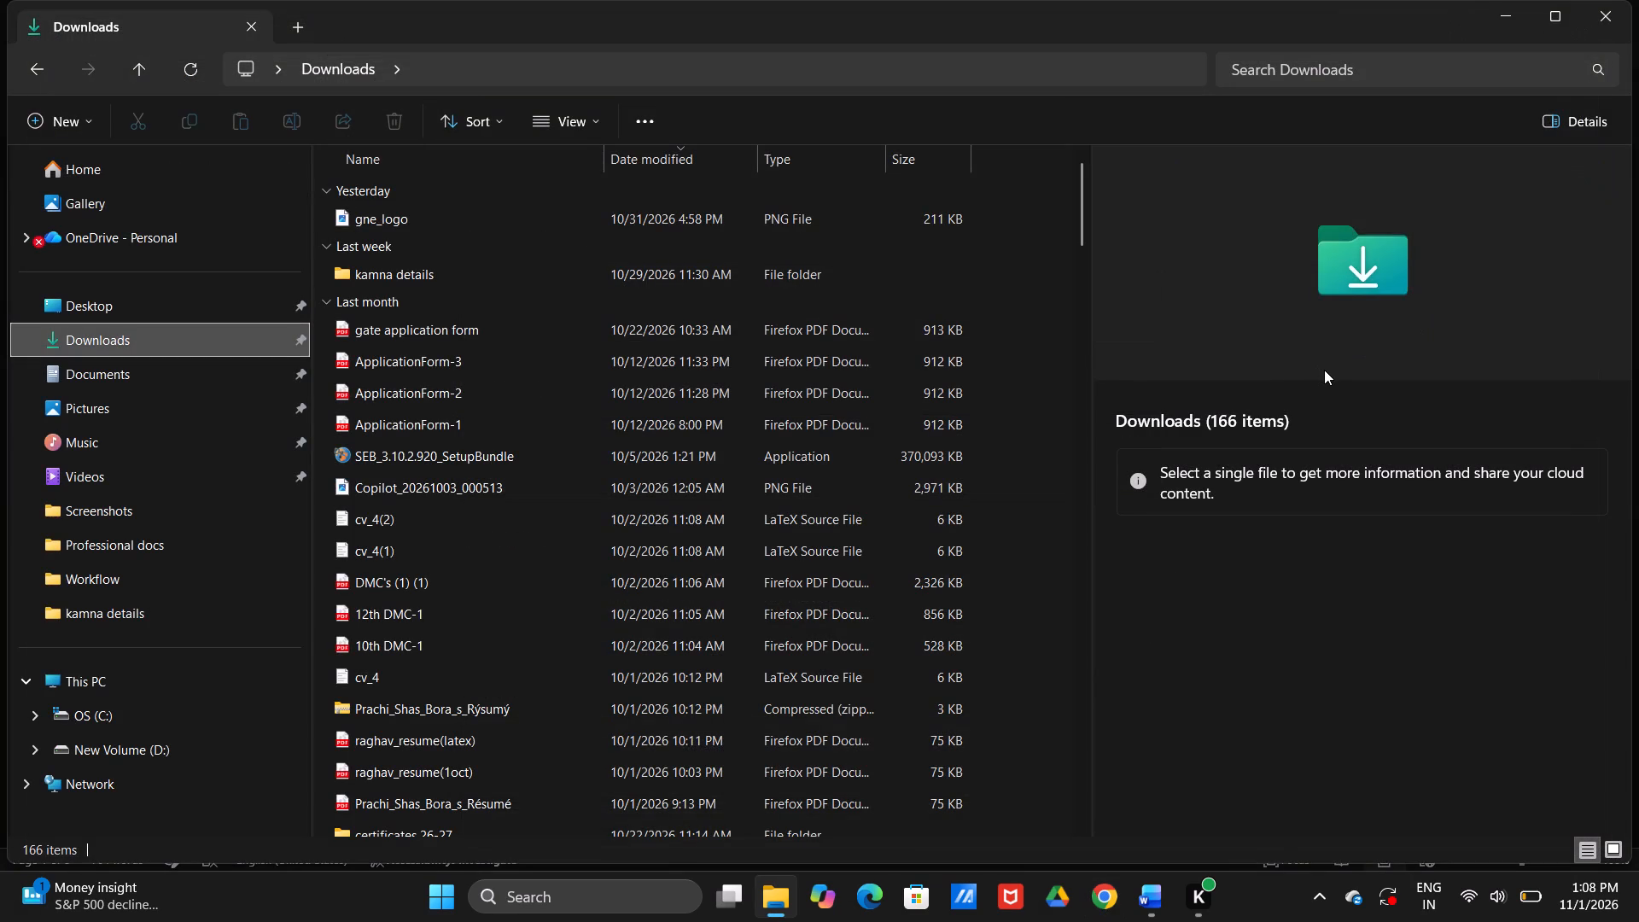
{"action": "type", "text": "firefox"}
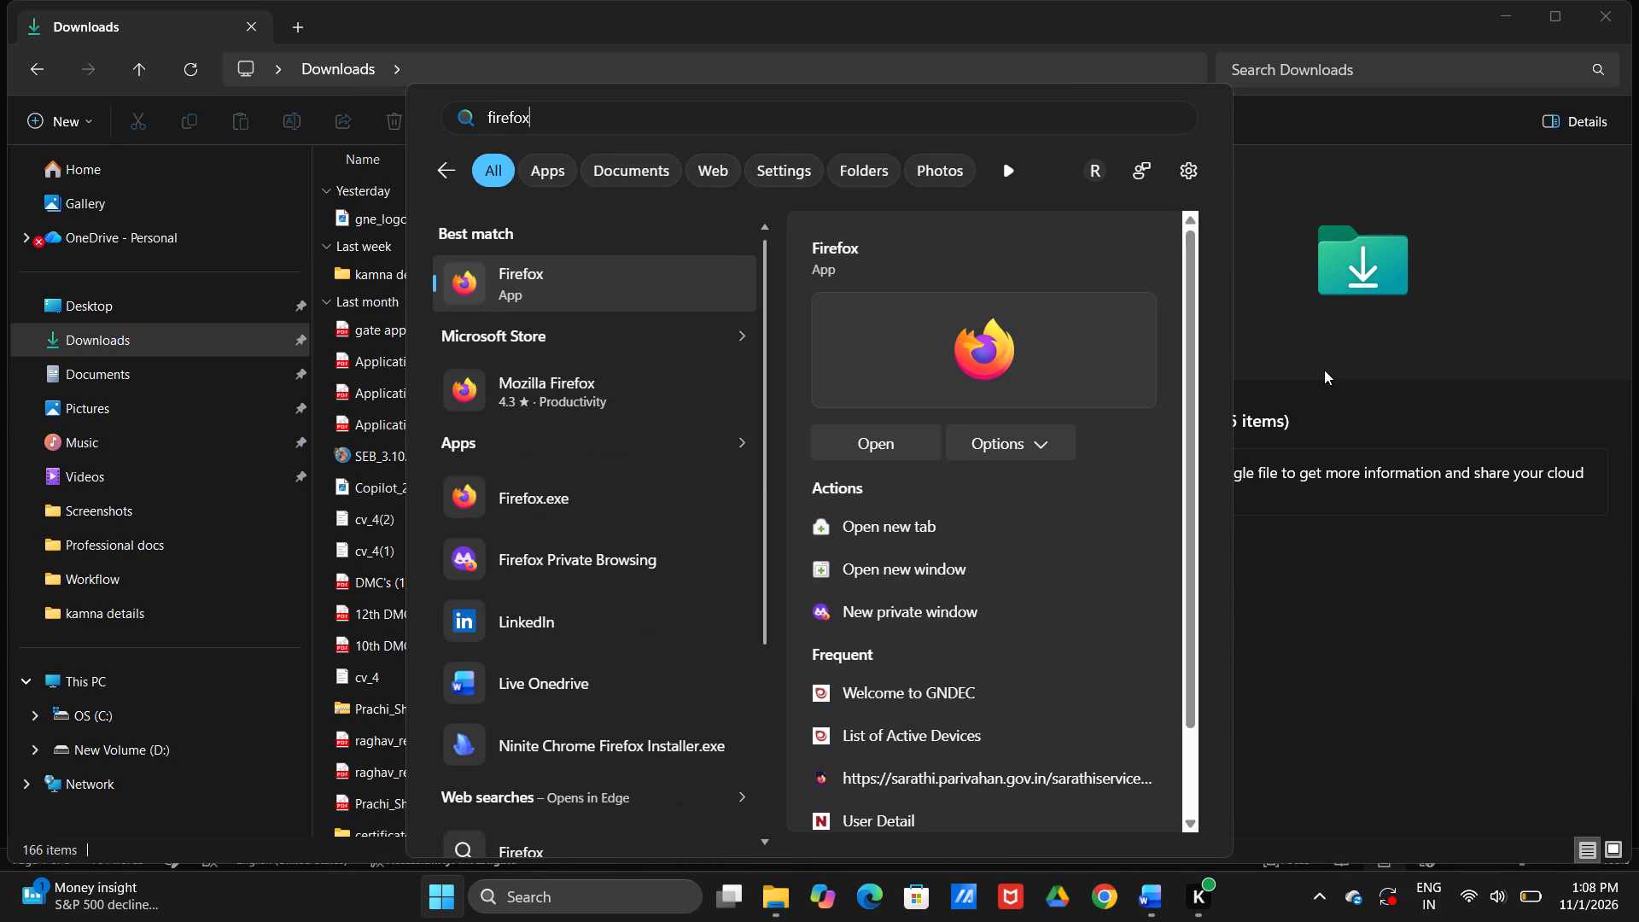
{"action": "key", "text": "Return"}
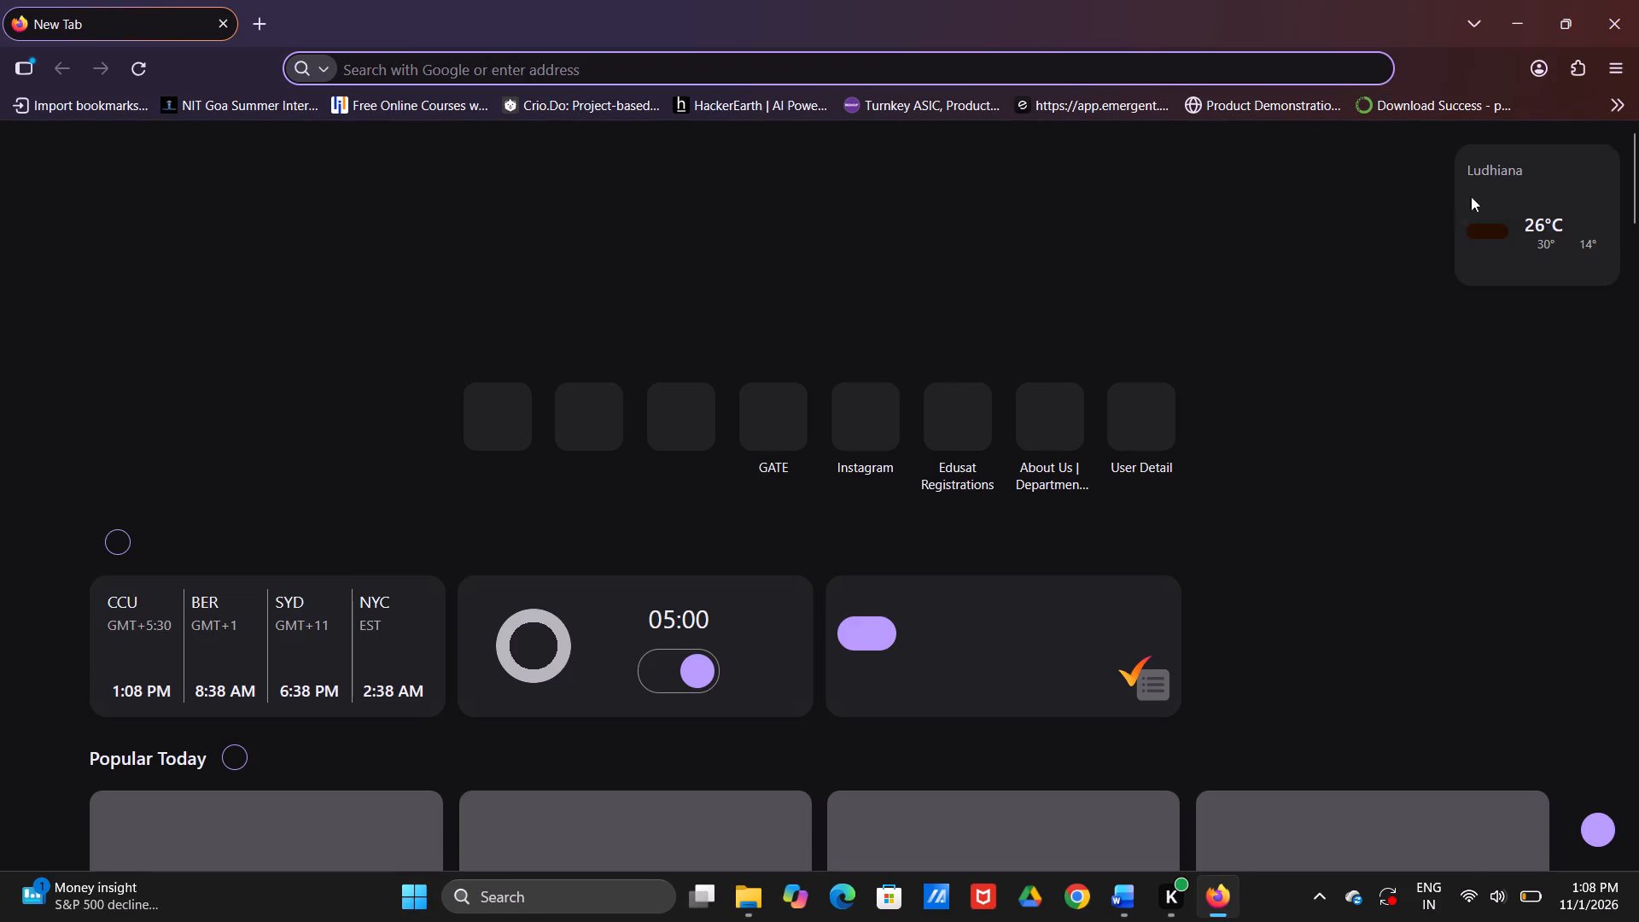
{"action": "left_click", "coordinate": [1614, 81]}
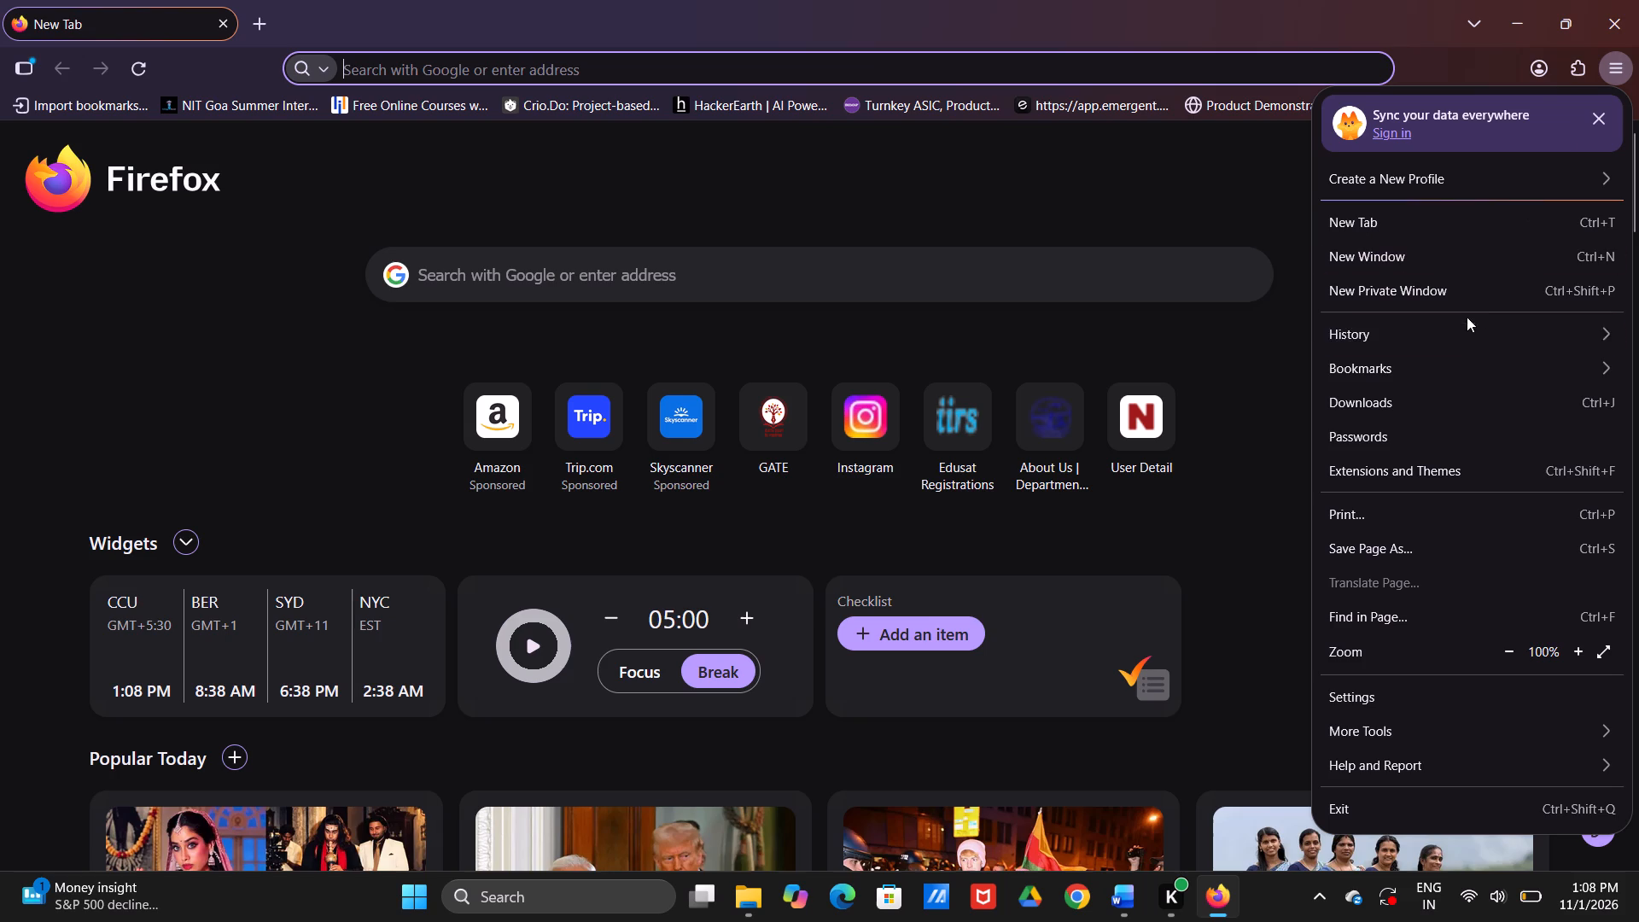
{"action": "left_click", "coordinate": [1472, 376]}
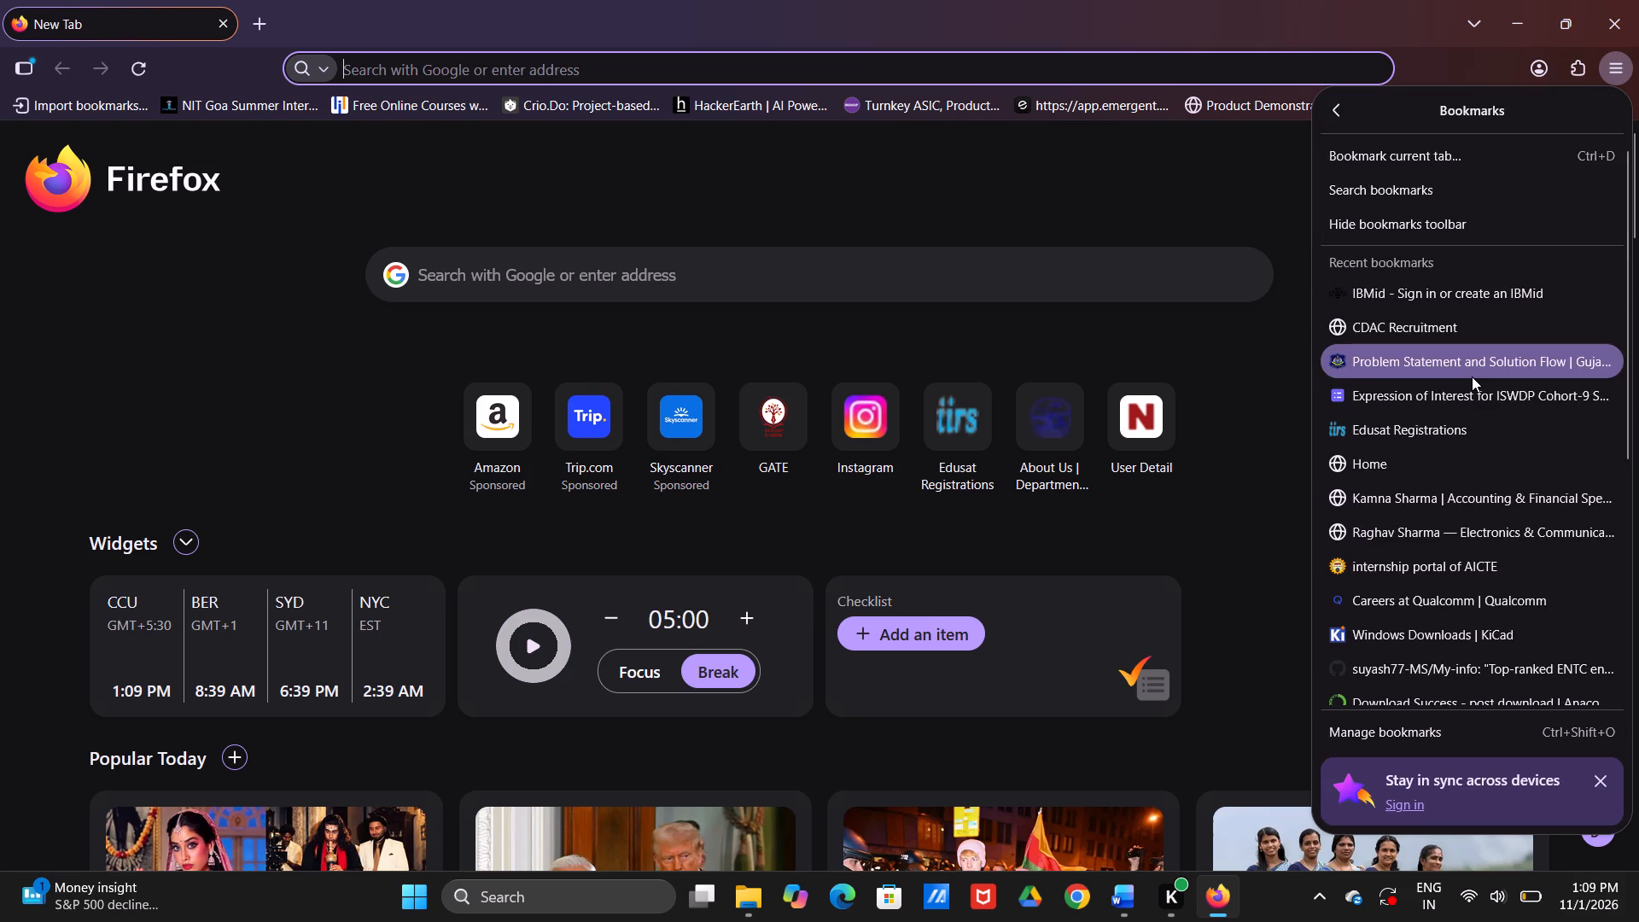
{"action": "left_click_drag", "start_coordinate": [1330, 120], "coordinate": [1342, 172]}
{"action": "left_click", "coordinate": [1337, 105]}
{"action": "double_click", "coordinate": [1414, 395]}
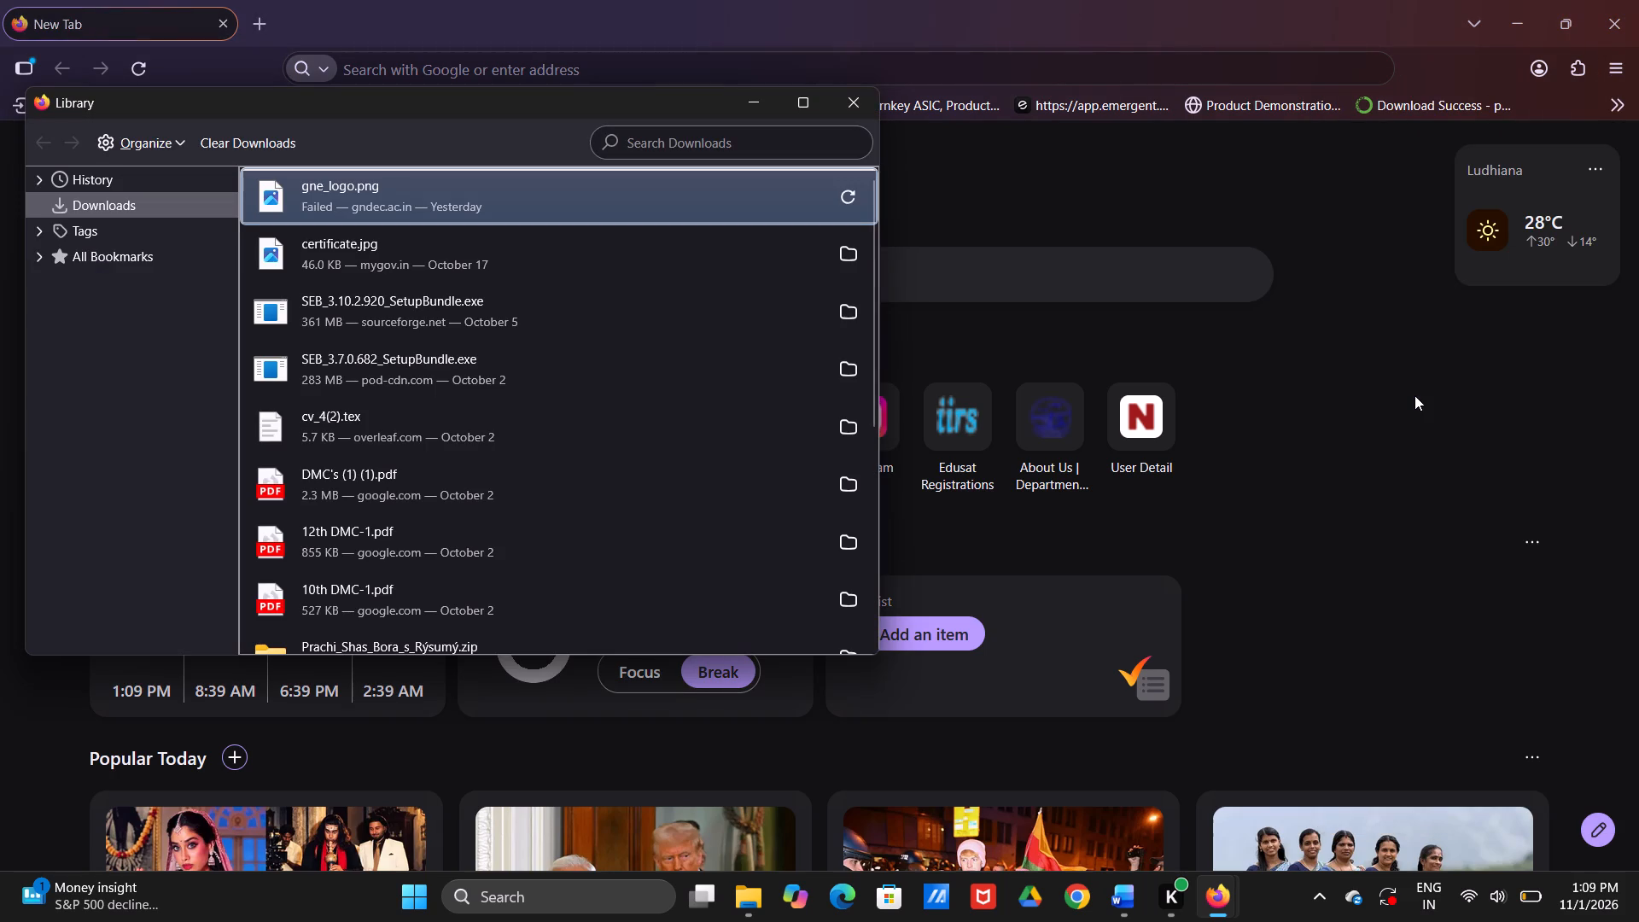
{"action": "left_click", "coordinate": [1414, 395]}
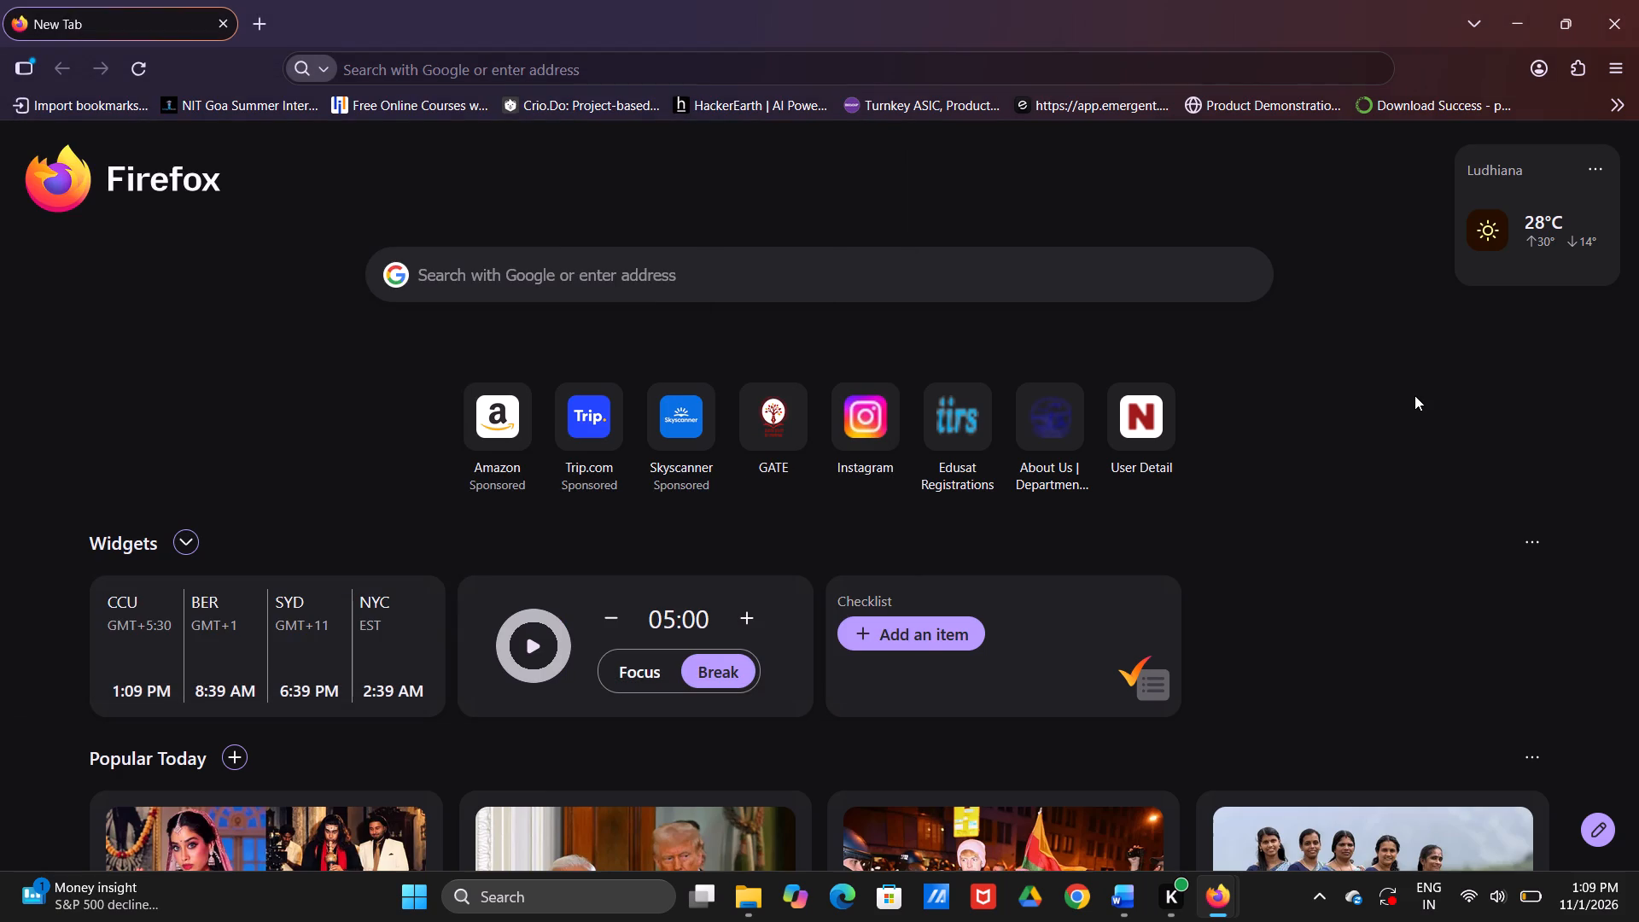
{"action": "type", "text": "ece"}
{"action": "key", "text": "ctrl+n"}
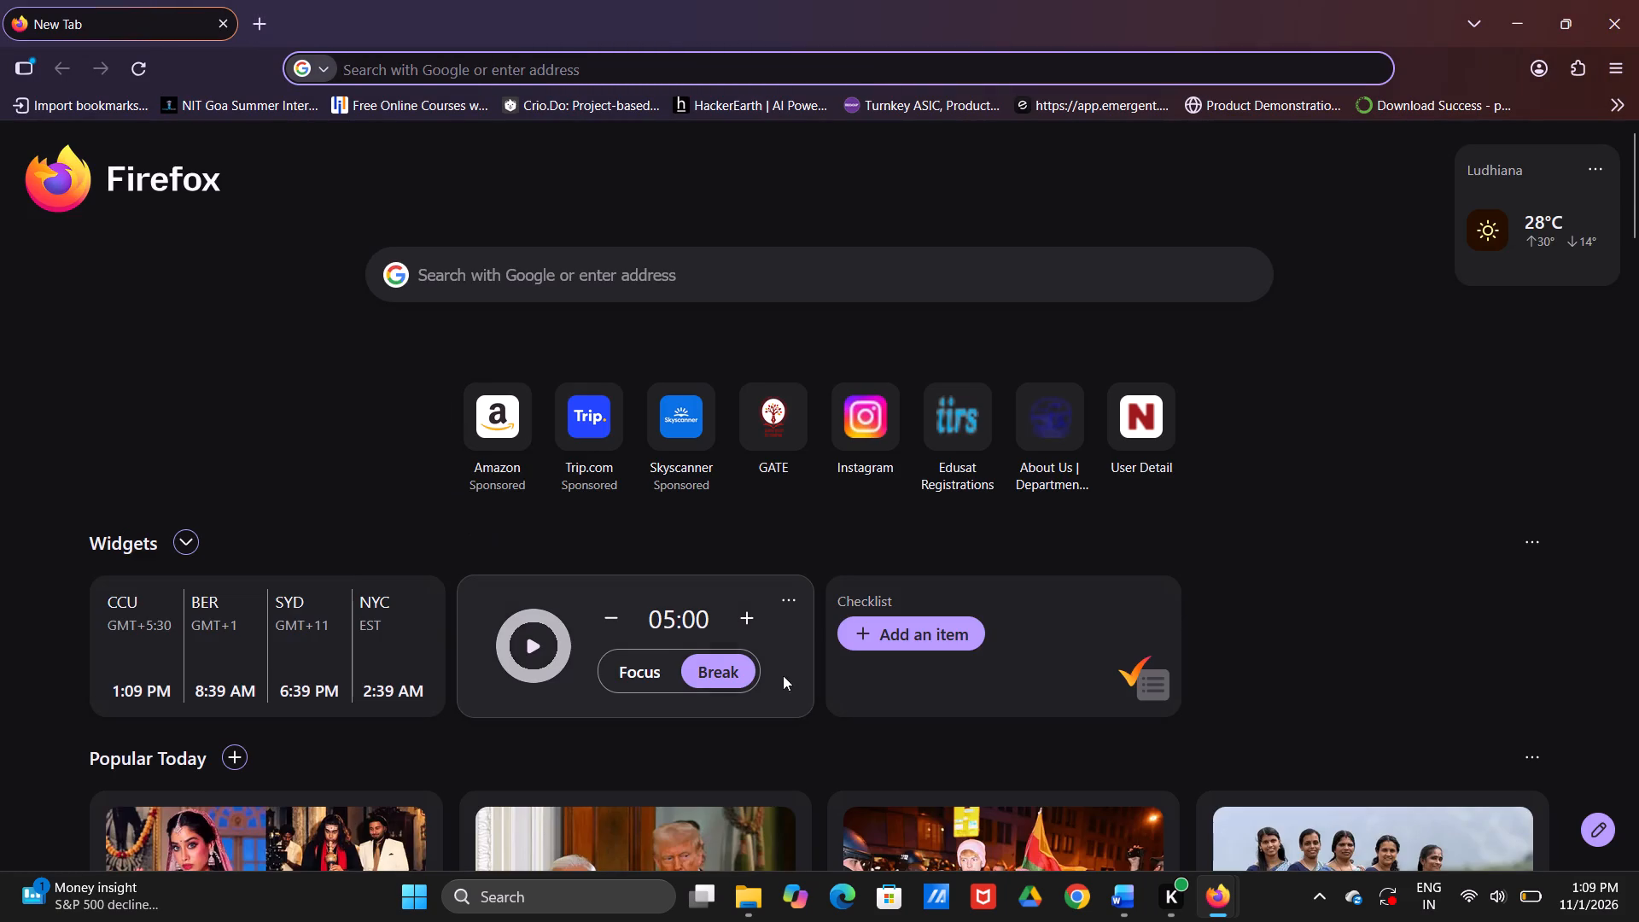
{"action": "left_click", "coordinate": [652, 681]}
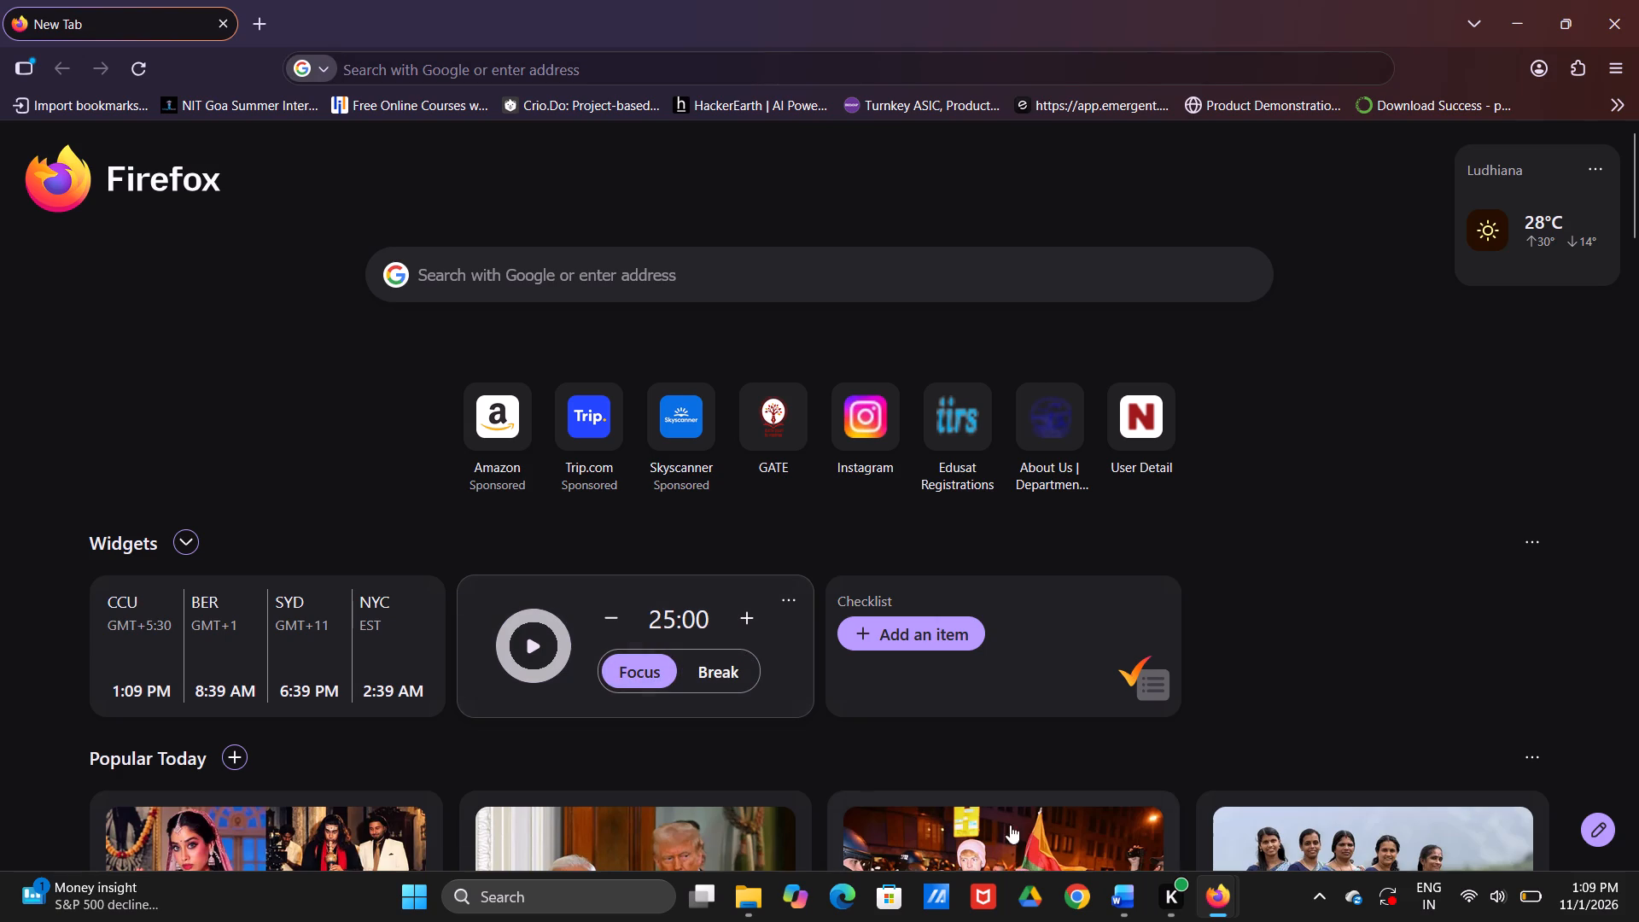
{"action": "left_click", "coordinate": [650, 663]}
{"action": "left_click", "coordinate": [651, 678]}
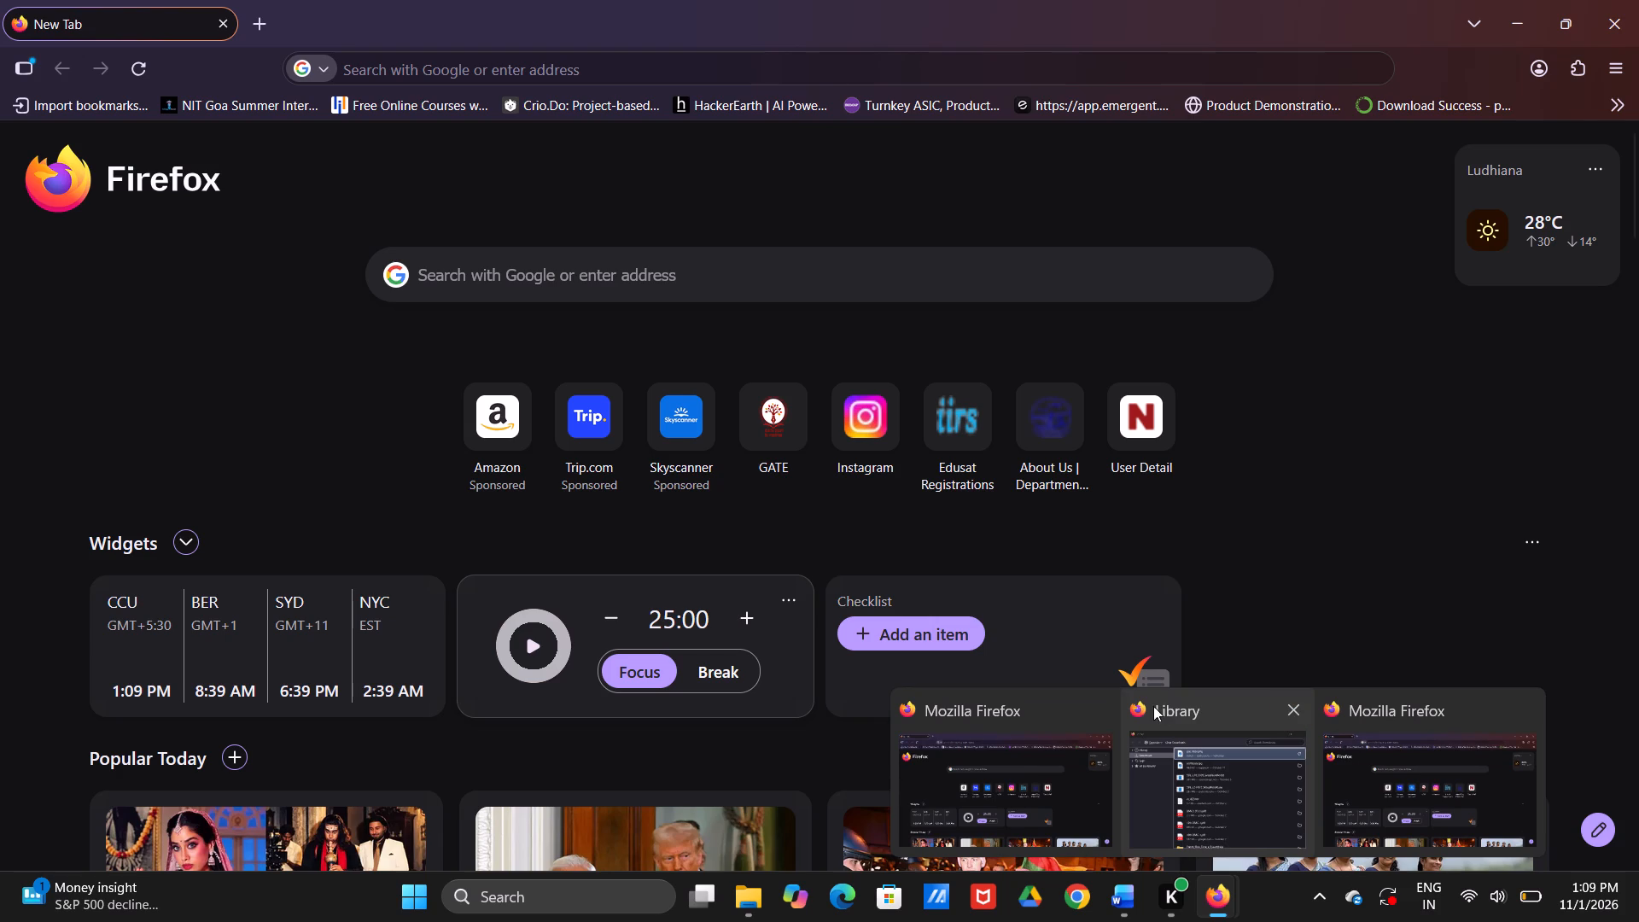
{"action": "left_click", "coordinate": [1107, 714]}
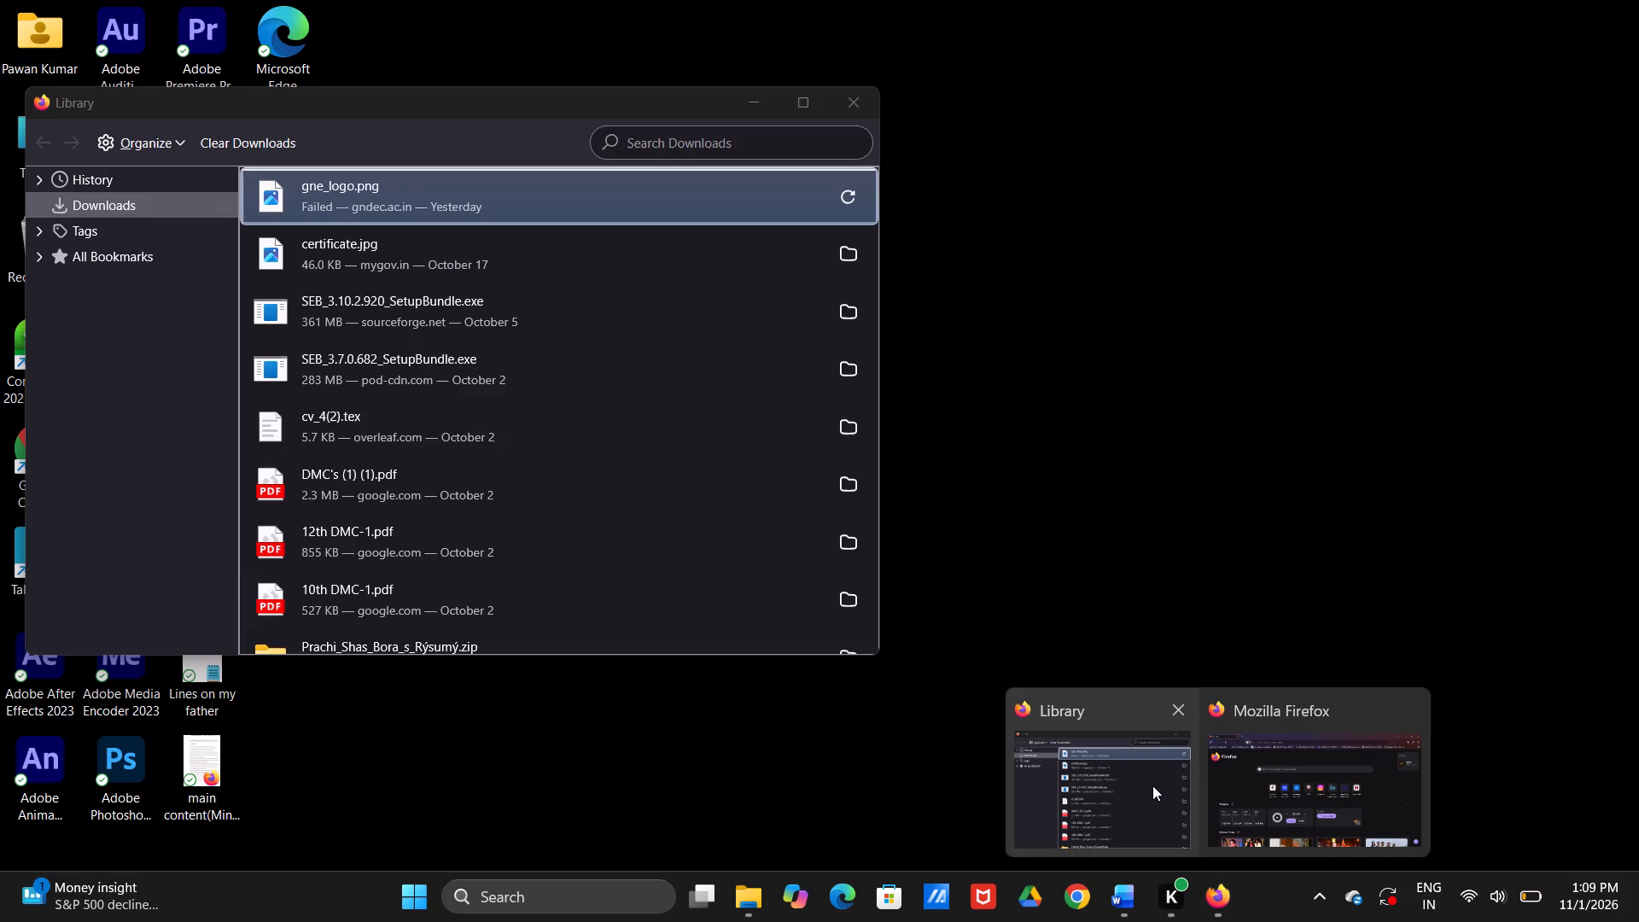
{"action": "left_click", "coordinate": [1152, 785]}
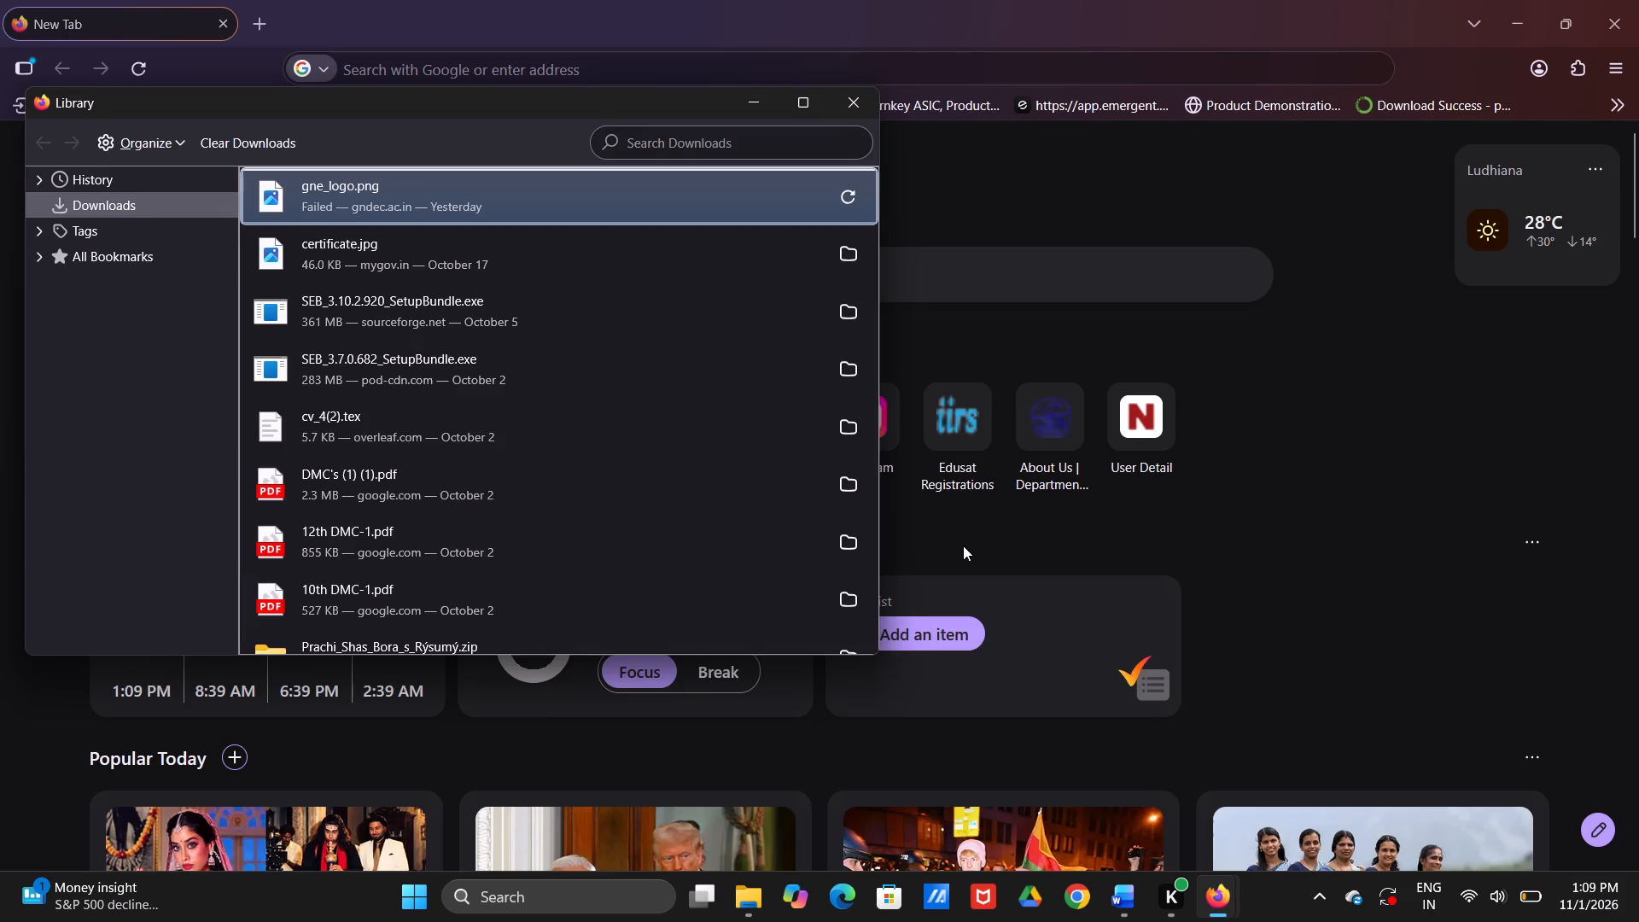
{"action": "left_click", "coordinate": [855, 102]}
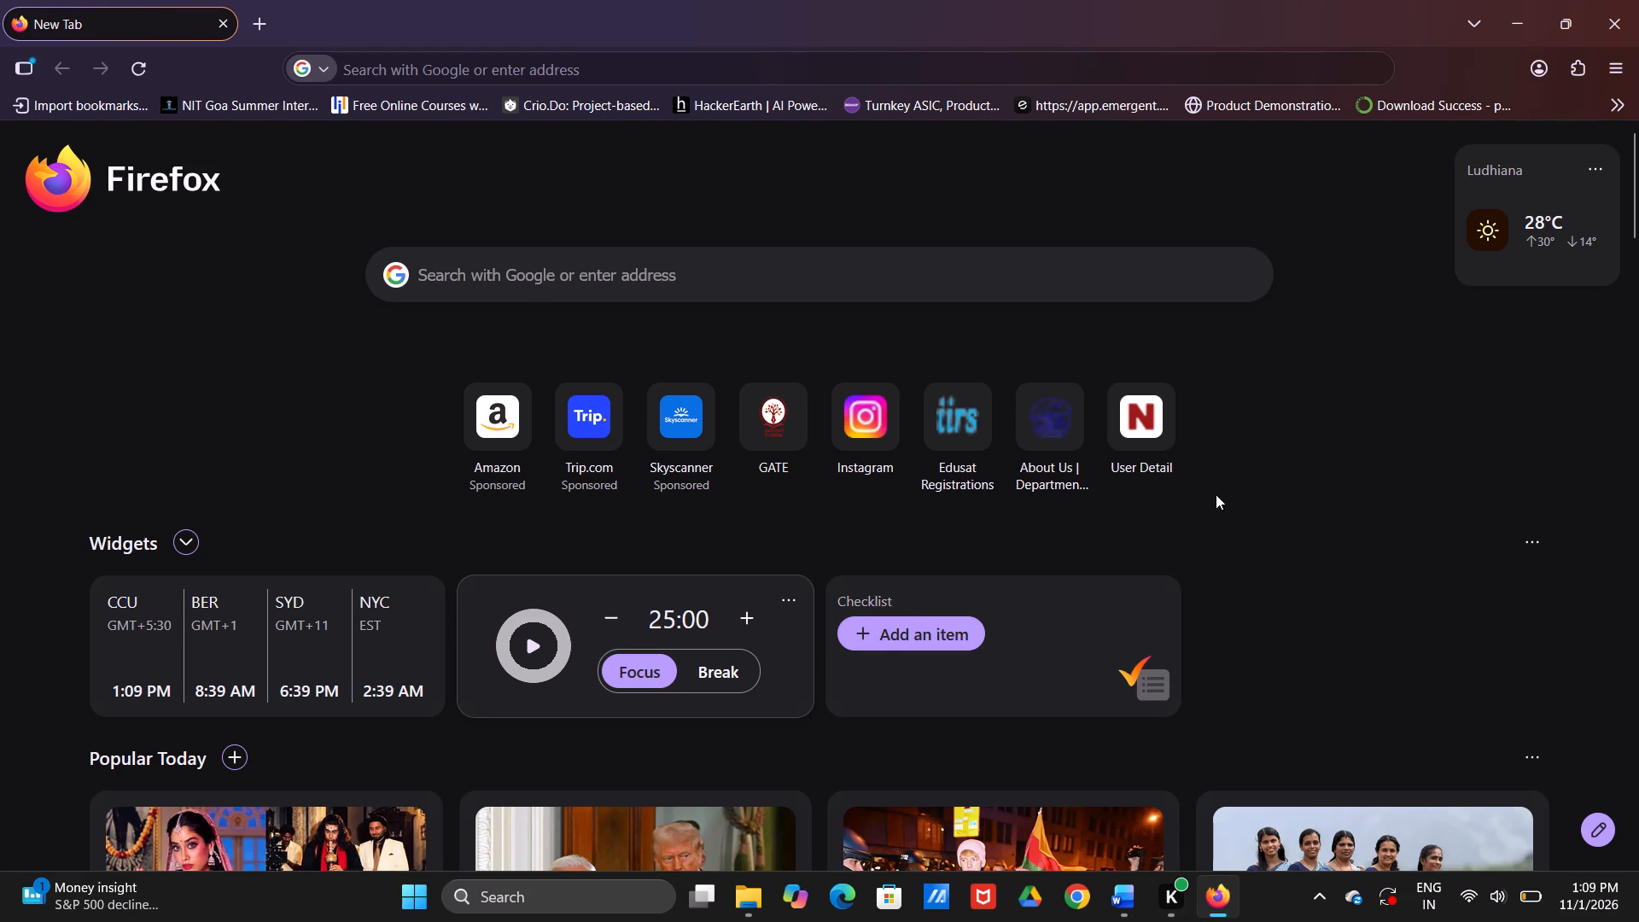
Check the list of downloaded files once more and close it.
{"action": "key", "text": "ctrl+j"}
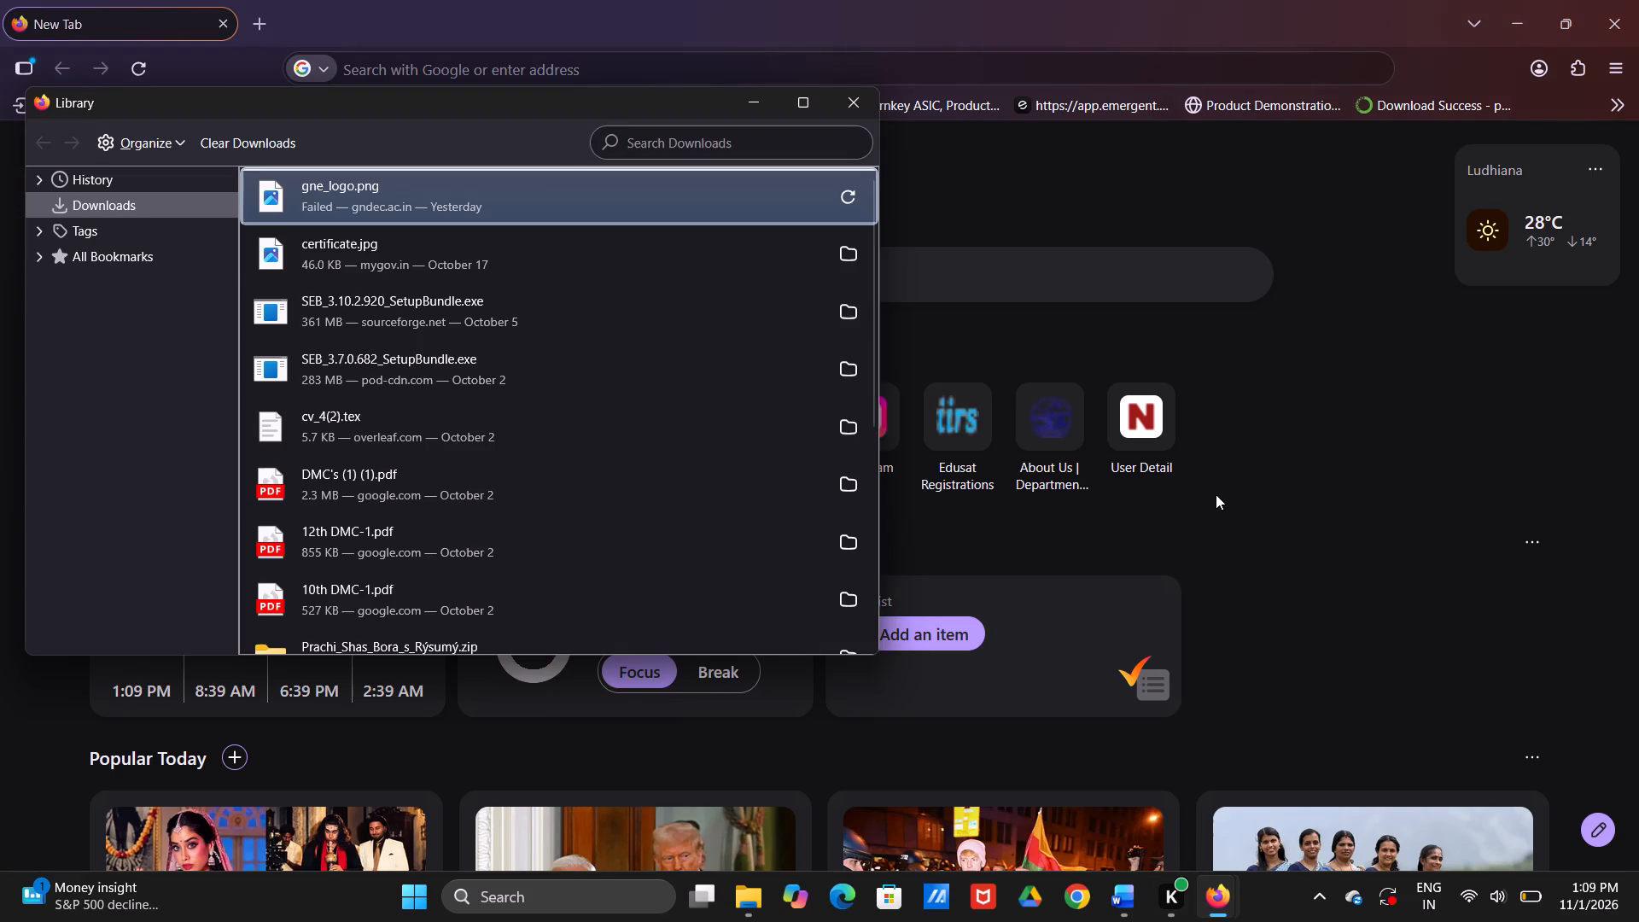
{"action": "key", "text": "ctrl+j"}
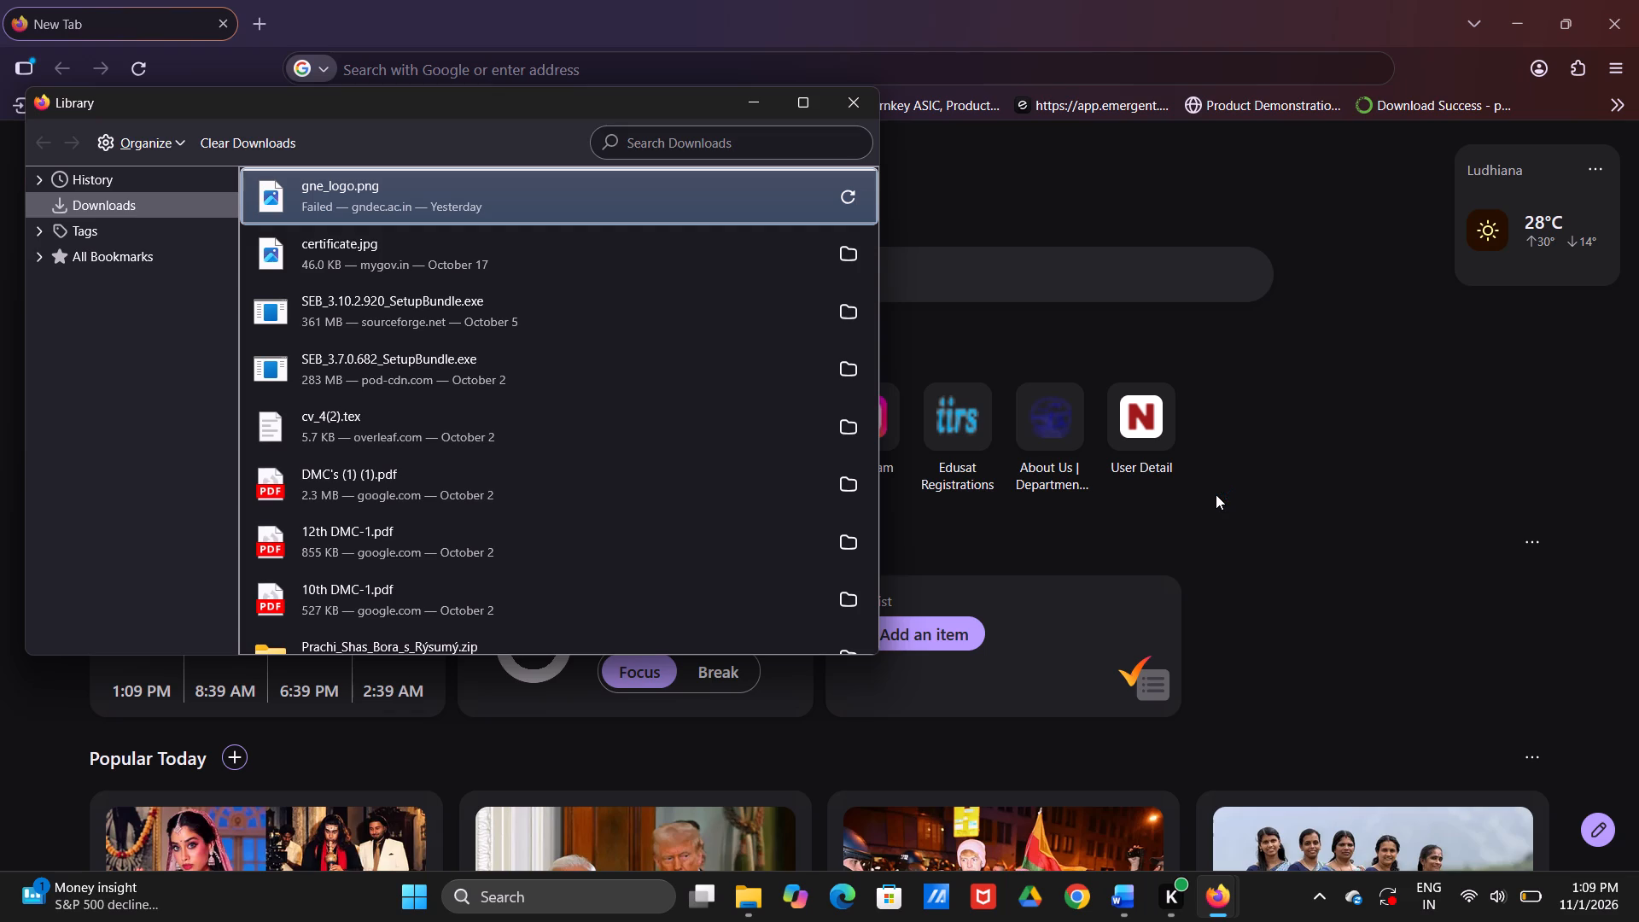
{"action": "key", "text": "alt+F4"}
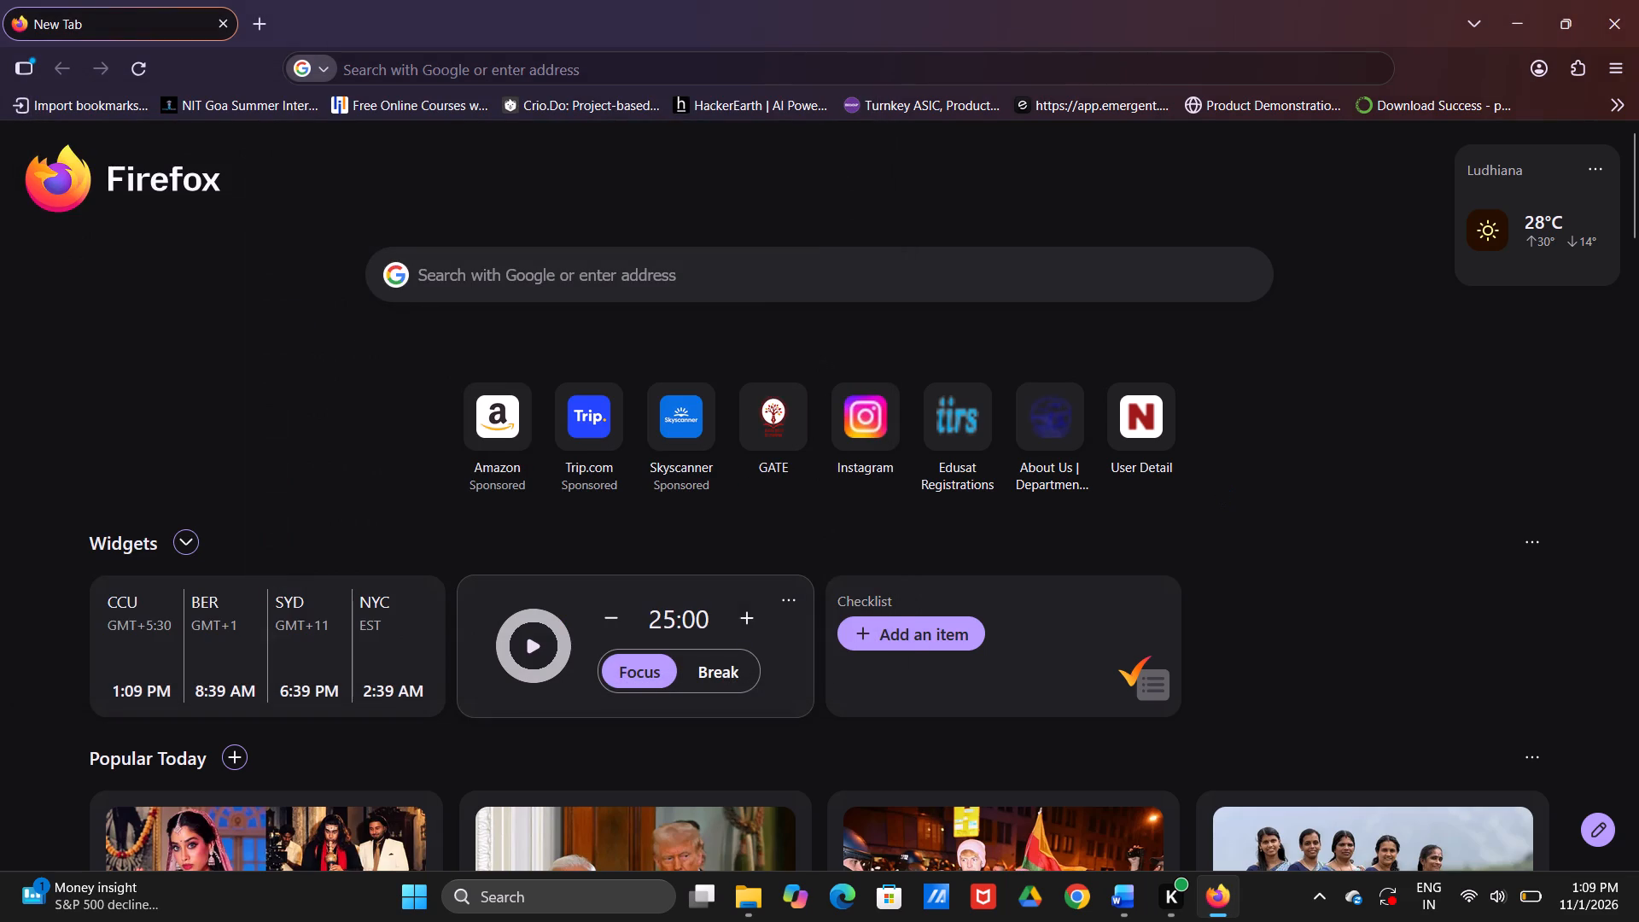
Go to the electronics department's website at ece.gndec.ac.in in Firefox.
{"action": "left_click", "coordinate": [559, 67]}
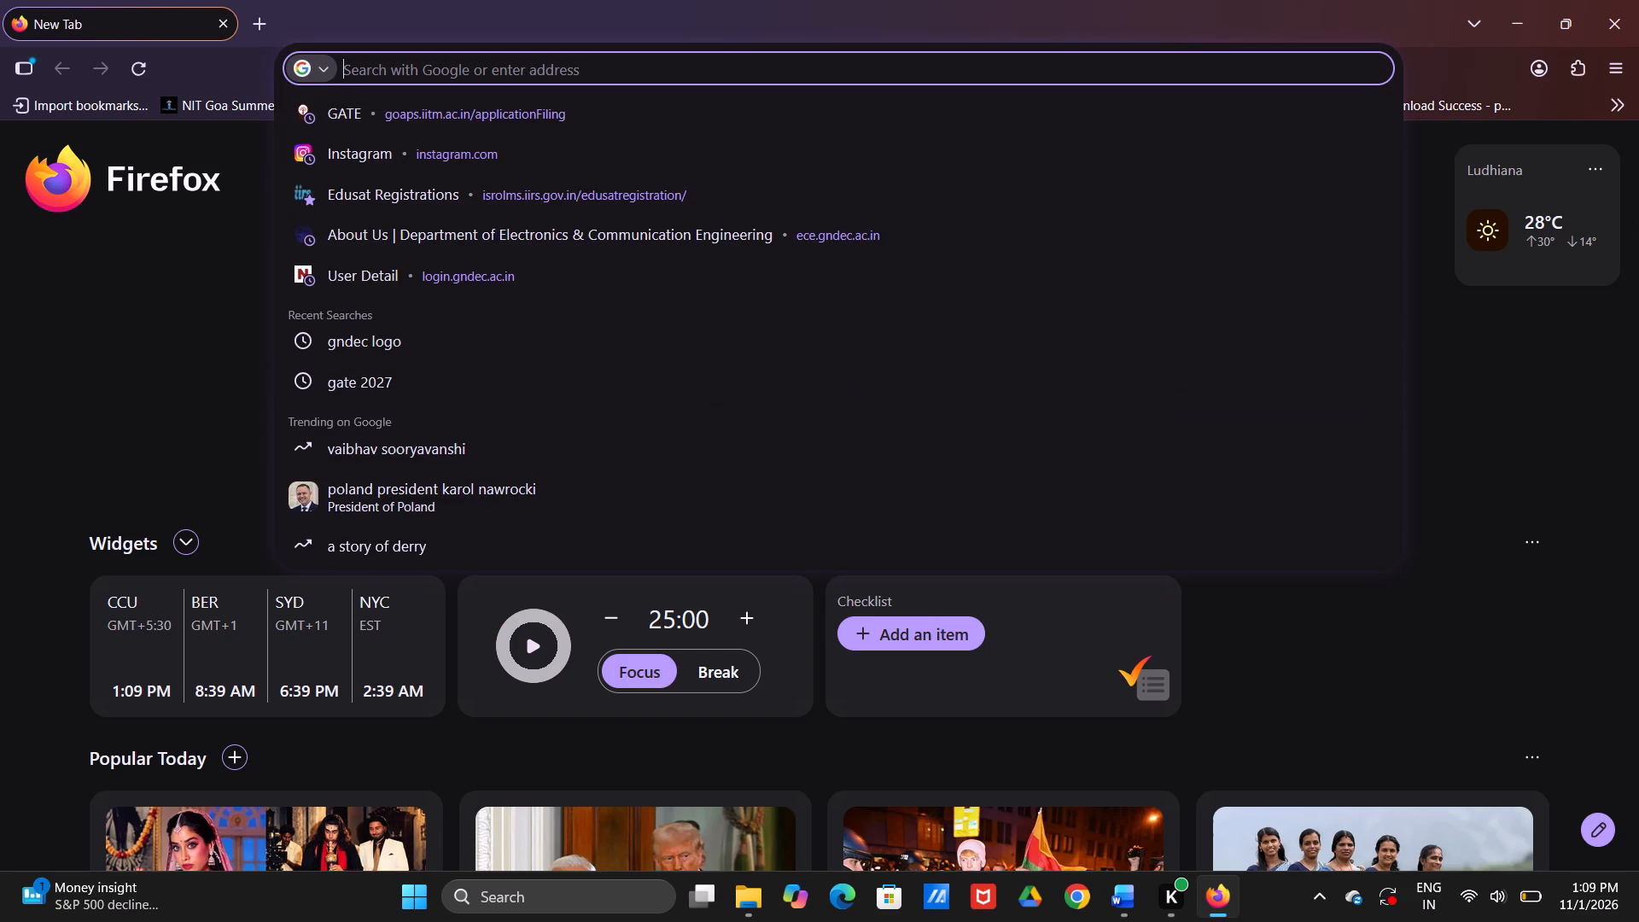
{"action": "type", "text": "ku"}
{"action": "key", "text": "BackSpace"}
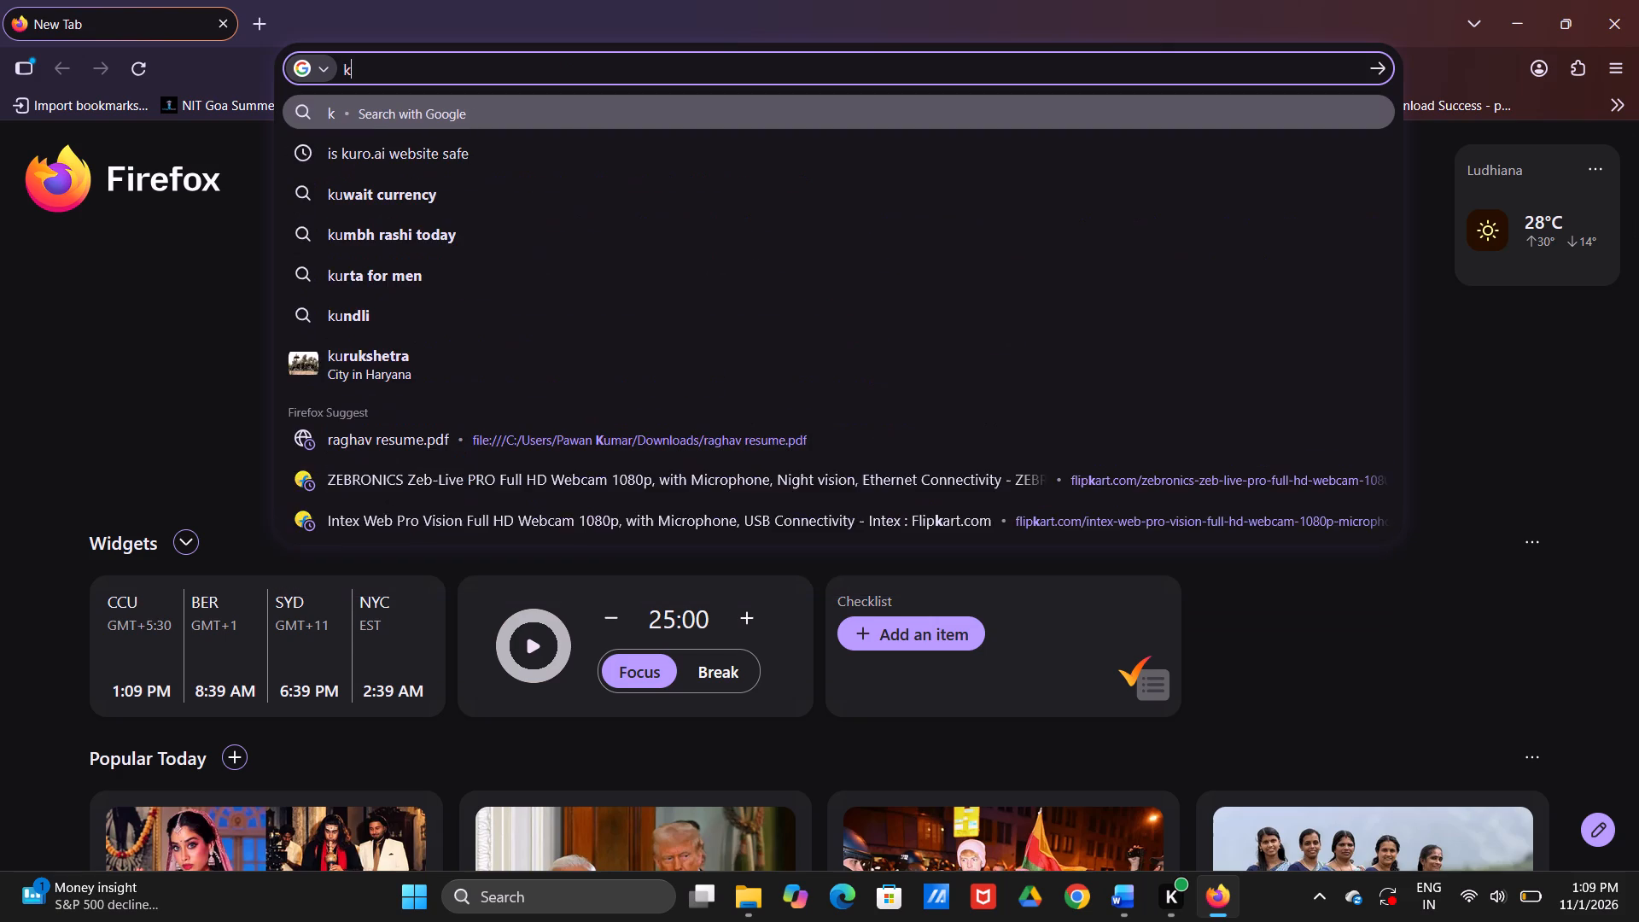
{"action": "key", "text": "BackSpace"}
{"action": "key", "text": "BackSpace"}
{"action": "key", "text": "BackSpace"}
{"action": "type", "text": "ece"}
{"action": "type", "text": ".gndec,"}
{"action": "key", "text": "BackSpace"}
{"action": "type", "text": ".ac.in"}
{"action": "key", "text": "Return"}
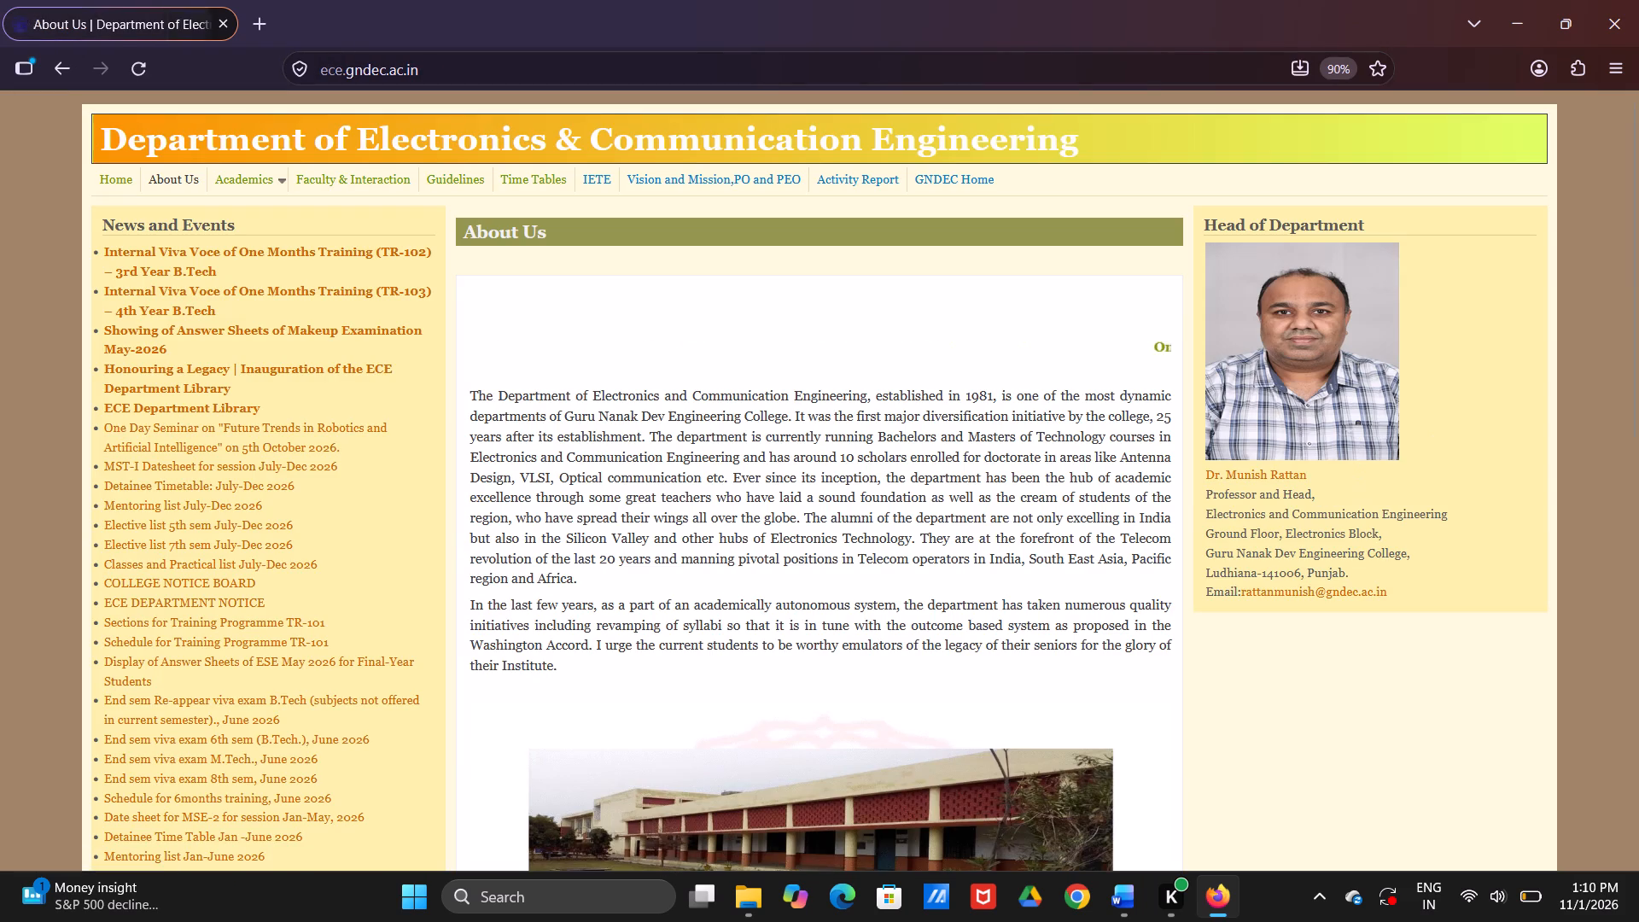
Open the Format of One Month Training Report from the department's Guidelines page and examine its full sample title page.
{"action": "left_click", "coordinate": [446, 167]}
{"action": "left_click_drag", "start_coordinate": [446, 167], "coordinate": [461, 185]}
{"action": "left_click", "coordinate": [445, 178]}
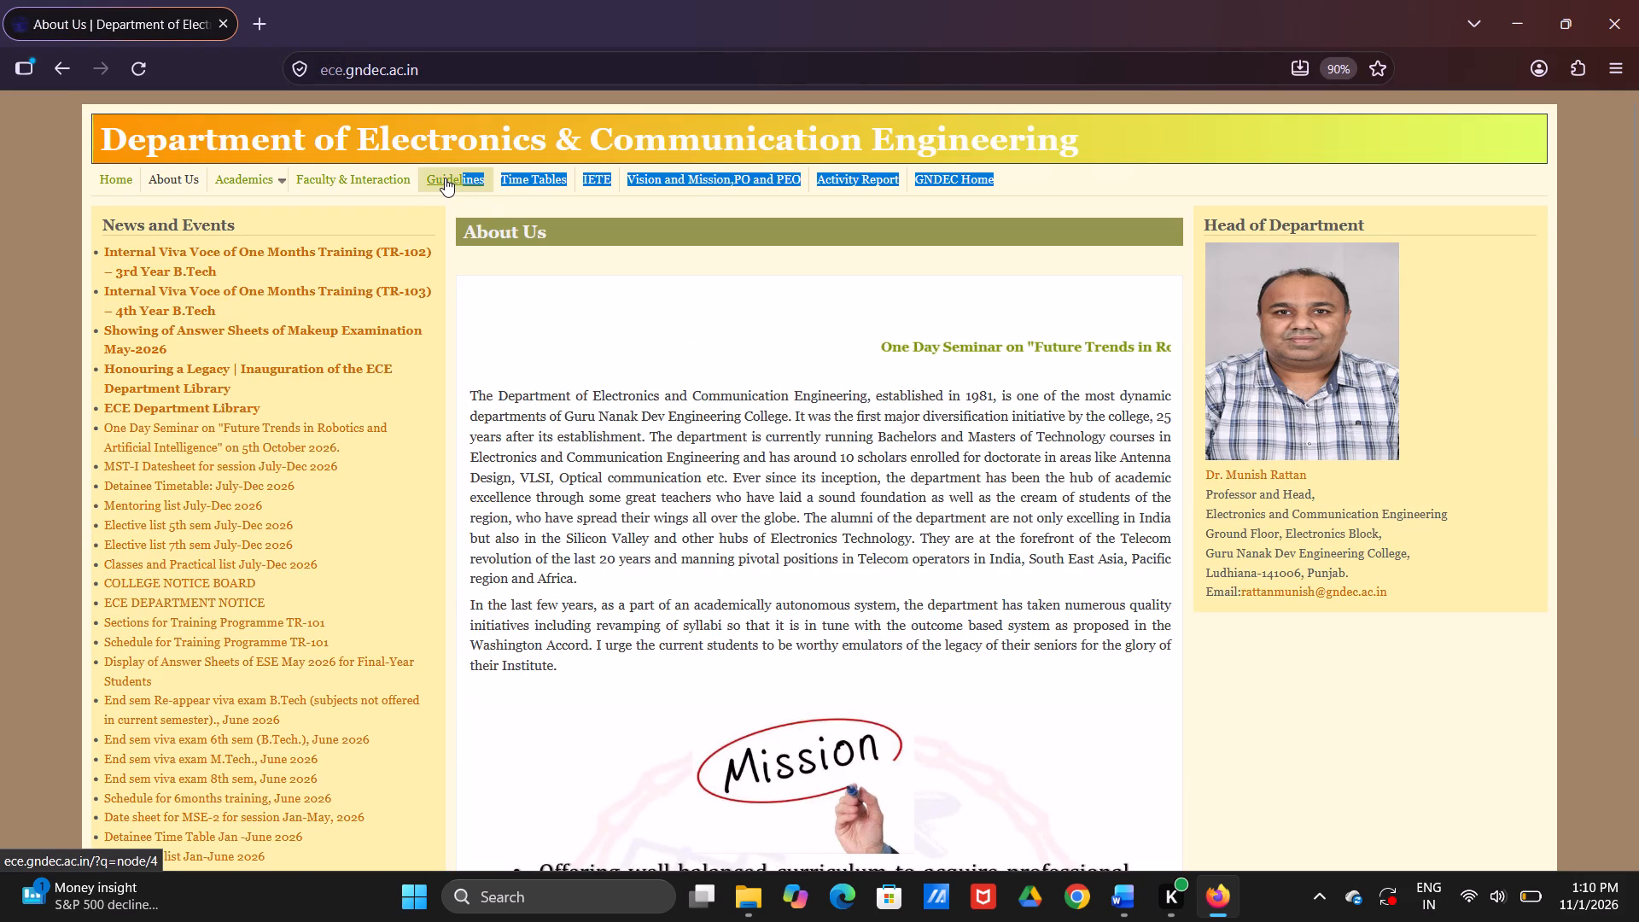
{"action": "scroll", "coordinate": [582, 409], "scroll_direction": "down", "scroll_amount": 1}
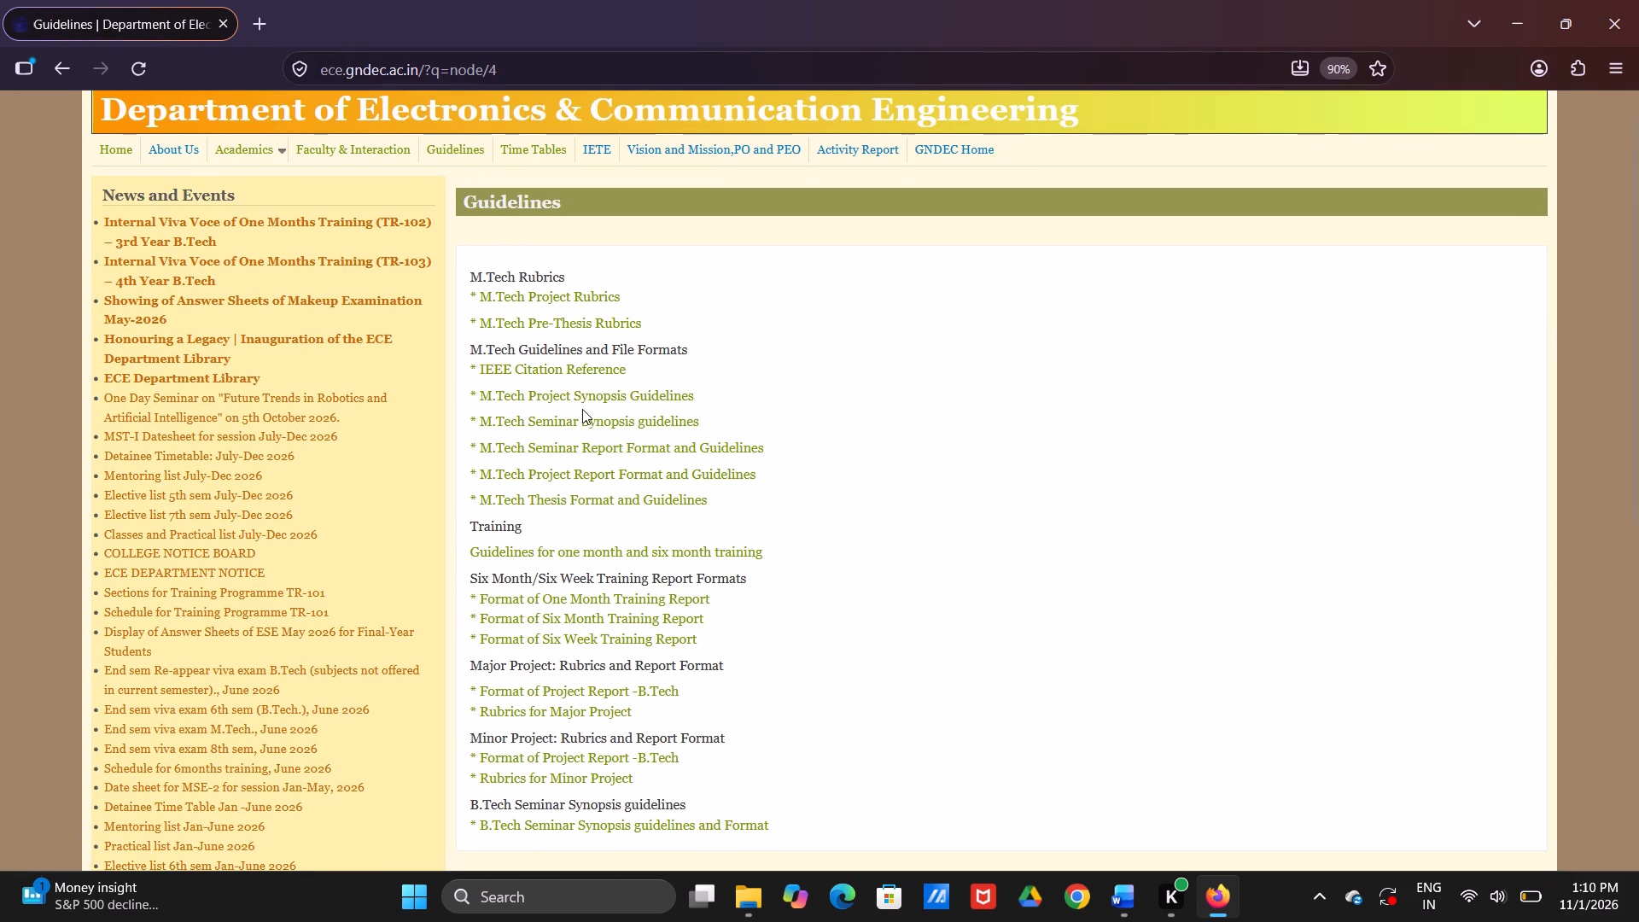
{"action": "scroll", "coordinate": [582, 409], "scroll_direction": "down", "scroll_amount": 1}
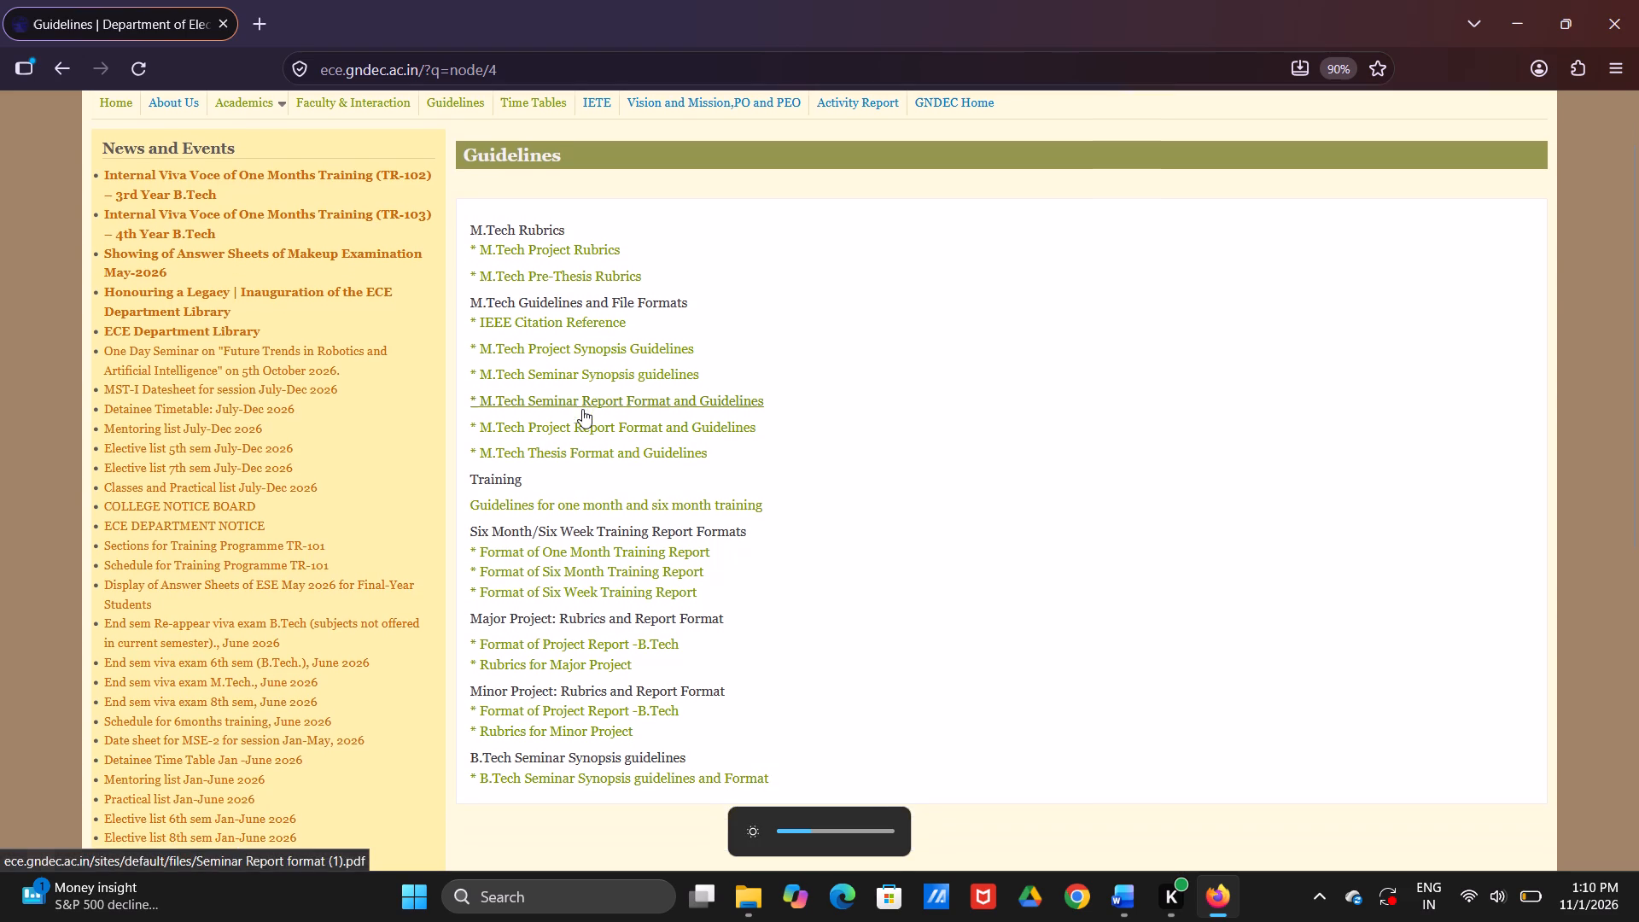
{"action": "scroll", "coordinate": [582, 409], "scroll_direction": "down", "scroll_amount": 1}
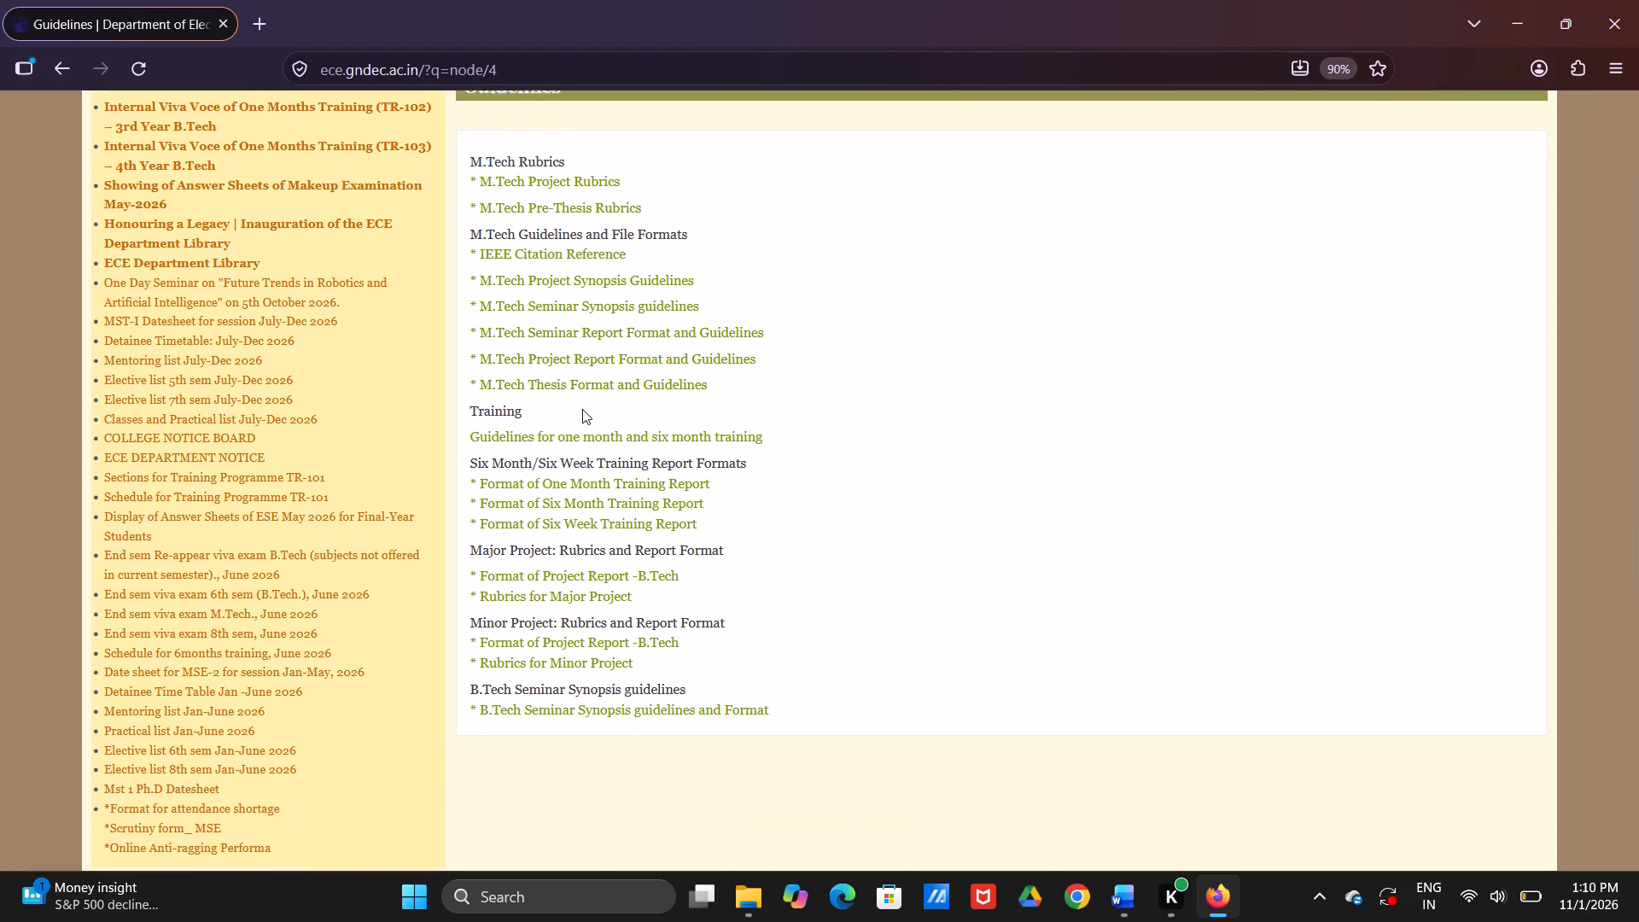
{"action": "scroll", "coordinate": [582, 409], "scroll_direction": "down", "scroll_amount": 1}
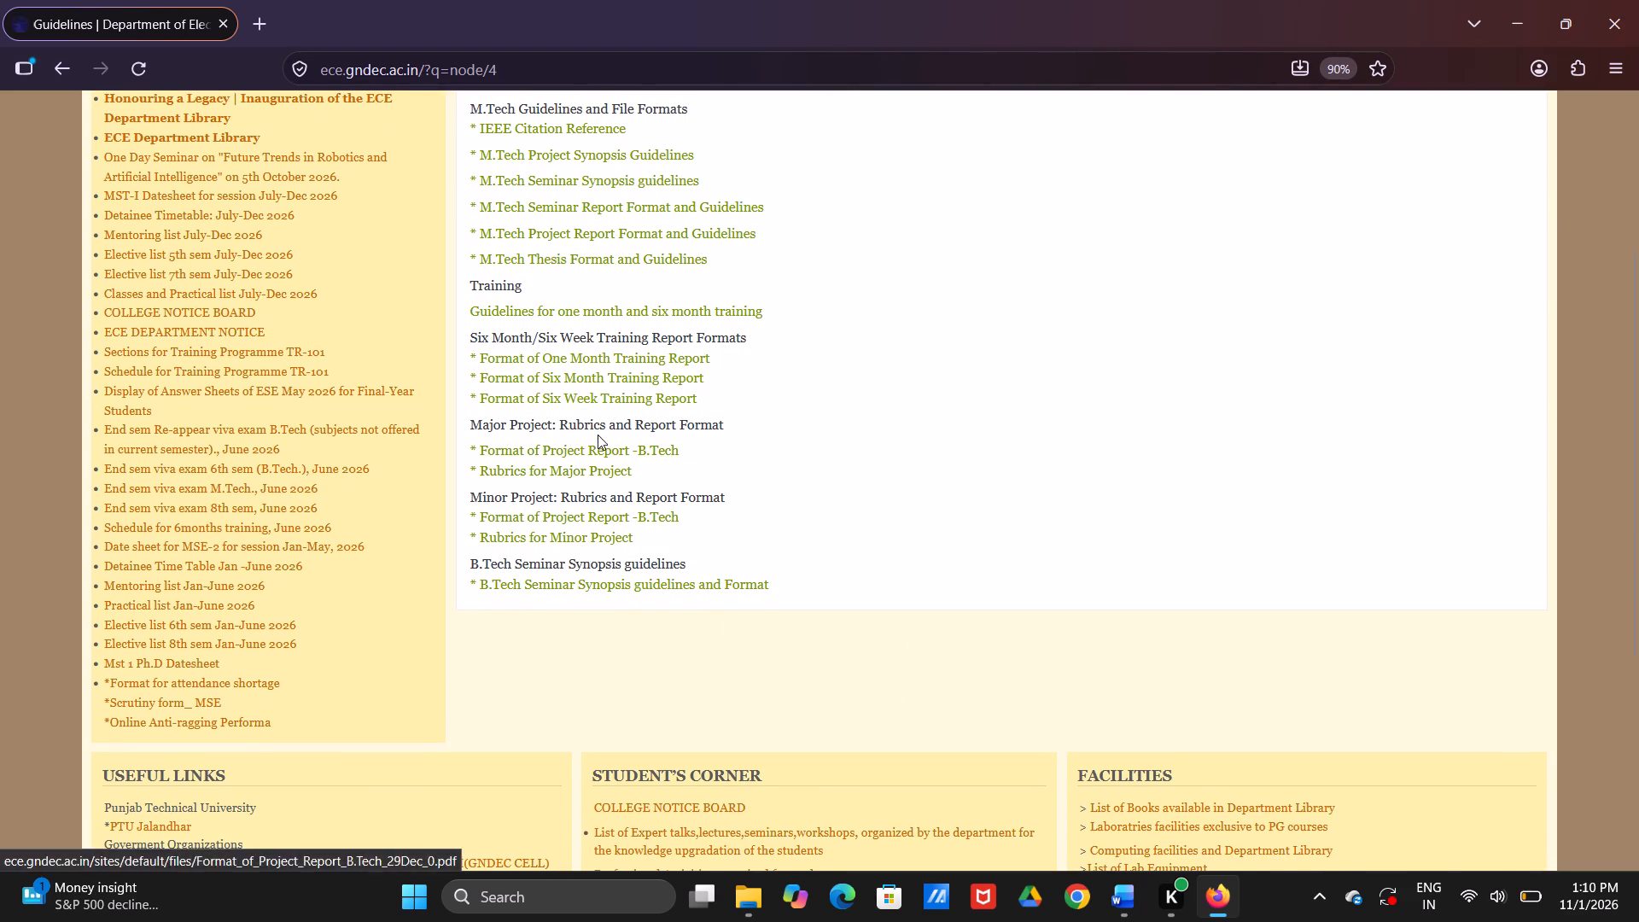
{"action": "left_click", "coordinate": [611, 362]}
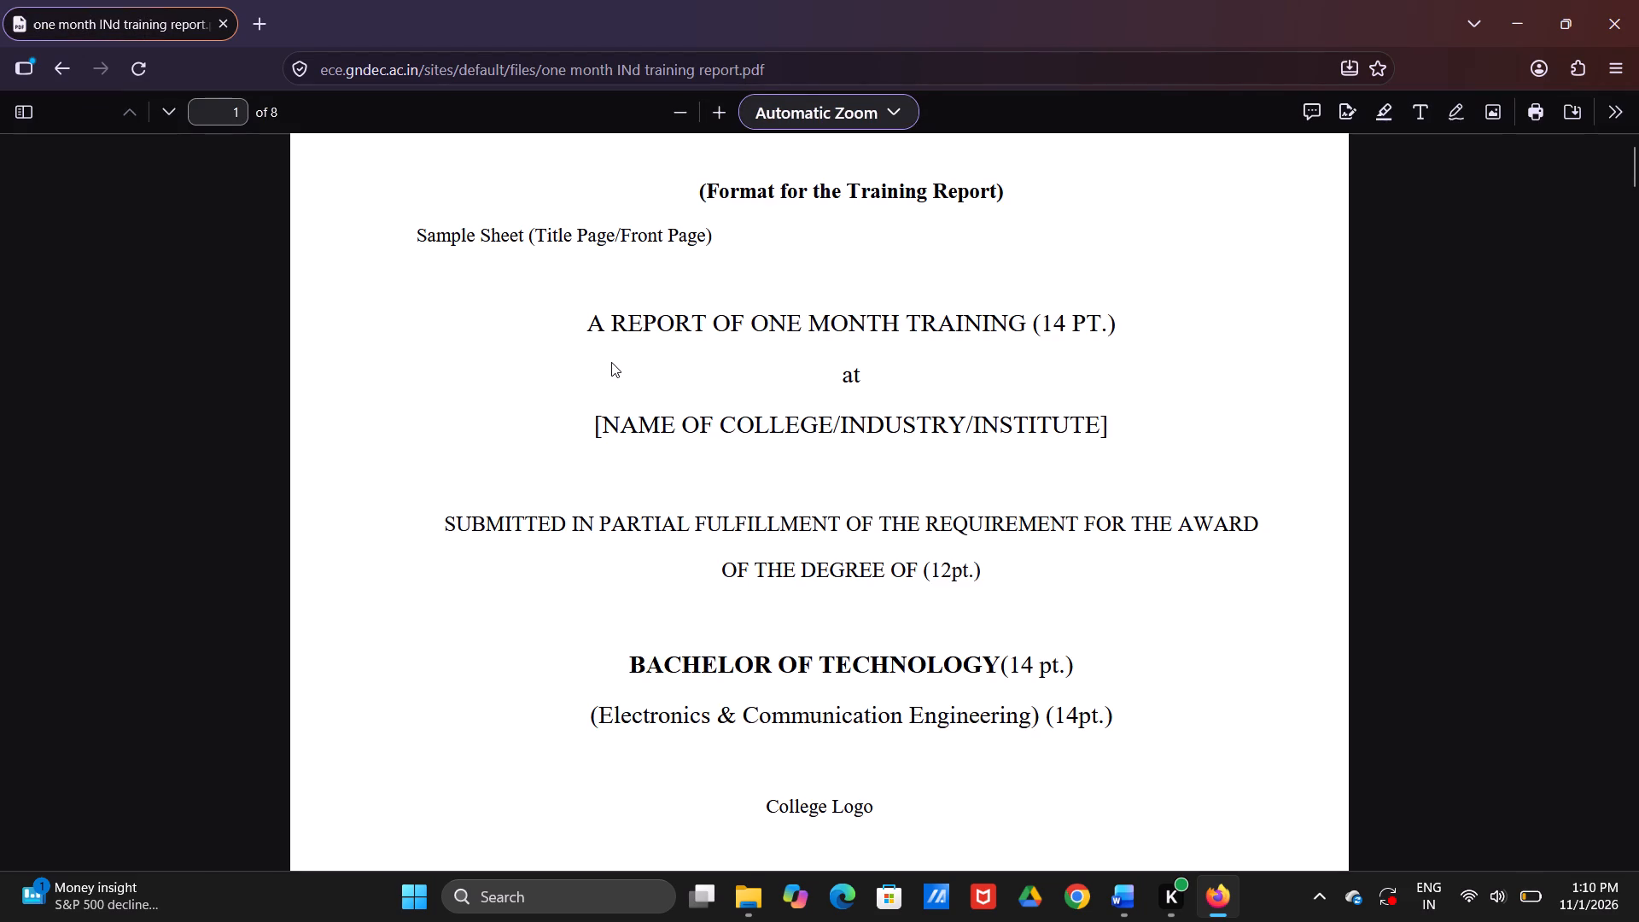
{"action": "scroll", "coordinate": [611, 362], "scroll_direction": "down", "scroll_amount": 1}
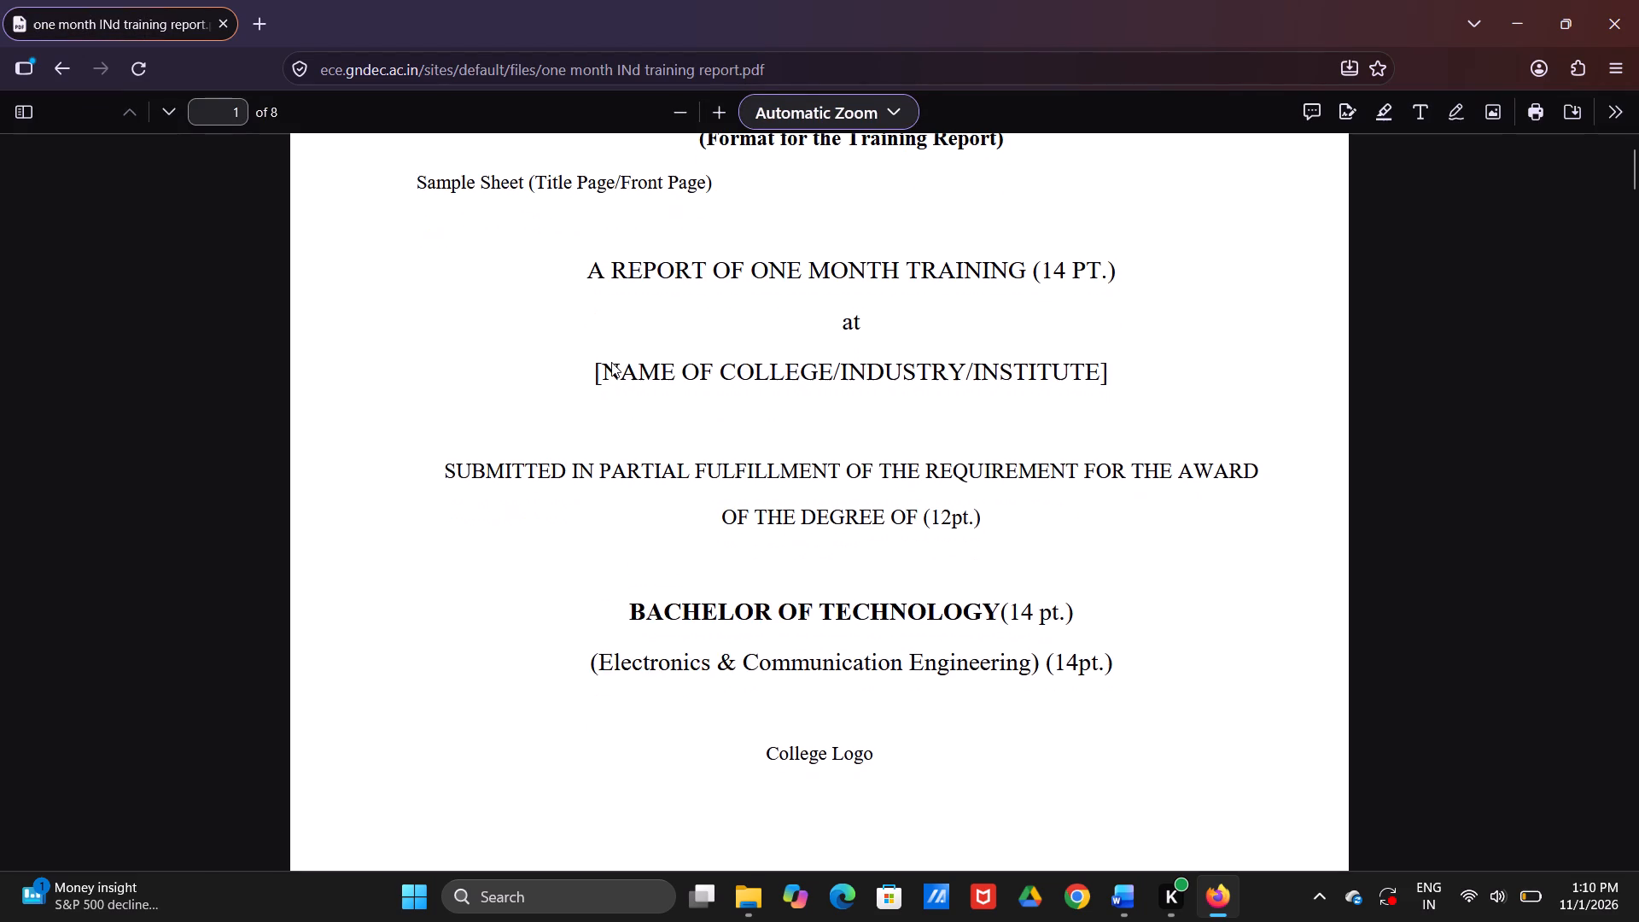
{"action": "scroll", "coordinate": [611, 362], "scroll_direction": "up", "scroll_amount": 1}
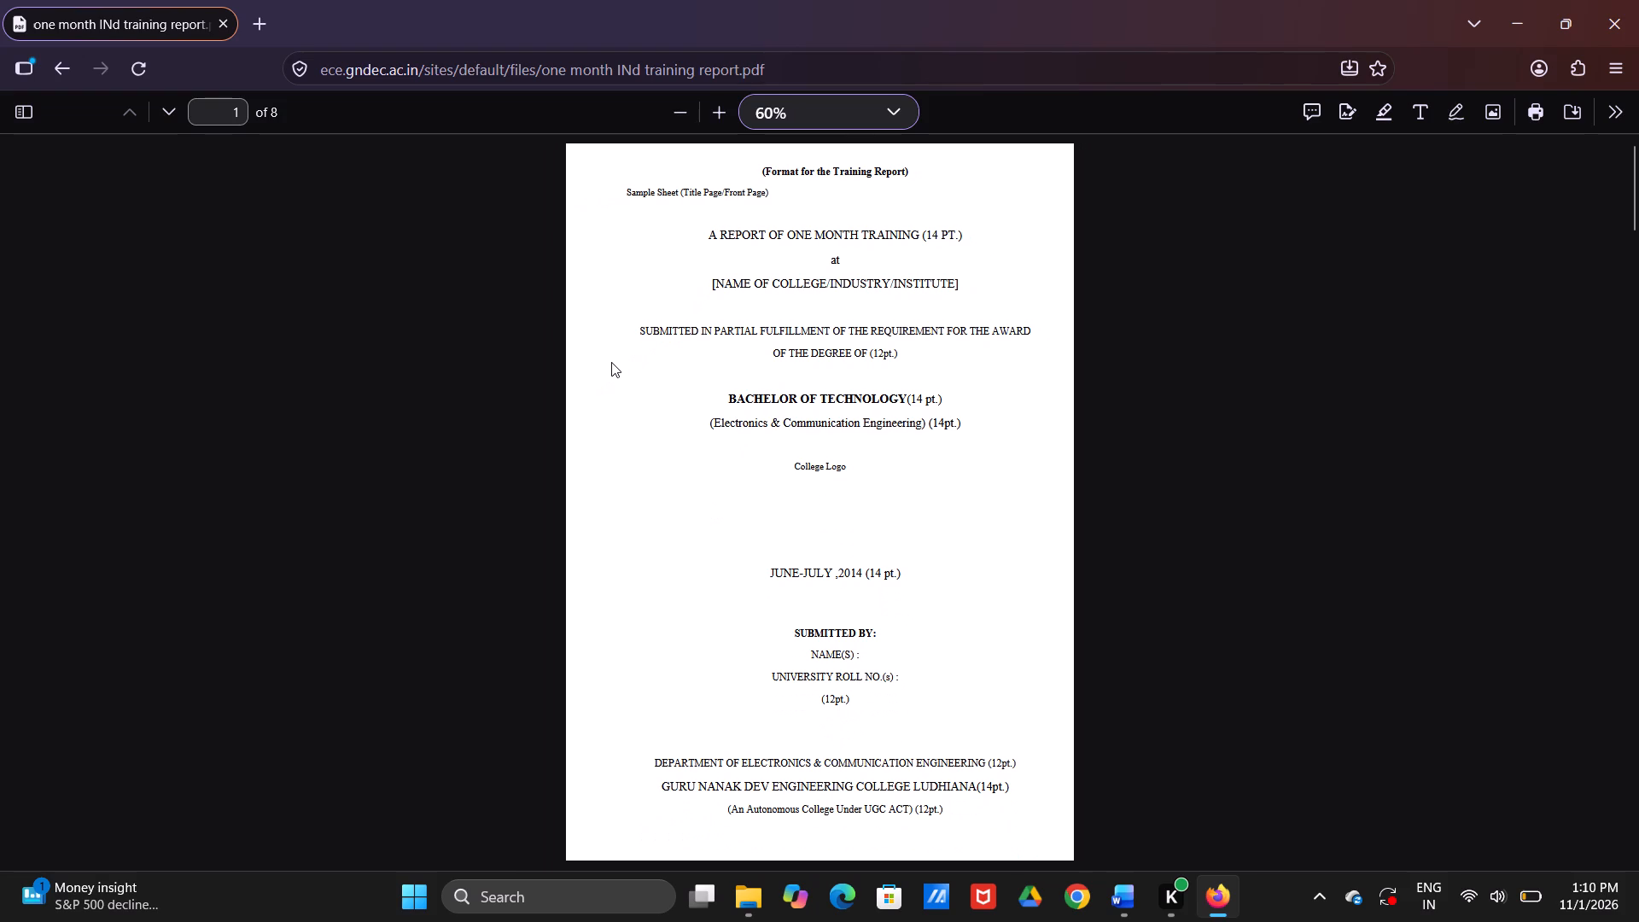
{"action": "scroll", "coordinate": [611, 362], "scroll_direction": "up", "scroll_amount": 1}
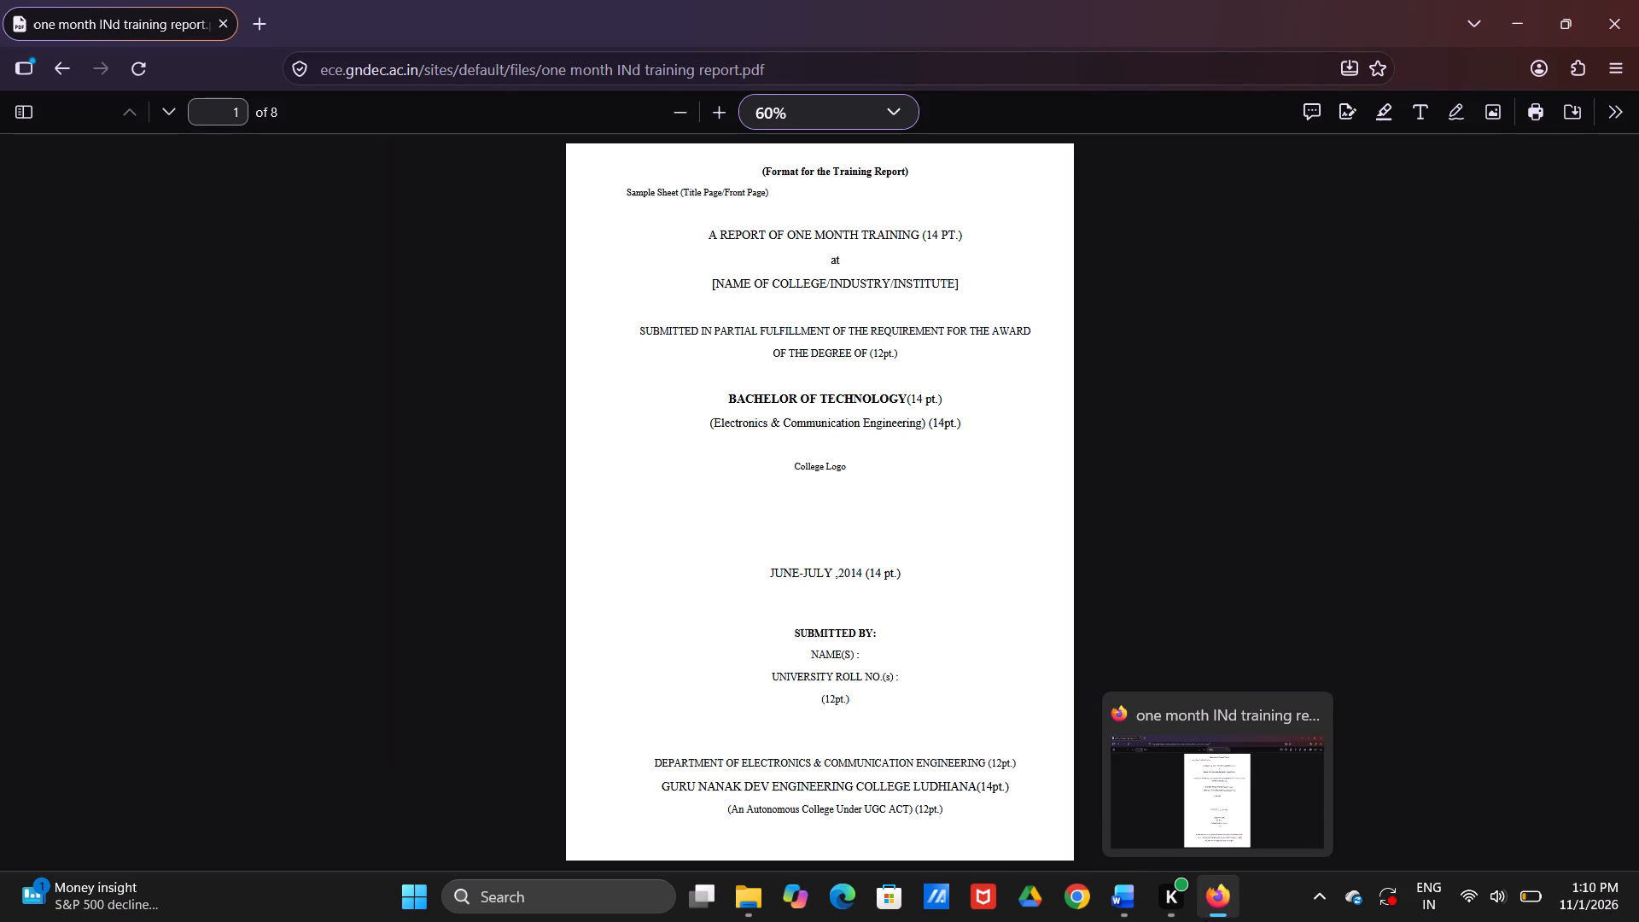
Switch to the training report in Word and place the cursor at the end of the "A REPORT OF FOUR WEEKS TRAINING" line.
{"action": "left_click", "coordinate": [1134, 823]}
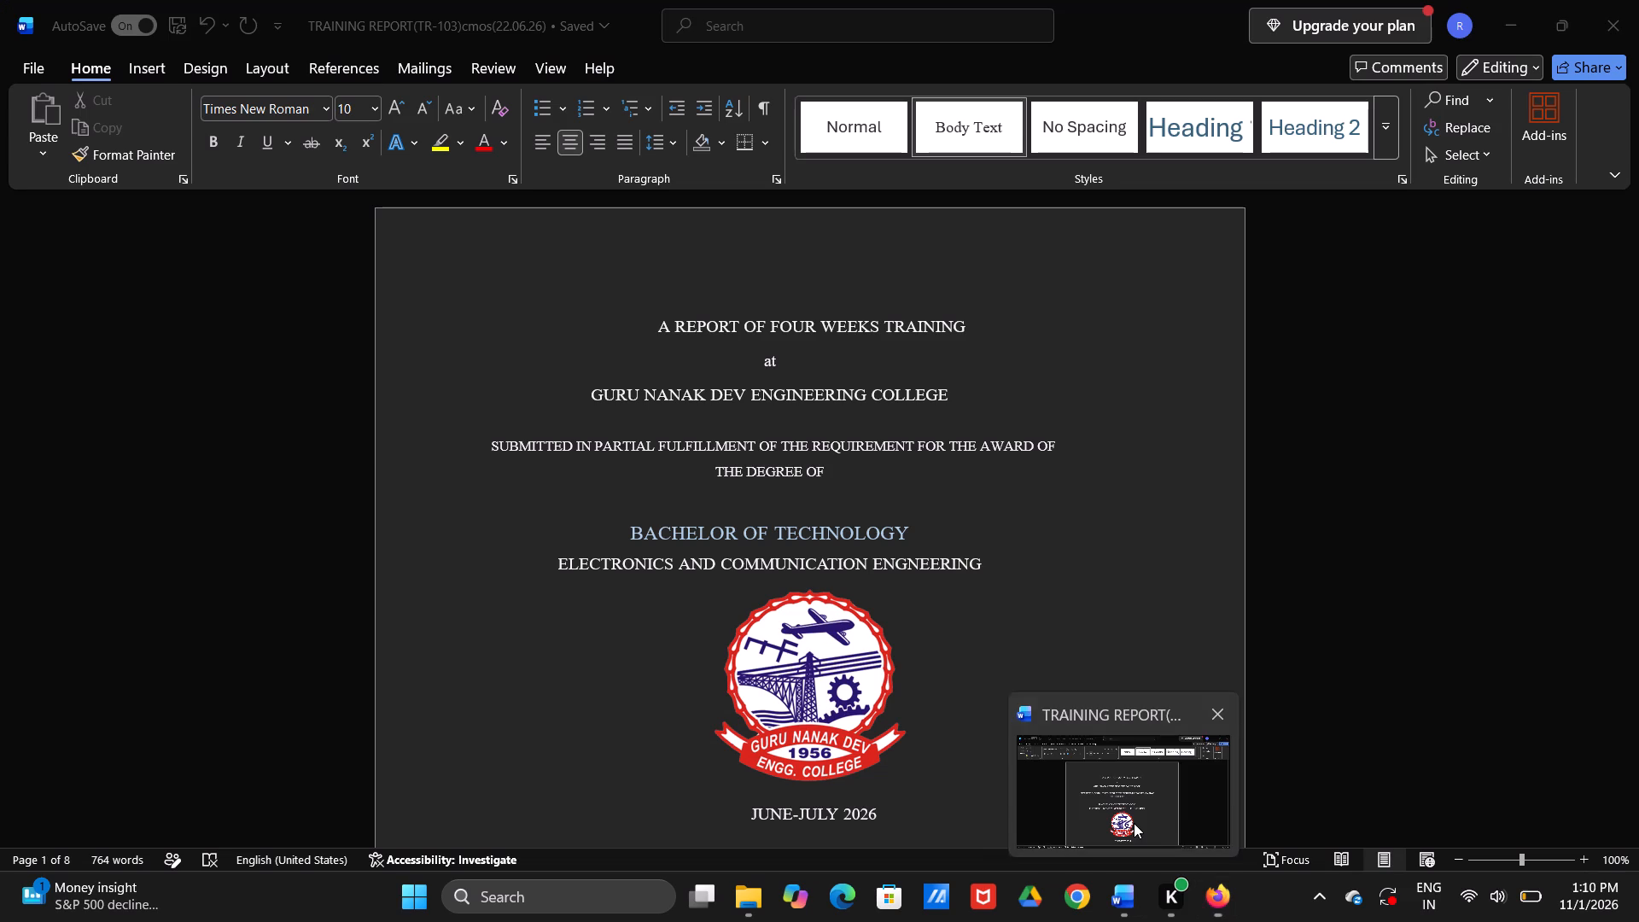
{"action": "left_click", "coordinate": [968, 329]}
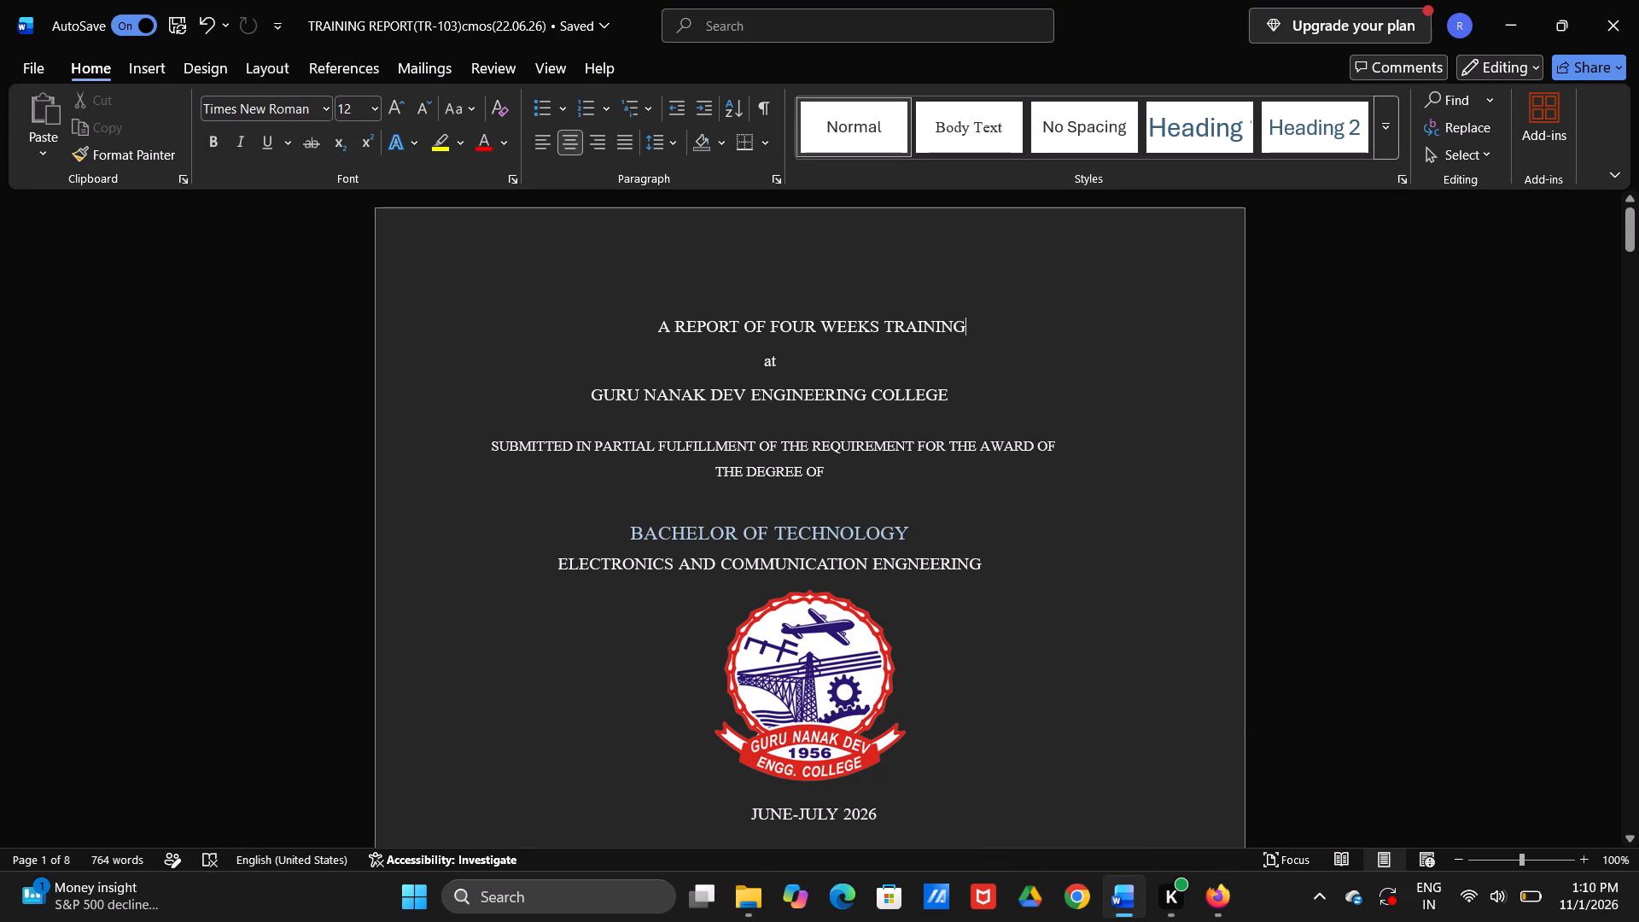
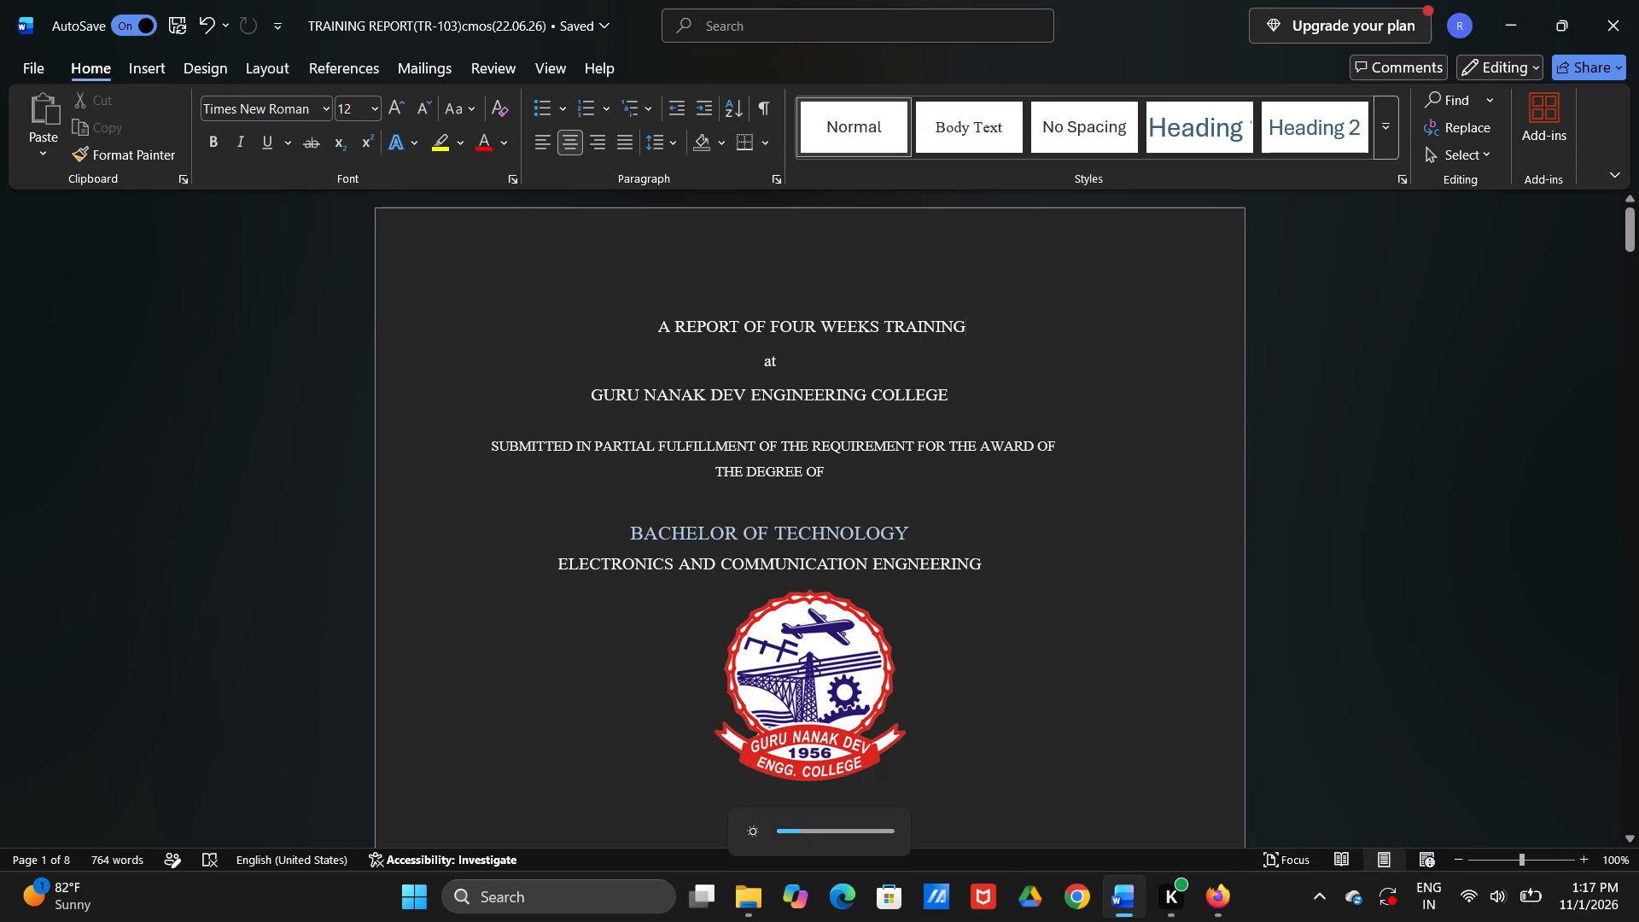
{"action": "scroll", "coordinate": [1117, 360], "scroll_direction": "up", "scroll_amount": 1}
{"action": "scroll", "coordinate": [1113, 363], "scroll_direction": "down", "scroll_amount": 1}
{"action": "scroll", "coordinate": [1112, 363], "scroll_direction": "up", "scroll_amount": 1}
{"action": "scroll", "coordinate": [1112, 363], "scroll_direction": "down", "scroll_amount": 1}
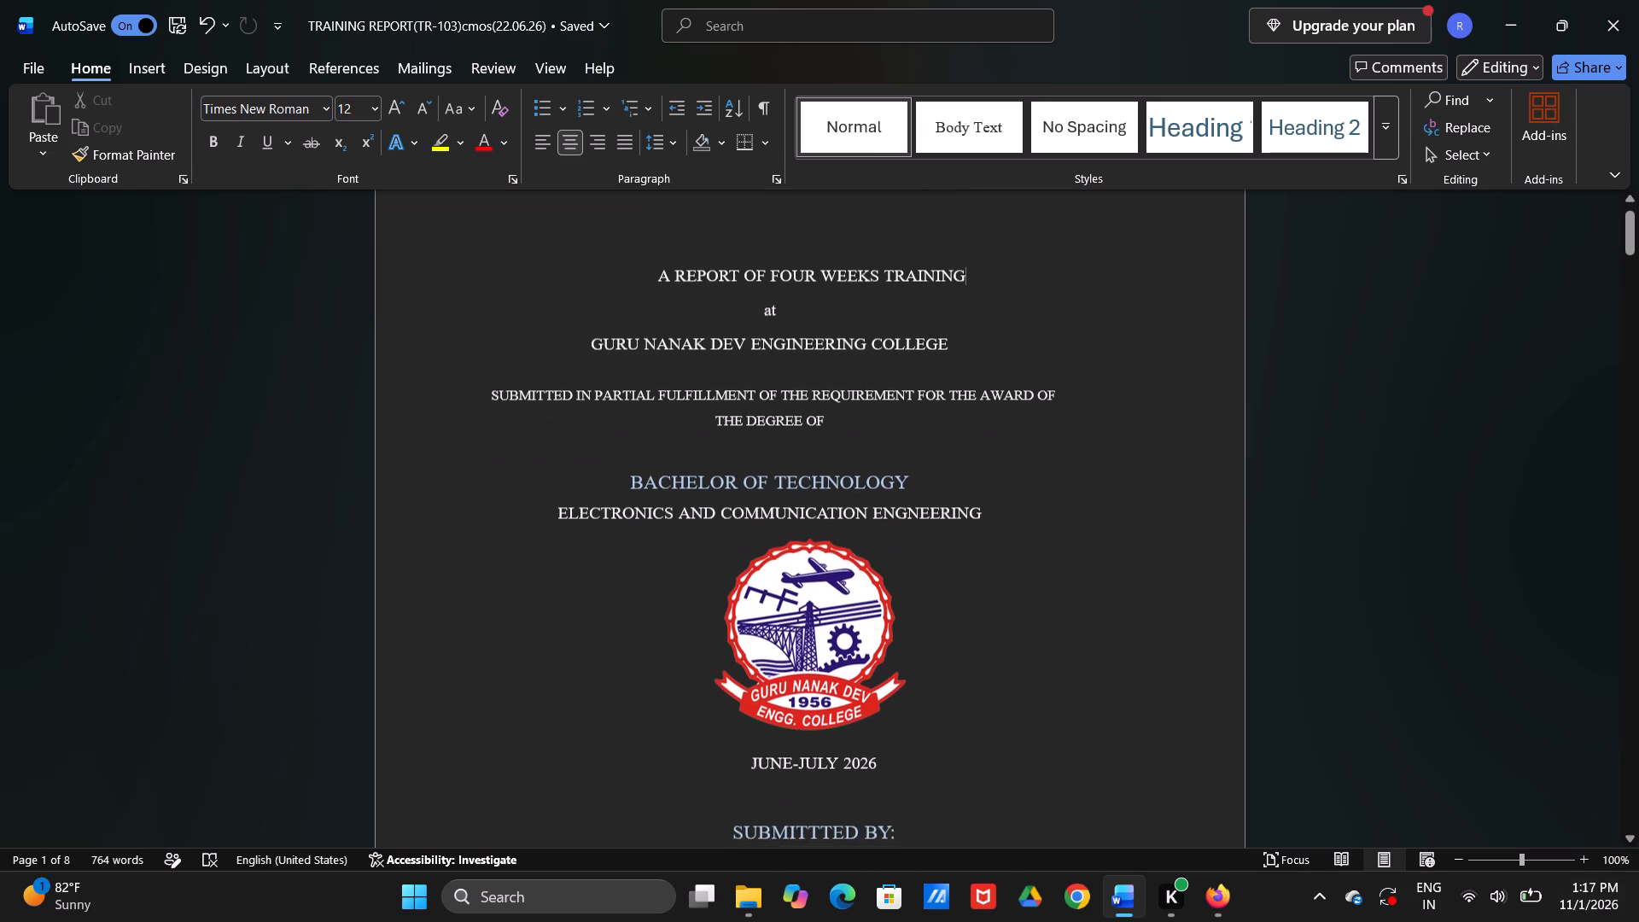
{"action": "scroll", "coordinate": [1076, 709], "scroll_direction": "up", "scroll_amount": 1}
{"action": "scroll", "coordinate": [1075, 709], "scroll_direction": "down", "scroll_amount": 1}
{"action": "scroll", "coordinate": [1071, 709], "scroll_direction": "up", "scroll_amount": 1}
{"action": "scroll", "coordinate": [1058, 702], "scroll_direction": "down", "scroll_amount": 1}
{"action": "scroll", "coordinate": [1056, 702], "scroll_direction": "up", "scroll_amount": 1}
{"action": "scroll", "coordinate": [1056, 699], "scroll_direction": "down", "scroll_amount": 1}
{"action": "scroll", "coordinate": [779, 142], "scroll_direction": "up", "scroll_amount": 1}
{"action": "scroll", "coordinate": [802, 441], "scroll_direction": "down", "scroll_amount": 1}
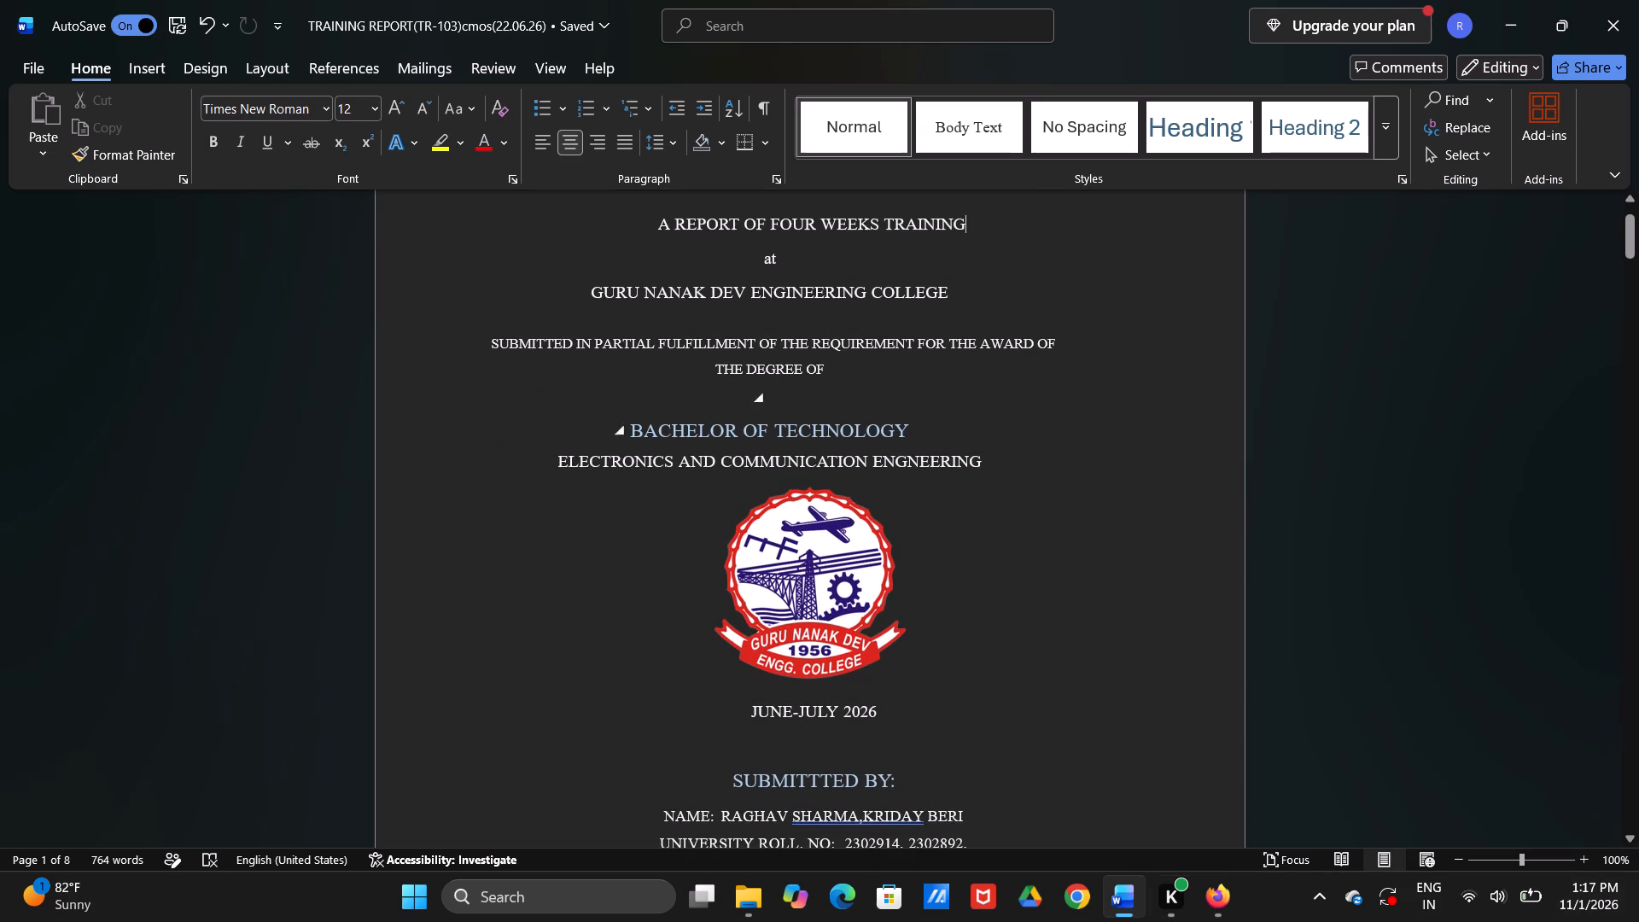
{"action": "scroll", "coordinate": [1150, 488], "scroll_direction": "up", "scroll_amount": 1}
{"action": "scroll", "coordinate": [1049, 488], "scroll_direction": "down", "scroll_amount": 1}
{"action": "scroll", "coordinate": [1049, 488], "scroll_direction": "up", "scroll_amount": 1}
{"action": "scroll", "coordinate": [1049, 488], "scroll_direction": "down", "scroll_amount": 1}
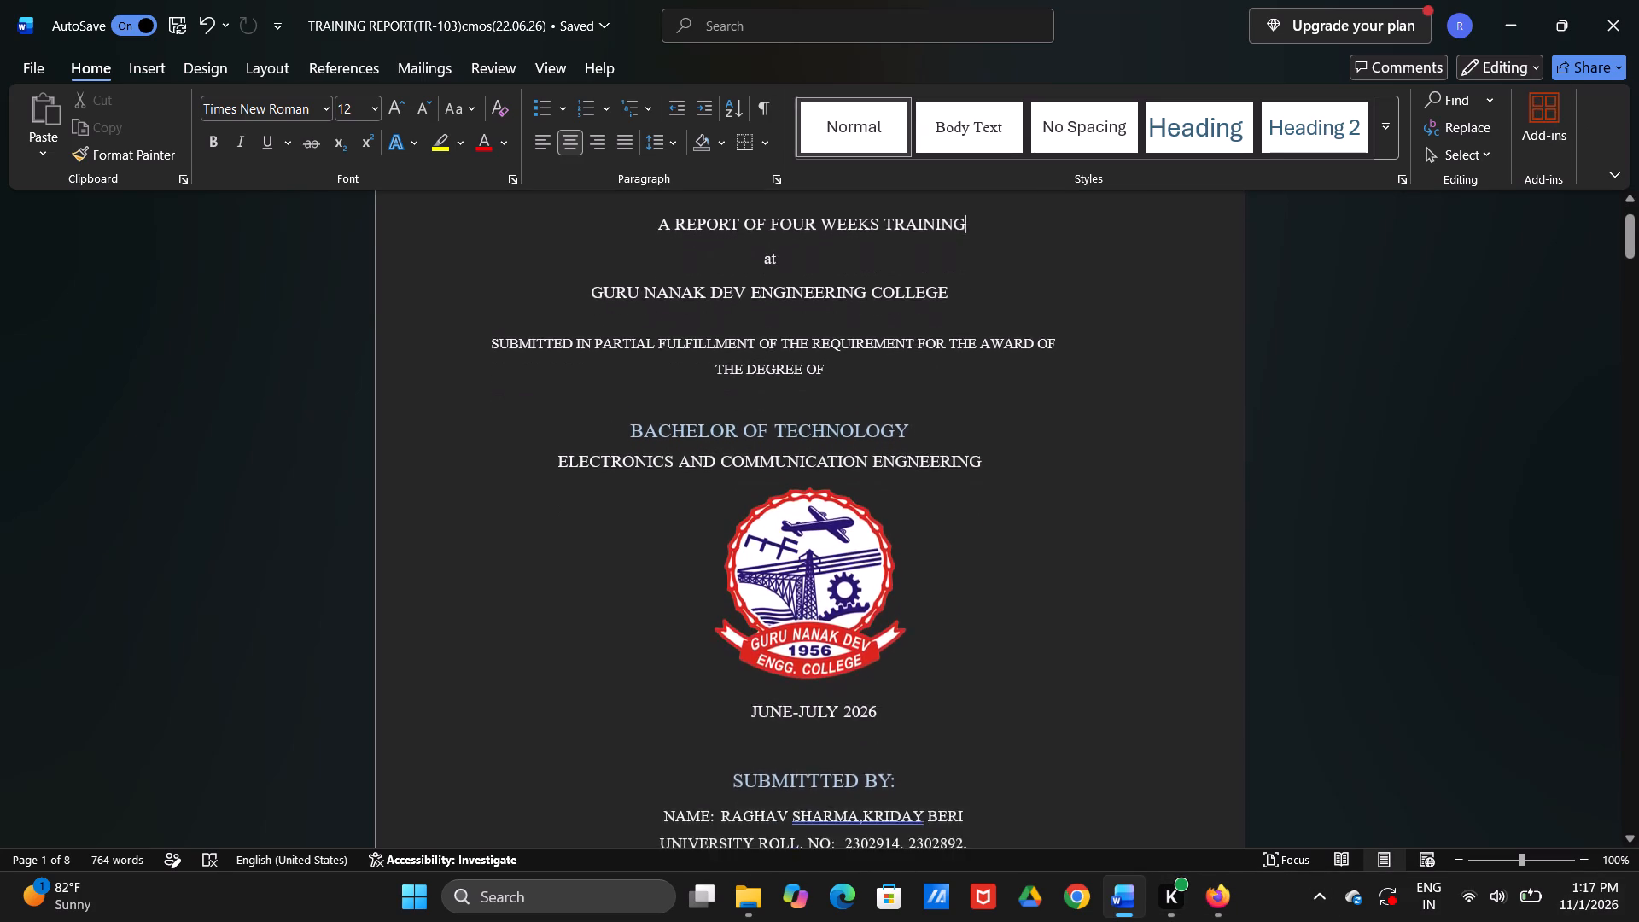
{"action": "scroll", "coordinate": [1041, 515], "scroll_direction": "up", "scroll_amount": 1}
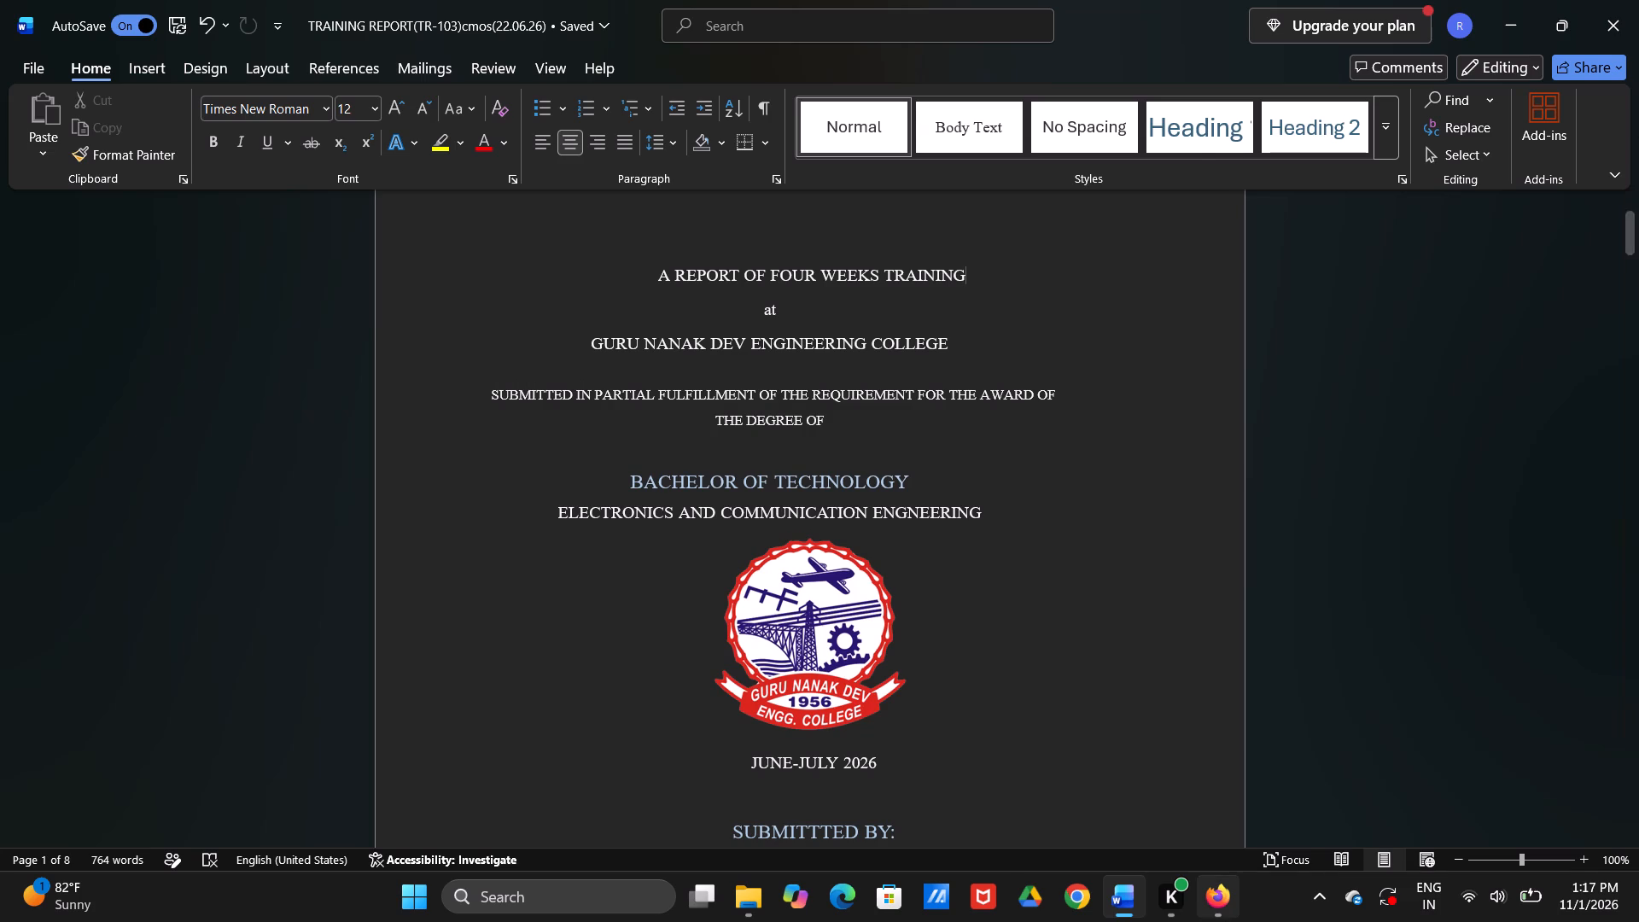
Check the sample title page in Firefox and enlarge the report's "A REPORT OF FOUR WEEKS TRAINING" line to 14 pt in Word.
{"action": "left_click", "coordinate": [1198, 837]}
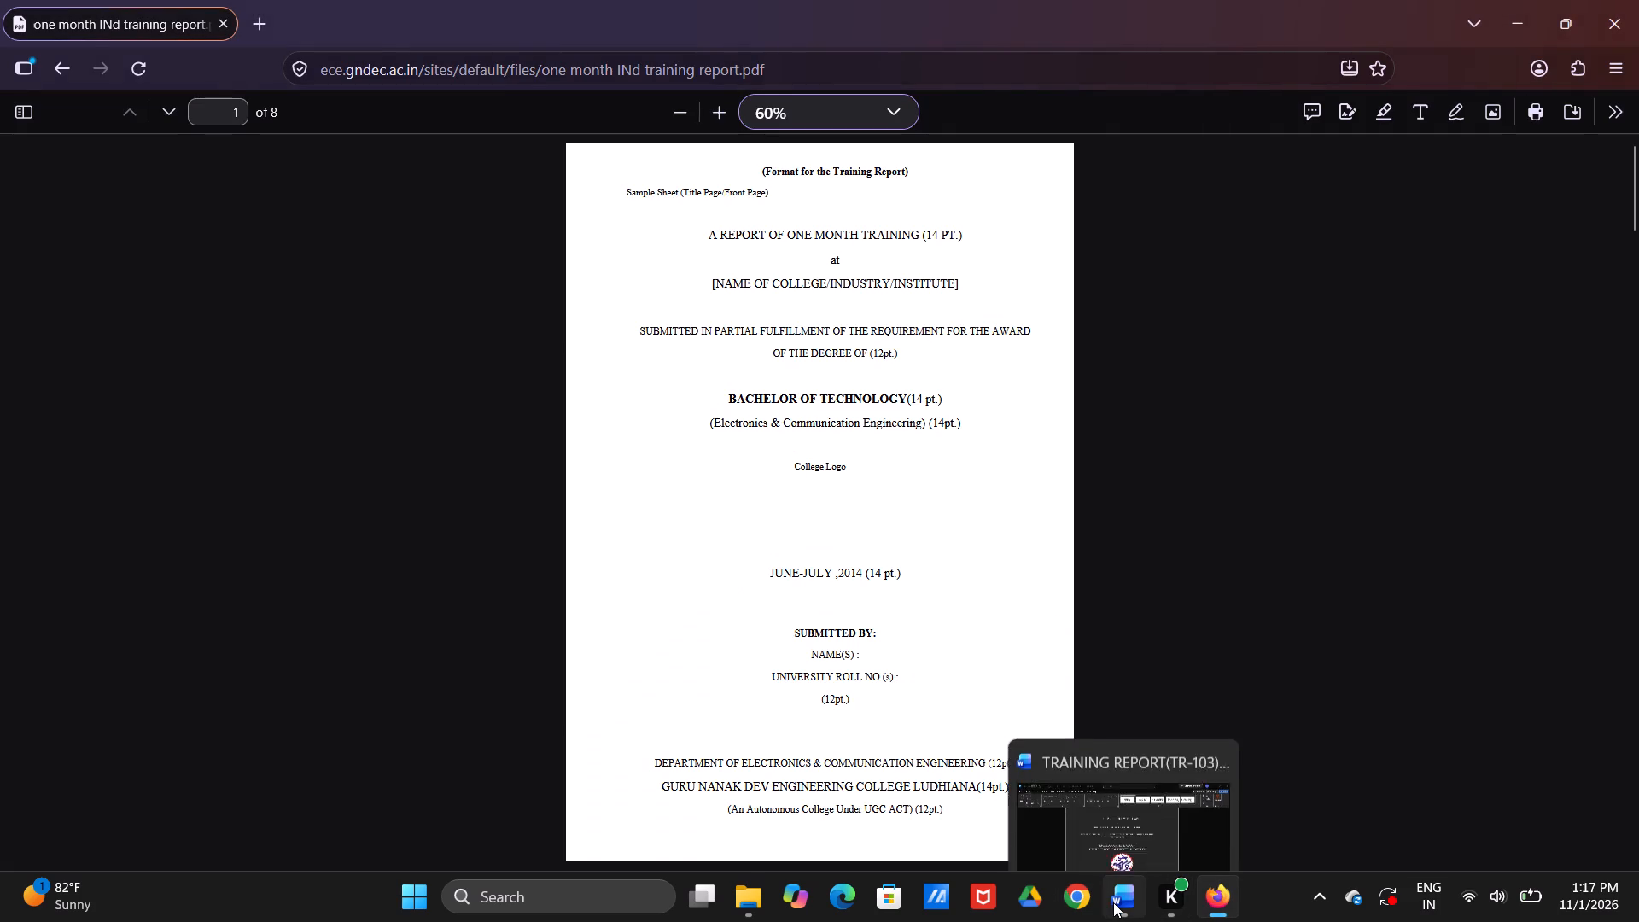
{"action": "left_click", "coordinate": [1103, 806]}
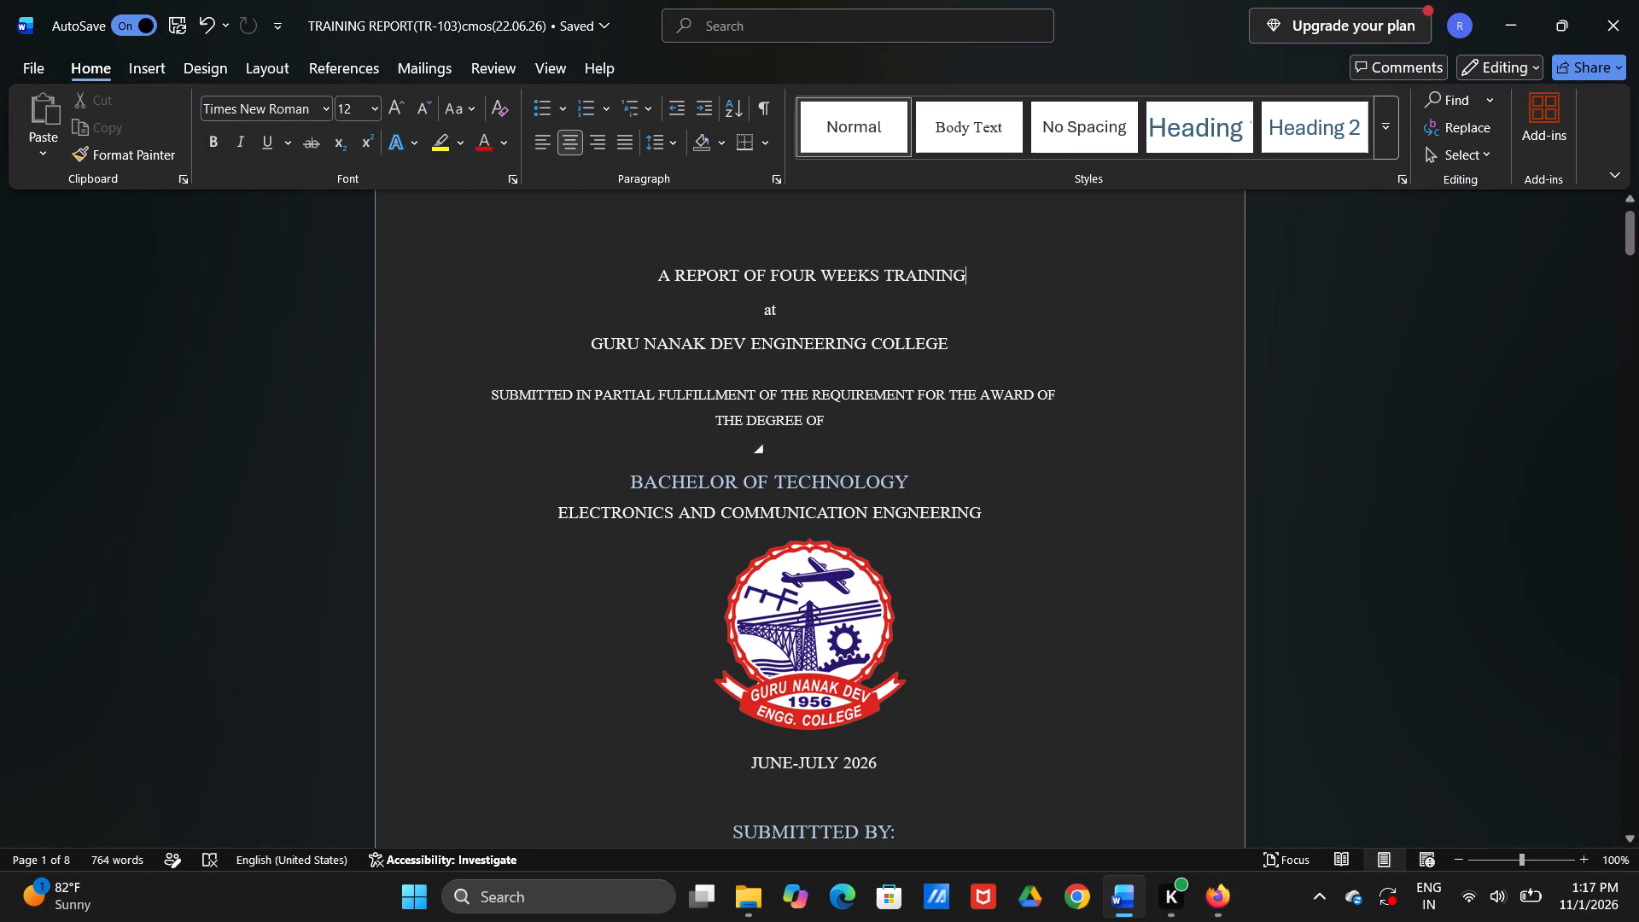
{"action": "left_click", "coordinate": [984, 292]}
{"action": "left_click_drag", "start_coordinate": [977, 283], "coordinate": [635, 254]}
{"action": "key", "text": "ctrl+shift+Down"}
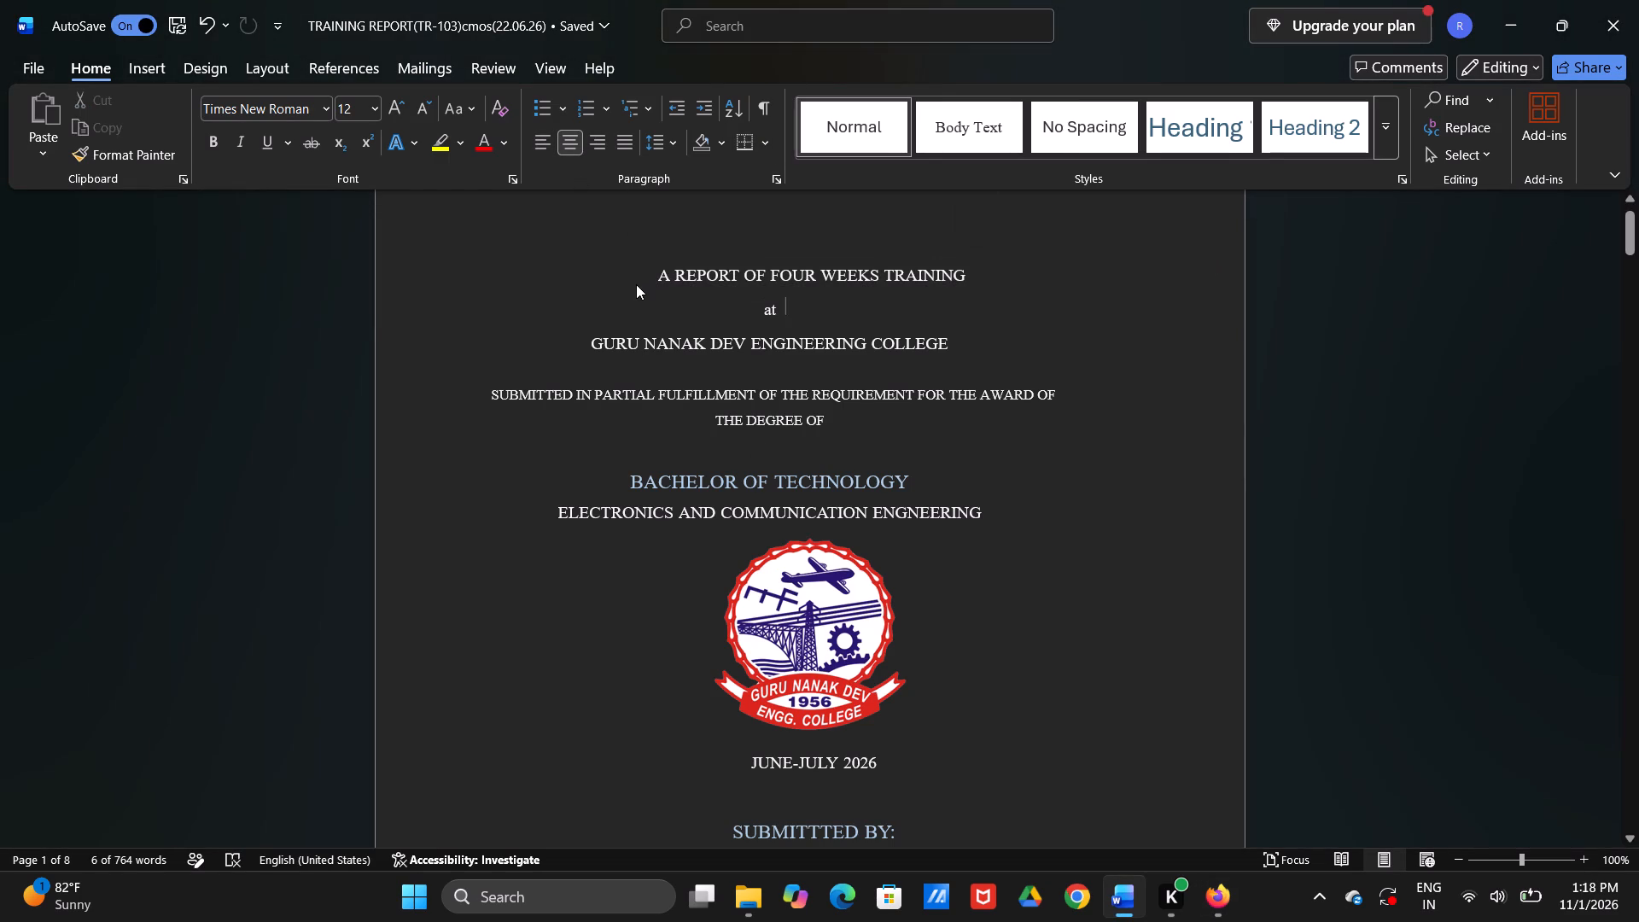
{"action": "left_click_drag", "start_coordinate": [667, 268], "coordinate": [675, 274]}
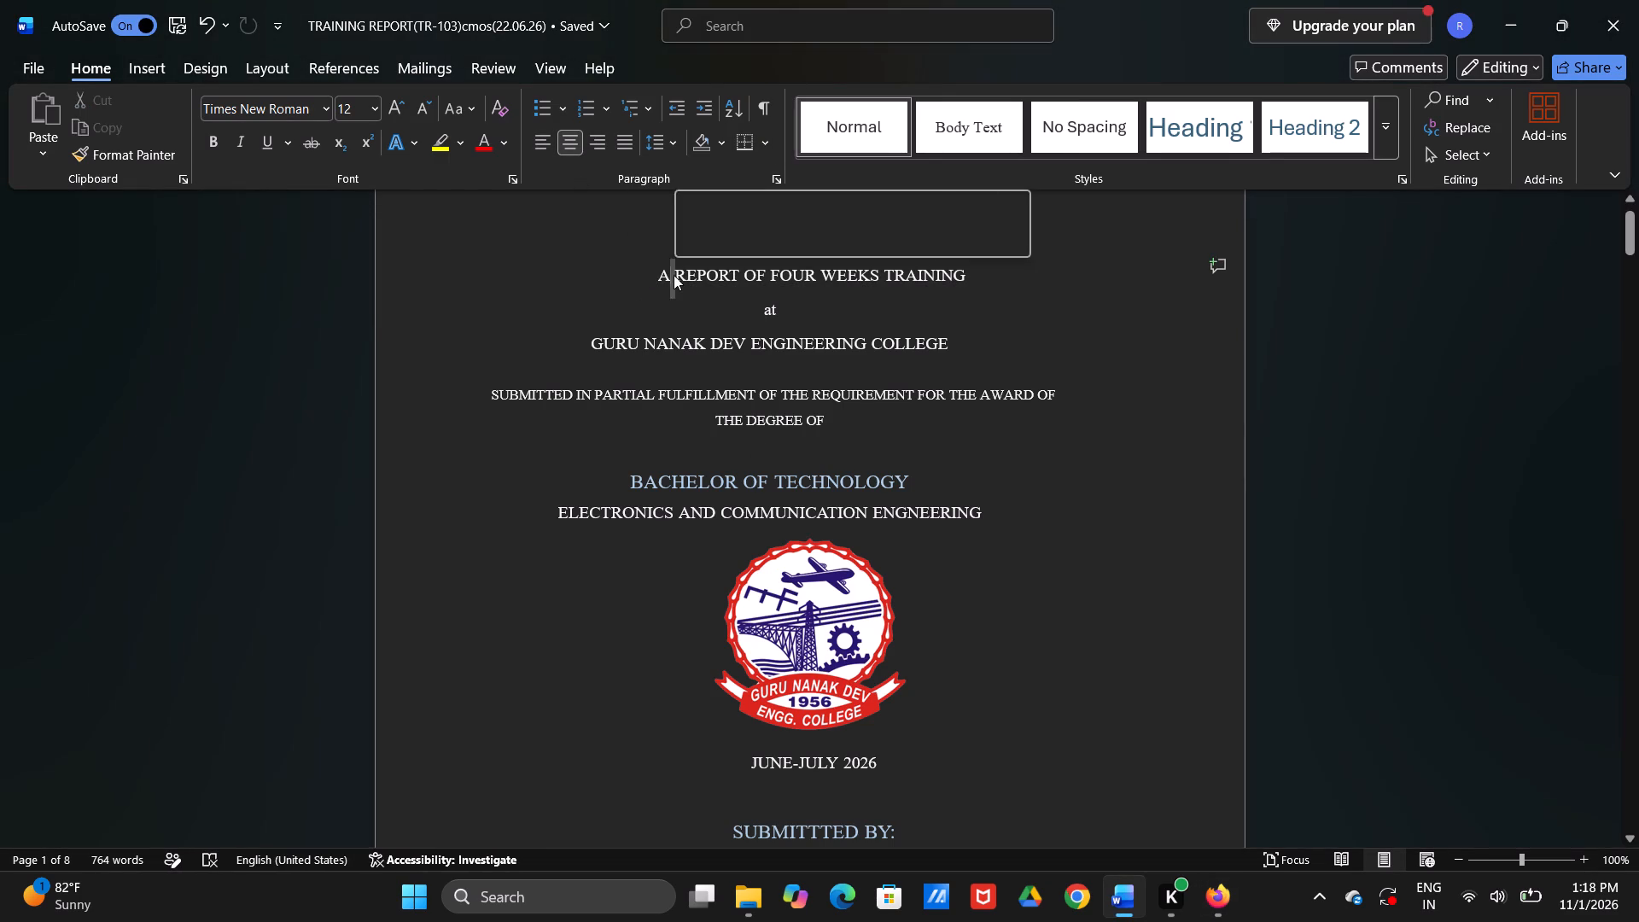
{"action": "left_click", "coordinate": [656, 265]}
{"action": "key", "text": "ctrl+shift+Right"}
{"action": "key", "text": "ctrl+shift+Right"}
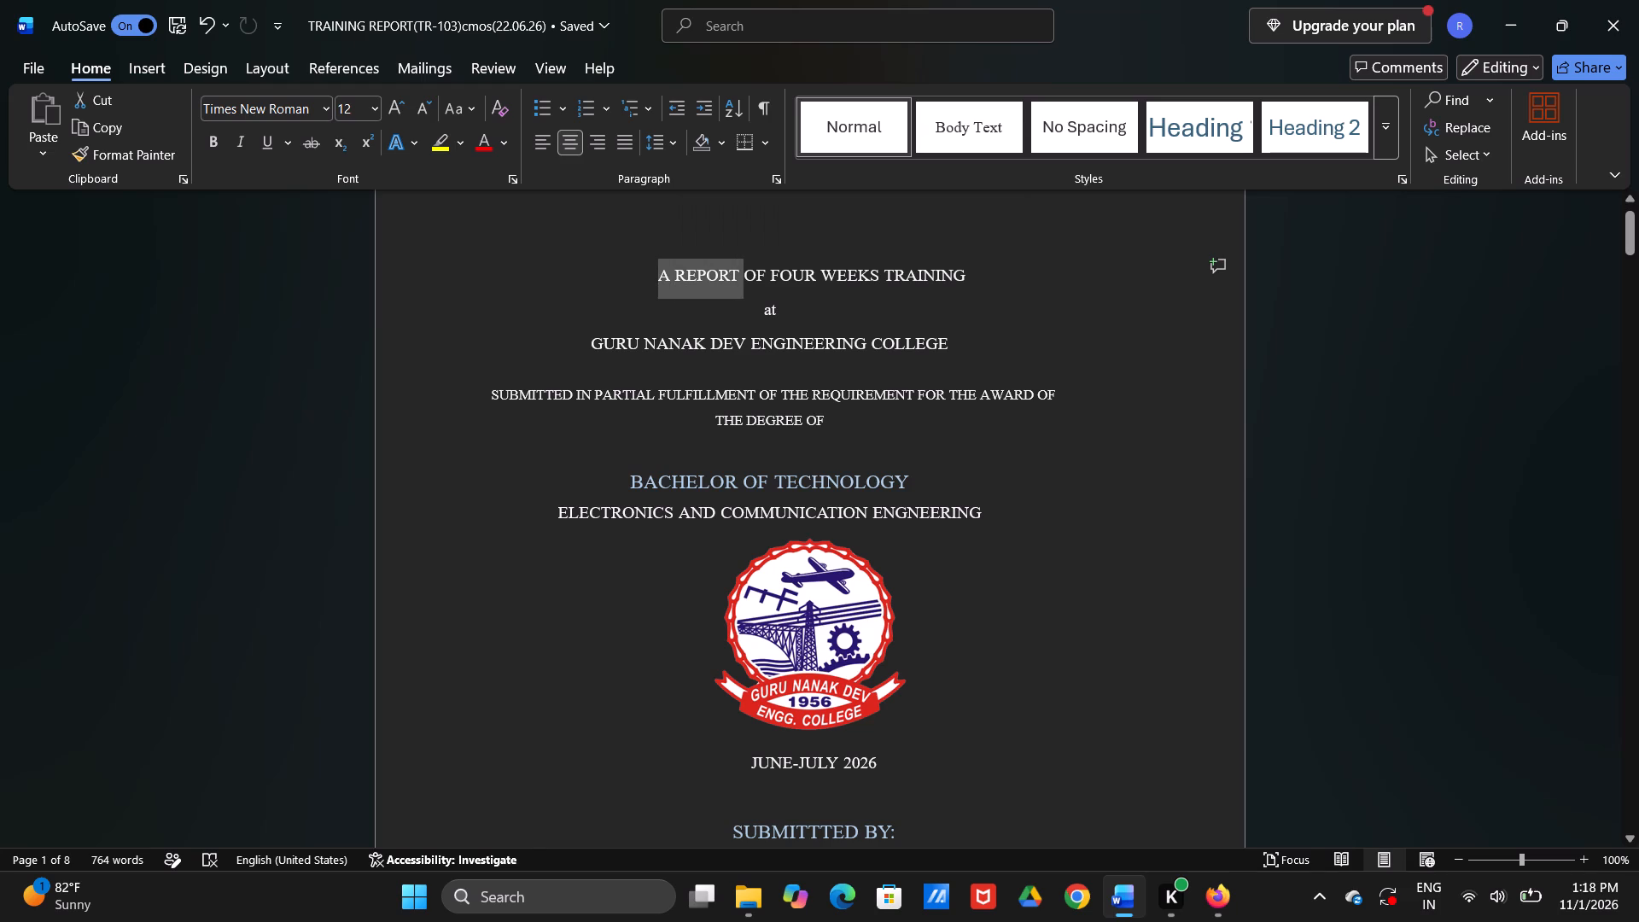
{"action": "key", "text": "ctrl+shift+Right"}
{"action": "key", "text": "ctrl+shift+Right"}
{"action": "key", "text": "ctrl+shift+Right"}
{"action": "key", "text": "ctrl+shift+Right"}
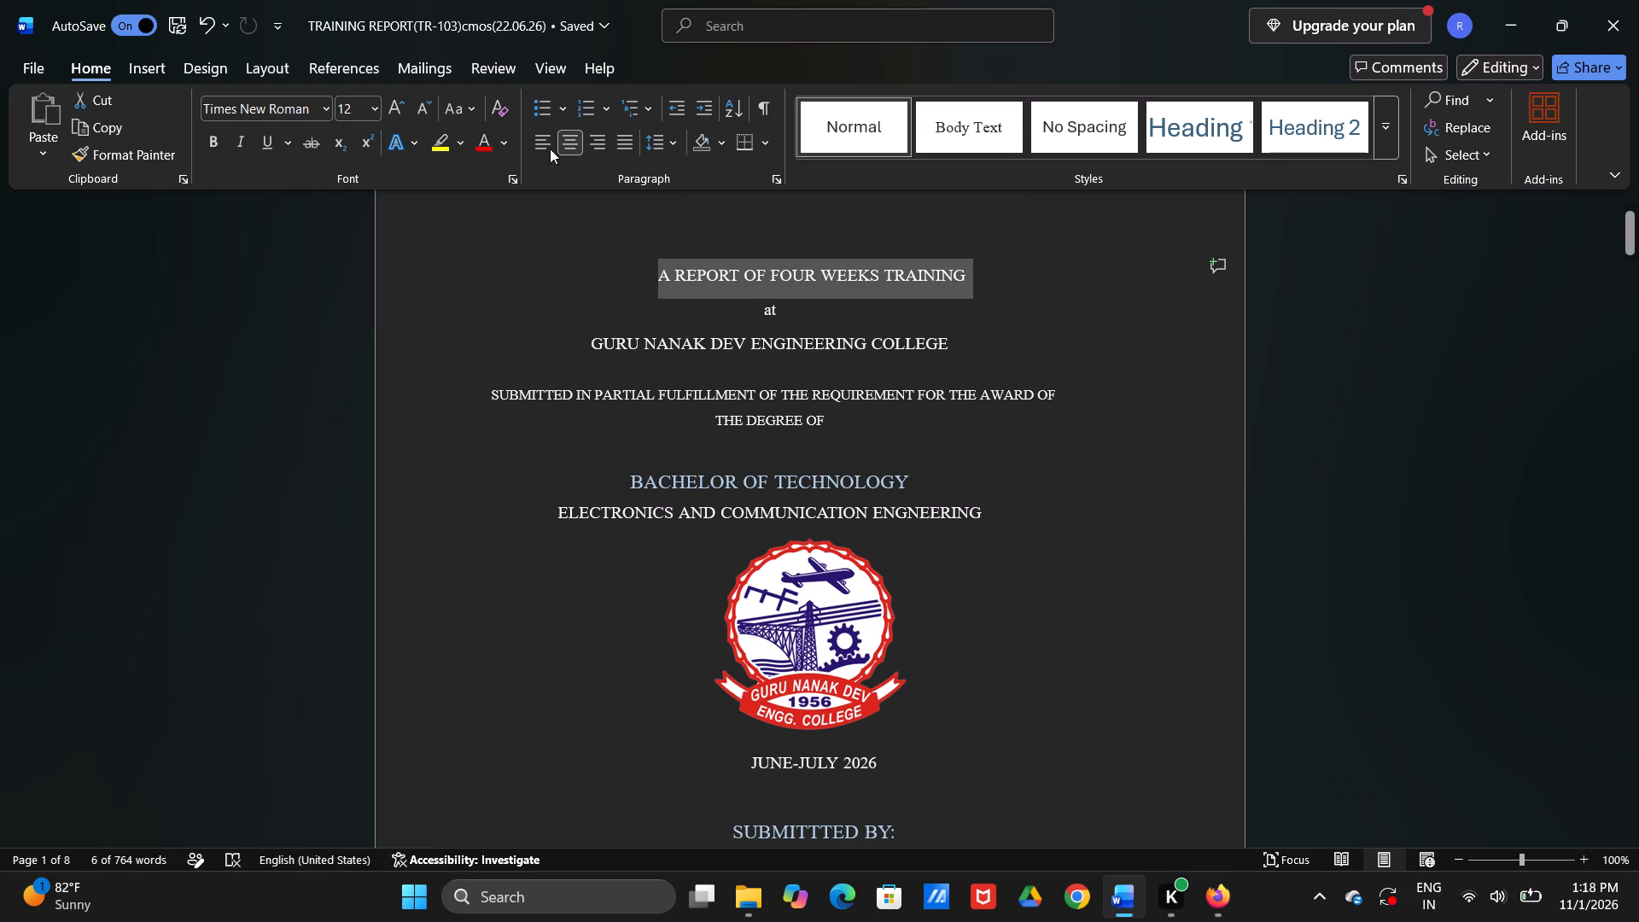
{"action": "left_click", "coordinate": [398, 114]}
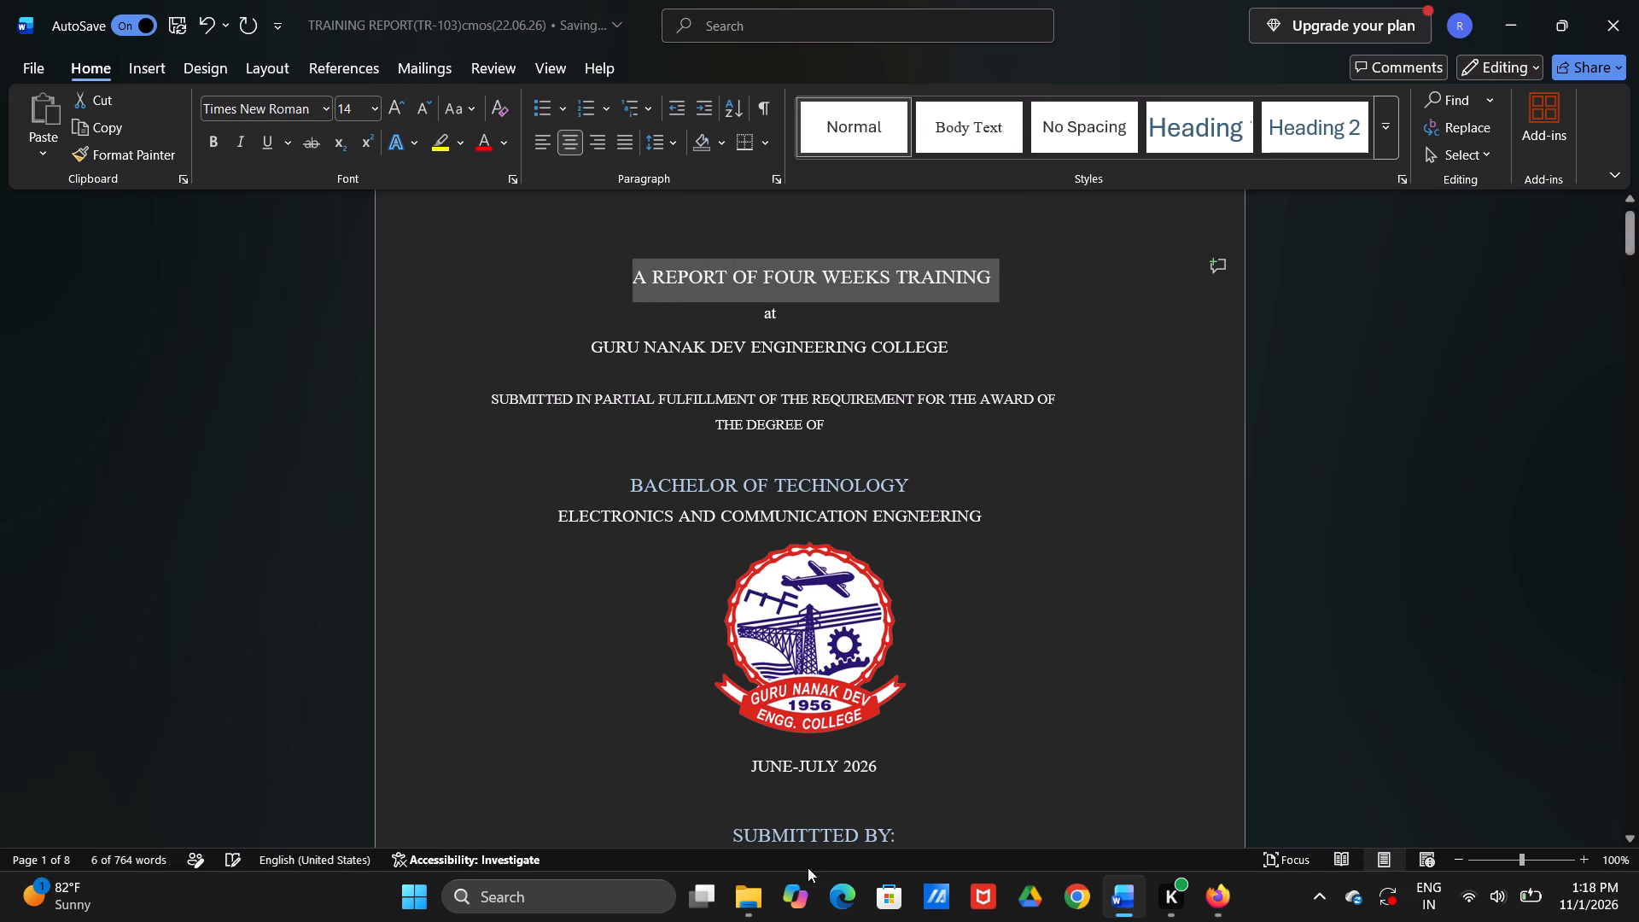
Place the cursor after "at" on the report's title page and check that line against the sample title page in Firefox.
{"action": "left_click", "coordinate": [1008, 385]}
{"action": "left_click", "coordinate": [823, 302]}
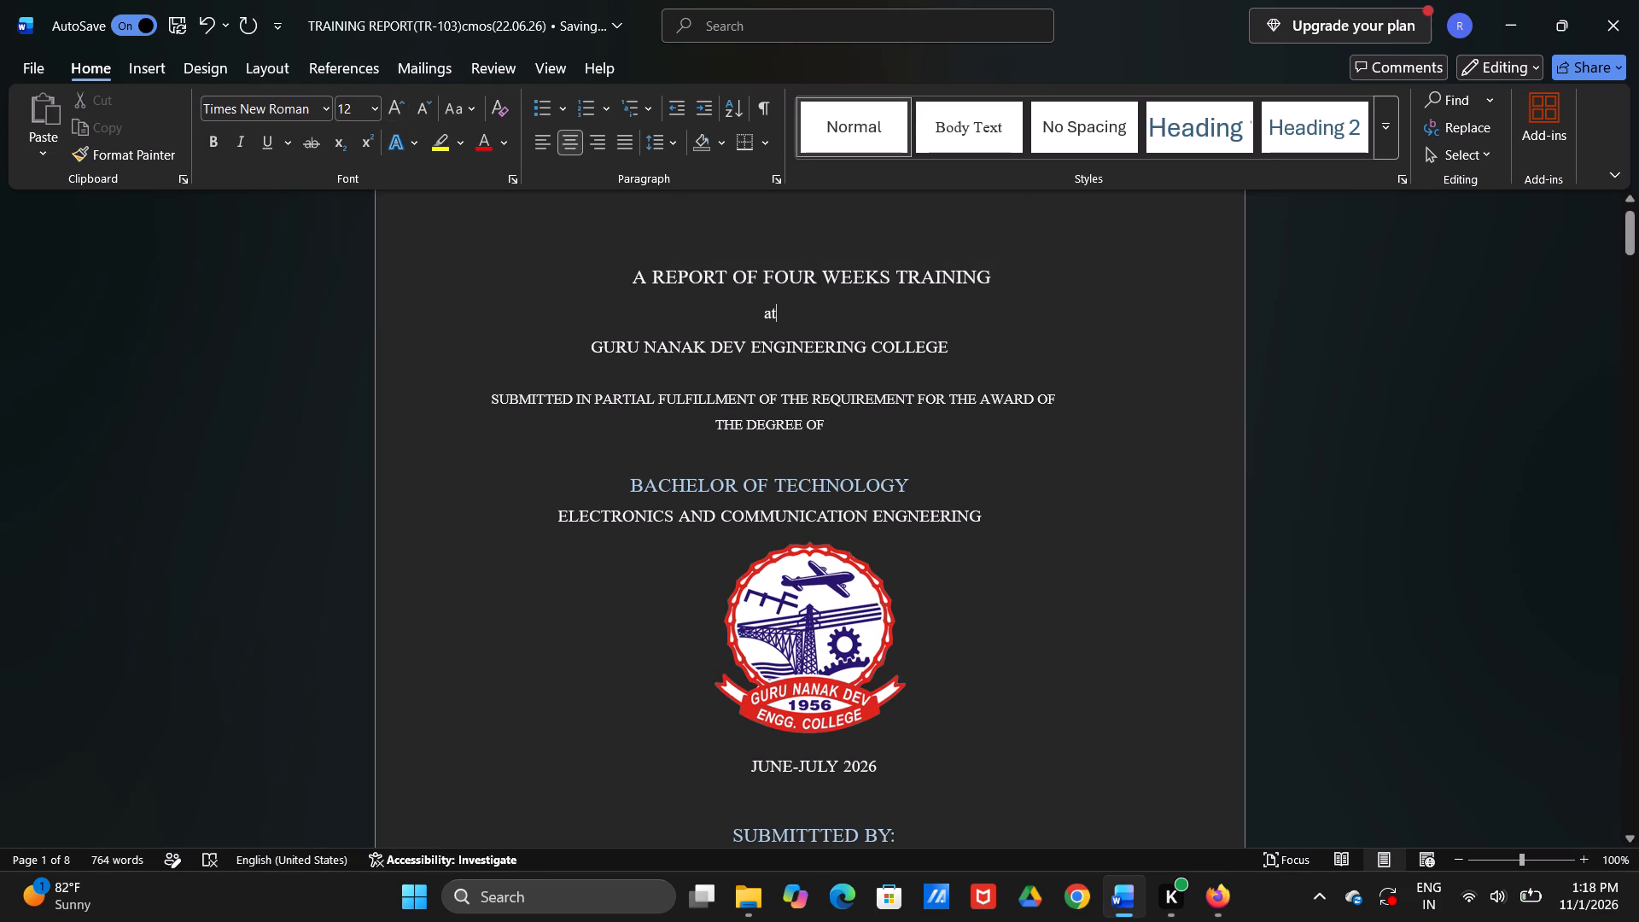
{"action": "key", "text": "alt+Tab"}
{"action": "key", "text": "alt+Tab"}
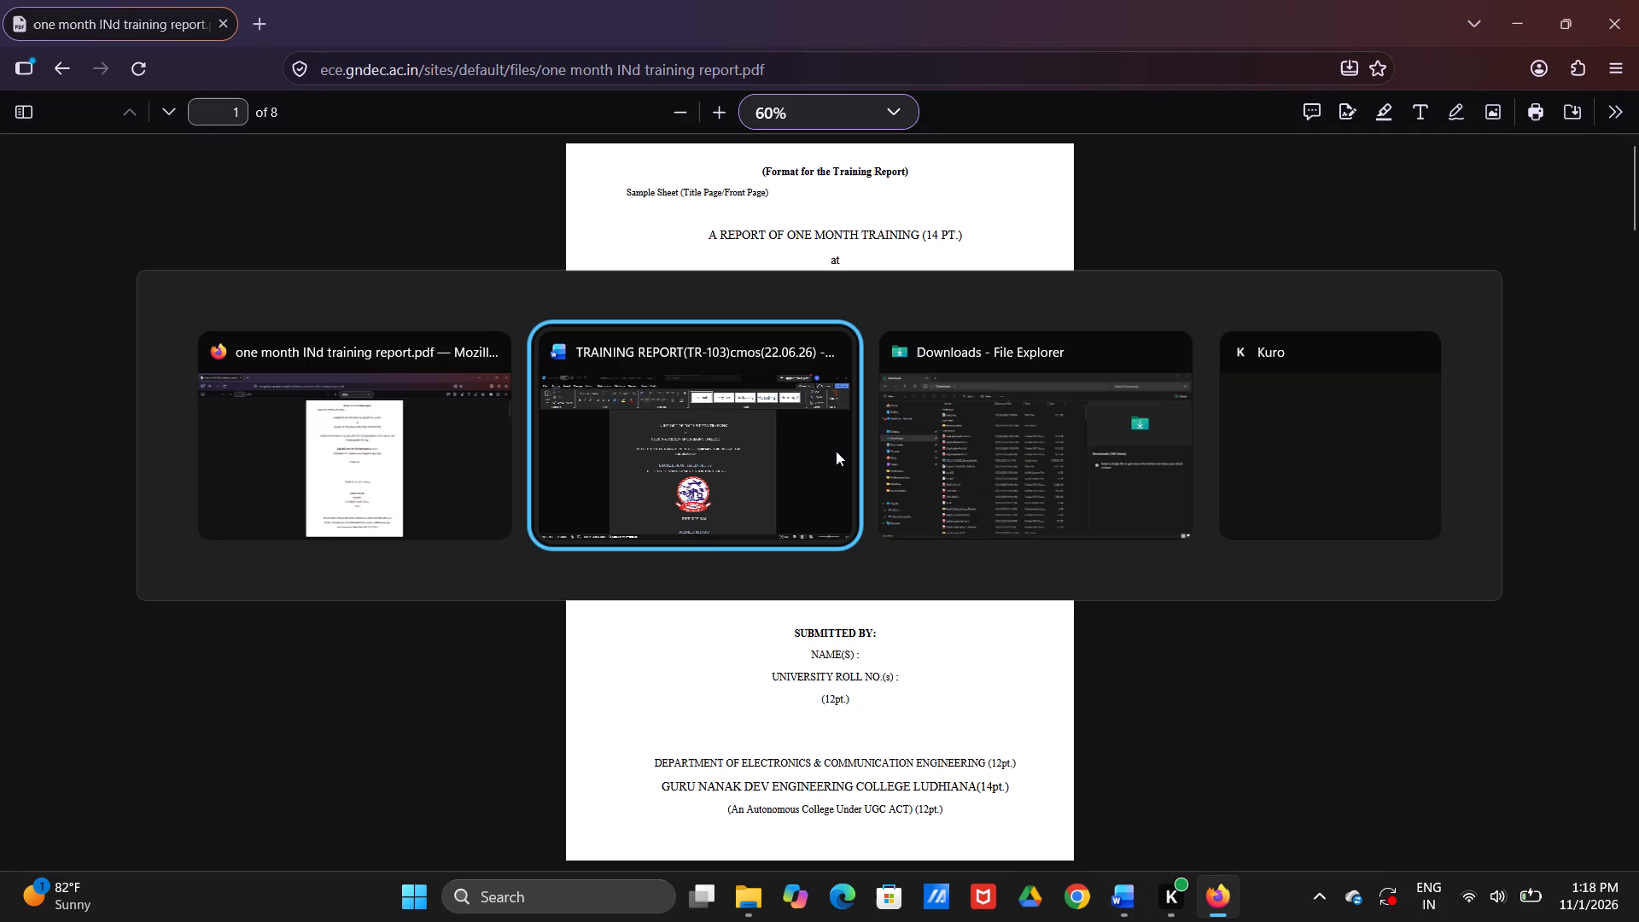
Switch back to the training report in Word and set the "at" line on the title page to 14 pt.
{"action": "left_click_drag", "start_coordinate": [495, 463], "coordinate": [504, 465], "text": "alt"}
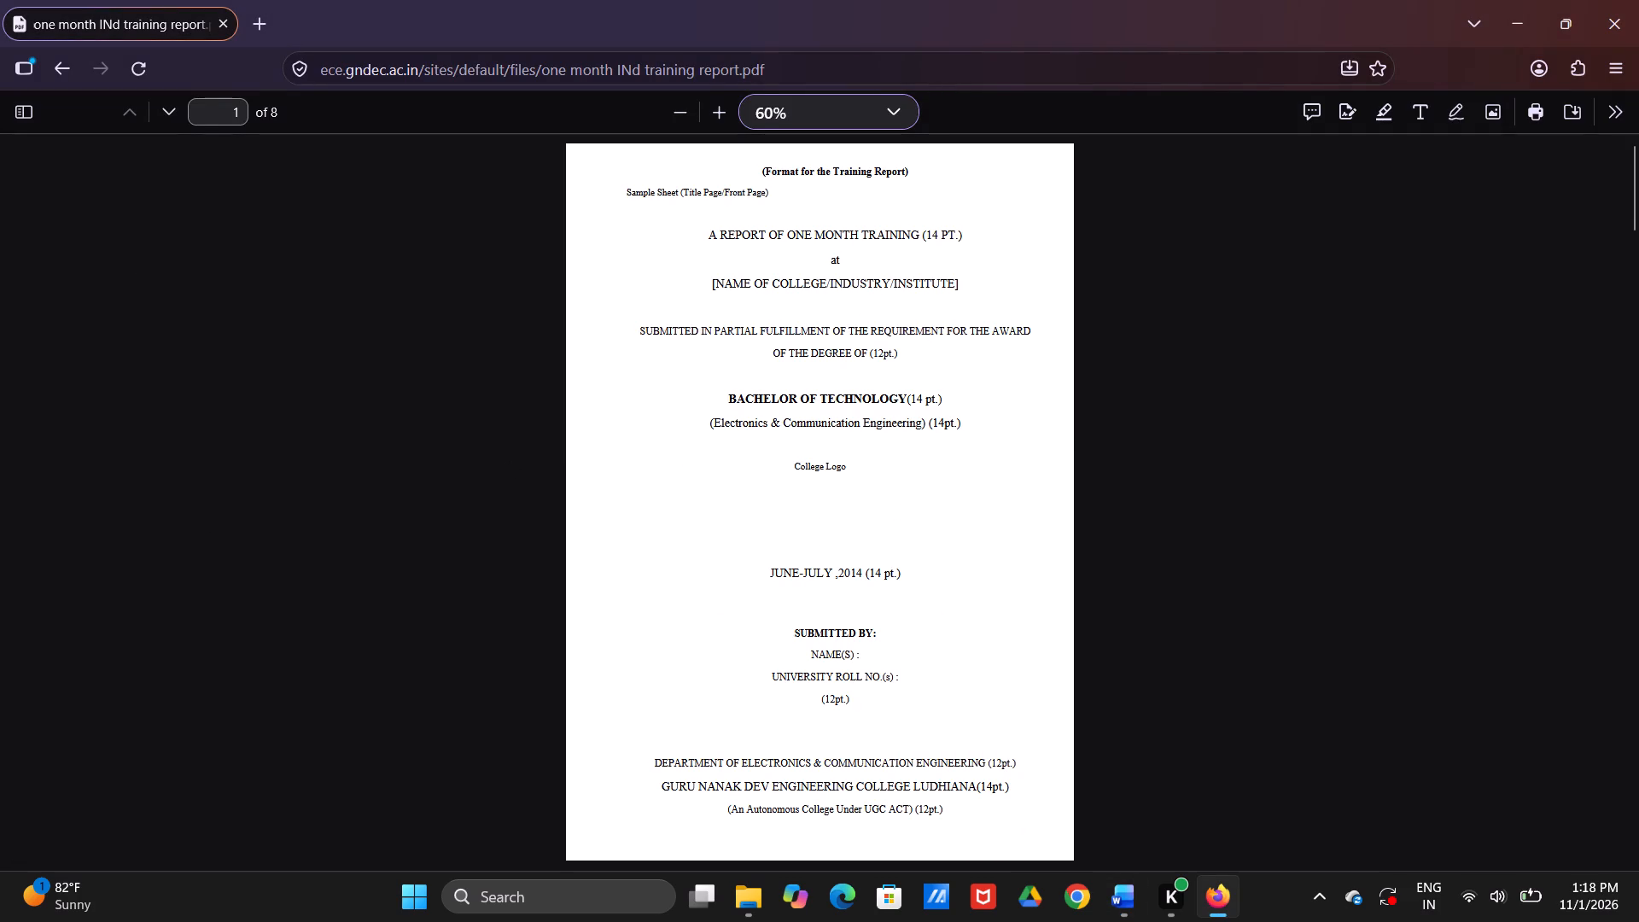
{"action": "key", "text": "alt+Tab"}
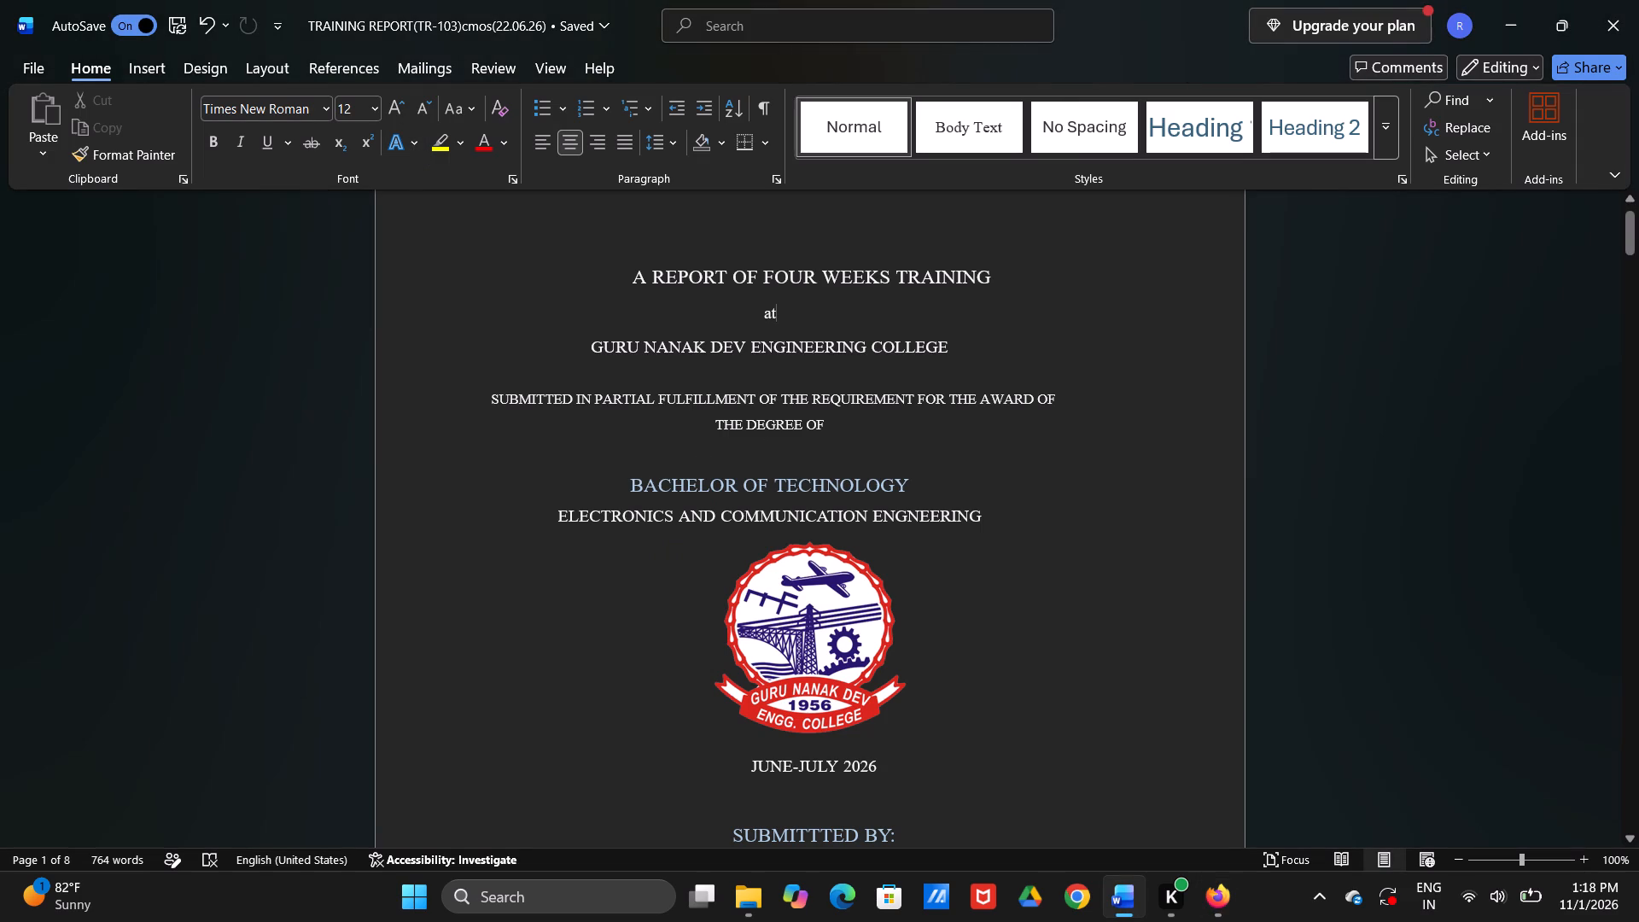
{"action": "key", "text": "ctrl+shift+Left"}
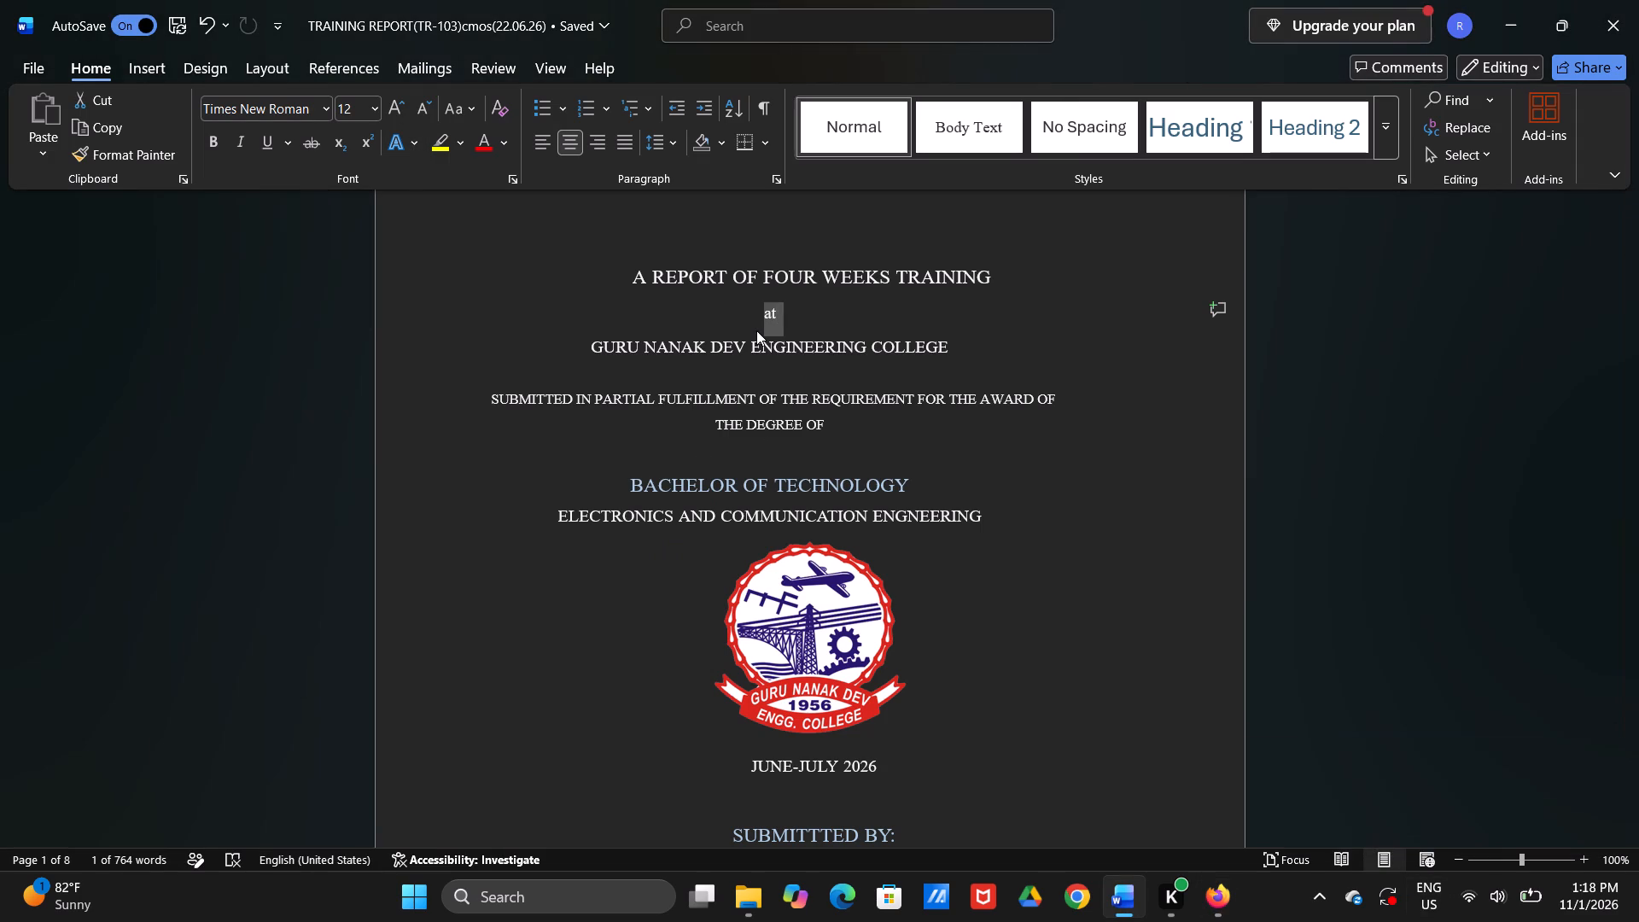
{"action": "key", "text": "ctrl+shift+Up"}
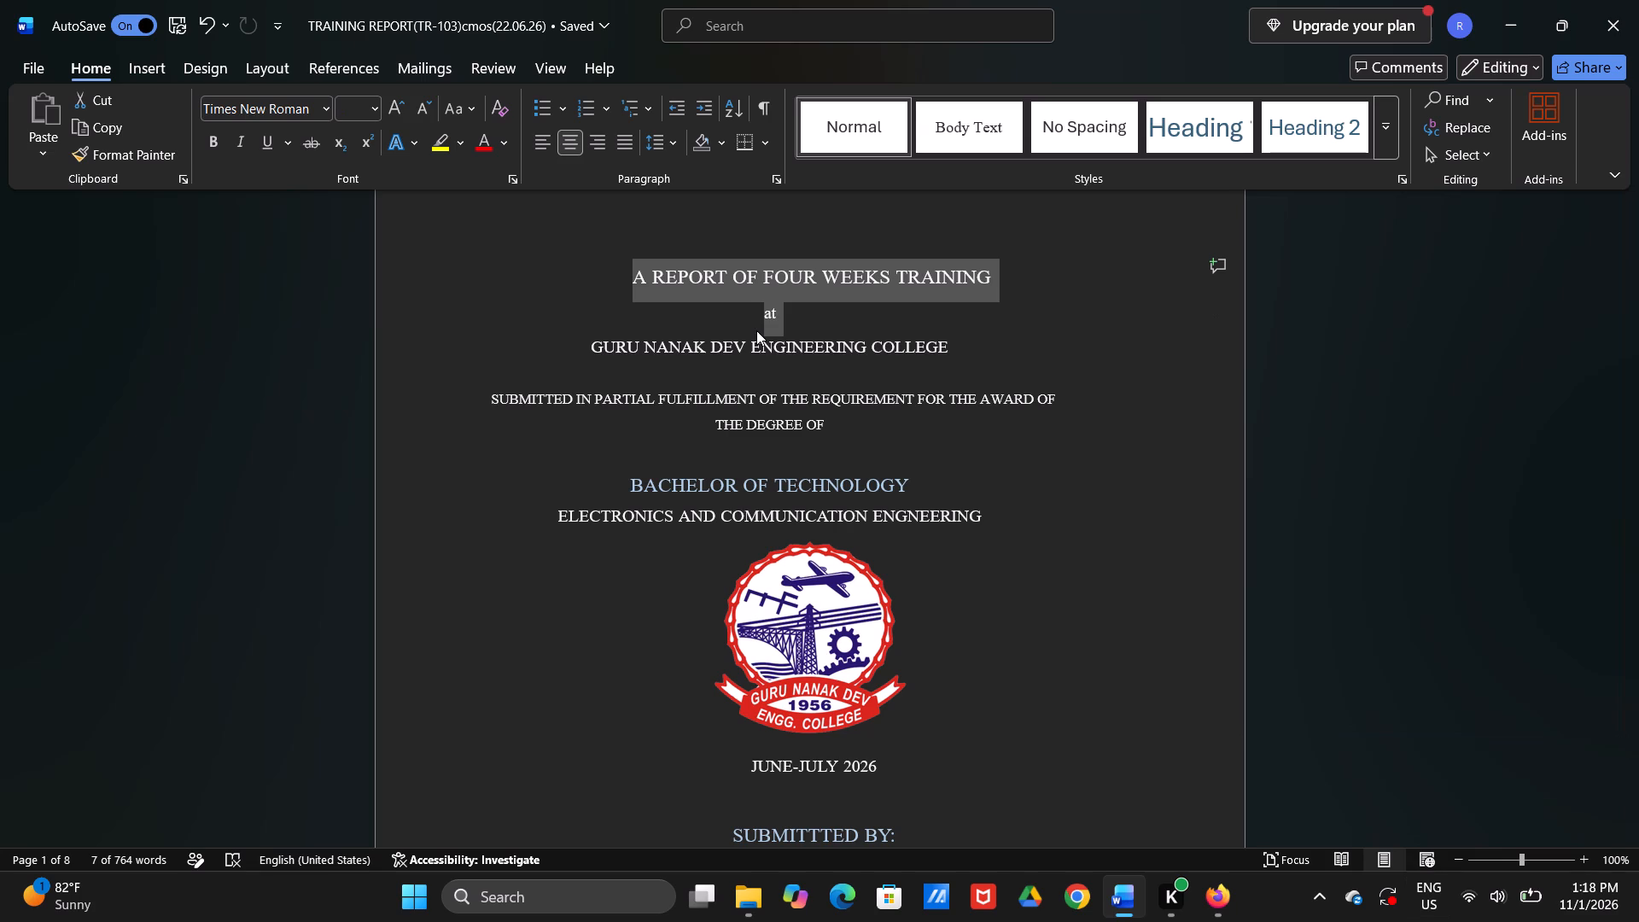
{"action": "left_click", "coordinate": [762, 311]}
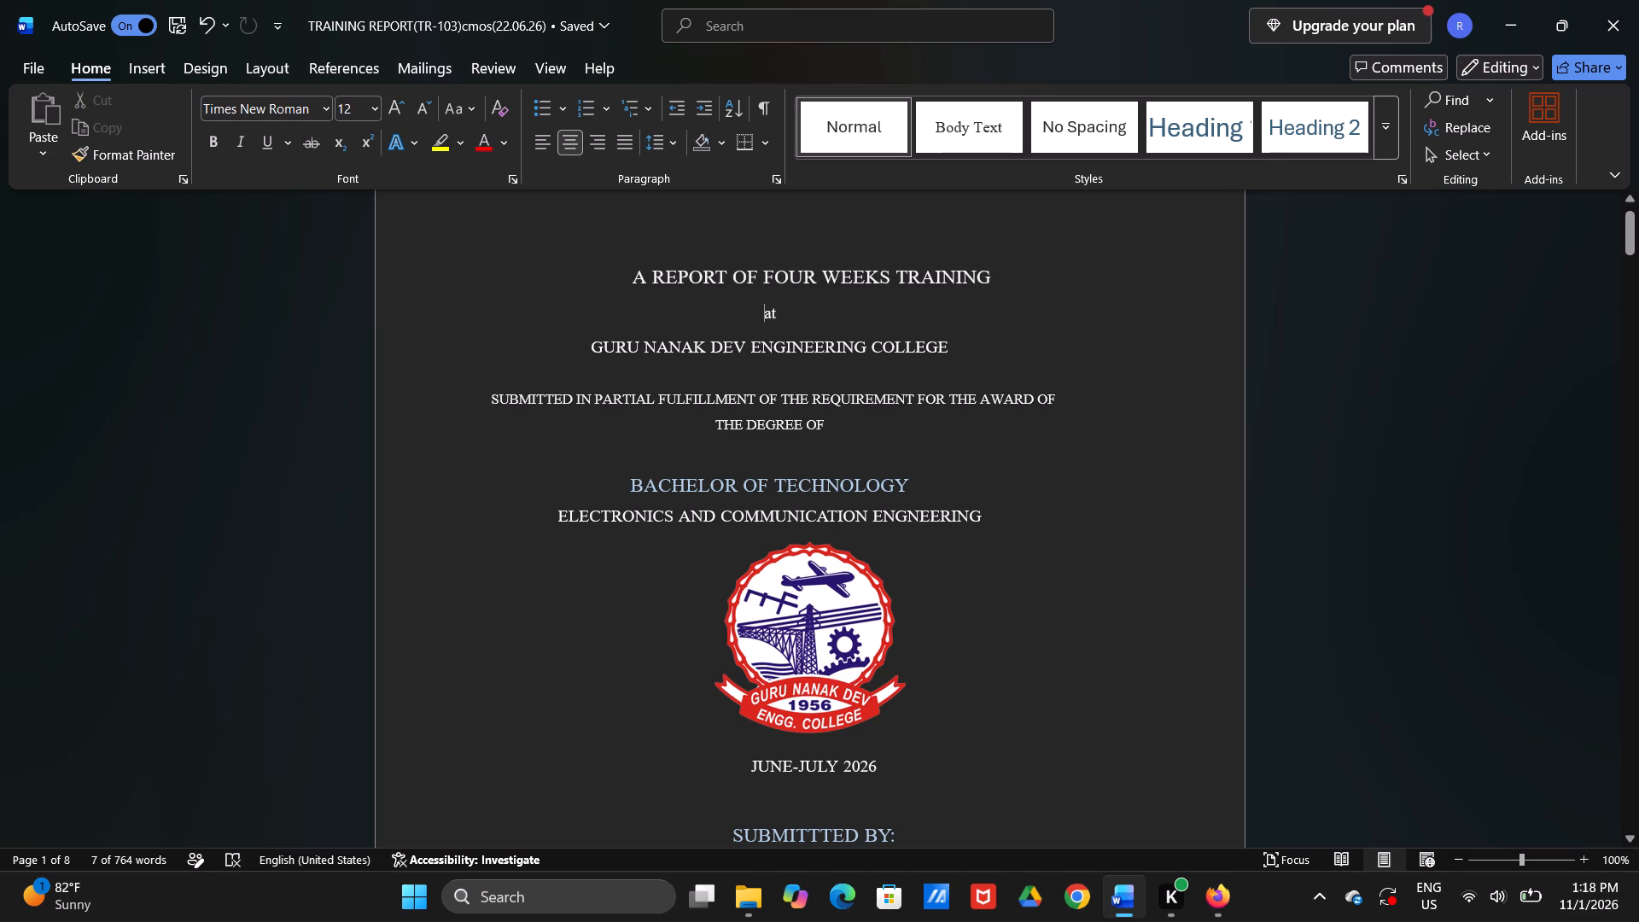
{"action": "left_click_drag", "start_coordinate": [779, 323], "coordinate": [682, 306]}
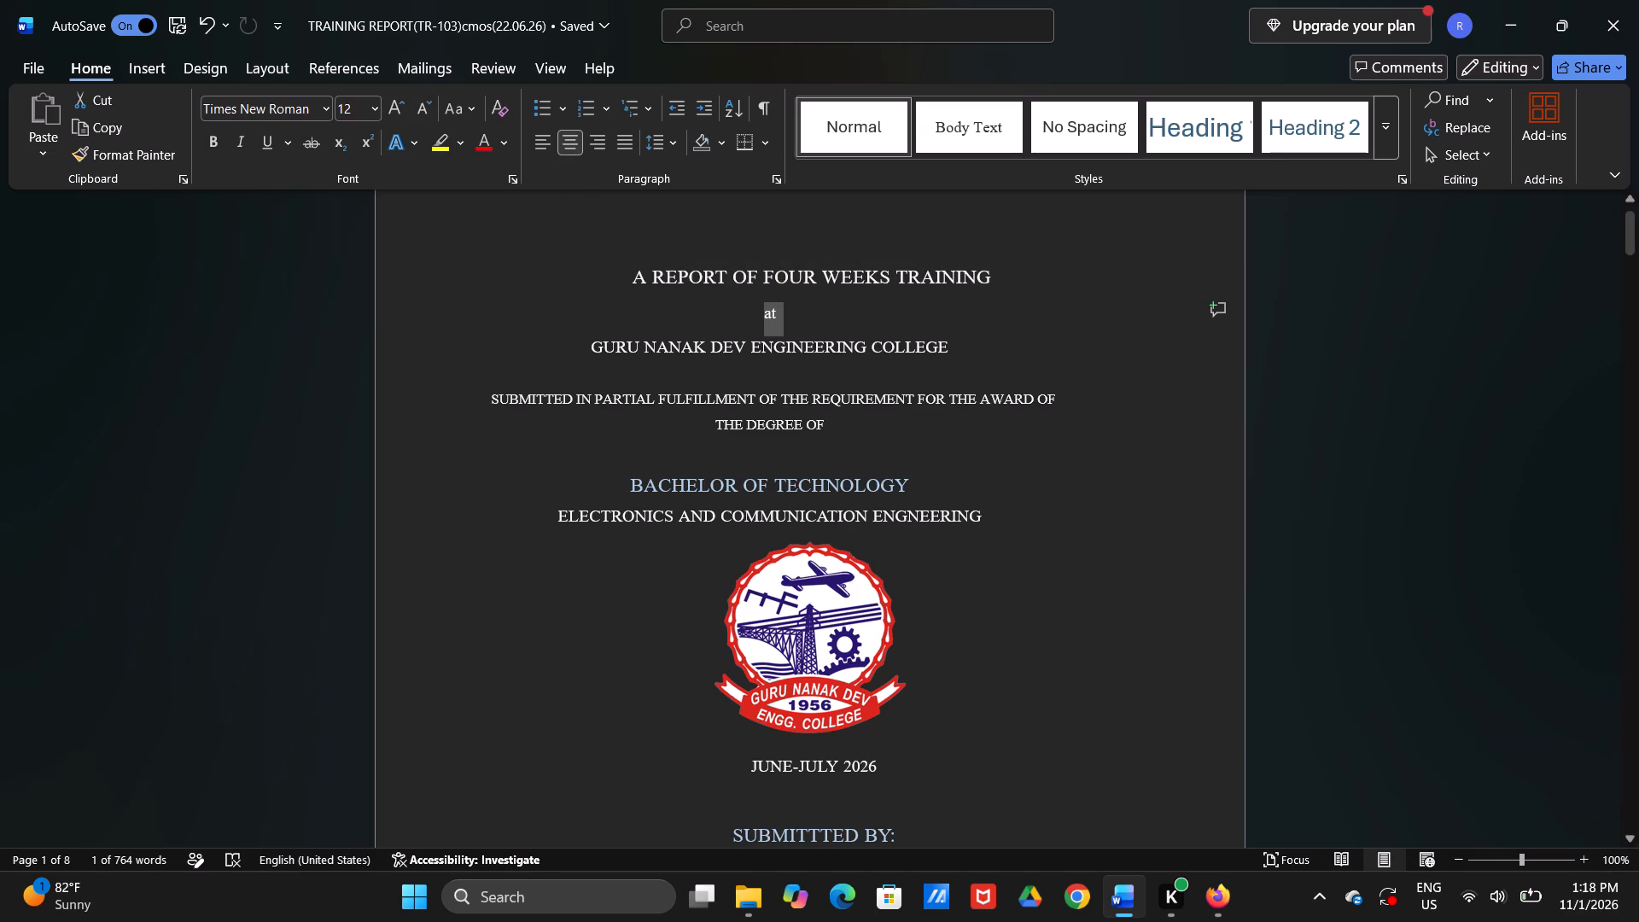
{"action": "left_click", "coordinate": [394, 101]}
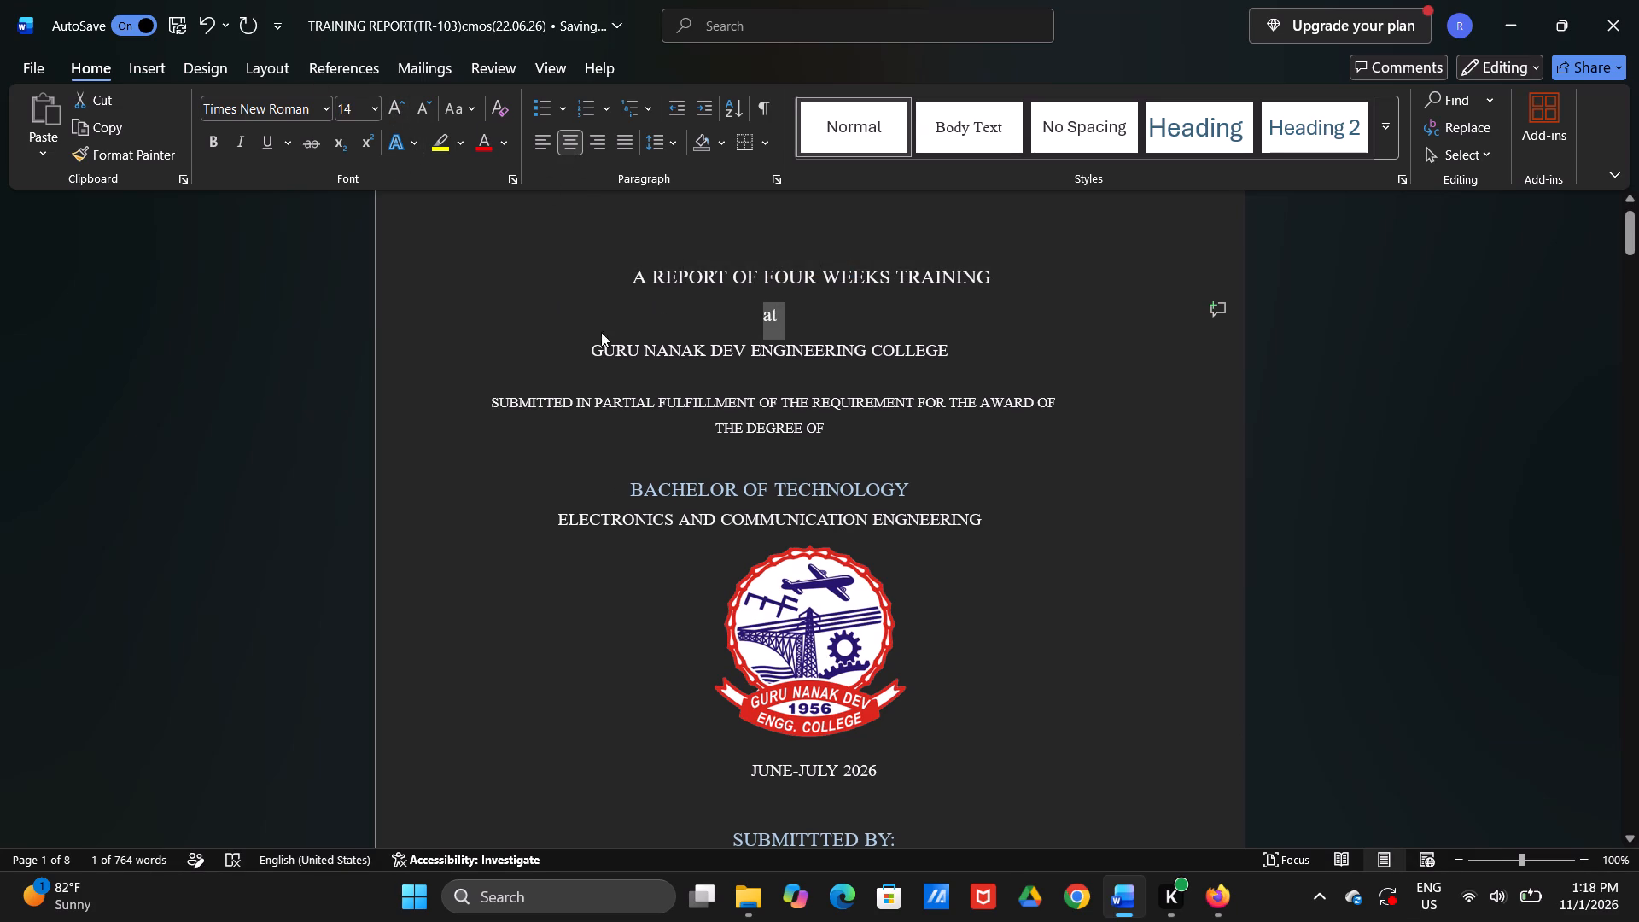
Set the "GURU NANAK DEV ENGINEERING COLLEGE" line below "at" to 14 pt.
{"action": "left_click", "coordinate": [588, 353]}
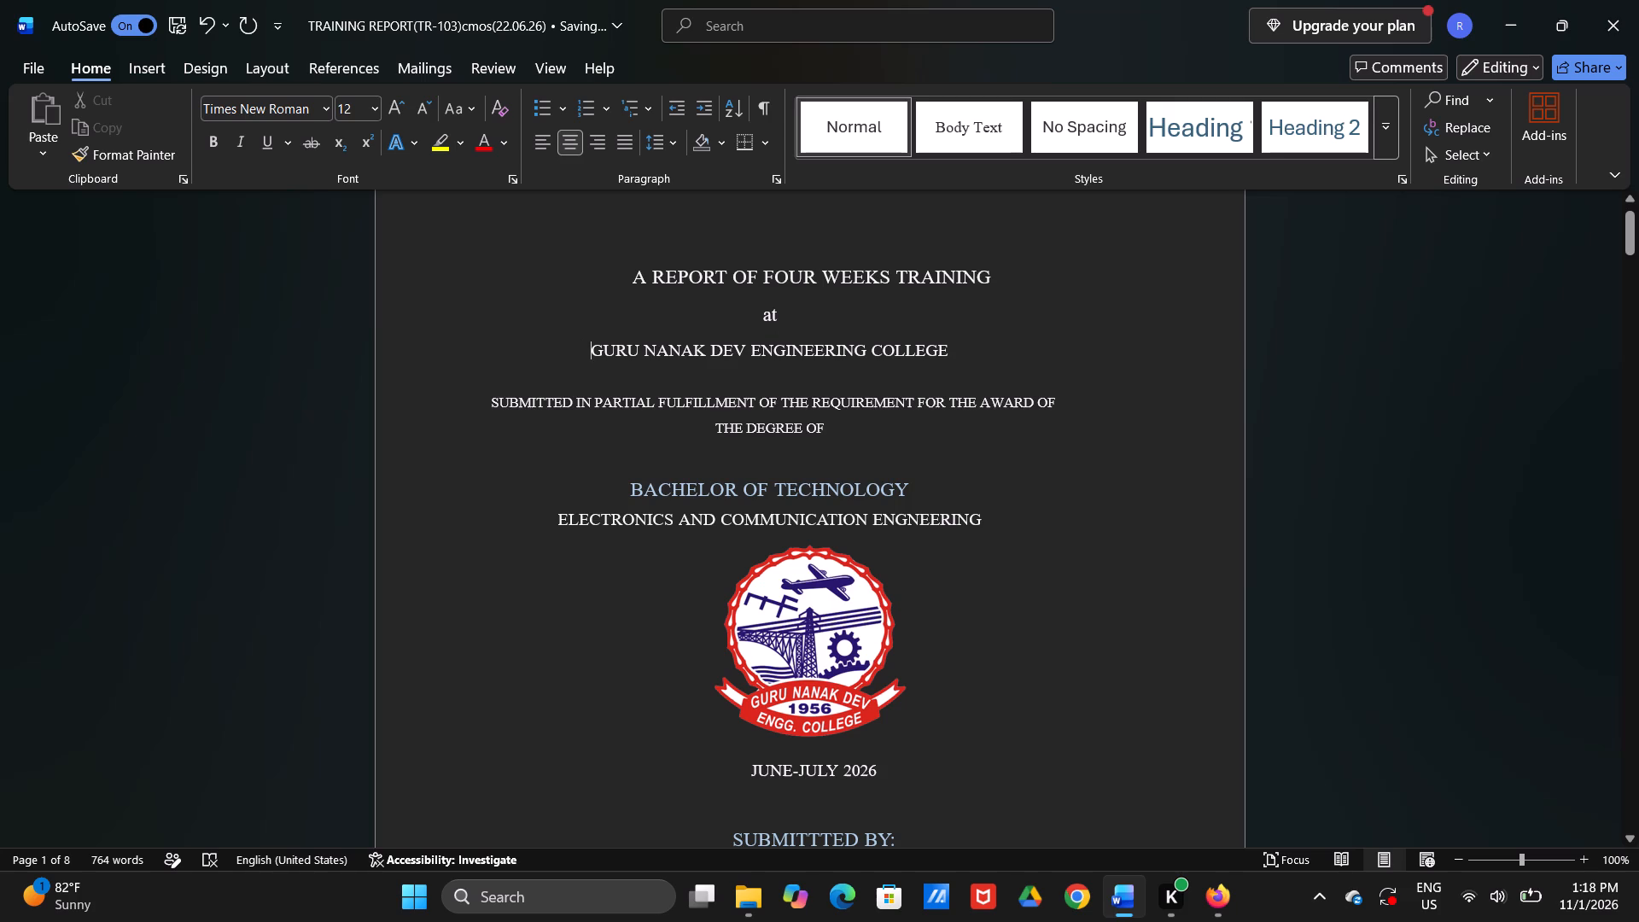
{"action": "key", "text": "ctrl+shift+Right"}
{"action": "key", "text": "ctrl+shift+Right"}
{"action": "key", "text": "ctrl+shift+Right"}
{"action": "key", "text": "ctrl+shift+Right"}
{"action": "key", "text": "ctrl+shift+Right"}
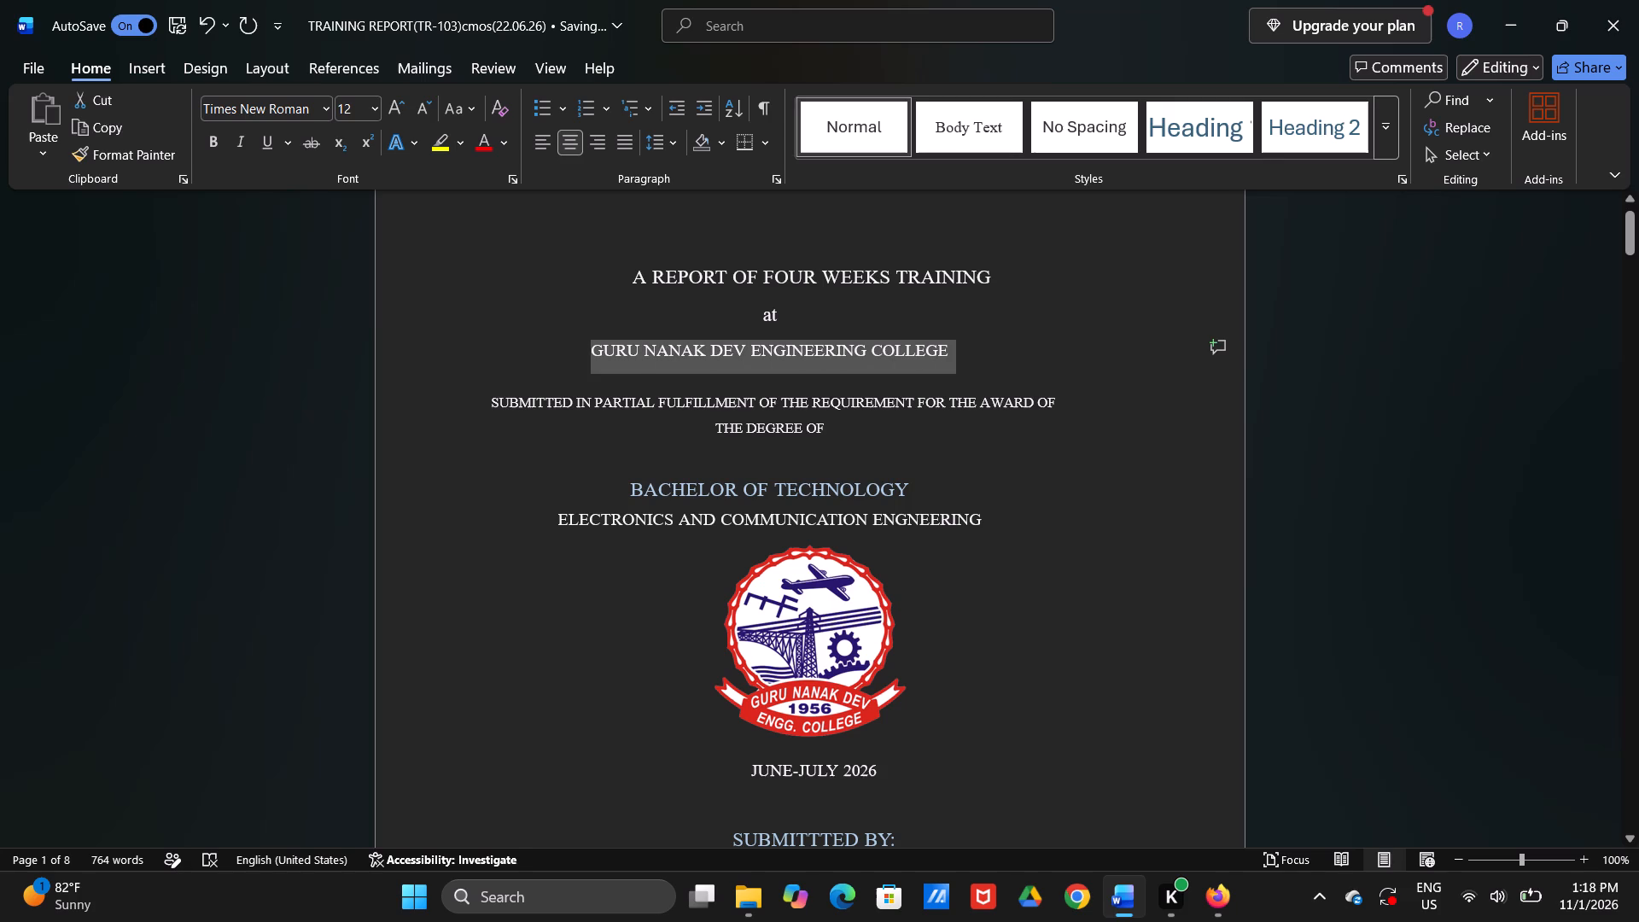
{"action": "left_click", "coordinate": [385, 110]}
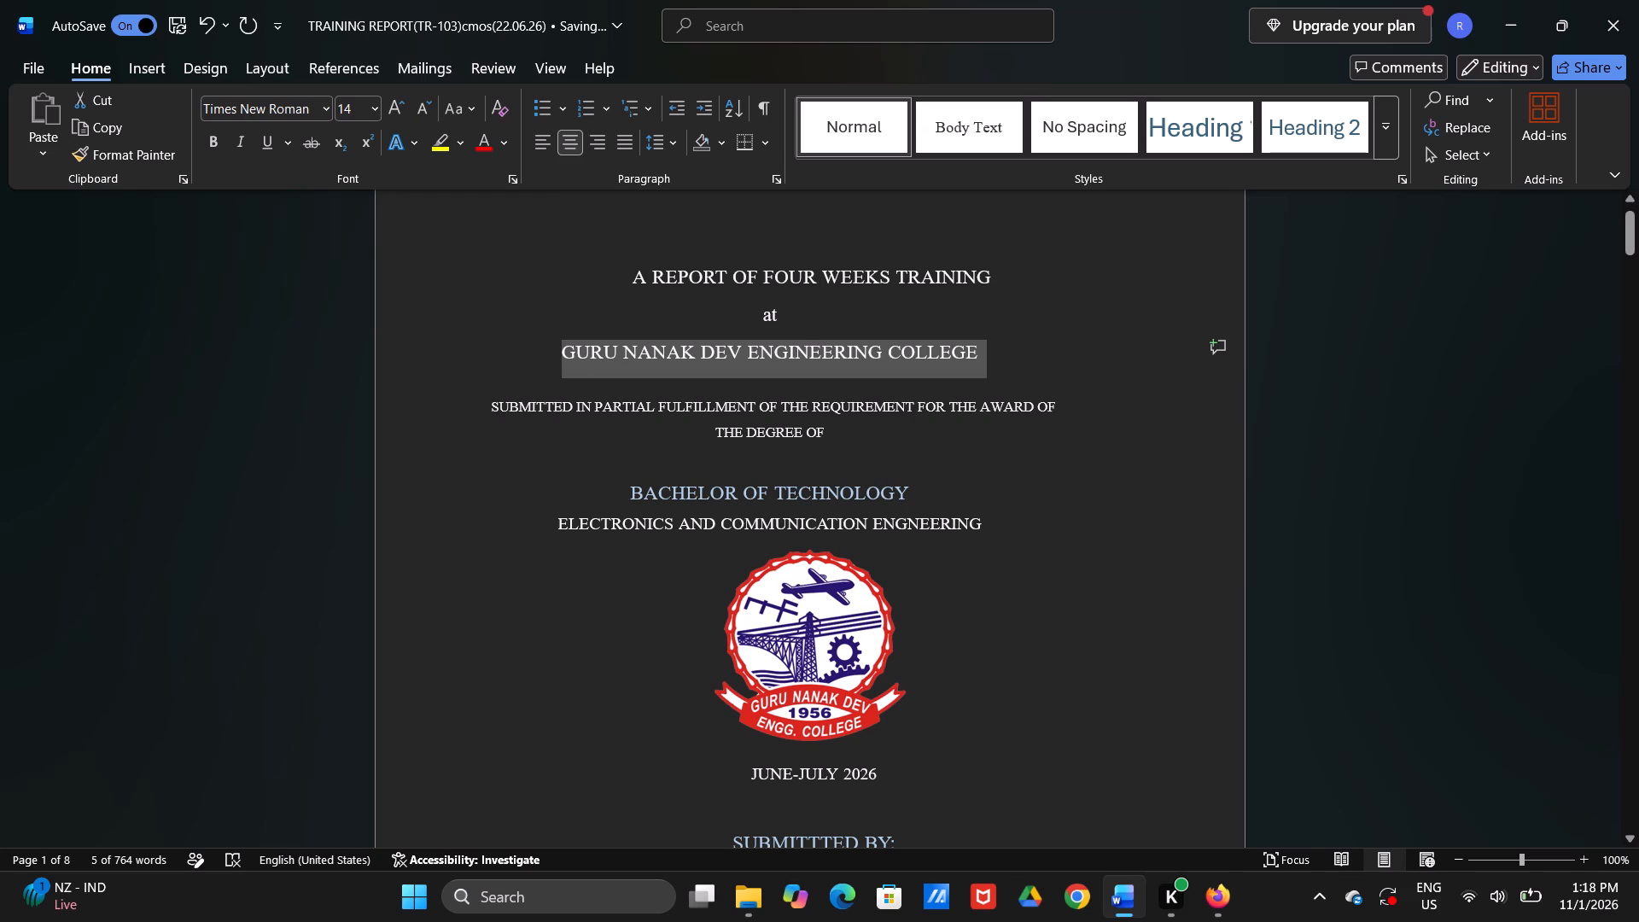
Consult the sample title page in Firefox, and increase the report's "SUBMITTED IN PARTIAL FULFILLMENT" paragraph to 11 pt.
{"action": "key", "text": "alt+Tab"}
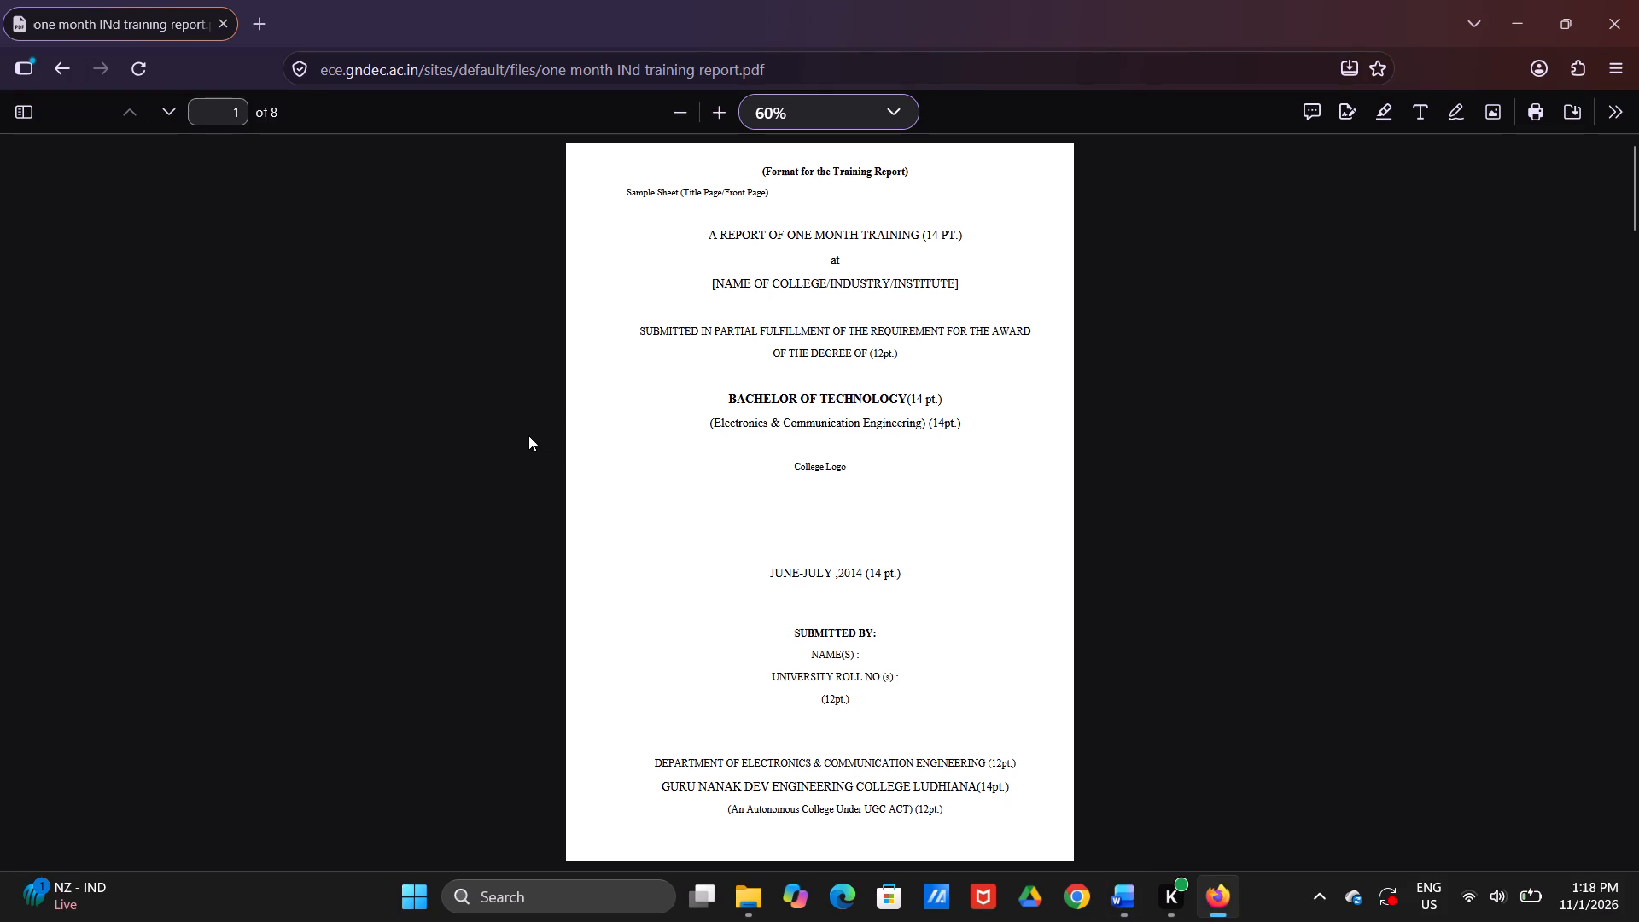
{"action": "key", "text": "alt+Tab"}
{"action": "left_click_drag", "start_coordinate": [475, 406], "coordinate": [534, 433]}
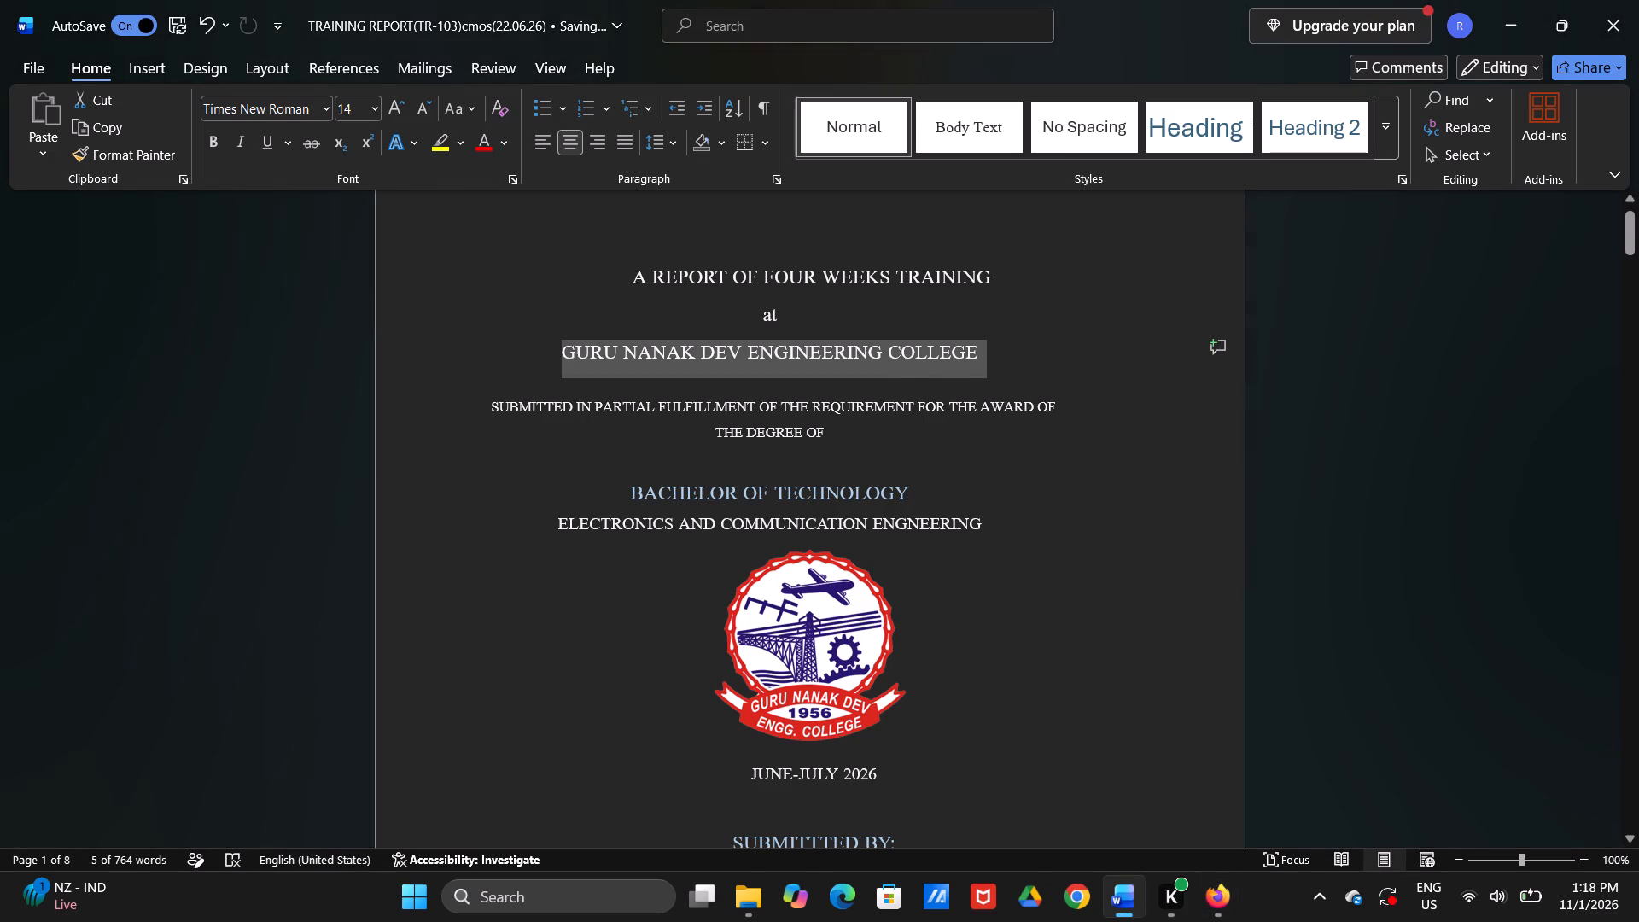
{"action": "left_click_drag", "start_coordinate": [534, 433], "coordinate": [854, 450]}
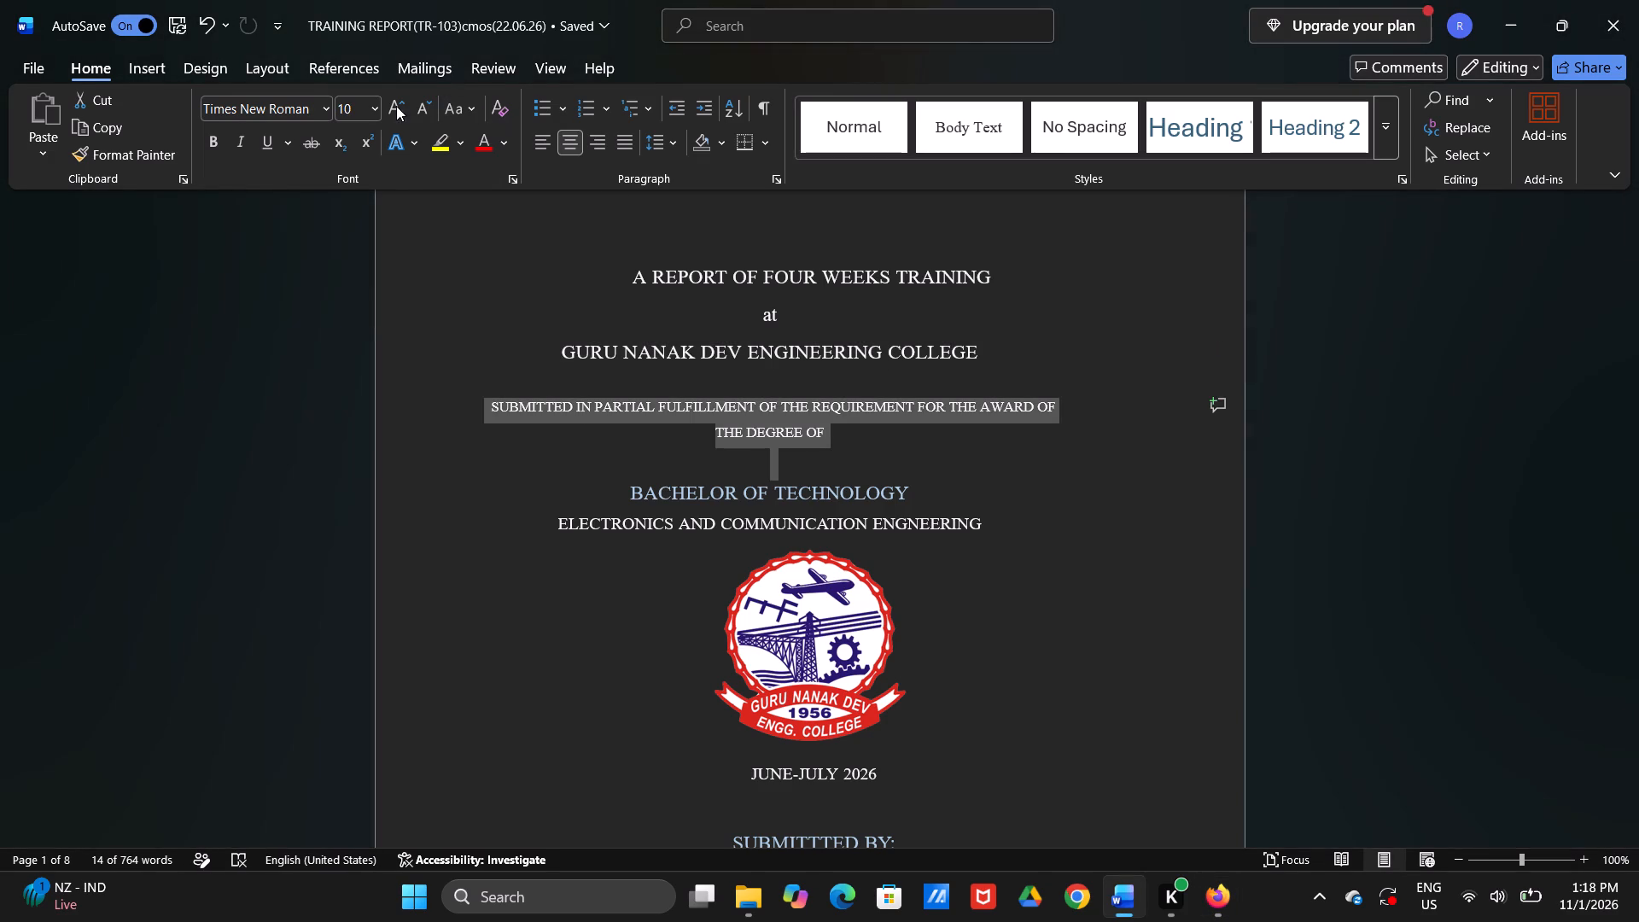
{"action": "left_click", "coordinate": [397, 104]}
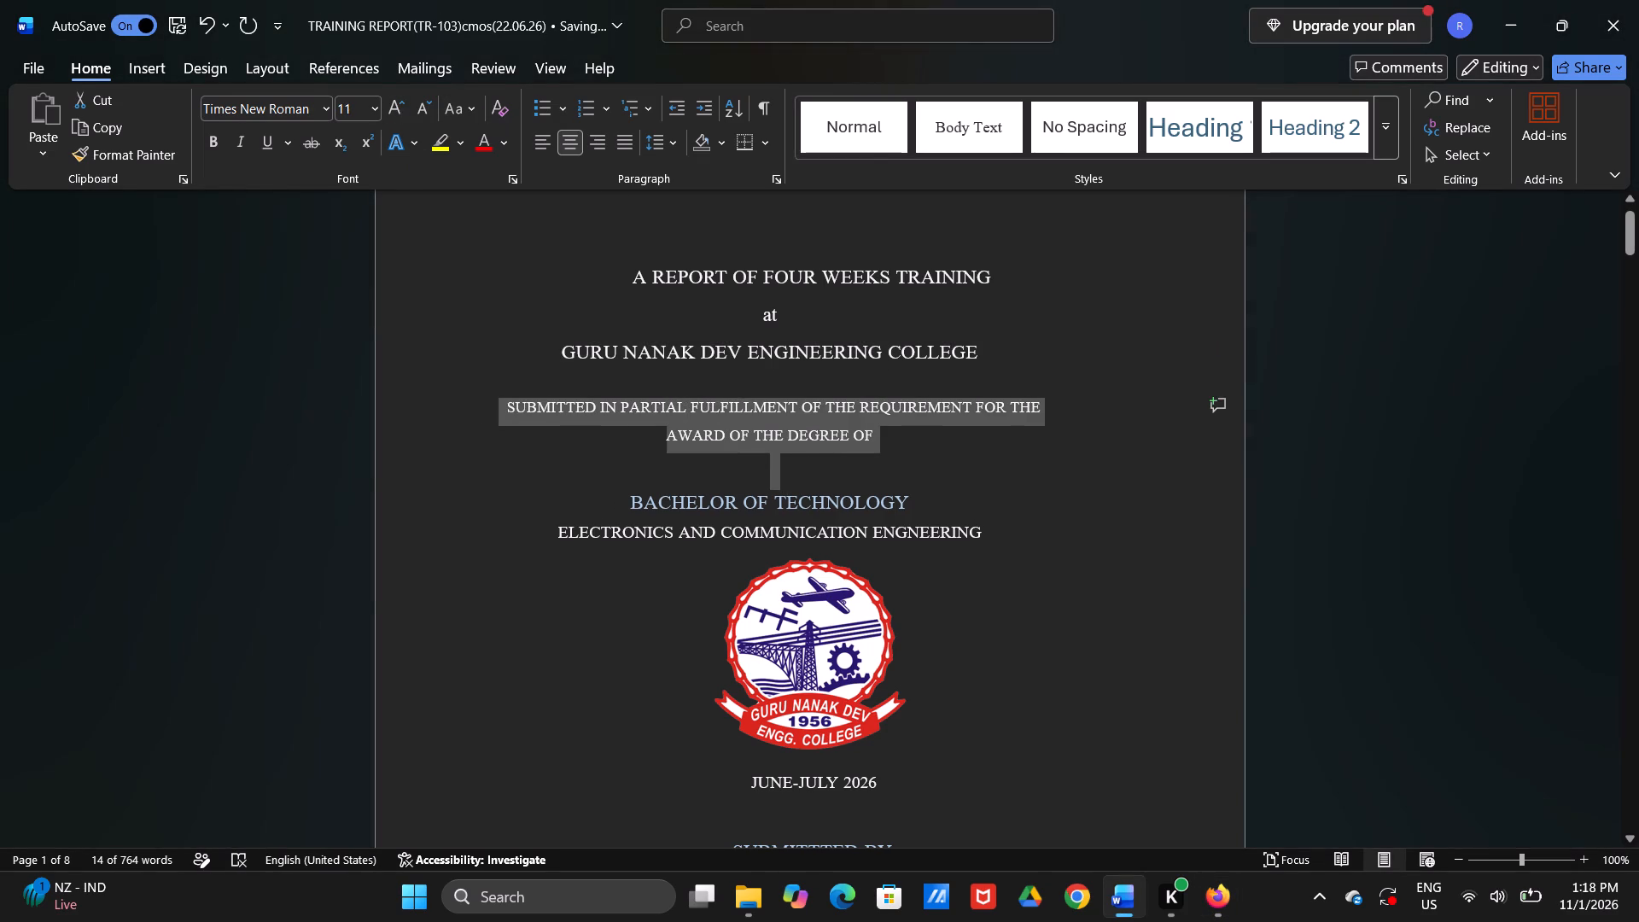
Consult the sample title page again and set the report's "BACHELOR OF TECHNOLOGY" and "ELECTRONICS AND COMMUNICATION" lines to 14 pt.
{"action": "key", "text": "alt+Tab"}
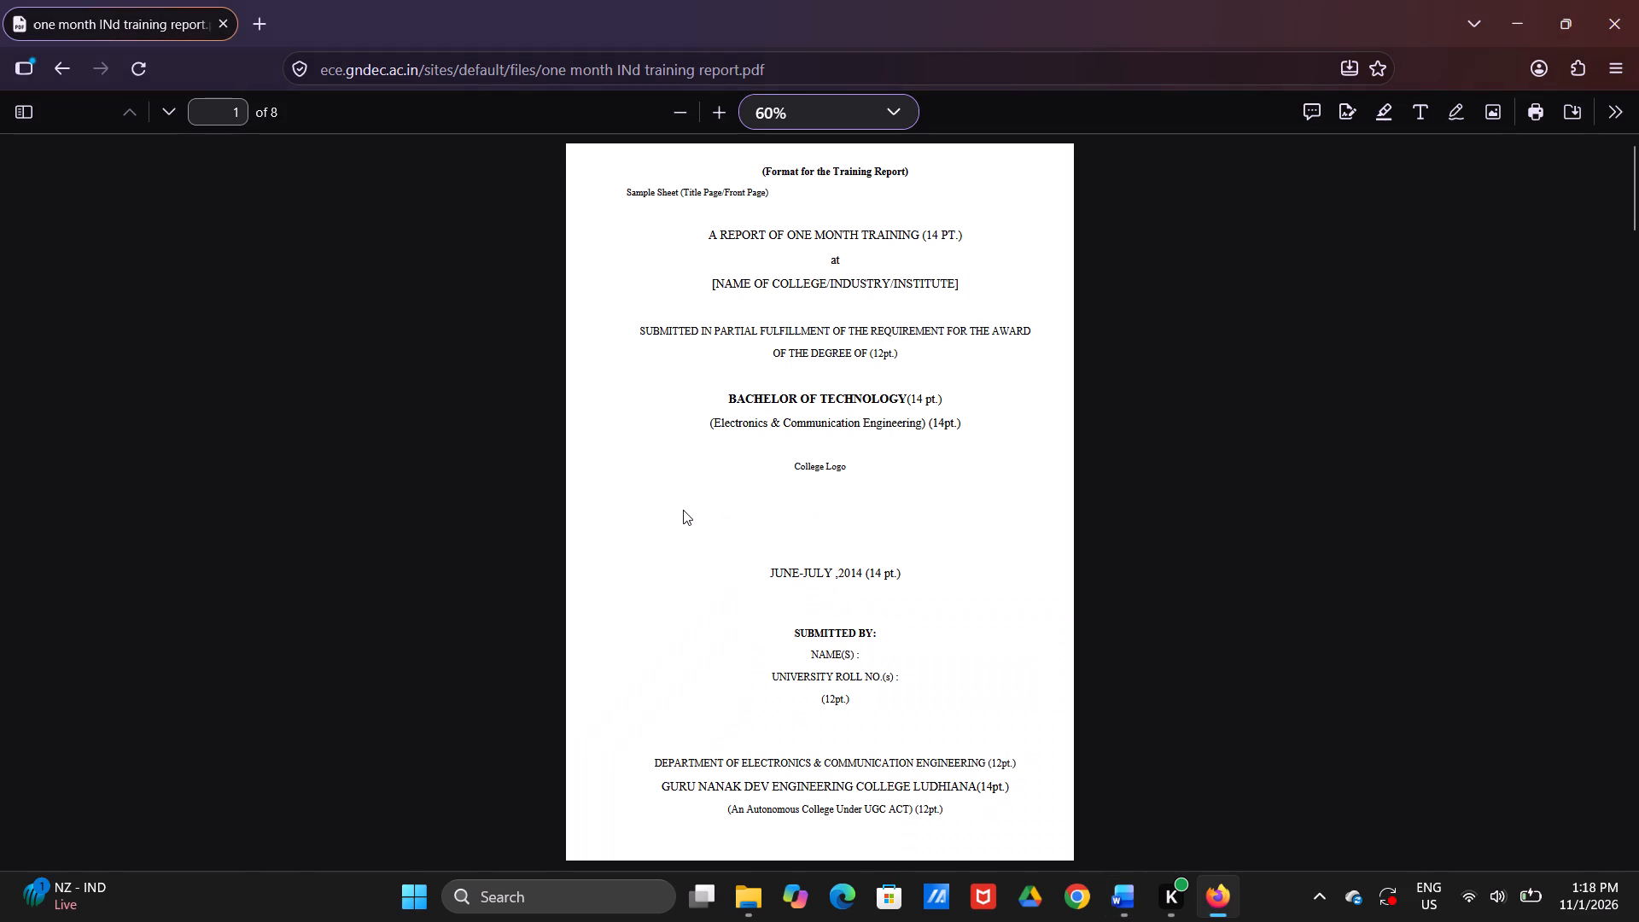
{"action": "key", "text": "alt+Tab"}
{"action": "left_click", "coordinate": [642, 505]}
{"action": "double_click", "coordinate": [637, 502]}
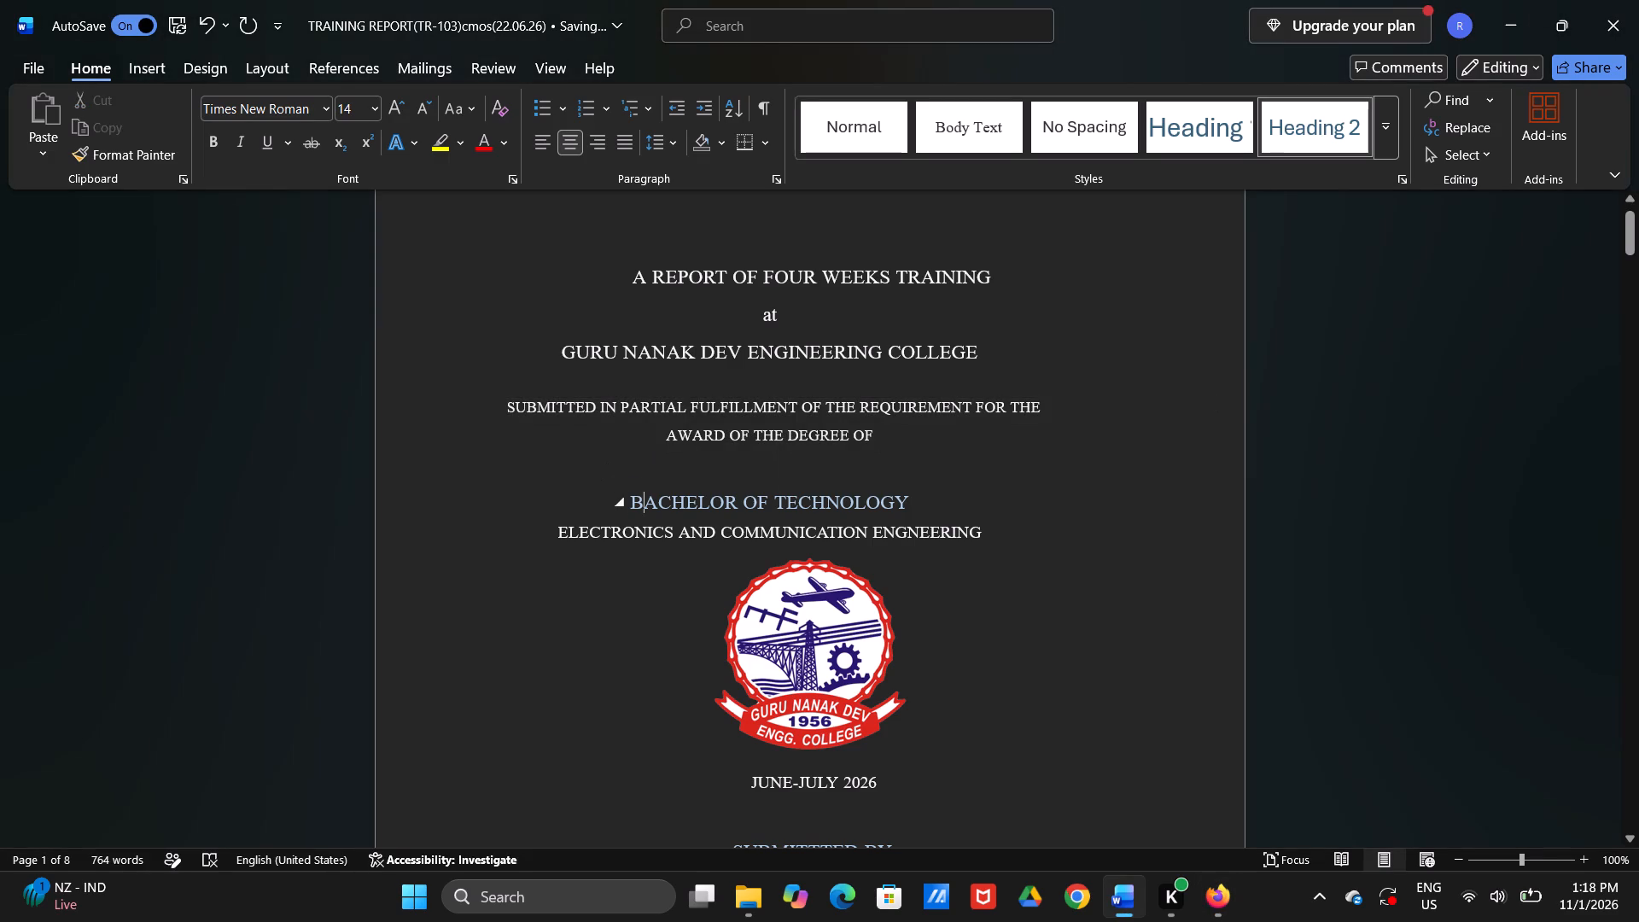
{"action": "double_click", "coordinate": [636, 501]}
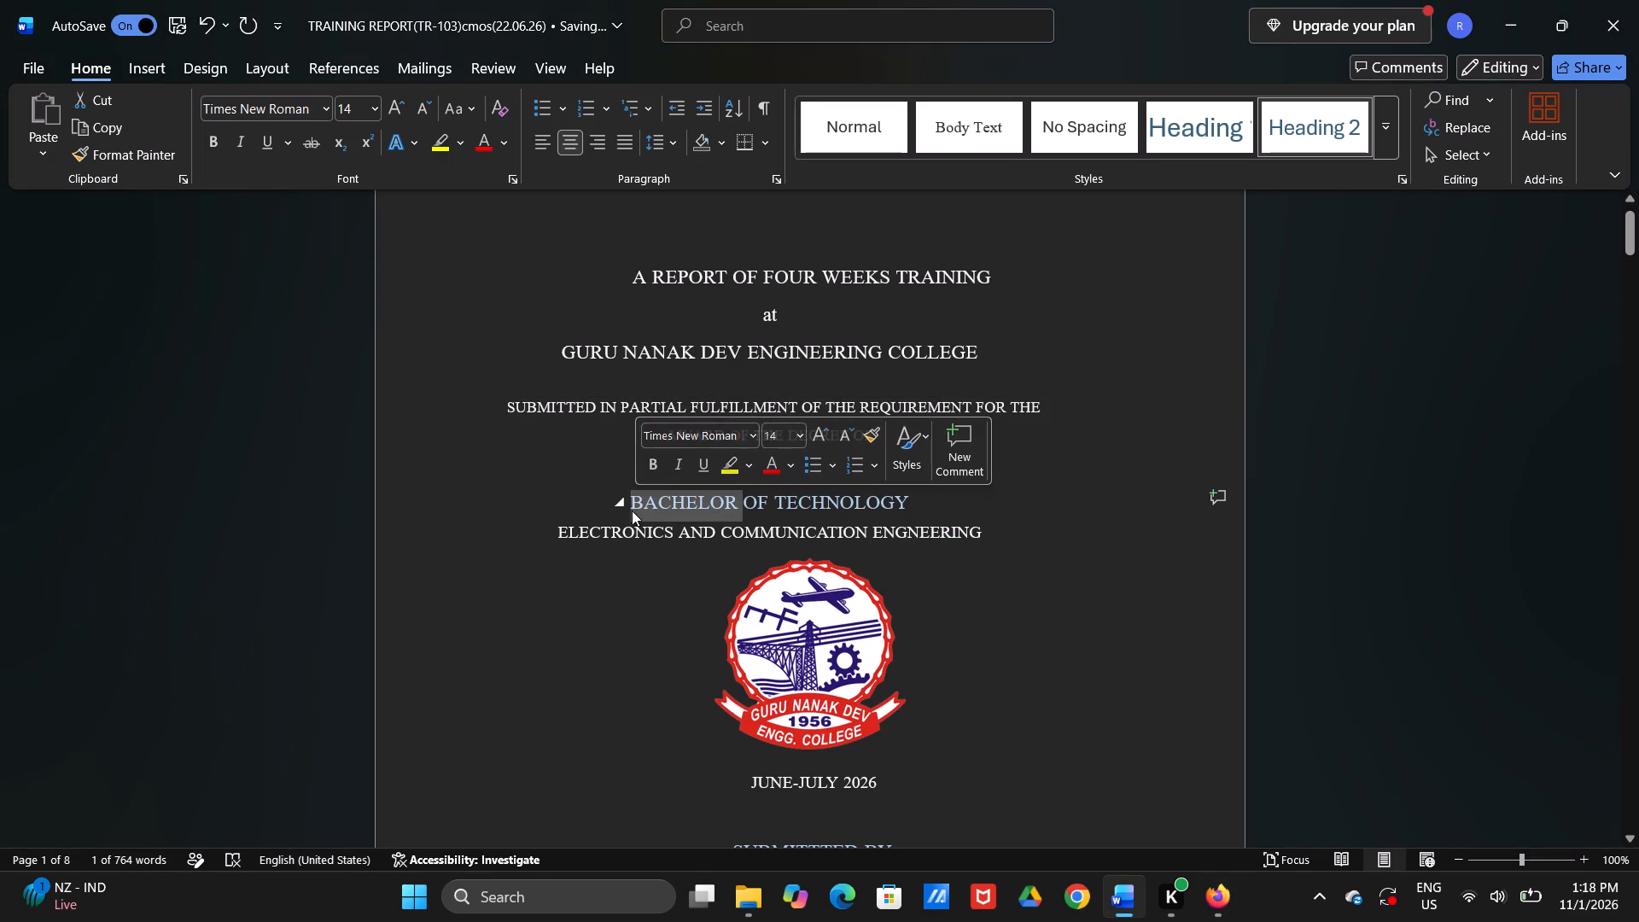
{"action": "left_click", "coordinate": [622, 508]}
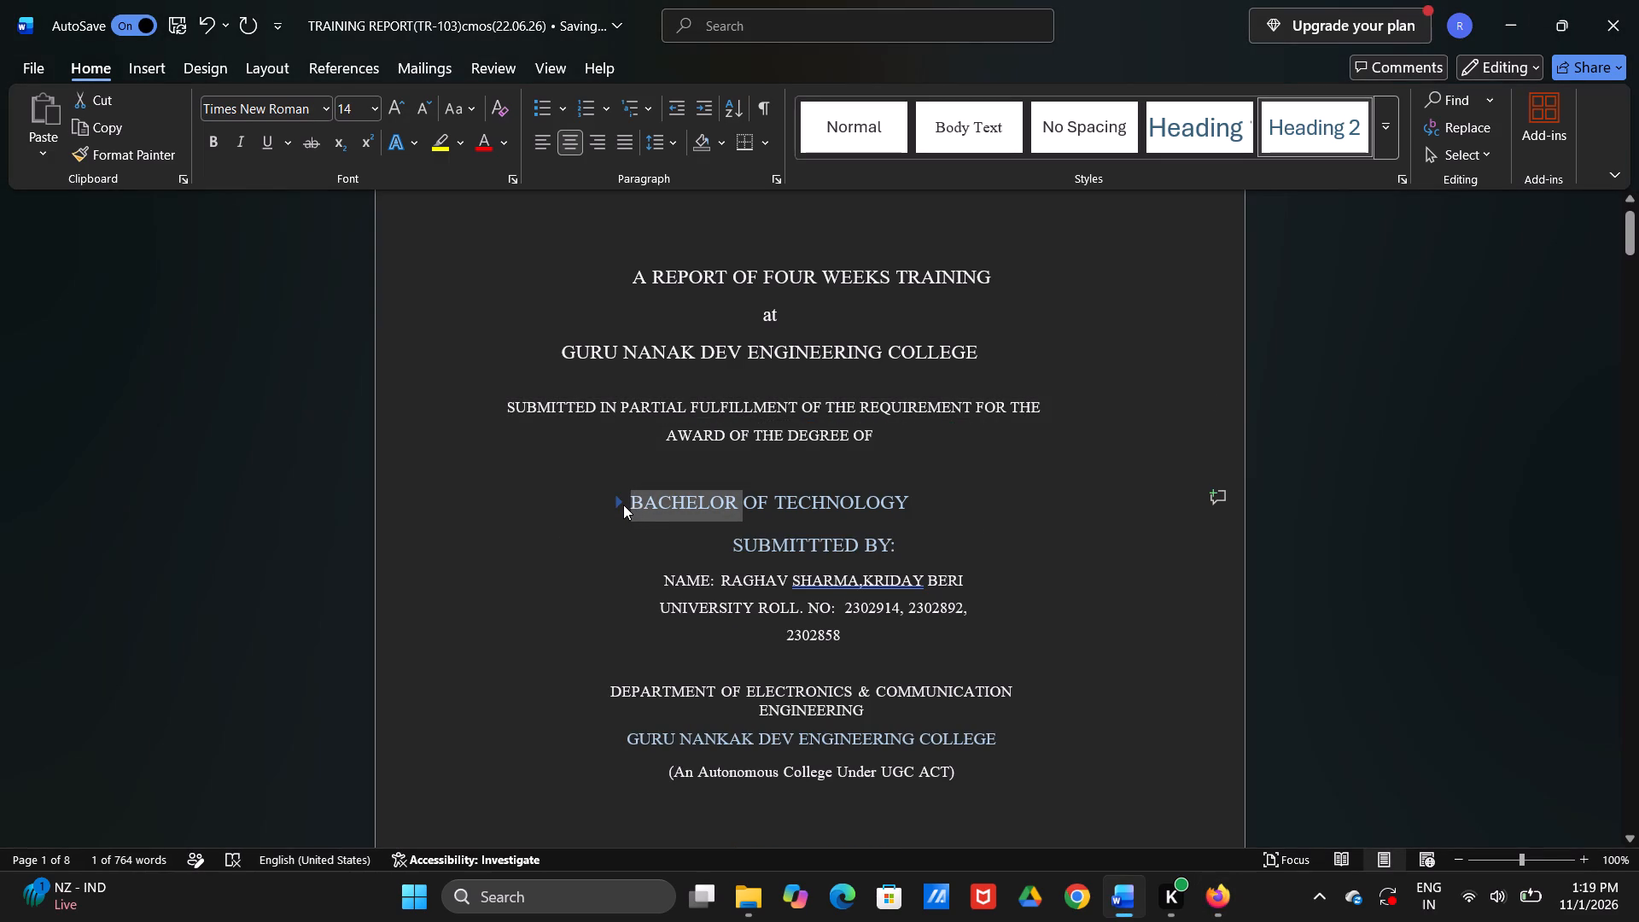
{"action": "left_click", "coordinate": [619, 503]}
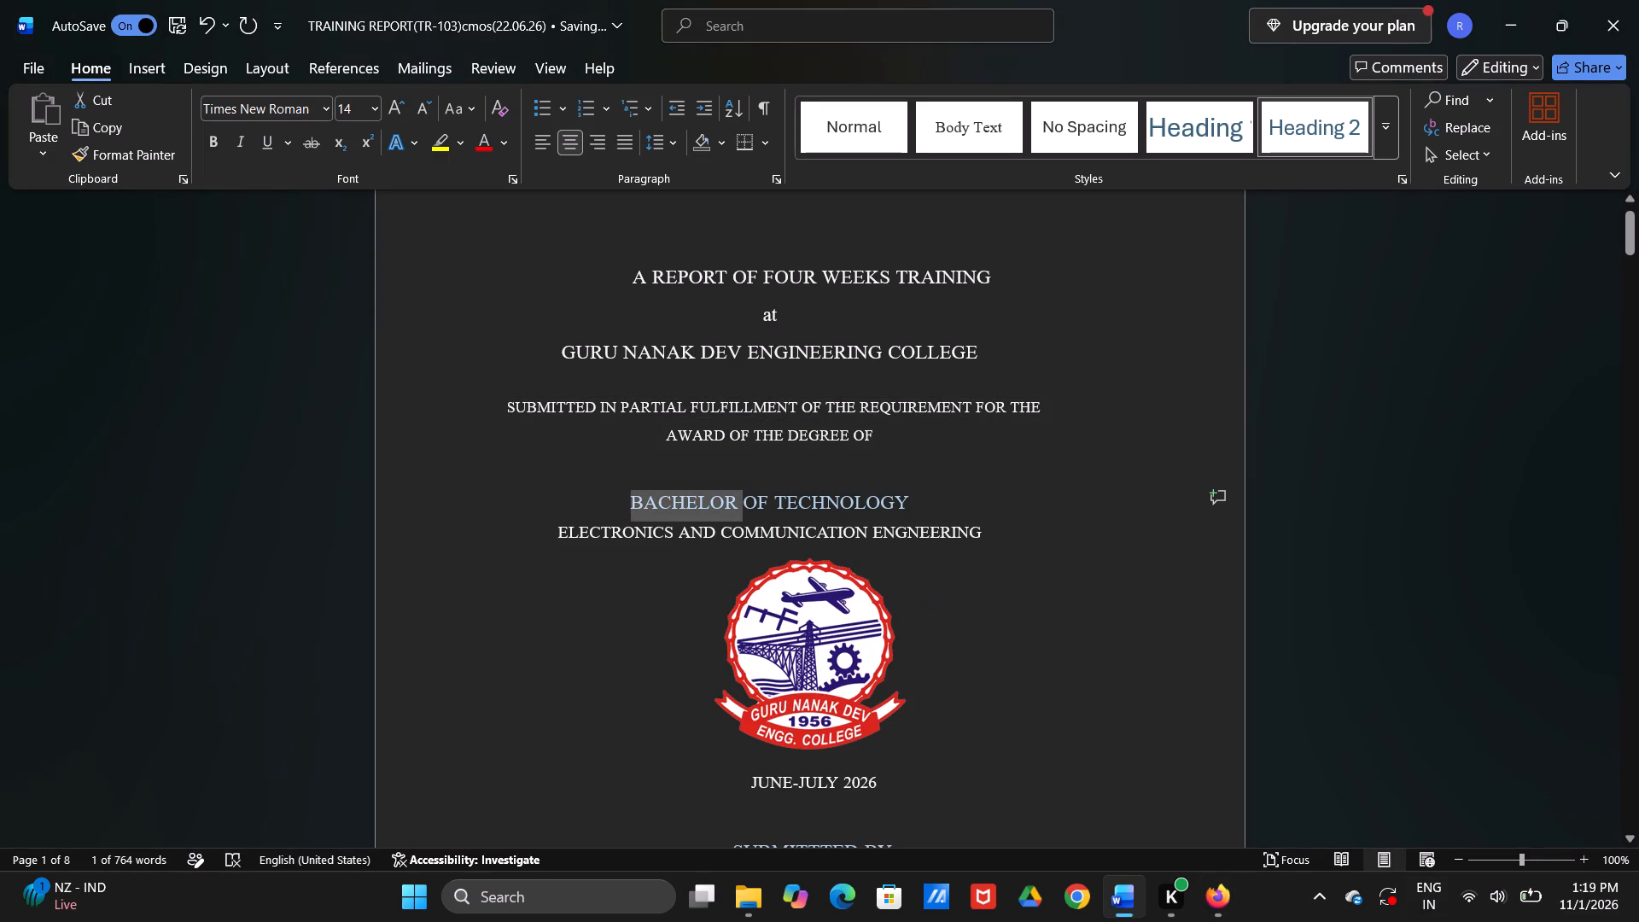
{"action": "key", "text": "ctrl+shift+Down"}
{"action": "key", "text": "ctrl+Left"}
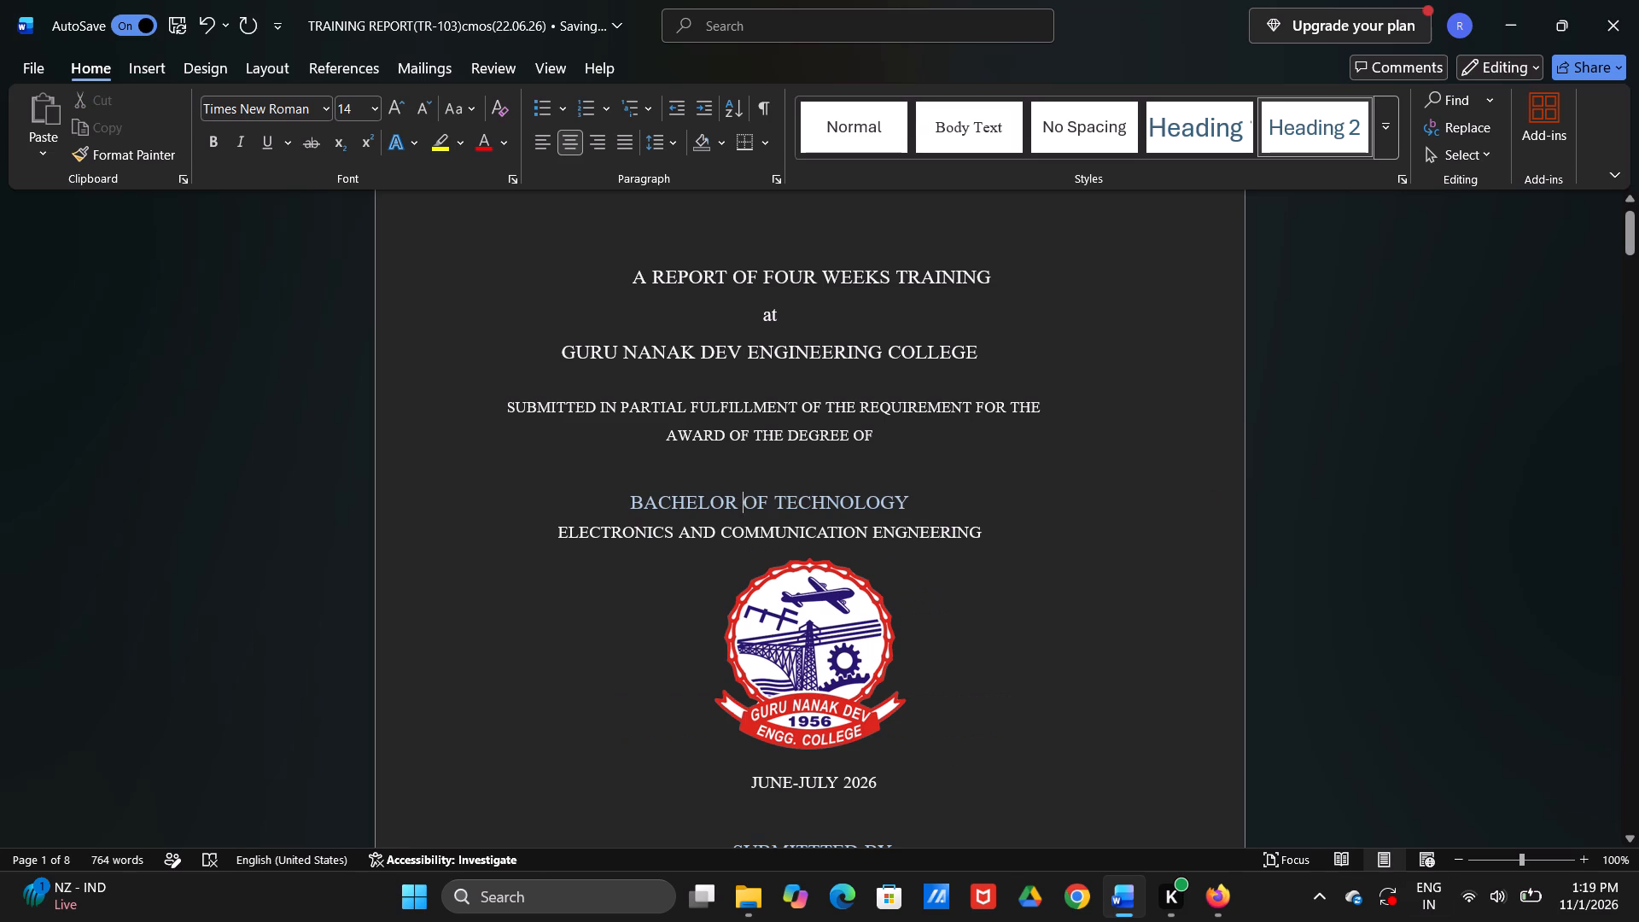
{"action": "key", "text": "Left"}
{"action": "key", "text": "Left"}
{"action": "key", "text": "ctrl+Left"}
{"action": "key", "text": "ctrl+Left"}
{"action": "key", "text": "Down"}
{"action": "key", "text": "Left"}
{"action": "key", "text": "Left"}
{"action": "key", "text": "Left"}
{"action": "key", "text": "Left"}
{"action": "key", "text": "Left"}
{"action": "key", "text": "ctrl+Left"}
{"action": "key", "text": "ctrl+shift+Down"}
{"action": "key", "text": "ctrl+shift+Down"}
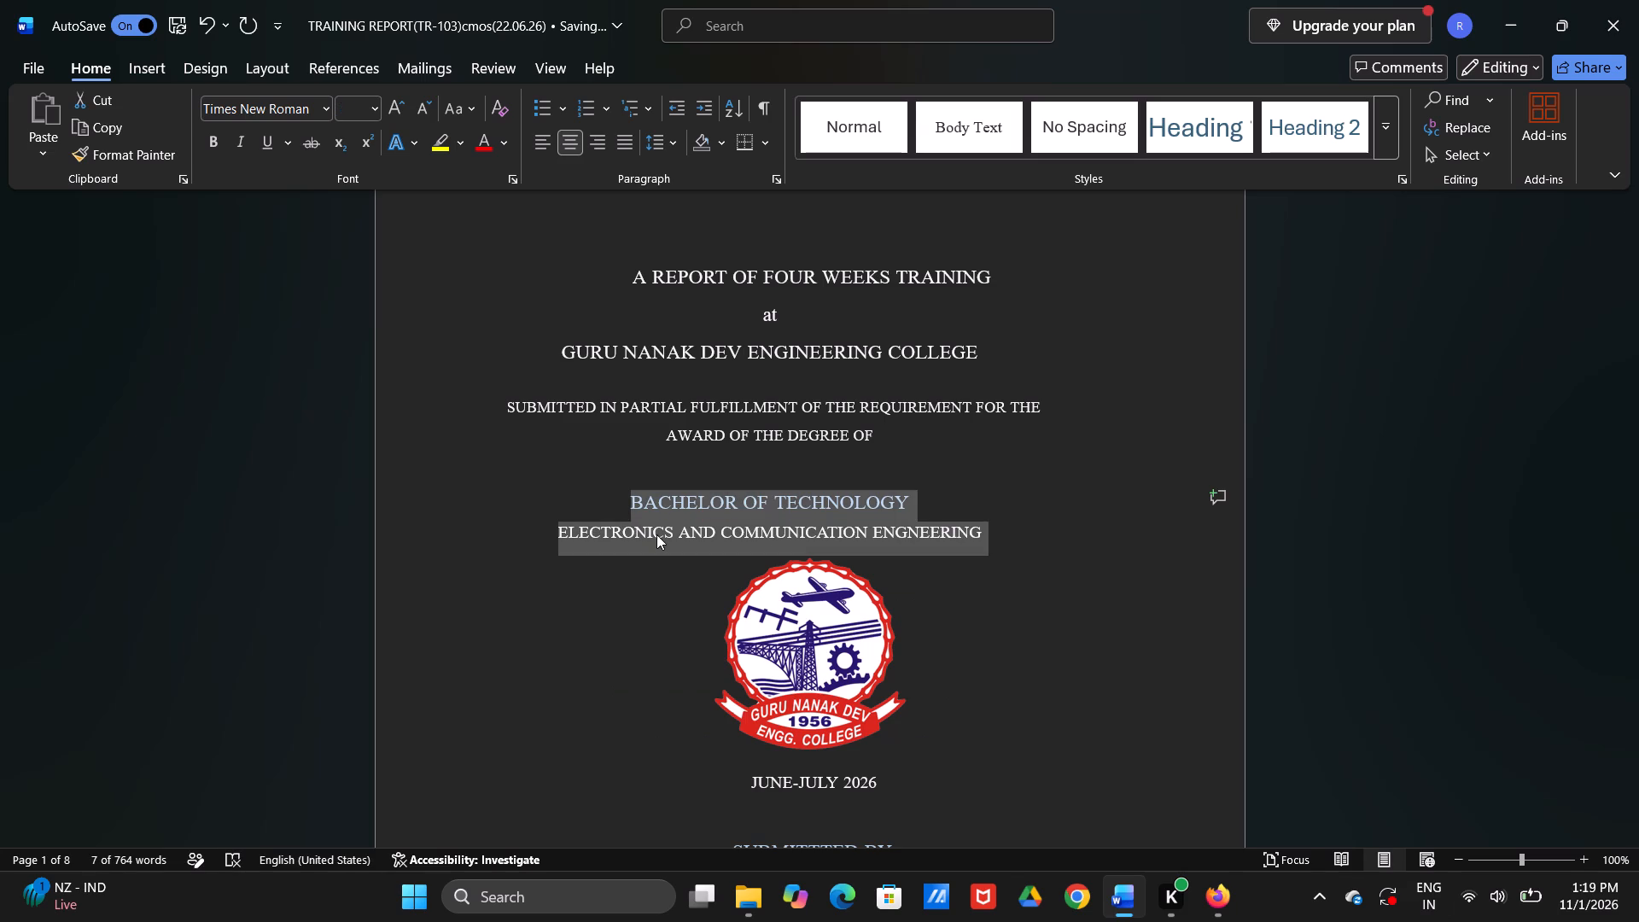
{"action": "left_click", "coordinate": [391, 117]}
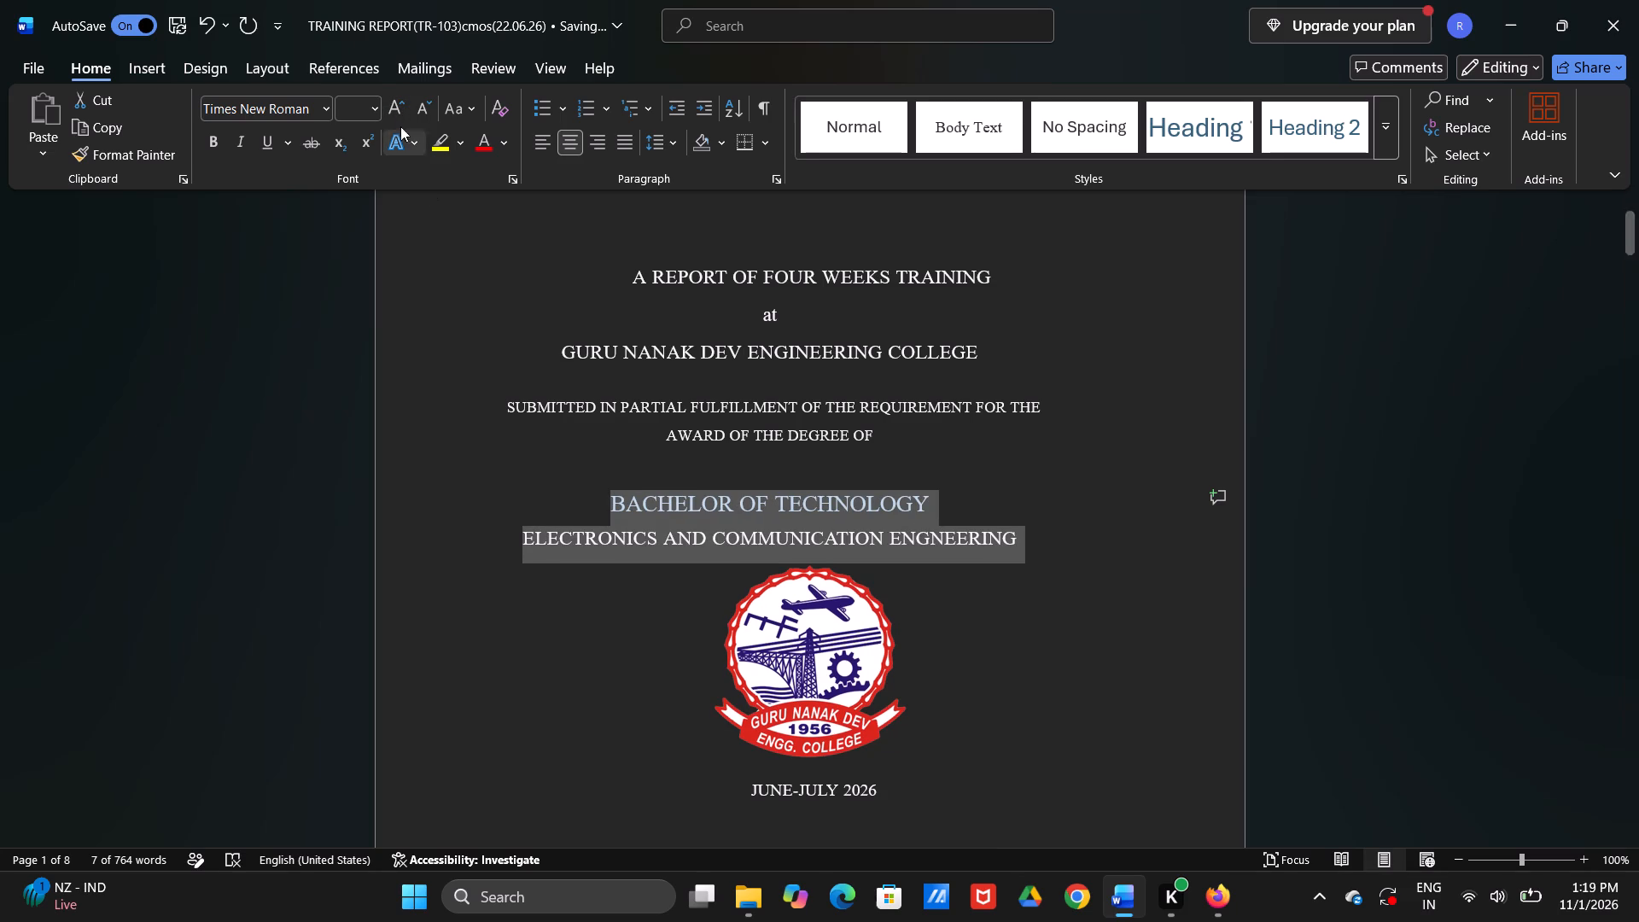
{"action": "left_click", "coordinate": [364, 102]}
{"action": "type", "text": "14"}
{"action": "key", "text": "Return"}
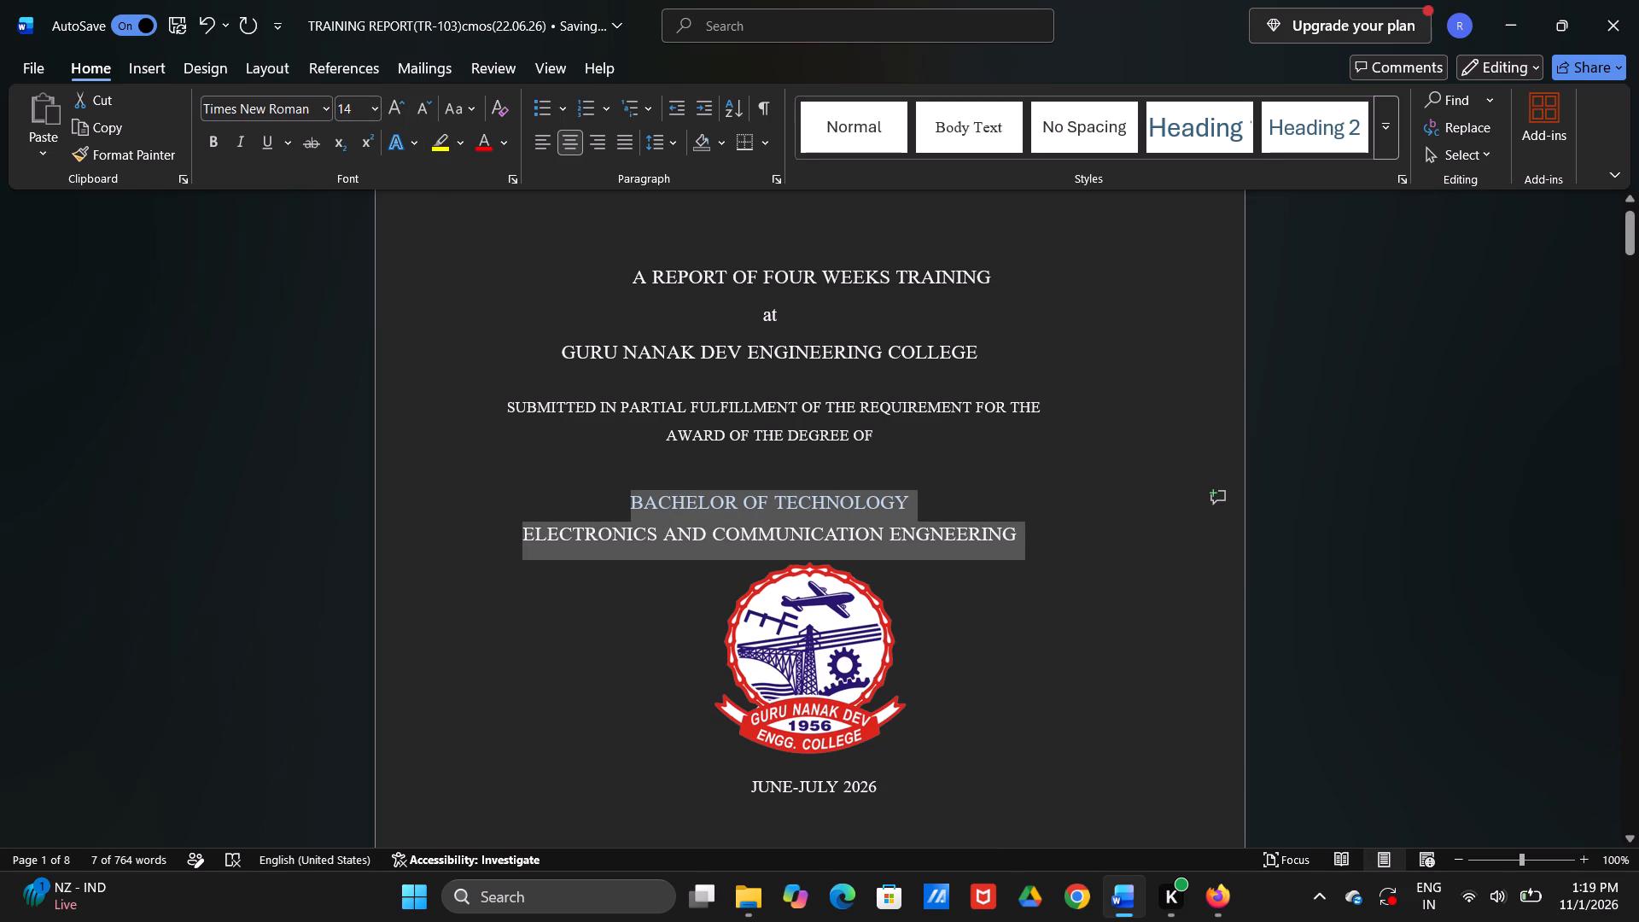
Change the last digit of the second university roll number in the title page's submitted-by block to 8.
{"action": "left_click", "coordinate": [934, 581]}
{"action": "scroll", "coordinate": [927, 669], "scroll_direction": "down", "scroll_amount": 1}
{"action": "scroll", "coordinate": [926, 669], "scroll_direction": "up", "scroll_amount": 1}
{"action": "scroll", "coordinate": [1064, 698], "scroll_direction": "down", "scroll_amount": 1}
{"action": "scroll", "coordinate": [905, 686], "scroll_direction": "up", "scroll_amount": 1}
{"action": "scroll", "coordinate": [905, 686], "scroll_direction": "down", "scroll_amount": 1}
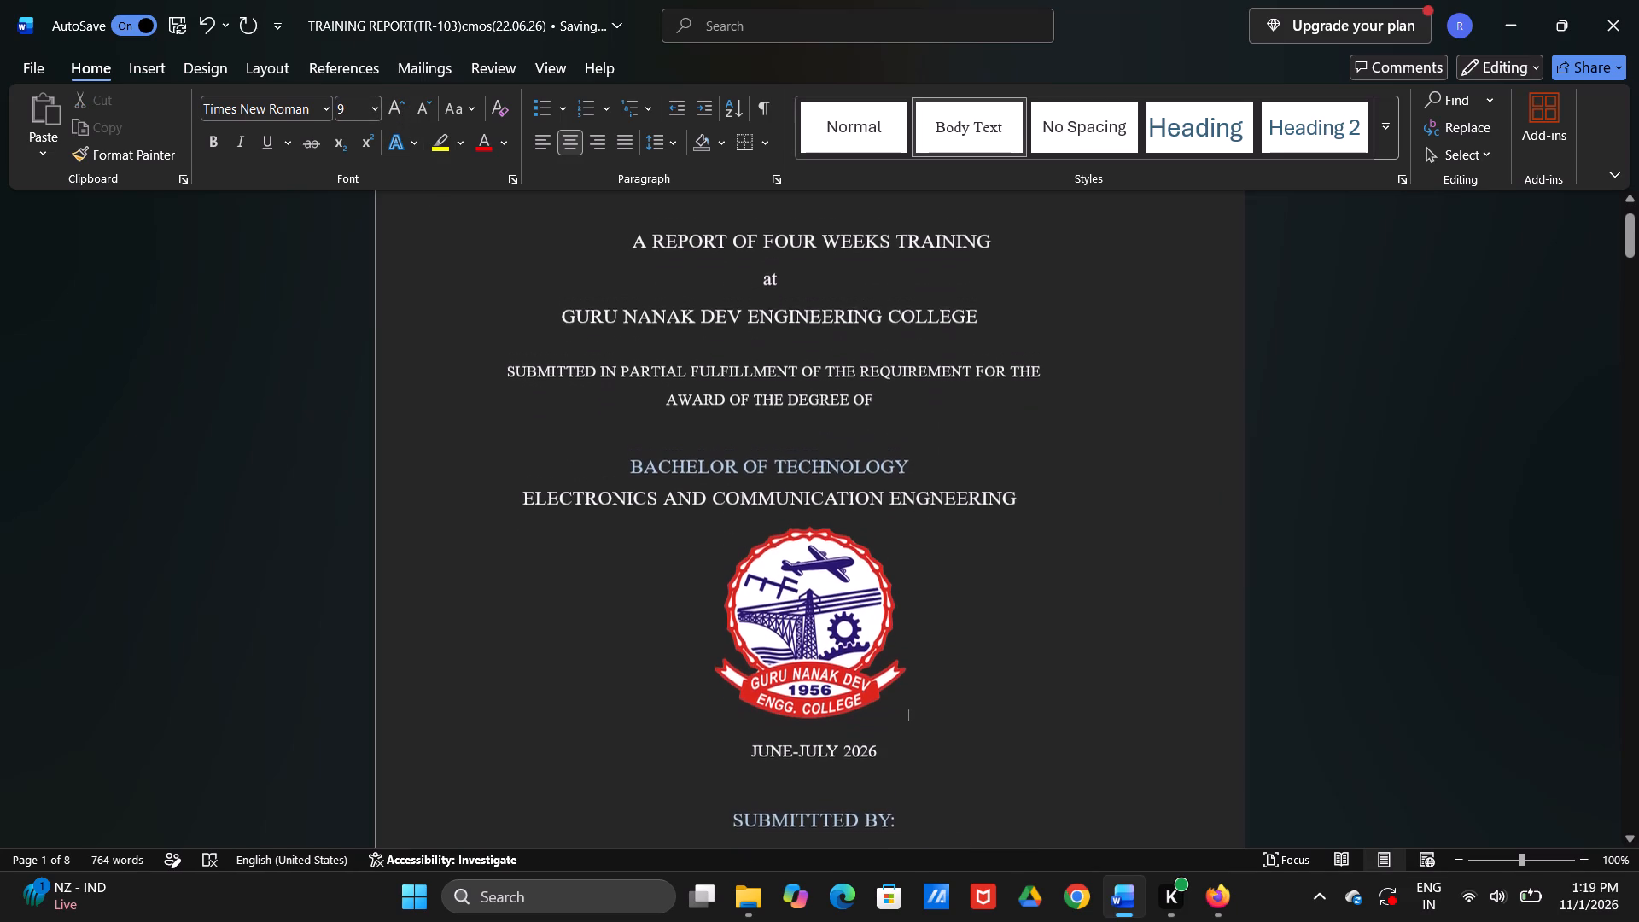
{"action": "scroll", "coordinate": [732, 662], "scroll_direction": "down", "scroll_amount": 2}
{"action": "scroll", "coordinate": [734, 662], "scroll_direction": "up", "scroll_amount": 1}
{"action": "scroll", "coordinate": [739, 683], "scroll_direction": "down", "scroll_amount": 1}
{"action": "scroll", "coordinate": [743, 731], "scroll_direction": "up", "scroll_amount": 1}
{"action": "scroll", "coordinate": [743, 731], "scroll_direction": "down", "scroll_amount": 1}
{"action": "scroll", "coordinate": [748, 731], "scroll_direction": "up", "scroll_amount": 1}
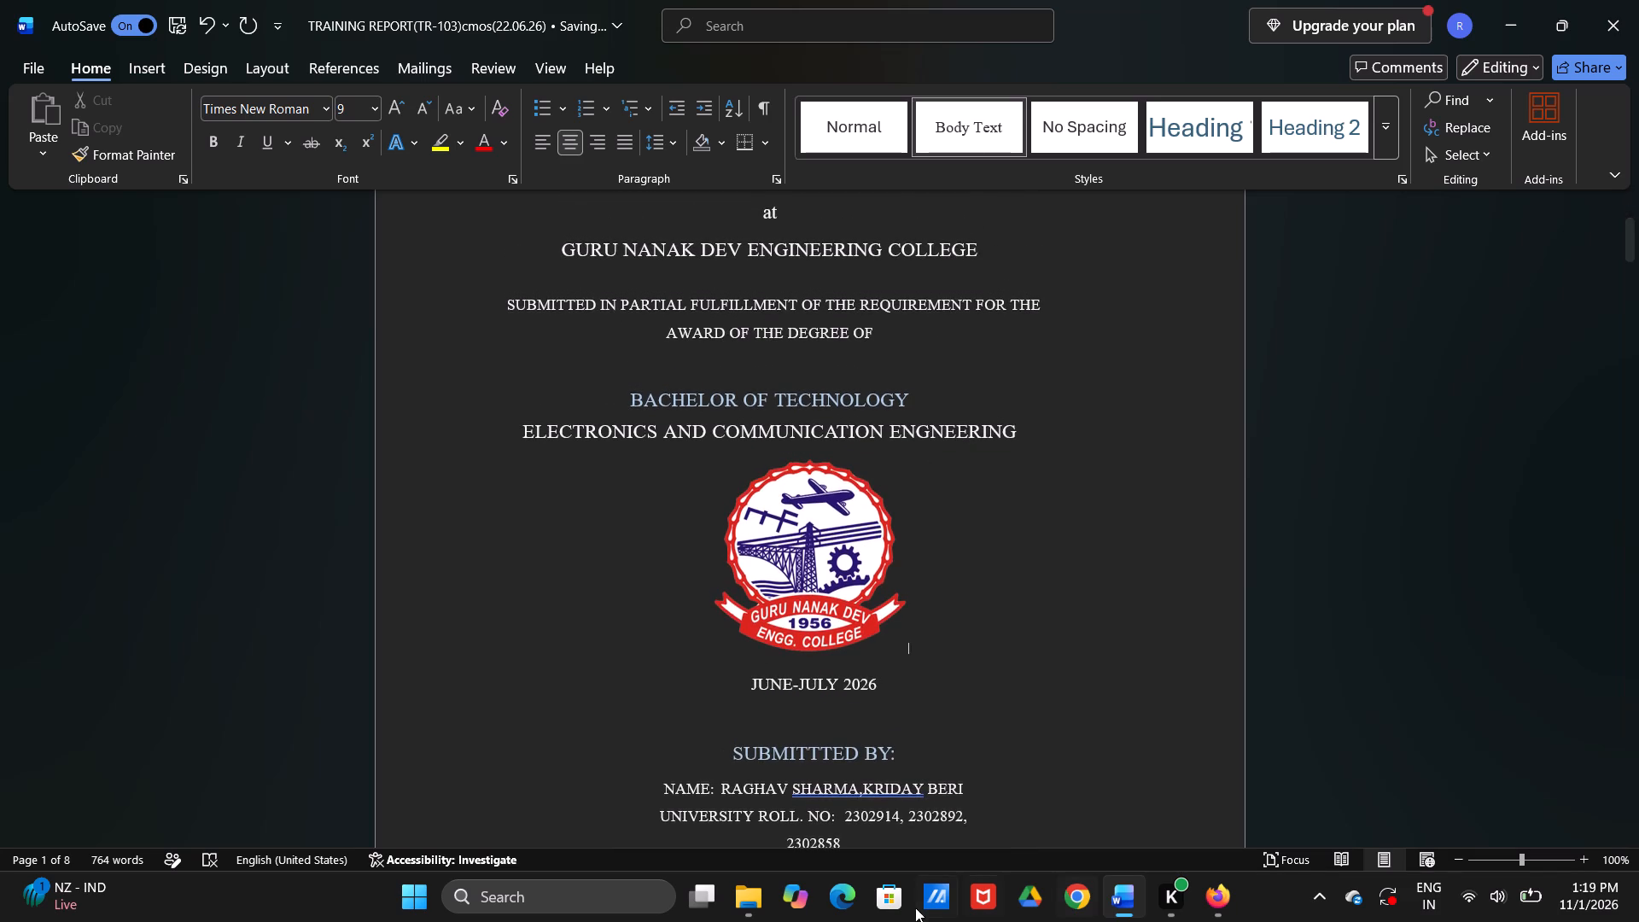
{"action": "scroll", "coordinate": [939, 756], "scroll_direction": "down", "scroll_amount": 1}
{"action": "scroll", "coordinate": [939, 756], "scroll_direction": "up", "scroll_amount": 1}
{"action": "scroll", "coordinate": [939, 756], "scroll_direction": "down", "scroll_amount": 3}
{"action": "scroll", "coordinate": [878, 751], "scroll_direction": "up", "scroll_amount": 1}
{"action": "scroll", "coordinate": [878, 751], "scroll_direction": "down", "scroll_amount": 3}
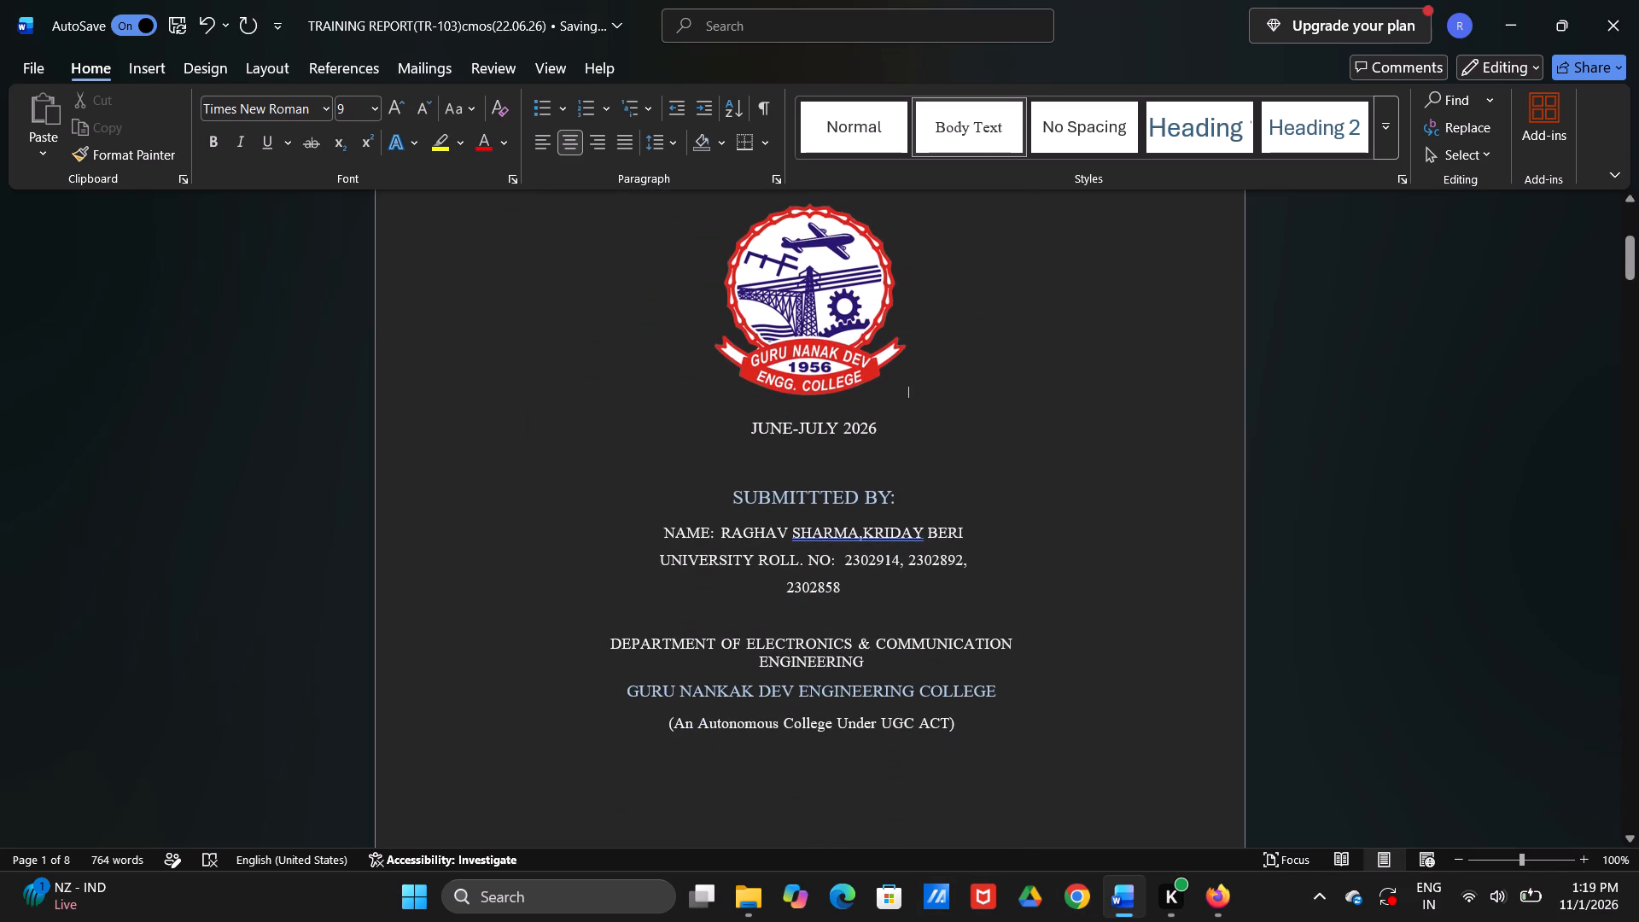
{"action": "left_click", "coordinate": [965, 563]}
{"action": "left_click", "coordinate": [961, 566]}
{"action": "key", "text": "BackSpace"}
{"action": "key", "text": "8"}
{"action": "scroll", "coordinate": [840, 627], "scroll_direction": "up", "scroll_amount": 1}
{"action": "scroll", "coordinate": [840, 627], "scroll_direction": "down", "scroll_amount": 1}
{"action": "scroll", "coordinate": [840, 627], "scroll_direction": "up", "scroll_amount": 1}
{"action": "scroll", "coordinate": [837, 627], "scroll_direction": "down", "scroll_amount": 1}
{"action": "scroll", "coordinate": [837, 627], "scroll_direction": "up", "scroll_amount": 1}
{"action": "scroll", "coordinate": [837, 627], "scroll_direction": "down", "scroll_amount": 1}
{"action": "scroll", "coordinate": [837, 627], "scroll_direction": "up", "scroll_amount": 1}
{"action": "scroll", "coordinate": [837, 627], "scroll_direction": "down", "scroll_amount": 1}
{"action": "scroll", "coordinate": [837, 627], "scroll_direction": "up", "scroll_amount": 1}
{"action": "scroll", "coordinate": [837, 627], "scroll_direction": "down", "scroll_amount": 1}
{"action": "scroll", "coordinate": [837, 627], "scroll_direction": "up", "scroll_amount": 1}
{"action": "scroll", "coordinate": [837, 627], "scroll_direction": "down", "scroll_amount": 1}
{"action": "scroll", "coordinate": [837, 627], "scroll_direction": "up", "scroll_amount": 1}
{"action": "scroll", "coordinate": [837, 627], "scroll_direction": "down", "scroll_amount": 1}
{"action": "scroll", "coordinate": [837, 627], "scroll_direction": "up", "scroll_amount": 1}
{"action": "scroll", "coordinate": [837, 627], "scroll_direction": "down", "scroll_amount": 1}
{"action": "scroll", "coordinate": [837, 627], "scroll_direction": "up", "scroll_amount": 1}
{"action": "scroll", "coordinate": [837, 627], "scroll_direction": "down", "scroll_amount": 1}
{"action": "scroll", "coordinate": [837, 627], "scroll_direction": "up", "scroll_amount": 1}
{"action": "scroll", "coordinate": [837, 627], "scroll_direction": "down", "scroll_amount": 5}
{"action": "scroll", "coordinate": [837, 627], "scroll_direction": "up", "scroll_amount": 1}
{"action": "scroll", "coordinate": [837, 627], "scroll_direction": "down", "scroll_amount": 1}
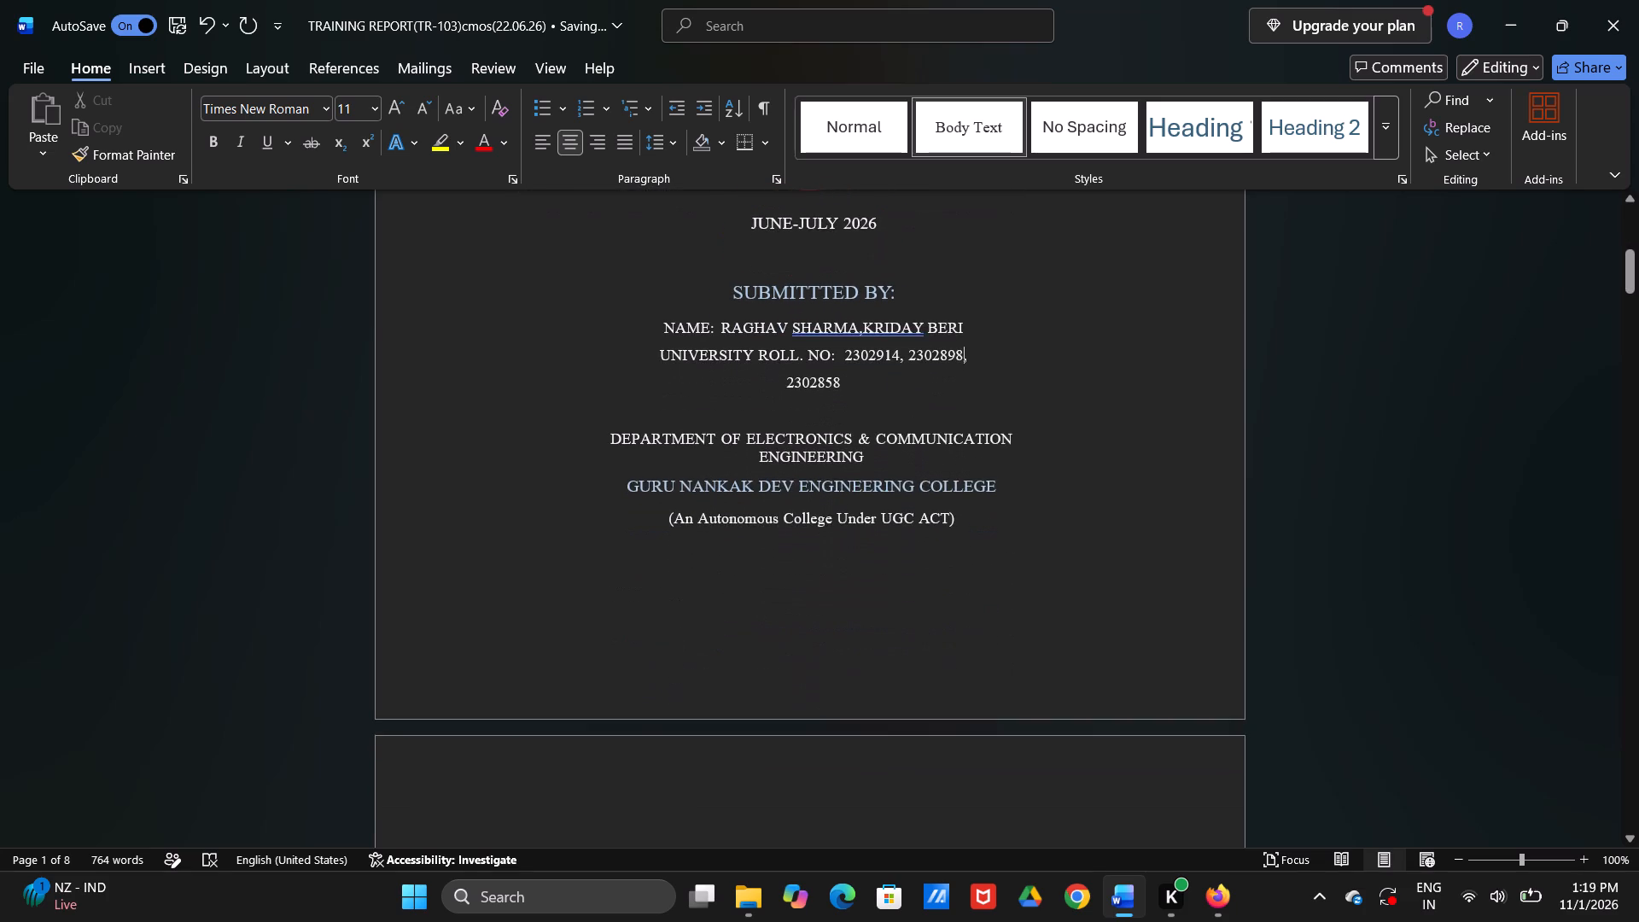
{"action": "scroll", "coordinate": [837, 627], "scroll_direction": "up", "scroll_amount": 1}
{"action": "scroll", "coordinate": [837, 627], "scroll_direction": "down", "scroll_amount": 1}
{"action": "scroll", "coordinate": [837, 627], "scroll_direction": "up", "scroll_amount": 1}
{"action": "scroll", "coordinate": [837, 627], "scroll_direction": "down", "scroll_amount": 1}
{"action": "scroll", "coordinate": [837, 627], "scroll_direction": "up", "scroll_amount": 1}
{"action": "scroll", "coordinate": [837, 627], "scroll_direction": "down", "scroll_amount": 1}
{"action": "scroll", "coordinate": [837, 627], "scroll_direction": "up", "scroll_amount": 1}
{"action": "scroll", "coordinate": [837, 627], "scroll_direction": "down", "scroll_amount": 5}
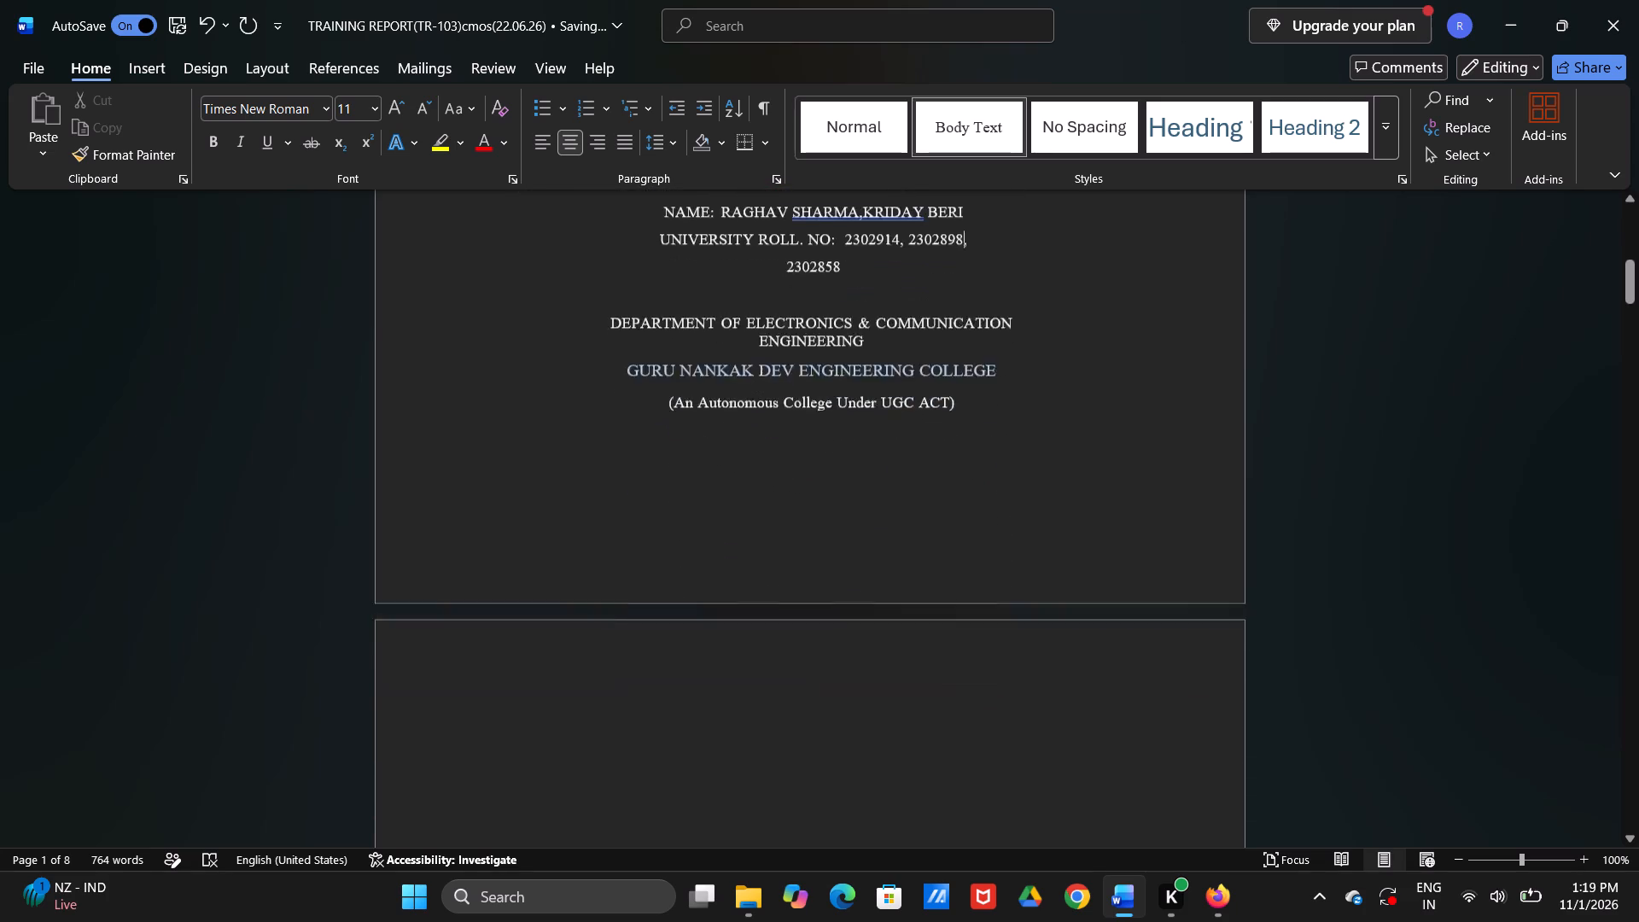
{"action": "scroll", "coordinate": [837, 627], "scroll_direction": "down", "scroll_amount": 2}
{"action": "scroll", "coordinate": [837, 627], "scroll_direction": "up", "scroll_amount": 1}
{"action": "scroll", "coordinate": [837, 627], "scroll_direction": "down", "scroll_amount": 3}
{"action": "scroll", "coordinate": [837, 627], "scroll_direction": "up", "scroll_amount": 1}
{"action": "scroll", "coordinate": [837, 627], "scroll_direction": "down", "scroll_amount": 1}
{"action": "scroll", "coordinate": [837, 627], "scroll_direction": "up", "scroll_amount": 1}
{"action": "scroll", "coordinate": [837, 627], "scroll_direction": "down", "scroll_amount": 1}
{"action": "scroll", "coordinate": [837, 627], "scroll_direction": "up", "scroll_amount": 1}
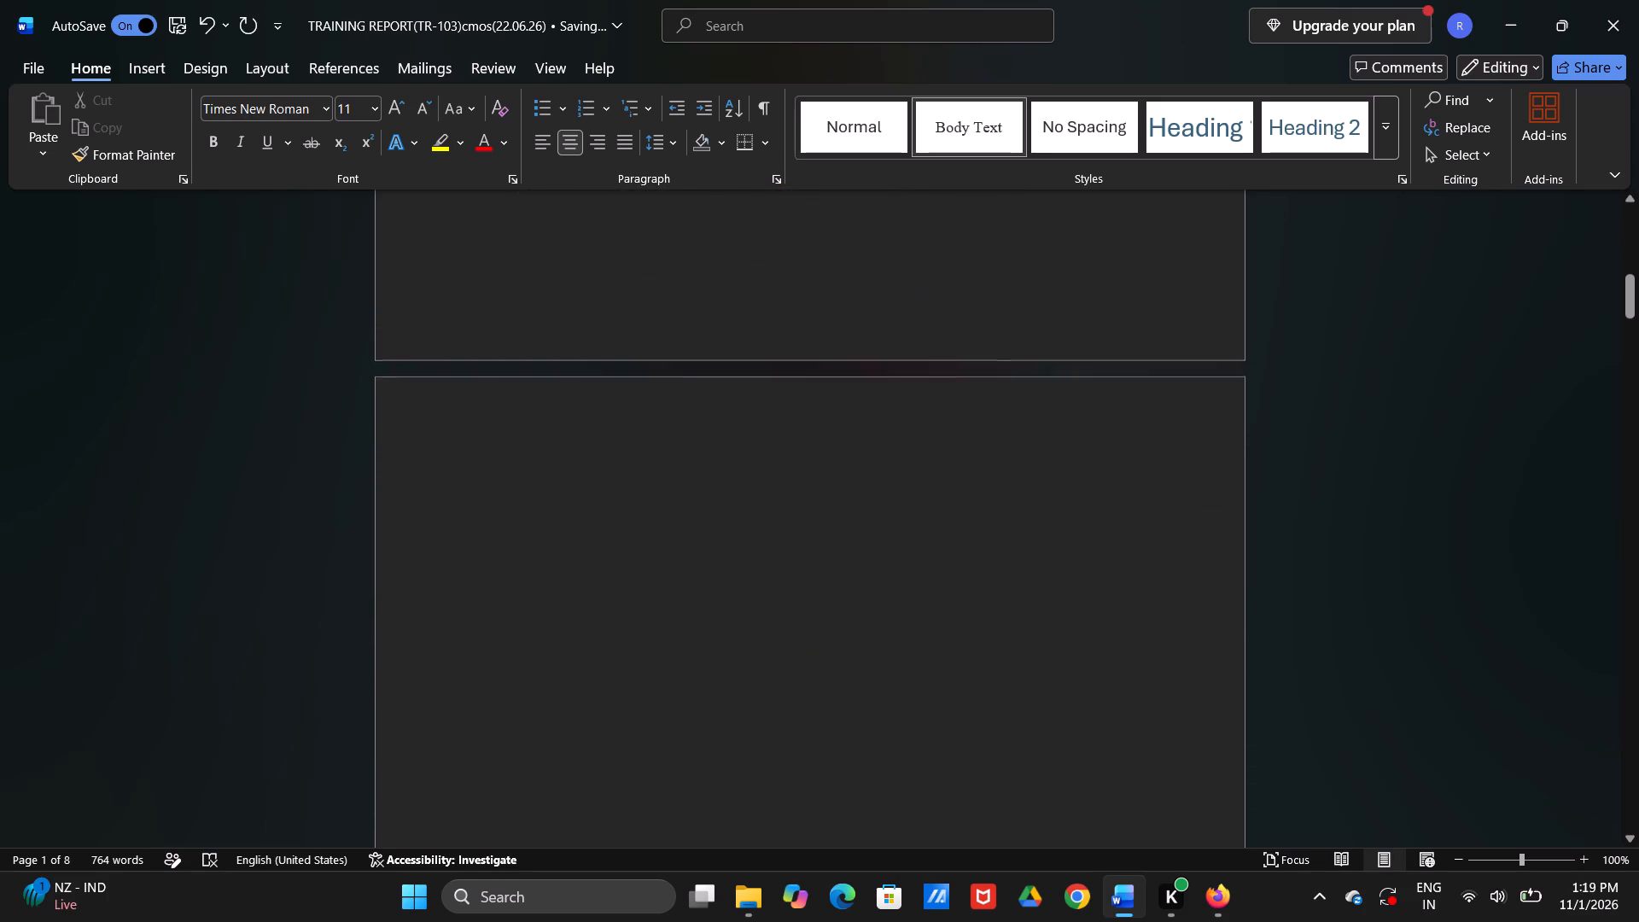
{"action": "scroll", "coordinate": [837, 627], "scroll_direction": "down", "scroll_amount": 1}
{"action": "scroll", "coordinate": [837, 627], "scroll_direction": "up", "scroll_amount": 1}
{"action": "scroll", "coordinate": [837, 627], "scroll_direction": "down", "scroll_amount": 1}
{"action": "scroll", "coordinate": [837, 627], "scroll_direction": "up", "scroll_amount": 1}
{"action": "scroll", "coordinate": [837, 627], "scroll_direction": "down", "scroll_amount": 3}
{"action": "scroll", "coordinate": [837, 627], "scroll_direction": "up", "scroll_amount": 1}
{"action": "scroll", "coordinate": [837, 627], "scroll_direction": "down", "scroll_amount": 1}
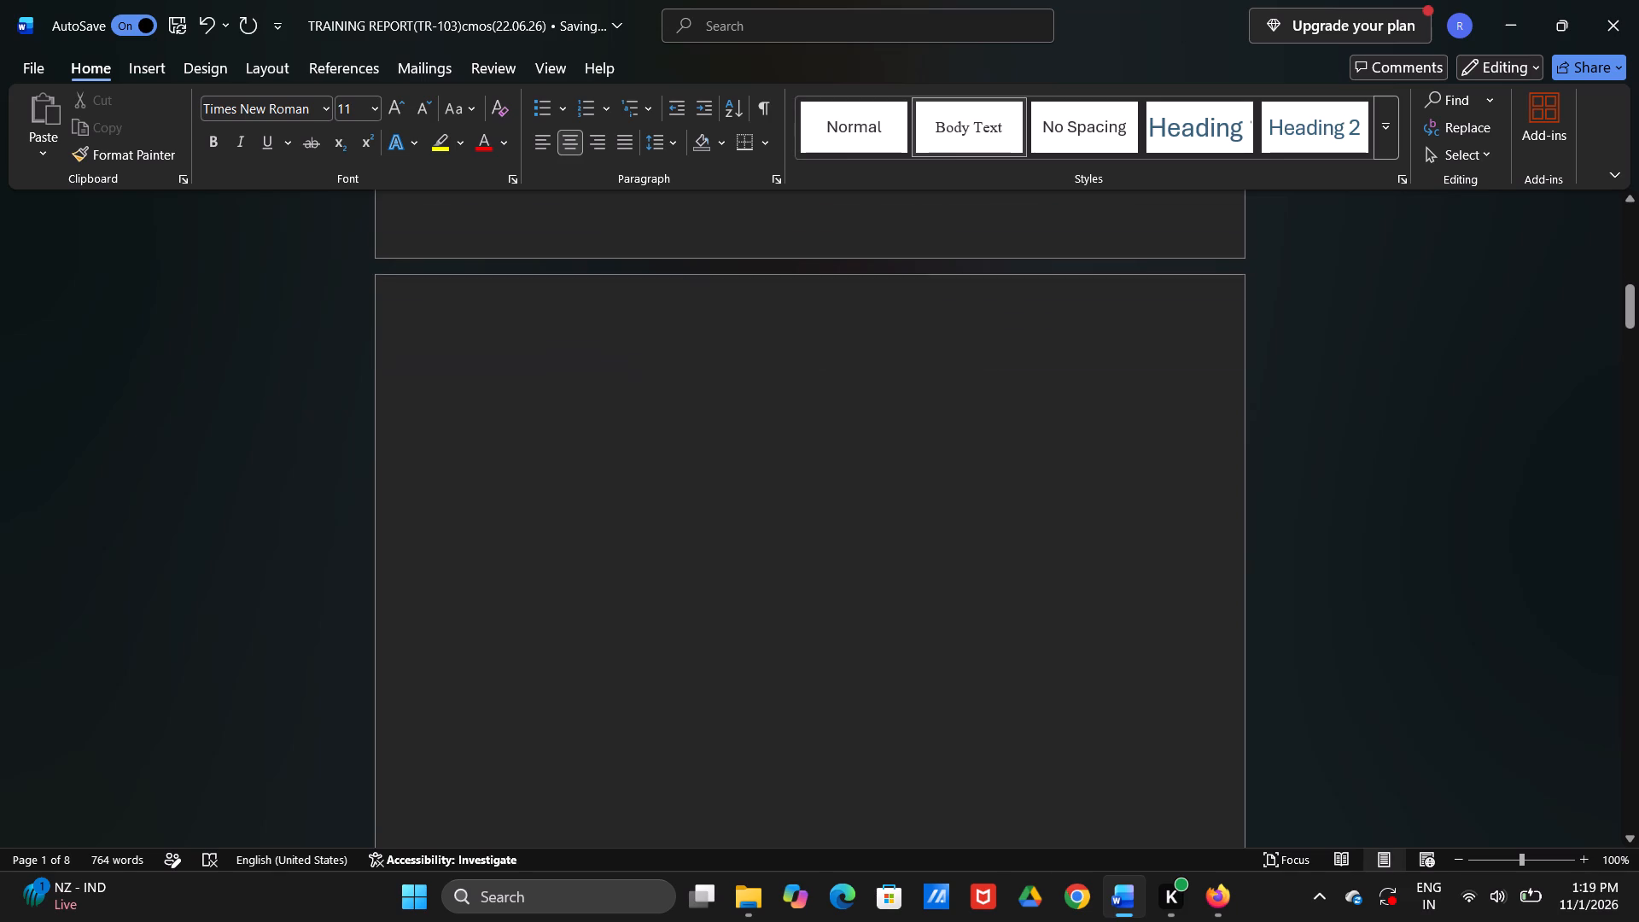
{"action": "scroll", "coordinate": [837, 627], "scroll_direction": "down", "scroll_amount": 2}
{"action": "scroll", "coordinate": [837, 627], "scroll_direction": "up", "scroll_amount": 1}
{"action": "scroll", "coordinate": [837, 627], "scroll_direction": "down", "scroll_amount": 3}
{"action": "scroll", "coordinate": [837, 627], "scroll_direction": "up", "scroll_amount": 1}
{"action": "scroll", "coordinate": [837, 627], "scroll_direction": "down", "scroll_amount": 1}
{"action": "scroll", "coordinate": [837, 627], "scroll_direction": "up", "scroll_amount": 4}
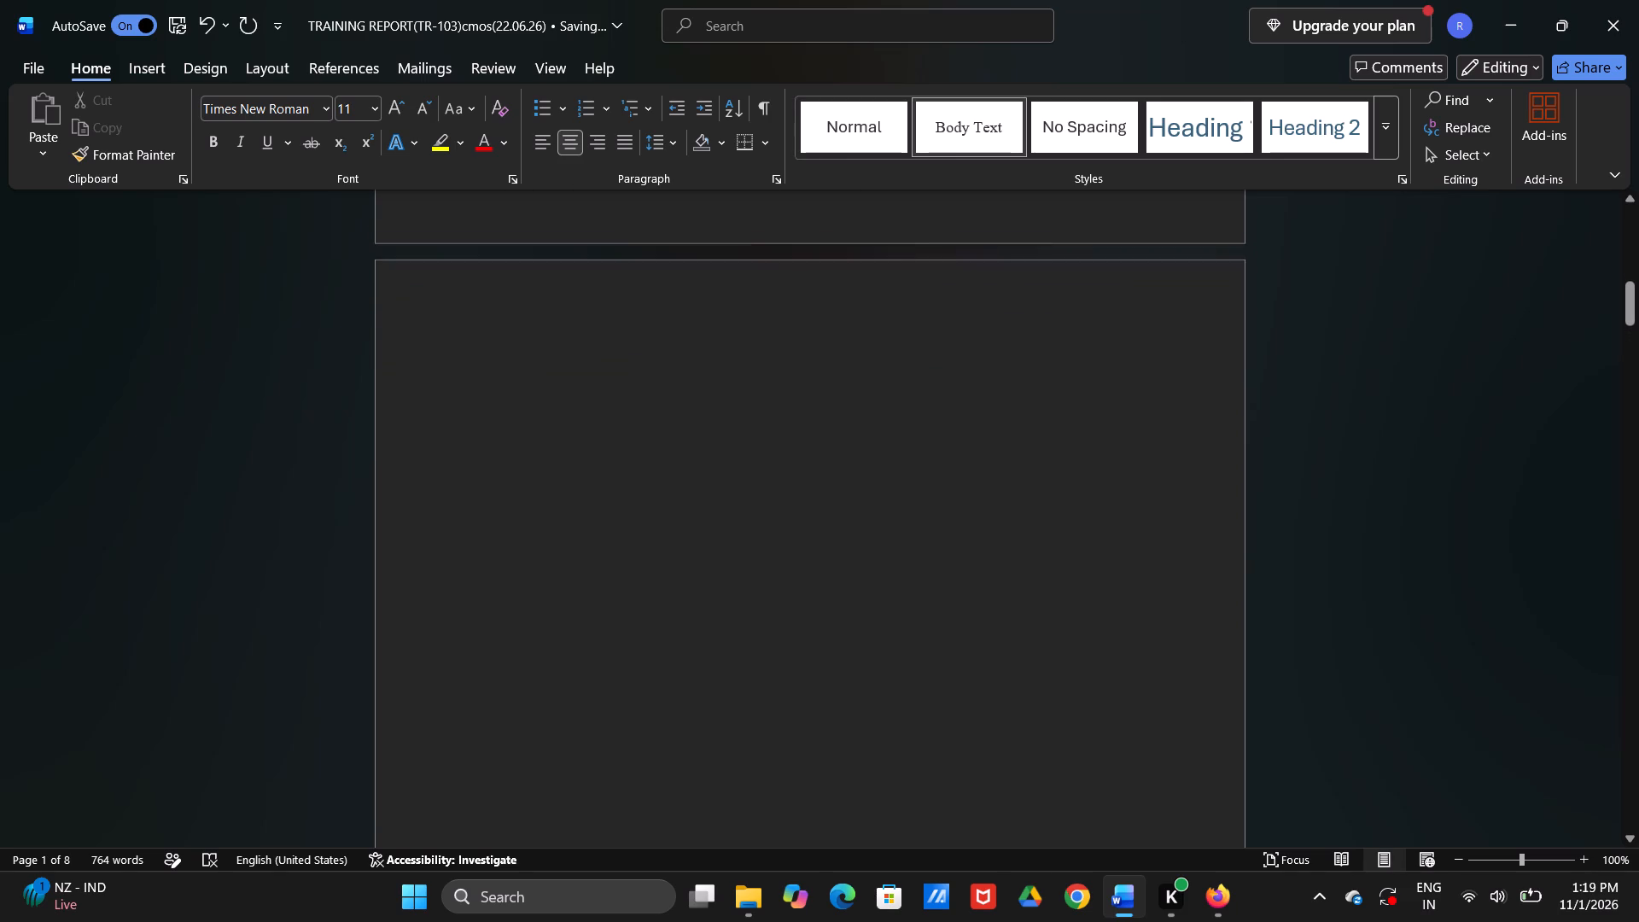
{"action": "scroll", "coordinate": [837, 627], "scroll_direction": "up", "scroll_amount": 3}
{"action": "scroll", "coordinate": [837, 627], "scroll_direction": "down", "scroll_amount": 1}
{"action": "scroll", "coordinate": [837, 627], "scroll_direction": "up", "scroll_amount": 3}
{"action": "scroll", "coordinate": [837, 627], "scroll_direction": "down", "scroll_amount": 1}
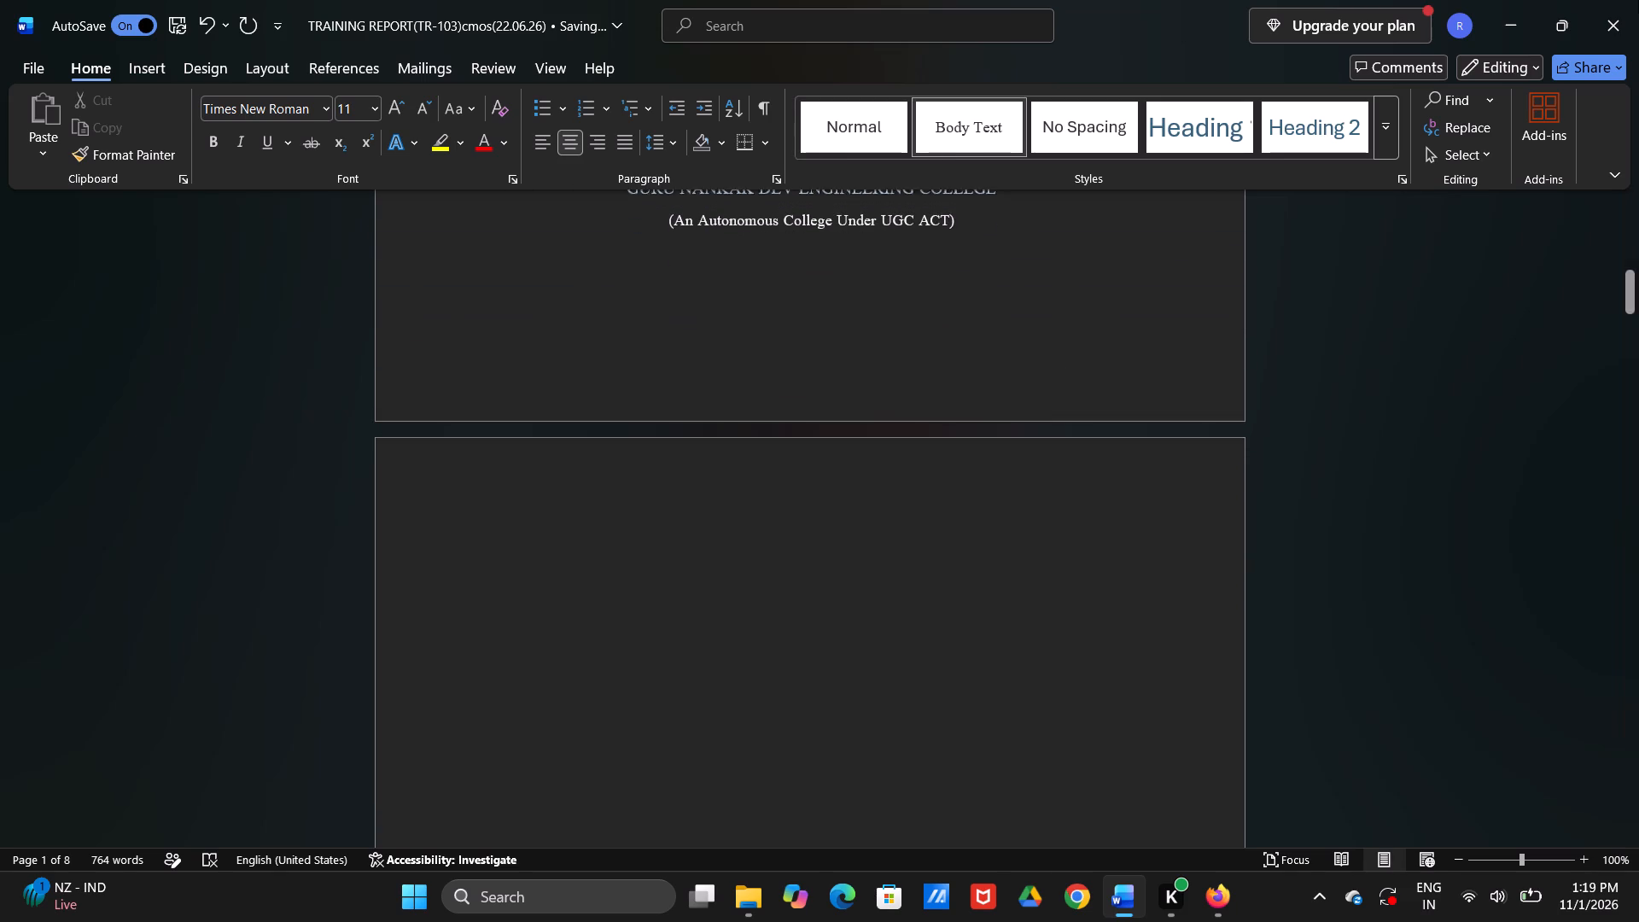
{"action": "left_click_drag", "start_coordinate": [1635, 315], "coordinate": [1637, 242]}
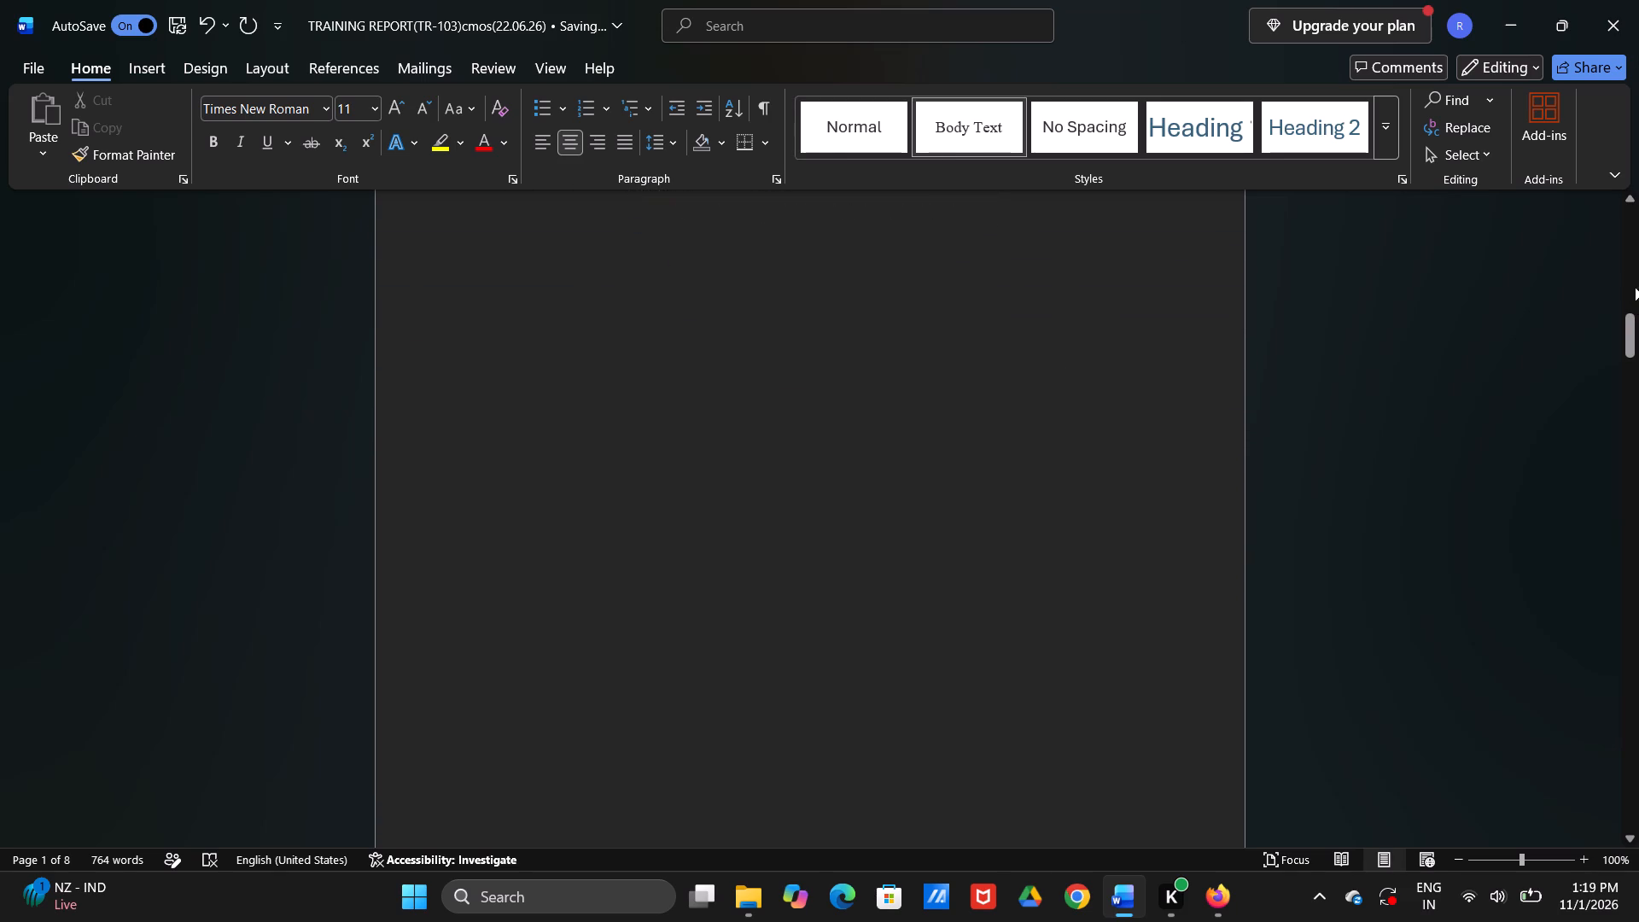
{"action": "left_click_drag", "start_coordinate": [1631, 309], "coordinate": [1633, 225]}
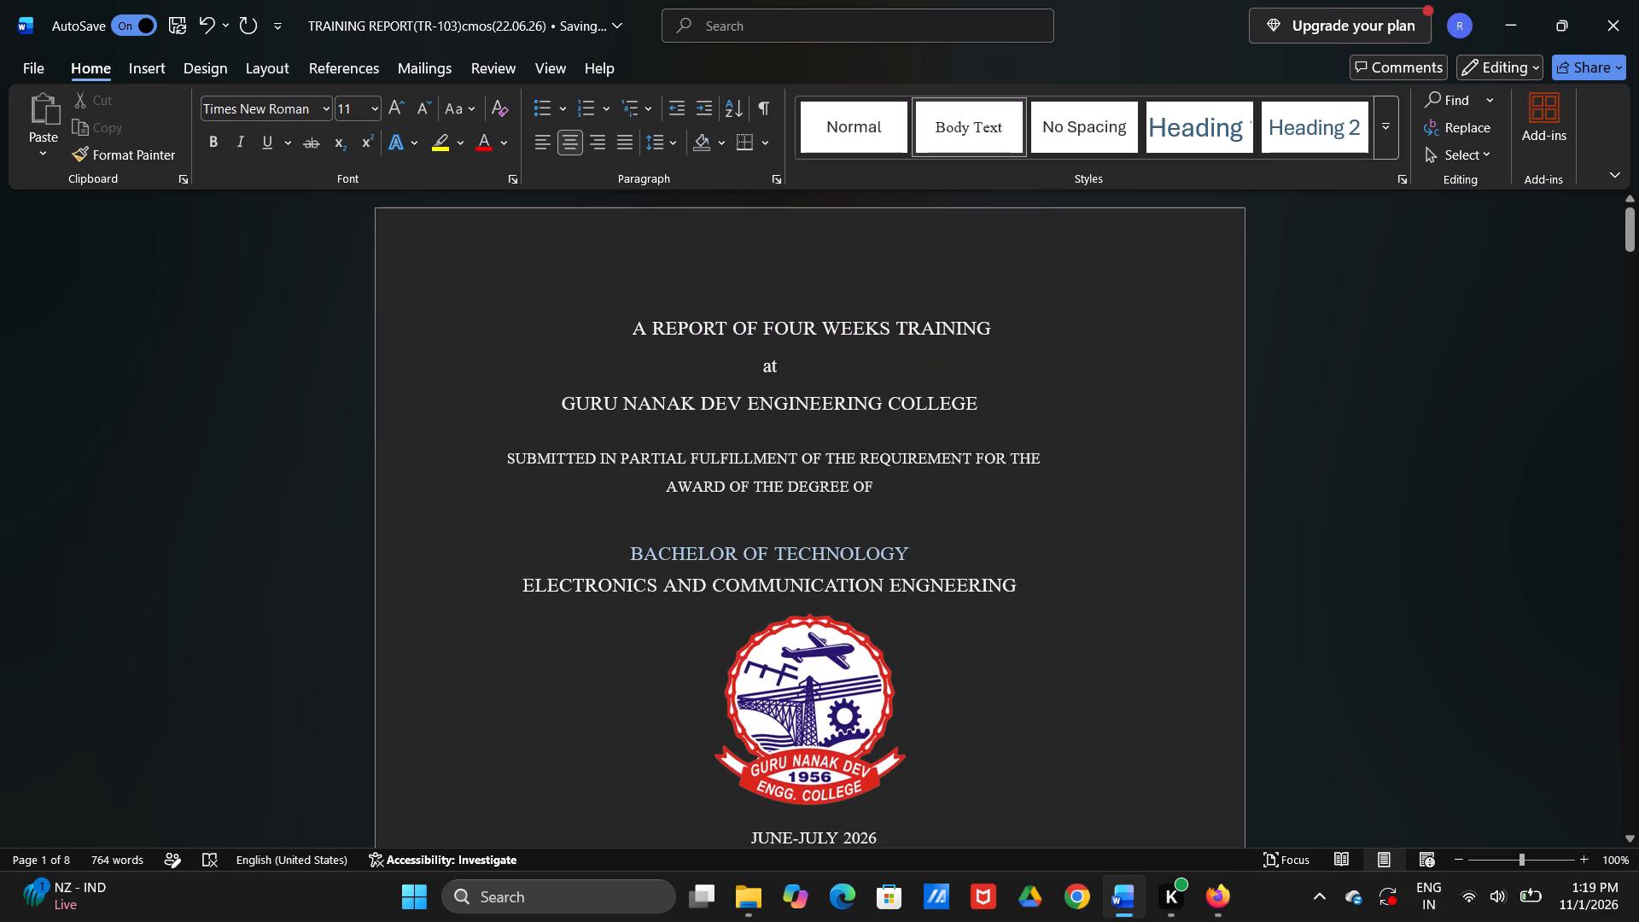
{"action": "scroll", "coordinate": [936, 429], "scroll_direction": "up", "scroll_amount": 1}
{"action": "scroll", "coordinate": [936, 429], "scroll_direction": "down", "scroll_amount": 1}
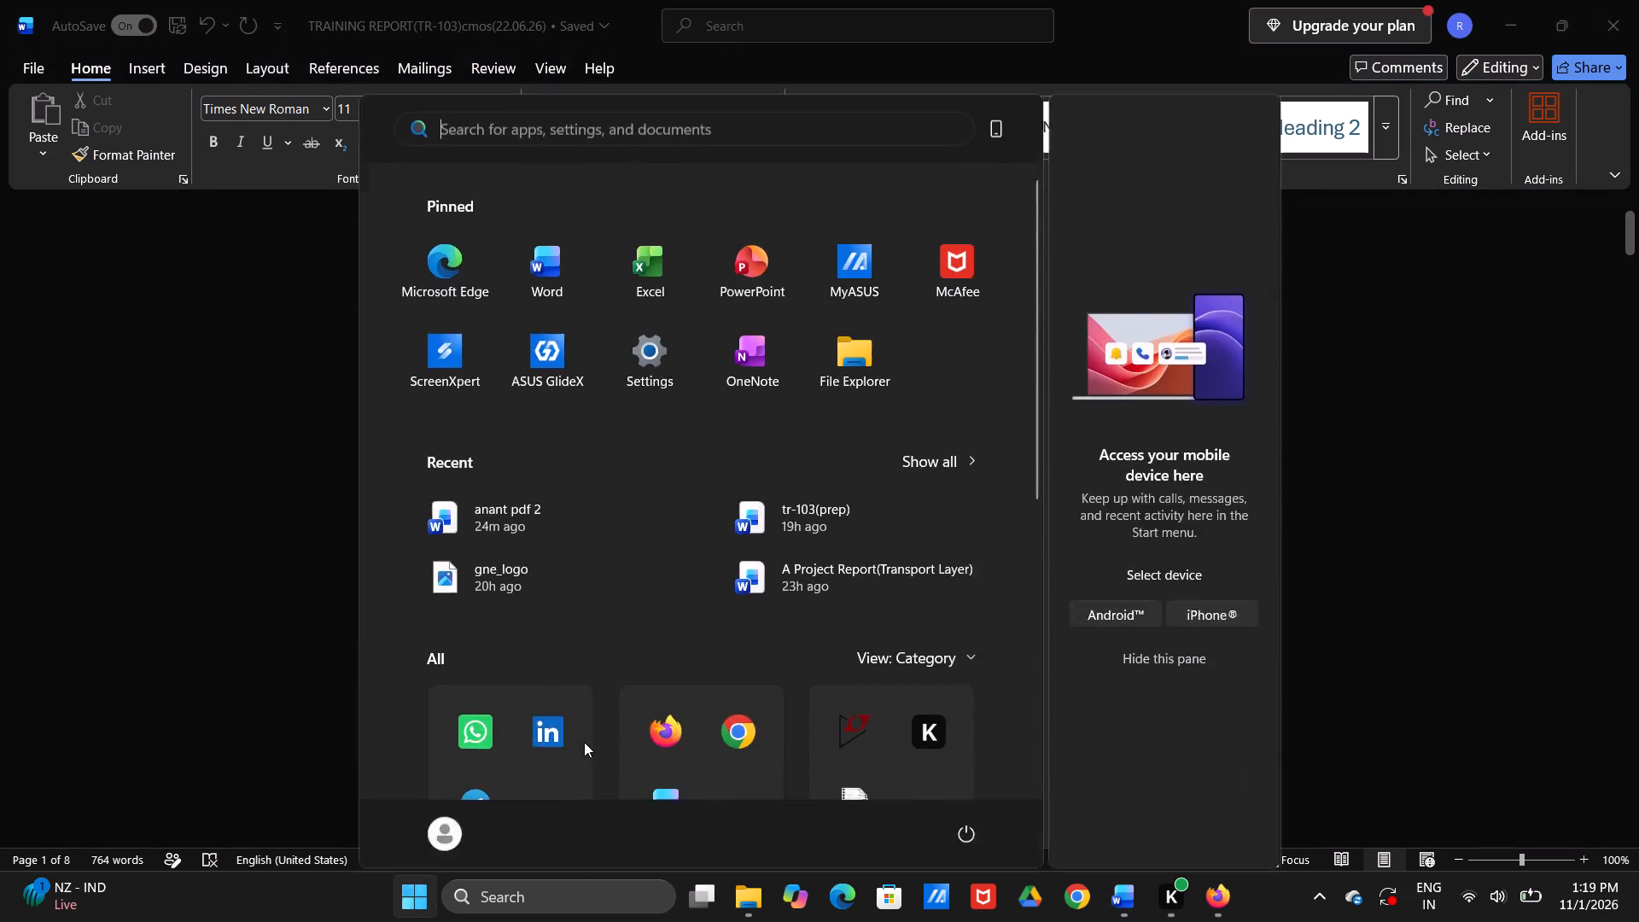
Search the computer for "minor" and open the minor synopsis document in Word.
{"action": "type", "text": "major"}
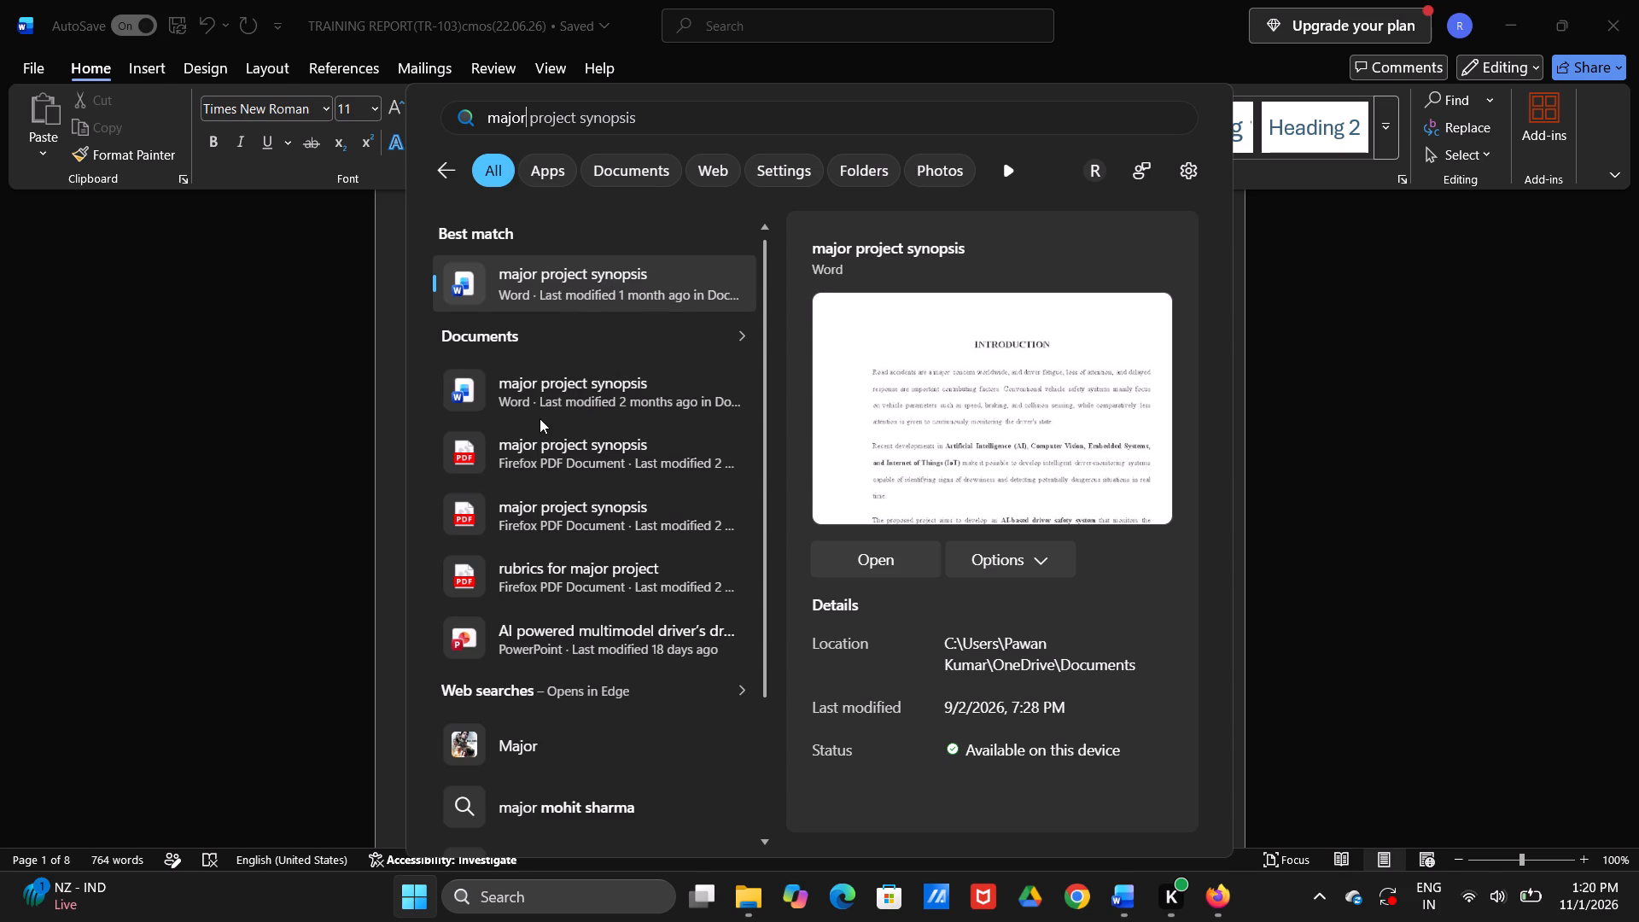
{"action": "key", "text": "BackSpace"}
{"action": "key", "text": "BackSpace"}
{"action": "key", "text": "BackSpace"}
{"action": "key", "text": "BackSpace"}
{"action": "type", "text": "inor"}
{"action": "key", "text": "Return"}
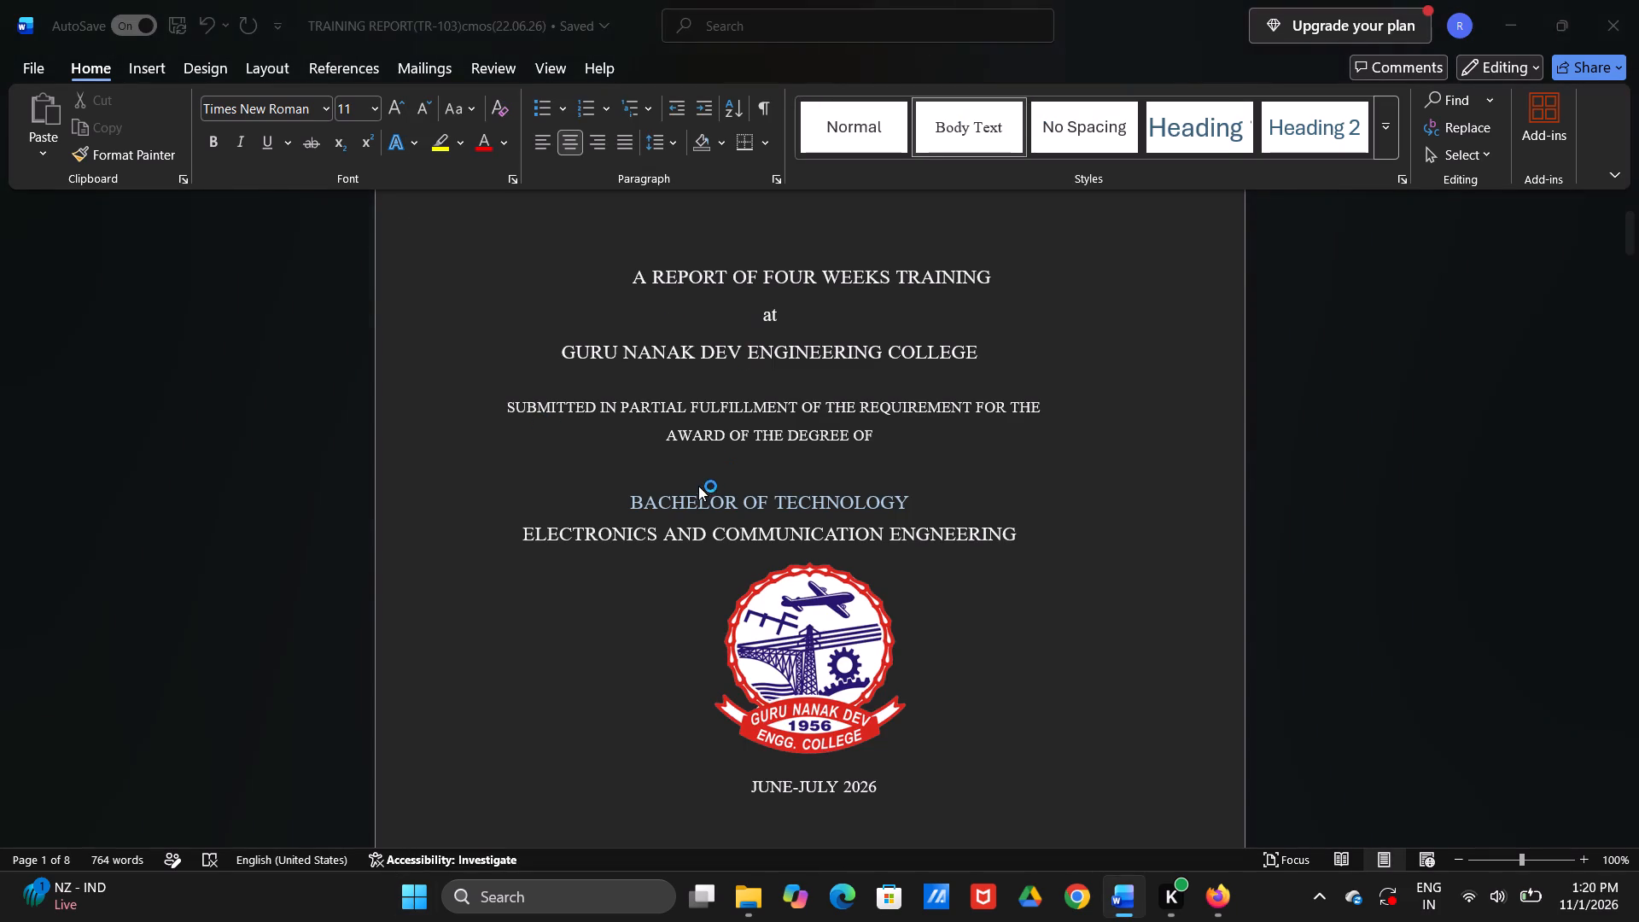
Examine the minor synopsis title page, including the submitted-by table of names, URNs and CRNs, the logo and the college lines.
{"action": "scroll", "coordinate": [723, 448], "scroll_direction": "up", "scroll_amount": 1}
{"action": "scroll", "coordinate": [723, 448], "scroll_direction": "down", "scroll_amount": 3}
{"action": "scroll", "coordinate": [723, 448], "scroll_direction": "up", "scroll_amount": 1}
{"action": "scroll", "coordinate": [723, 448], "scroll_direction": "down", "scroll_amount": 3}
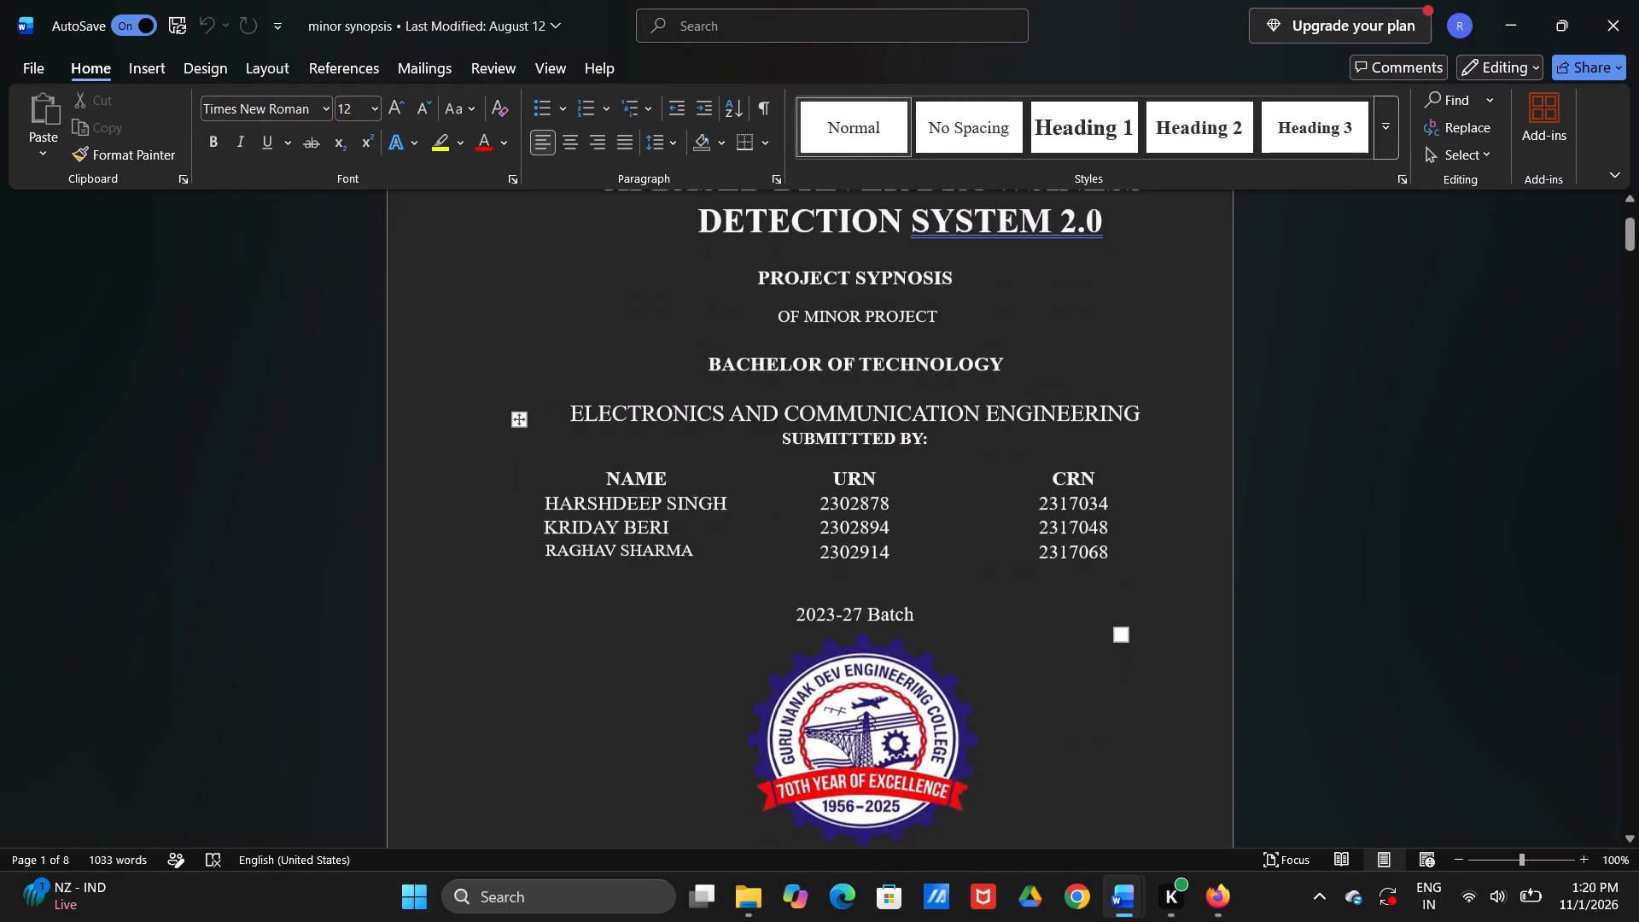
{"action": "scroll", "coordinate": [723, 450], "scroll_direction": "up", "scroll_amount": 1}
{"action": "scroll", "coordinate": [723, 450], "scroll_direction": "down", "scroll_amount": 1}
{"action": "scroll", "coordinate": [723, 450], "scroll_direction": "up", "scroll_amount": 1}
{"action": "scroll", "coordinate": [724, 450], "scroll_direction": "down", "scroll_amount": 1}
{"action": "scroll", "coordinate": [724, 451], "scroll_direction": "up", "scroll_amount": 1}
{"action": "scroll", "coordinate": [724, 451], "scroll_direction": "down", "scroll_amount": 1}
{"action": "scroll", "coordinate": [724, 451], "scroll_direction": "up", "scroll_amount": 1}
{"action": "scroll", "coordinate": [724, 451], "scroll_direction": "down", "scroll_amount": 1}
{"action": "scroll", "coordinate": [724, 451], "scroll_direction": "up", "scroll_amount": 1}
{"action": "scroll", "coordinate": [724, 451], "scroll_direction": "down", "scroll_amount": 1}
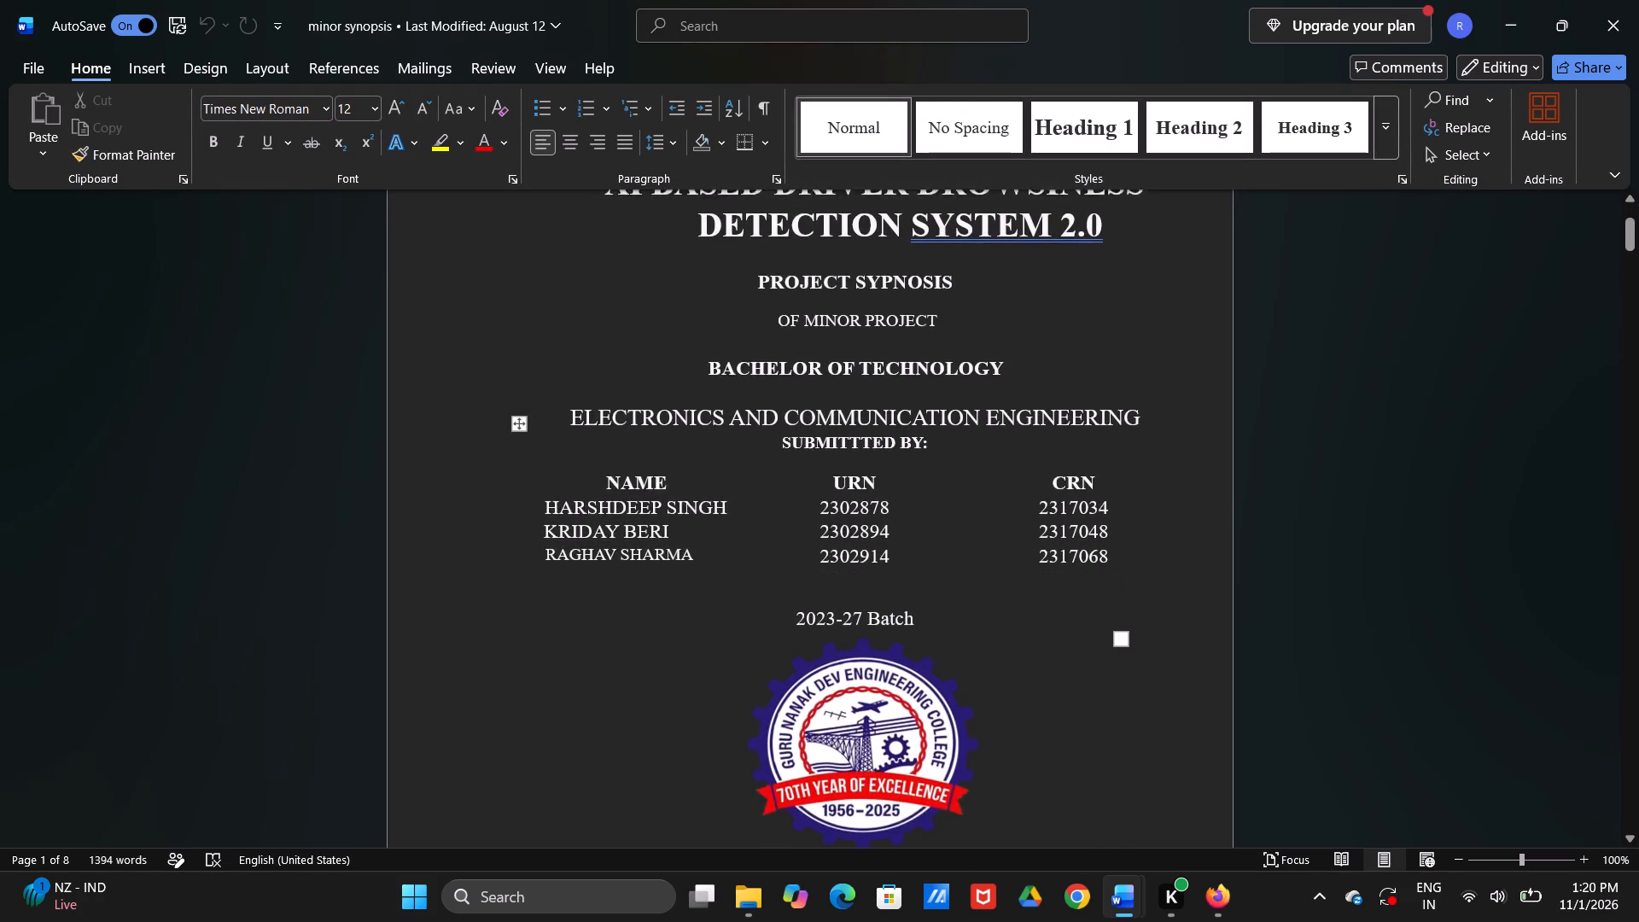
{"action": "scroll", "coordinate": [730, 452], "scroll_direction": "up", "scroll_amount": 1}
{"action": "scroll", "coordinate": [730, 452], "scroll_direction": "down", "scroll_amount": 1}
{"action": "scroll", "coordinate": [730, 452], "scroll_direction": "up", "scroll_amount": 1}
{"action": "scroll", "coordinate": [730, 452], "scroll_direction": "down", "scroll_amount": 1}
{"action": "scroll", "coordinate": [730, 452], "scroll_direction": "up", "scroll_amount": 1}
{"action": "scroll", "coordinate": [733, 450], "scroll_direction": "down", "scroll_amount": 6}
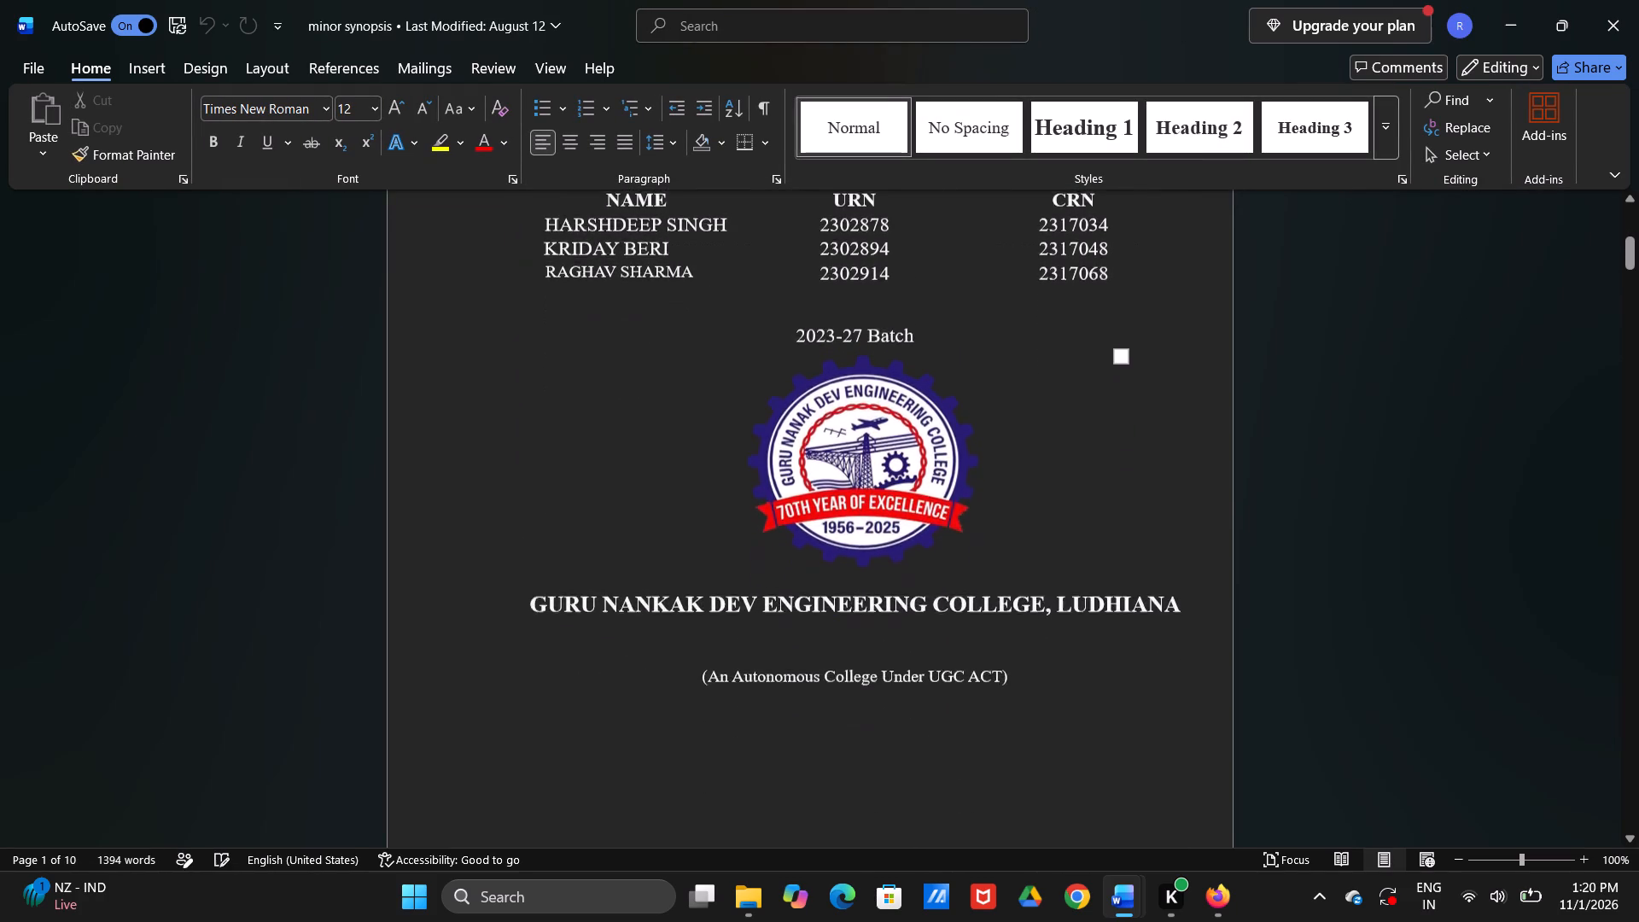
{"action": "scroll", "coordinate": [733, 446], "scroll_direction": "down", "scroll_amount": 1}
{"action": "scroll", "coordinate": [733, 446], "scroll_direction": "up", "scroll_amount": 2}
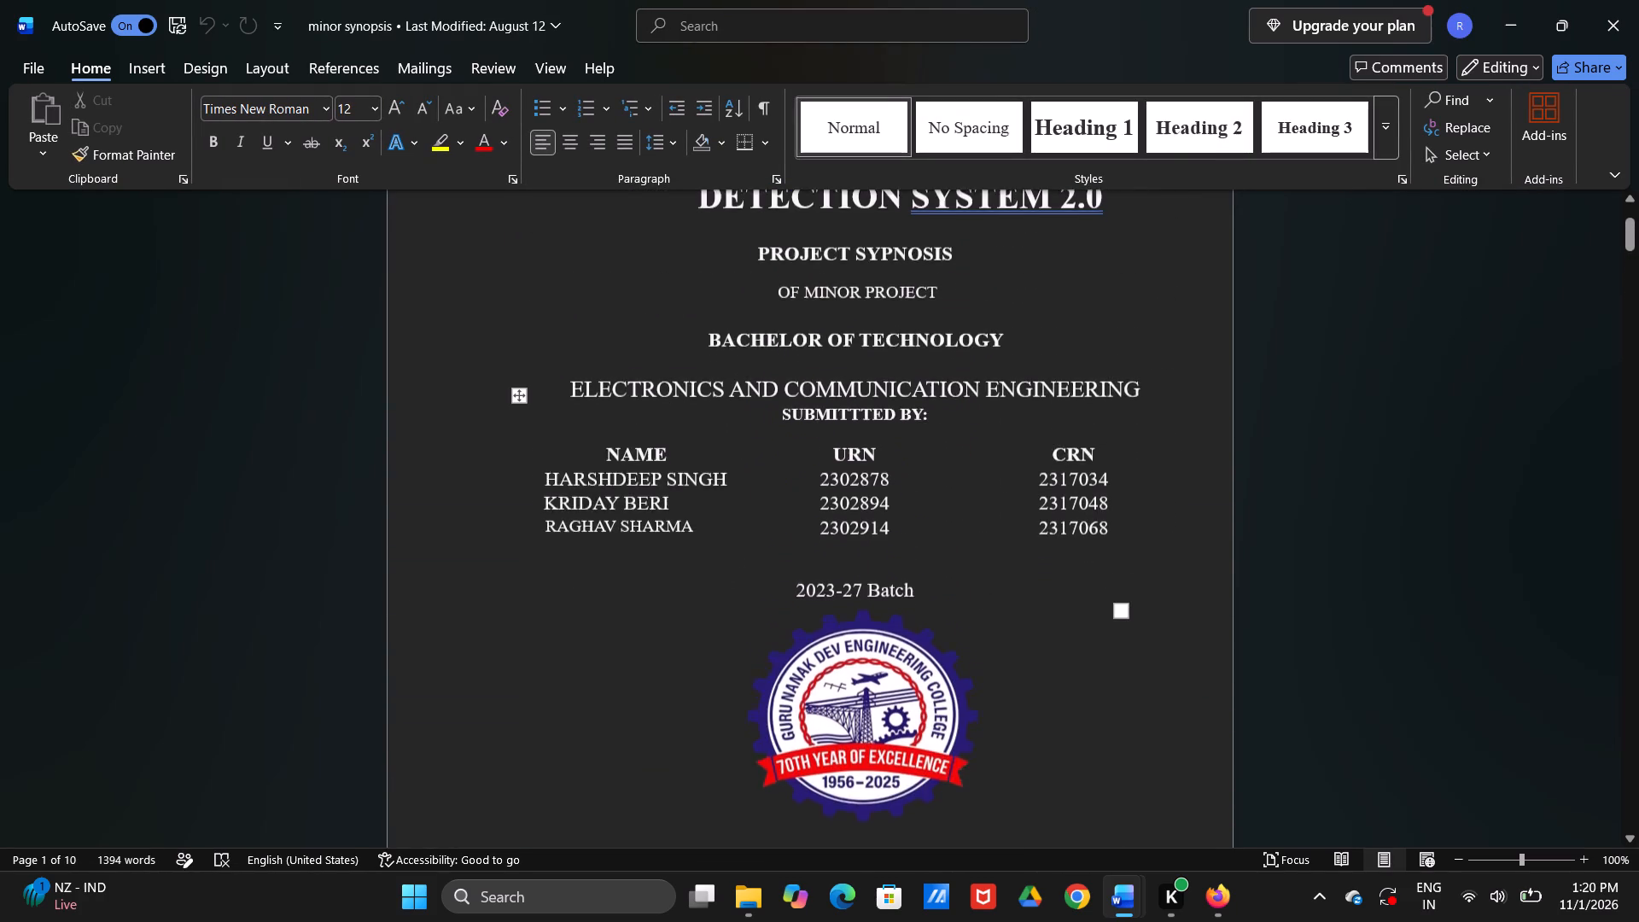
{"action": "scroll", "coordinate": [737, 451], "scroll_direction": "up", "scroll_amount": 2}
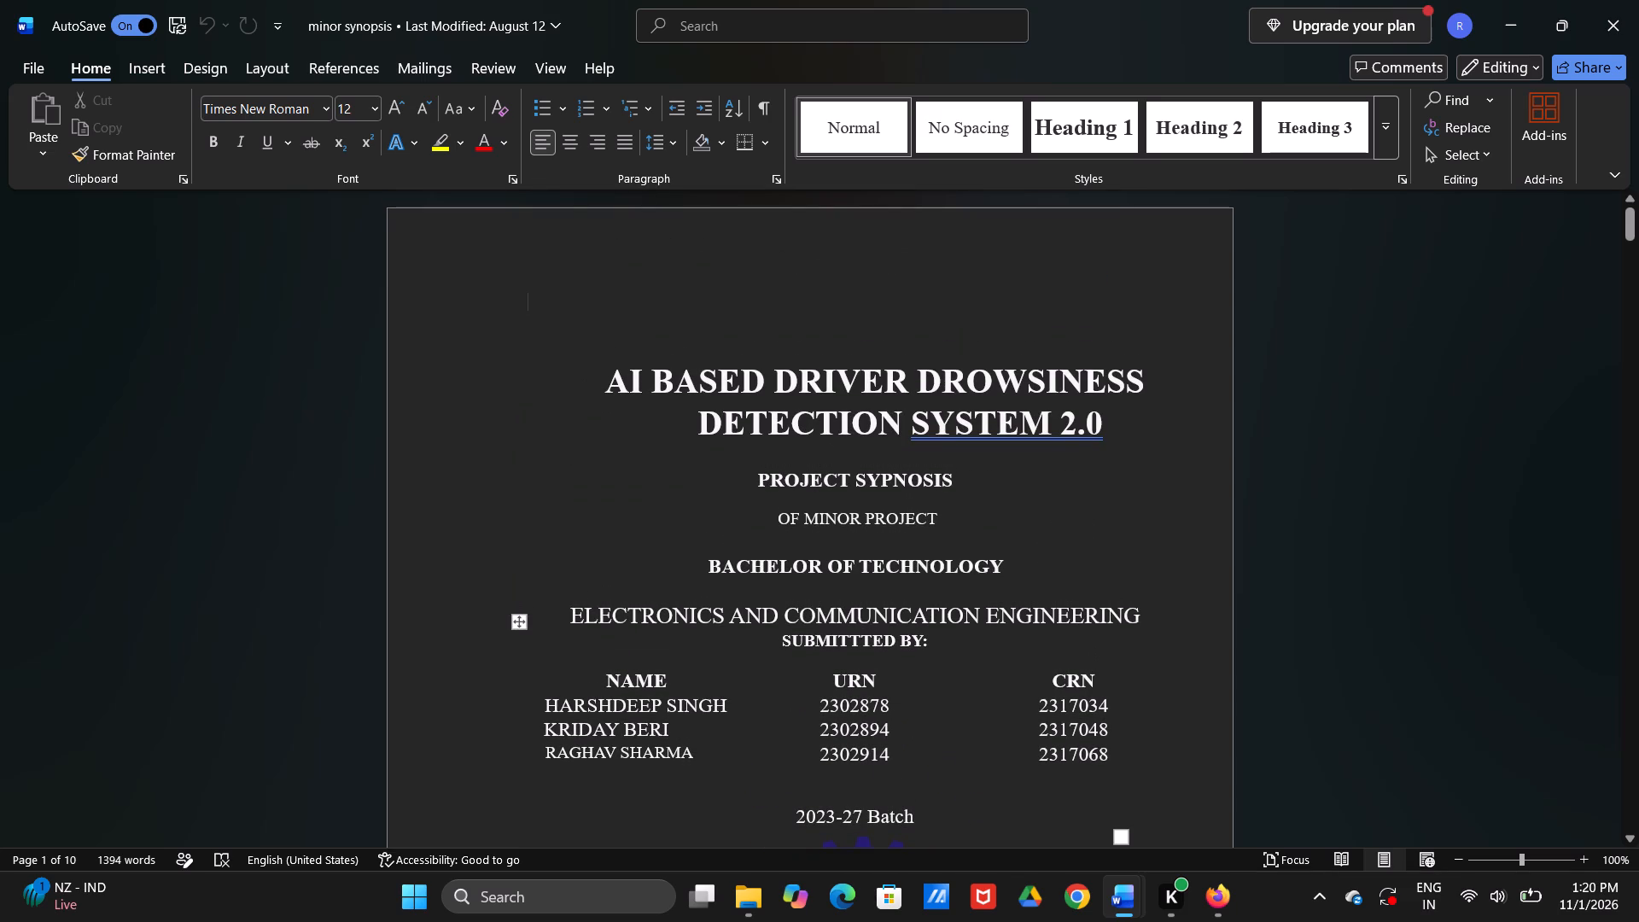
{"action": "scroll", "coordinate": [712, 446], "scroll_direction": "down", "scroll_amount": 3}
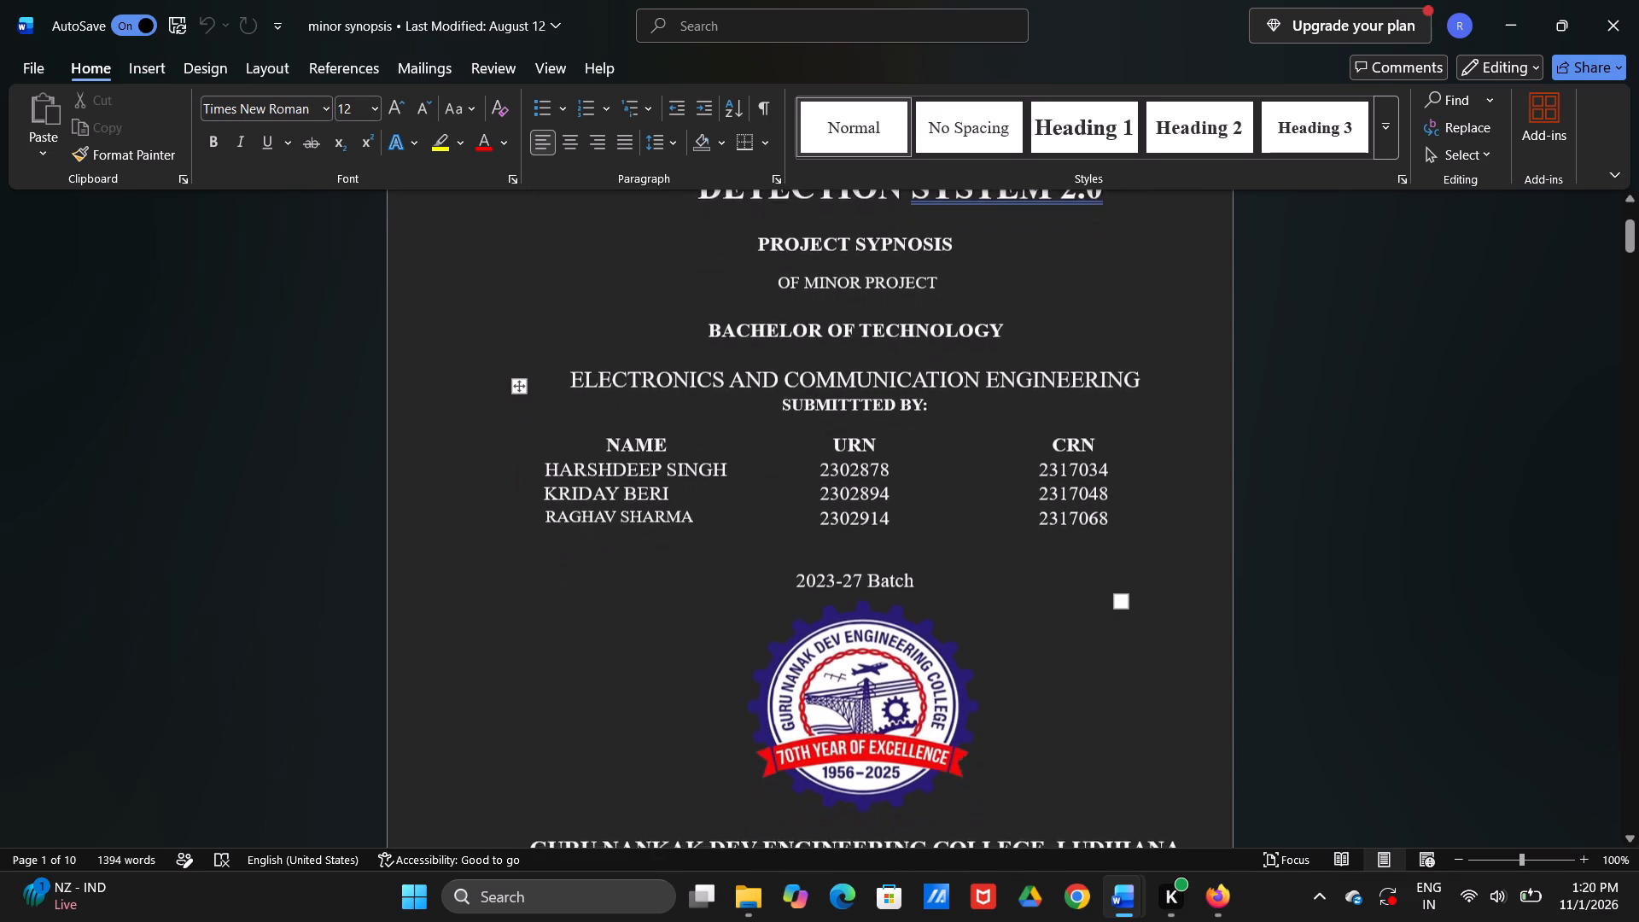
{"action": "scroll", "coordinate": [712, 446], "scroll_direction": "down", "scroll_amount": 3}
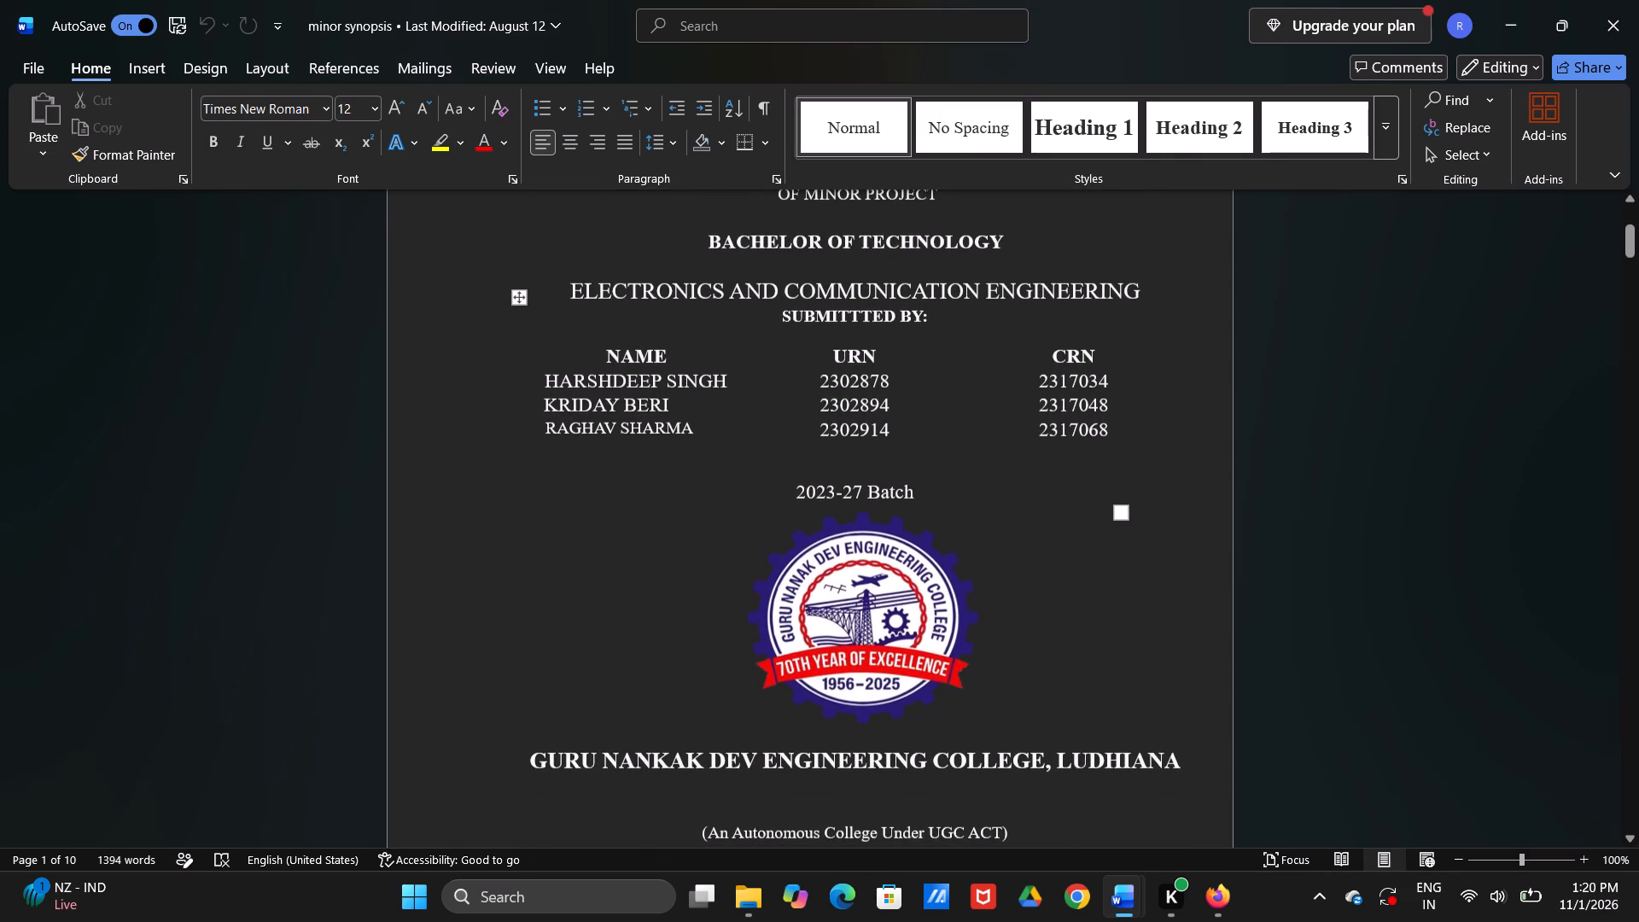
{"action": "scroll", "coordinate": [712, 446], "scroll_direction": "down", "scroll_amount": 1}
{"action": "scroll", "coordinate": [712, 446], "scroll_direction": "up", "scroll_amount": 1}
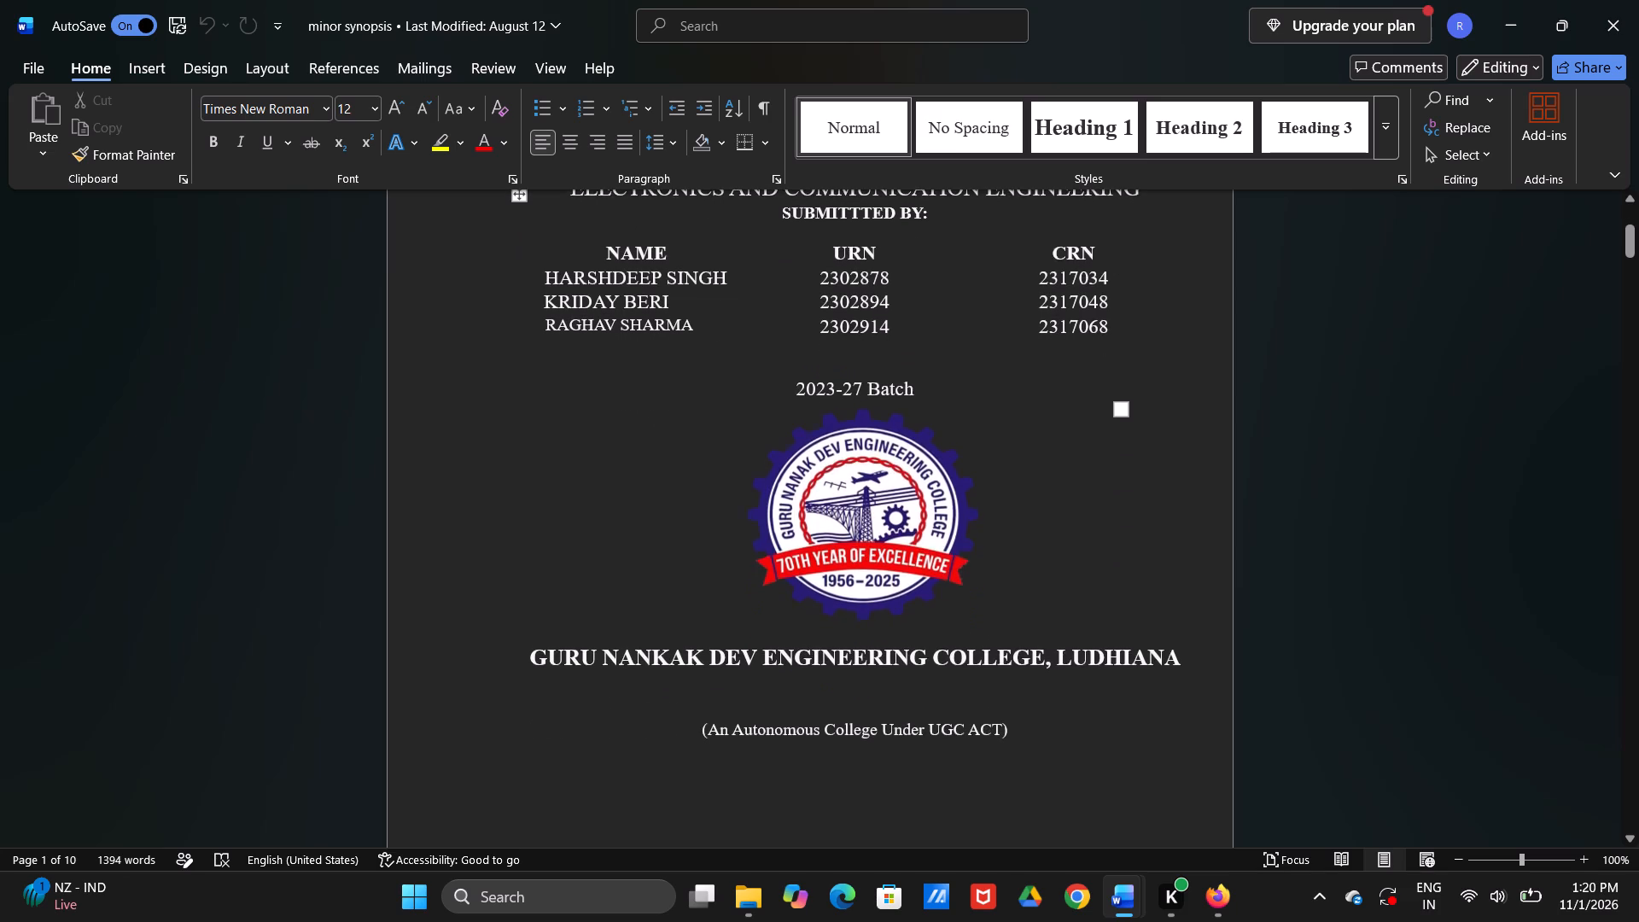
{"action": "scroll", "coordinate": [712, 446], "scroll_direction": "up", "scroll_amount": 1}
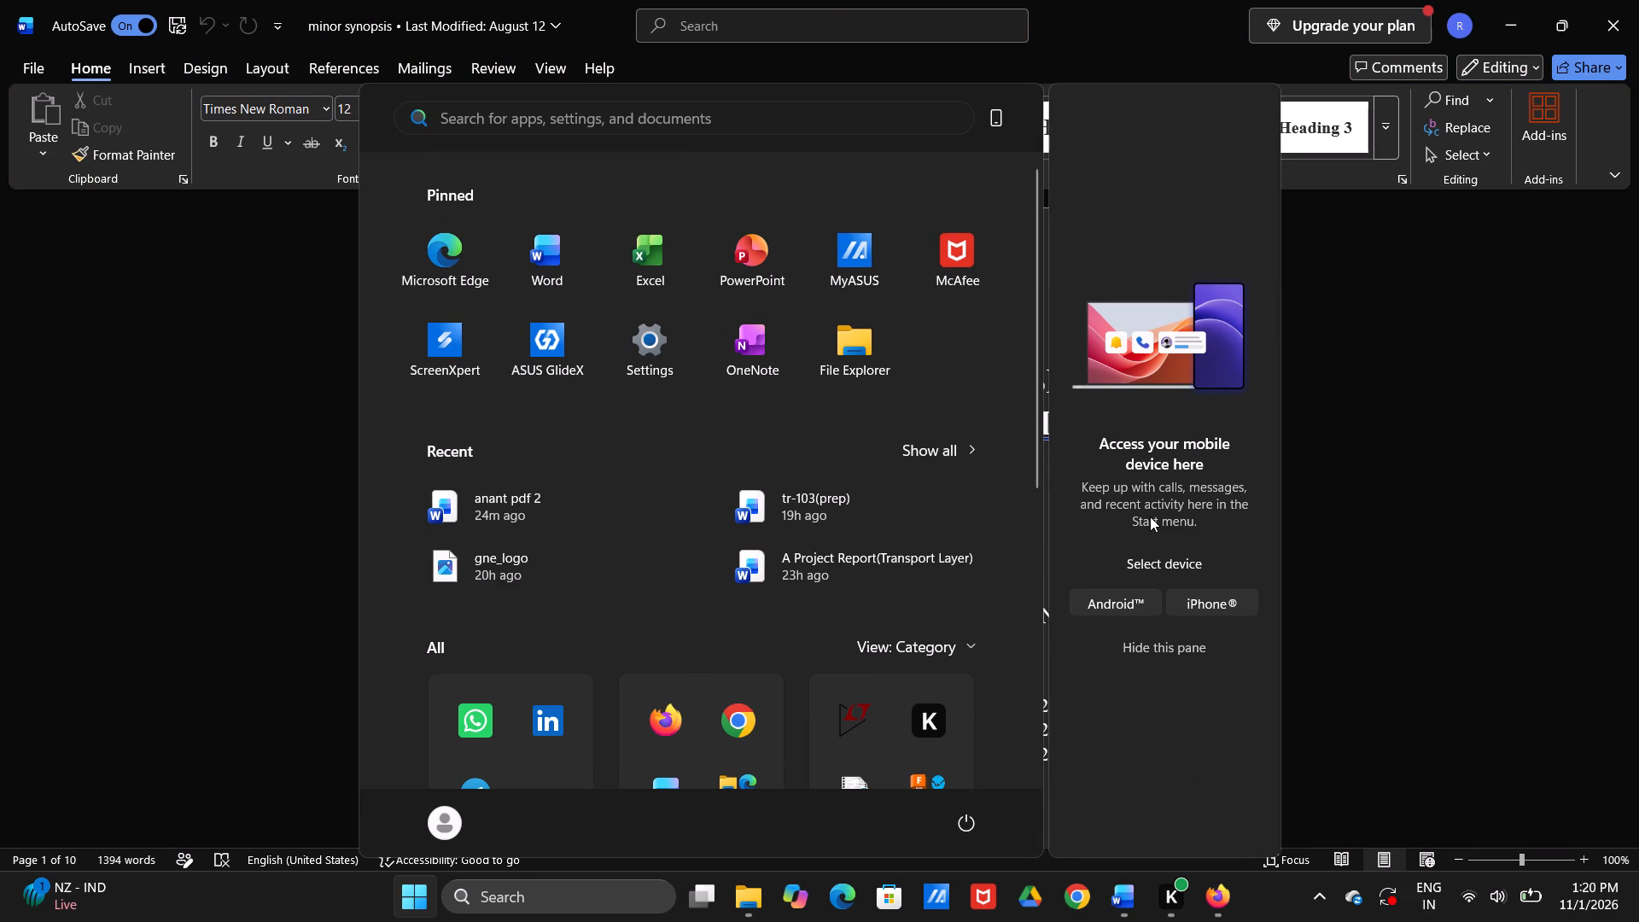
Open YouTube in Microsoft Edge through a web search for "yt", keeping only the YouTube tab.
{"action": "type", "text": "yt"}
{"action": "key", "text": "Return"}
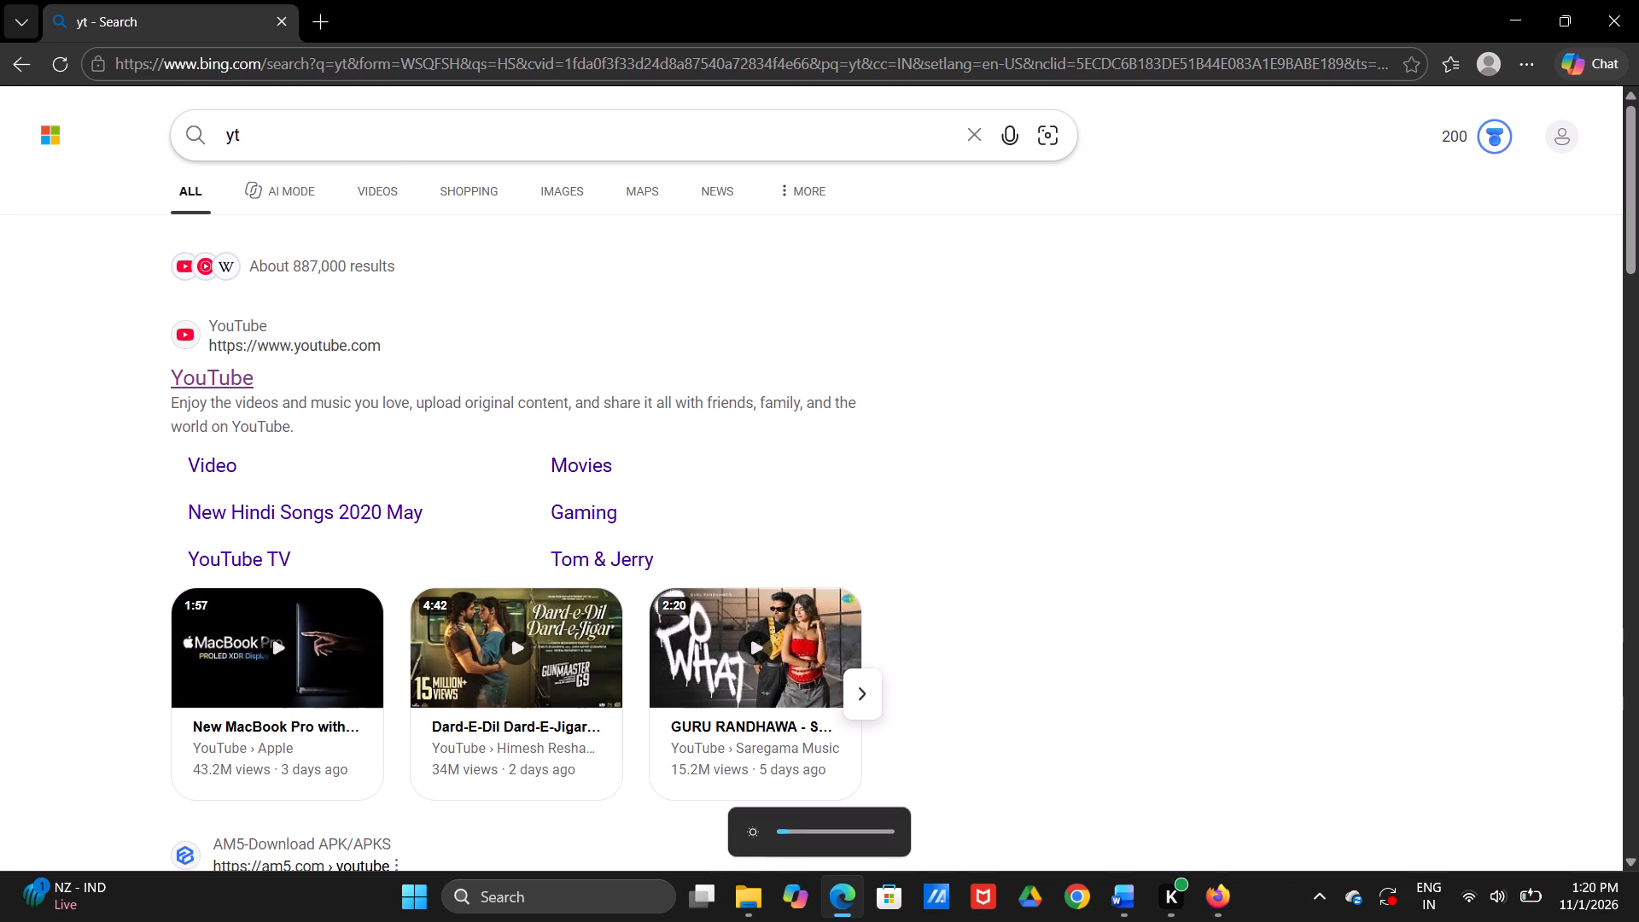
{"action": "left_click", "coordinate": [237, 375]}
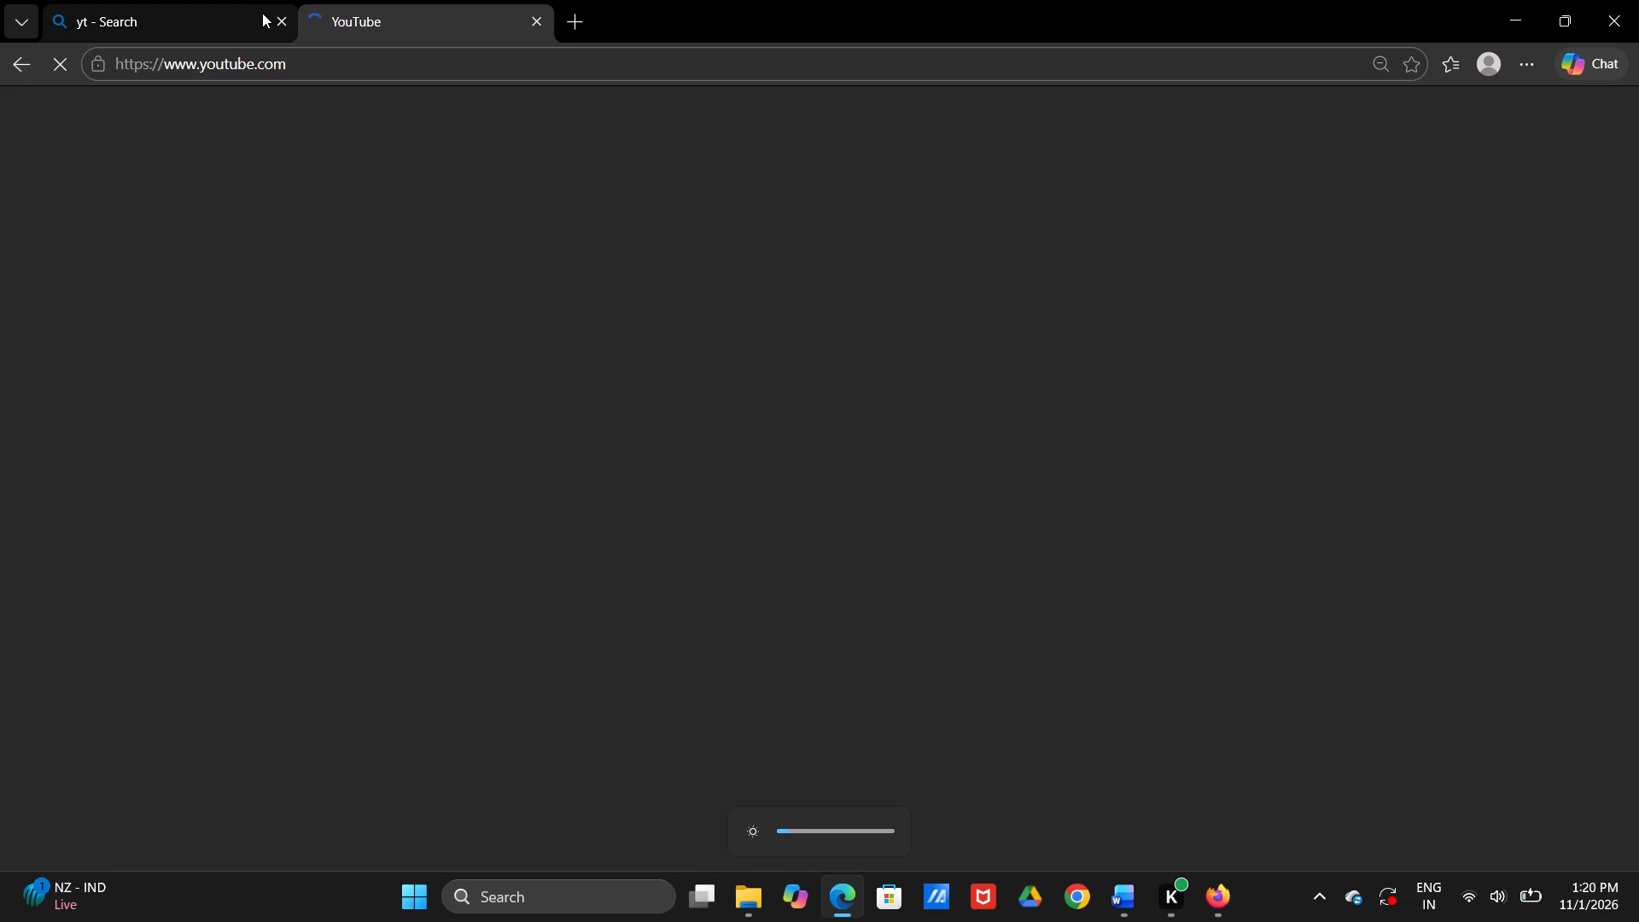
{"action": "left_click", "coordinate": [277, 22]}
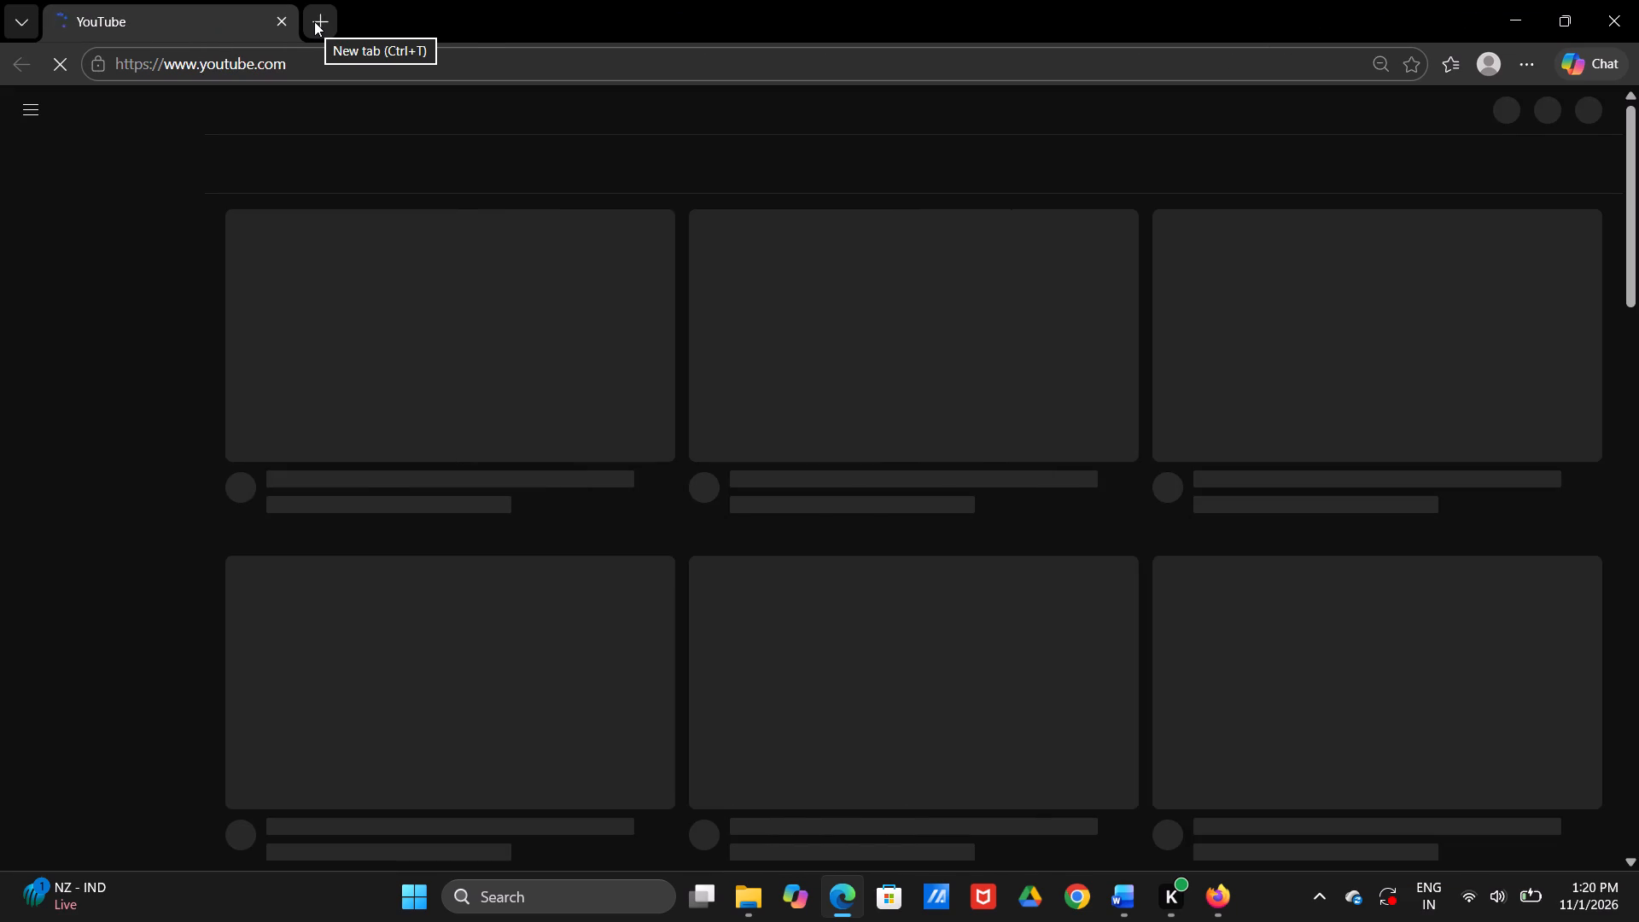
Return to the minor synopsis in Word and review its title page layout, from the project title to the college name lines.
{"action": "key", "text": "alt+Tab"}
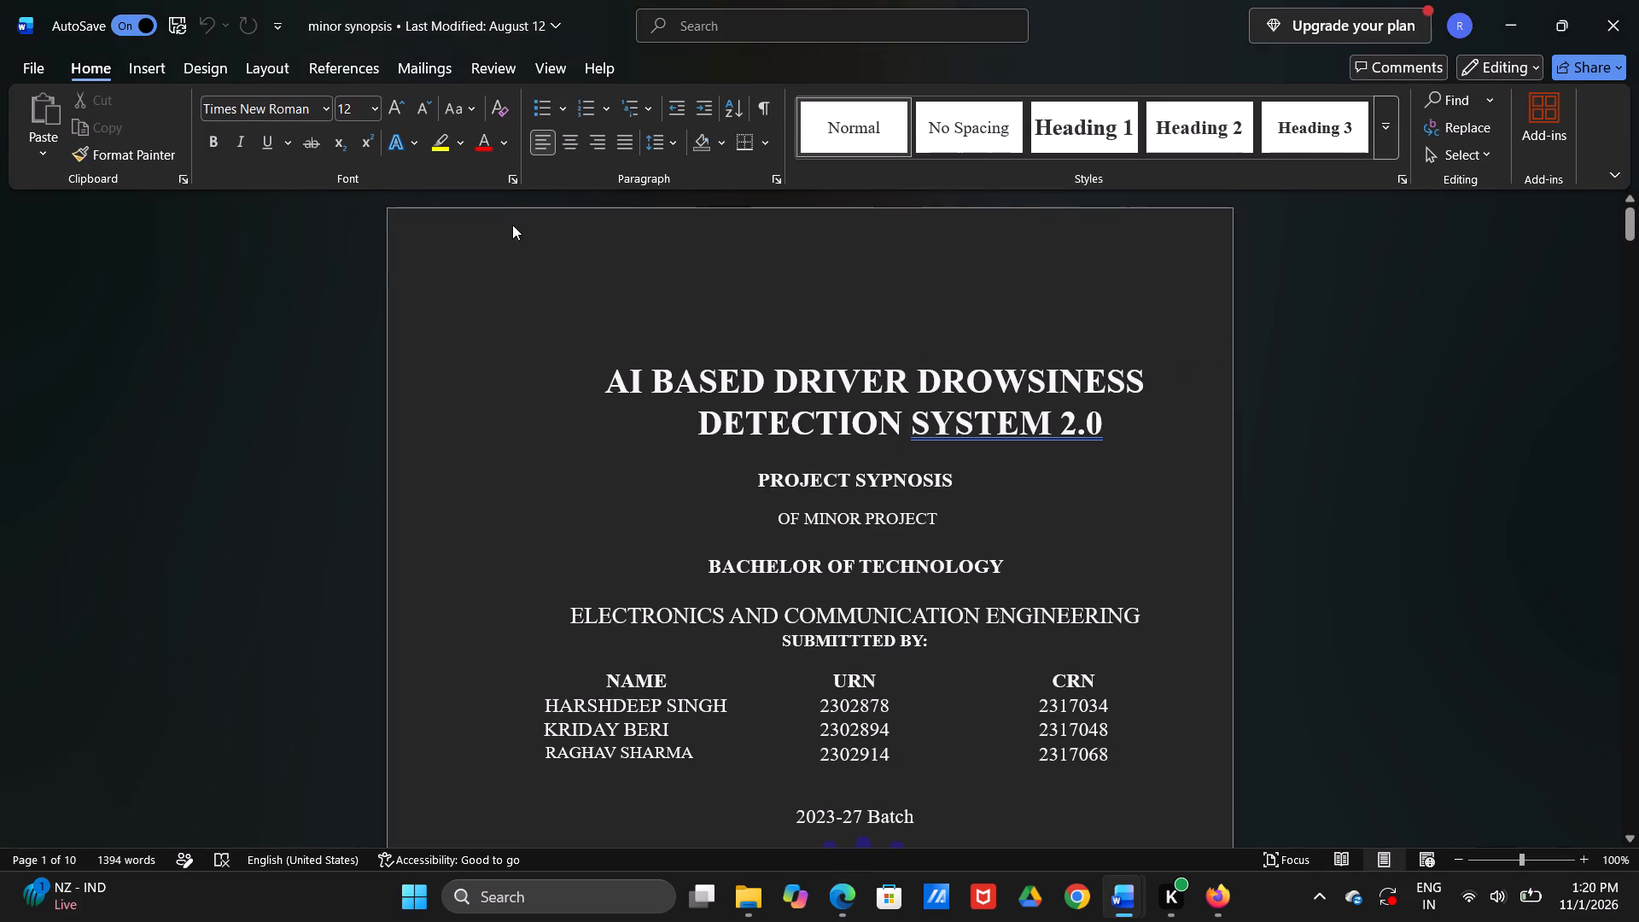
{"action": "scroll", "coordinate": [557, 336], "scroll_direction": "up", "scroll_amount": 1}
{"action": "scroll", "coordinate": [557, 337], "scroll_direction": "down", "scroll_amount": 1}
{"action": "scroll", "coordinate": [557, 337], "scroll_direction": "up", "scroll_amount": 1}
{"action": "scroll", "coordinate": [557, 337], "scroll_direction": "down", "scroll_amount": 3}
{"action": "scroll", "coordinate": [557, 337], "scroll_direction": "up", "scroll_amount": 1}
{"action": "scroll", "coordinate": [557, 337], "scroll_direction": "down", "scroll_amount": 3}
{"action": "scroll", "coordinate": [557, 337], "scroll_direction": "up", "scroll_amount": 2}
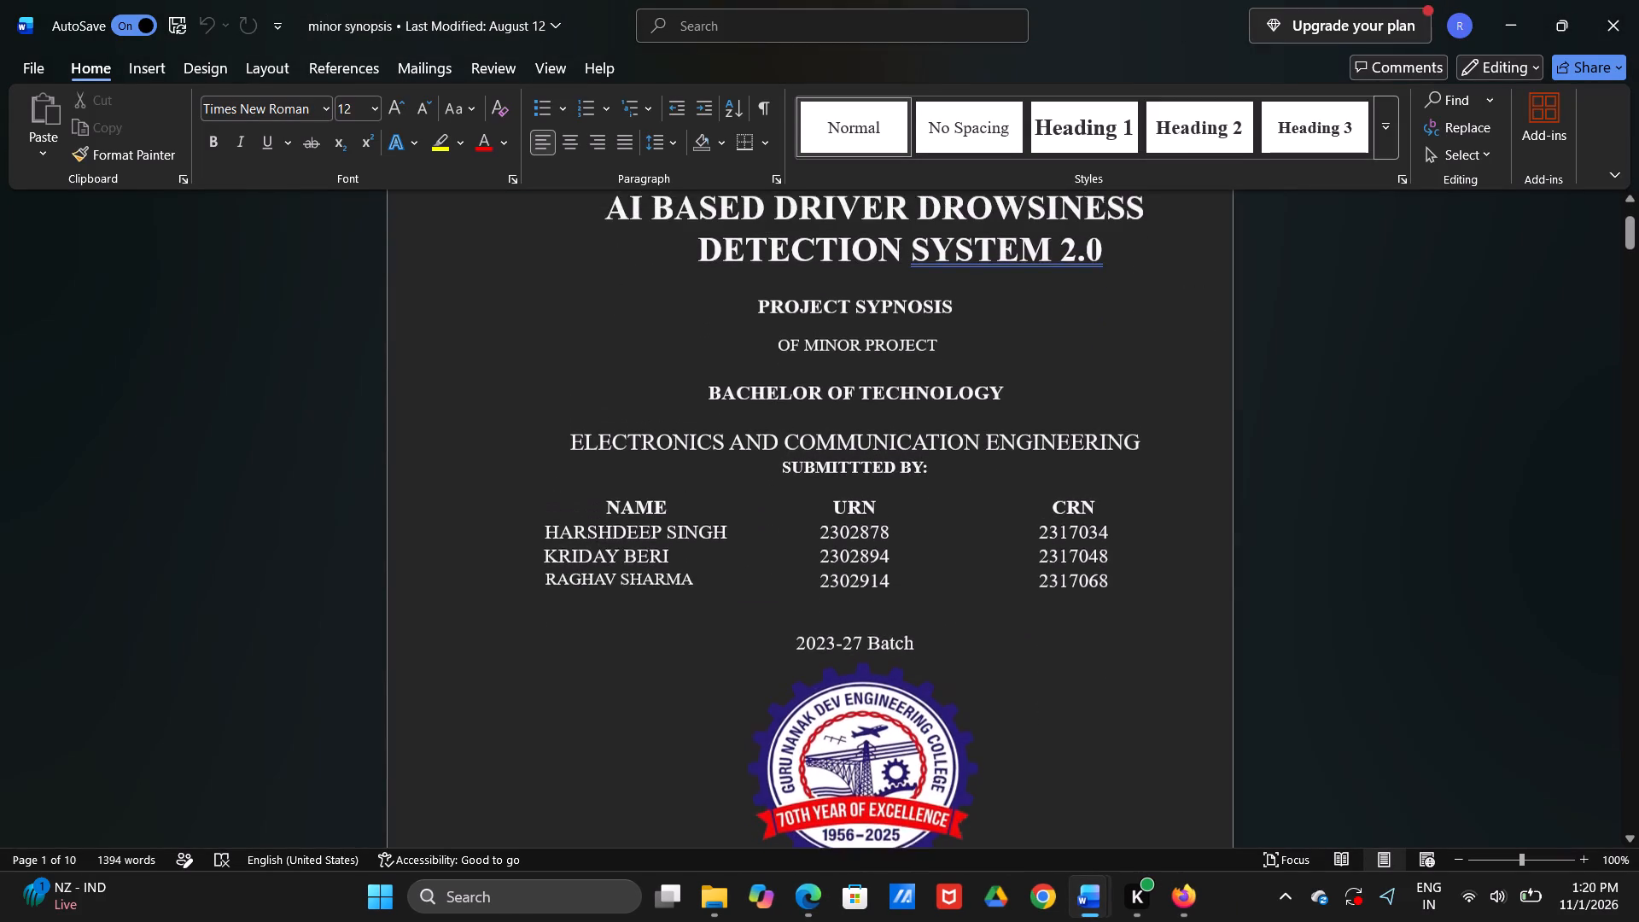
{"action": "scroll", "coordinate": [557, 337], "scroll_direction": "down", "scroll_amount": 1}
{"action": "scroll", "coordinate": [557, 337], "scroll_direction": "up", "scroll_amount": 4}
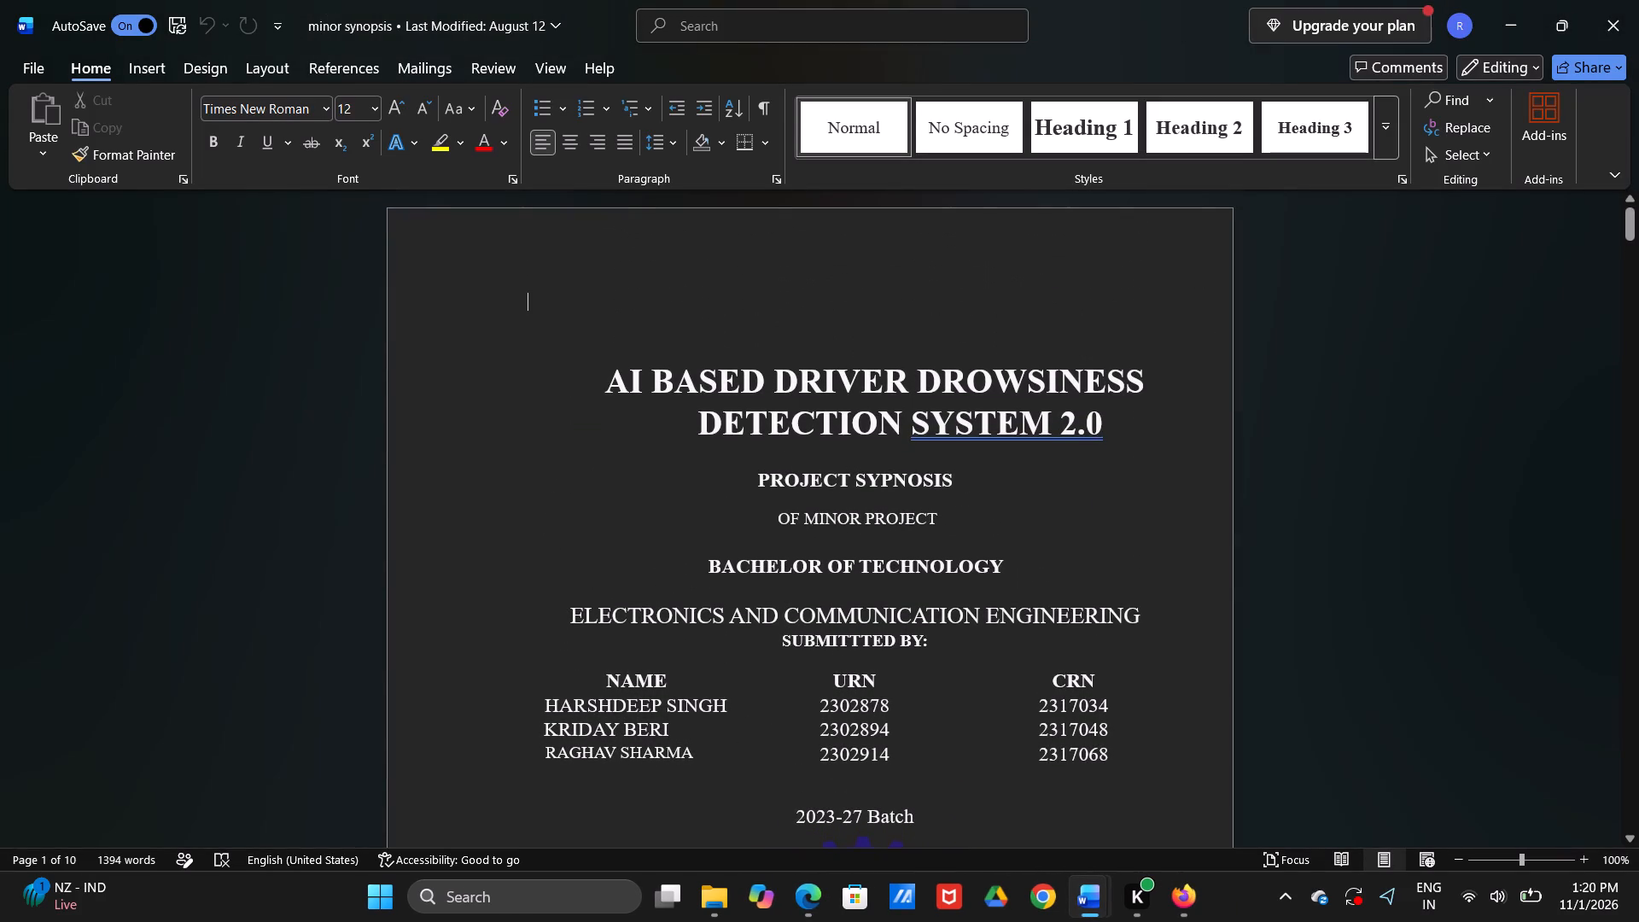
{"action": "scroll", "coordinate": [559, 408], "scroll_direction": "down", "scroll_amount": 1}
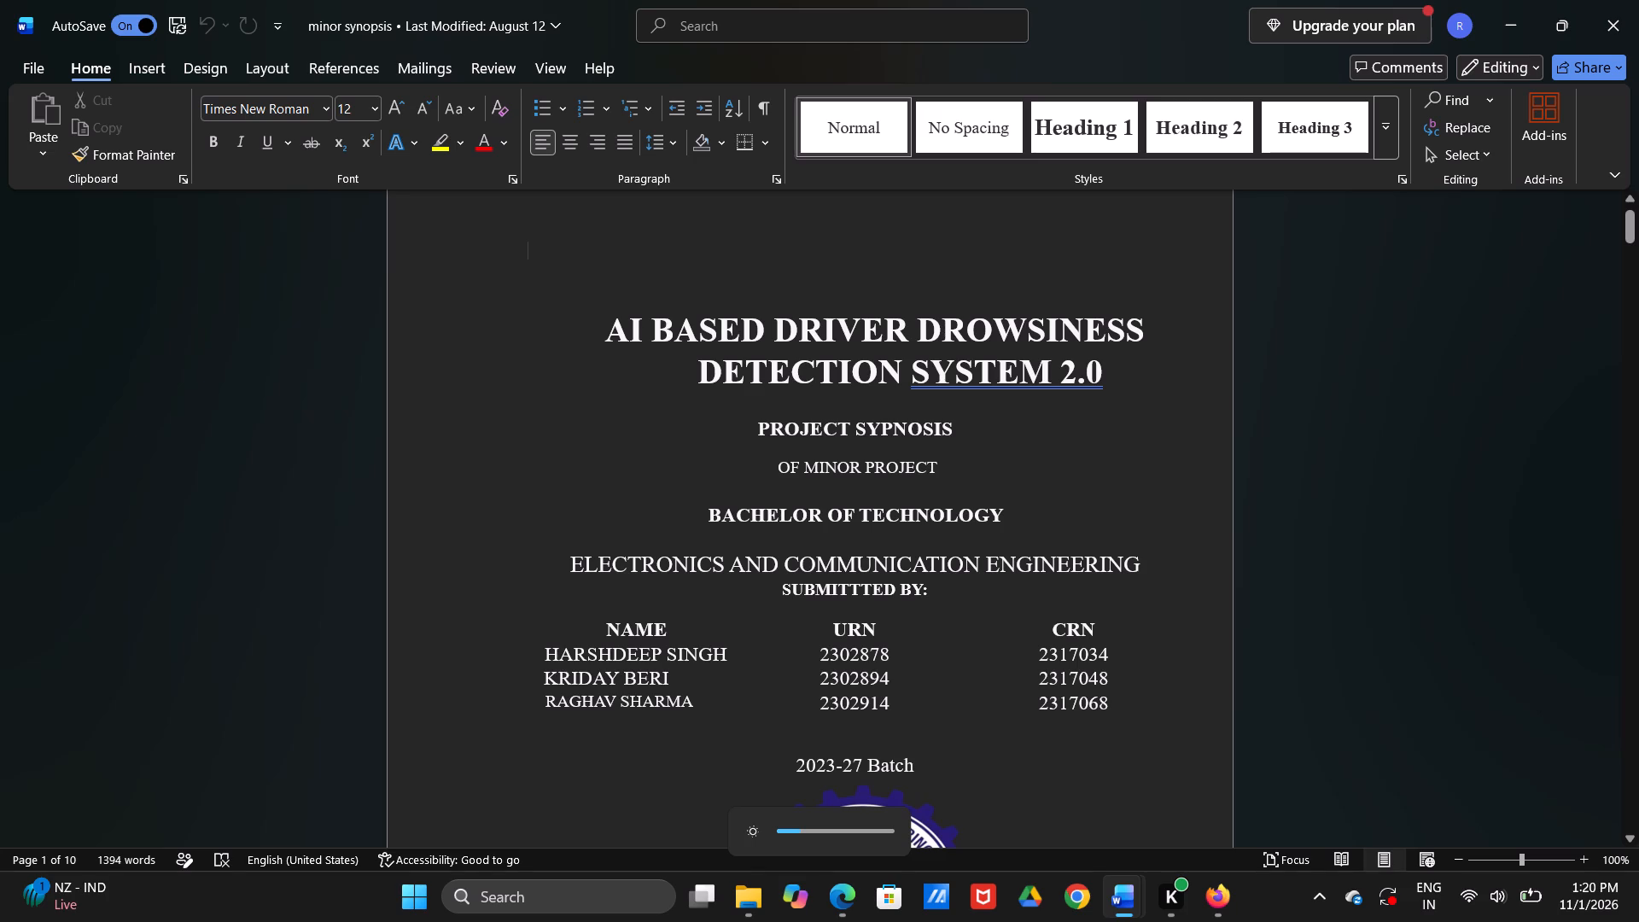
{"action": "scroll", "coordinate": [575, 481], "scroll_direction": "down", "scroll_amount": 1}
{"action": "scroll", "coordinate": [575, 481], "scroll_direction": "up", "scroll_amount": 1}
{"action": "scroll", "coordinate": [575, 481], "scroll_direction": "down", "scroll_amount": 3}
{"action": "scroll", "coordinate": [573, 481], "scroll_direction": "up", "scroll_amount": 1}
{"action": "scroll", "coordinate": [573, 481], "scroll_direction": "down", "scroll_amount": 1}
{"action": "scroll", "coordinate": [573, 481], "scroll_direction": "up", "scroll_amount": 1}
{"action": "scroll", "coordinate": [573, 481], "scroll_direction": "down", "scroll_amount": 3}
{"action": "scroll", "coordinate": [573, 481], "scroll_direction": "up", "scroll_amount": 1}
{"action": "scroll", "coordinate": [573, 481], "scroll_direction": "down", "scroll_amount": 3}
{"action": "scroll", "coordinate": [573, 481], "scroll_direction": "up", "scroll_amount": 1}
{"action": "scroll", "coordinate": [573, 481], "scroll_direction": "down", "scroll_amount": 1}
{"action": "scroll", "coordinate": [573, 481], "scroll_direction": "up", "scroll_amount": 1}
{"action": "scroll", "coordinate": [556, 475], "scroll_direction": "down", "scroll_amount": 3}
{"action": "scroll", "coordinate": [556, 475], "scroll_direction": "up", "scroll_amount": 1}
{"action": "scroll", "coordinate": [556, 475], "scroll_direction": "down", "scroll_amount": 1}
{"action": "scroll", "coordinate": [555, 475], "scroll_direction": "up", "scroll_amount": 1}
{"action": "scroll", "coordinate": [555, 475], "scroll_direction": "down", "scroll_amount": 2}
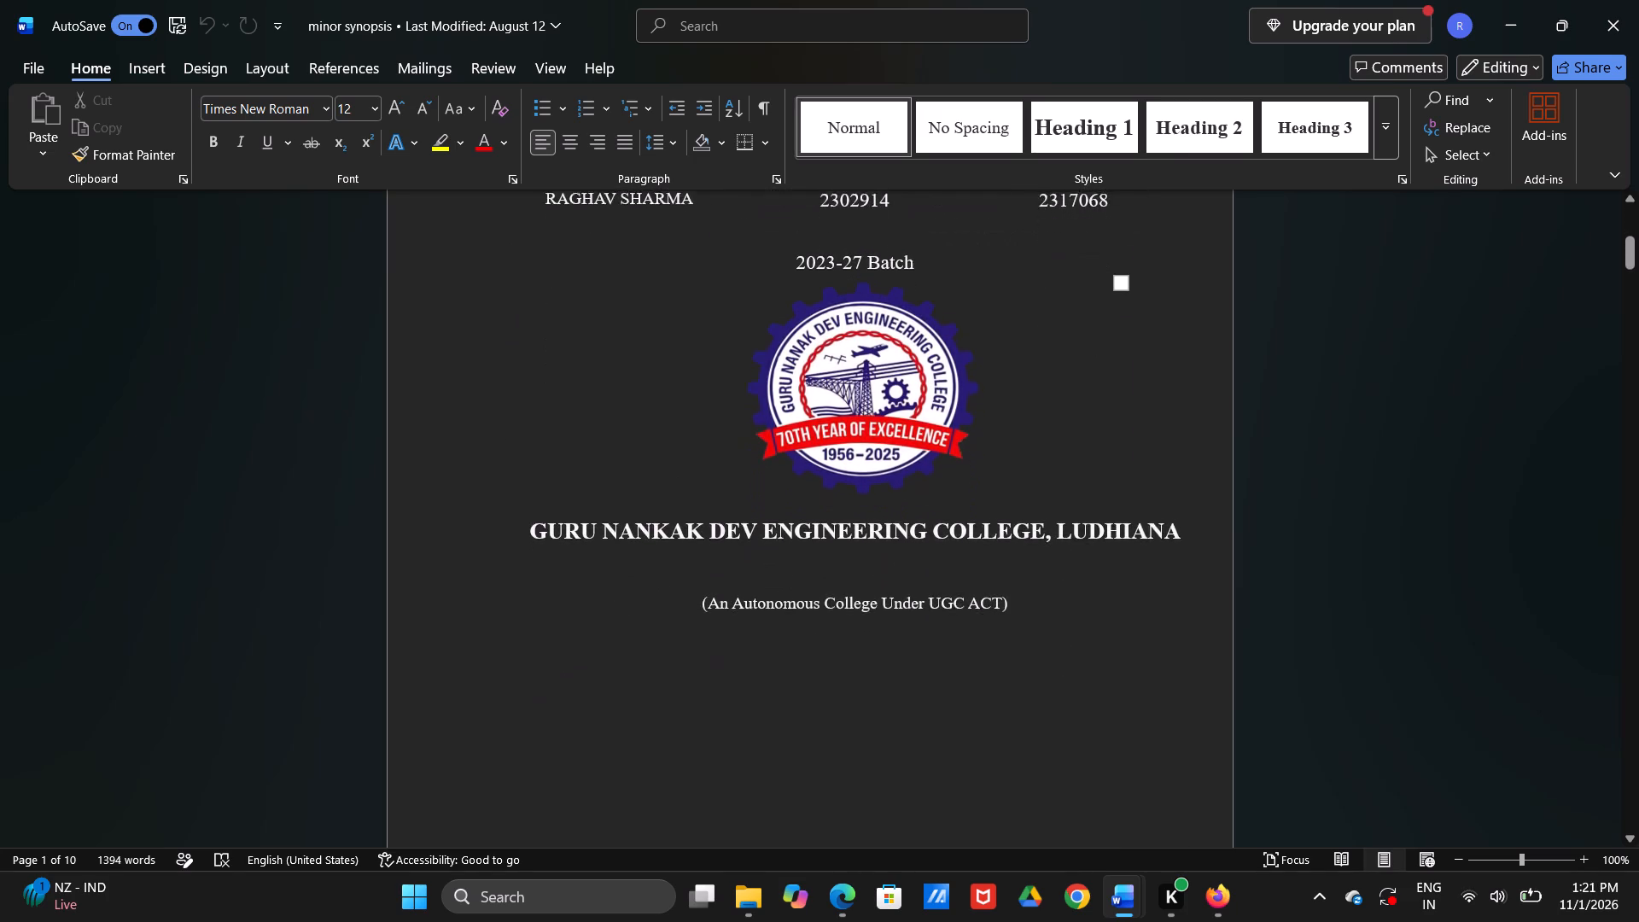
{"action": "scroll", "coordinate": [555, 475], "scroll_direction": "down", "scroll_amount": 1}
{"action": "scroll", "coordinate": [555, 476], "scroll_direction": "up", "scroll_amount": 1}
{"action": "scroll", "coordinate": [555, 476], "scroll_direction": "down", "scroll_amount": 1}
{"action": "scroll", "coordinate": [555, 476], "scroll_direction": "up", "scroll_amount": 1}
{"action": "scroll", "coordinate": [555, 476], "scroll_direction": "down", "scroll_amount": 2}
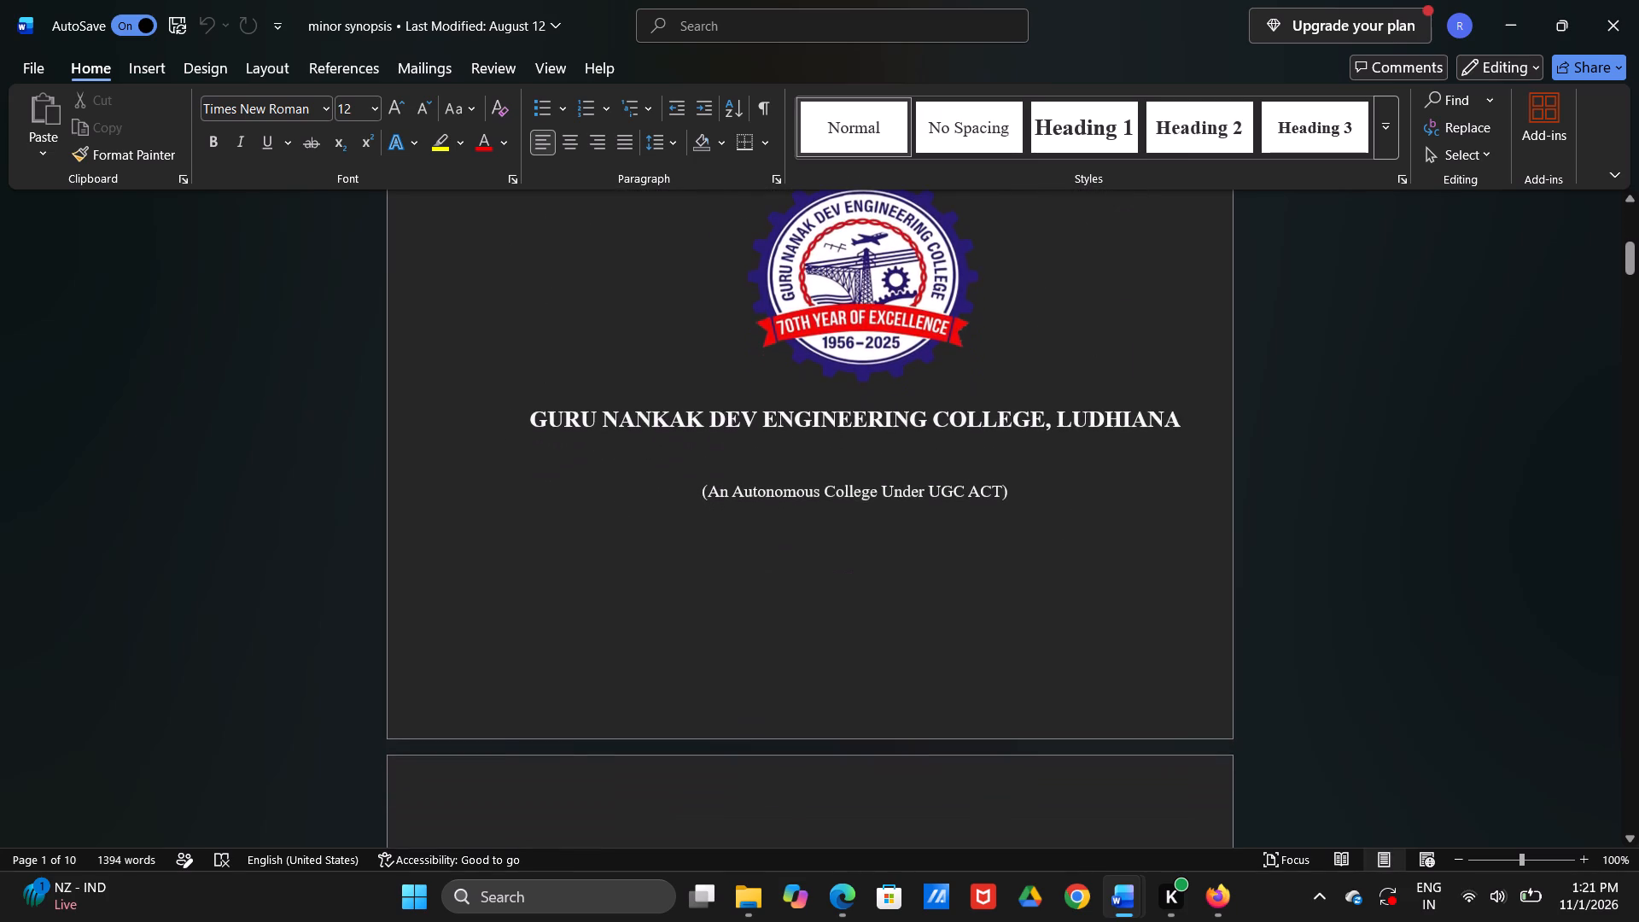
{"action": "scroll", "coordinate": [555, 476], "scroll_direction": "down", "scroll_amount": 1}
{"action": "scroll", "coordinate": [555, 476], "scroll_direction": "up", "scroll_amount": 1}
{"action": "scroll", "coordinate": [555, 476], "scroll_direction": "down", "scroll_amount": 1}
{"action": "scroll", "coordinate": [555, 476], "scroll_direction": "up", "scroll_amount": 5}
{"action": "scroll", "coordinate": [555, 476], "scroll_direction": "down", "scroll_amount": 1}
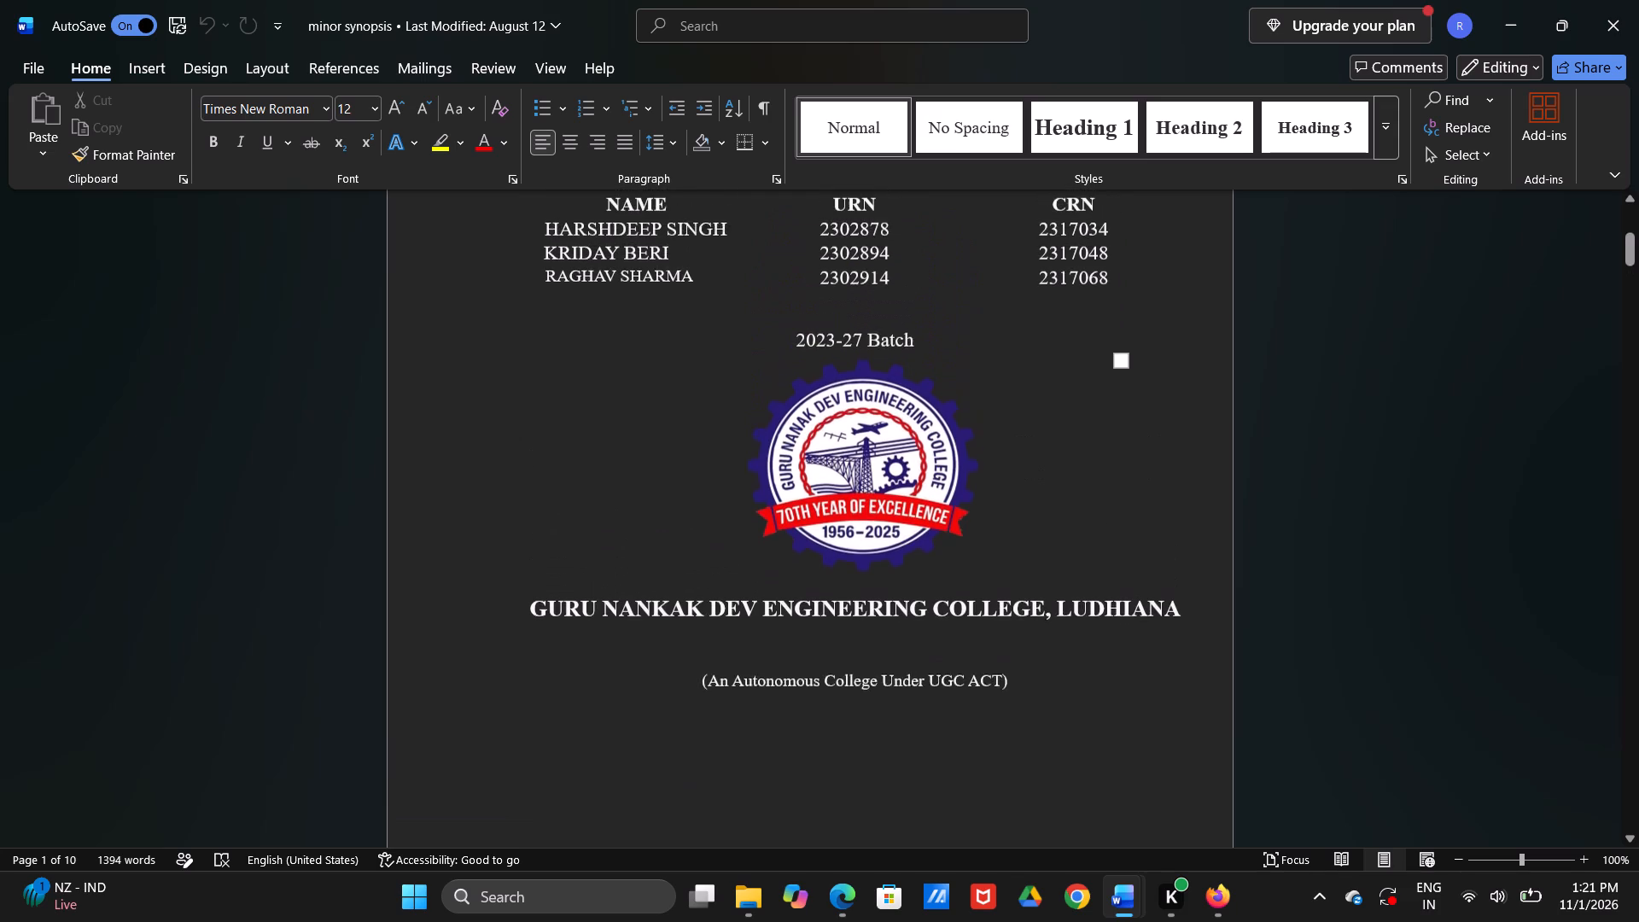
Review the minor synopsis title page, from the project title to the college name lines.
{"action": "scroll", "coordinate": [555, 476], "scroll_direction": "up", "scroll_amount": 1}
{"action": "scroll", "coordinate": [555, 476], "scroll_direction": "down", "scroll_amount": 1}
{"action": "scroll", "coordinate": [555, 476], "scroll_direction": "up", "scroll_amount": 1}
{"action": "scroll", "coordinate": [555, 476], "scroll_direction": "down", "scroll_amount": 1}
{"action": "scroll", "coordinate": [555, 476], "scroll_direction": "up", "scroll_amount": 5}
{"action": "scroll", "coordinate": [555, 476], "scroll_direction": "down", "scroll_amount": 1}
{"action": "scroll", "coordinate": [555, 476], "scroll_direction": "up", "scroll_amount": 1}
{"action": "scroll", "coordinate": [555, 476], "scroll_direction": "down", "scroll_amount": 1}
{"action": "scroll", "coordinate": [555, 476], "scroll_direction": "up", "scroll_amount": 1}
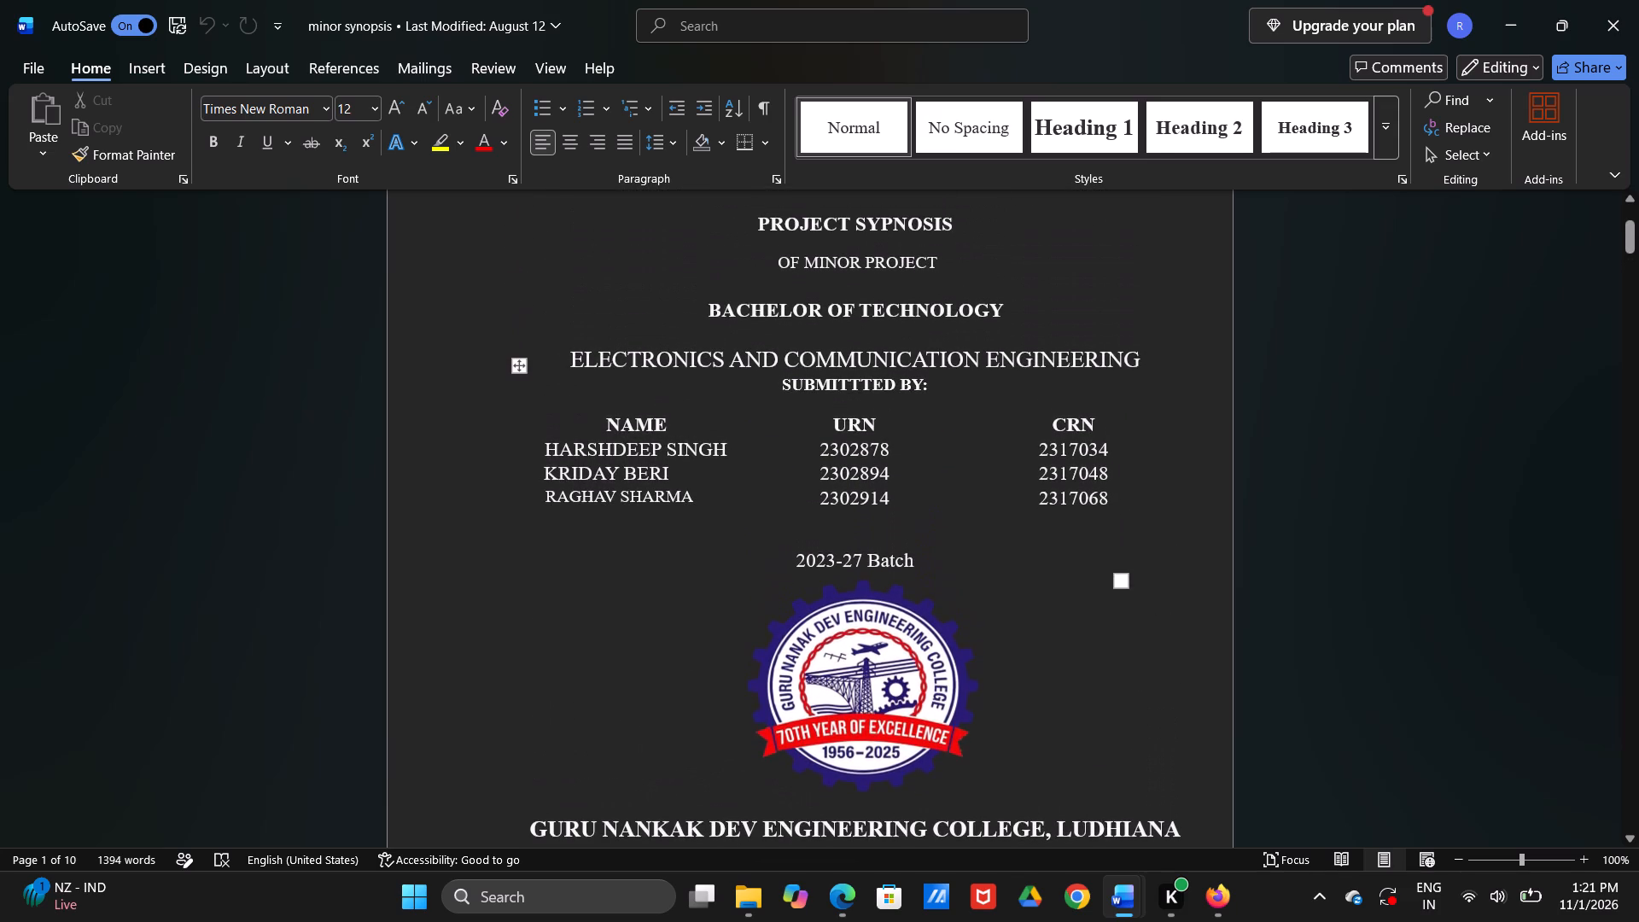
{"action": "scroll", "coordinate": [692, 530], "scroll_direction": "up", "scroll_amount": 2}
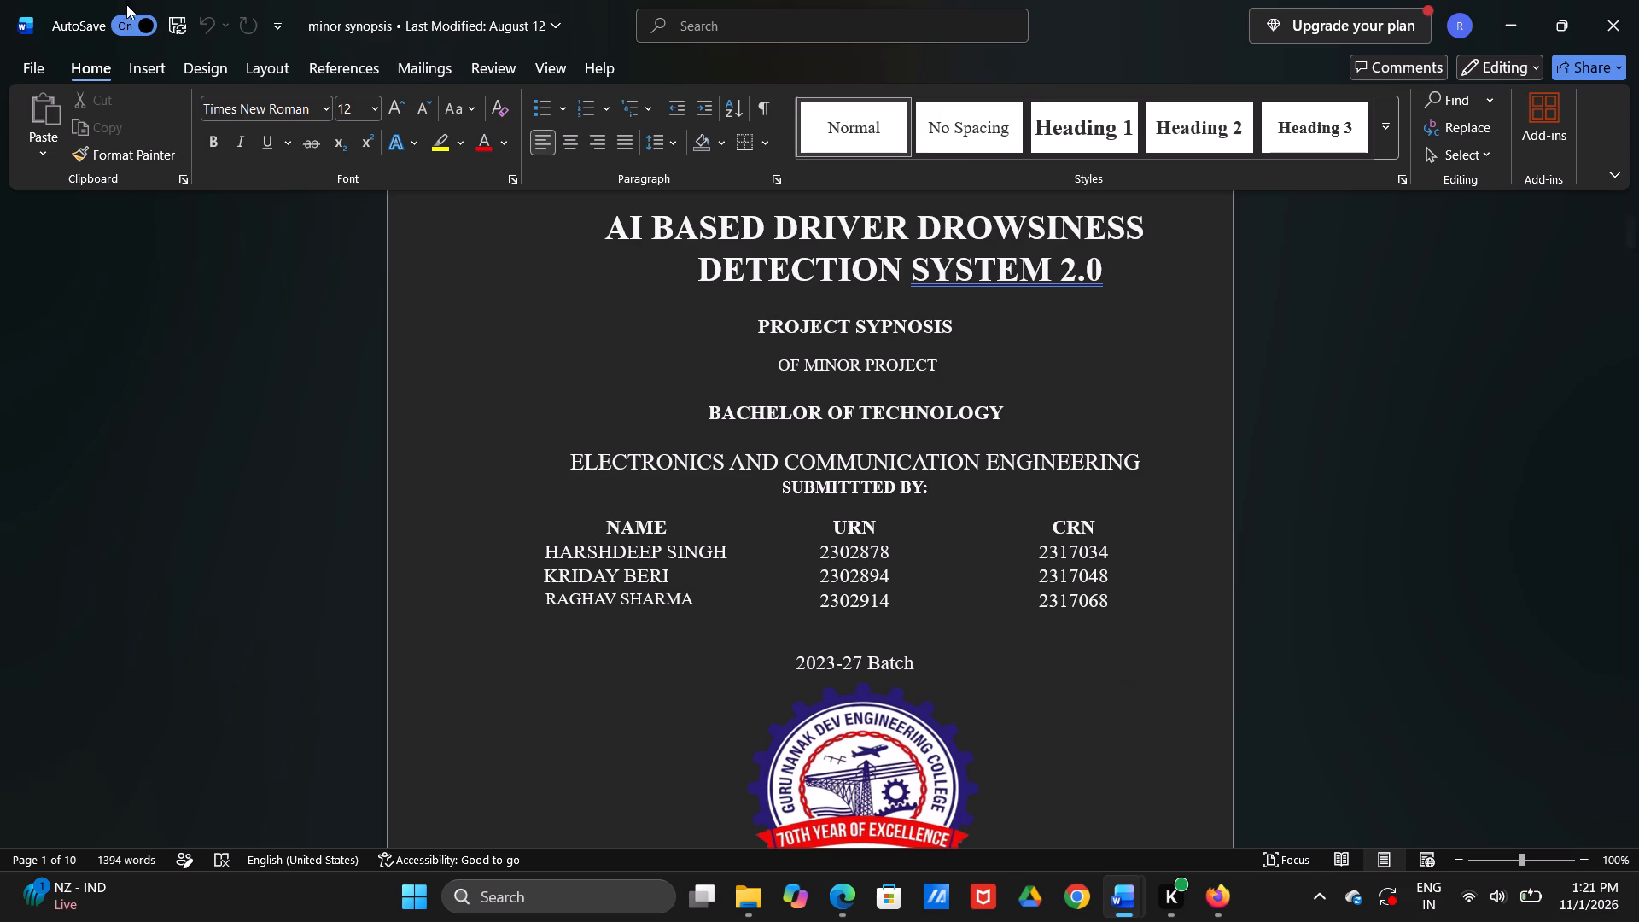
Search the computer for "report" and for "final report".
{"action": "left_click", "coordinate": [483, 903]}
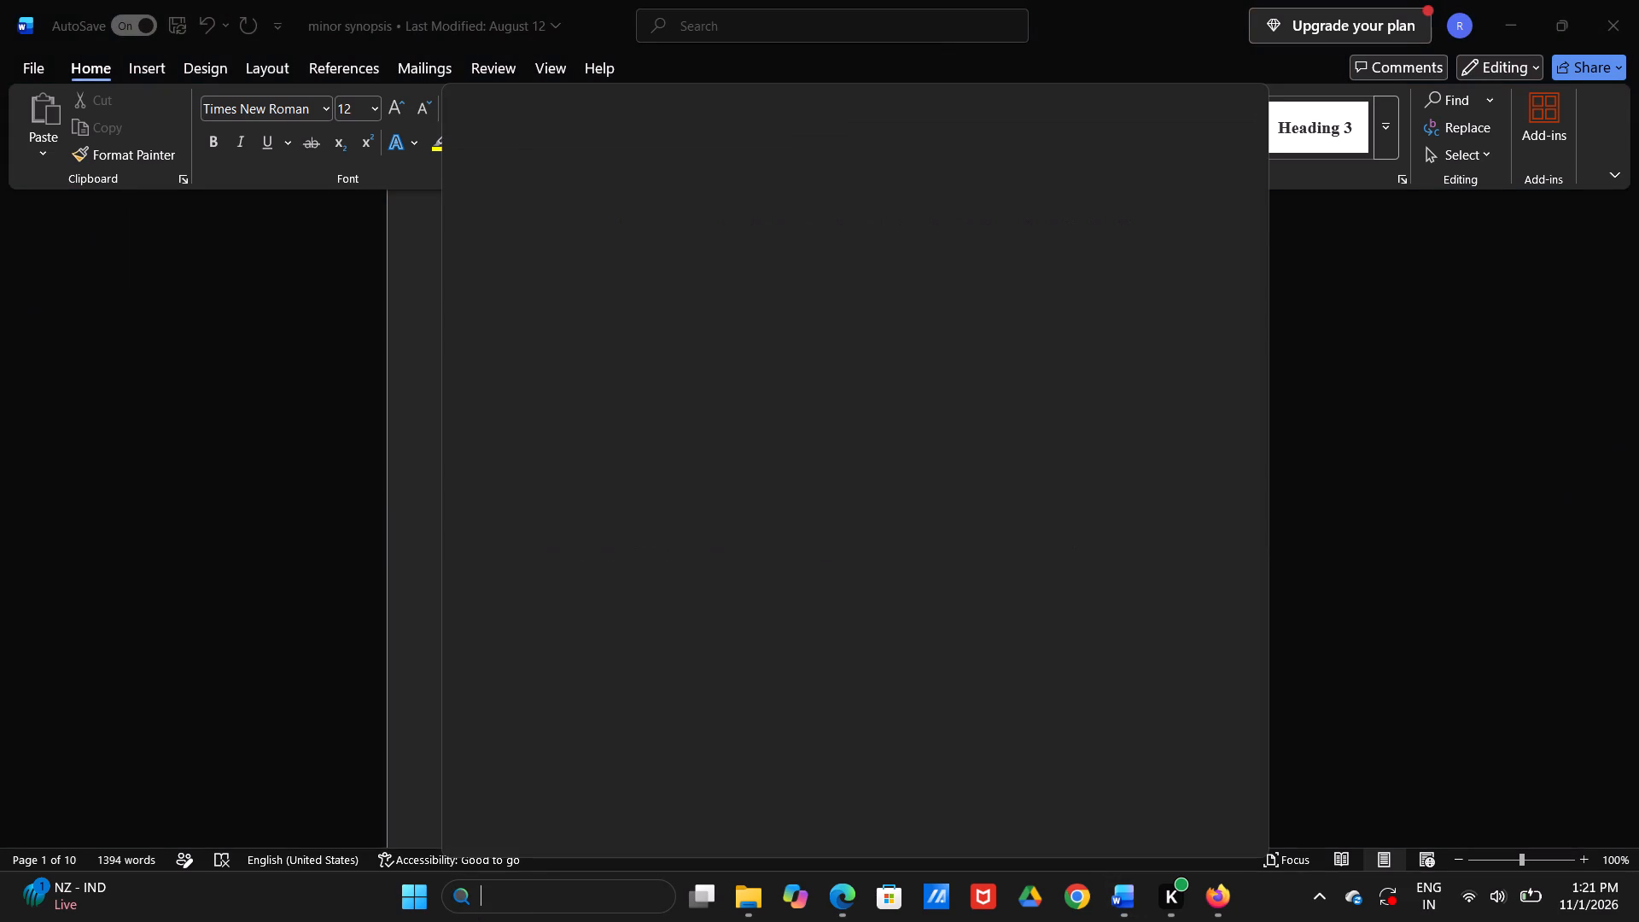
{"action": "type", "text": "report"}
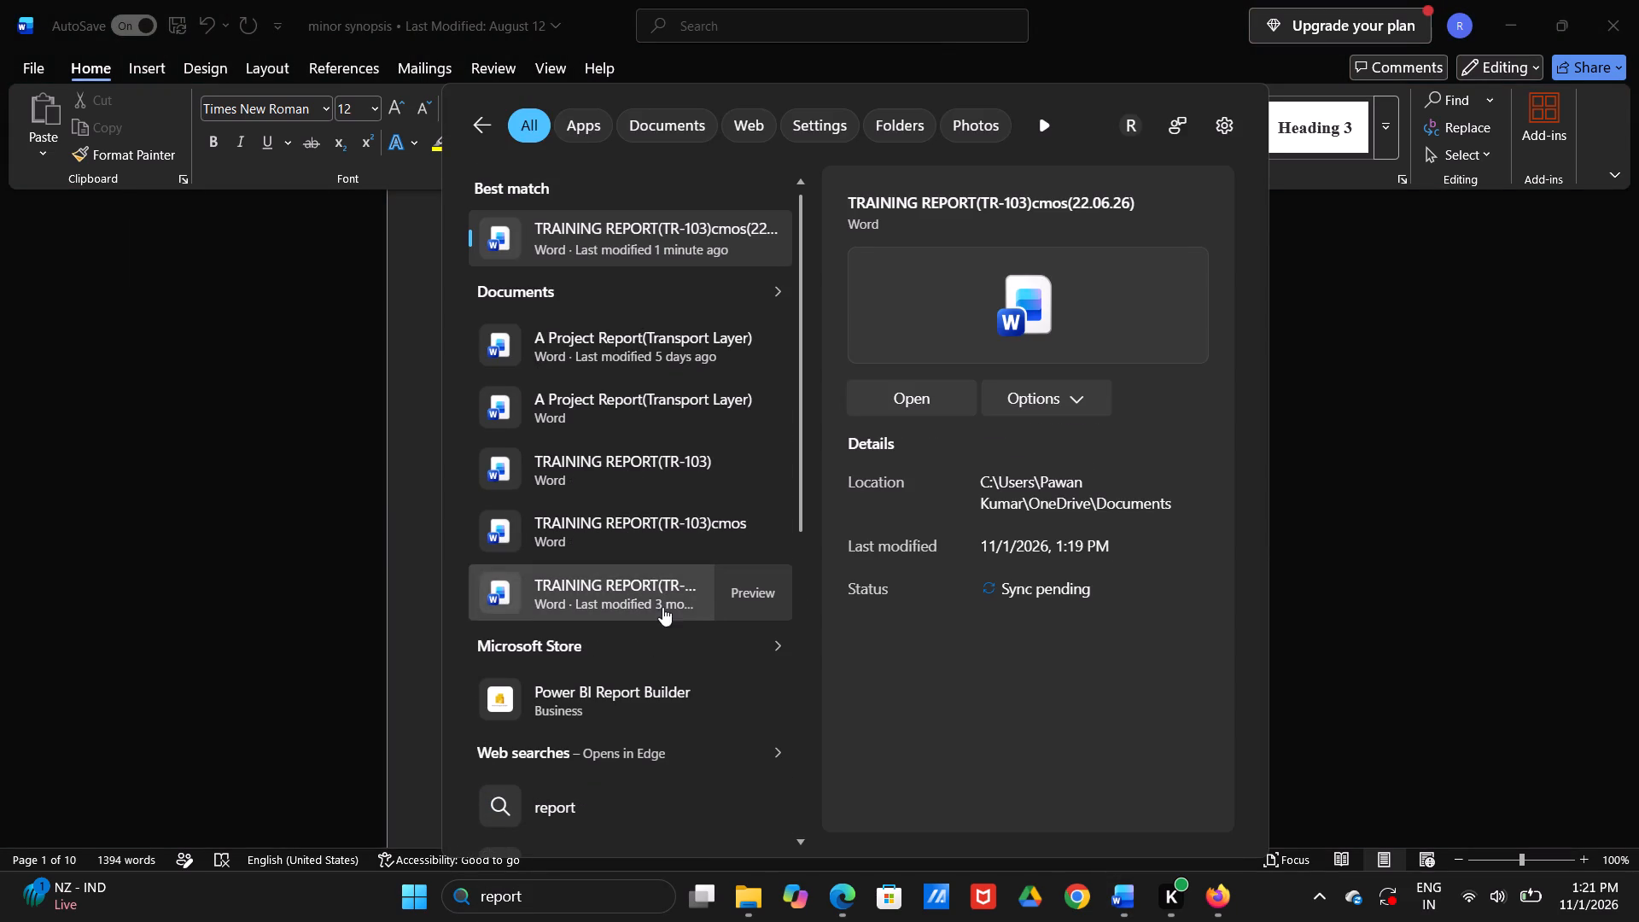
{"action": "left_click", "coordinate": [471, 903]}
{"action": "left_click", "coordinate": [468, 902]}
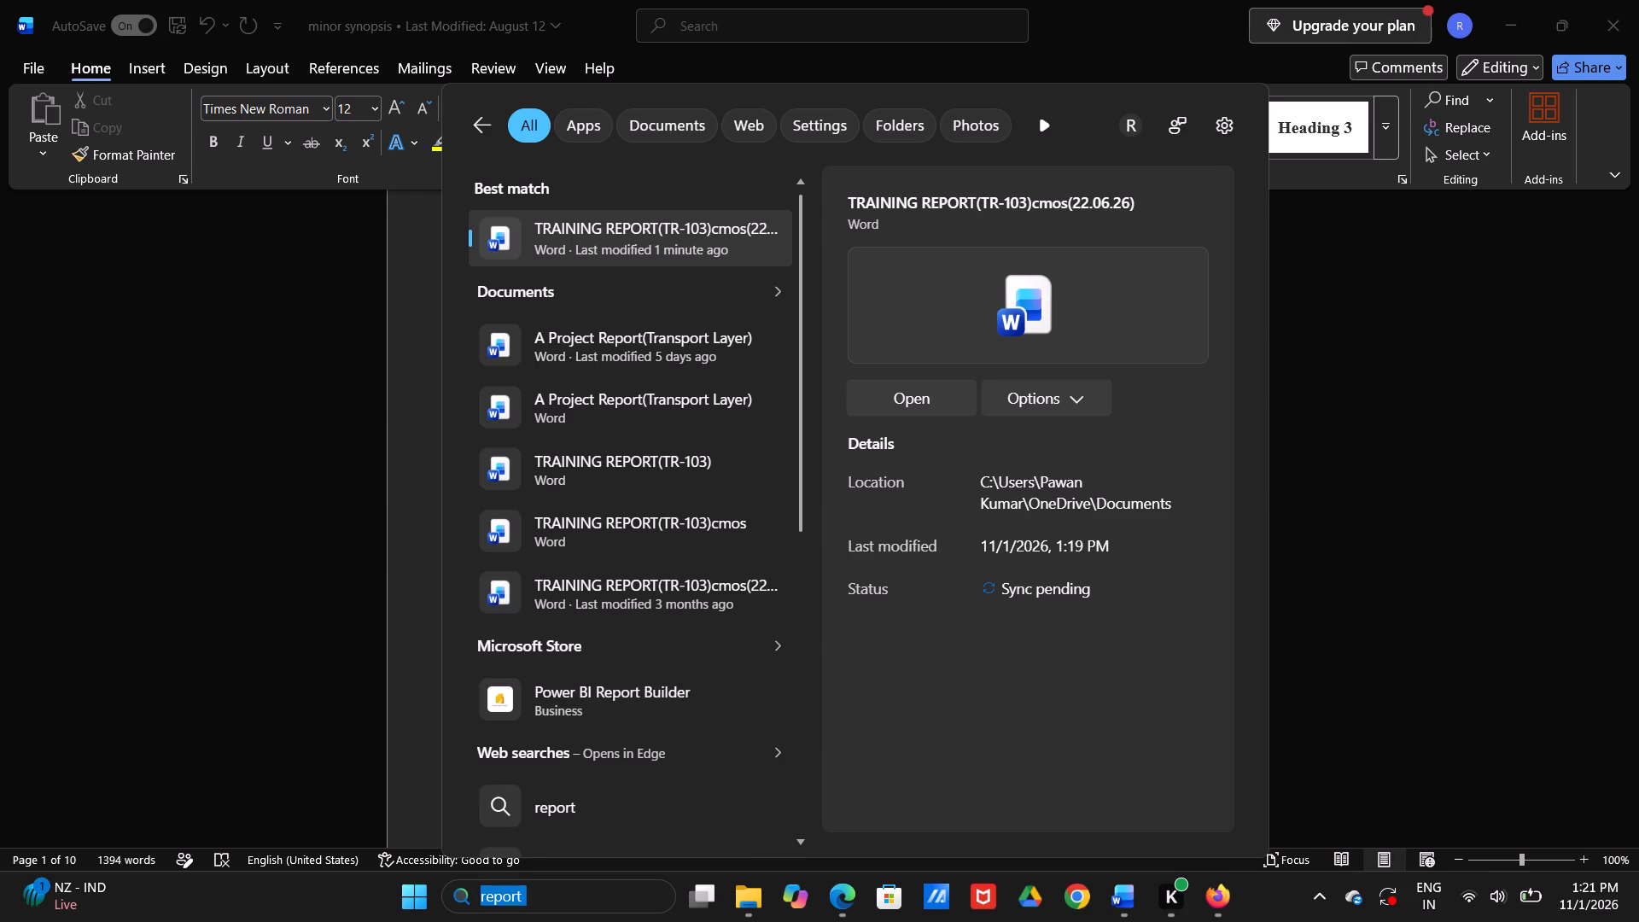
{"action": "left_click", "coordinate": [480, 899]}
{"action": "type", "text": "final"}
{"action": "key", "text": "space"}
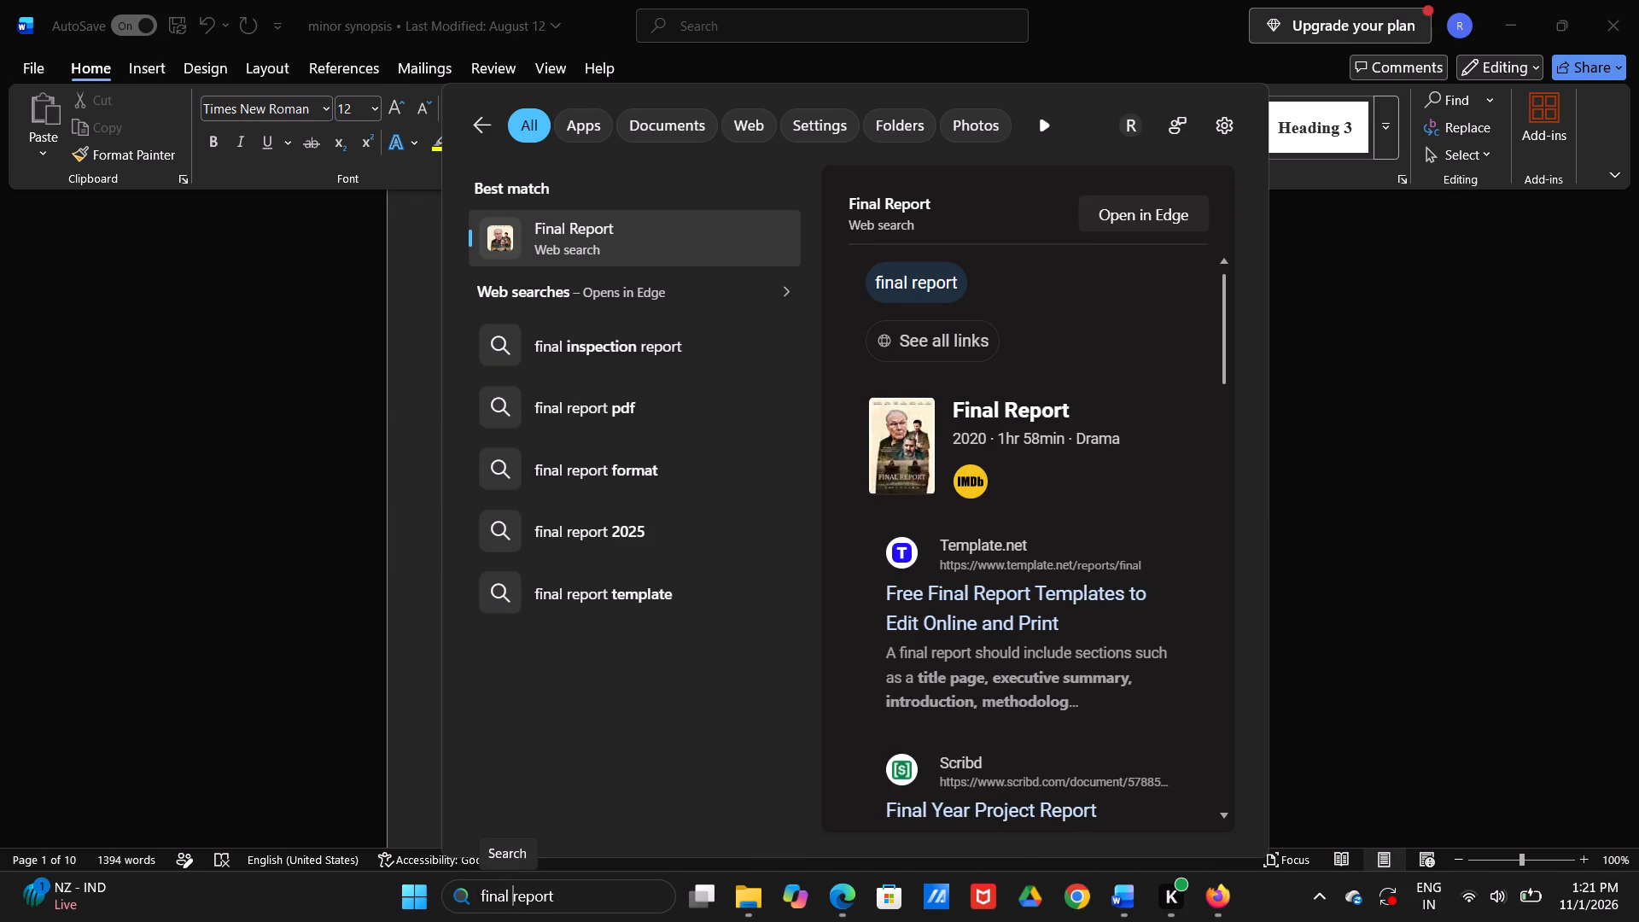
Search the computer for "minor" and try narrowing it to the final minor project file.
{"action": "left_click_drag", "start_coordinate": [555, 907], "coordinate": [445, 896]}
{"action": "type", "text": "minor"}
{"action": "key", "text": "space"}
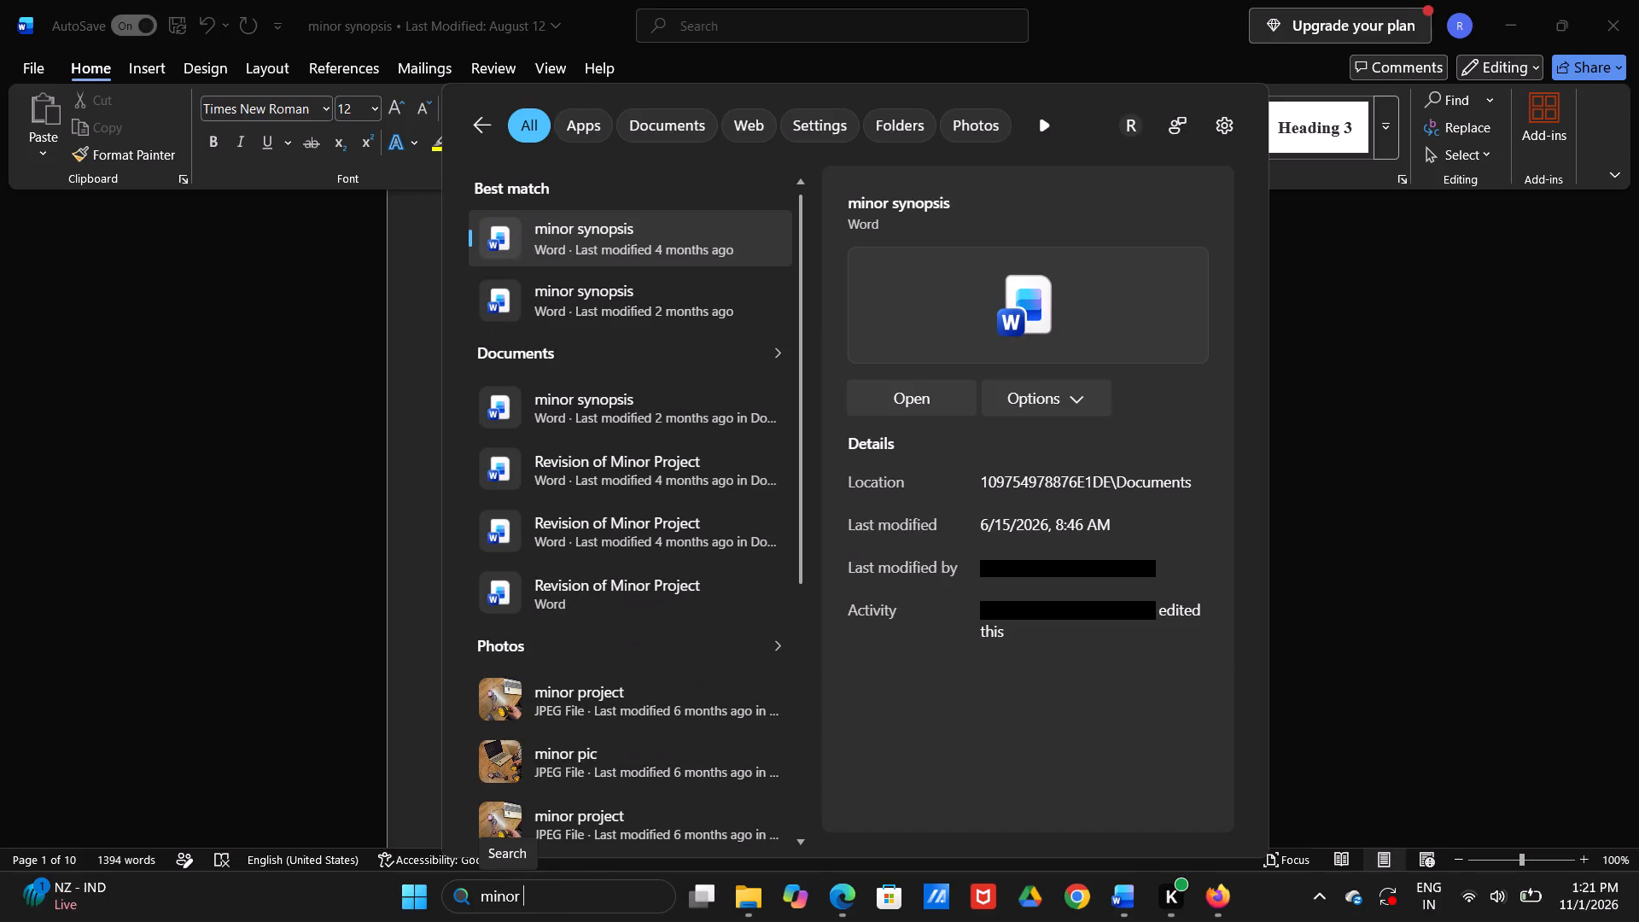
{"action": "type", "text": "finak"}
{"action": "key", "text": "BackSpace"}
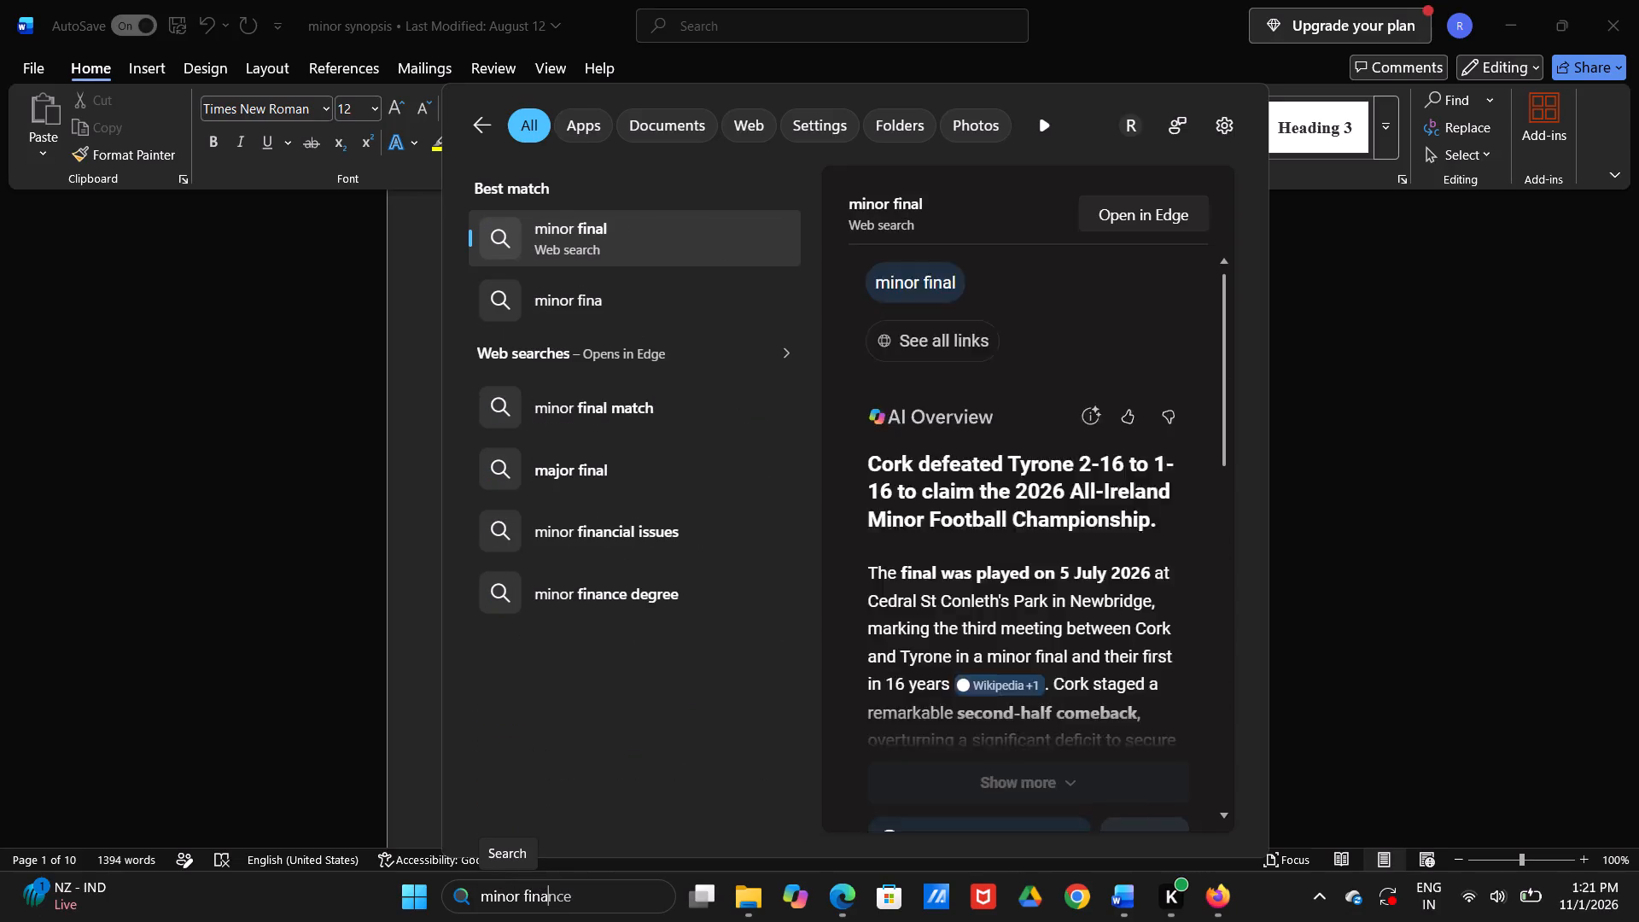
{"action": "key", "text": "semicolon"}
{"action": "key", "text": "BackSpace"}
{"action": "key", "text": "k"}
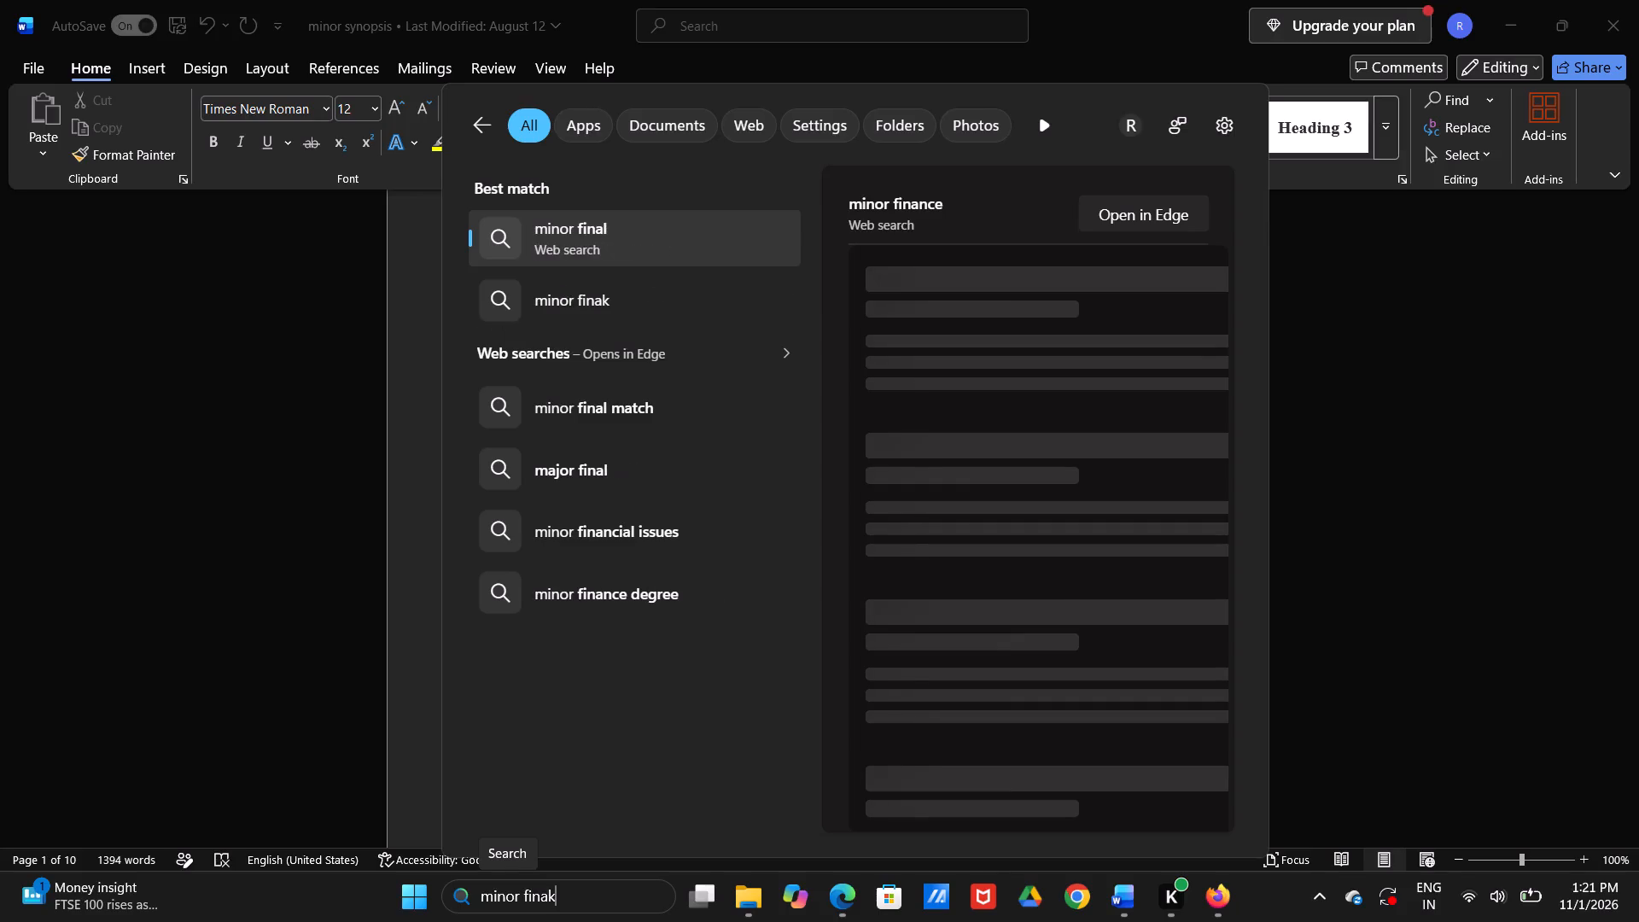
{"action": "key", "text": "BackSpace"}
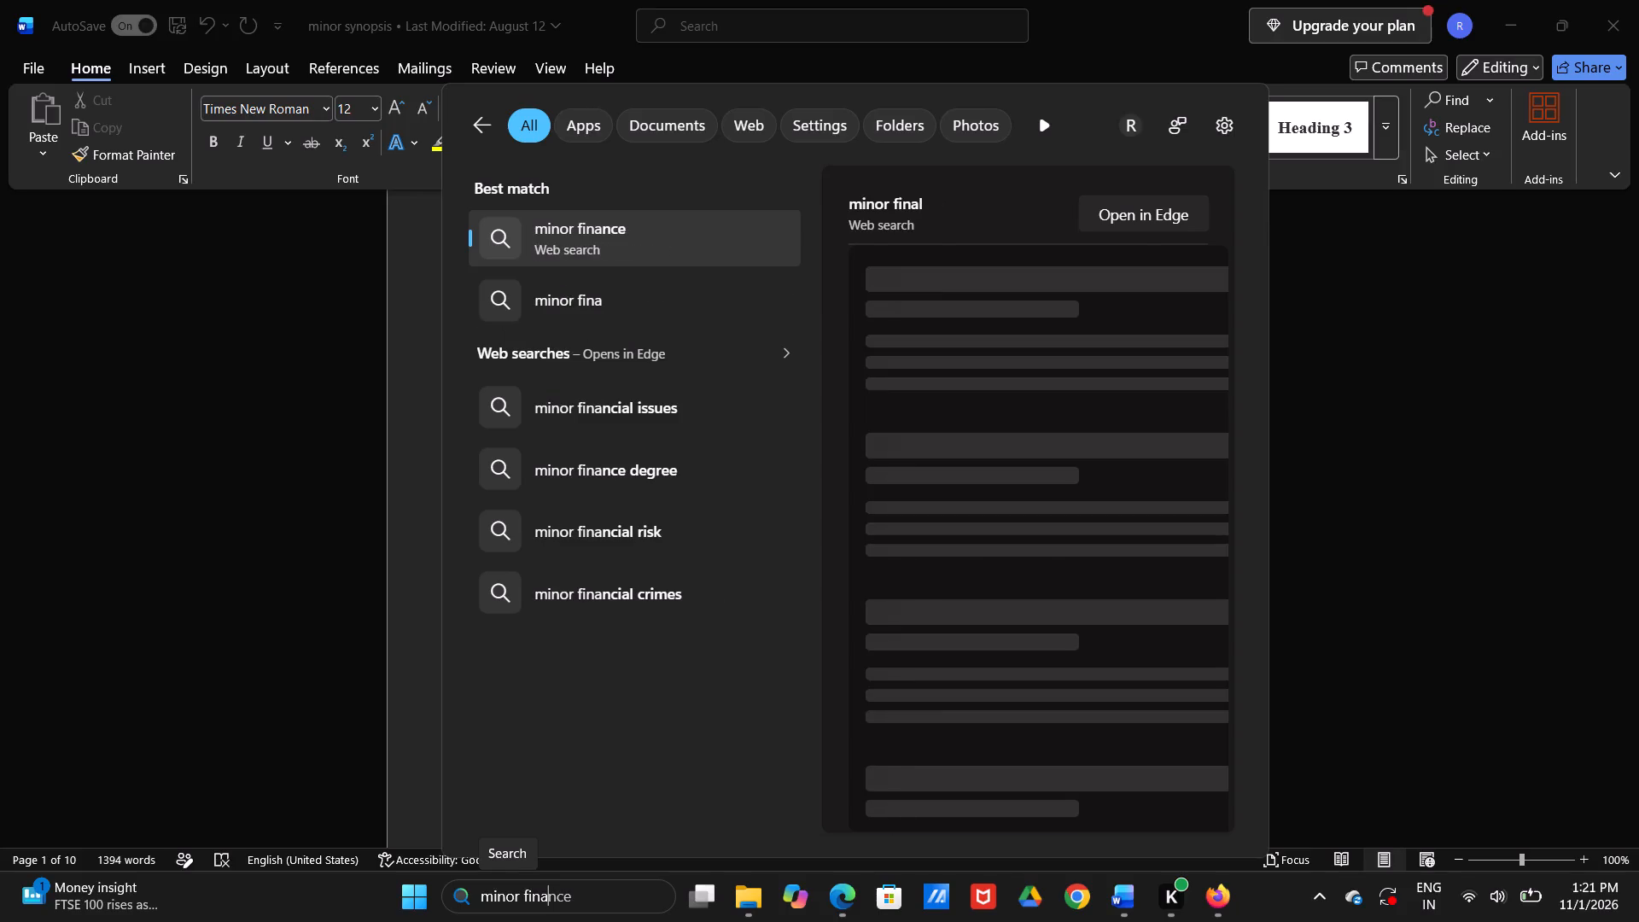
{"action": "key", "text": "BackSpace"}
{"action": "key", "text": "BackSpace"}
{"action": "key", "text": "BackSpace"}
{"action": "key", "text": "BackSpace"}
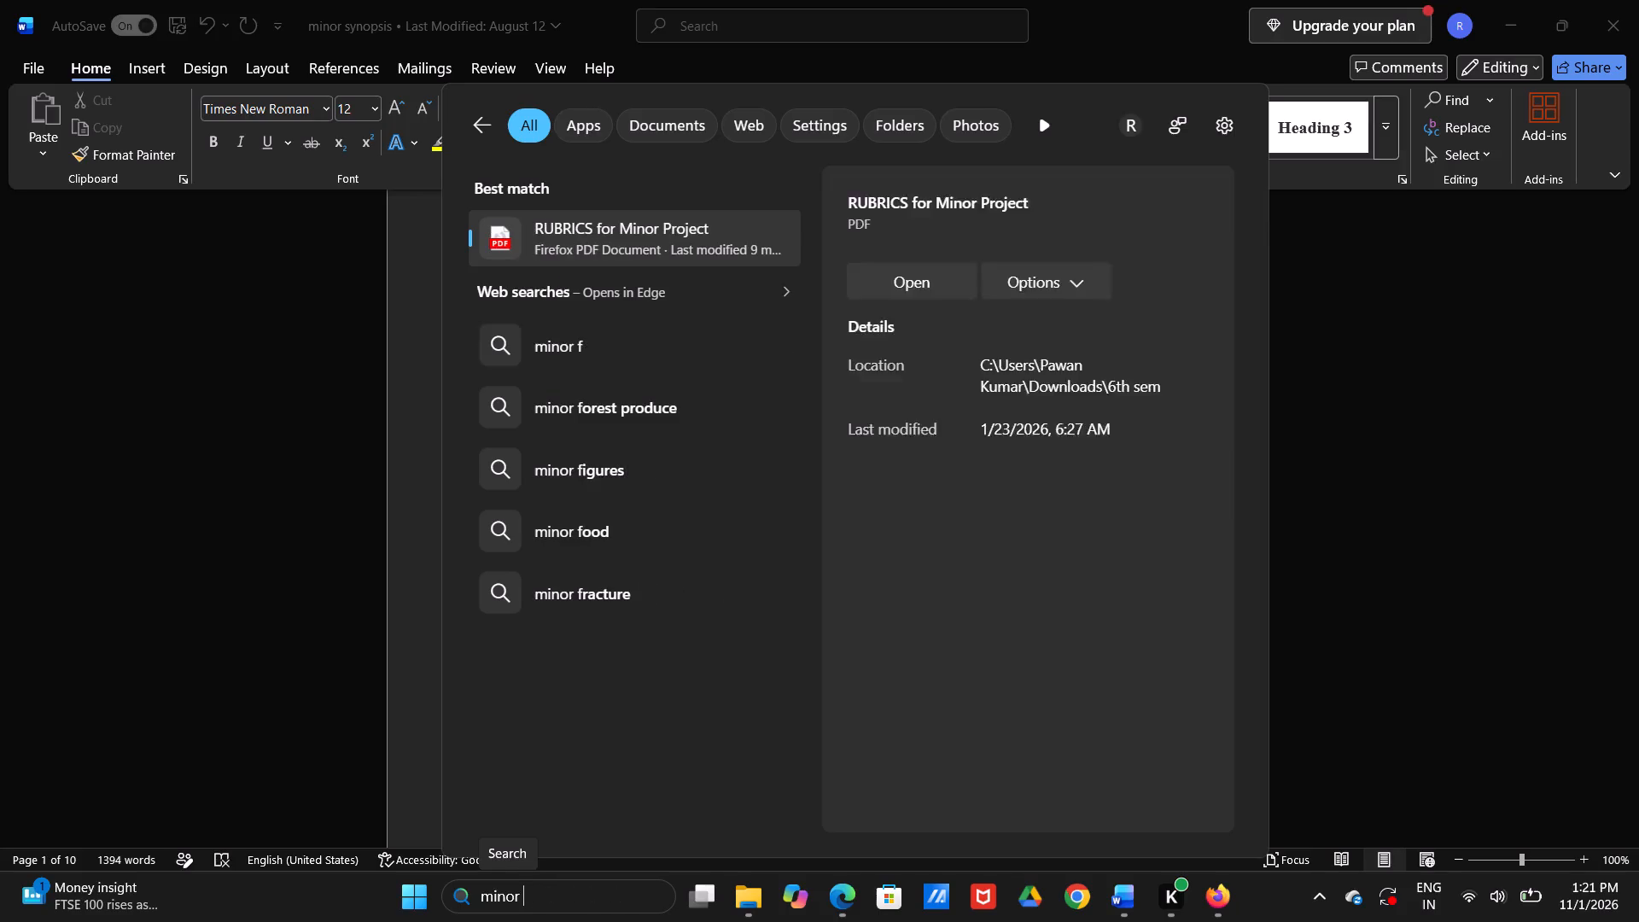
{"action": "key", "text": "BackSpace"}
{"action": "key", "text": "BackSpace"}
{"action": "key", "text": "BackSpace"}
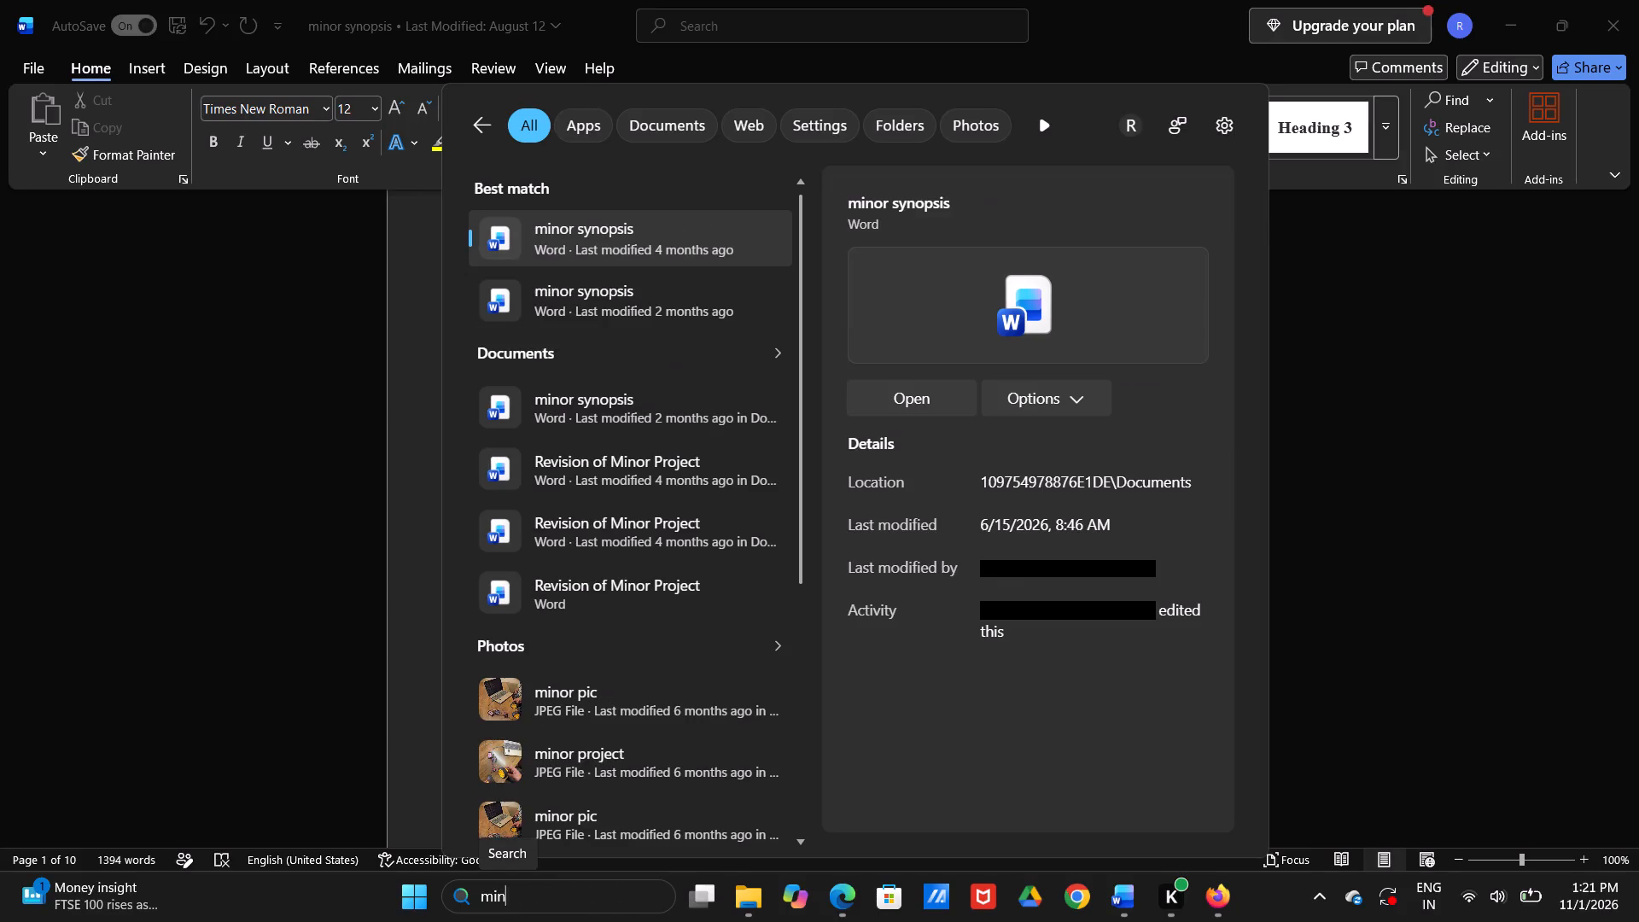
Search the computer for "report" again, look through the results, and return to the minor synopsis without opening any.
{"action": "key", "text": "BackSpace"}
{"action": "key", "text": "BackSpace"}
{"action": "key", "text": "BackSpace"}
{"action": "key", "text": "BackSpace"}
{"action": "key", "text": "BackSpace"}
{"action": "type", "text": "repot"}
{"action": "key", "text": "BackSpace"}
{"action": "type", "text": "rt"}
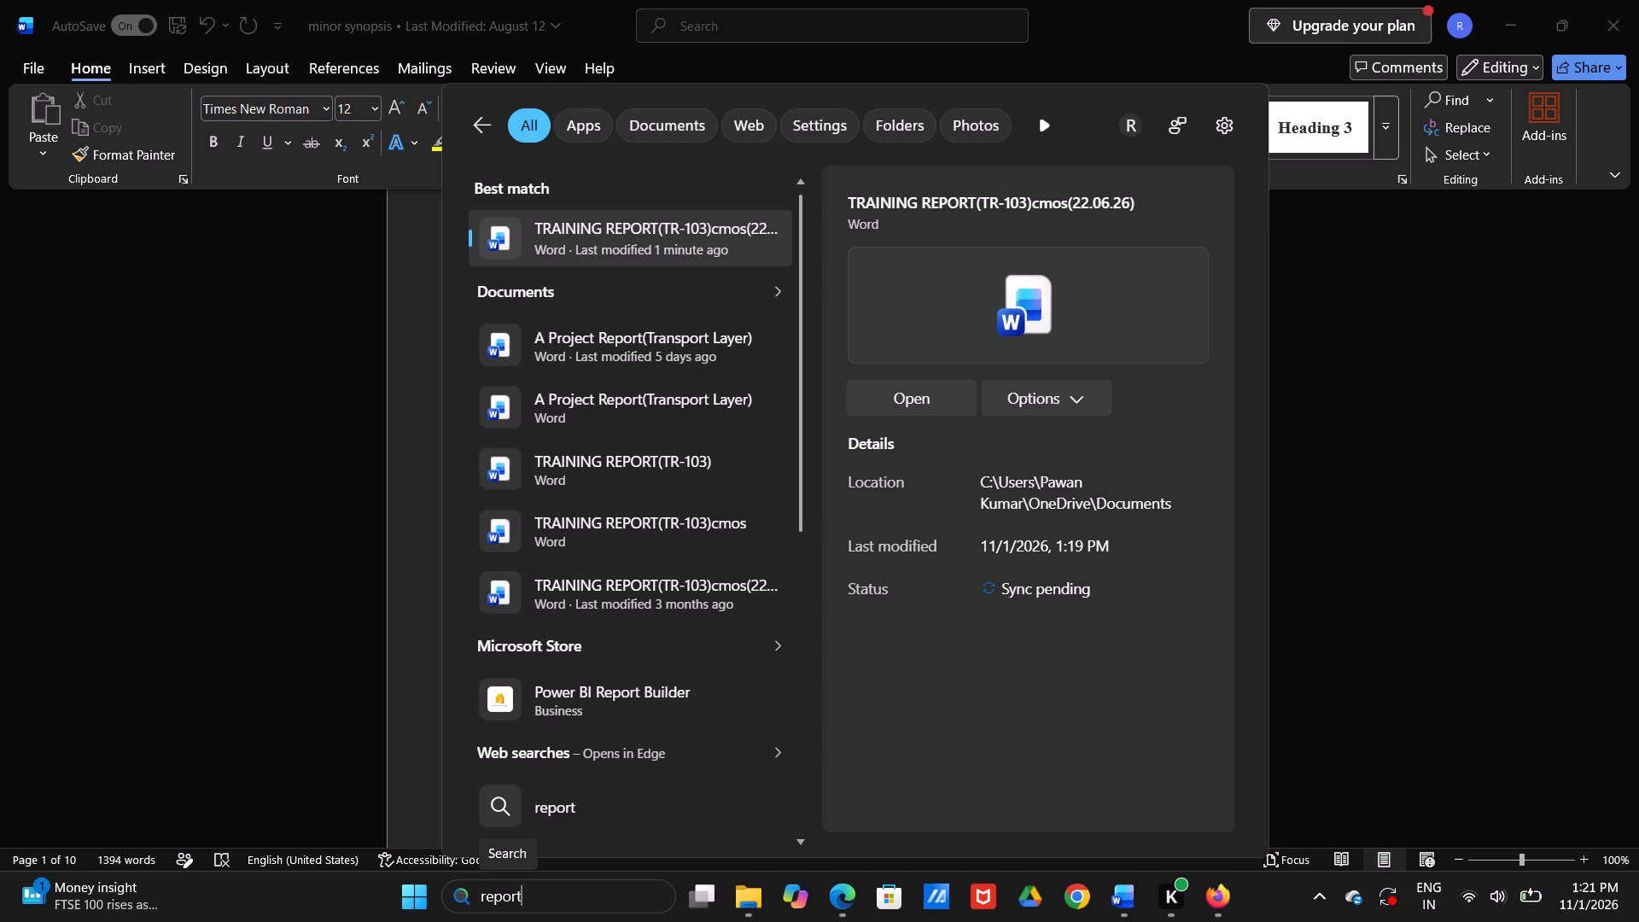
{"action": "scroll", "coordinate": [445, 896], "scroll_direction": "down", "scroll_amount": 1}
{"action": "scroll", "coordinate": [520, 657], "scroll_direction": "down", "scroll_amount": 2}
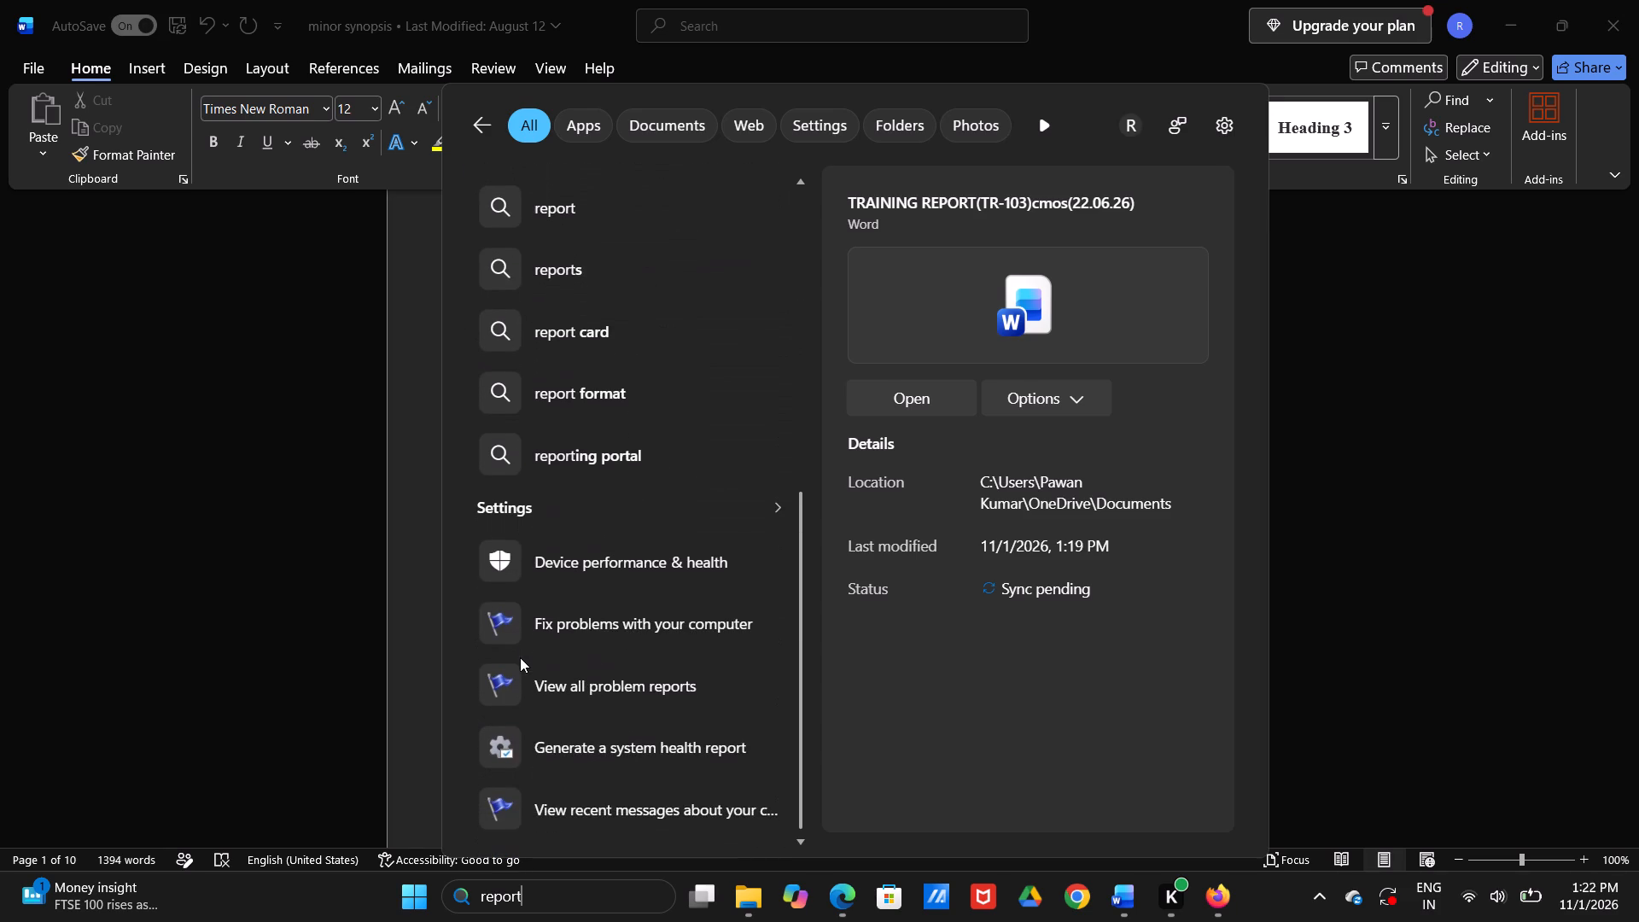
{"action": "scroll", "coordinate": [520, 657], "scroll_direction": "down", "scroll_amount": 2}
{"action": "scroll", "coordinate": [617, 525], "scroll_direction": "up", "scroll_amount": 2}
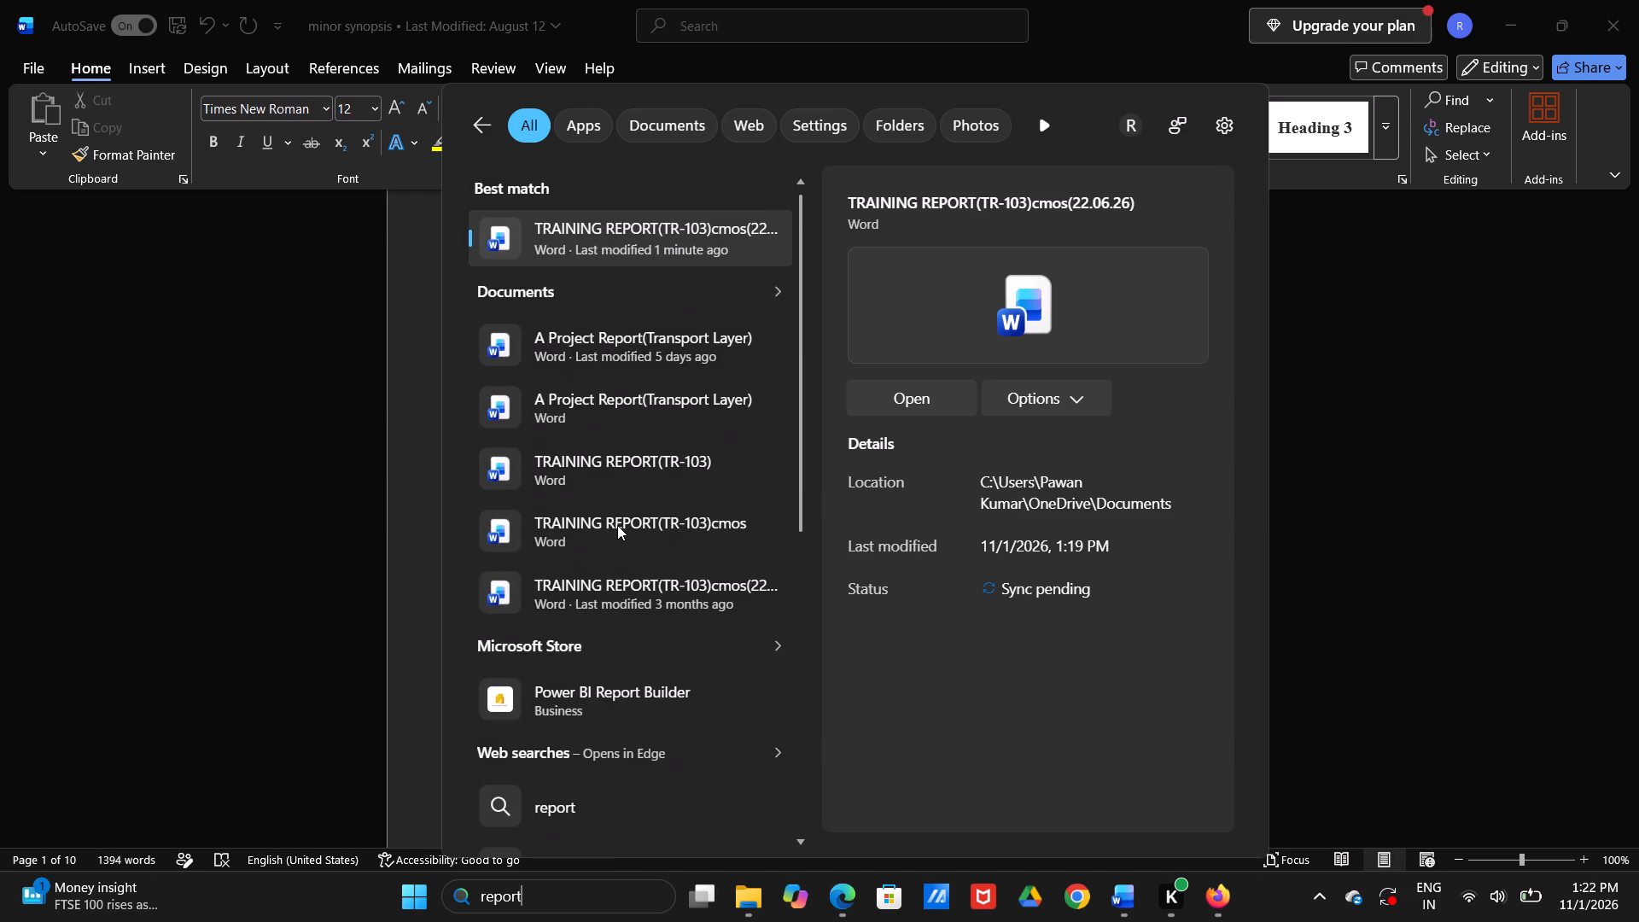
{"action": "scroll", "coordinate": [710, 674], "scroll_direction": "up", "scroll_amount": 1}
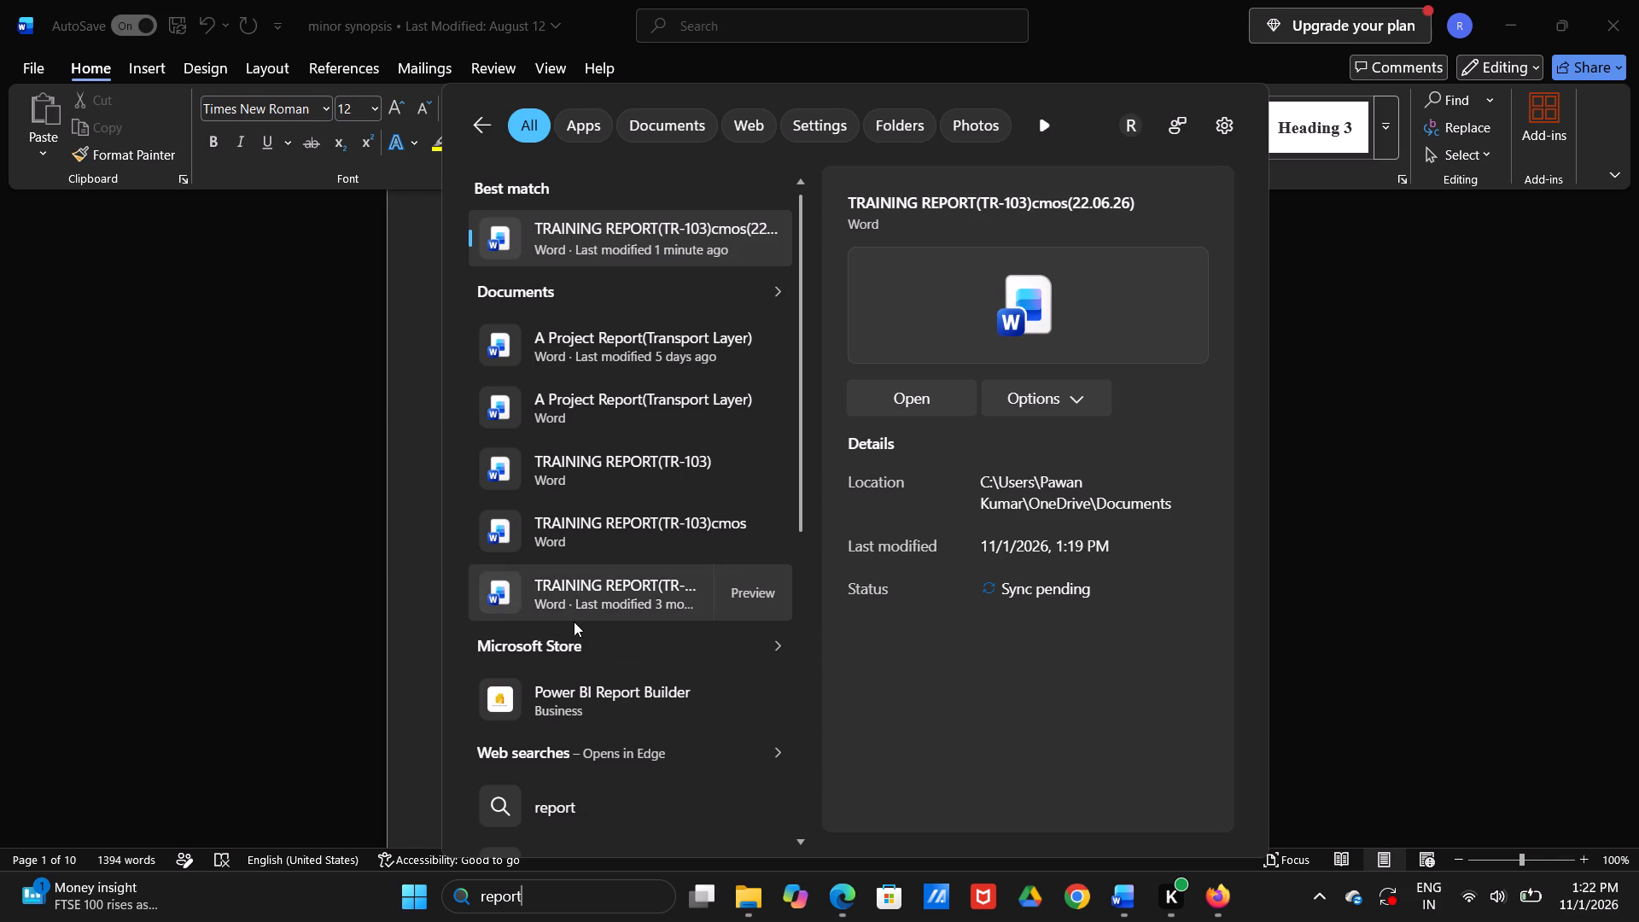
{"action": "left_click", "coordinate": [412, 592]}
Bring up the Downloads folder in File Explorer and close its window.
{"action": "scroll", "coordinate": [860, 747], "scroll_direction": "up", "scroll_amount": 4}
{"action": "scroll", "coordinate": [861, 742], "scroll_direction": "down", "scroll_amount": 1}
{"action": "scroll", "coordinate": [856, 738], "scroll_direction": "up", "scroll_amount": 3}
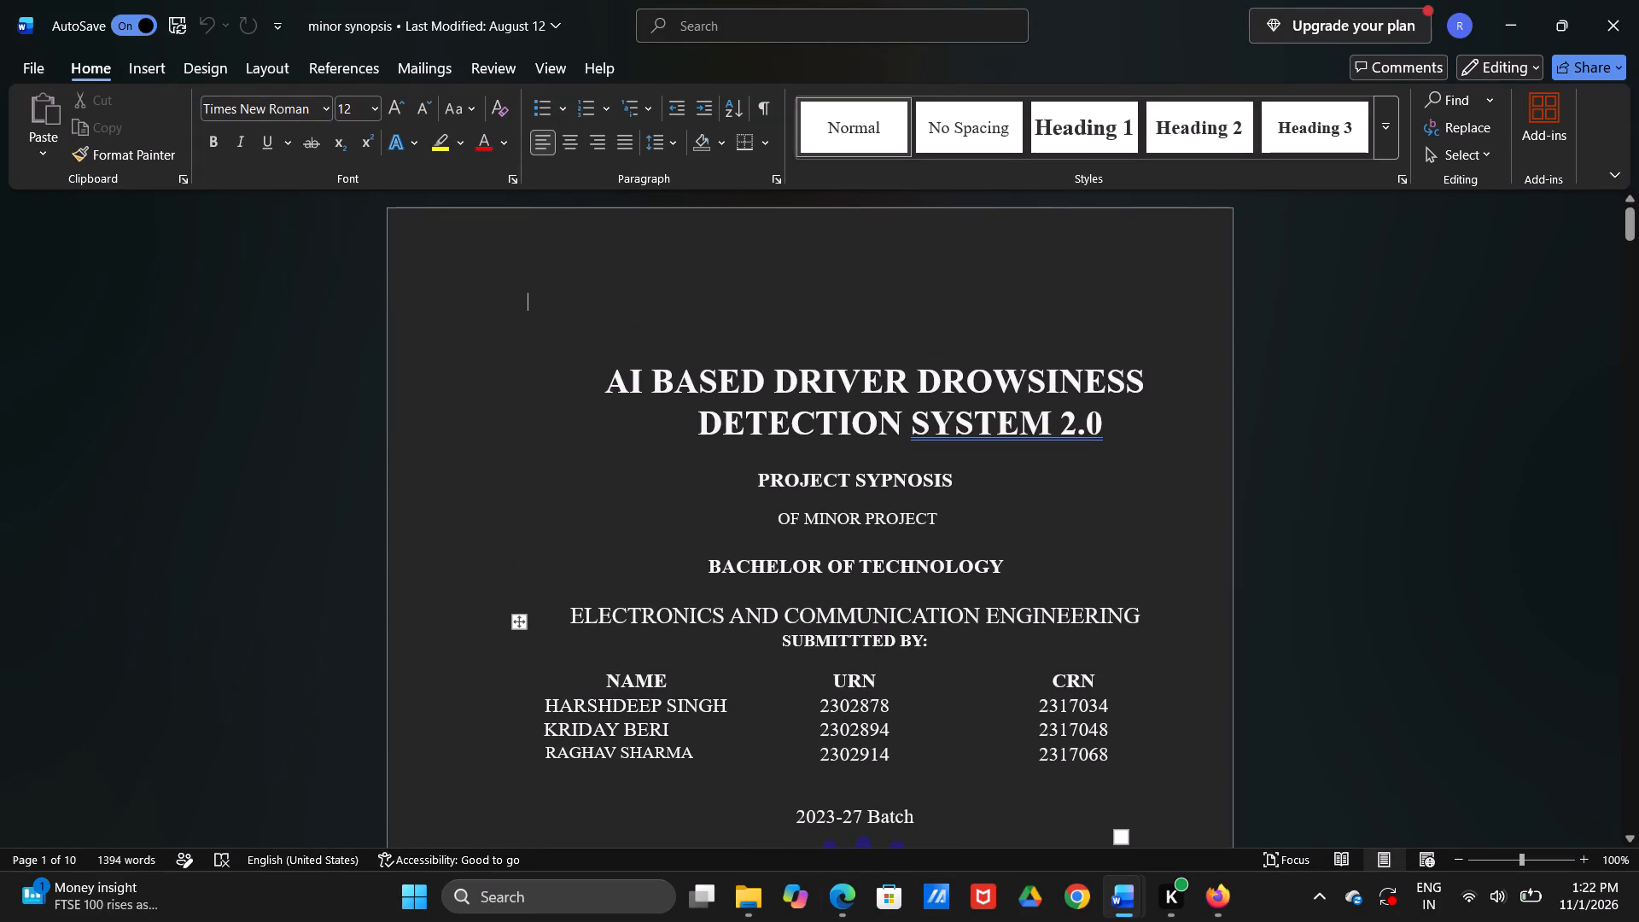
{"action": "left_click", "coordinate": [732, 799]}
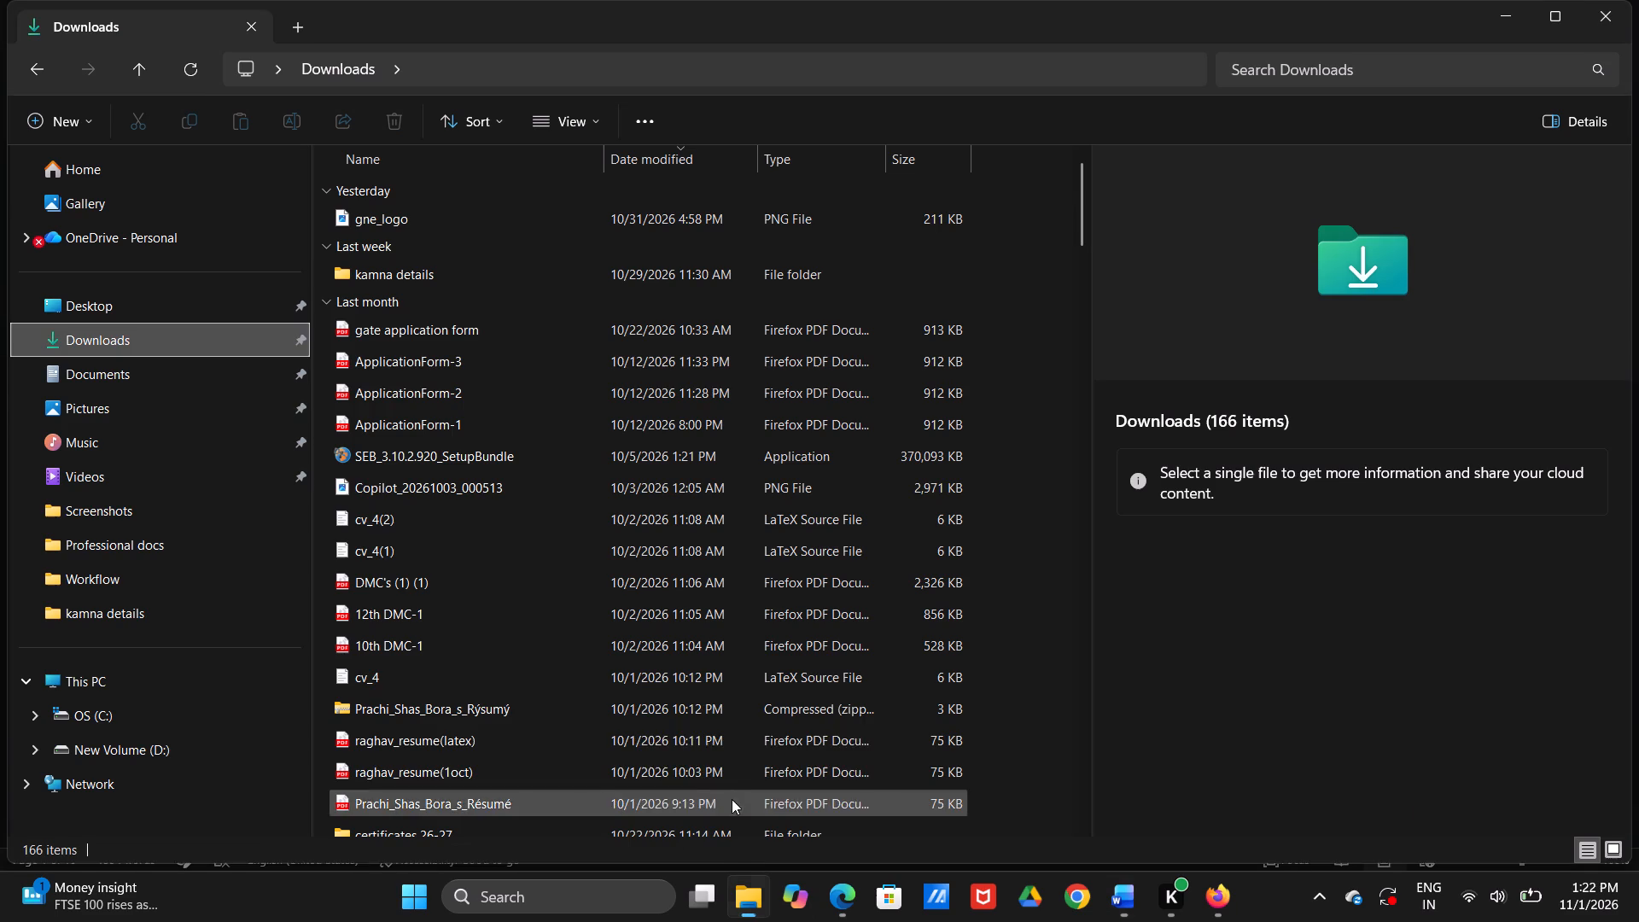
{"action": "left_click_drag", "start_coordinate": [1614, 10], "coordinate": [1607, 13]}
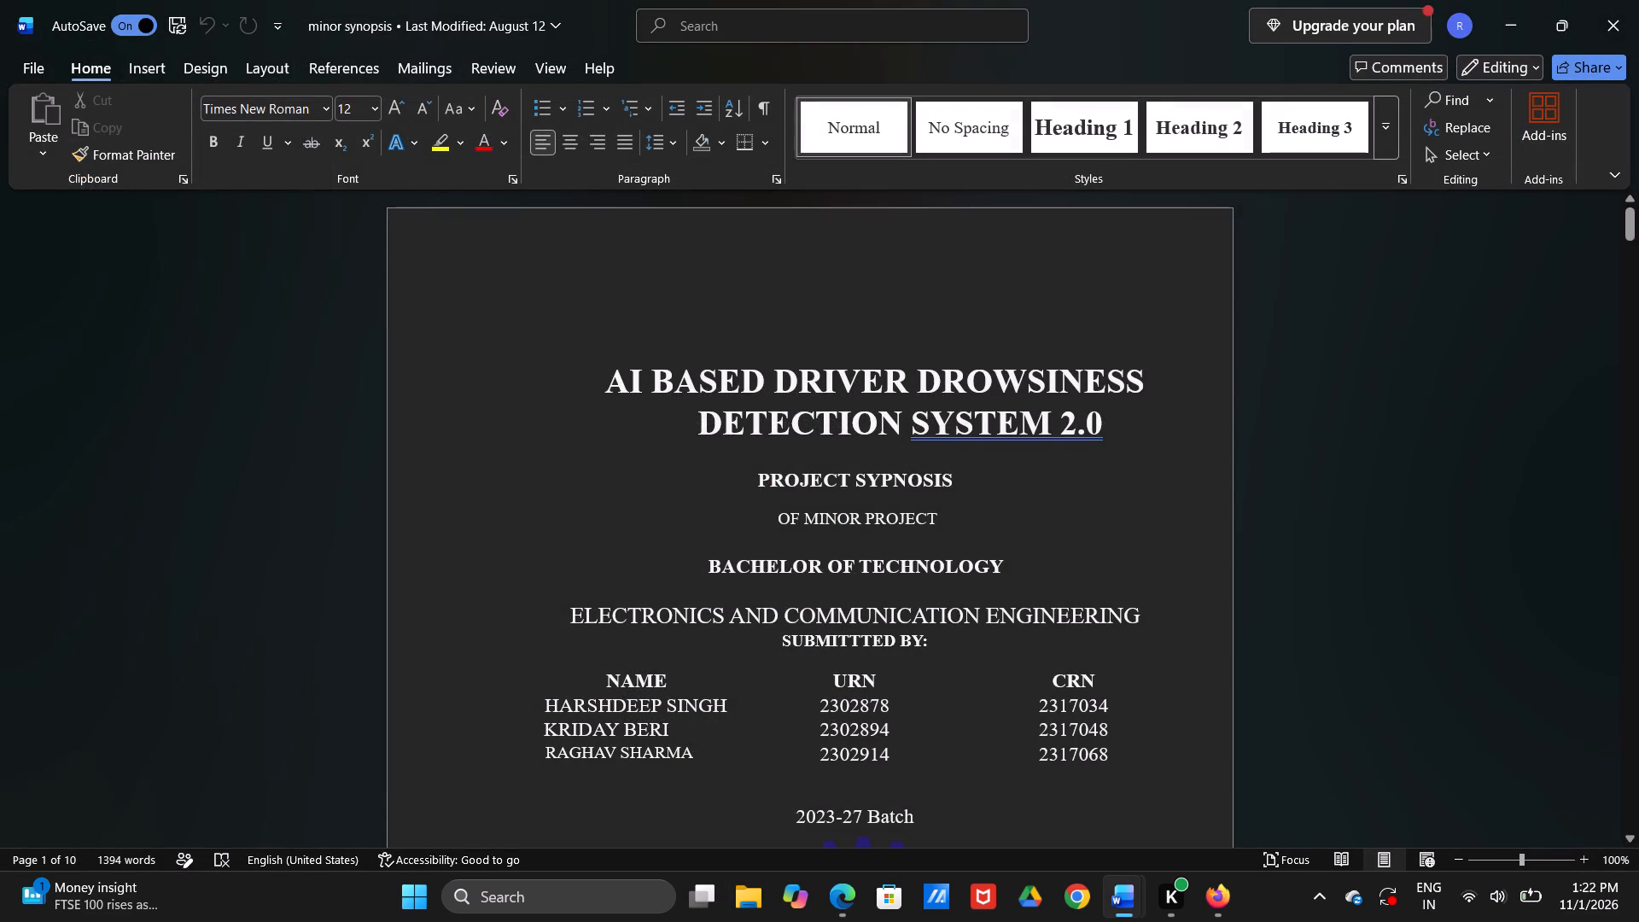
Delete the blank lines above the project title on the minor synopsis title page.
{"action": "key", "text": "BackSpace"}
{"action": "left_click", "coordinate": [551, 336]}
{"action": "left_click", "coordinate": [534, 348]}
{"action": "key", "text": "BackSpace"}
{"action": "key", "text": "BackSpace"}
{"action": "key", "text": "BackSpace"}
{"action": "key", "text": "BackSpace"}
{"action": "key", "text": "BackSpace"}
{"action": "left_click", "coordinate": [512, 337]}
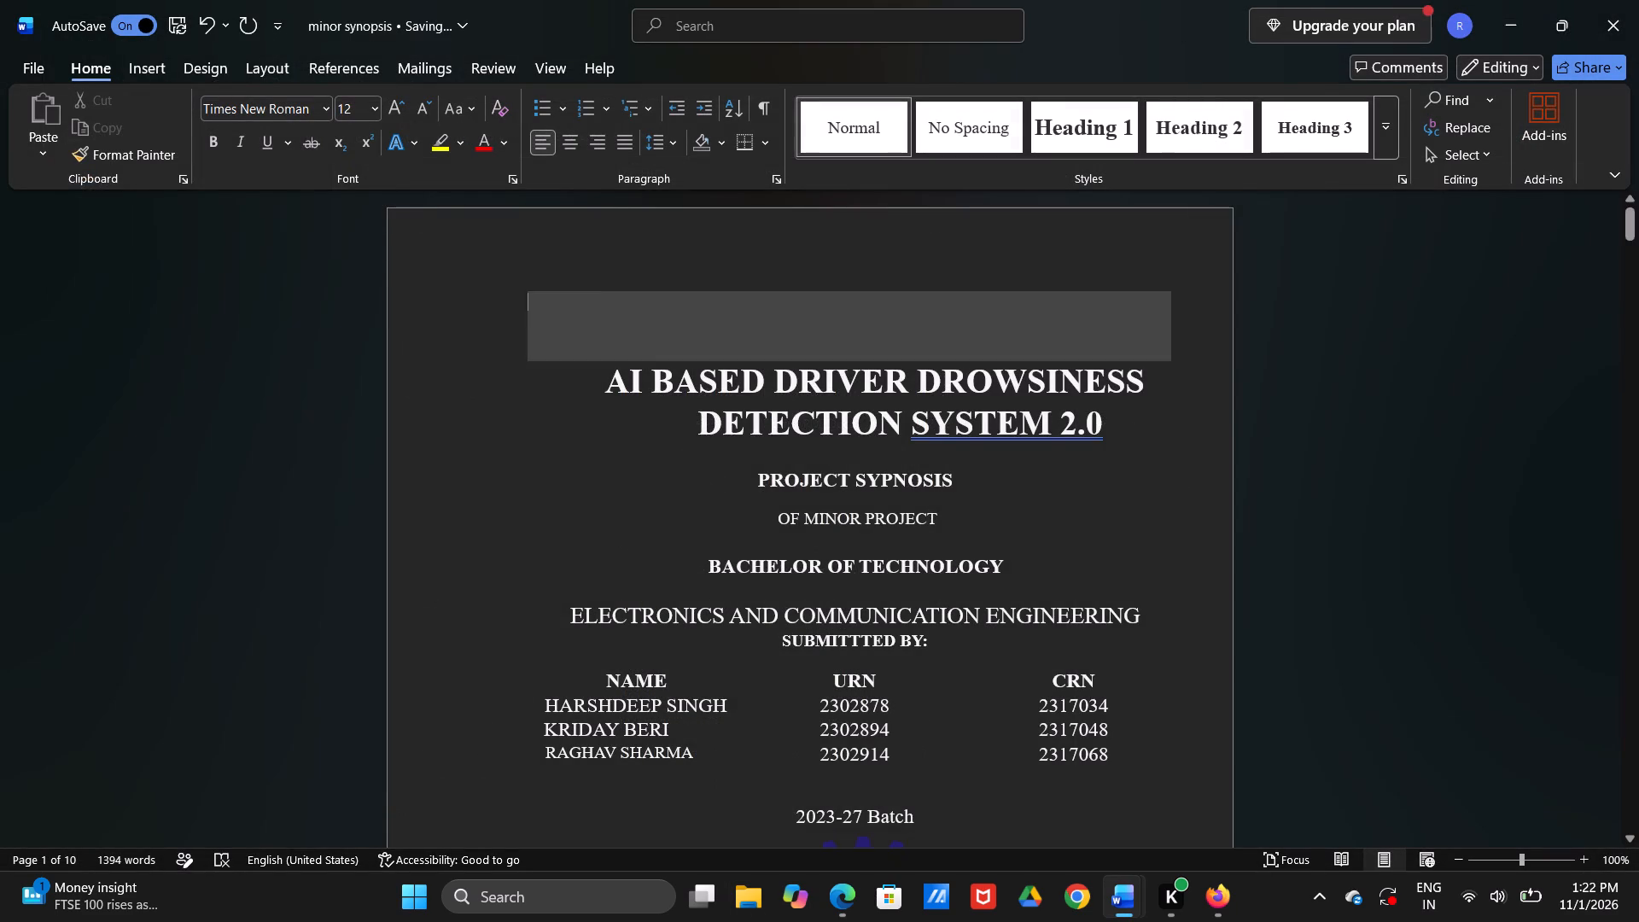
{"action": "key", "text": "BackSpace"}
Examine the minor synopsis title page from the project title down to the start of the table of contents.
{"action": "scroll", "coordinate": [801, 425], "scroll_direction": "down", "scroll_amount": 1}
{"action": "scroll", "coordinate": [802, 425], "scroll_direction": "up", "scroll_amount": 1}
{"action": "scroll", "coordinate": [802, 425], "scroll_direction": "down", "scroll_amount": 1}
{"action": "scroll", "coordinate": [802, 425], "scroll_direction": "up", "scroll_amount": 1}
{"action": "scroll", "coordinate": [802, 425], "scroll_direction": "down", "scroll_amount": 2}
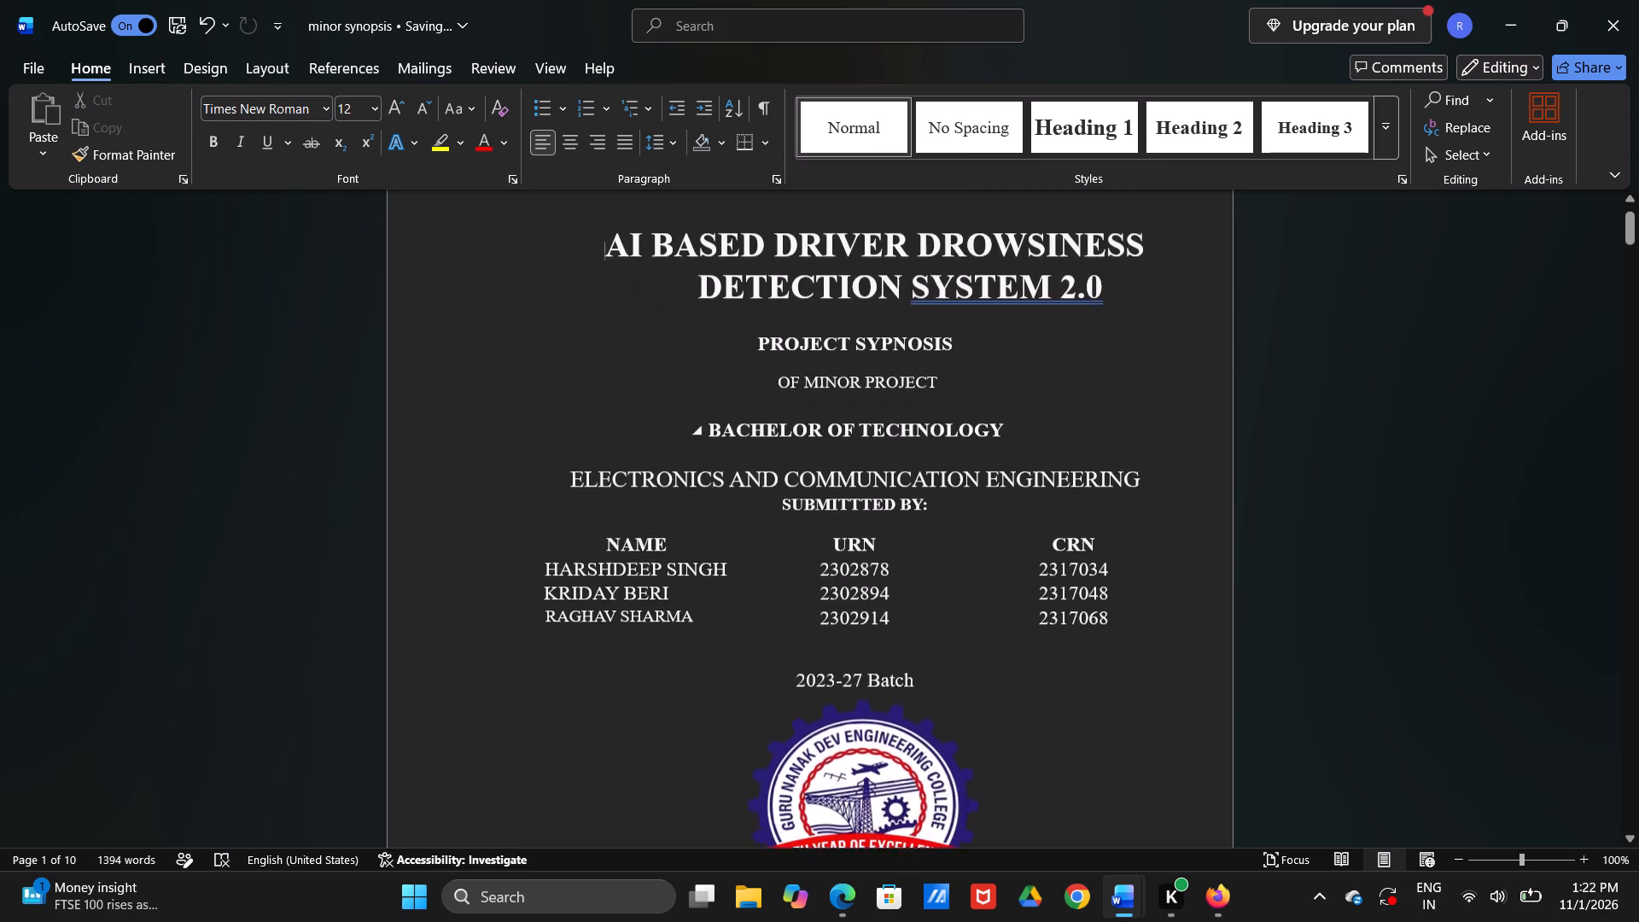
{"action": "scroll", "coordinate": [802, 425], "scroll_direction": "down", "scroll_amount": 1}
{"action": "scroll", "coordinate": [802, 425], "scroll_direction": "up", "scroll_amount": 1}
{"action": "scroll", "coordinate": [802, 425], "scroll_direction": "down", "scroll_amount": 1}
{"action": "scroll", "coordinate": [802, 425], "scroll_direction": "up", "scroll_amount": 1}
{"action": "scroll", "coordinate": [802, 425], "scroll_direction": "down", "scroll_amount": 1}
{"action": "scroll", "coordinate": [802, 425], "scroll_direction": "up", "scroll_amount": 1}
{"action": "scroll", "coordinate": [802, 425], "scroll_direction": "down", "scroll_amount": 1}
{"action": "scroll", "coordinate": [802, 425], "scroll_direction": "up", "scroll_amount": 1}
{"action": "scroll", "coordinate": [802, 425], "scroll_direction": "down", "scroll_amount": 1}
{"action": "scroll", "coordinate": [799, 425], "scroll_direction": "up", "scroll_amount": 1}
{"action": "scroll", "coordinate": [799, 425], "scroll_direction": "down", "scroll_amount": 1}
{"action": "scroll", "coordinate": [798, 424], "scroll_direction": "up", "scroll_amount": 1}
{"action": "scroll", "coordinate": [798, 424], "scroll_direction": "down", "scroll_amount": 3}
{"action": "scroll", "coordinate": [795, 423], "scroll_direction": "up", "scroll_amount": 1}
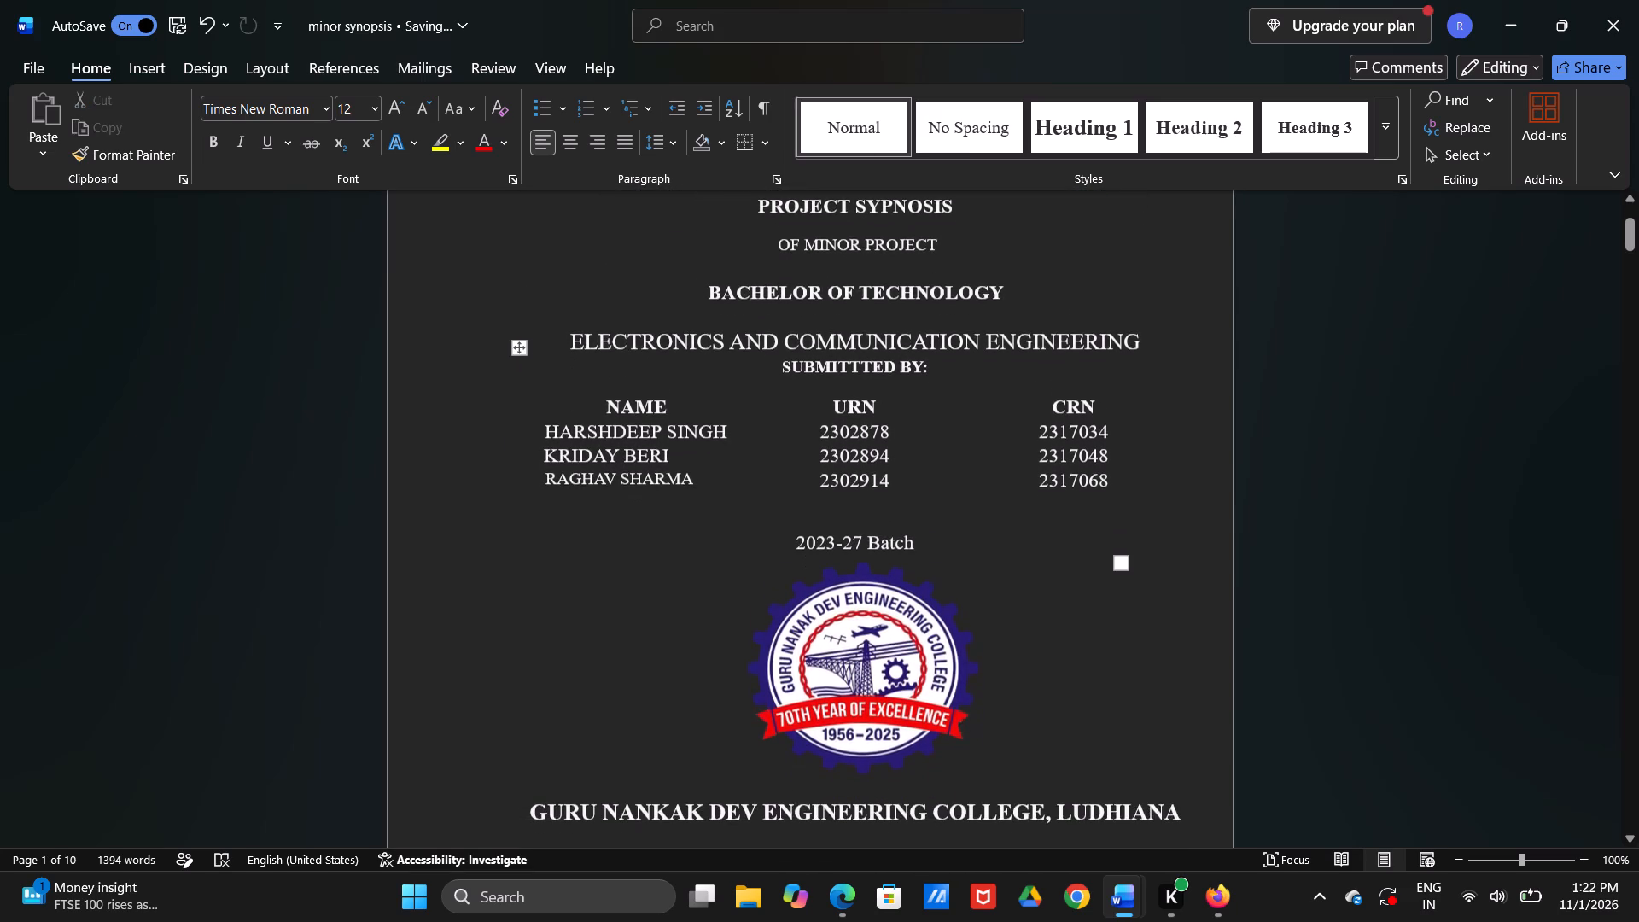
{"action": "scroll", "coordinate": [731, 411], "scroll_direction": "down", "scroll_amount": 5}
{"action": "scroll", "coordinate": [650, 593], "scroll_direction": "up", "scroll_amount": 1}
{"action": "scroll", "coordinate": [650, 580], "scroll_direction": "down", "scroll_amount": 1}
{"action": "scroll", "coordinate": [649, 592], "scroll_direction": "up", "scroll_amount": 1}
{"action": "scroll", "coordinate": [648, 611], "scroll_direction": "down", "scroll_amount": 1}
{"action": "scroll", "coordinate": [645, 624], "scroll_direction": "up", "scroll_amount": 1}
{"action": "scroll", "coordinate": [645, 629], "scroll_direction": "down", "scroll_amount": 2}
{"action": "scroll", "coordinate": [641, 634], "scroll_direction": "up", "scroll_amount": 1}
{"action": "scroll", "coordinate": [640, 634], "scroll_direction": "down", "scroll_amount": 1}
{"action": "scroll", "coordinate": [640, 635], "scroll_direction": "up", "scroll_amount": 1}
{"action": "scroll", "coordinate": [639, 644], "scroll_direction": "down", "scroll_amount": 3}
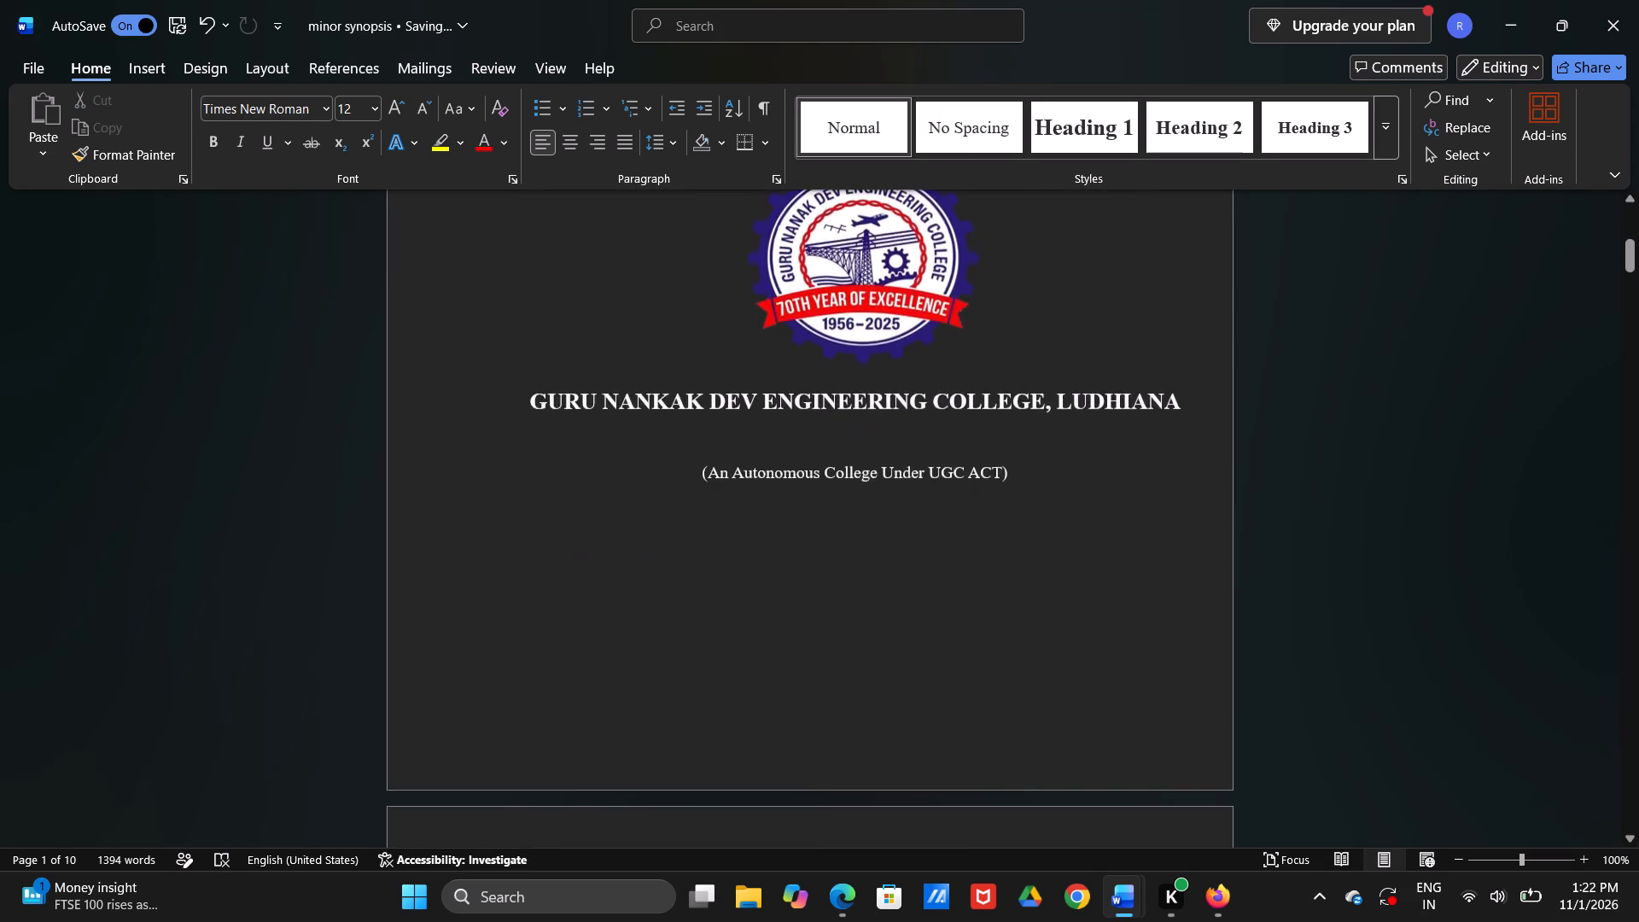
{"action": "scroll", "coordinate": [632, 663], "scroll_direction": "down", "scroll_amount": 2}
{"action": "scroll", "coordinate": [616, 706], "scroll_direction": "up", "scroll_amount": 1}
{"action": "scroll", "coordinate": [615, 712], "scroll_direction": "down", "scroll_amount": 3}
{"action": "scroll", "coordinate": [613, 718], "scroll_direction": "up", "scroll_amount": 1}
{"action": "scroll", "coordinate": [621, 705], "scroll_direction": "down", "scroll_amount": 1}
{"action": "scroll", "coordinate": [623, 716], "scroll_direction": "up", "scroll_amount": 1}
{"action": "scroll", "coordinate": [623, 718], "scroll_direction": "down", "scroll_amount": 1}
{"action": "scroll", "coordinate": [623, 719], "scroll_direction": "up", "scroll_amount": 1}
{"action": "scroll", "coordinate": [623, 720], "scroll_direction": "down", "scroll_amount": 1}
{"action": "scroll", "coordinate": [623, 720], "scroll_direction": "up", "scroll_amount": 1}
{"action": "scroll", "coordinate": [623, 720], "scroll_direction": "down", "scroll_amount": 1}
{"action": "scroll", "coordinate": [634, 725], "scroll_direction": "up", "scroll_amount": 1}
{"action": "scroll", "coordinate": [659, 732], "scroll_direction": "down", "scroll_amount": 1}
{"action": "scroll", "coordinate": [660, 732], "scroll_direction": "up", "scroll_amount": 1}
{"action": "scroll", "coordinate": [665, 740], "scroll_direction": "down", "scroll_amount": 1}
{"action": "scroll", "coordinate": [665, 740], "scroll_direction": "up", "scroll_amount": 1}
{"action": "scroll", "coordinate": [665, 740], "scroll_direction": "down", "scroll_amount": 1}
{"action": "scroll", "coordinate": [665, 740], "scroll_direction": "up", "scroll_amount": 3}
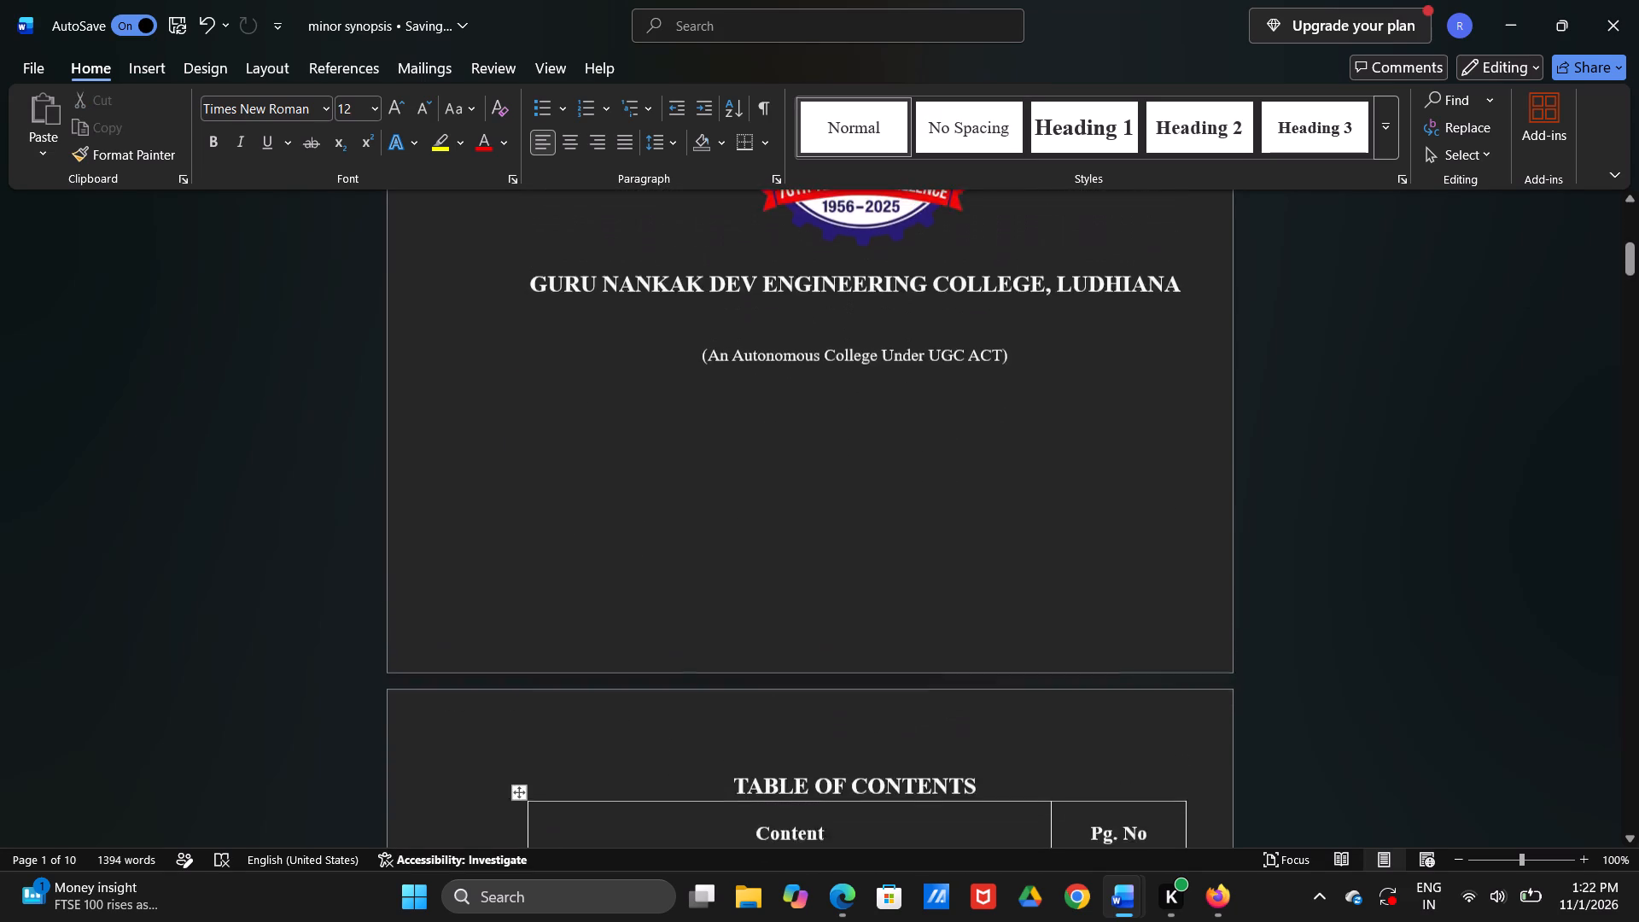
{"action": "scroll", "coordinate": [670, 746], "scroll_direction": "down", "scroll_amount": 1}
{"action": "scroll", "coordinate": [670, 746], "scroll_direction": "up", "scroll_amount": 1}
{"action": "scroll", "coordinate": [670, 746], "scroll_direction": "down", "scroll_amount": 1}
{"action": "scroll", "coordinate": [671, 746], "scroll_direction": "up", "scroll_amount": 1}
{"action": "scroll", "coordinate": [674, 742], "scroll_direction": "down", "scroll_amount": 1}
{"action": "scroll", "coordinate": [677, 703], "scroll_direction": "up", "scroll_amount": 1}
{"action": "scroll", "coordinate": [754, 439], "scroll_direction": "down", "scroll_amount": 1}
{"action": "scroll", "coordinate": [810, 420], "scroll_direction": "up", "scroll_amount": 1}
{"action": "scroll", "coordinate": [810, 420], "scroll_direction": "down", "scroll_amount": 1}
{"action": "scroll", "coordinate": [810, 420], "scroll_direction": "up", "scroll_amount": 4}
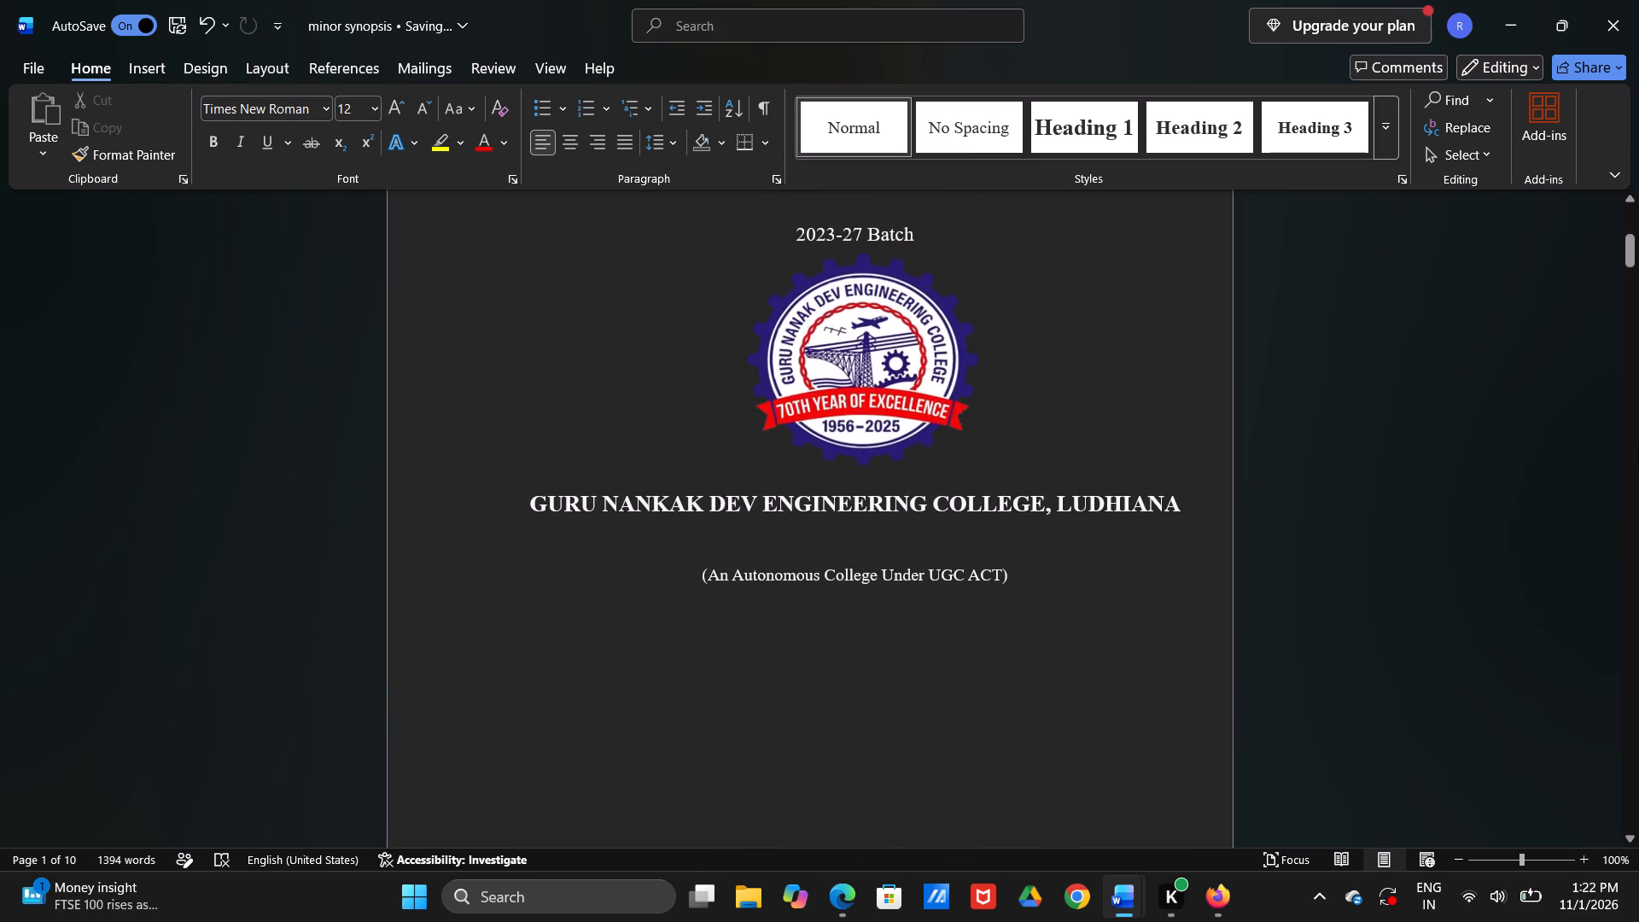
{"action": "left_click_drag", "start_coordinate": [1638, 254], "coordinate": [1630, 203]}
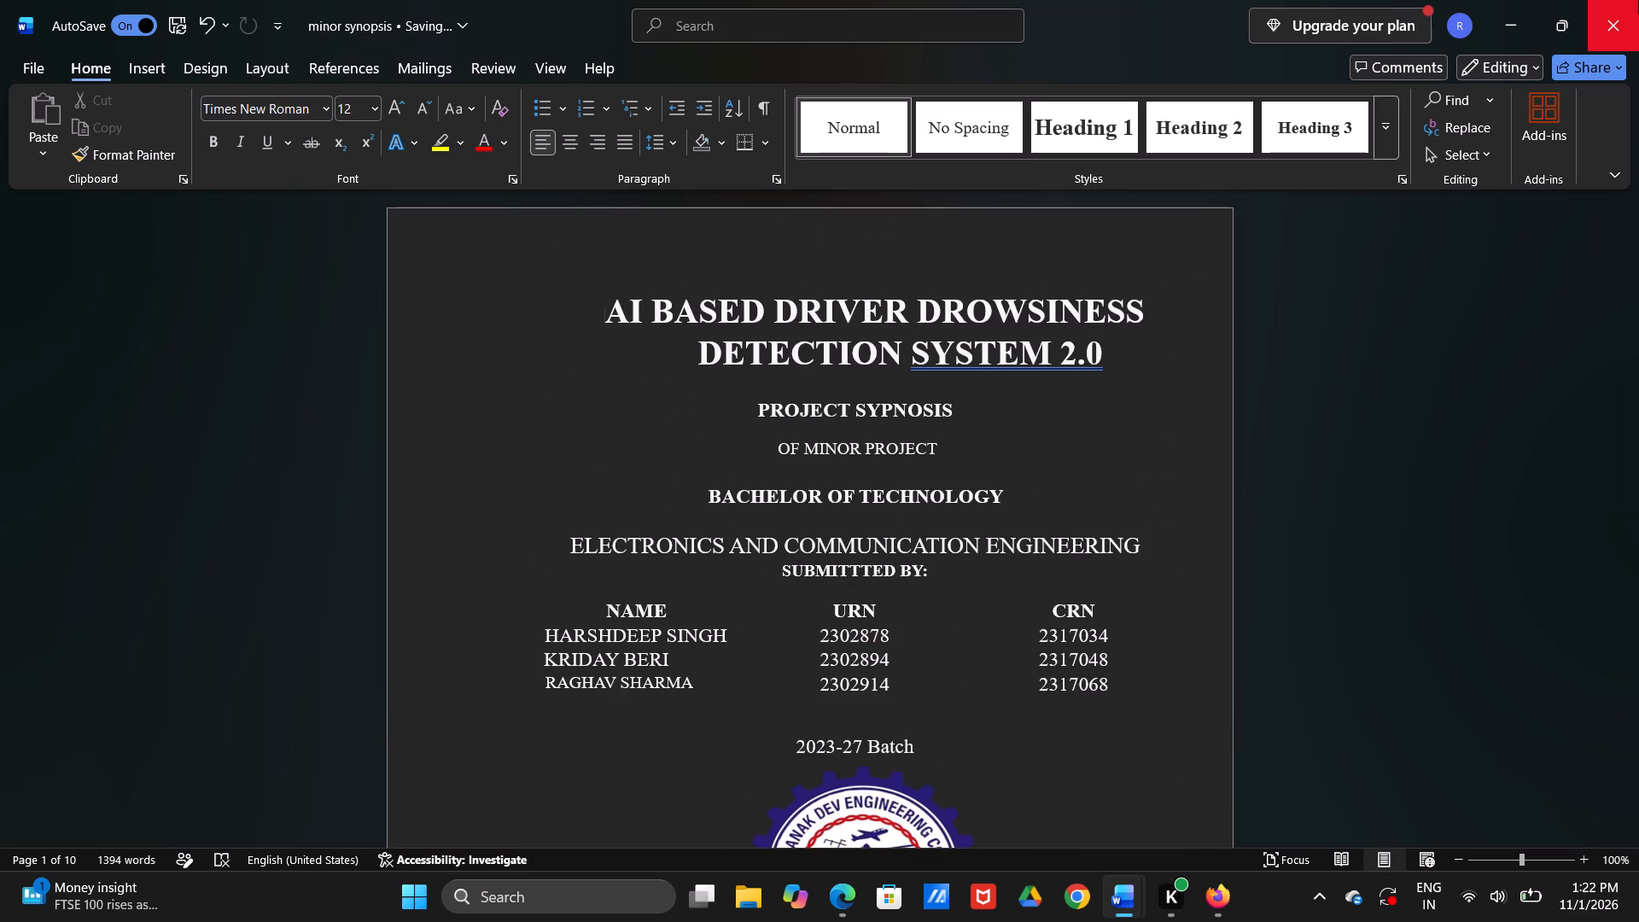
Close the minor synopsis document.
{"action": "left_click", "coordinate": [1616, 5]}
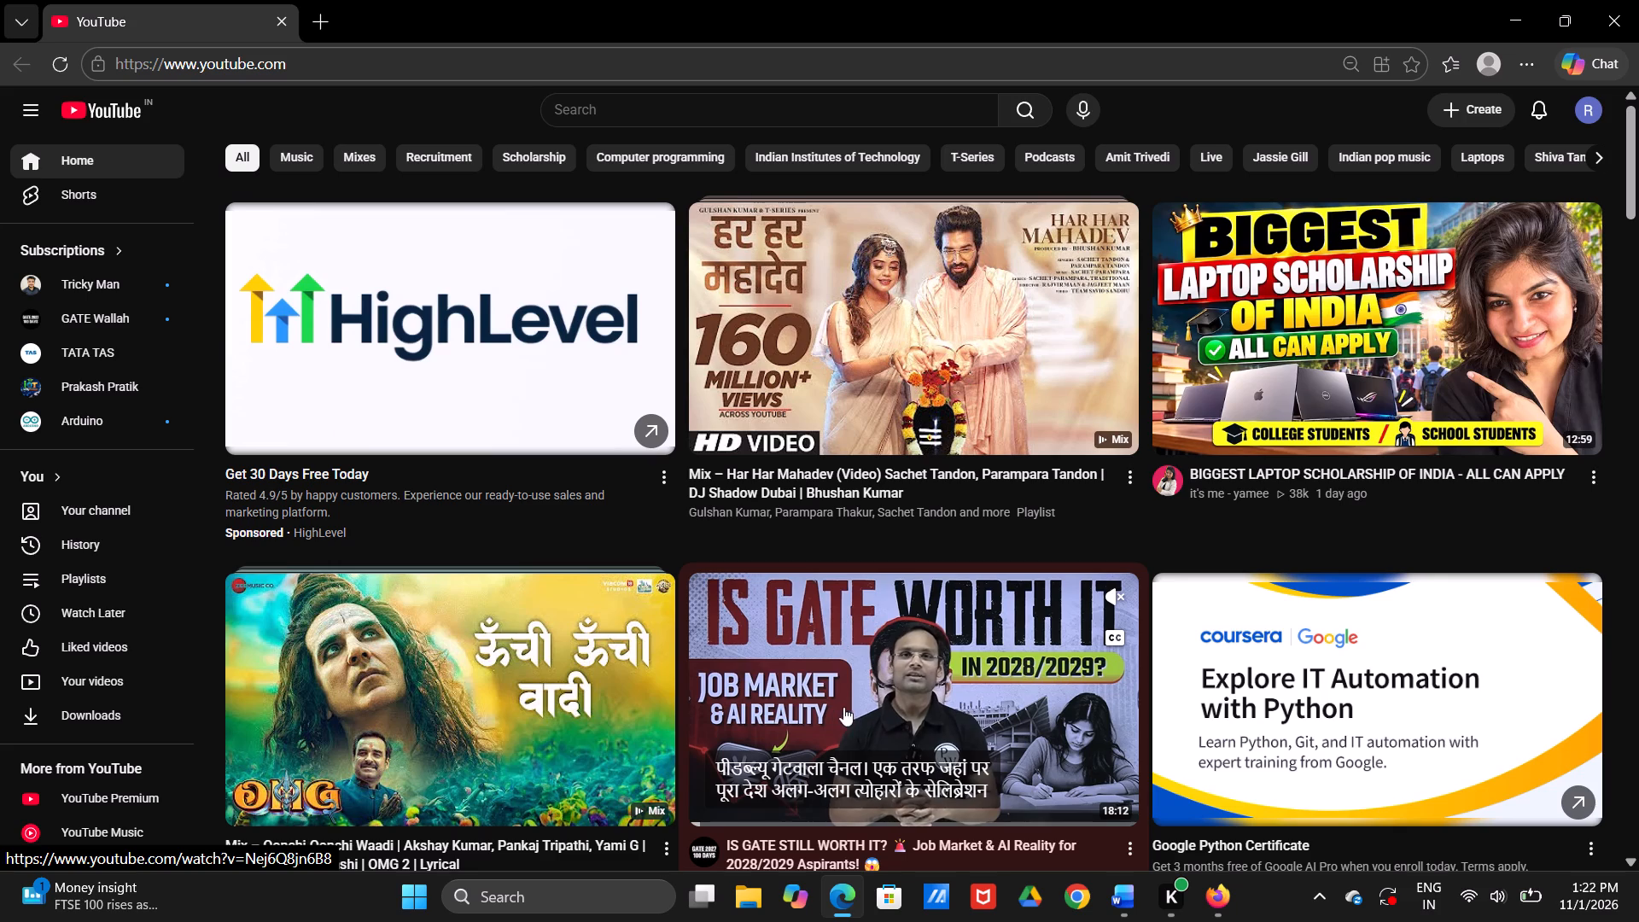
Play the Oonchi Oonchi Waadi mix on YouTube in Microsoft Edge, skipping the advertisement.
{"action": "left_click", "coordinate": [622, 653]}
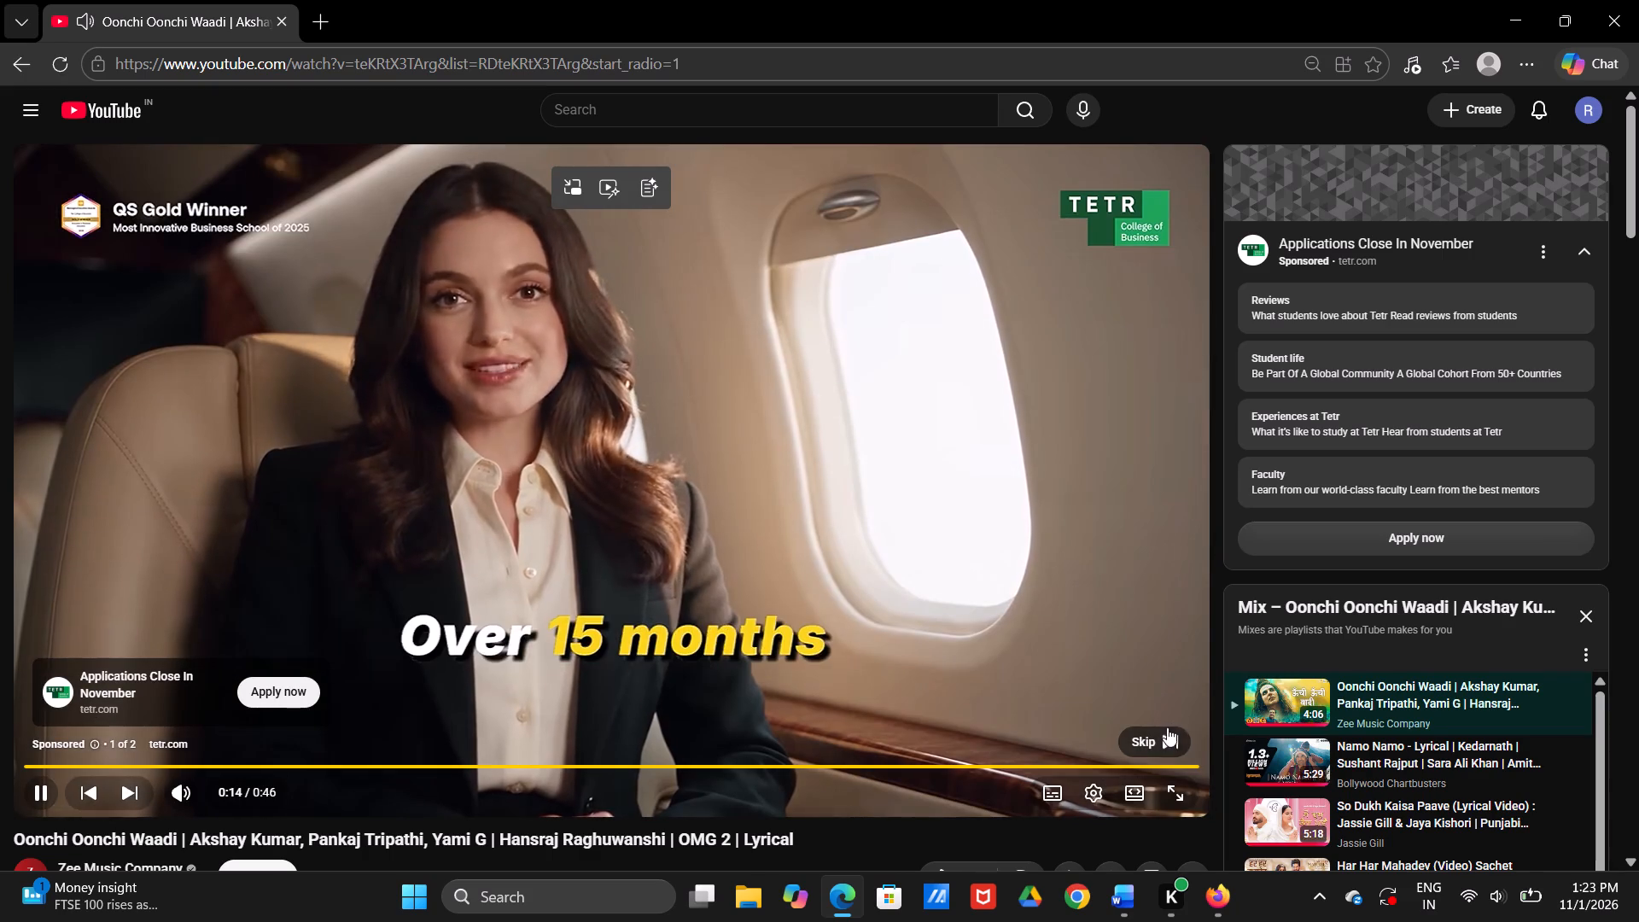
{"action": "left_click", "coordinate": [1164, 731]}
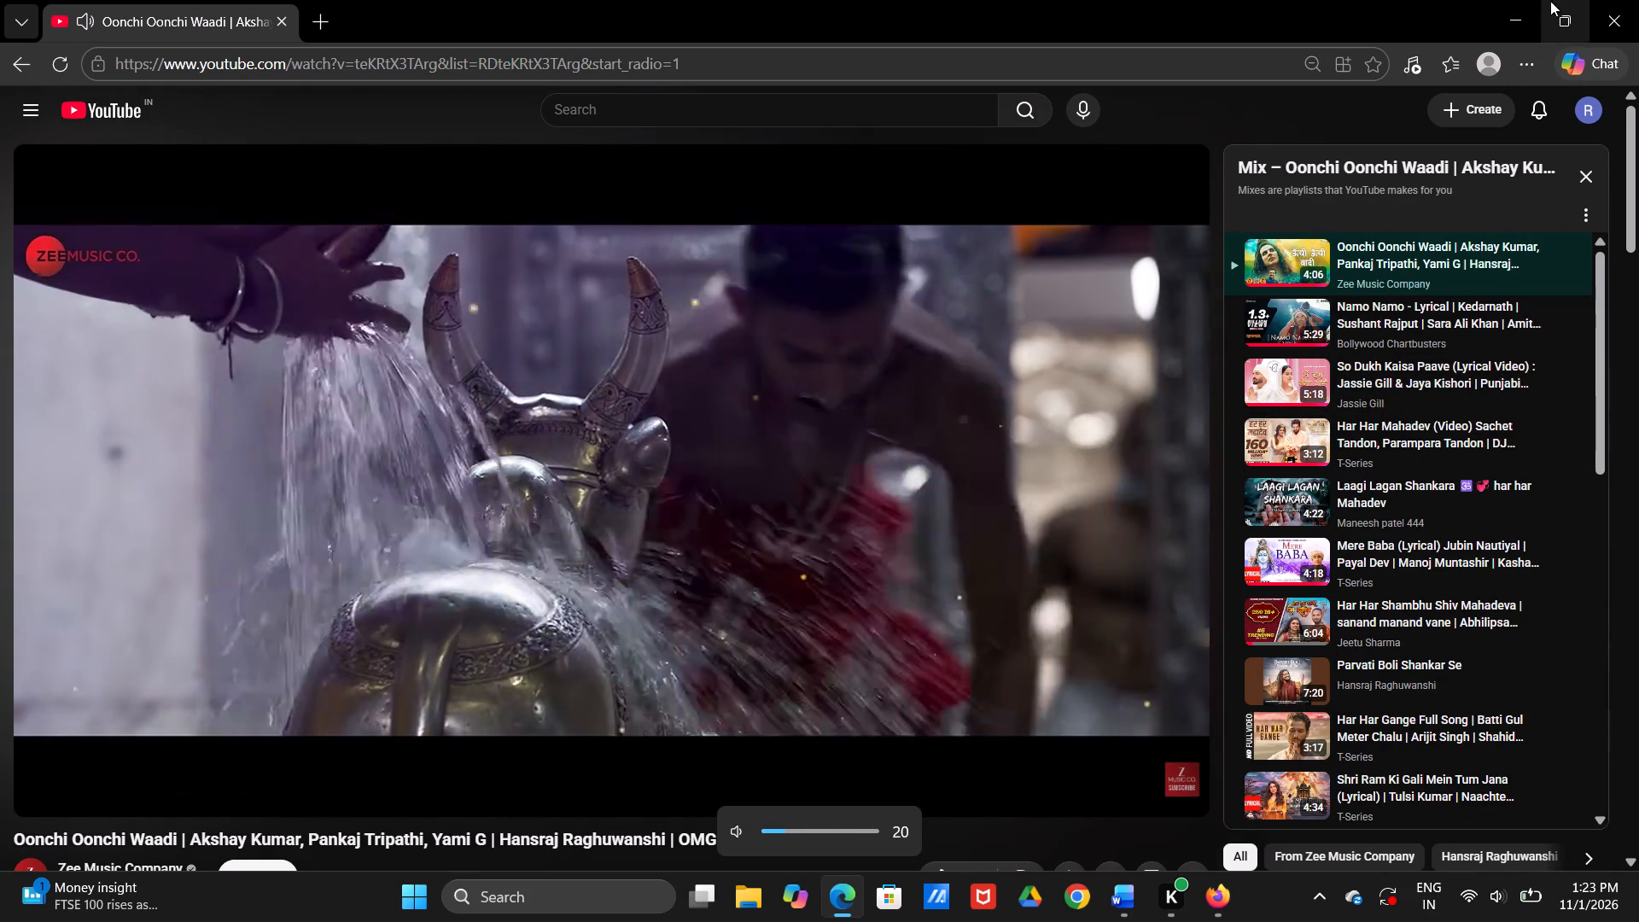
Switch back to the TR-103 training report in Word and view the top of its title page.
{"action": "left_click", "coordinate": [1504, 18]}
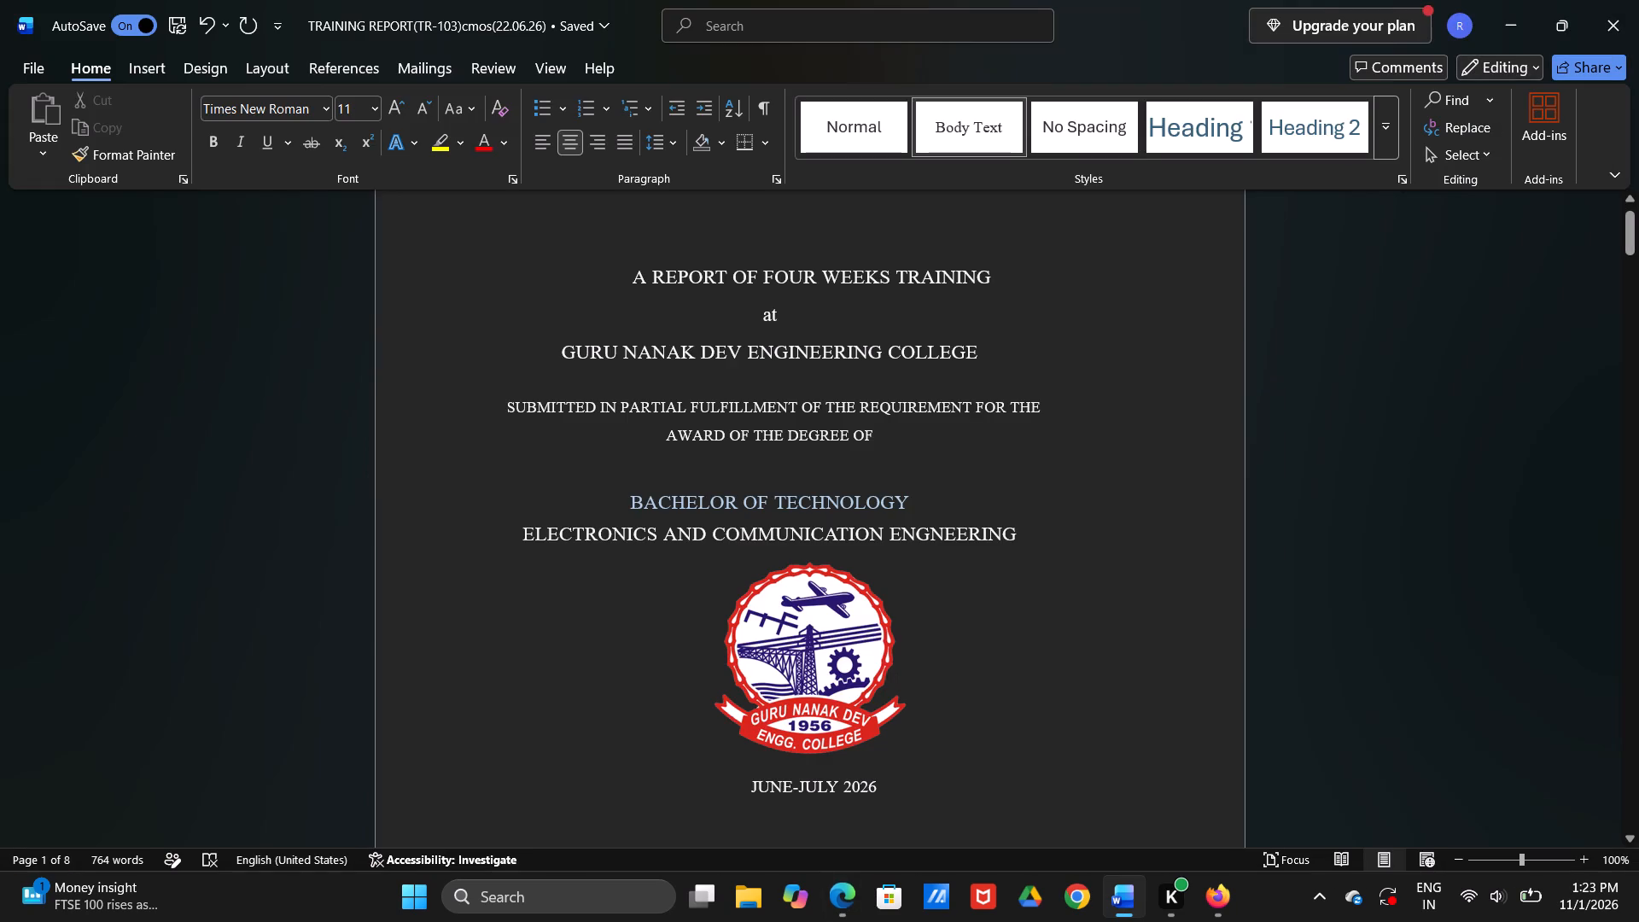
{"action": "scroll", "coordinate": [738, 489], "scroll_direction": "up", "scroll_amount": 1}
{"action": "scroll", "coordinate": [738, 489], "scroll_direction": "down", "scroll_amount": 1}
{"action": "scroll", "coordinate": [736, 487], "scroll_direction": "up", "scroll_amount": 4}
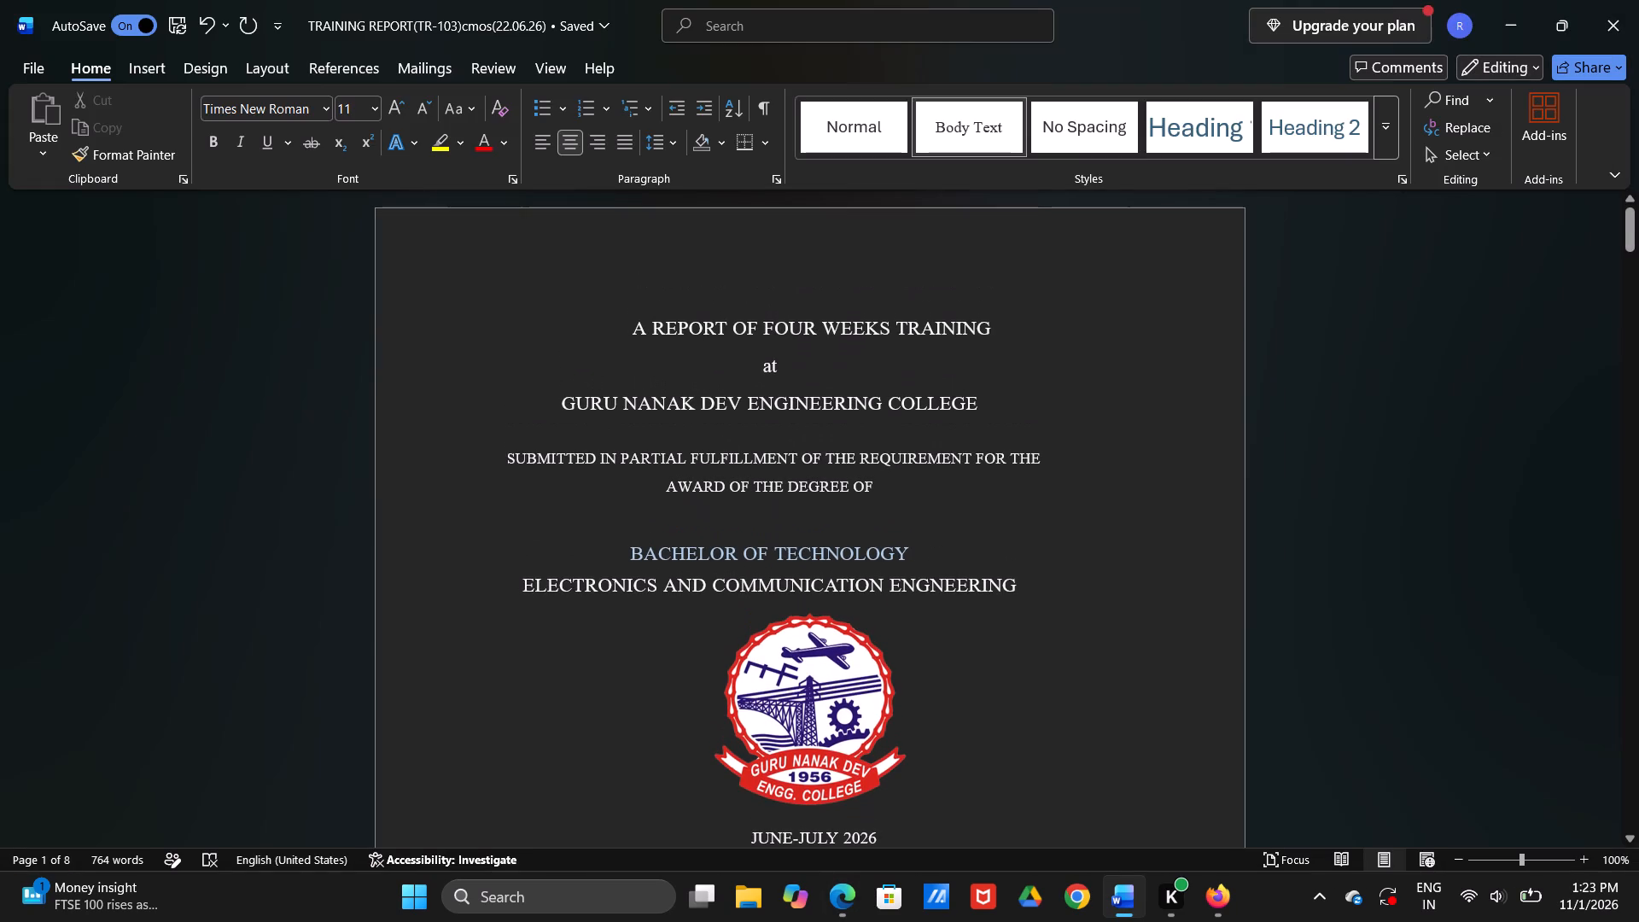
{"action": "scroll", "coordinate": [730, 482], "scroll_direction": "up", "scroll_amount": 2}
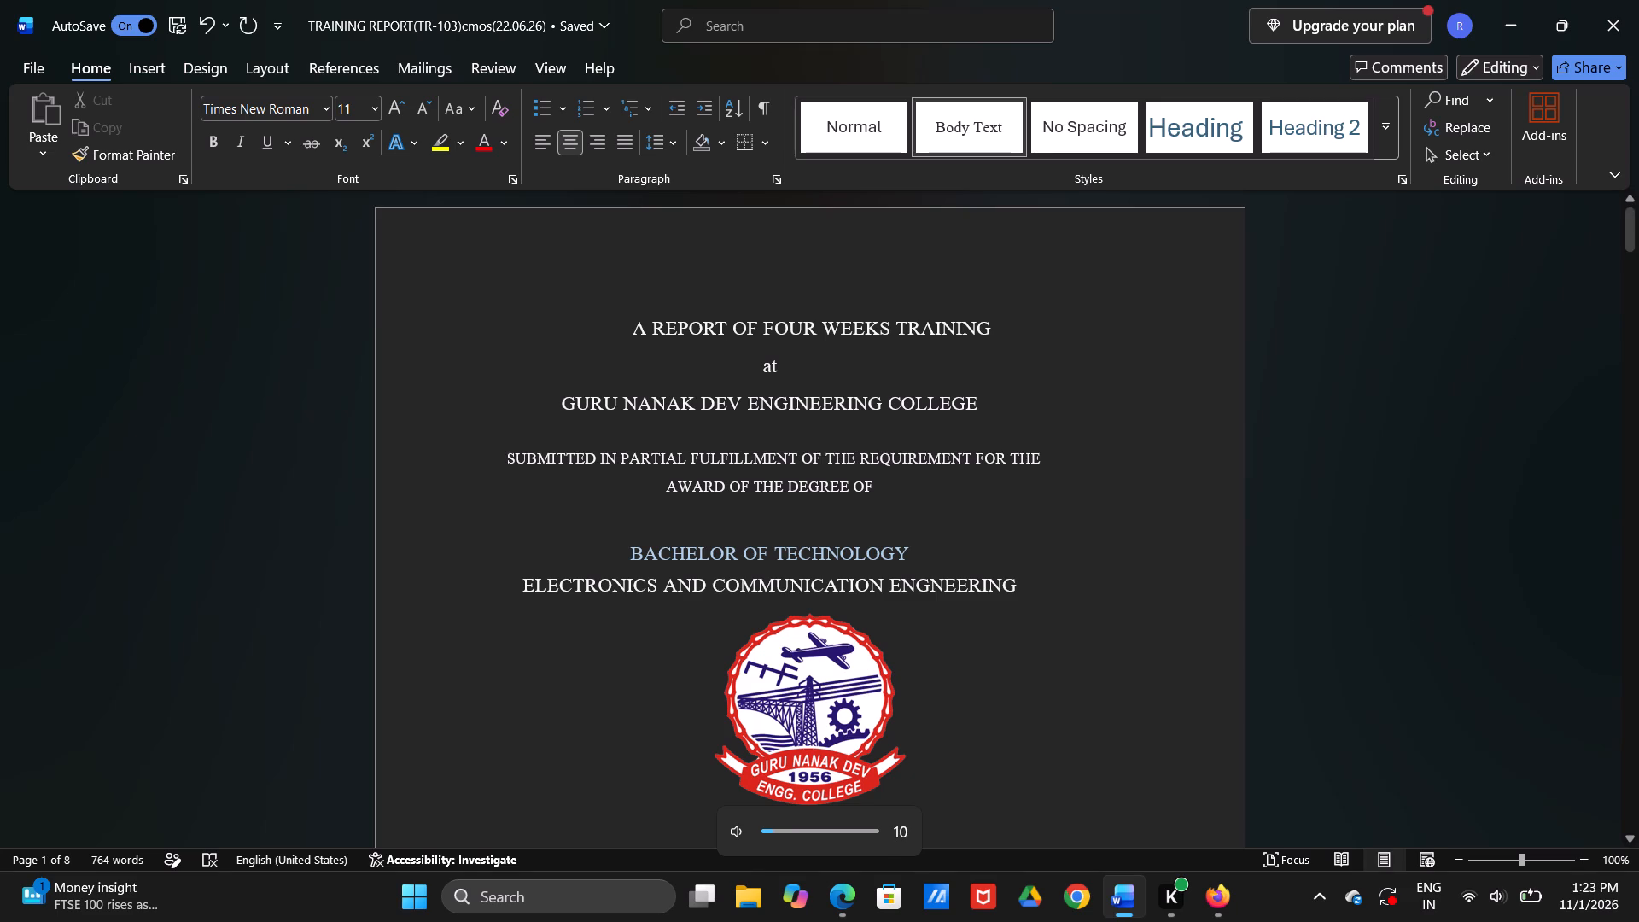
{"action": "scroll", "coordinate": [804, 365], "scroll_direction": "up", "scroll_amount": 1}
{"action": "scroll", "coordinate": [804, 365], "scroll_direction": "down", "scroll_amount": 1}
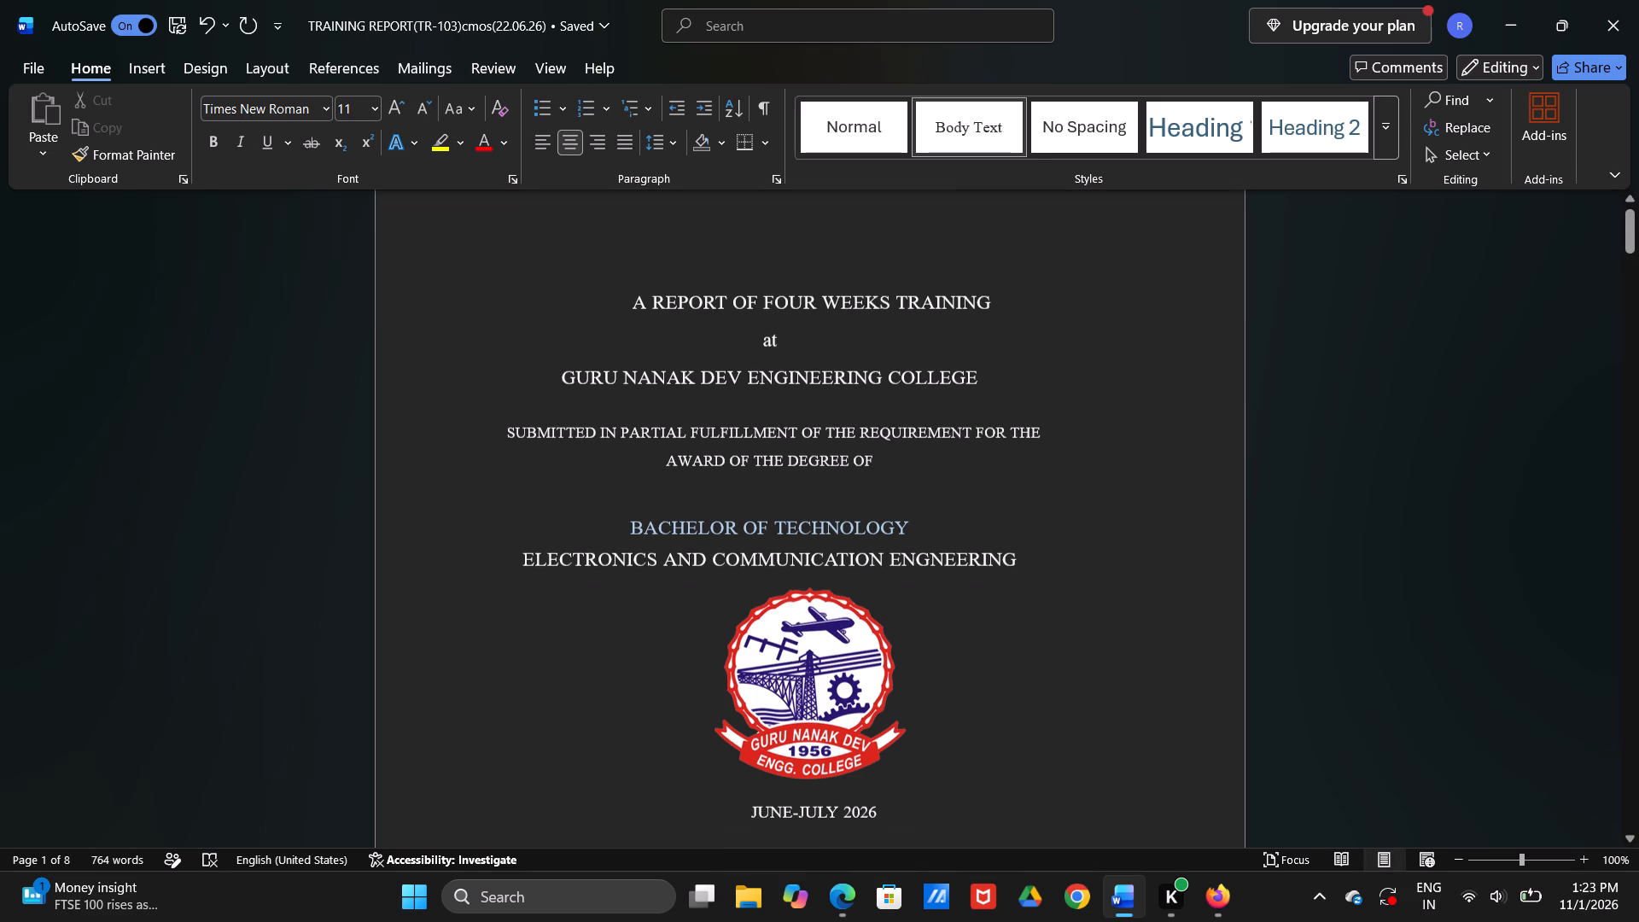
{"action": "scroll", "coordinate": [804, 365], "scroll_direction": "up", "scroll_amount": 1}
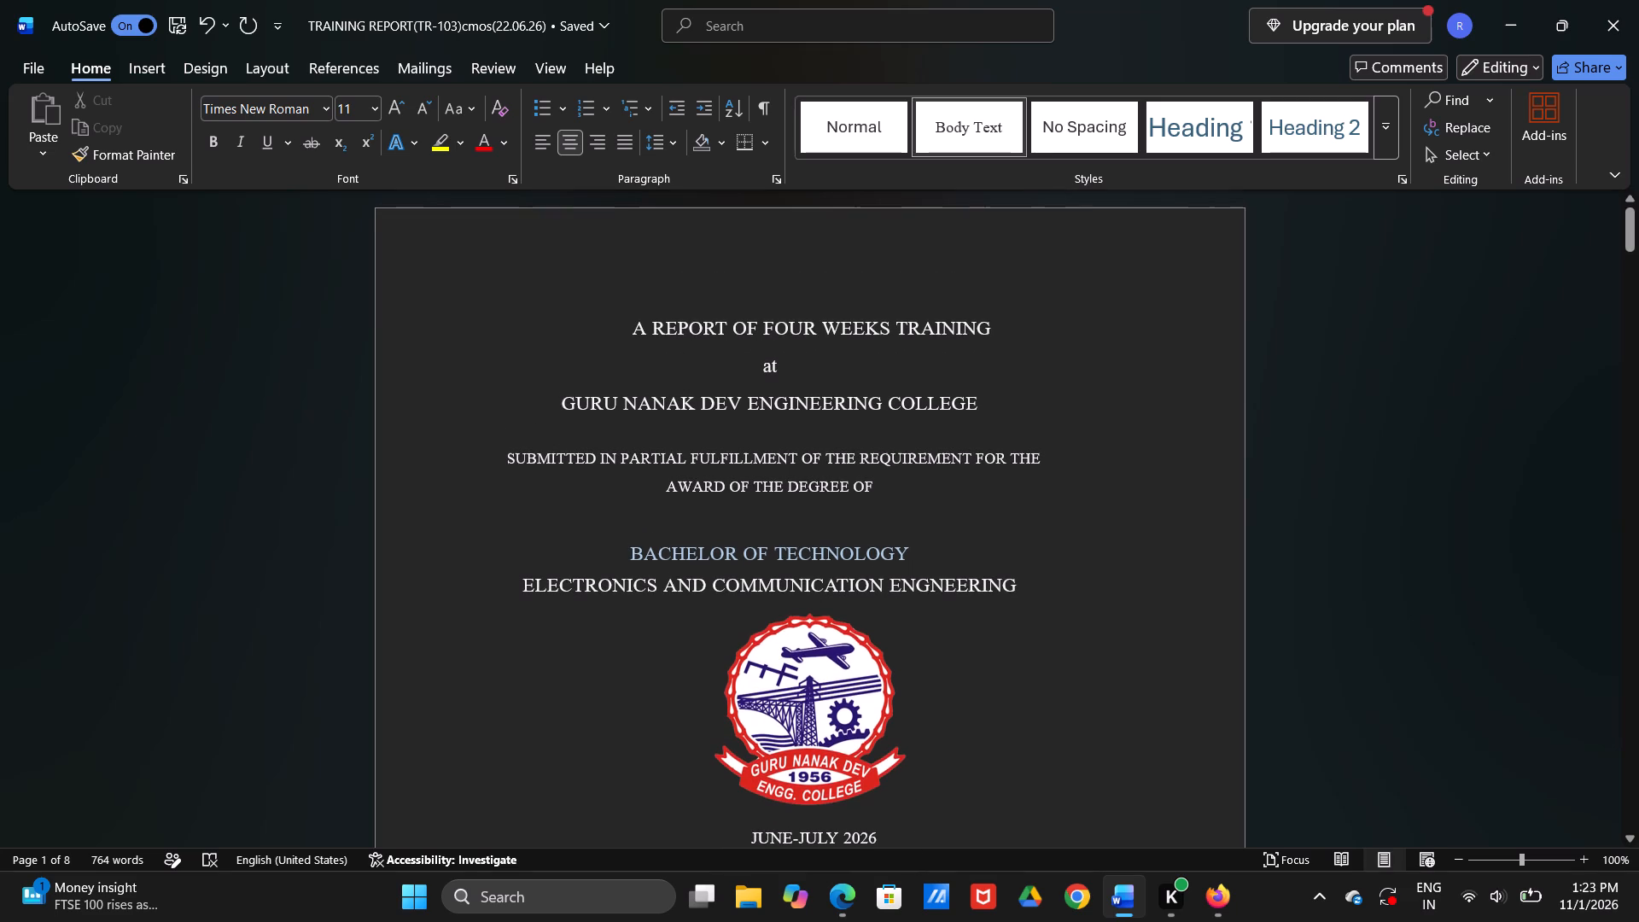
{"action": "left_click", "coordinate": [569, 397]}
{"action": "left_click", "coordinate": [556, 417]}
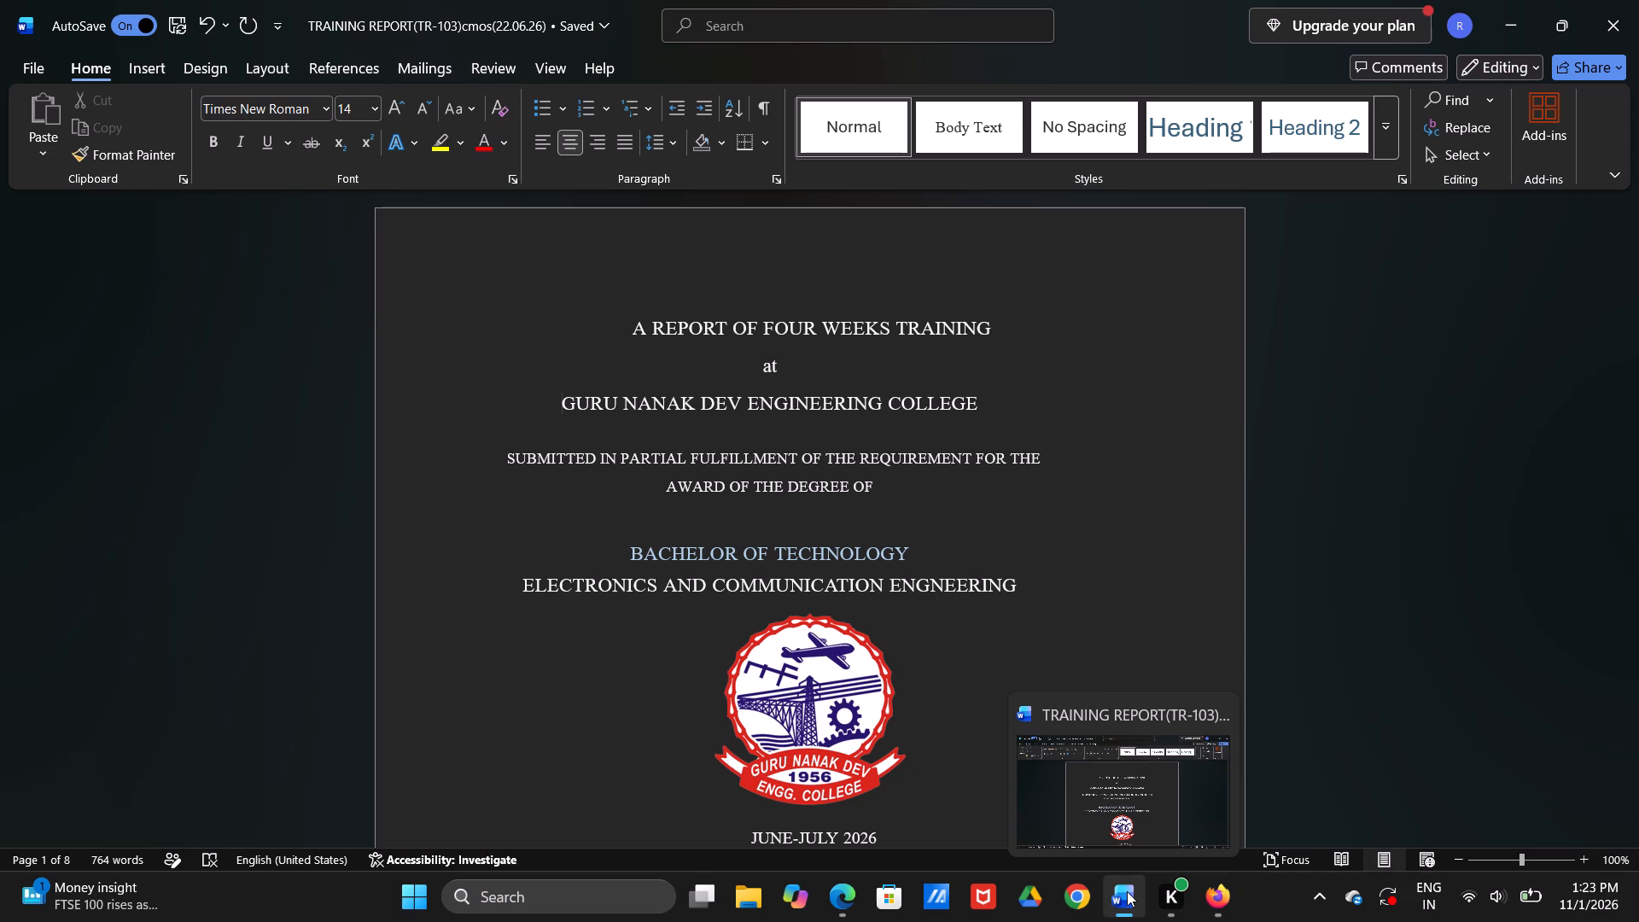
Switch to the department's training report PDF in Firefox and read the B.Tech Training Report Guidelines on page 2.
{"action": "left_click", "coordinate": [1208, 758]}
{"action": "scroll", "coordinate": [814, 568], "scroll_direction": "down", "scroll_amount": 1}
{"action": "scroll", "coordinate": [815, 570], "scroll_direction": "up", "scroll_amount": 1}
{"action": "scroll", "coordinate": [816, 571], "scroll_direction": "down", "scroll_amount": 1}
{"action": "scroll", "coordinate": [816, 571], "scroll_direction": "up", "scroll_amount": 1}
{"action": "scroll", "coordinate": [816, 571], "scroll_direction": "down", "scroll_amount": 3}
{"action": "scroll", "coordinate": [806, 558], "scroll_direction": "up", "scroll_amount": 1}
{"action": "scroll", "coordinate": [806, 558], "scroll_direction": "down", "scroll_amount": 1}
{"action": "scroll", "coordinate": [793, 552], "scroll_direction": "up", "scroll_amount": 1}
{"action": "scroll", "coordinate": [793, 552], "scroll_direction": "down", "scroll_amount": 3}
{"action": "scroll", "coordinate": [793, 552], "scroll_direction": "up", "scroll_amount": 1}
{"action": "scroll", "coordinate": [788, 552], "scroll_direction": "down", "scroll_amount": 1}
{"action": "scroll", "coordinate": [788, 552], "scroll_direction": "up", "scroll_amount": 1}
{"action": "scroll", "coordinate": [788, 551], "scroll_direction": "down", "scroll_amount": 1}
{"action": "scroll", "coordinate": [786, 551], "scroll_direction": "up", "scroll_amount": 1}
{"action": "scroll", "coordinate": [786, 551], "scroll_direction": "down", "scroll_amount": 1}
{"action": "scroll", "coordinate": [785, 551], "scroll_direction": "up", "scroll_amount": 1}
{"action": "scroll", "coordinate": [785, 551], "scroll_direction": "down", "scroll_amount": 1}
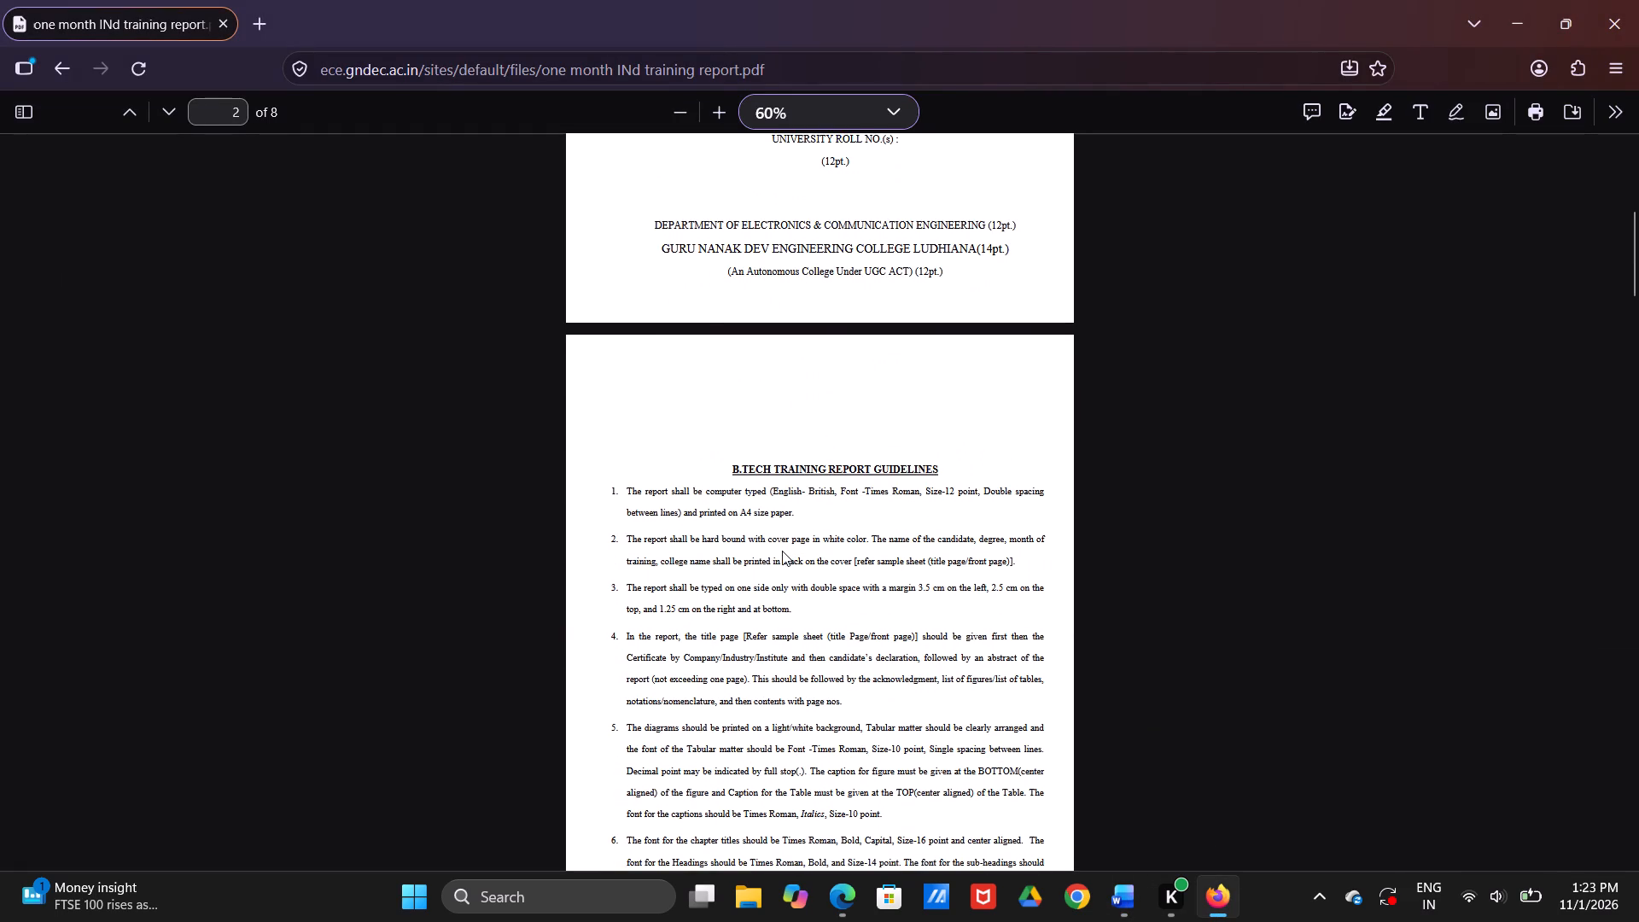
{"action": "scroll", "coordinate": [780, 551], "scroll_direction": "down", "scroll_amount": 2}
{"action": "scroll", "coordinate": [771, 551], "scroll_direction": "up", "scroll_amount": 1}
{"action": "scroll", "coordinate": [760, 550], "scroll_direction": "down", "scroll_amount": 1}
{"action": "scroll", "coordinate": [760, 550], "scroll_direction": "up", "scroll_amount": 1}
{"action": "scroll", "coordinate": [757, 550], "scroll_direction": "down", "scroll_amount": 1}
{"action": "scroll", "coordinate": [757, 550], "scroll_direction": "up", "scroll_amount": 1}
{"action": "scroll", "coordinate": [757, 550], "scroll_direction": "down", "scroll_amount": 2}
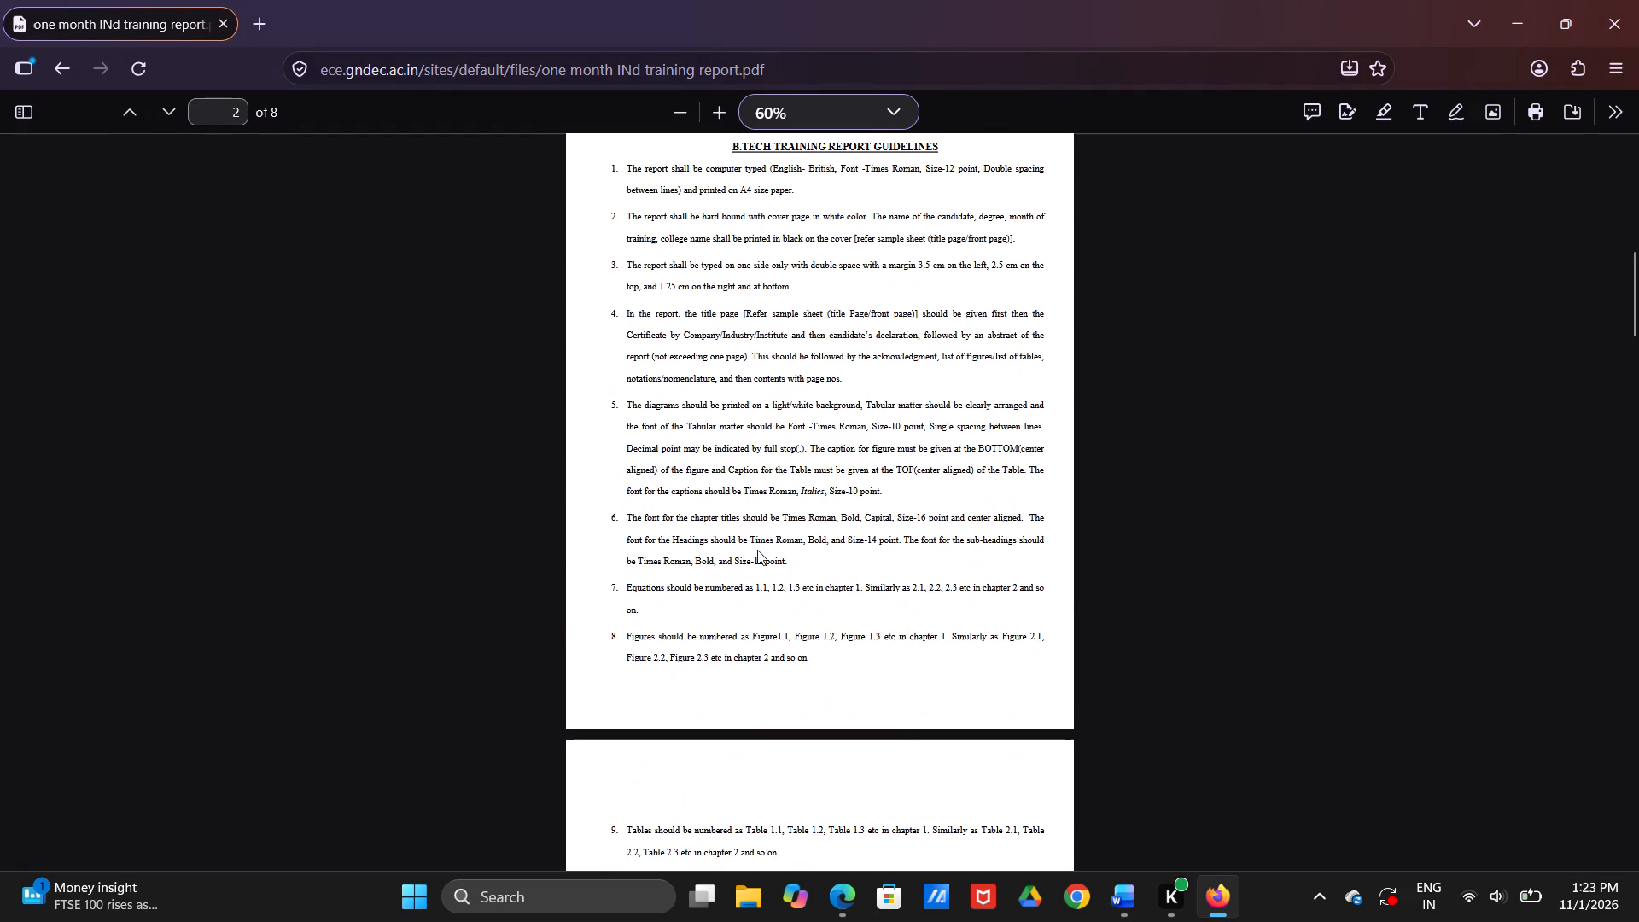
{"action": "scroll", "coordinate": [757, 550], "scroll_direction": "up", "scroll_amount": 2}
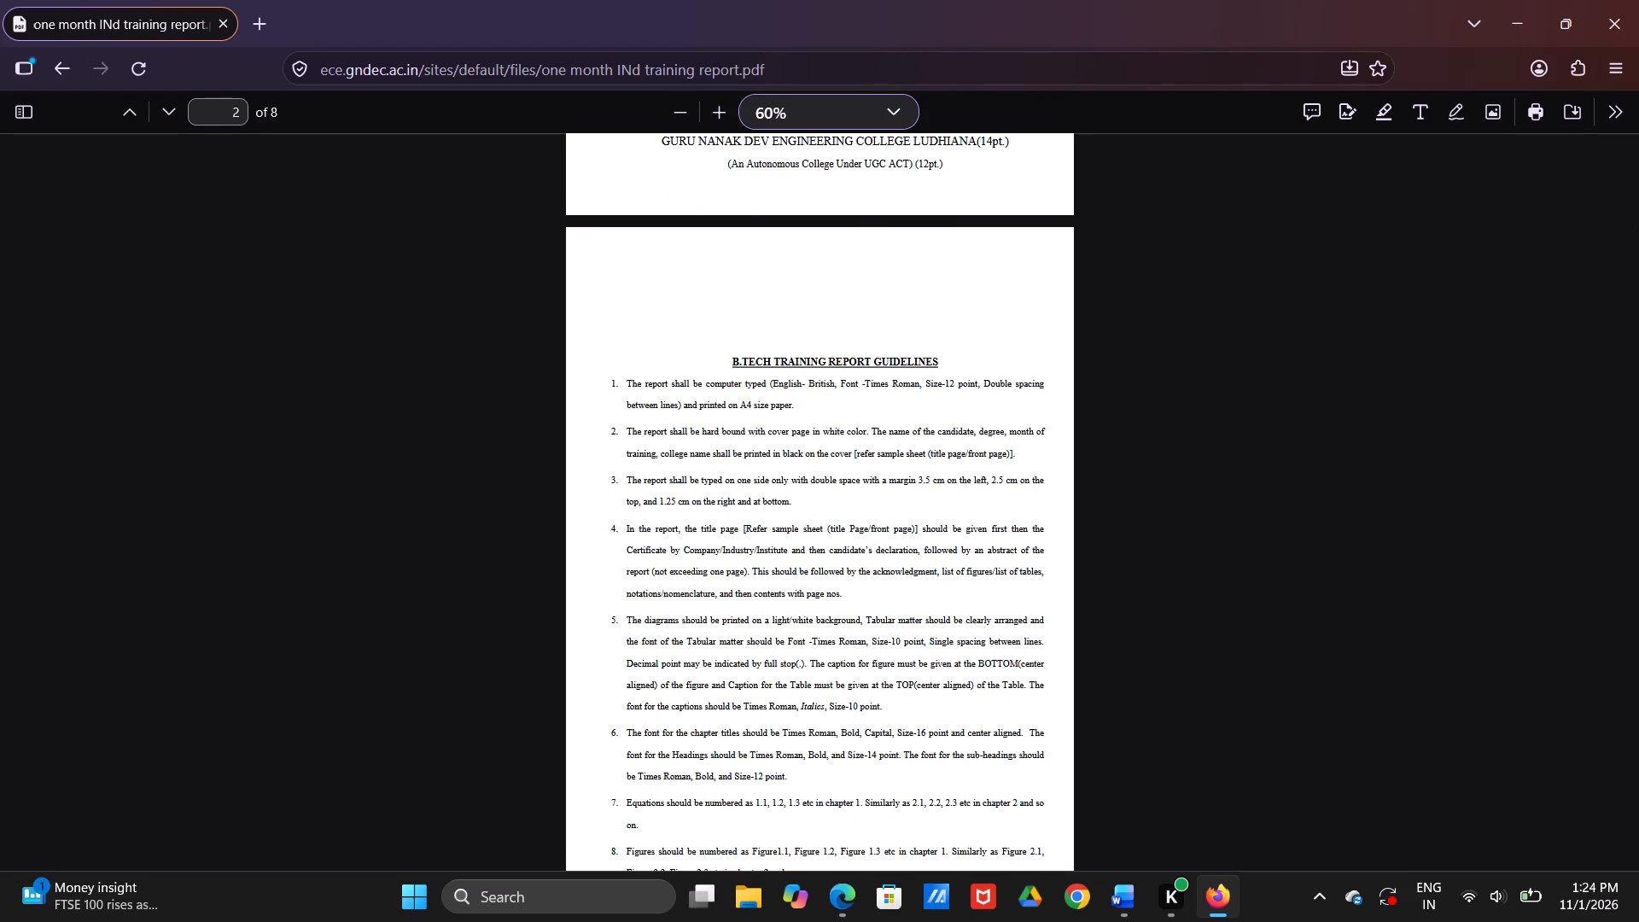
Return to the training report in Word and examine the title page from the degree lines down to the college details.
{"action": "key", "text": "alt+Tab"}
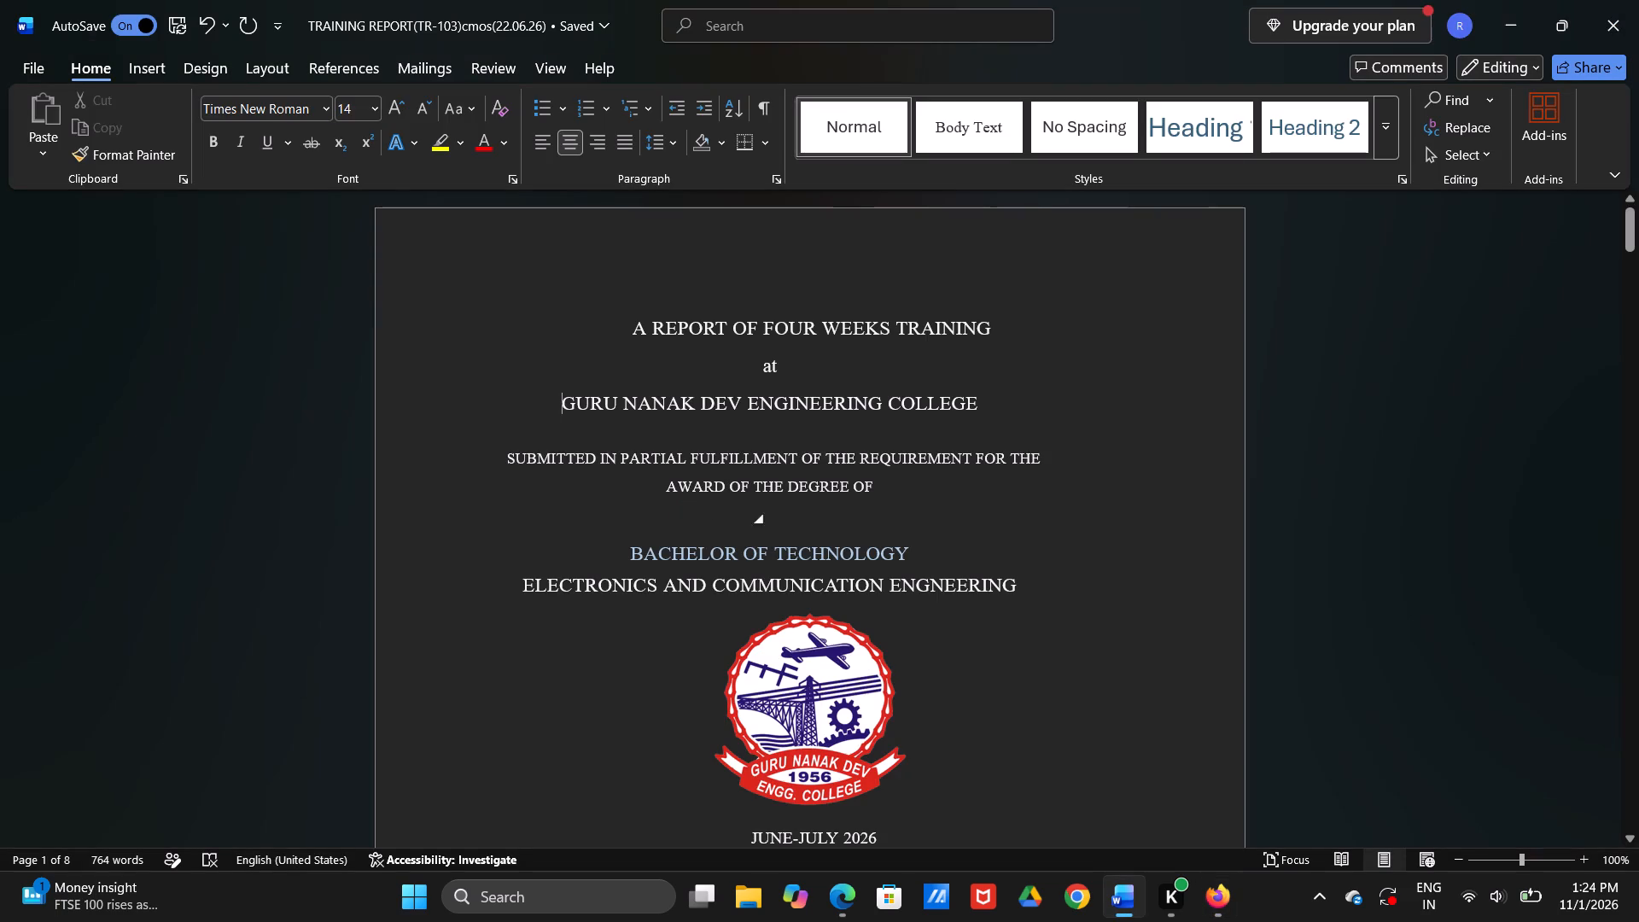
{"action": "left_click", "coordinate": [644, 407]}
{"action": "scroll", "coordinate": [656, 487], "scroll_direction": "down", "scroll_amount": 7}
{"action": "scroll", "coordinate": [664, 486], "scroll_direction": "up", "scroll_amount": 1}
{"action": "scroll", "coordinate": [664, 486], "scroll_direction": "down", "scroll_amount": 1}
{"action": "scroll", "coordinate": [664, 486], "scroll_direction": "up", "scroll_amount": 1}
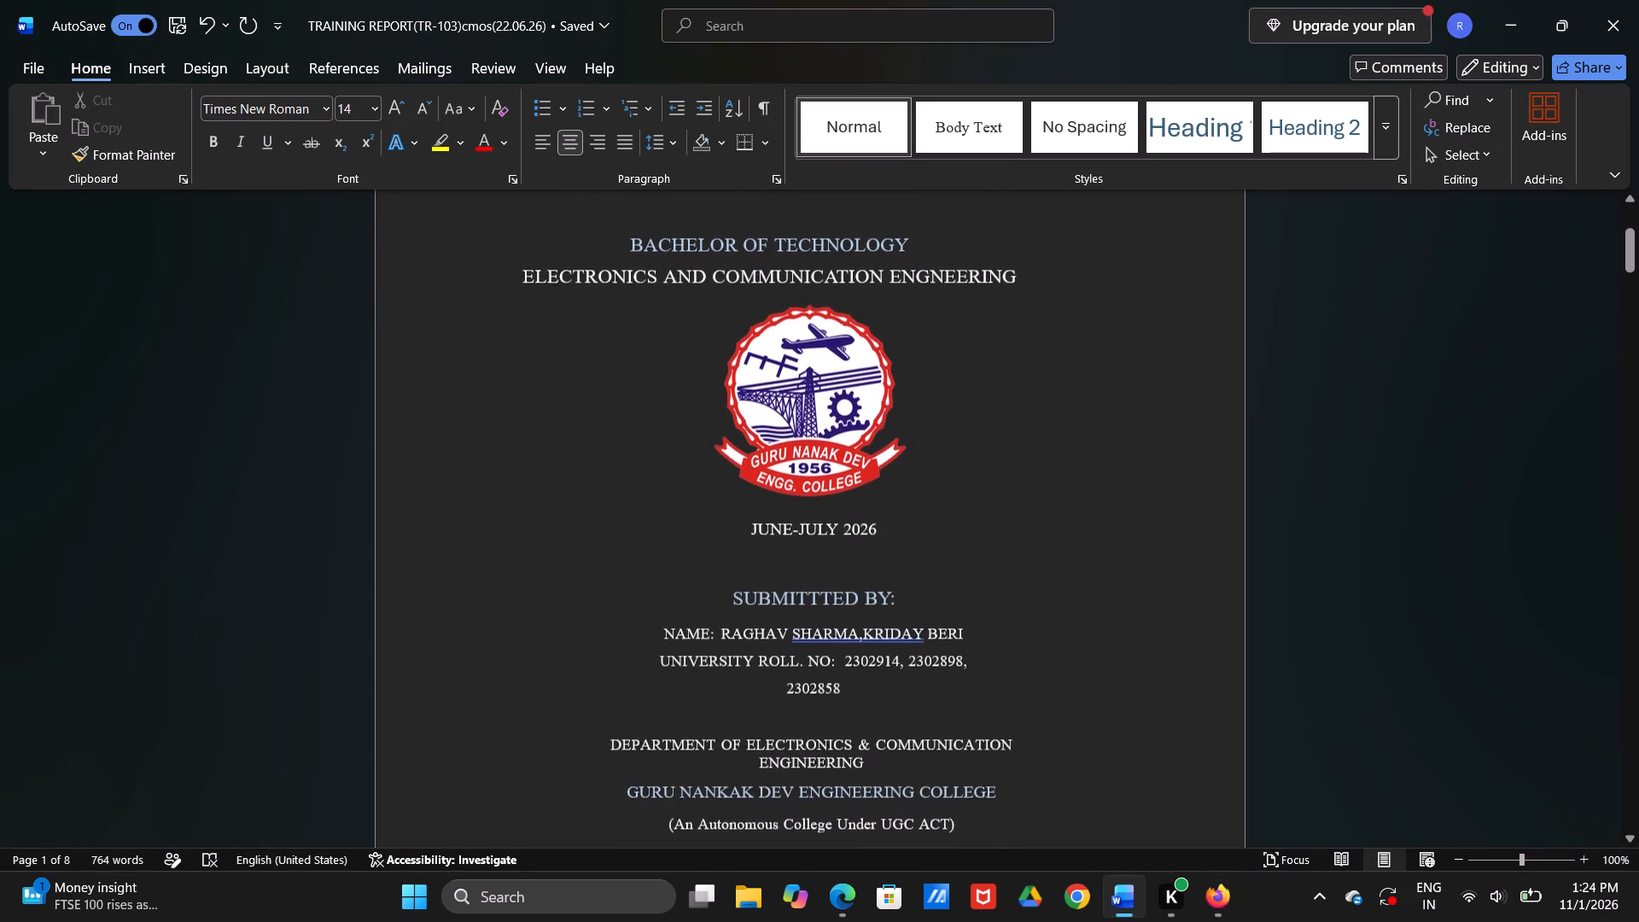
{"action": "scroll", "coordinate": [665, 486], "scroll_direction": "down", "scroll_amount": 1}
{"action": "scroll", "coordinate": [665, 486], "scroll_direction": "up", "scroll_amount": 1}
{"action": "scroll", "coordinate": [665, 486], "scroll_direction": "down", "scroll_amount": 1}
{"action": "scroll", "coordinate": [665, 487], "scroll_direction": "up", "scroll_amount": 1}
{"action": "scroll", "coordinate": [665, 487], "scroll_direction": "down", "scroll_amount": 1}
{"action": "scroll", "coordinate": [665, 487], "scroll_direction": "up", "scroll_amount": 1}
{"action": "scroll", "coordinate": [665, 487], "scroll_direction": "down", "scroll_amount": 1}
{"action": "scroll", "coordinate": [665, 487], "scroll_direction": "up", "scroll_amount": 1}
{"action": "scroll", "coordinate": [665, 487], "scroll_direction": "down", "scroll_amount": 1}
{"action": "scroll", "coordinate": [665, 487], "scroll_direction": "up", "scroll_amount": 1}
{"action": "scroll", "coordinate": [665, 487], "scroll_direction": "down", "scroll_amount": 1}
{"action": "scroll", "coordinate": [665, 487], "scroll_direction": "up", "scroll_amount": 1}
{"action": "scroll", "coordinate": [665, 487], "scroll_direction": "down", "scroll_amount": 1}
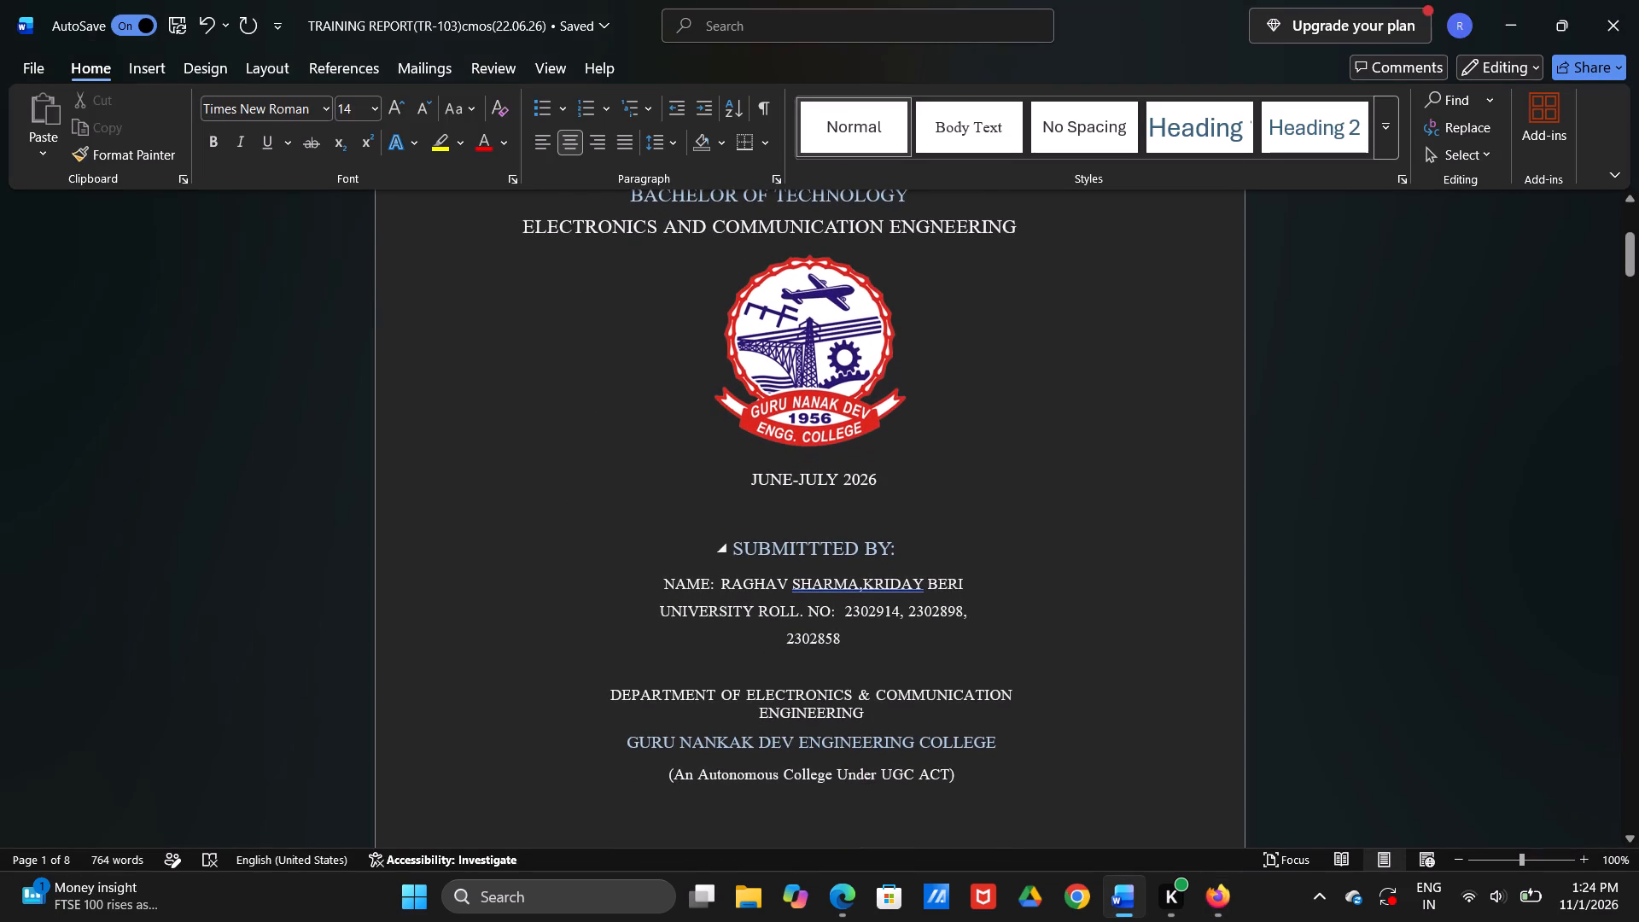
Add the third student's name, preceded by a comma, to the title page's name line and start a new paragraph before UNIVERSITY ROLL. NO.
{"action": "left_click", "coordinate": [960, 614]}
{"action": "left_click", "coordinate": [1002, 576]}
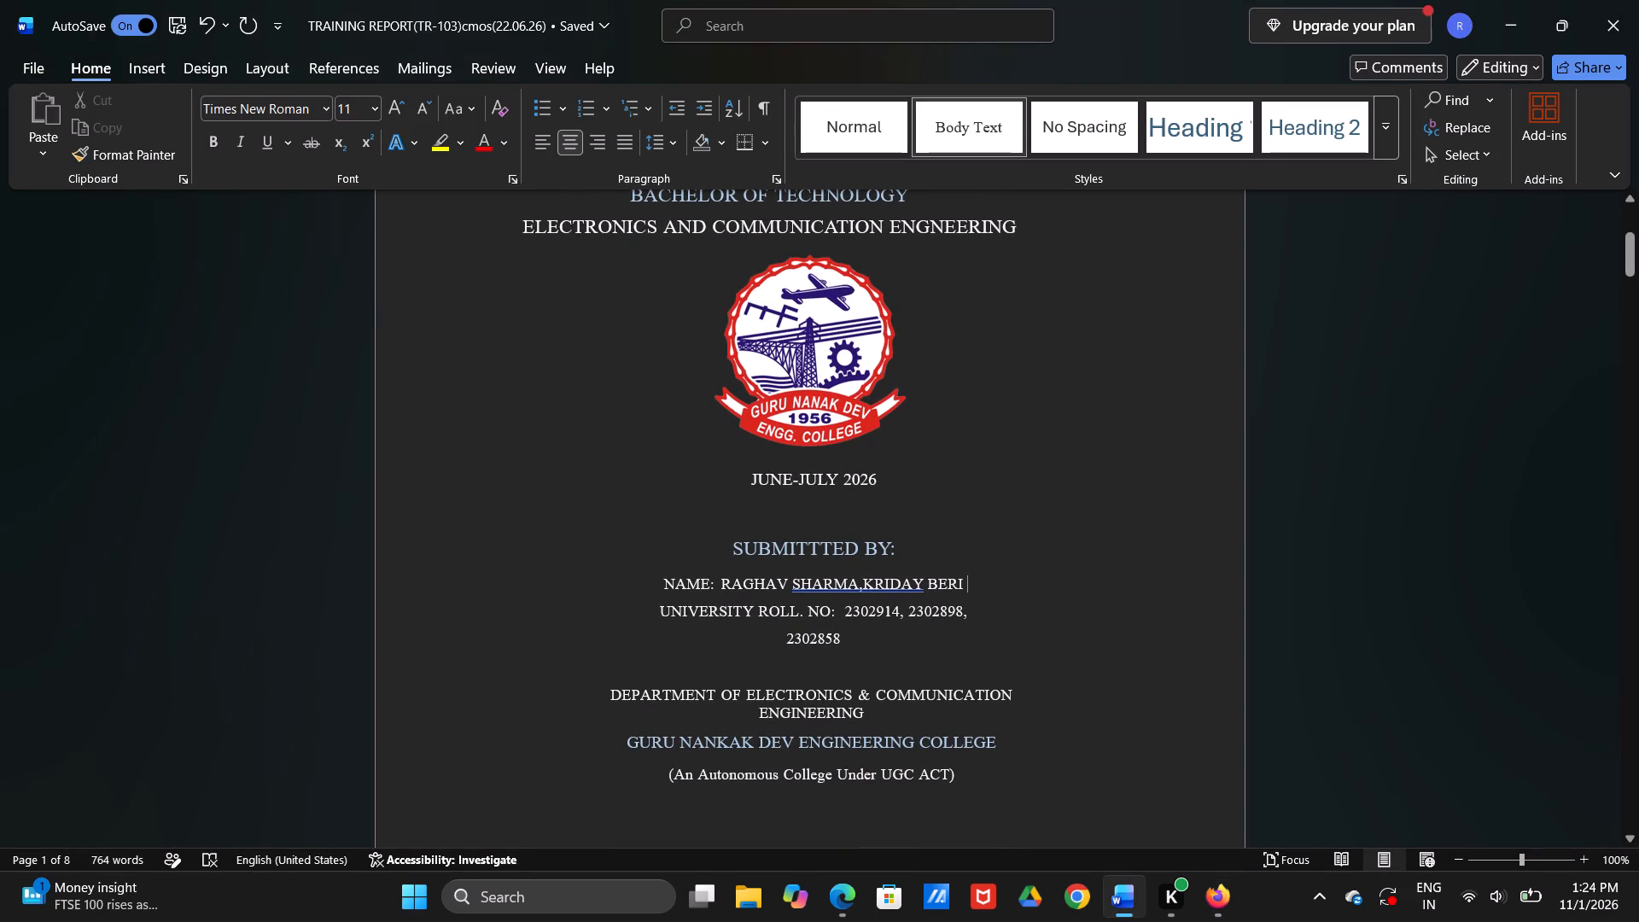
{"action": "key", "text": "BackSpace"}
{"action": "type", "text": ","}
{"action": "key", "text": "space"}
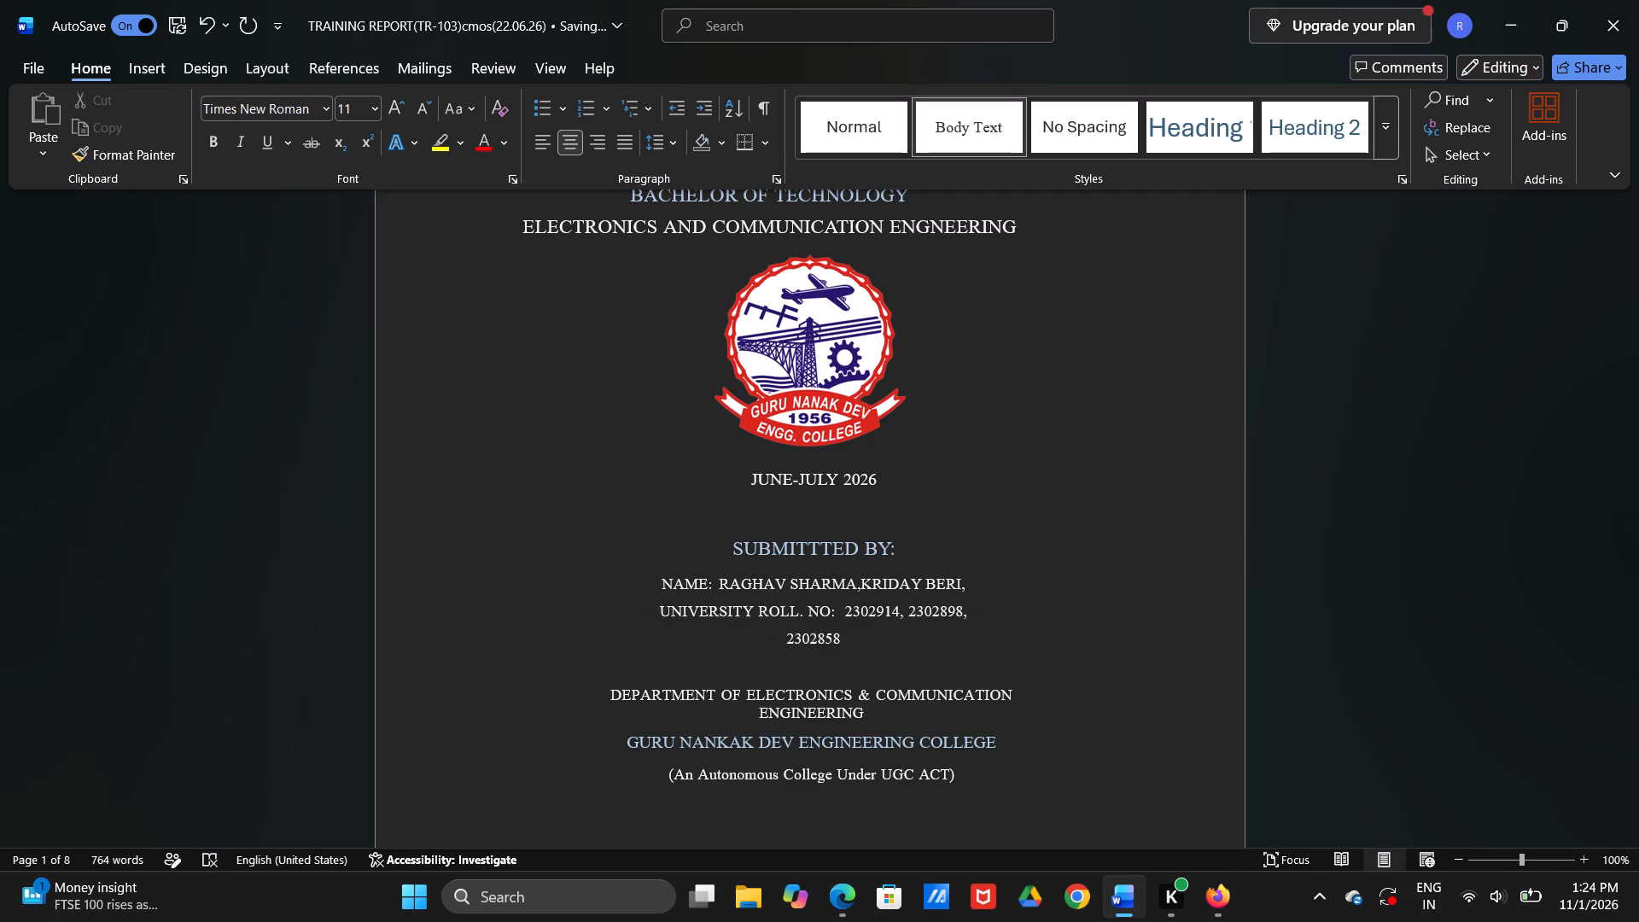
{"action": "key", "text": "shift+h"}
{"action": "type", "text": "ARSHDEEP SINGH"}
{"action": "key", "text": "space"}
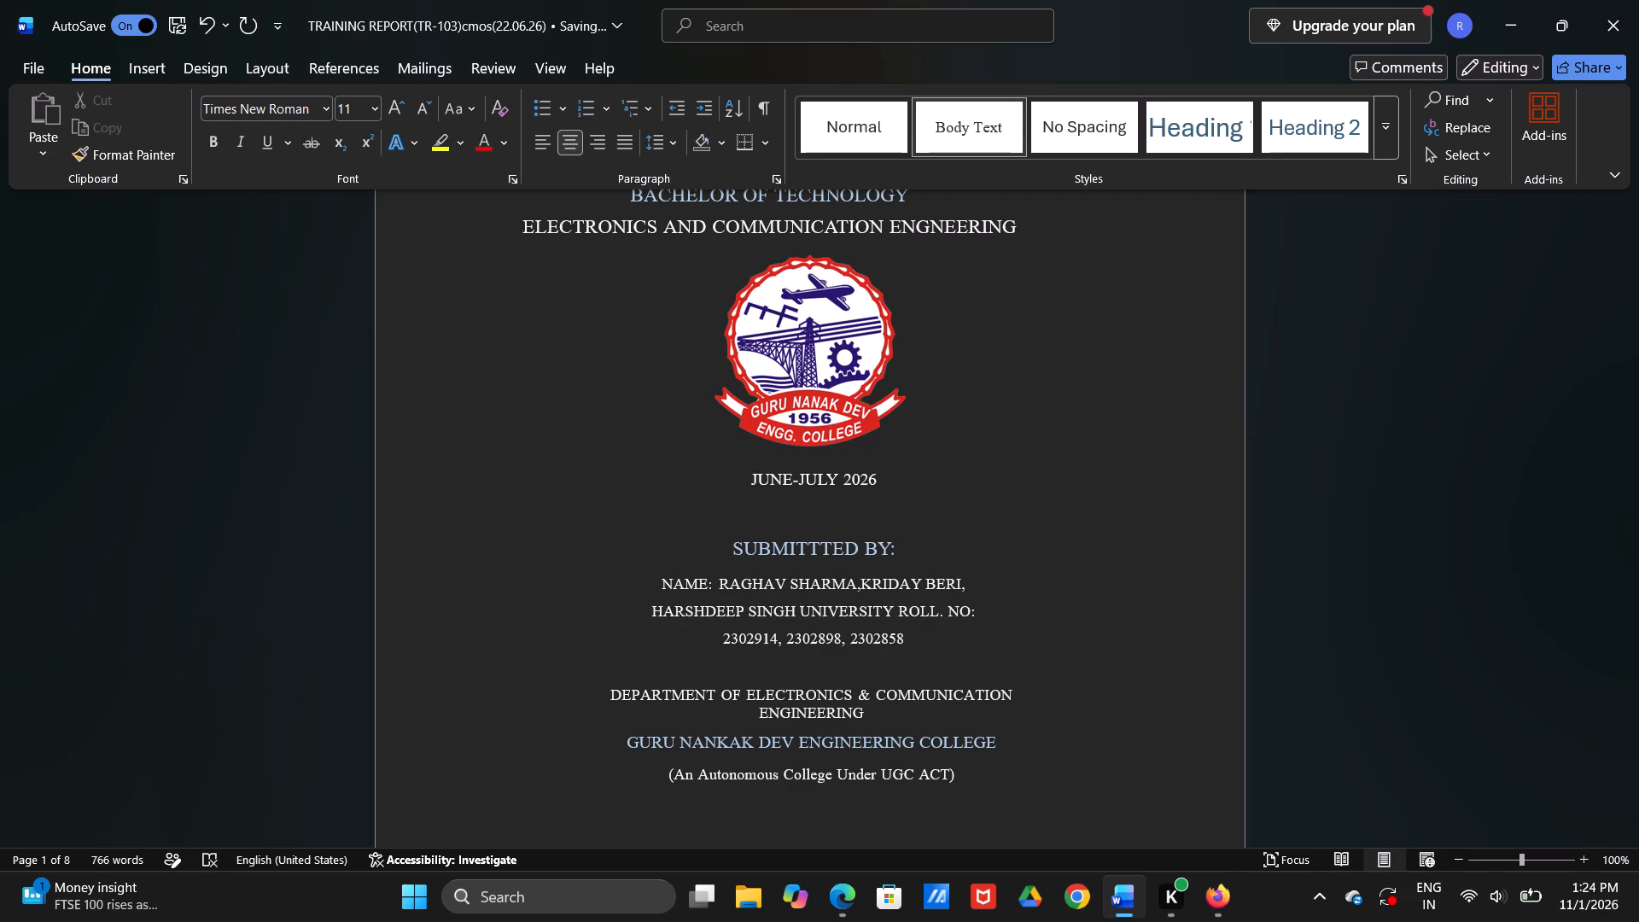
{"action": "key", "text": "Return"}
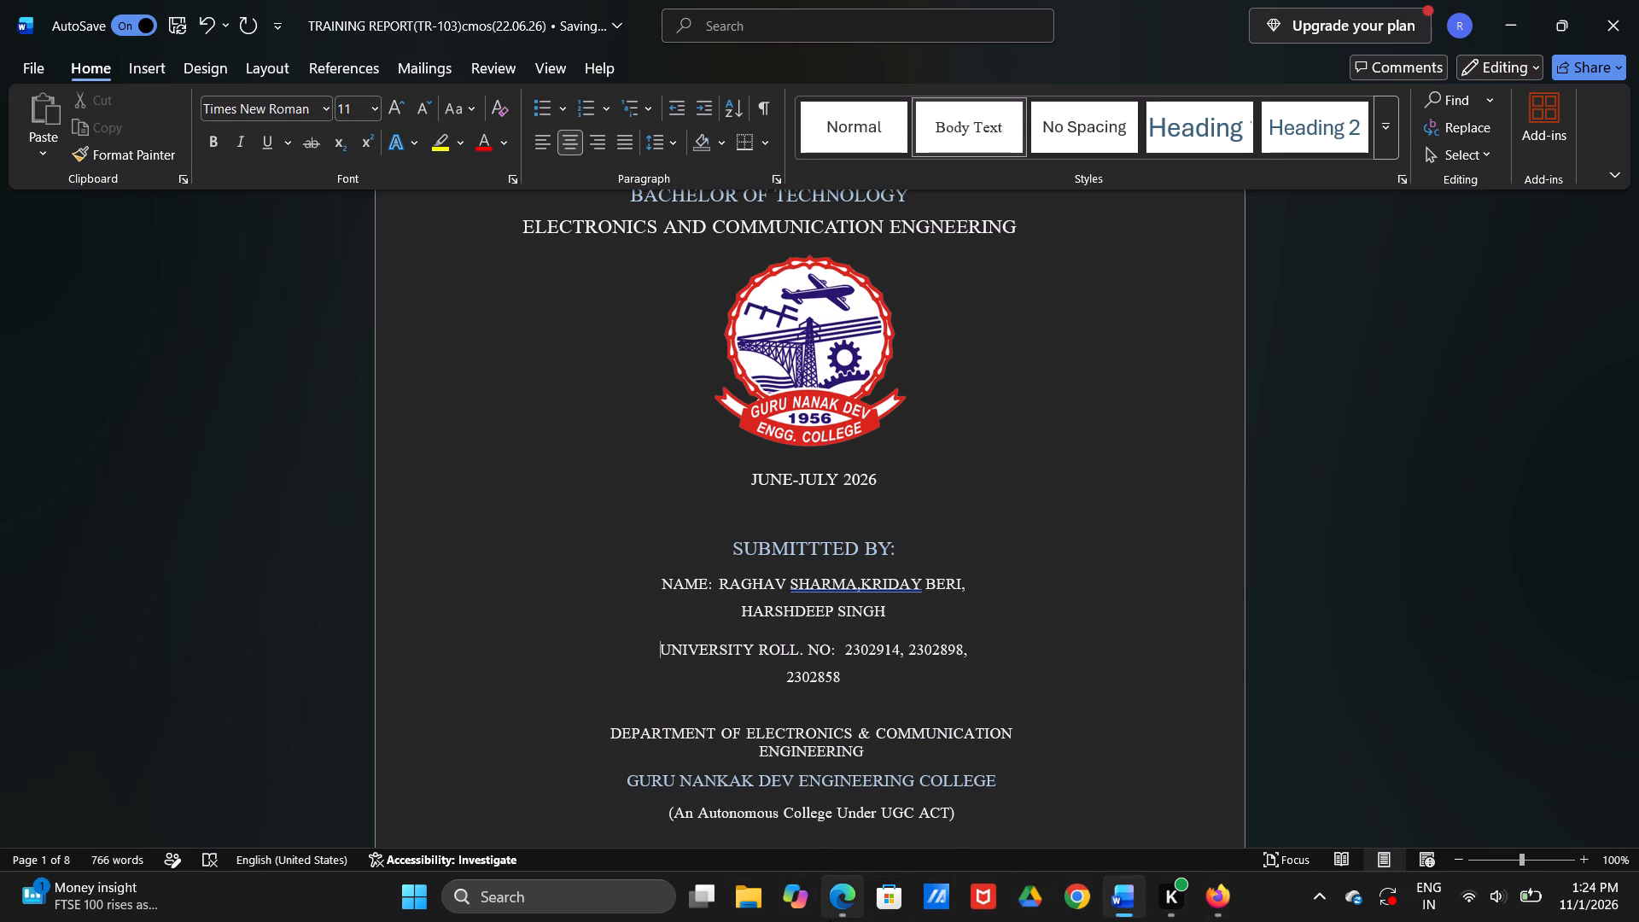
Search Windows for the WhatsApp app.
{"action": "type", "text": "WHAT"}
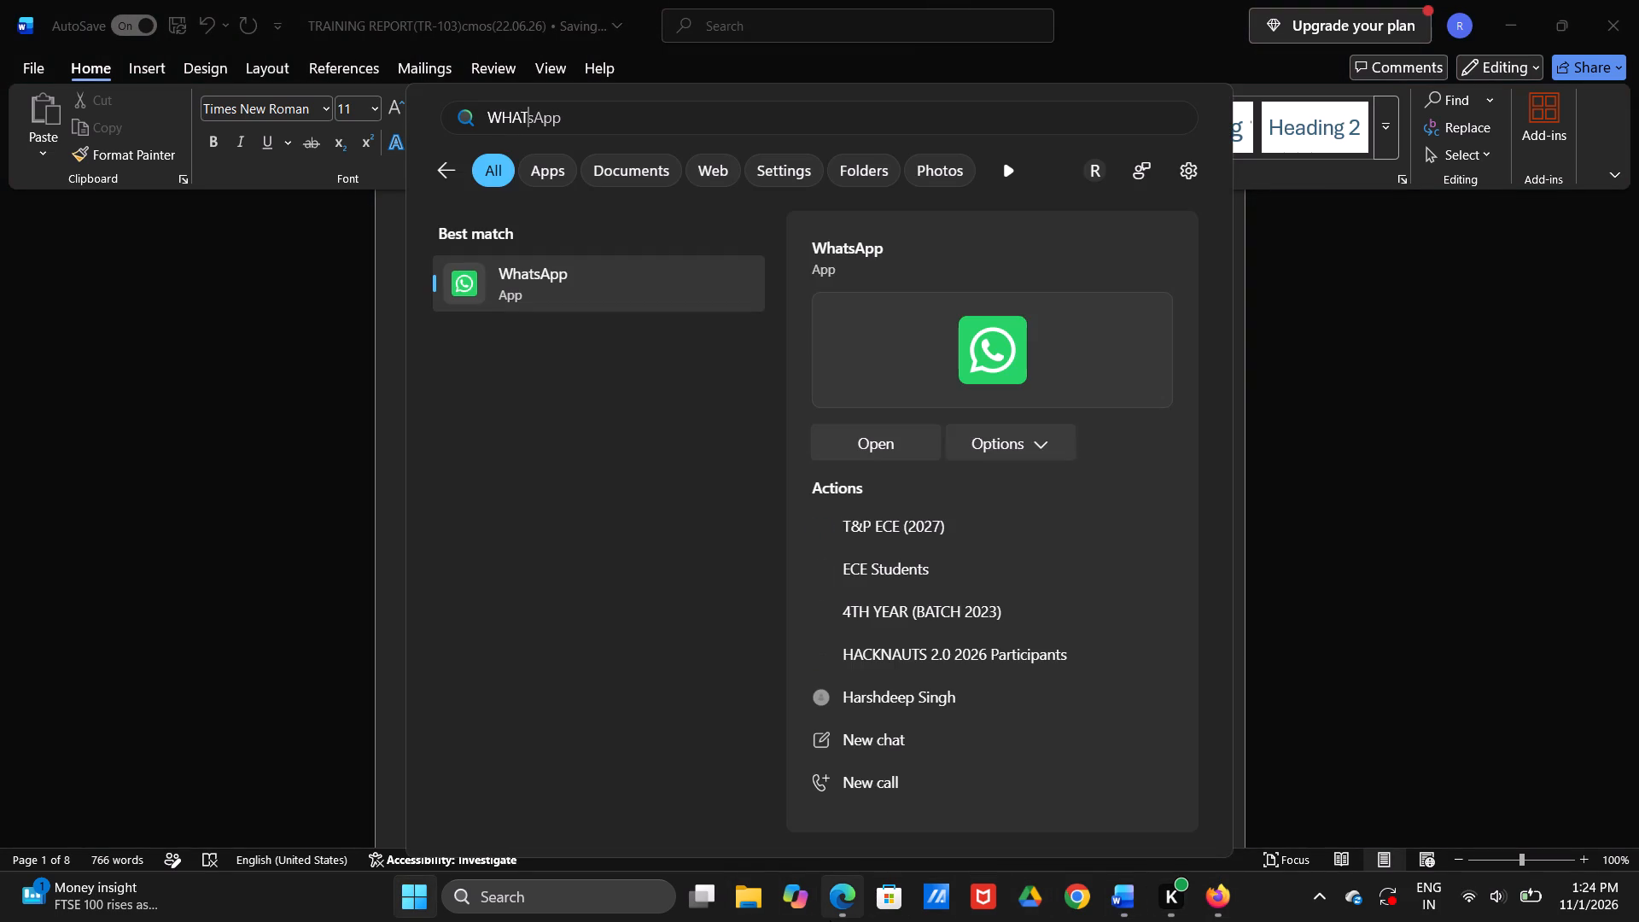
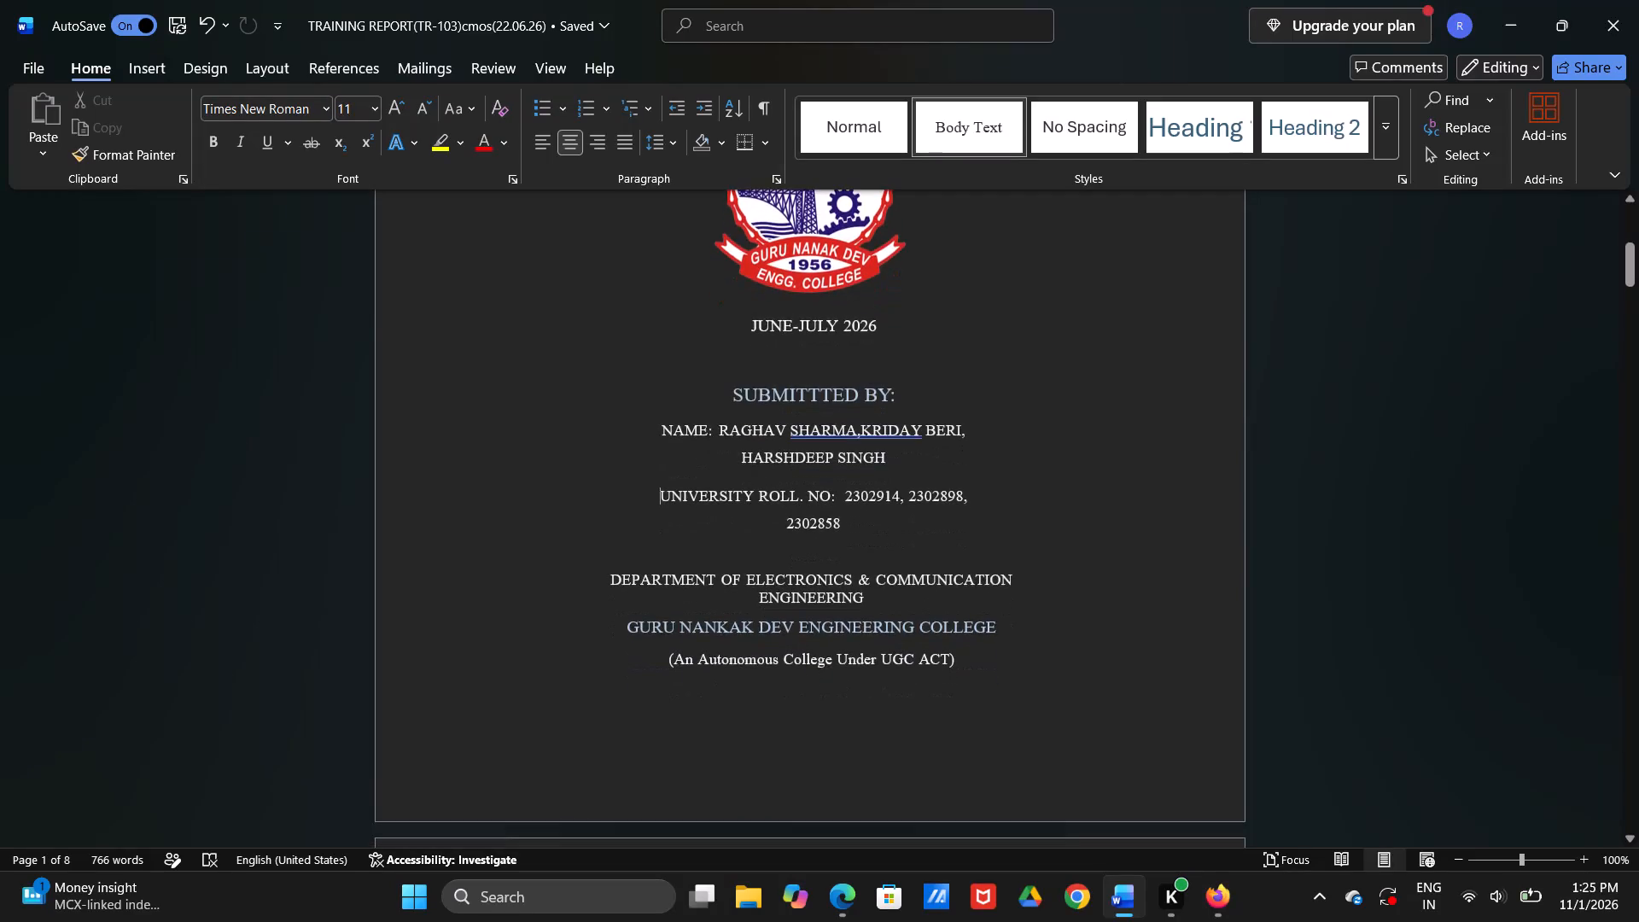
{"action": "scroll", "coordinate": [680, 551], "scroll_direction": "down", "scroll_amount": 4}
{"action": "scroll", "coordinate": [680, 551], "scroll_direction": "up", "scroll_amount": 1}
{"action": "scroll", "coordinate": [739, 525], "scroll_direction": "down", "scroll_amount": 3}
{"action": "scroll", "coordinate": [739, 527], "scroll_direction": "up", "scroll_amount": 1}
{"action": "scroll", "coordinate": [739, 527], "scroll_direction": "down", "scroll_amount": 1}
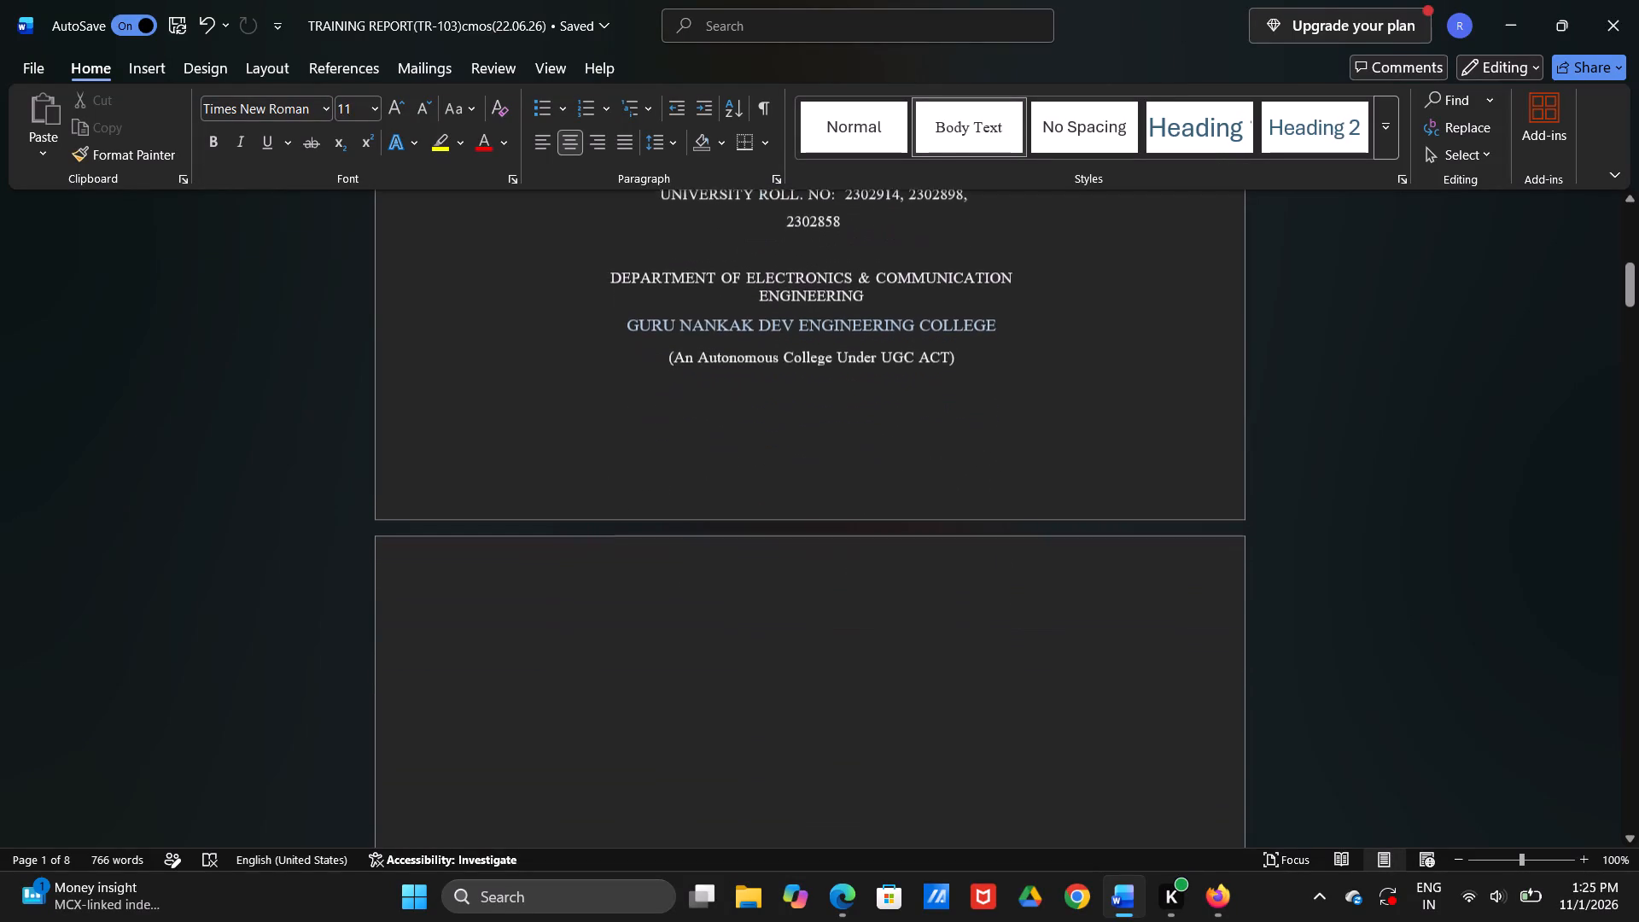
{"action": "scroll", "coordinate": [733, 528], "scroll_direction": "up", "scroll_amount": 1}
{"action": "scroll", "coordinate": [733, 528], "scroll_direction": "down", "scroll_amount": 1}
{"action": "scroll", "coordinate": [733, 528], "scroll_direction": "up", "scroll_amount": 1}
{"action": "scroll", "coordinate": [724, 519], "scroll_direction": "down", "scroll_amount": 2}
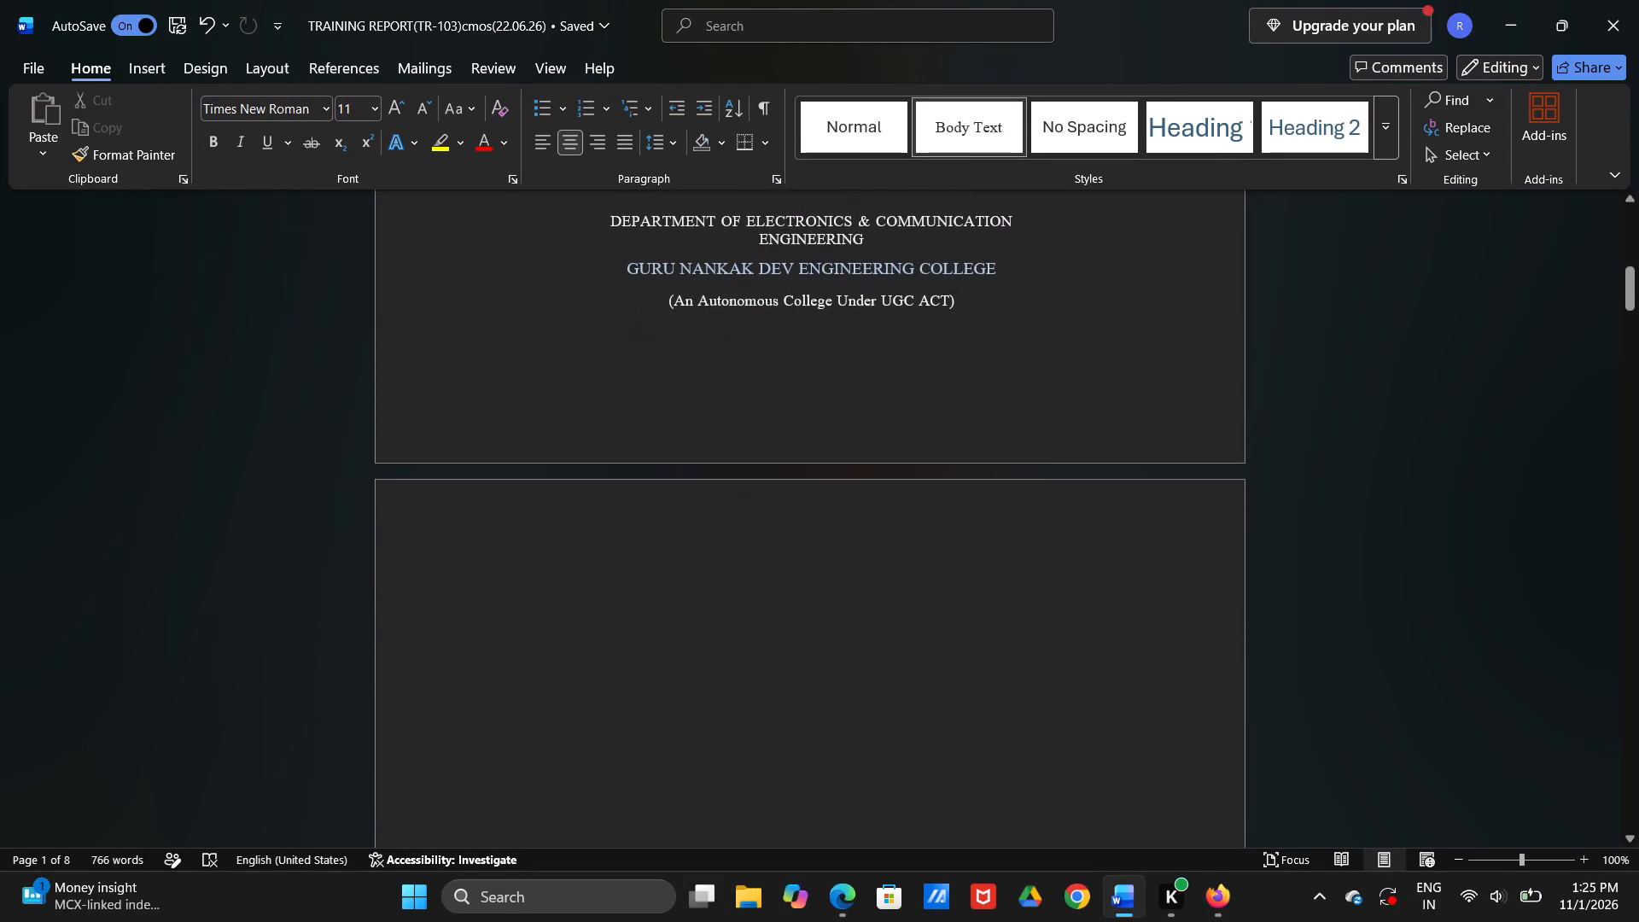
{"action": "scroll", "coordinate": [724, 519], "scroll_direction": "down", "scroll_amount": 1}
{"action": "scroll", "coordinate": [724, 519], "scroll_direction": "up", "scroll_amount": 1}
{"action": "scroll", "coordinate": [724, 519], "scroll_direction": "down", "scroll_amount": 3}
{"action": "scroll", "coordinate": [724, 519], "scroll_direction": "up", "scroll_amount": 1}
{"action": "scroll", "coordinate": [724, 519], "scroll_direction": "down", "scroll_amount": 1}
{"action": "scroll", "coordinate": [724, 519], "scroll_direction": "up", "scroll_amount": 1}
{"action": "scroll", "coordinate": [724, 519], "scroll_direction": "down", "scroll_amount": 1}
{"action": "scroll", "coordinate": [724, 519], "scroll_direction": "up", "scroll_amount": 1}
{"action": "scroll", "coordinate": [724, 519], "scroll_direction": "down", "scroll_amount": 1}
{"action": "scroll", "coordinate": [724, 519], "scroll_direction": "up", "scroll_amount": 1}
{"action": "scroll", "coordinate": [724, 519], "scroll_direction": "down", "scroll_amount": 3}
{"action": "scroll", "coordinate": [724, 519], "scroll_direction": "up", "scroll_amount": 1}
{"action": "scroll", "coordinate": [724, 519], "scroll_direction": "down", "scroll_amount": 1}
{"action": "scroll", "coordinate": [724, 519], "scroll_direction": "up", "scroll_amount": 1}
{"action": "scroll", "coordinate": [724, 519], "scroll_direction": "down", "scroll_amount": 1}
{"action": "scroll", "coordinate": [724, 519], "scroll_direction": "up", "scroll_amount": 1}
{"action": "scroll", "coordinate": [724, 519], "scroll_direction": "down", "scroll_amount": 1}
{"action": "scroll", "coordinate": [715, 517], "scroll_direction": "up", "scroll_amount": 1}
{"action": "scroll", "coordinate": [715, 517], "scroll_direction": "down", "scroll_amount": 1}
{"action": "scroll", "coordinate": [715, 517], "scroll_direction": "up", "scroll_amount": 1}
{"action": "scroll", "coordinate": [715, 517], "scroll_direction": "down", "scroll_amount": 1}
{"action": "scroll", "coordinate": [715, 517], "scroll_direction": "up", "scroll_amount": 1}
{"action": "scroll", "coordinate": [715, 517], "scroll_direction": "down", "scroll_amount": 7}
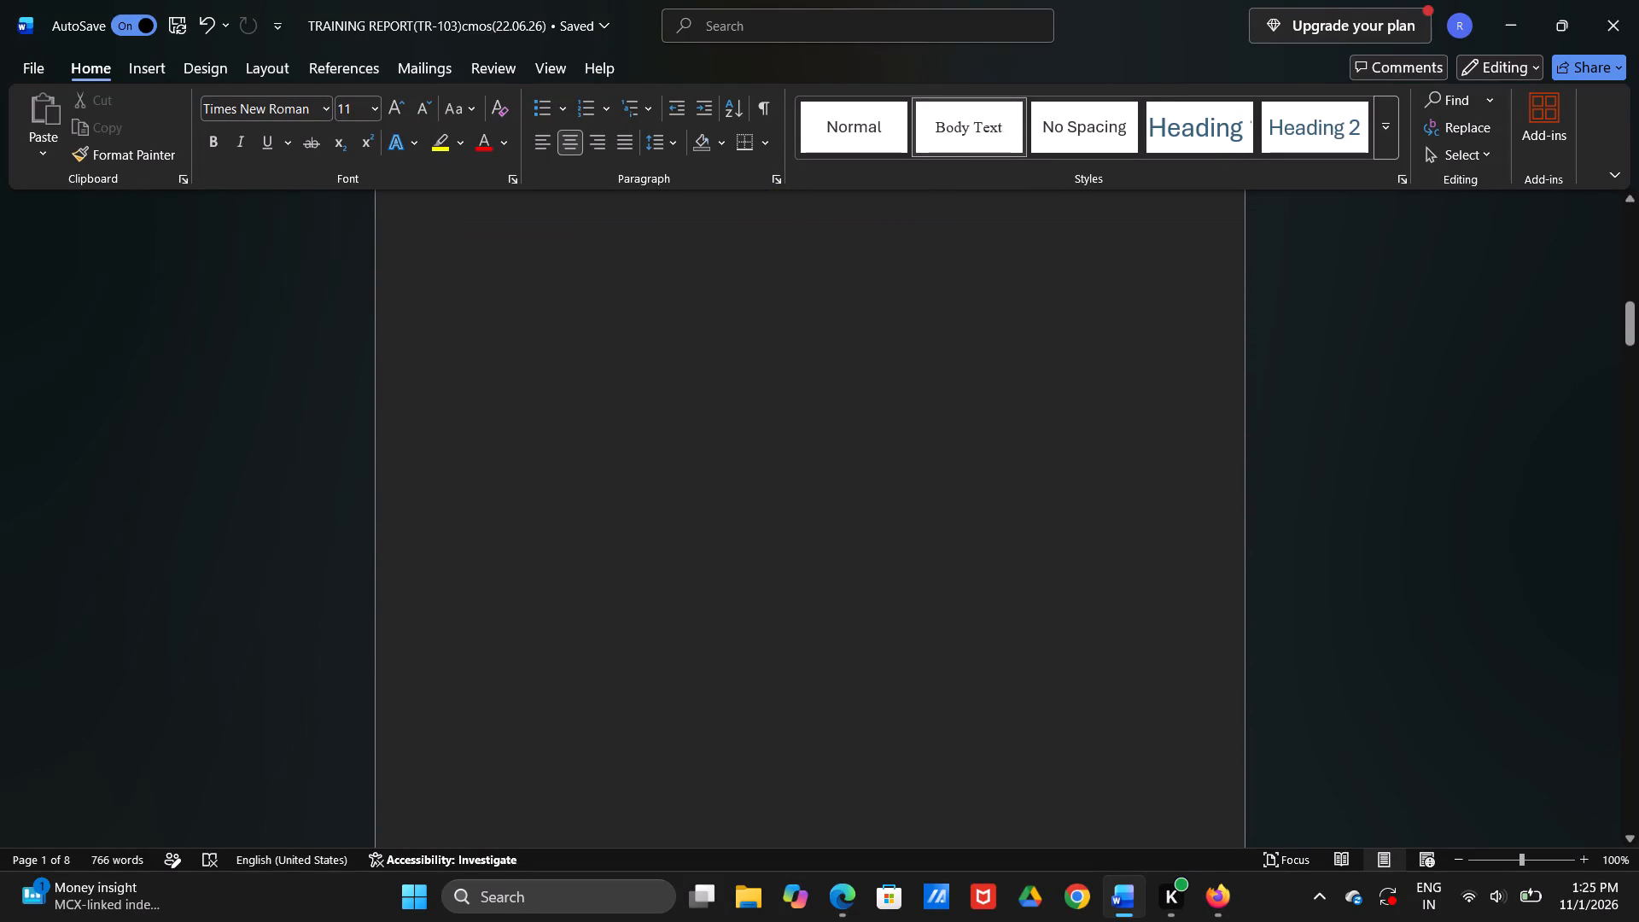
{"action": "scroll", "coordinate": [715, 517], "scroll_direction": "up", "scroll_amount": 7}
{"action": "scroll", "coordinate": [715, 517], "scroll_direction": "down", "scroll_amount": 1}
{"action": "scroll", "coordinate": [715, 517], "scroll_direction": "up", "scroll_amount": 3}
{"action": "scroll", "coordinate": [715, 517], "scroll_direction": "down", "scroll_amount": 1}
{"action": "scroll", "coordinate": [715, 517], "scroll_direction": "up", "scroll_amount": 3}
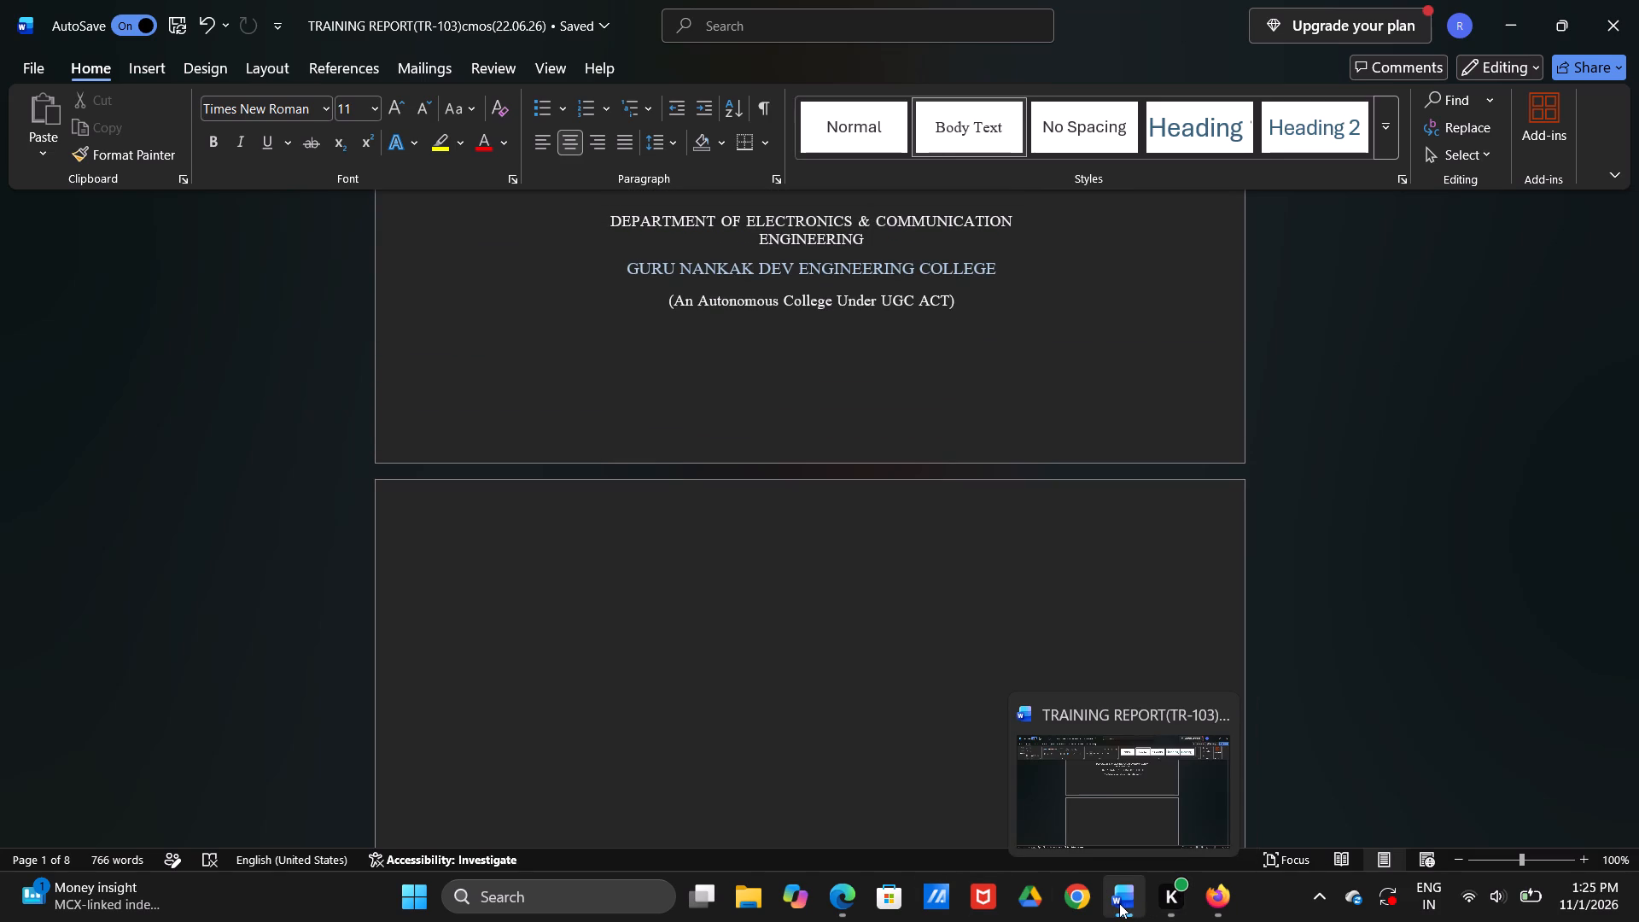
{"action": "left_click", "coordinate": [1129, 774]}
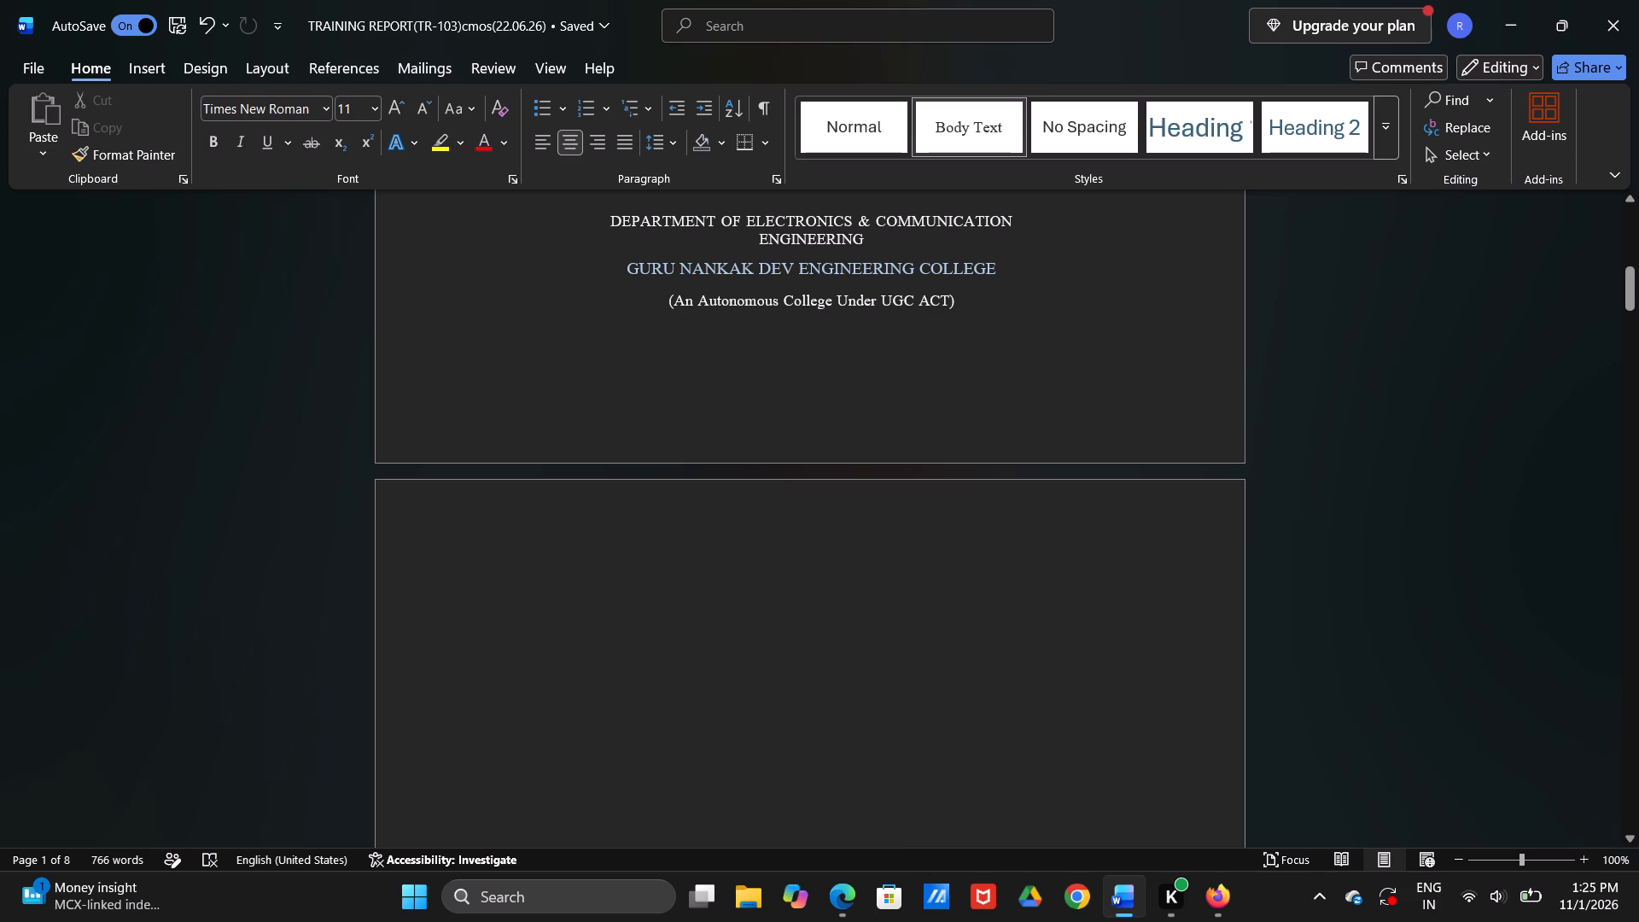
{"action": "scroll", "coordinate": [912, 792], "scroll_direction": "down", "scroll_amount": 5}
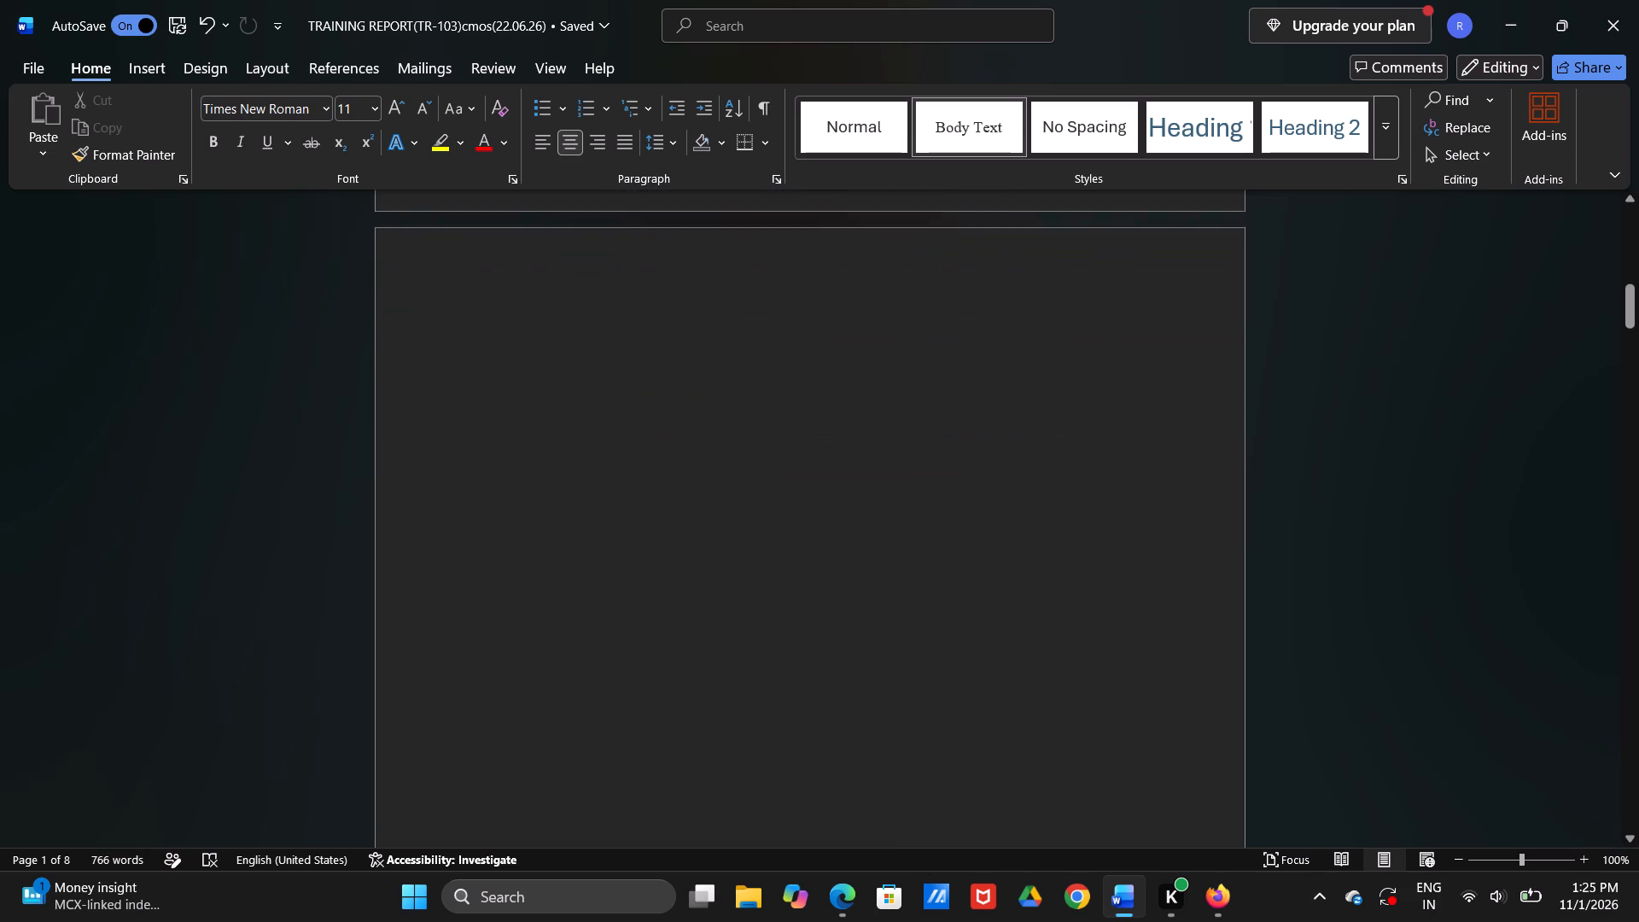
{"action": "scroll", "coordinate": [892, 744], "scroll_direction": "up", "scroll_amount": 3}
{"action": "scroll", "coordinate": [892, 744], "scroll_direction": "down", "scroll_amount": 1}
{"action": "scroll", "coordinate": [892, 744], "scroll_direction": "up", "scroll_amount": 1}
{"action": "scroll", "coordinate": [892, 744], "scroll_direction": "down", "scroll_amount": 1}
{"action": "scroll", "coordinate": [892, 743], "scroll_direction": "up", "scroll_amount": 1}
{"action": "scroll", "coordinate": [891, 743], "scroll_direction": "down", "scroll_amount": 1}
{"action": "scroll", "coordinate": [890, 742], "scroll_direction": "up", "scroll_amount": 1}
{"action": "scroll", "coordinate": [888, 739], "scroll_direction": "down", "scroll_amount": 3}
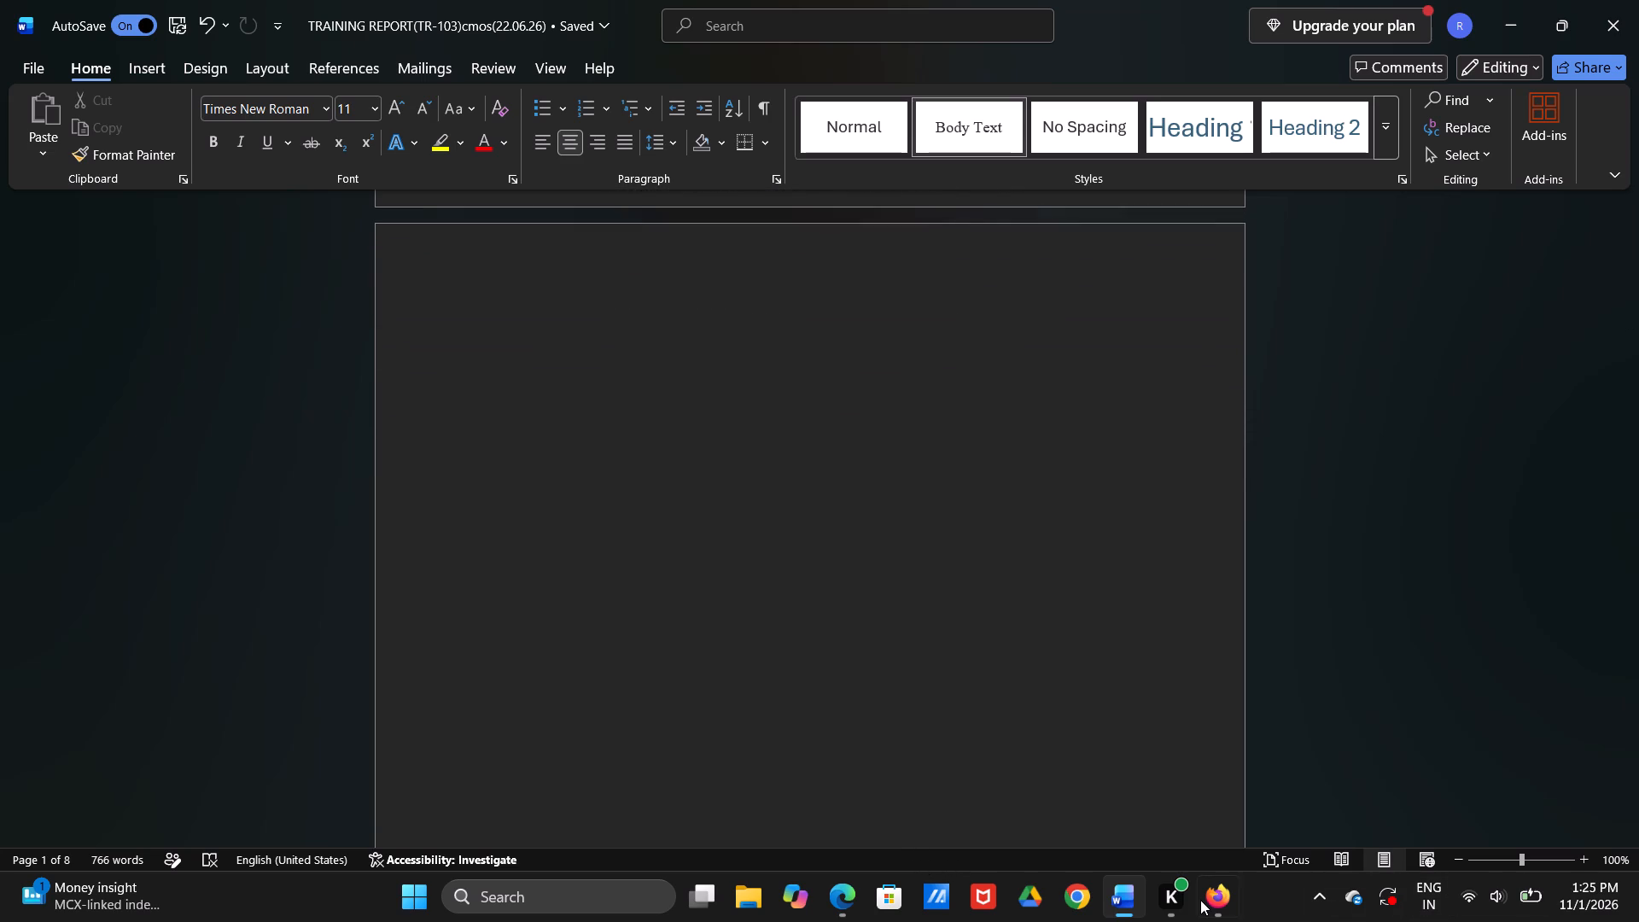
Switch to the training report PDF in Firefox and review the sample title page and the B.Tech Training Report Guidelines.
{"action": "left_click", "coordinate": [1195, 827]}
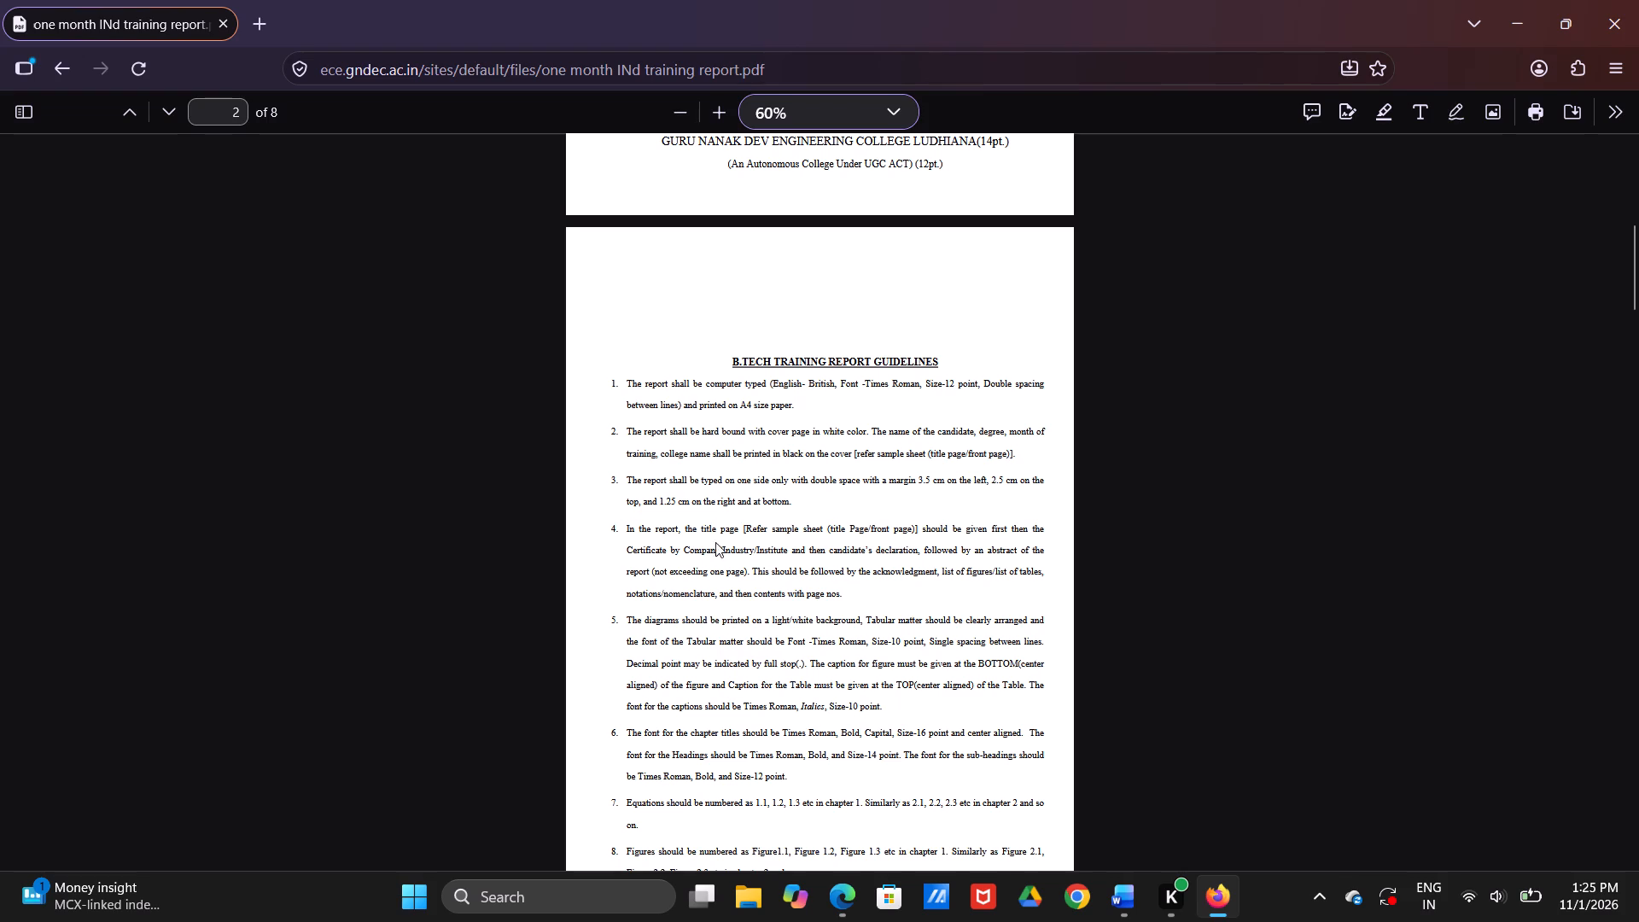
{"action": "scroll", "coordinate": [853, 542], "scroll_direction": "down", "scroll_amount": 2}
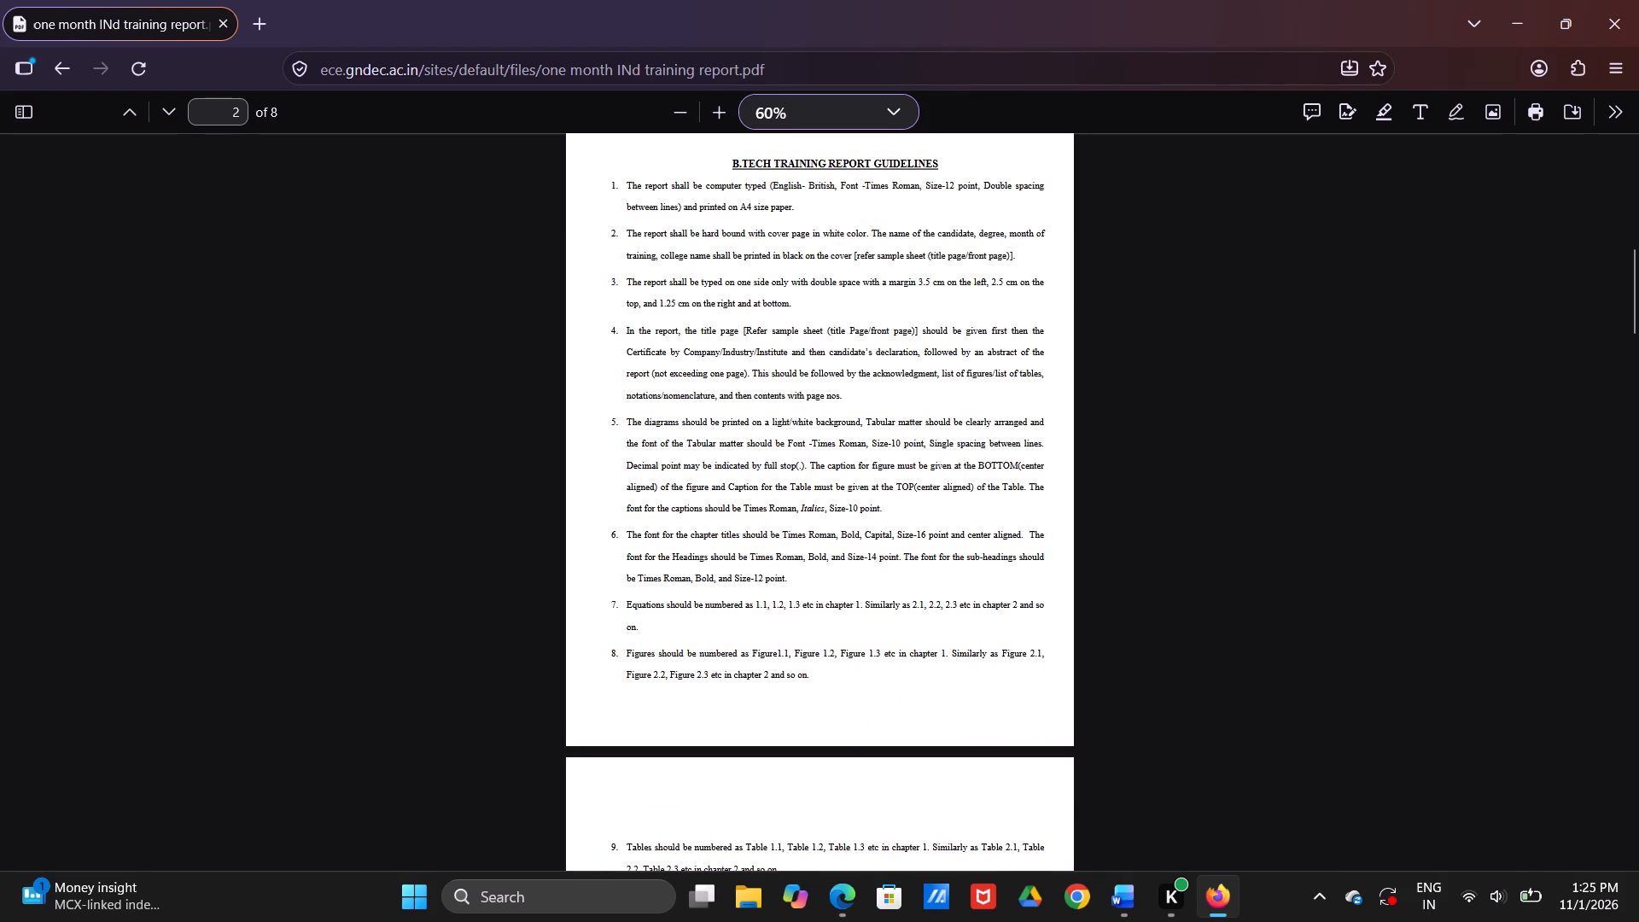
{"action": "scroll", "coordinate": [833, 528], "scroll_direction": "up", "scroll_amount": 1}
{"action": "scroll", "coordinate": [833, 528], "scroll_direction": "down", "scroll_amount": 1}
{"action": "scroll", "coordinate": [833, 528], "scroll_direction": "up", "scroll_amount": 1}
{"action": "scroll", "coordinate": [833, 528], "scroll_direction": "down", "scroll_amount": 1}
{"action": "scroll", "coordinate": [833, 528], "scroll_direction": "up", "scroll_amount": 1}
{"action": "scroll", "coordinate": [833, 528], "scroll_direction": "down", "scroll_amount": 1}
{"action": "scroll", "coordinate": [833, 528], "scroll_direction": "up", "scroll_amount": 5}
{"action": "scroll", "coordinate": [847, 482], "scroll_direction": "down", "scroll_amount": 1}
{"action": "scroll", "coordinate": [847, 482], "scroll_direction": "up", "scroll_amount": 3}
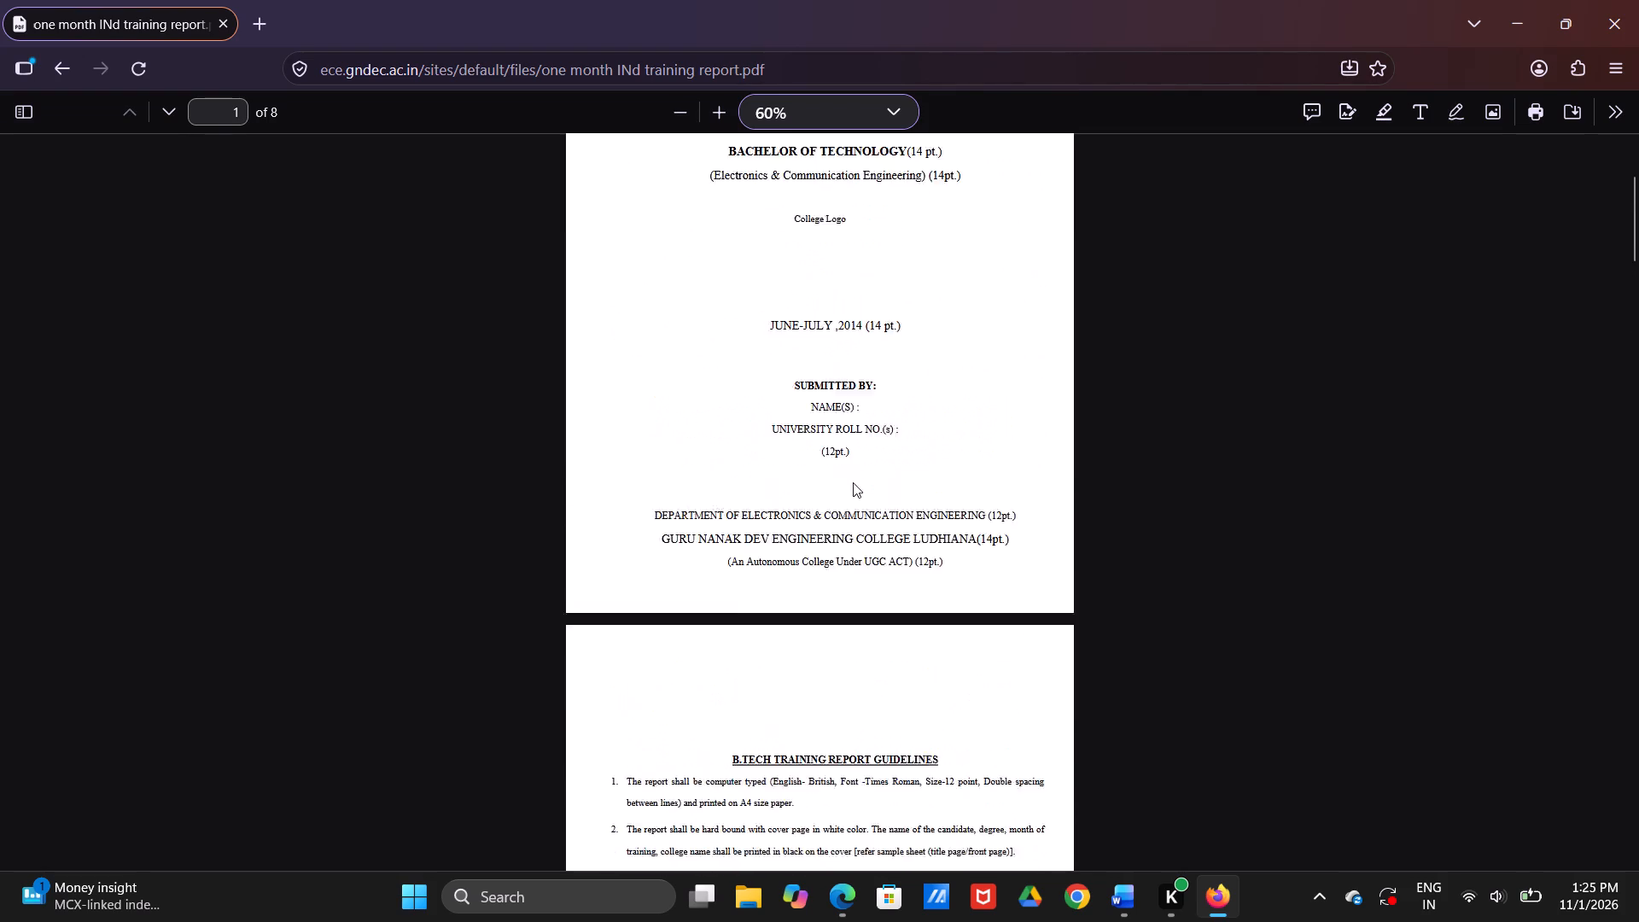
{"action": "scroll", "coordinate": [853, 482], "scroll_direction": "up", "scroll_amount": 2}
{"action": "scroll", "coordinate": [850, 481], "scroll_direction": "down", "scroll_amount": 3}
{"action": "scroll", "coordinate": [844, 479], "scroll_direction": "up", "scroll_amount": 1}
{"action": "scroll", "coordinate": [844, 479], "scroll_direction": "down", "scroll_amount": 1}
{"action": "scroll", "coordinate": [844, 479], "scroll_direction": "up", "scroll_amount": 1}
{"action": "scroll", "coordinate": [844, 479], "scroll_direction": "down", "scroll_amount": 5}
{"action": "scroll", "coordinate": [841, 477], "scroll_direction": "up", "scroll_amount": 1}
{"action": "scroll", "coordinate": [841, 477], "scroll_direction": "down", "scroll_amount": 1}
{"action": "scroll", "coordinate": [841, 477], "scroll_direction": "up", "scroll_amount": 1}
{"action": "scroll", "coordinate": [831, 477], "scroll_direction": "down", "scroll_amount": 1}
{"action": "scroll", "coordinate": [831, 477], "scroll_direction": "up", "scroll_amount": 1}
{"action": "scroll", "coordinate": [831, 477], "scroll_direction": "down", "scroll_amount": 1}
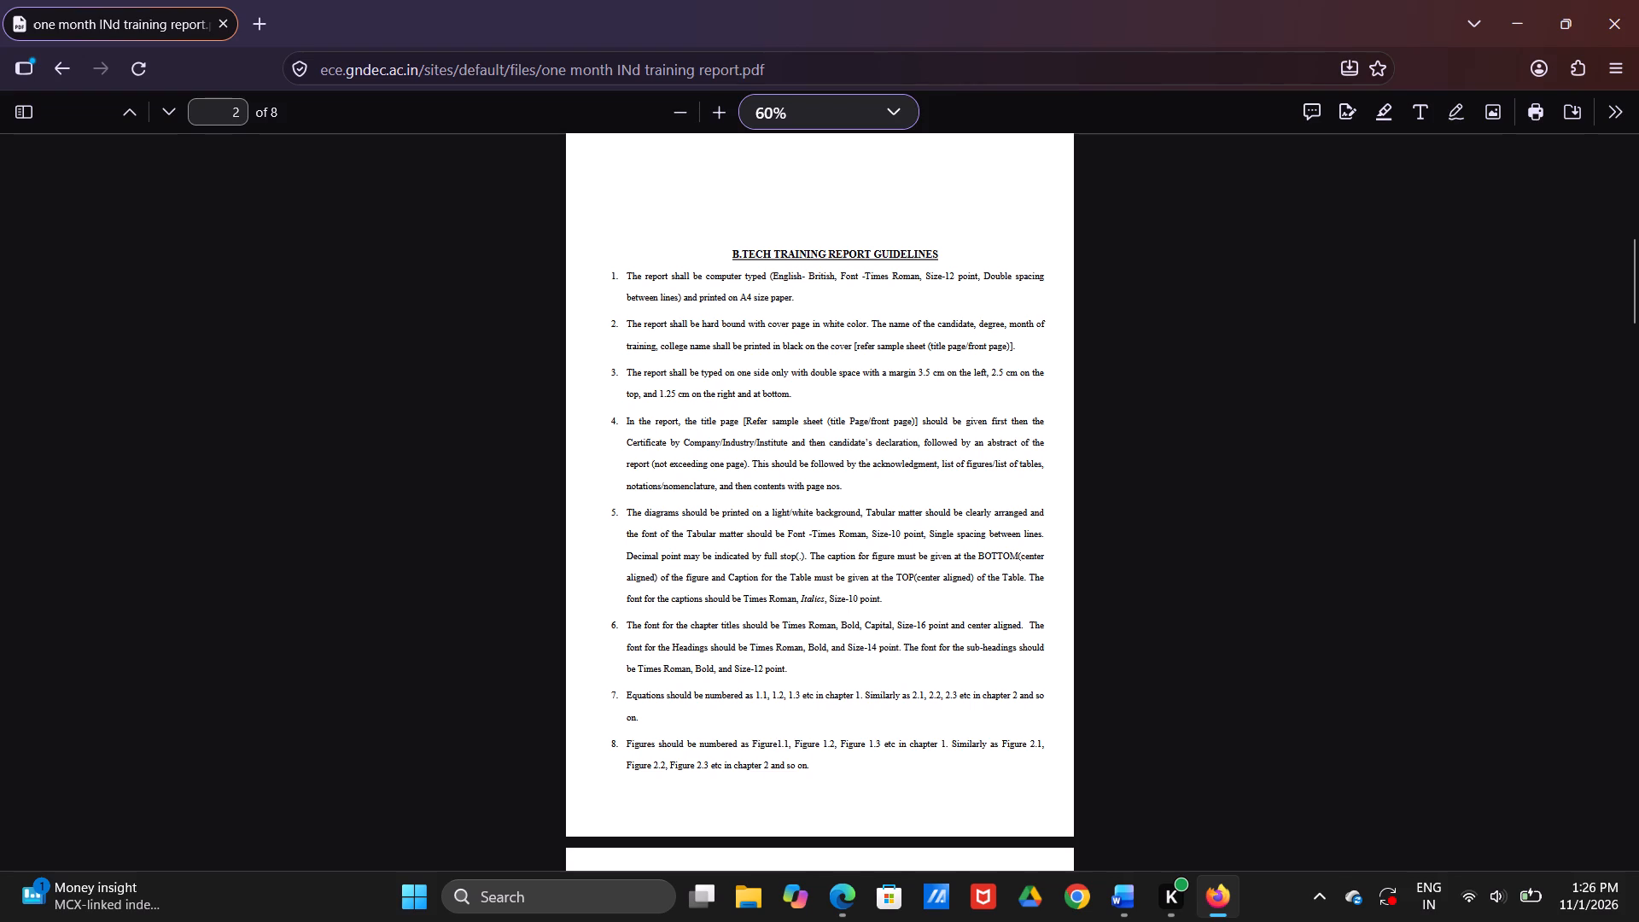
Return to the training report in Word and shrink the title page's college logo proportionally to about three quarters of its size.
{"action": "key", "text": "alt+Tab"}
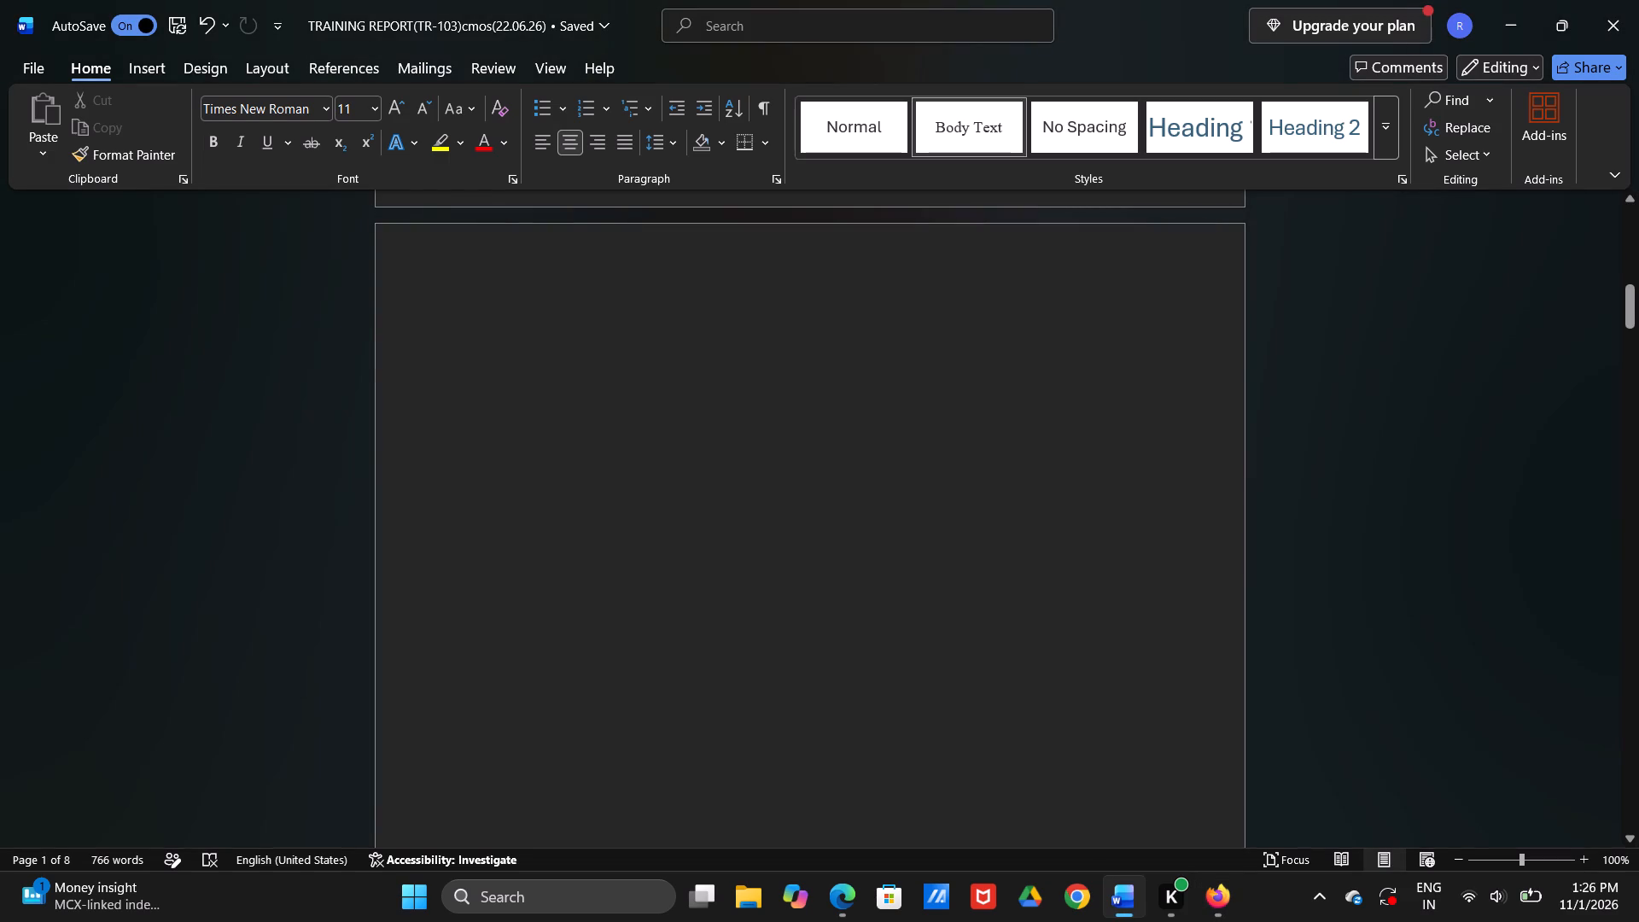
{"action": "scroll", "coordinate": [1146, 632], "scroll_direction": "up", "scroll_amount": 3}
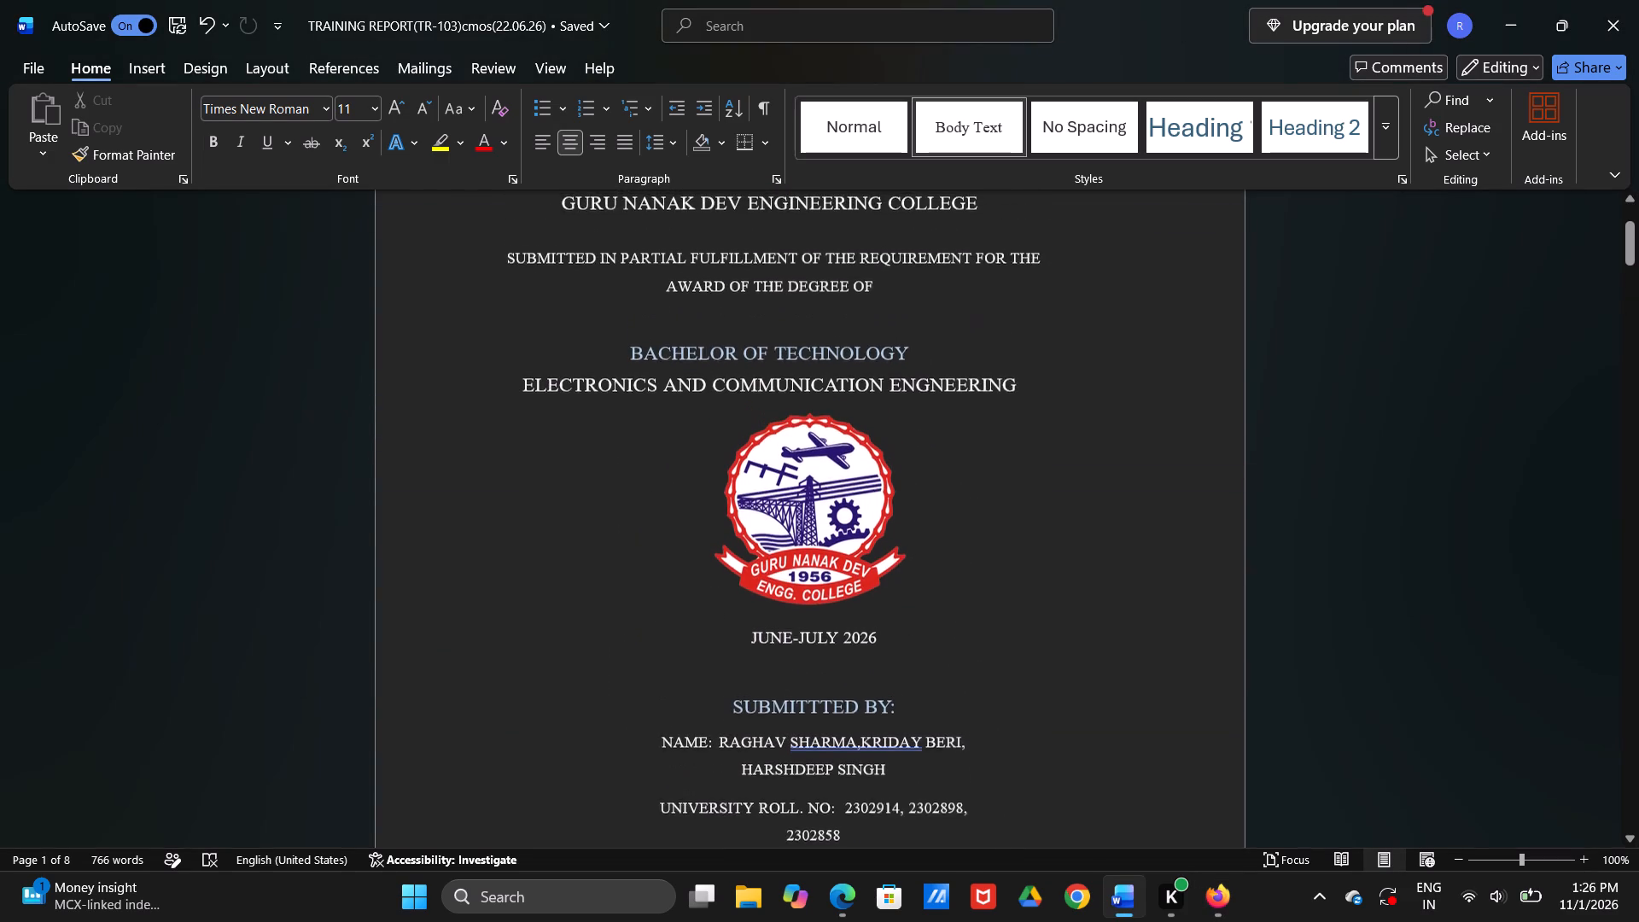
{"action": "left_click", "coordinate": [833, 543]}
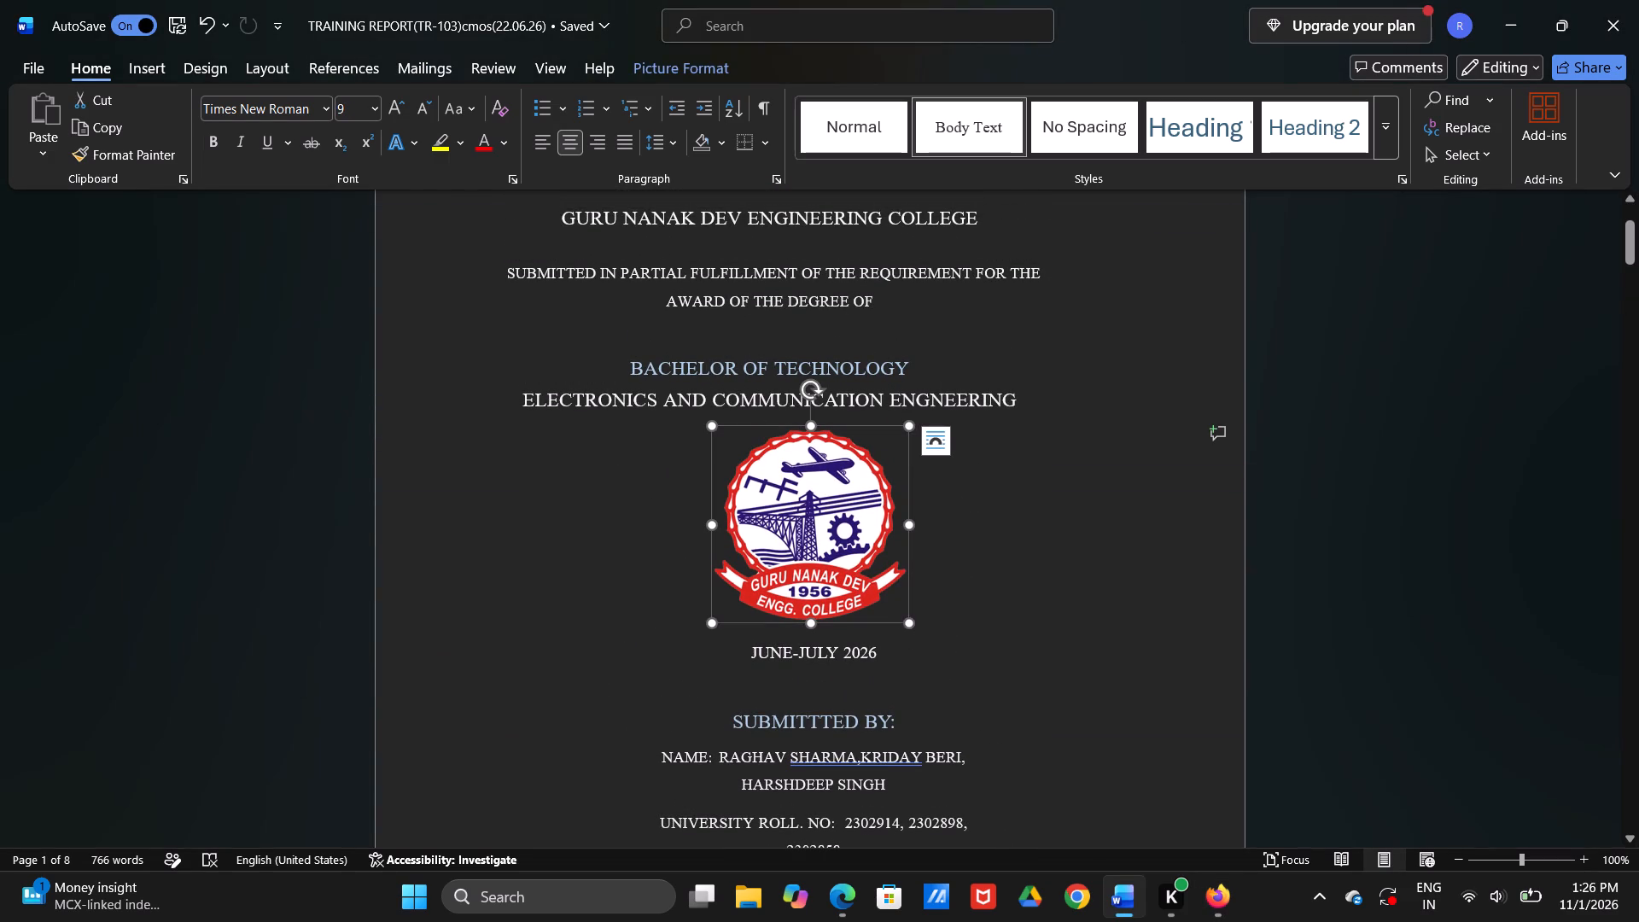
{"action": "left_click_drag", "start_coordinate": [908, 629], "coordinate": [860, 574]}
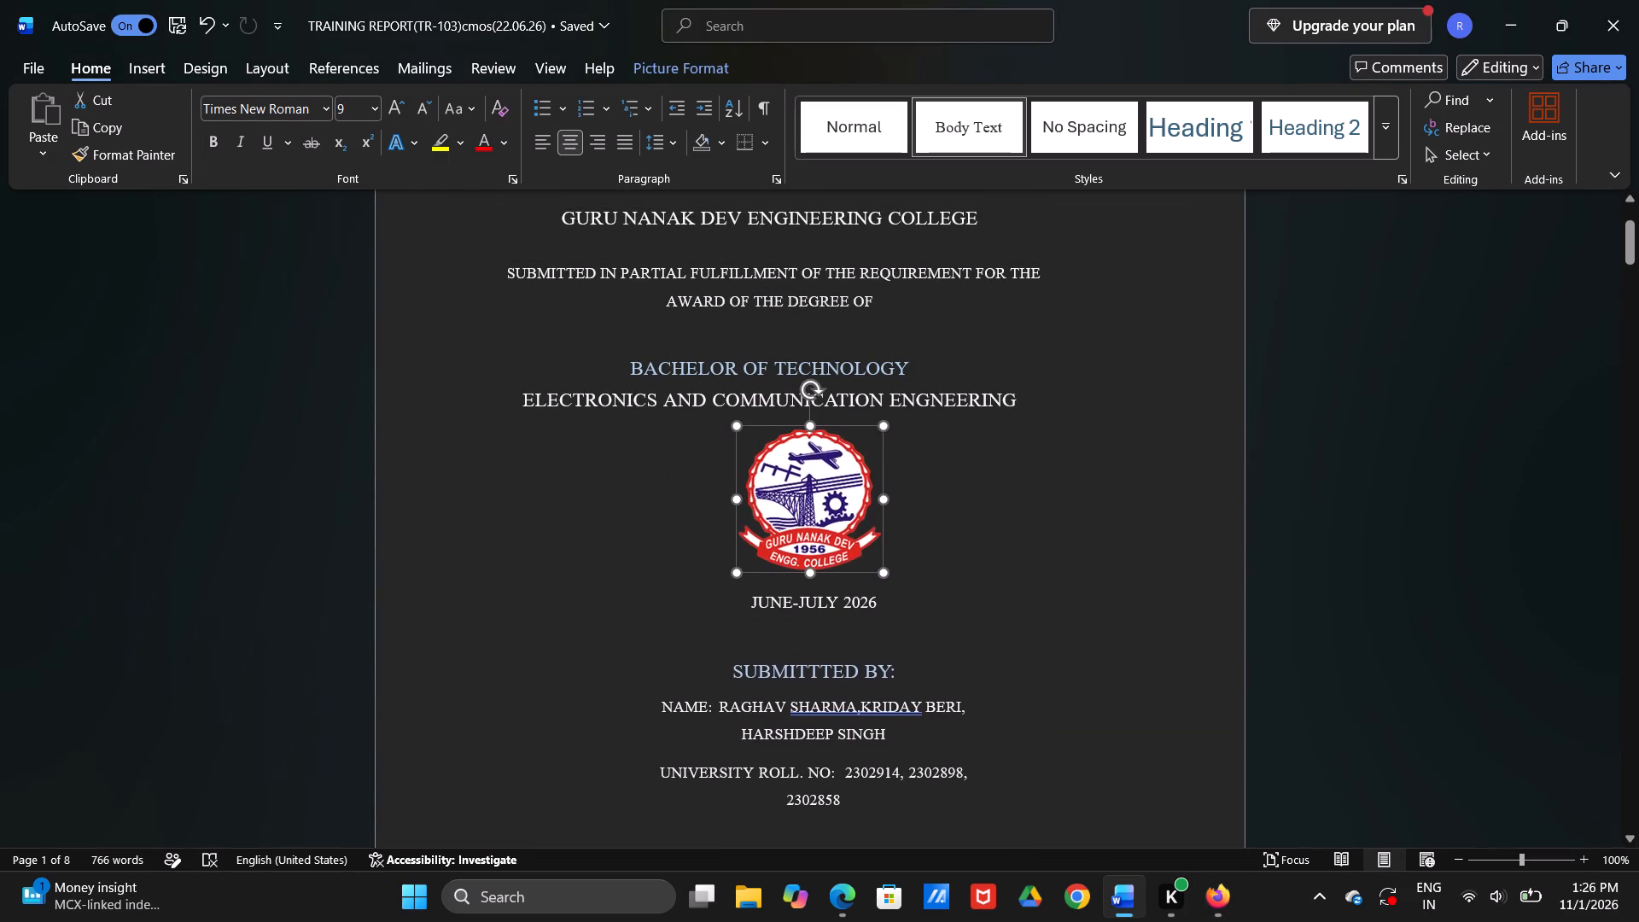
{"action": "left_click_drag", "start_coordinate": [860, 574], "coordinate": [863, 575]}
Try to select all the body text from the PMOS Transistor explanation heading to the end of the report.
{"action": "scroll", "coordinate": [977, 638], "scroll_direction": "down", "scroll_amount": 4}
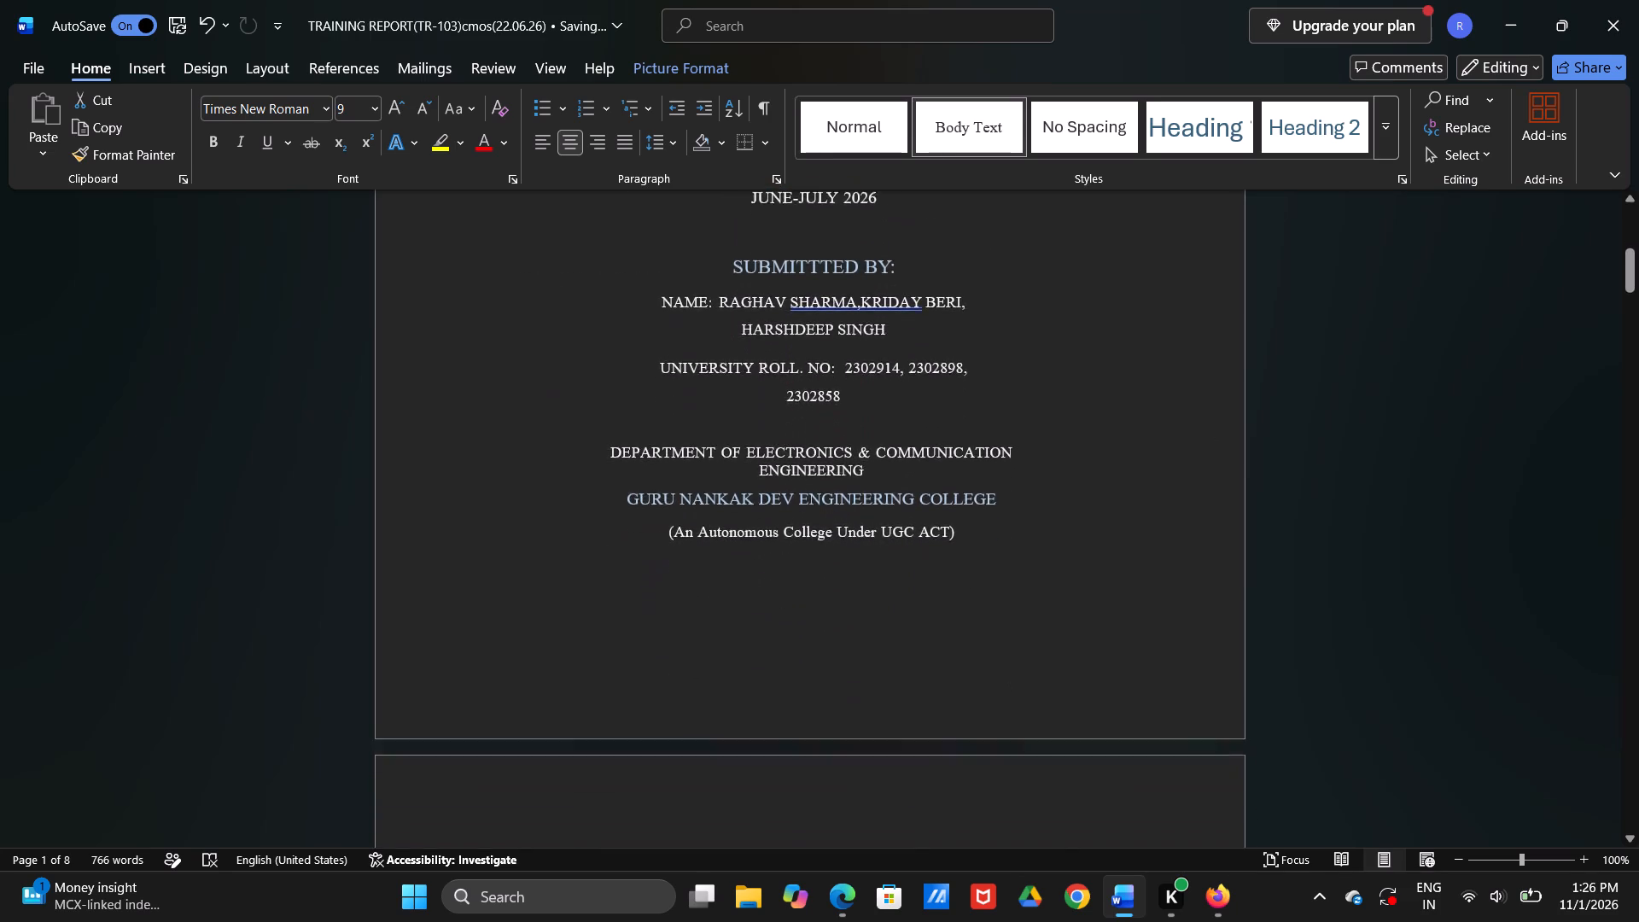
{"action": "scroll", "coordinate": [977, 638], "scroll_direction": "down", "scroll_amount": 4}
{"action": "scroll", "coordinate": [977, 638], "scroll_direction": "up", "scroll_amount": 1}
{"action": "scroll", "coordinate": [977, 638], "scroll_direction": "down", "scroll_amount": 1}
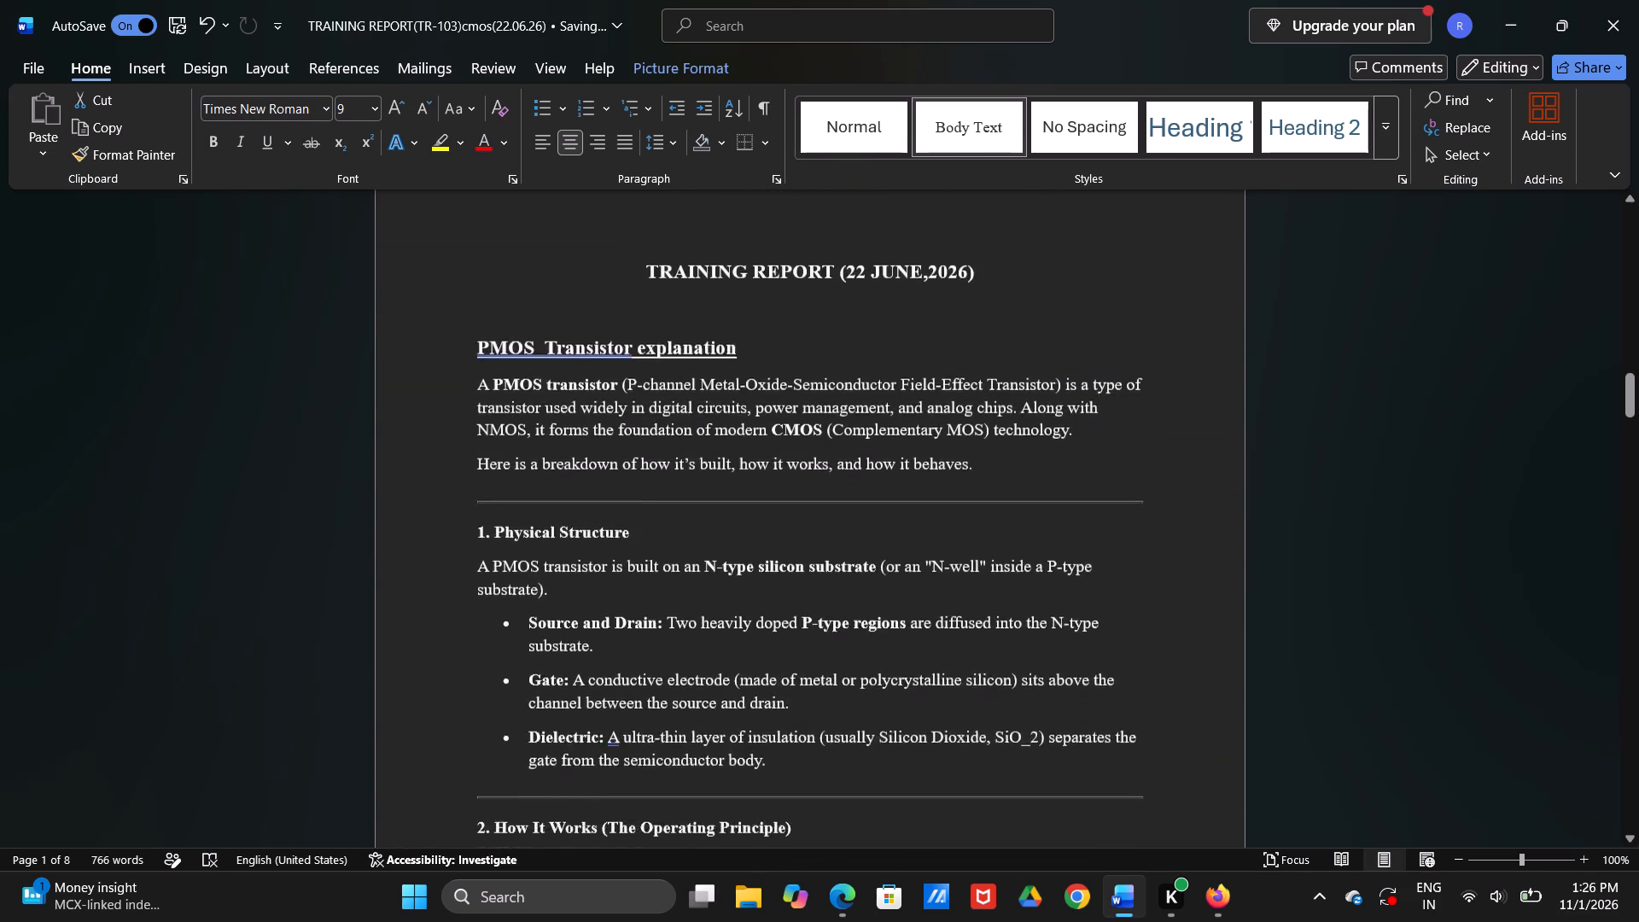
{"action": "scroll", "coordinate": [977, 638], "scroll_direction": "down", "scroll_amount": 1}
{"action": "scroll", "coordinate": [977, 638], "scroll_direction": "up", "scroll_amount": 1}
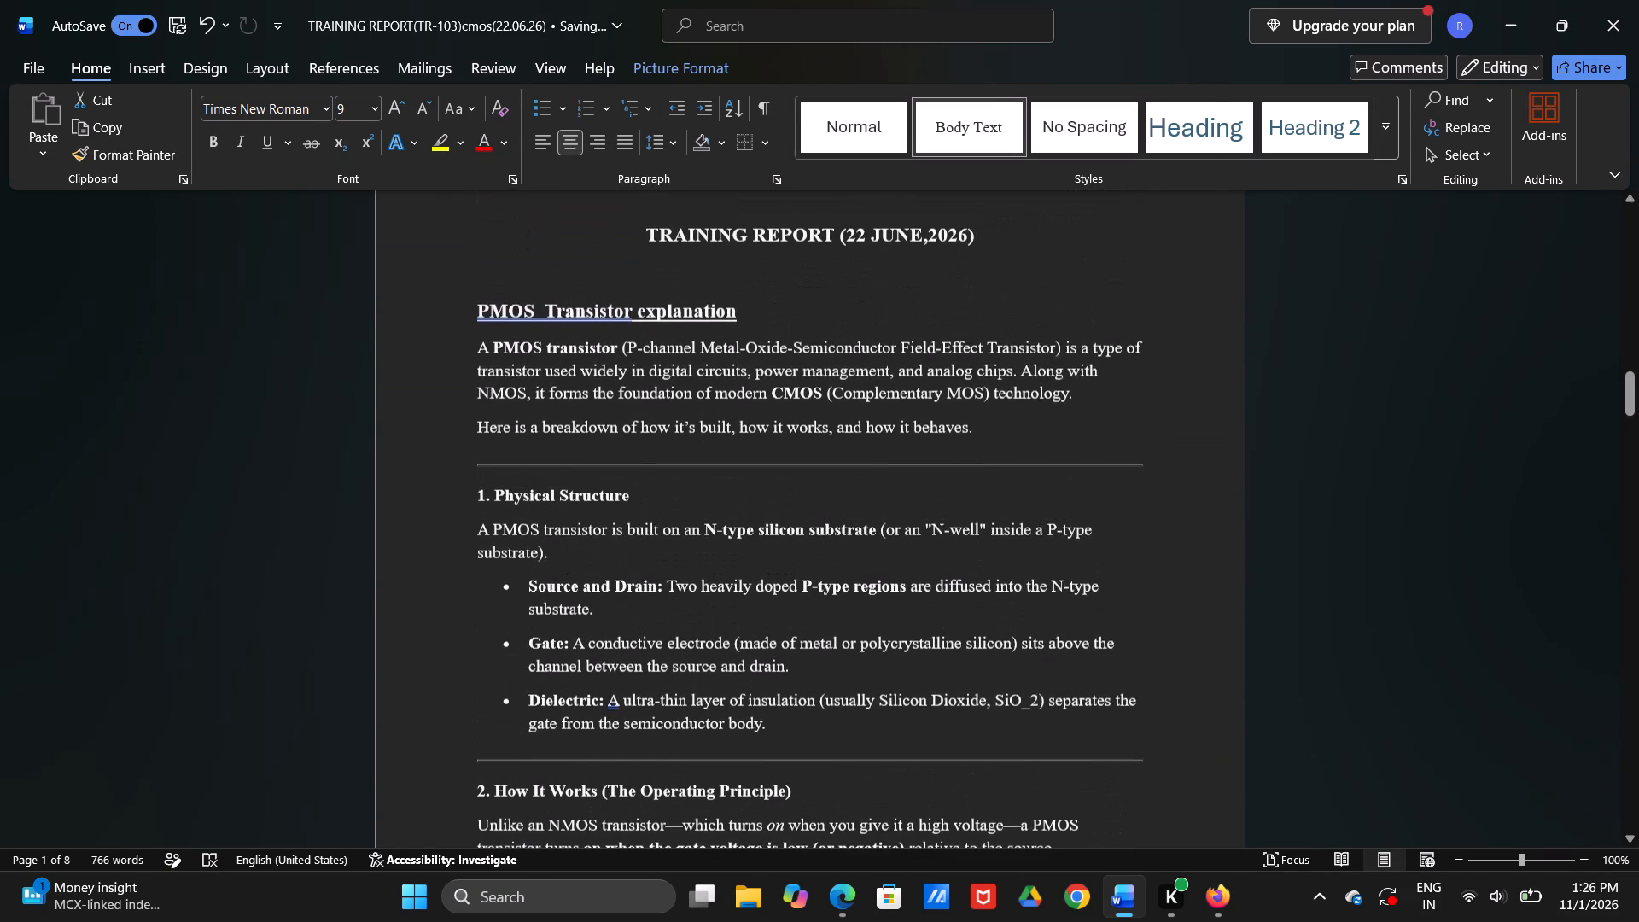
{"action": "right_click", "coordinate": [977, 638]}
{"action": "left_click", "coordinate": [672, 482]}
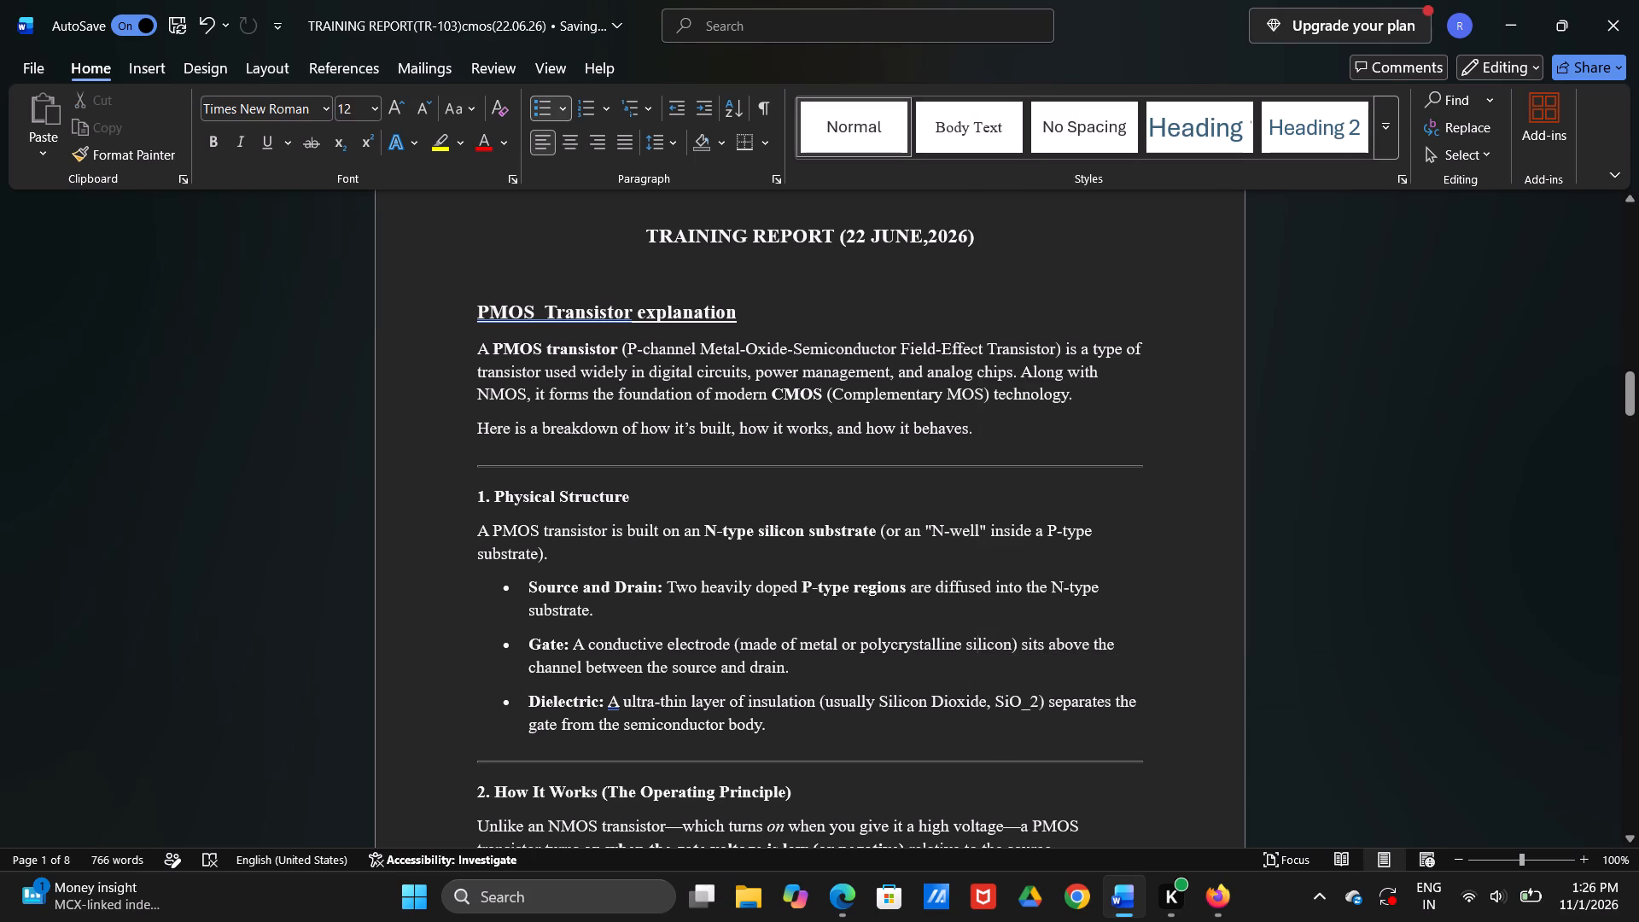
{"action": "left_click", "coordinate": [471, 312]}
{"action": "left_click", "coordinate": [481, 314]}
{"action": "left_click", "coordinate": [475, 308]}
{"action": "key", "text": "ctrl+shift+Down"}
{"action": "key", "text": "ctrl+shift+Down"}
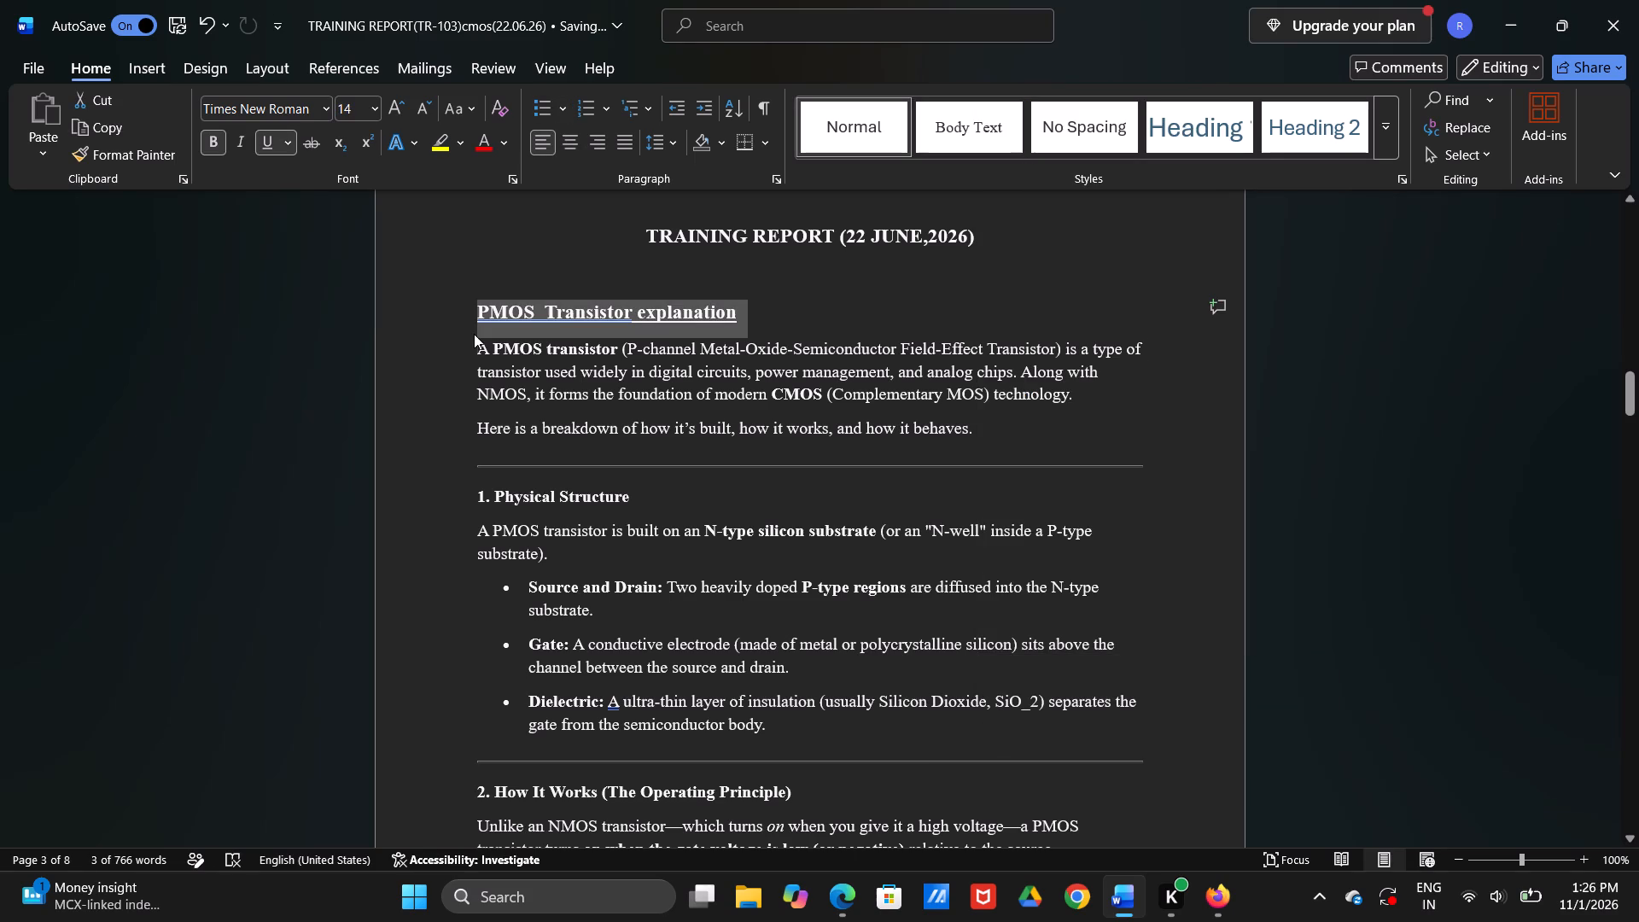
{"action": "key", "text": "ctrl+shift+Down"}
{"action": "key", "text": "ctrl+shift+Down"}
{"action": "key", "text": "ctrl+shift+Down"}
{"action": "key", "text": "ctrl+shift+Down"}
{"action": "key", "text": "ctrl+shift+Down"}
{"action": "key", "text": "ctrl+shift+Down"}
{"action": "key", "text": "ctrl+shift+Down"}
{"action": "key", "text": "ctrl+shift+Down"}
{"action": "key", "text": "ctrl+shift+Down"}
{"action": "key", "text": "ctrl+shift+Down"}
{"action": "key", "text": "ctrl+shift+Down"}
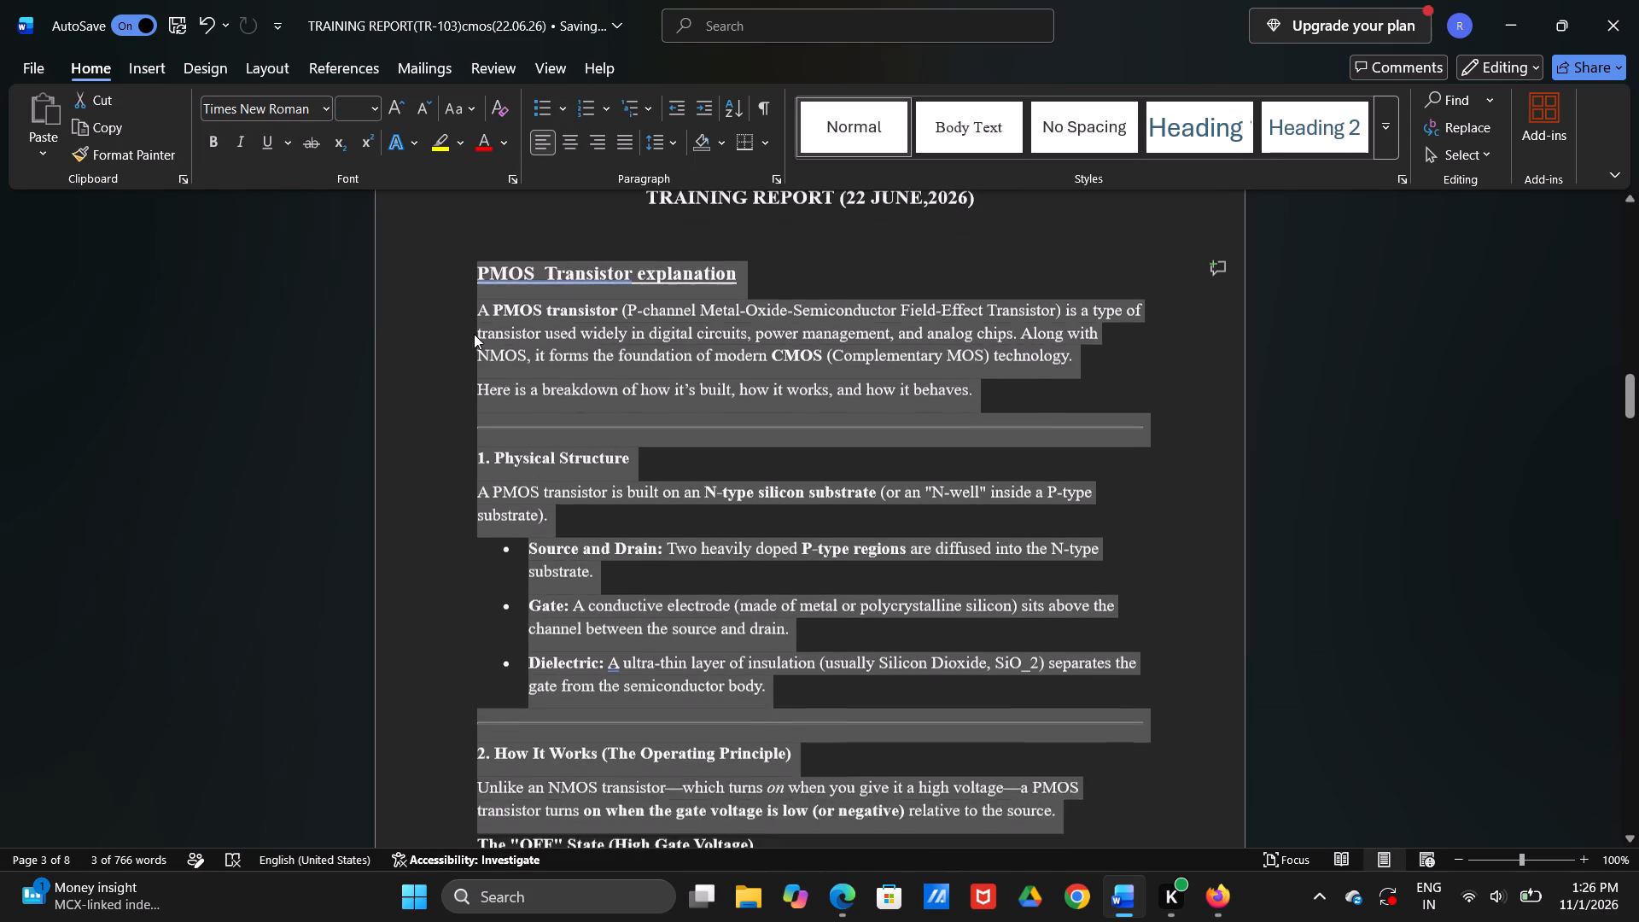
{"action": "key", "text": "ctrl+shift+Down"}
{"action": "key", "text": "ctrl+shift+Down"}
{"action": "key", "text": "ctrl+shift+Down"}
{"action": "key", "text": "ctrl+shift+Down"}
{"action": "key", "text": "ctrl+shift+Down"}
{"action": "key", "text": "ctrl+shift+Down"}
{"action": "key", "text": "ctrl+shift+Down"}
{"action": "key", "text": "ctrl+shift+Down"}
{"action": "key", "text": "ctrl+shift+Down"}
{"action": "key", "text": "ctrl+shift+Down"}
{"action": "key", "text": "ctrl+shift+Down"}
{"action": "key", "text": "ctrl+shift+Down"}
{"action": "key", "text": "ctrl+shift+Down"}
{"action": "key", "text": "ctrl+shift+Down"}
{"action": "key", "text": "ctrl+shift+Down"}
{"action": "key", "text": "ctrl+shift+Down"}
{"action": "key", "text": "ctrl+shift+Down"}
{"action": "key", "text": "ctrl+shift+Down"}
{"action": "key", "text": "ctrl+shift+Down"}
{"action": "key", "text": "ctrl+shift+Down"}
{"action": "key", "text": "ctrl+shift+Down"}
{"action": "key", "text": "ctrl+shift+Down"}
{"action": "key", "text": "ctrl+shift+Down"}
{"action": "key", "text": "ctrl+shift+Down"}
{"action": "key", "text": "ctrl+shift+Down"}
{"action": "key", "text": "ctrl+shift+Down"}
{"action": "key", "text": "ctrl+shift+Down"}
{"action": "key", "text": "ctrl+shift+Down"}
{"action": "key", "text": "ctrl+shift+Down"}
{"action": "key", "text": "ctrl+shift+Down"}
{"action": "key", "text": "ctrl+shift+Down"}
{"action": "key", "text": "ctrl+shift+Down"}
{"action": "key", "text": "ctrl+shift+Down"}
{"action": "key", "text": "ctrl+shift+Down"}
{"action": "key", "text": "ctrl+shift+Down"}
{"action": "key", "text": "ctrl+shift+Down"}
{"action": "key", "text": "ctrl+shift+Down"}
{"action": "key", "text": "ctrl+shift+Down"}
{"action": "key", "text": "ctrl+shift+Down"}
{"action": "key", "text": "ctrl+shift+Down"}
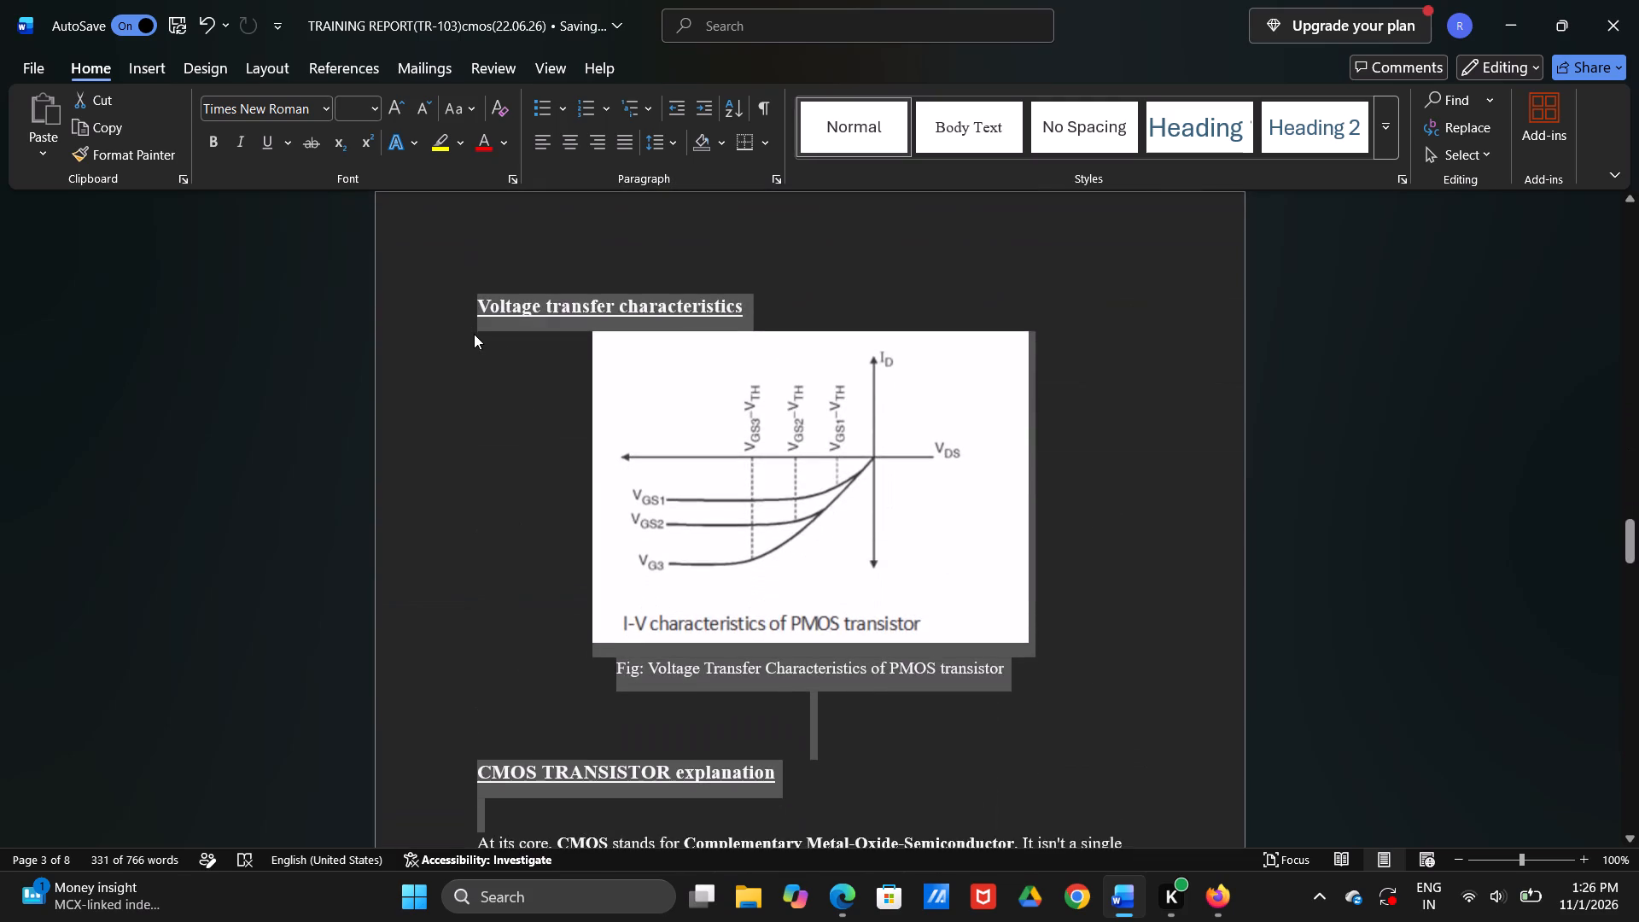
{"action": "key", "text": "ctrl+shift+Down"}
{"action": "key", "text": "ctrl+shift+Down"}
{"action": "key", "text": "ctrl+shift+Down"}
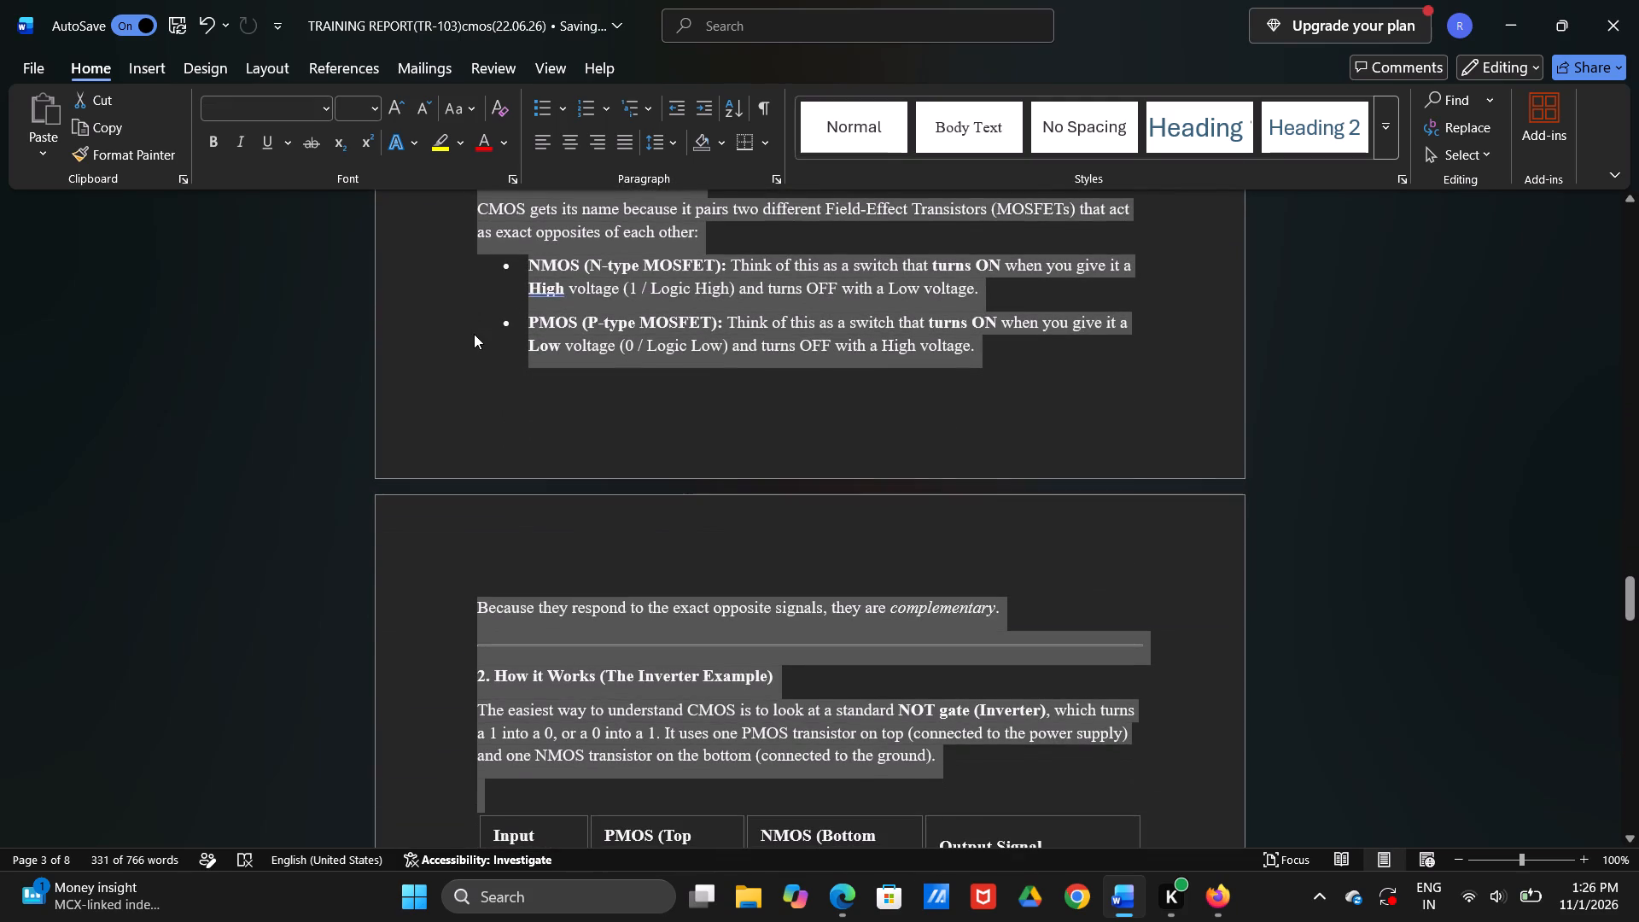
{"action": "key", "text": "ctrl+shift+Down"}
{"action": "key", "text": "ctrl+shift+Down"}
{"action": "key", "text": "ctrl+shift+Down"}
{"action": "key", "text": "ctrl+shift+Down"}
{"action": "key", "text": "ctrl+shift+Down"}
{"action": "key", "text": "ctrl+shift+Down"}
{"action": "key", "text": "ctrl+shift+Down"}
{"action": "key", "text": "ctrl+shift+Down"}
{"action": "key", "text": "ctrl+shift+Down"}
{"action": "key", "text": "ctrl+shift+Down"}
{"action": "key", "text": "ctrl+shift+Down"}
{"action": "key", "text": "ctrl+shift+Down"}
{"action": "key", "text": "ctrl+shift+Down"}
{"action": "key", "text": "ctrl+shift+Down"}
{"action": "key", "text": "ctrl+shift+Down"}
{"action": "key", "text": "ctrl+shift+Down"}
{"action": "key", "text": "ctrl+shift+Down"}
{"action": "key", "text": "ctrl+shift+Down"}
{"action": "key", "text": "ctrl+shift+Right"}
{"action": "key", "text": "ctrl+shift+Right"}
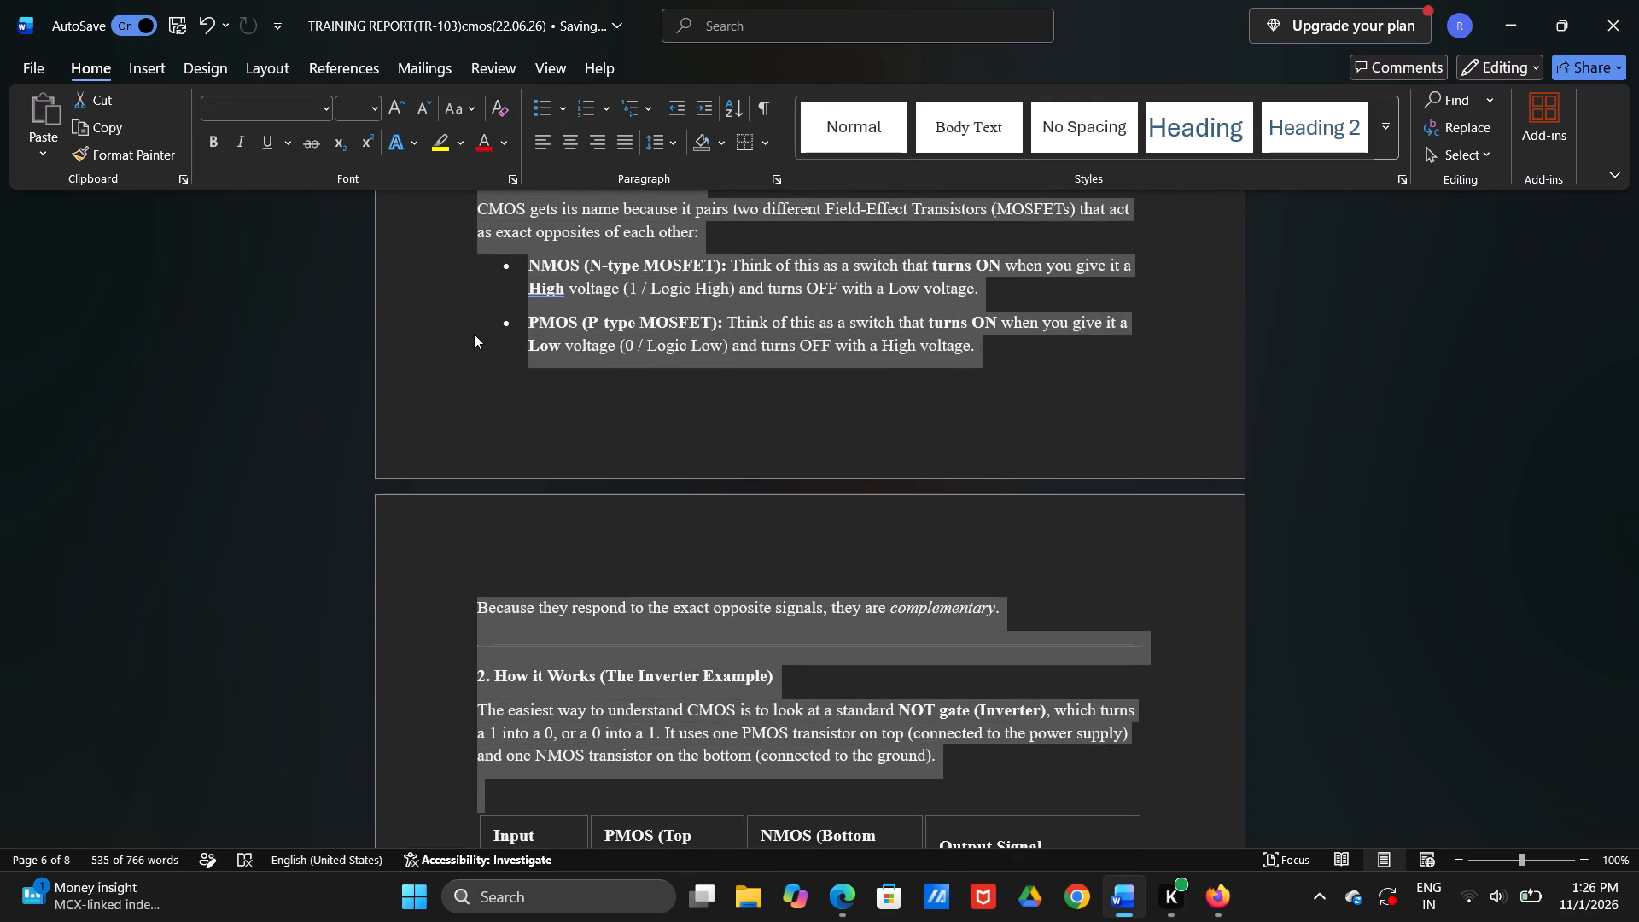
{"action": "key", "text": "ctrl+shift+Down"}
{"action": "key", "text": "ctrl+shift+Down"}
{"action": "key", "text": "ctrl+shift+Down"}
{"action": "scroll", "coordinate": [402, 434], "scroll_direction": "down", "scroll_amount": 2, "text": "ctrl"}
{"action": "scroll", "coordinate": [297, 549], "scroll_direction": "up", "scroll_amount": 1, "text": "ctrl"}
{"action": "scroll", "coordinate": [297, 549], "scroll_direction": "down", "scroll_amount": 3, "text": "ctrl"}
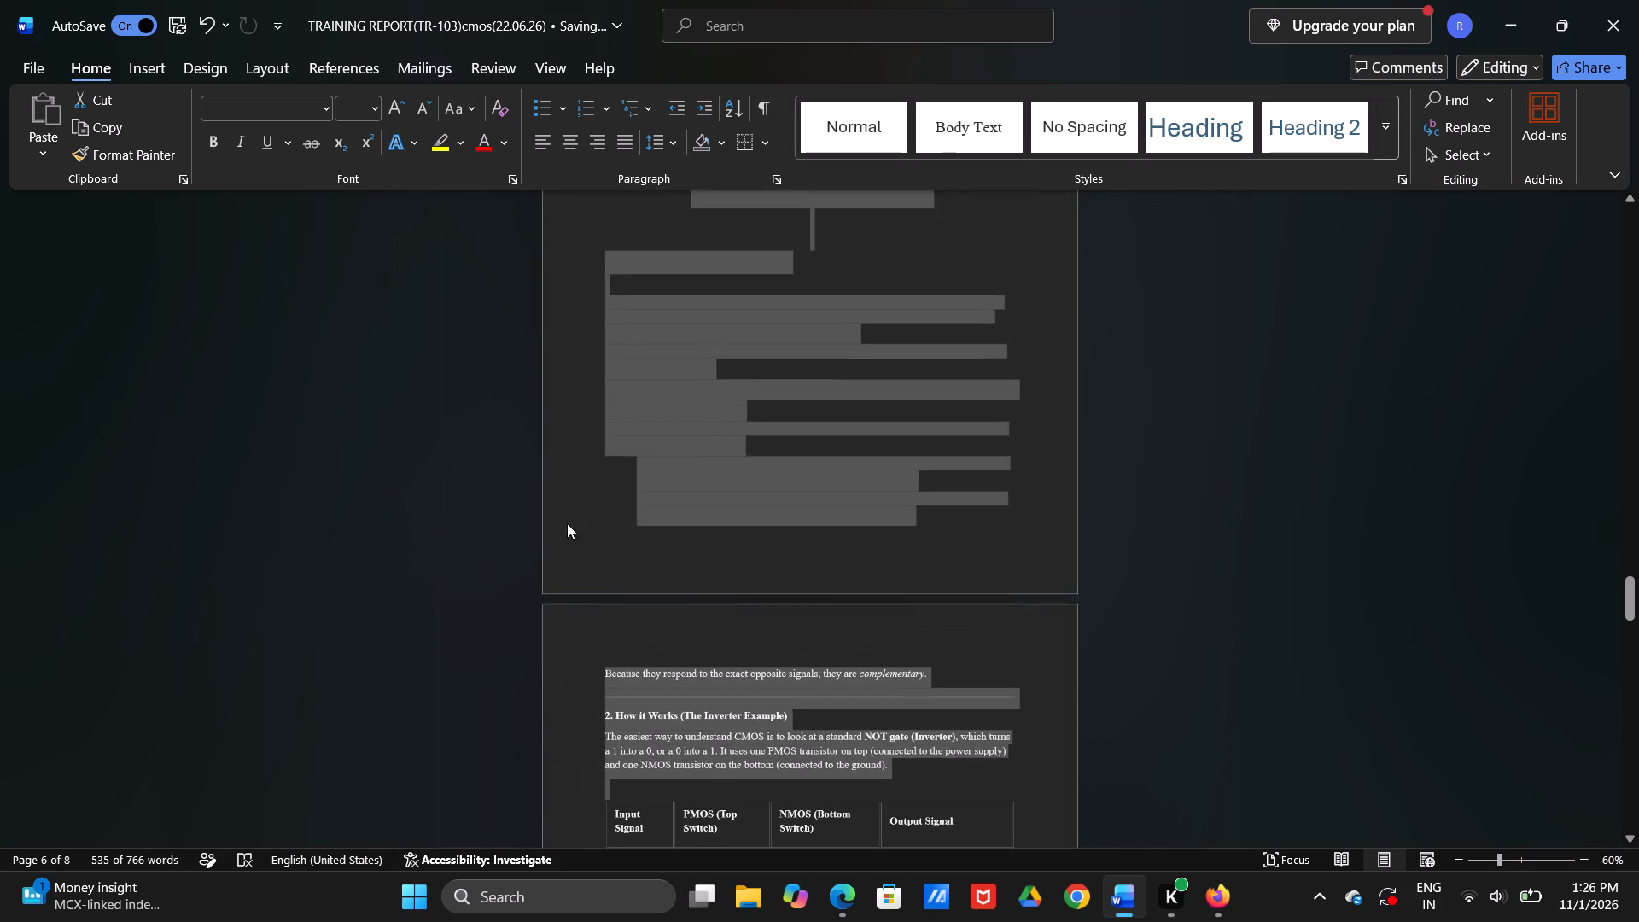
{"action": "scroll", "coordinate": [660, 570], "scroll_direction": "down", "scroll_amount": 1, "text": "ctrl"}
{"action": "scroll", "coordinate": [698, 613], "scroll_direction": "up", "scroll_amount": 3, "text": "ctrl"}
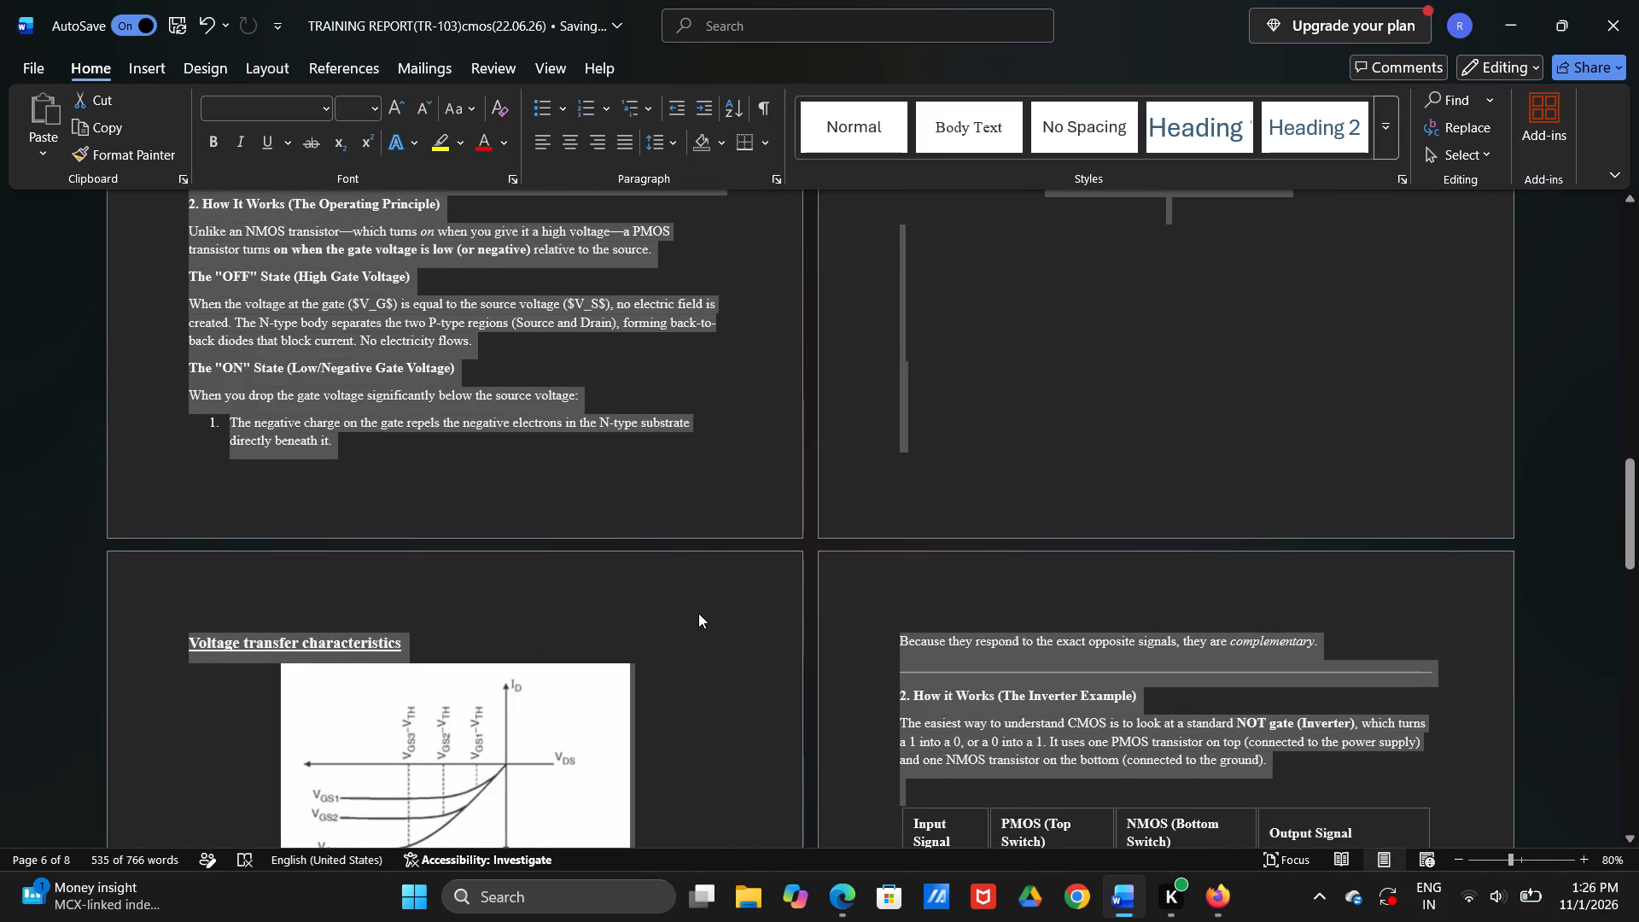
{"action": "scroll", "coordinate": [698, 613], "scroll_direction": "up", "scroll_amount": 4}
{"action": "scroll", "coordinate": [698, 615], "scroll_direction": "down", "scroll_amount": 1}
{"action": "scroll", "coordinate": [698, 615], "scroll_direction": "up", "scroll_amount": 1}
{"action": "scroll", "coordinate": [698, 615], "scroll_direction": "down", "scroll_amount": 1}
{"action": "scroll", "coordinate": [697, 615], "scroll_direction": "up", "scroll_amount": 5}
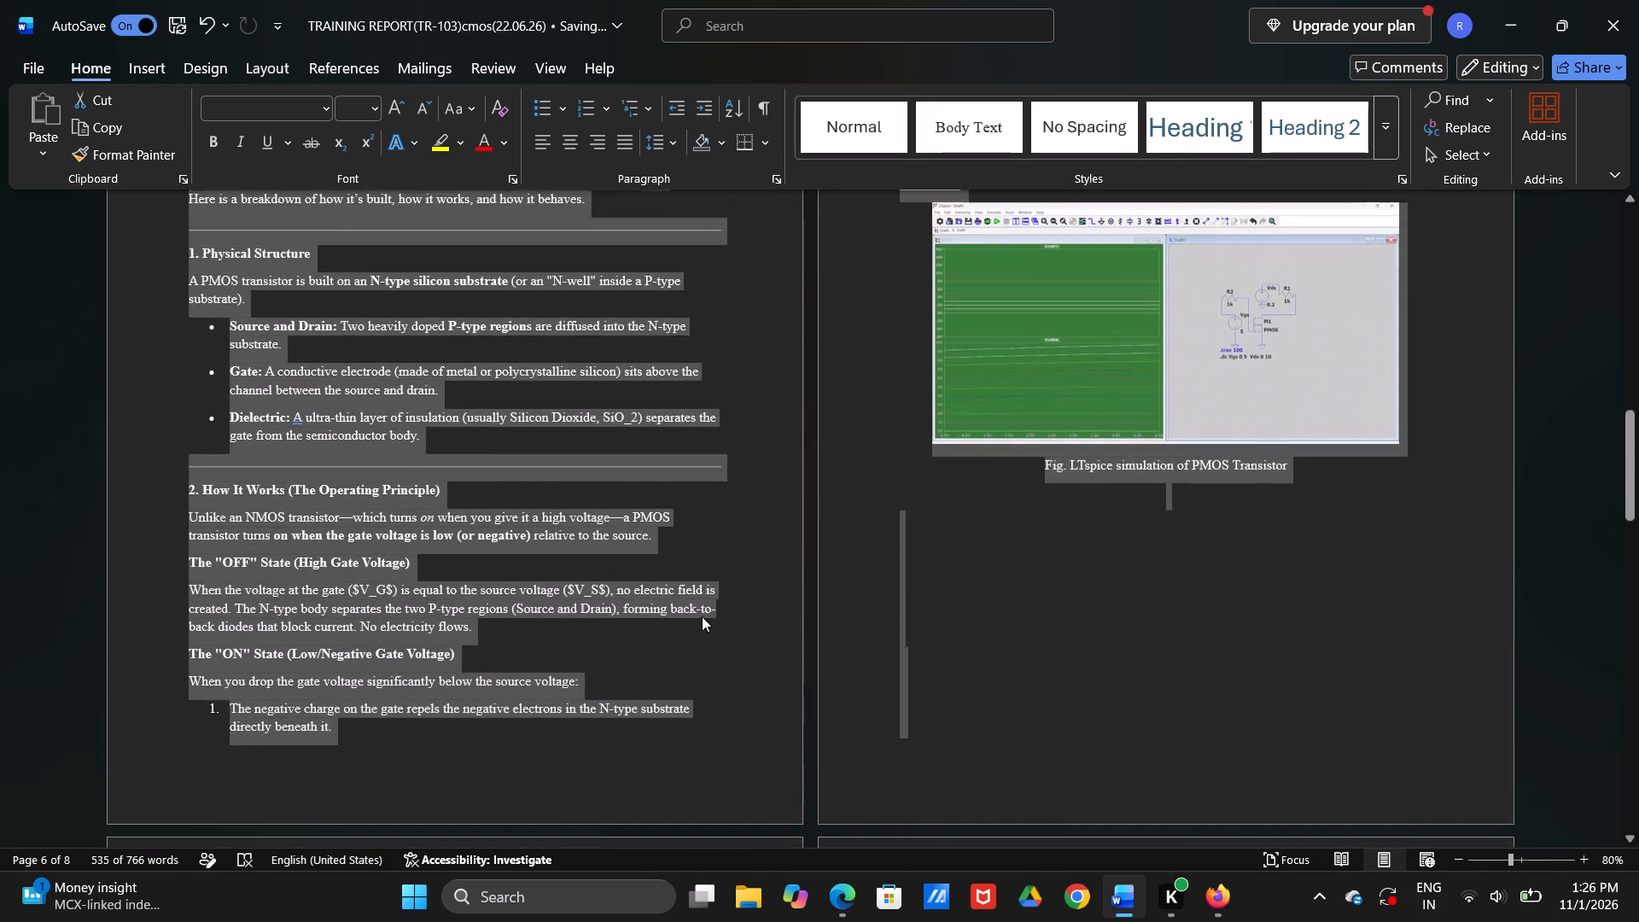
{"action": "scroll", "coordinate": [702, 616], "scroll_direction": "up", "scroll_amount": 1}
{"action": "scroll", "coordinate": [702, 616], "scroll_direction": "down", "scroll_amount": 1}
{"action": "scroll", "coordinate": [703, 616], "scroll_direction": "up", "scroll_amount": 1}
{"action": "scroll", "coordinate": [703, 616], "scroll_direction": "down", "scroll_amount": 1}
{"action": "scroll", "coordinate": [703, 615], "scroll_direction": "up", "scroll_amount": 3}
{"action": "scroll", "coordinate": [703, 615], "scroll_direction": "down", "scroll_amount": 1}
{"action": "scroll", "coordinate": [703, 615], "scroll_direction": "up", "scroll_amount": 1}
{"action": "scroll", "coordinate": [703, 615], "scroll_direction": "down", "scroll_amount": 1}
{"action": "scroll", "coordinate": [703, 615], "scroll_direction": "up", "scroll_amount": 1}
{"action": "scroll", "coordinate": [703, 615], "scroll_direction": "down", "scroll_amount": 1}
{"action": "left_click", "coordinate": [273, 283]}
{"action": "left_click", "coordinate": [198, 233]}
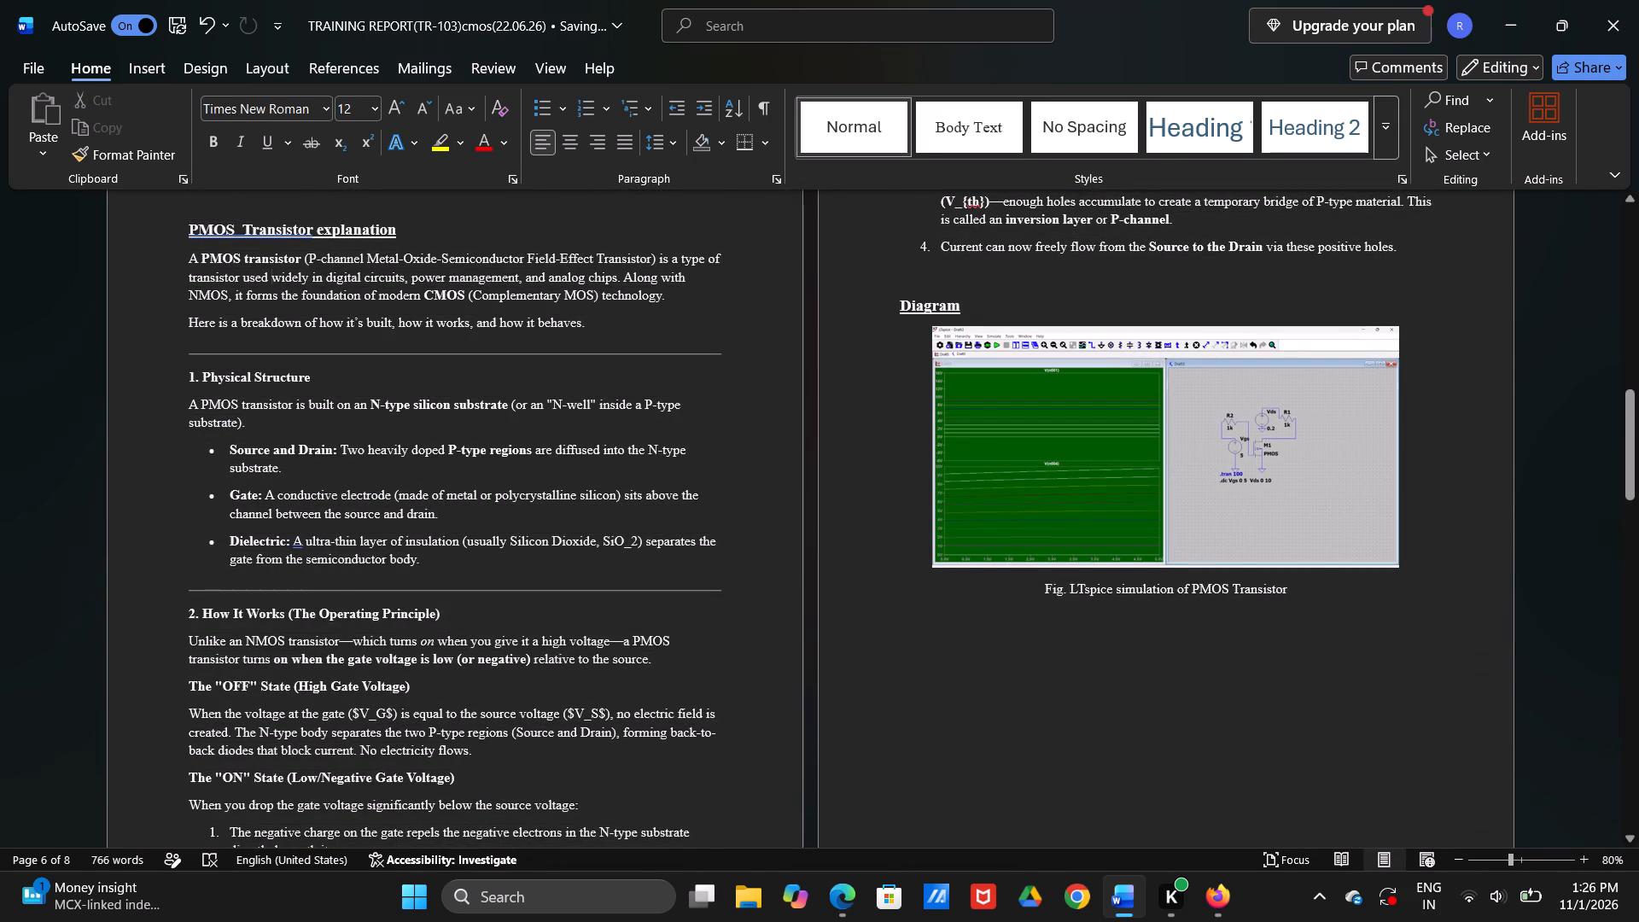
Select the entire document and set its line spacing to 2.0.
{"action": "left_click", "coordinate": [189, 235]}
{"action": "key", "text": "ctrl+a"}
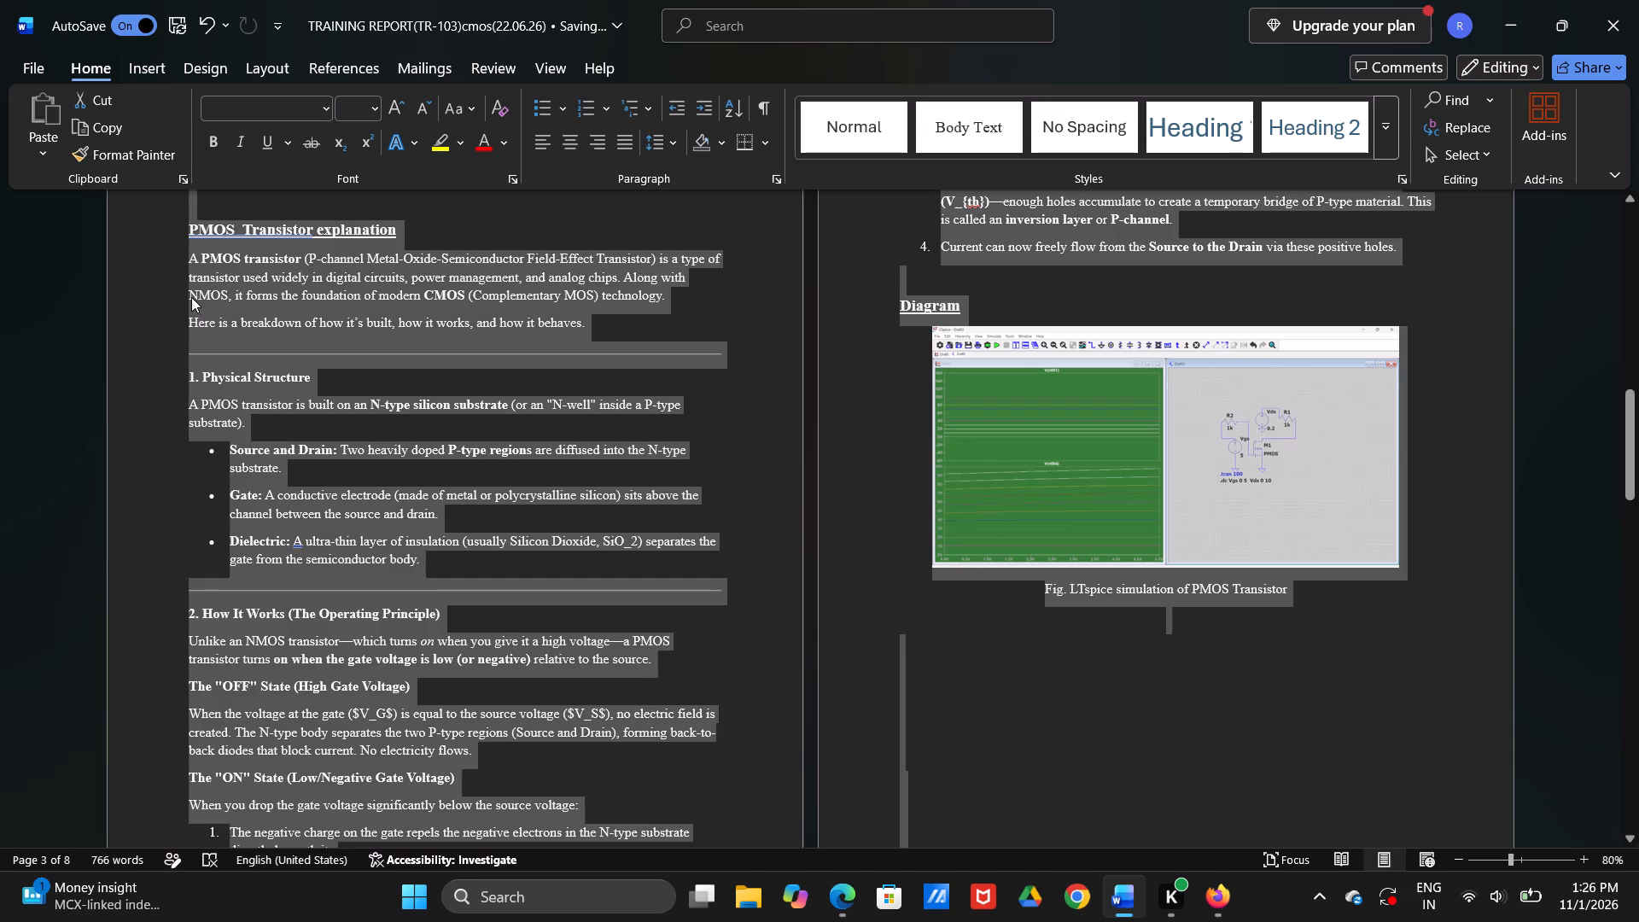
{"action": "scroll", "coordinate": [378, 369], "scroll_direction": "up", "scroll_amount": 9}
{"action": "scroll", "coordinate": [380, 369], "scroll_direction": "down", "scroll_amount": 1}
{"action": "scroll", "coordinate": [380, 369], "scroll_direction": "up", "scroll_amount": 3}
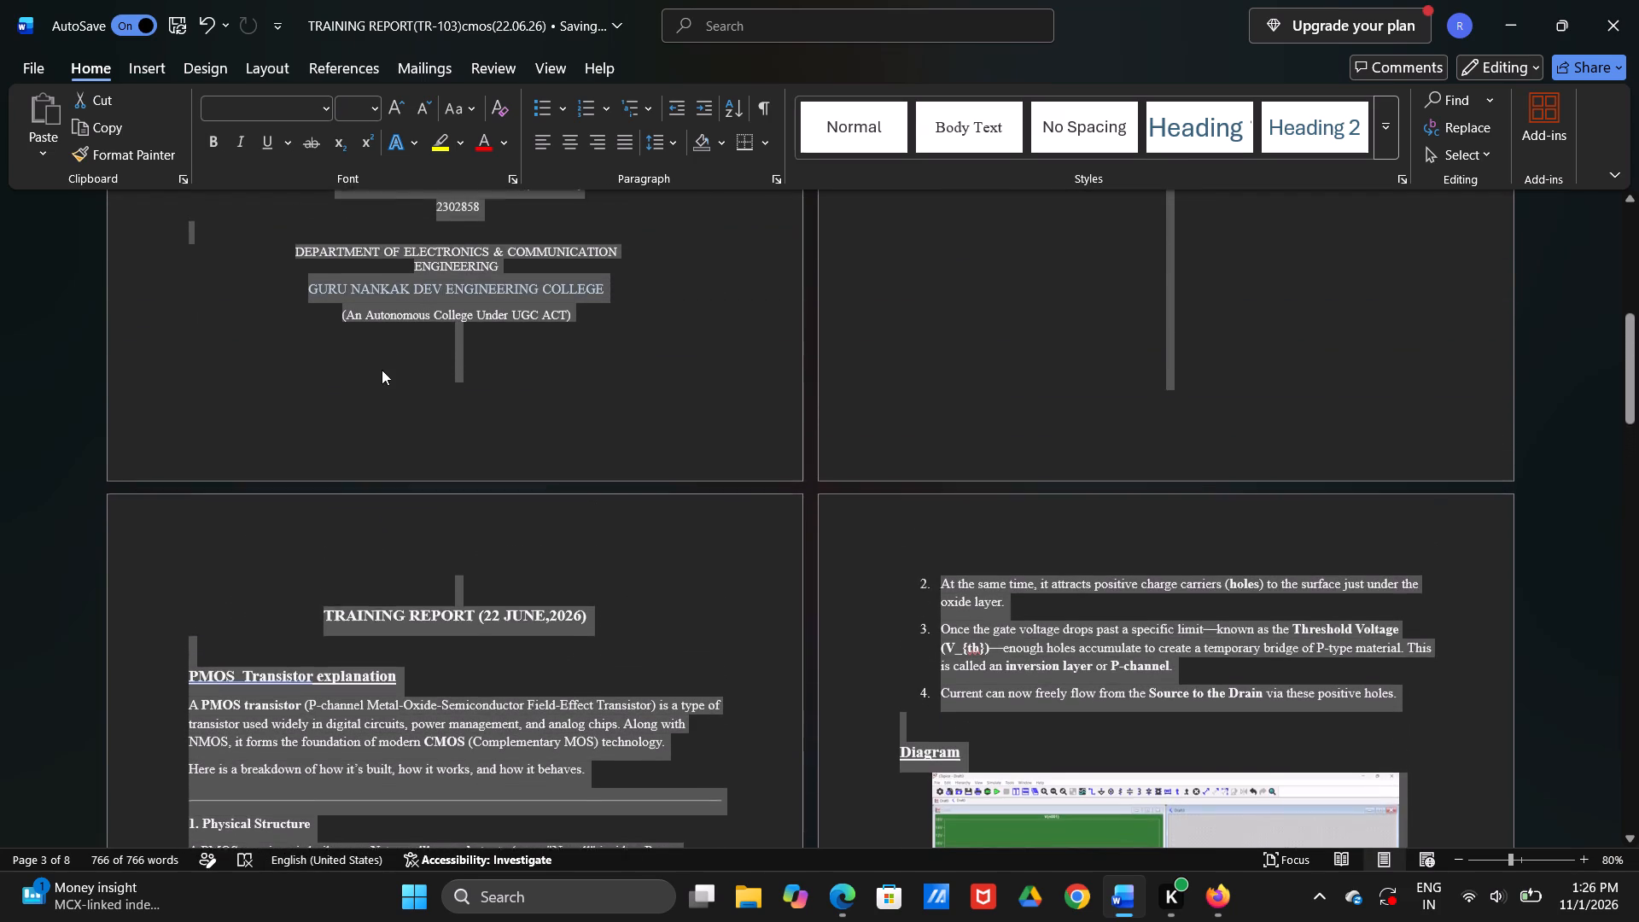
{"action": "left_click", "coordinate": [569, 107]}
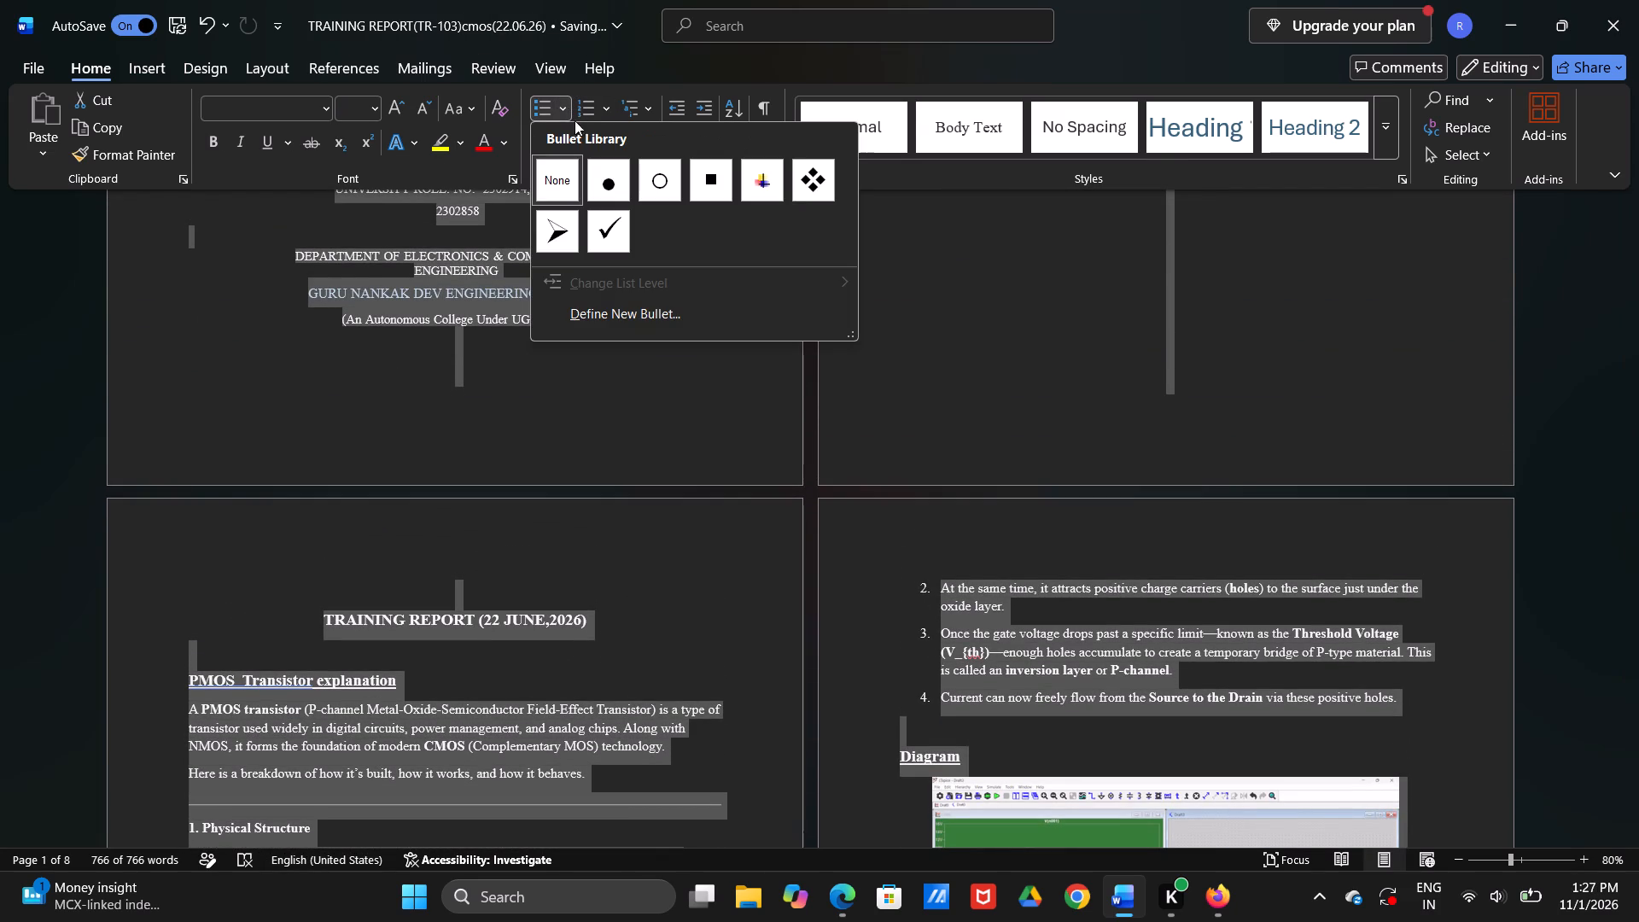
{"action": "left_click", "coordinate": [866, 265]}
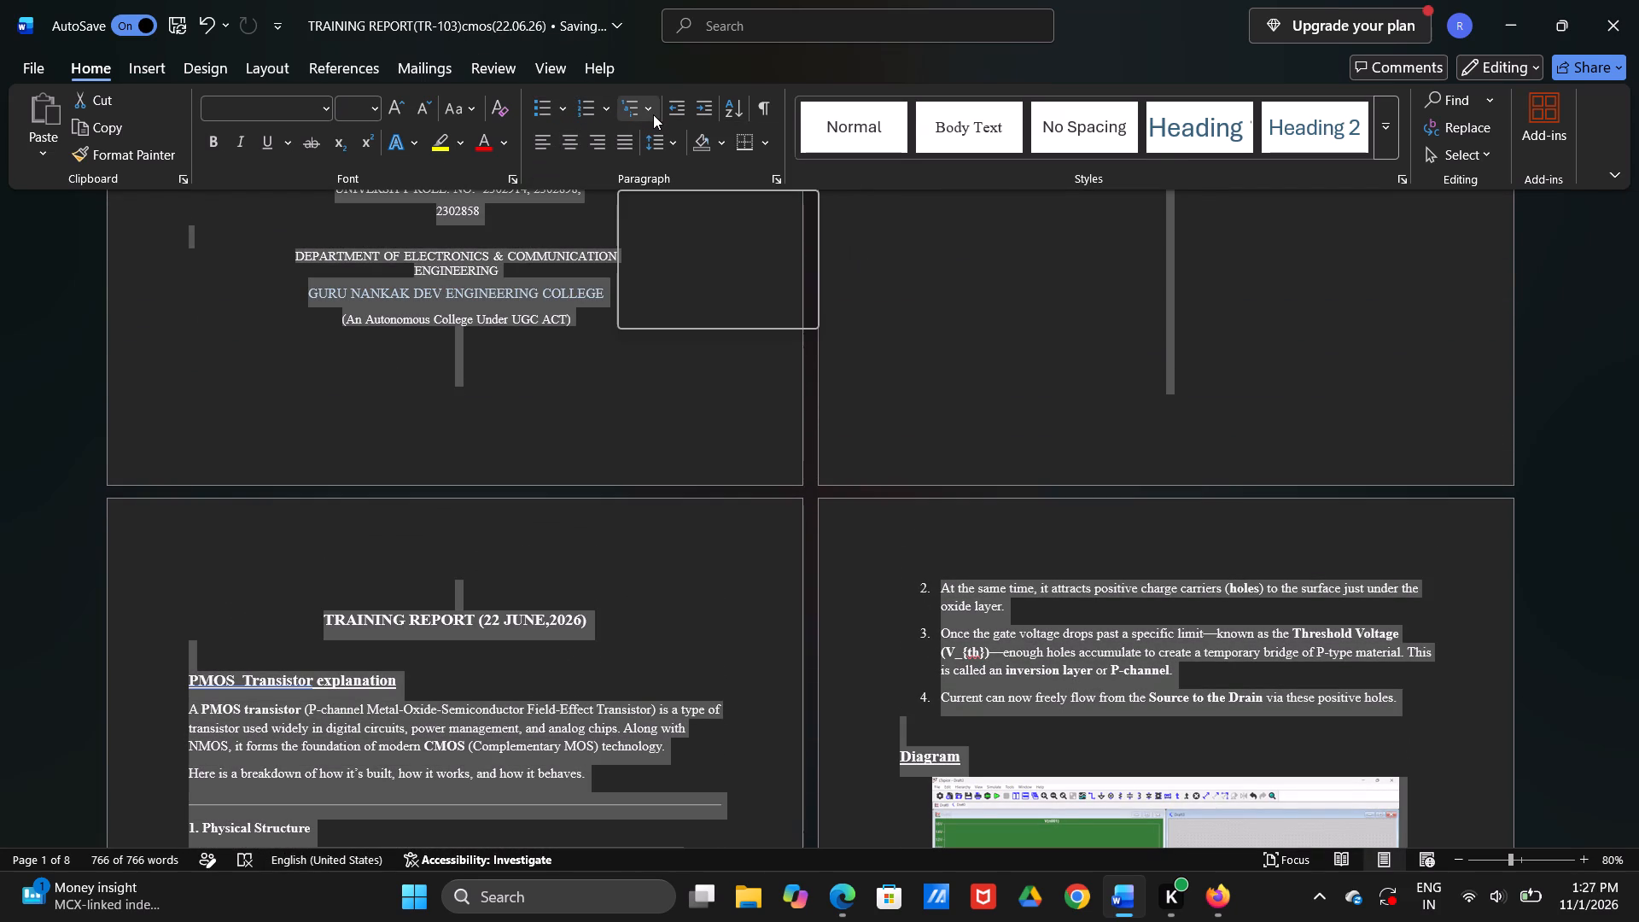
{"action": "left_click", "coordinate": [664, 137]}
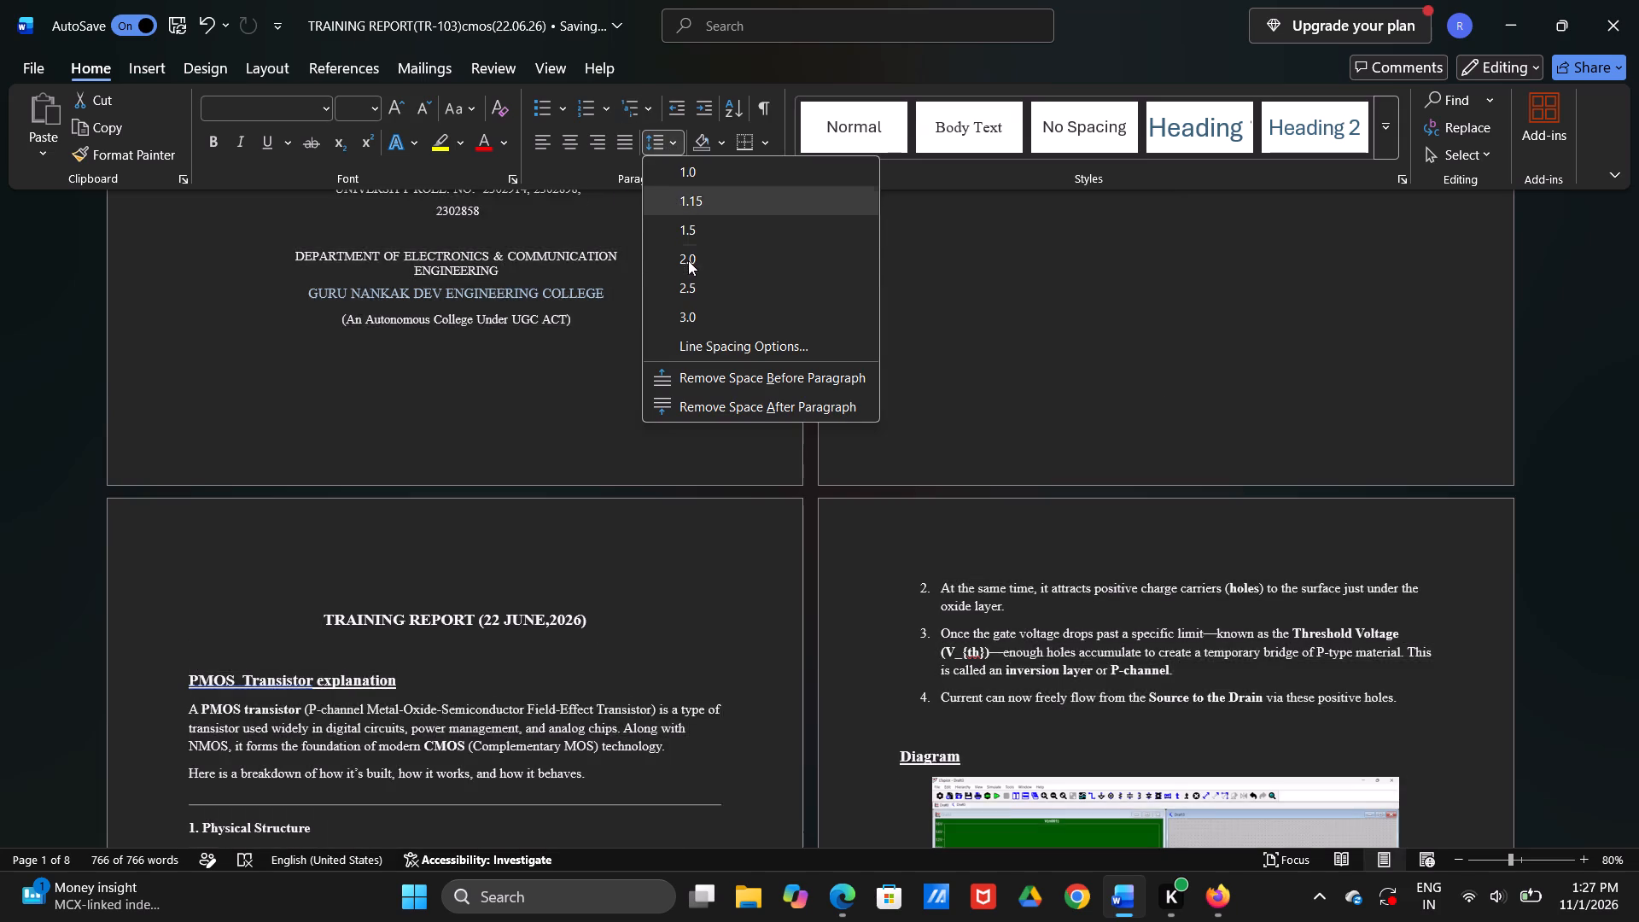
{"action": "left_click", "coordinate": [691, 260]}
Review how the title page and the first pages of the body text are laid out with the new line spacing.
{"action": "scroll", "coordinate": [570, 349], "scroll_direction": "down", "scroll_amount": 1}
{"action": "scroll", "coordinate": [570, 349], "scroll_direction": "up", "scroll_amount": 1}
{"action": "scroll", "coordinate": [570, 349], "scroll_direction": "down", "scroll_amount": 1}
{"action": "scroll", "coordinate": [557, 351], "scroll_direction": "up", "scroll_amount": 2}
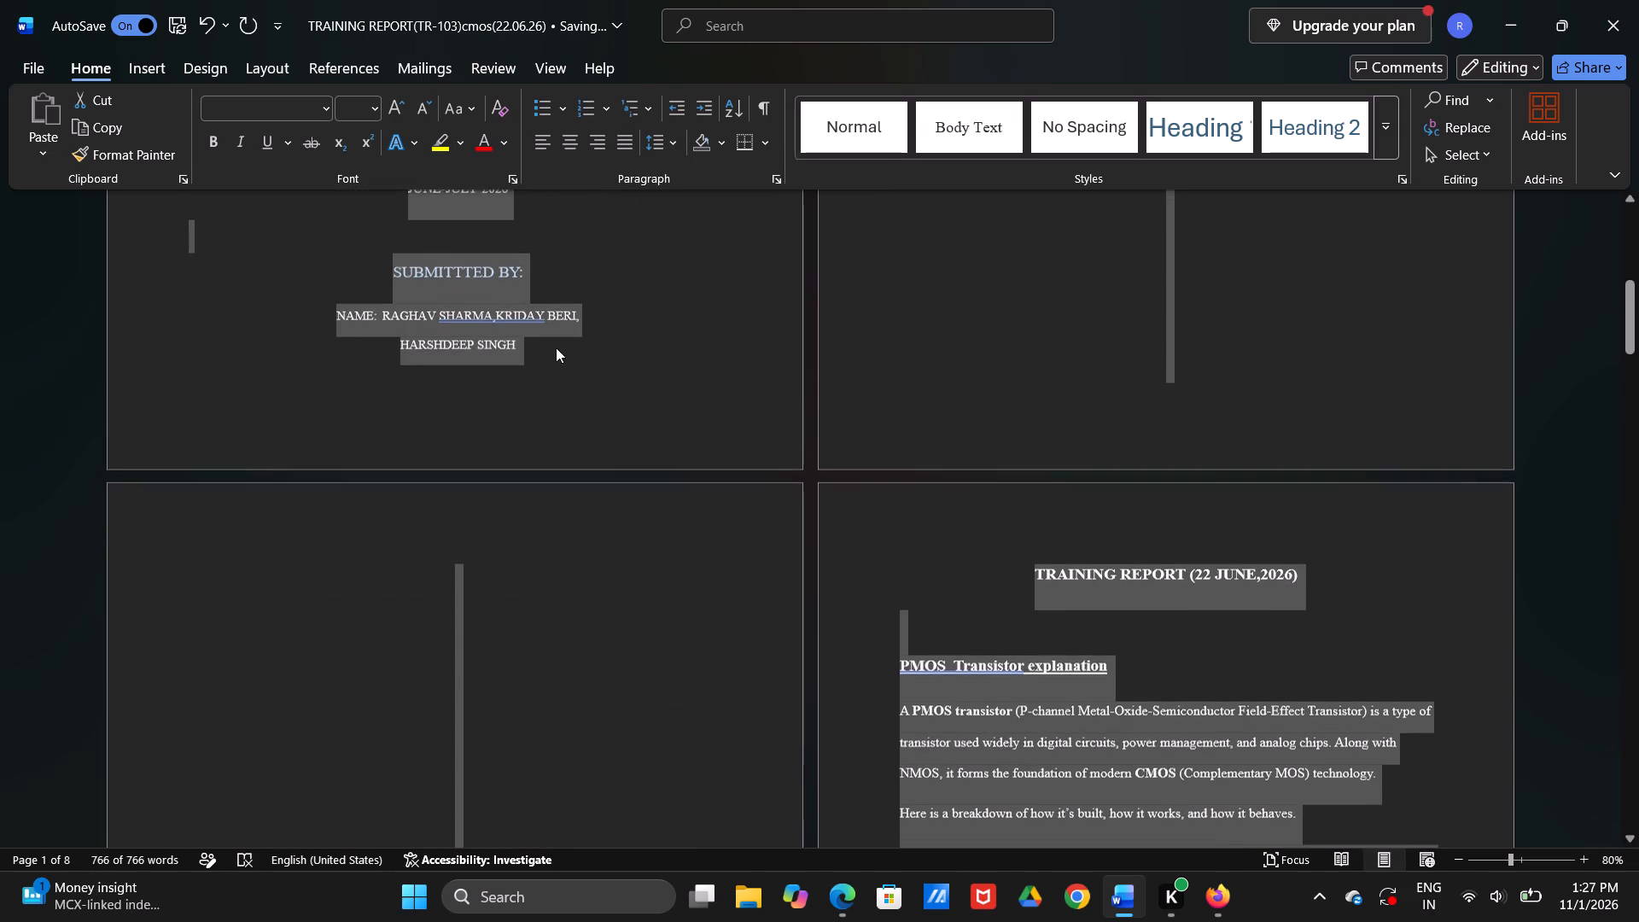
{"action": "scroll", "coordinate": [556, 347], "scroll_direction": "up", "scroll_amount": 14}
{"action": "scroll", "coordinate": [567, 305], "scroll_direction": "down", "scroll_amount": 2}
{"action": "scroll", "coordinate": [563, 274], "scroll_direction": "up", "scroll_amount": 1}
{"action": "scroll", "coordinate": [561, 269], "scroll_direction": "down", "scroll_amount": 3}
{"action": "scroll", "coordinate": [557, 261], "scroll_direction": "up", "scroll_amount": 1}
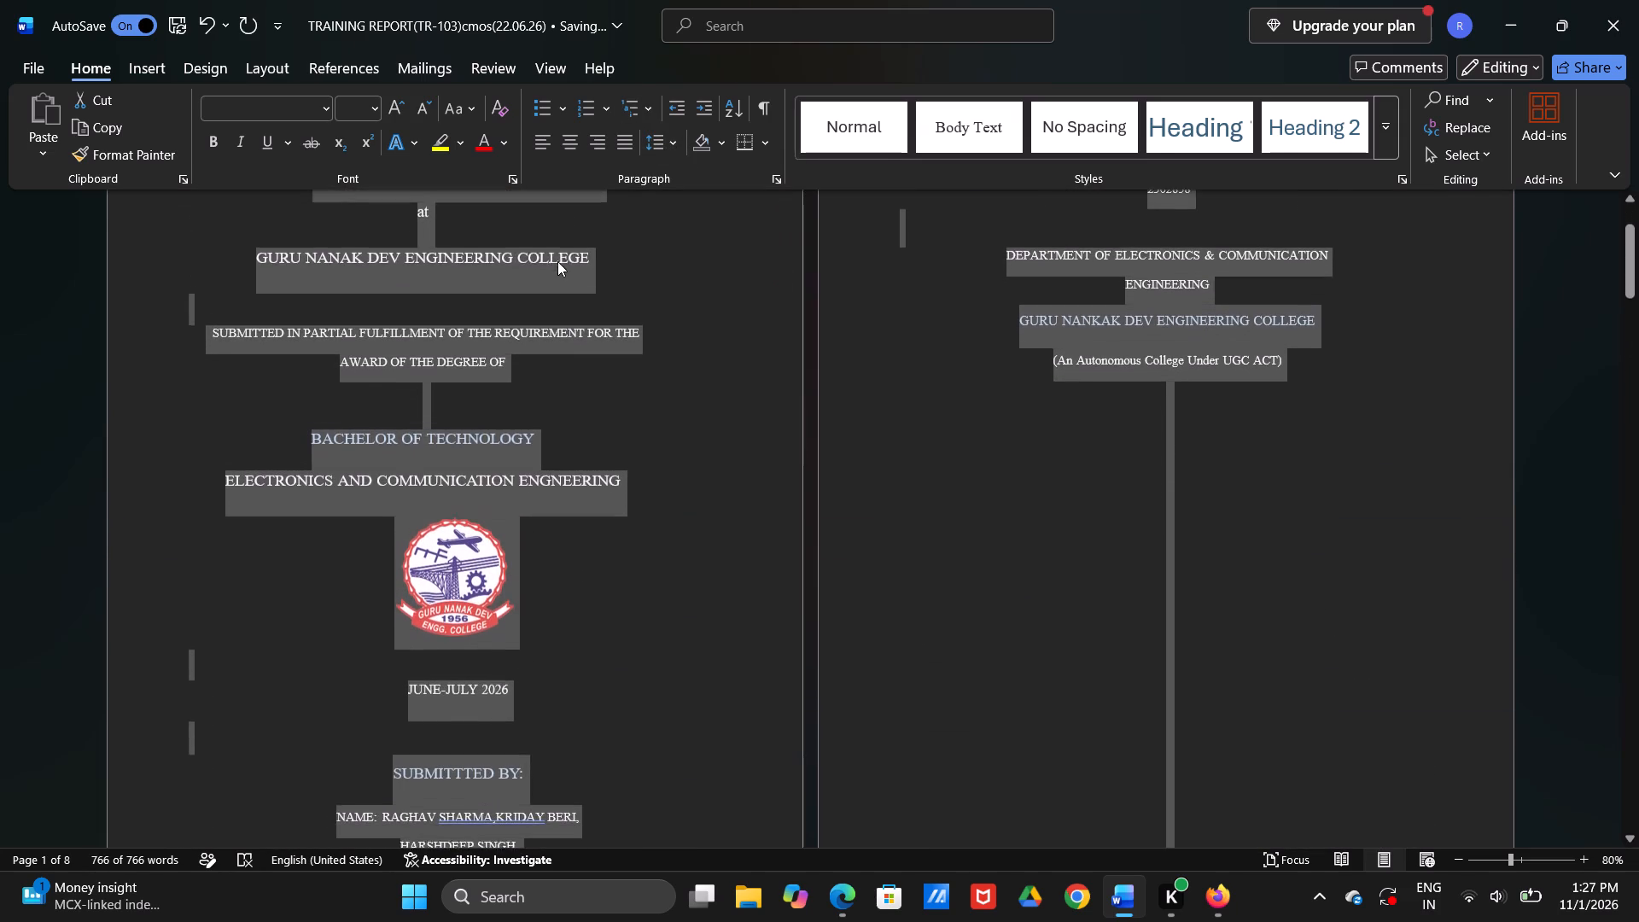
{"action": "scroll", "coordinate": [557, 261], "scroll_direction": "down", "scroll_amount": 3}
{"action": "scroll", "coordinate": [557, 260], "scroll_direction": "up", "scroll_amount": 1}
{"action": "scroll", "coordinate": [557, 260], "scroll_direction": "down", "scroll_amount": 1}
{"action": "scroll", "coordinate": [557, 260], "scroll_direction": "up", "scroll_amount": 1}
{"action": "scroll", "coordinate": [557, 260], "scroll_direction": "down", "scroll_amount": 3}
{"action": "scroll", "coordinate": [560, 259], "scroll_direction": "up", "scroll_amount": 1}
{"action": "scroll", "coordinate": [560, 259], "scroll_direction": "down", "scroll_amount": 3}
{"action": "scroll", "coordinate": [566, 262], "scroll_direction": "up", "scroll_amount": 1}
{"action": "scroll", "coordinate": [566, 262], "scroll_direction": "down", "scroll_amount": 1}
{"action": "scroll", "coordinate": [566, 262], "scroll_direction": "up", "scroll_amount": 1}
{"action": "scroll", "coordinate": [566, 262], "scroll_direction": "down", "scroll_amount": 1}
{"action": "scroll", "coordinate": [568, 266], "scroll_direction": "up", "scroll_amount": 1}
{"action": "scroll", "coordinate": [568, 266], "scroll_direction": "down", "scroll_amount": 6}
{"action": "scroll", "coordinate": [569, 270], "scroll_direction": "up", "scroll_amount": 1}
{"action": "scroll", "coordinate": [569, 270], "scroll_direction": "down", "scroll_amount": 1}
{"action": "scroll", "coordinate": [569, 270], "scroll_direction": "up", "scroll_amount": 1}
{"action": "scroll", "coordinate": [569, 270], "scroll_direction": "down", "scroll_amount": 1}
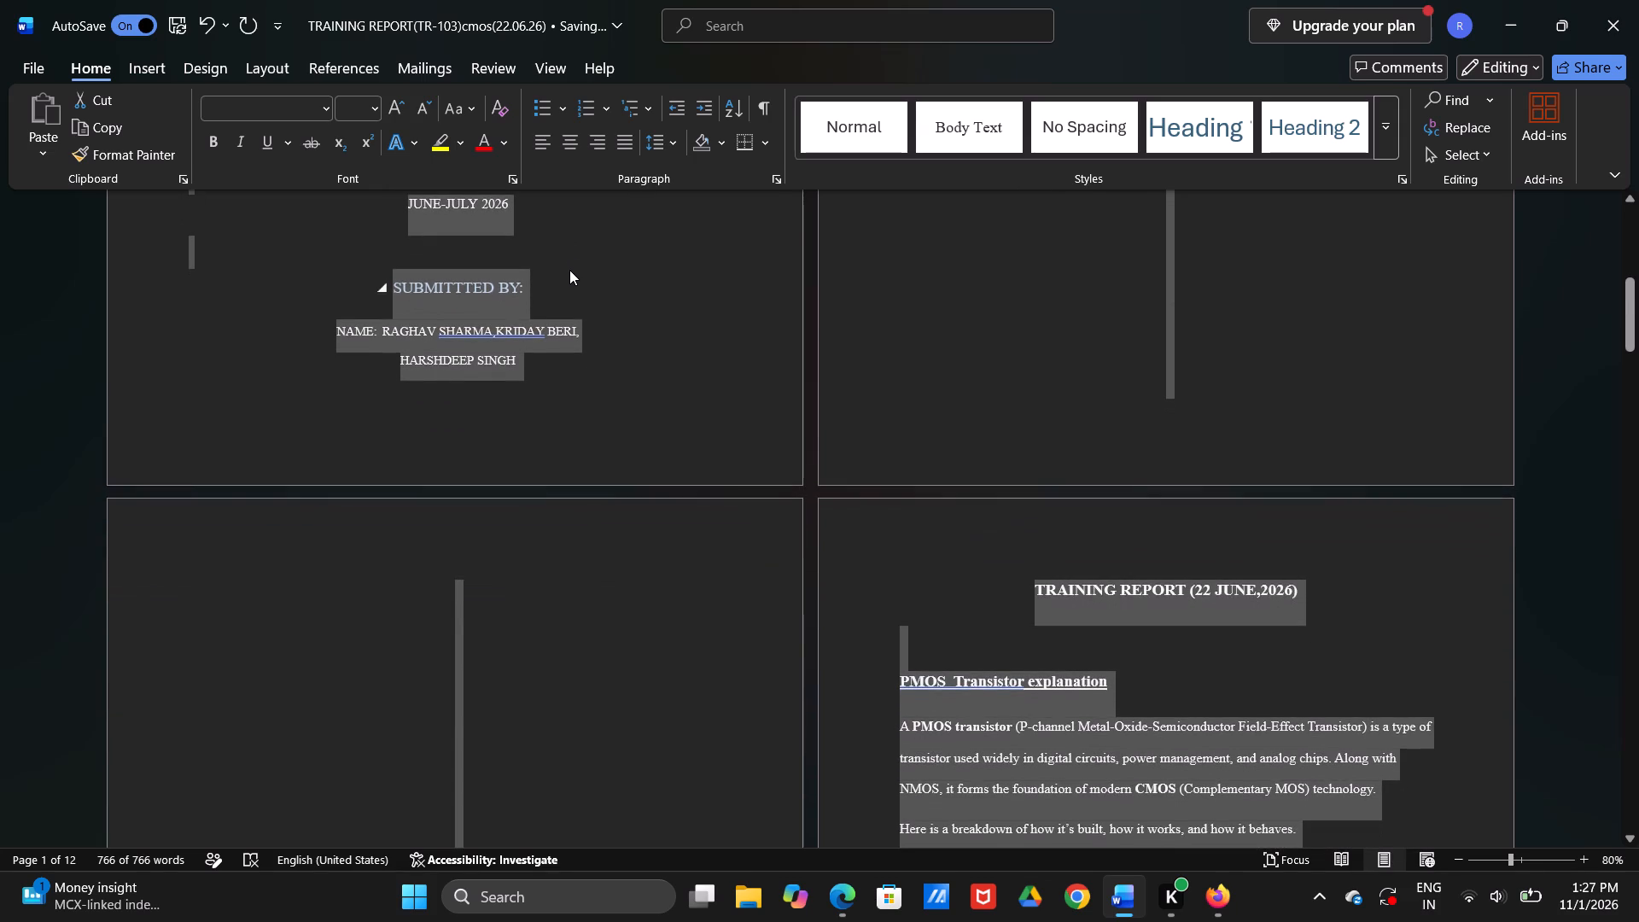
Undo the 2.0 line spacing applied to the entire document.
{"action": "scroll", "coordinate": [569, 270], "scroll_direction": "up", "scroll_amount": 1}
{"action": "scroll", "coordinate": [569, 270], "scroll_direction": "down", "scroll_amount": 1}
{"action": "scroll", "coordinate": [569, 270], "scroll_direction": "up", "scroll_amount": 9}
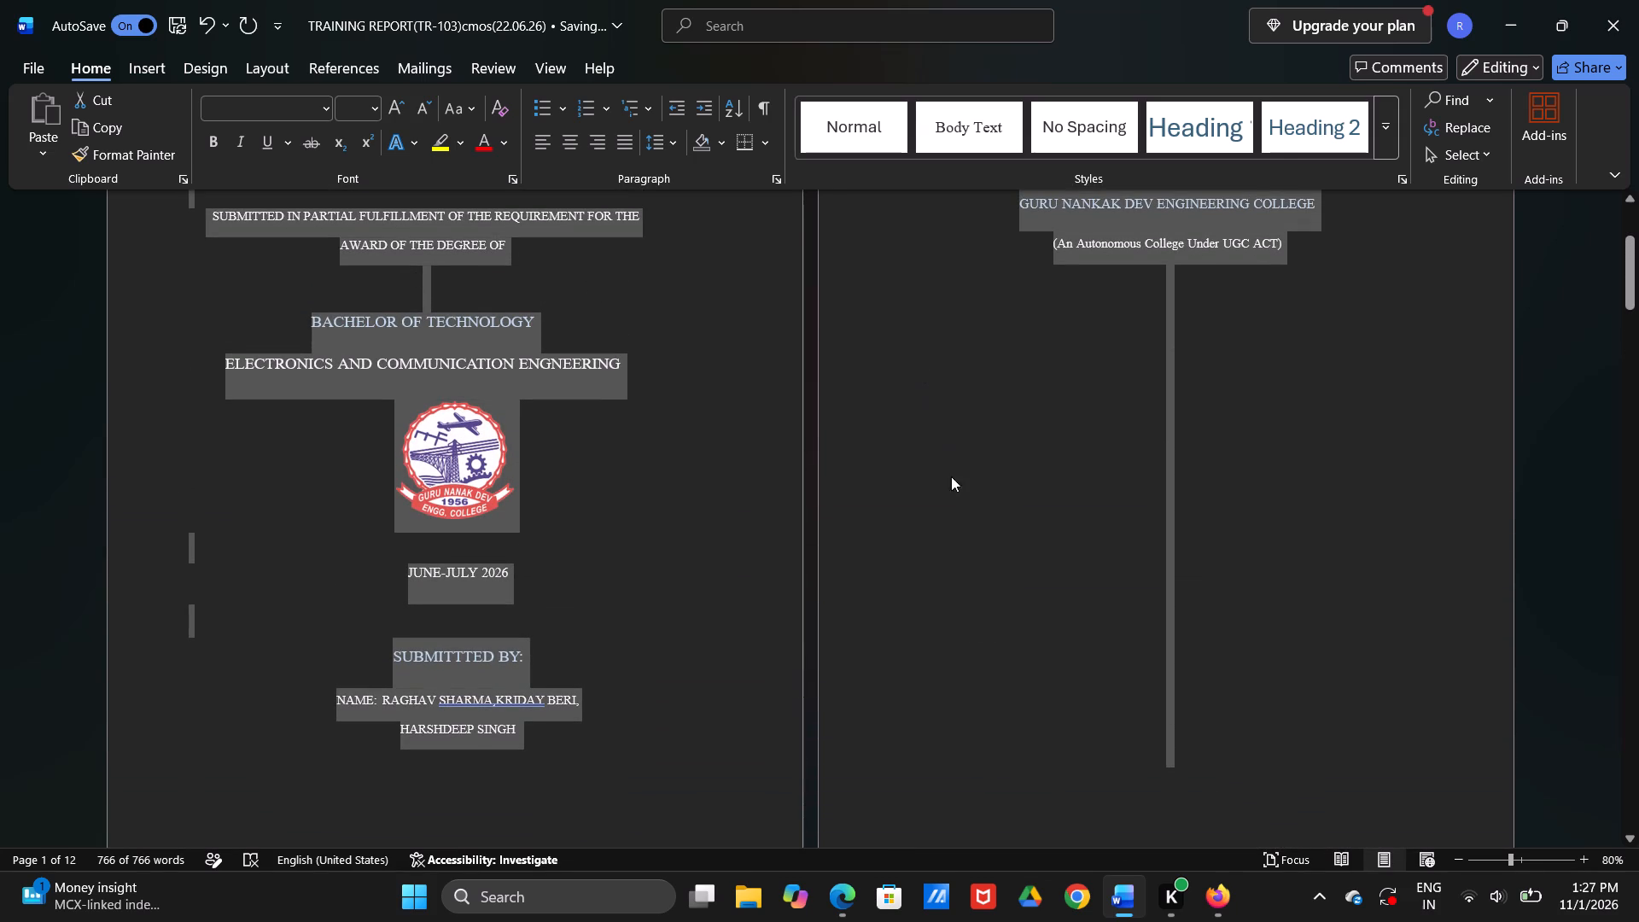
{"action": "key", "text": "ctrl+z"}
Set line spacing to 2.0 for all text from the TRAINING REPORT heading to the end of the document, leaving out the title page.
{"action": "scroll", "coordinate": [913, 489], "scroll_direction": "down", "scroll_amount": 2}
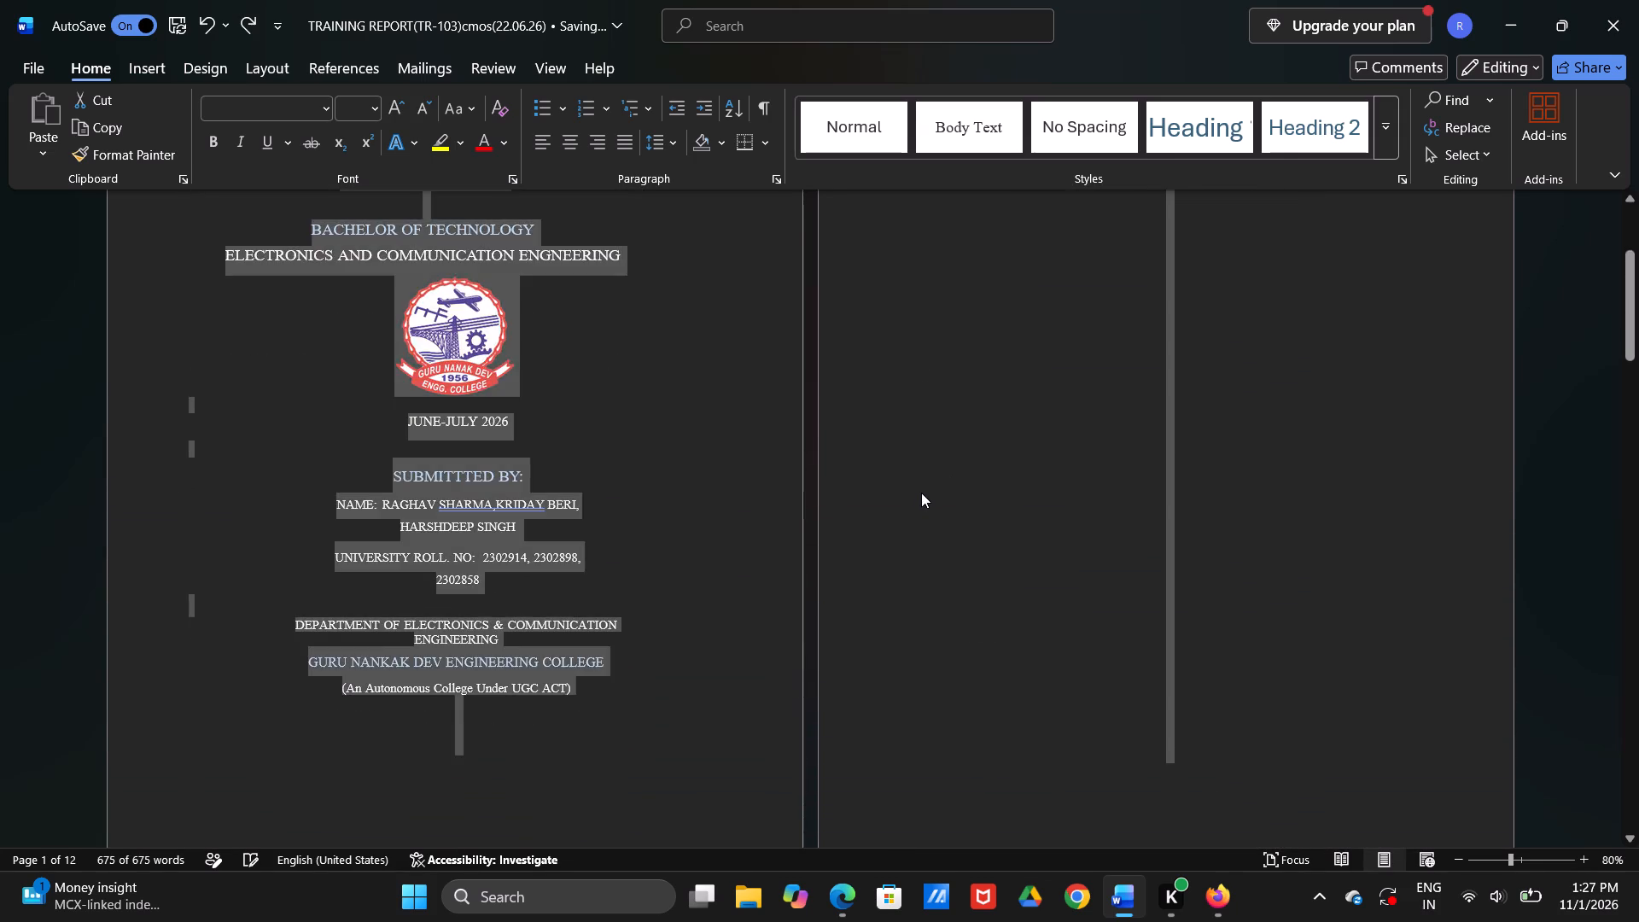
{"action": "scroll", "coordinate": [921, 493], "scroll_direction": "down", "scroll_amount": 3}
{"action": "scroll", "coordinate": [931, 480], "scroll_direction": "up", "scroll_amount": 1}
{"action": "scroll", "coordinate": [871, 450], "scroll_direction": "down", "scroll_amount": 1}
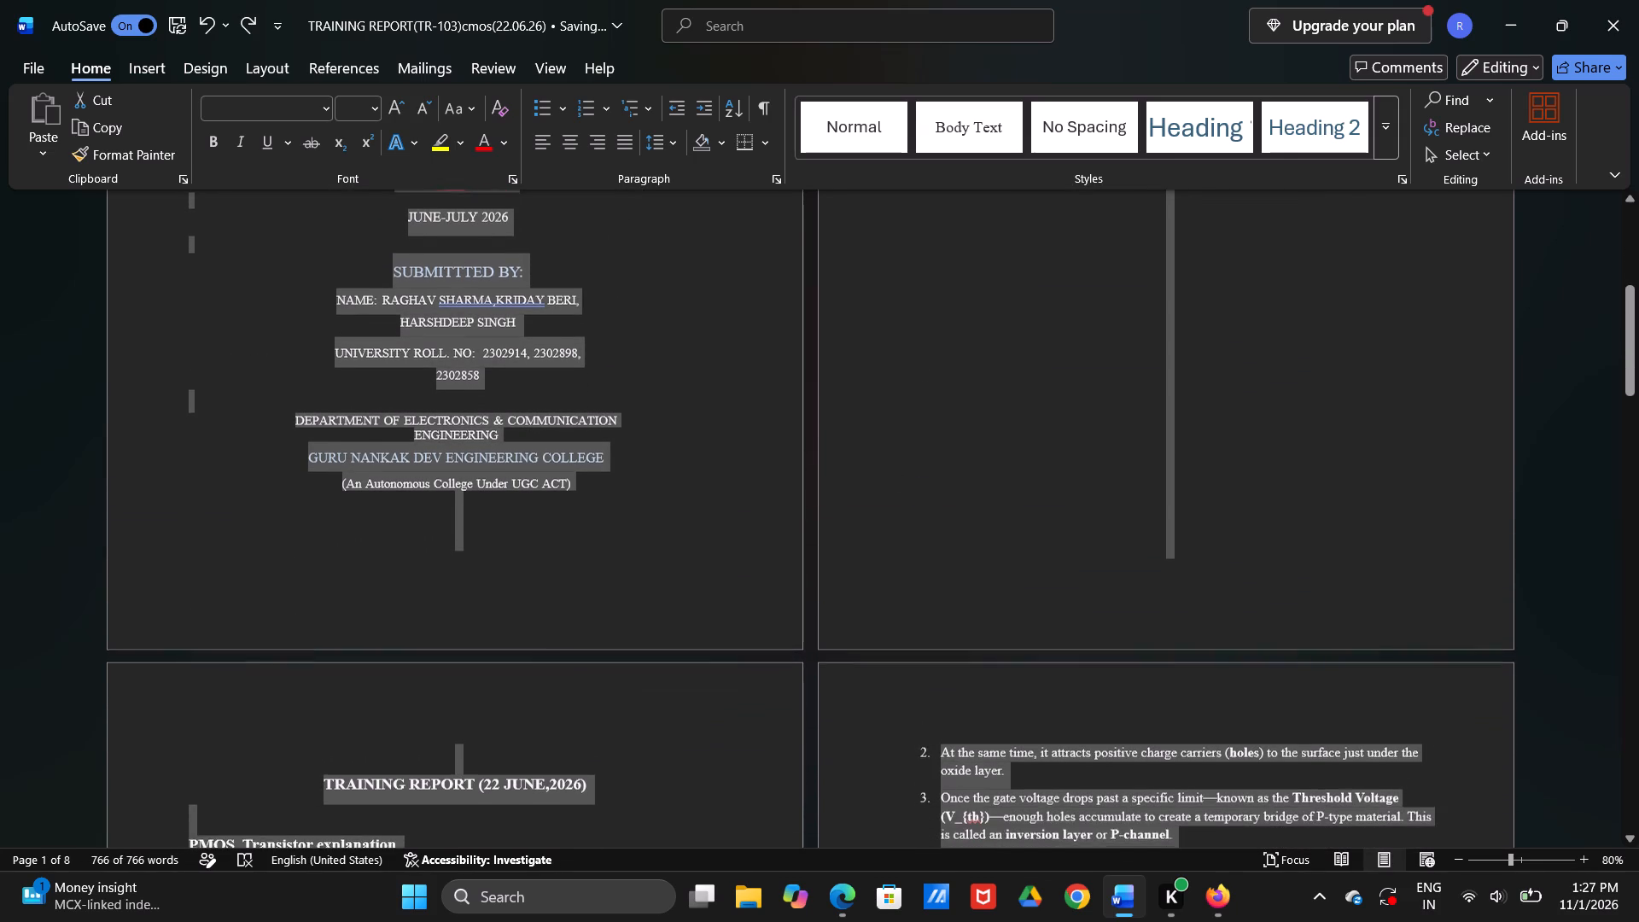
{"action": "scroll", "coordinate": [870, 447], "scroll_direction": "up", "scroll_amount": 1}
{"action": "scroll", "coordinate": [870, 447], "scroll_direction": "down", "scroll_amount": 1}
{"action": "left_click", "coordinate": [283, 779]}
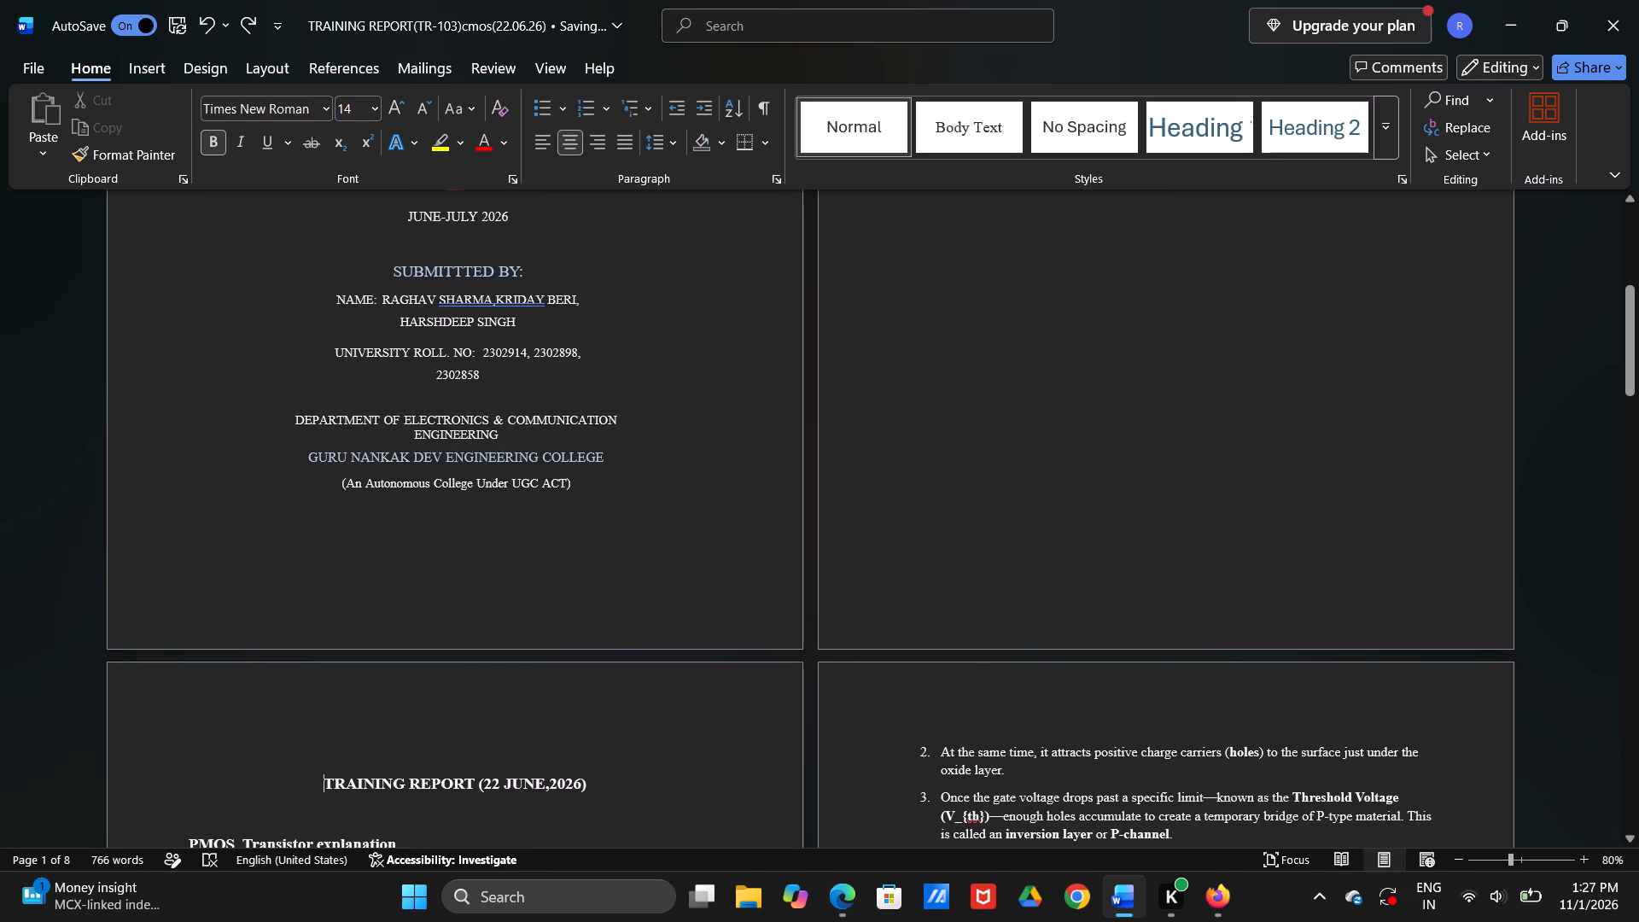
{"action": "left_click", "coordinate": [326, 783]}
{"action": "left_click_drag", "start_coordinate": [324, 781], "coordinate": [862, 921]}
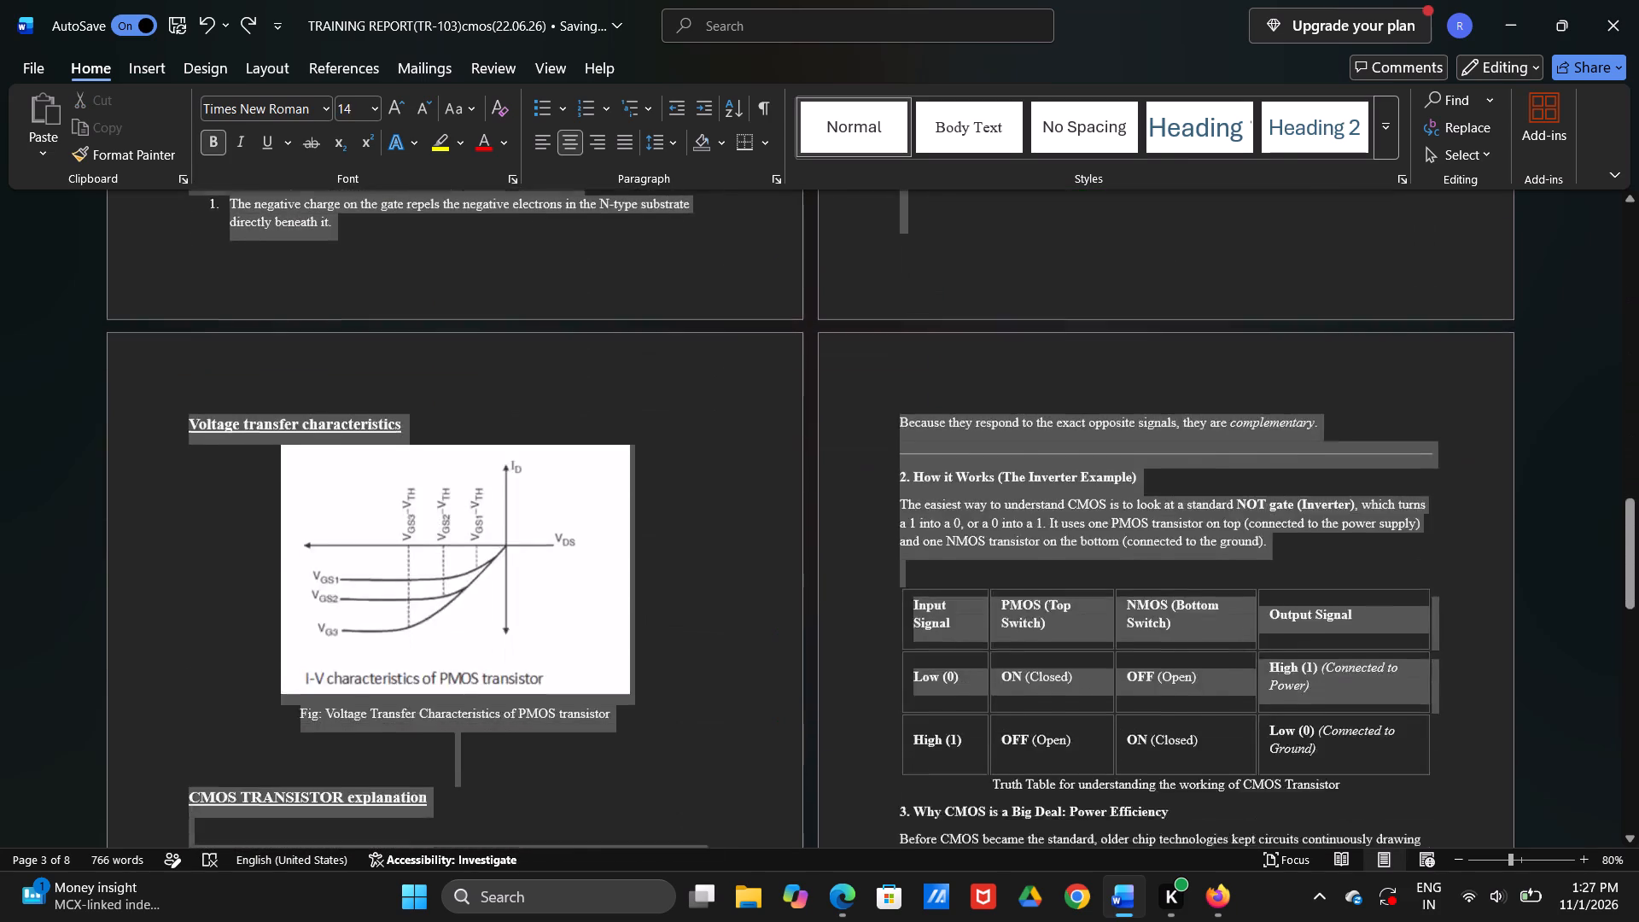
{"action": "left_click_drag", "start_coordinate": [862, 921], "coordinate": [865, 921]}
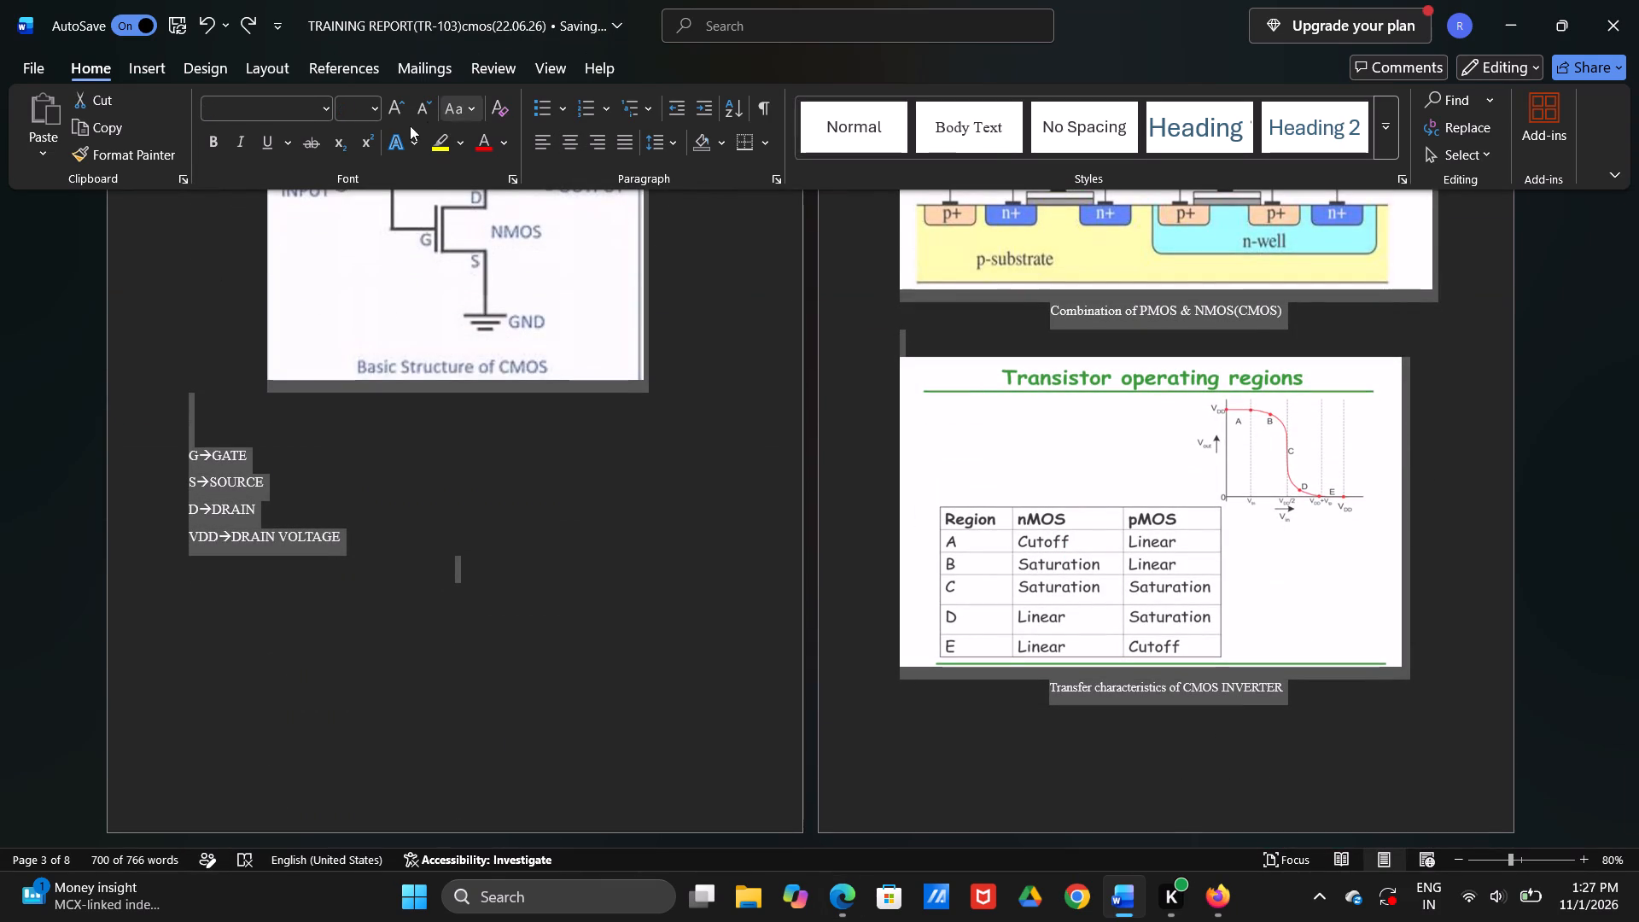
{"action": "left_click", "coordinate": [671, 143]}
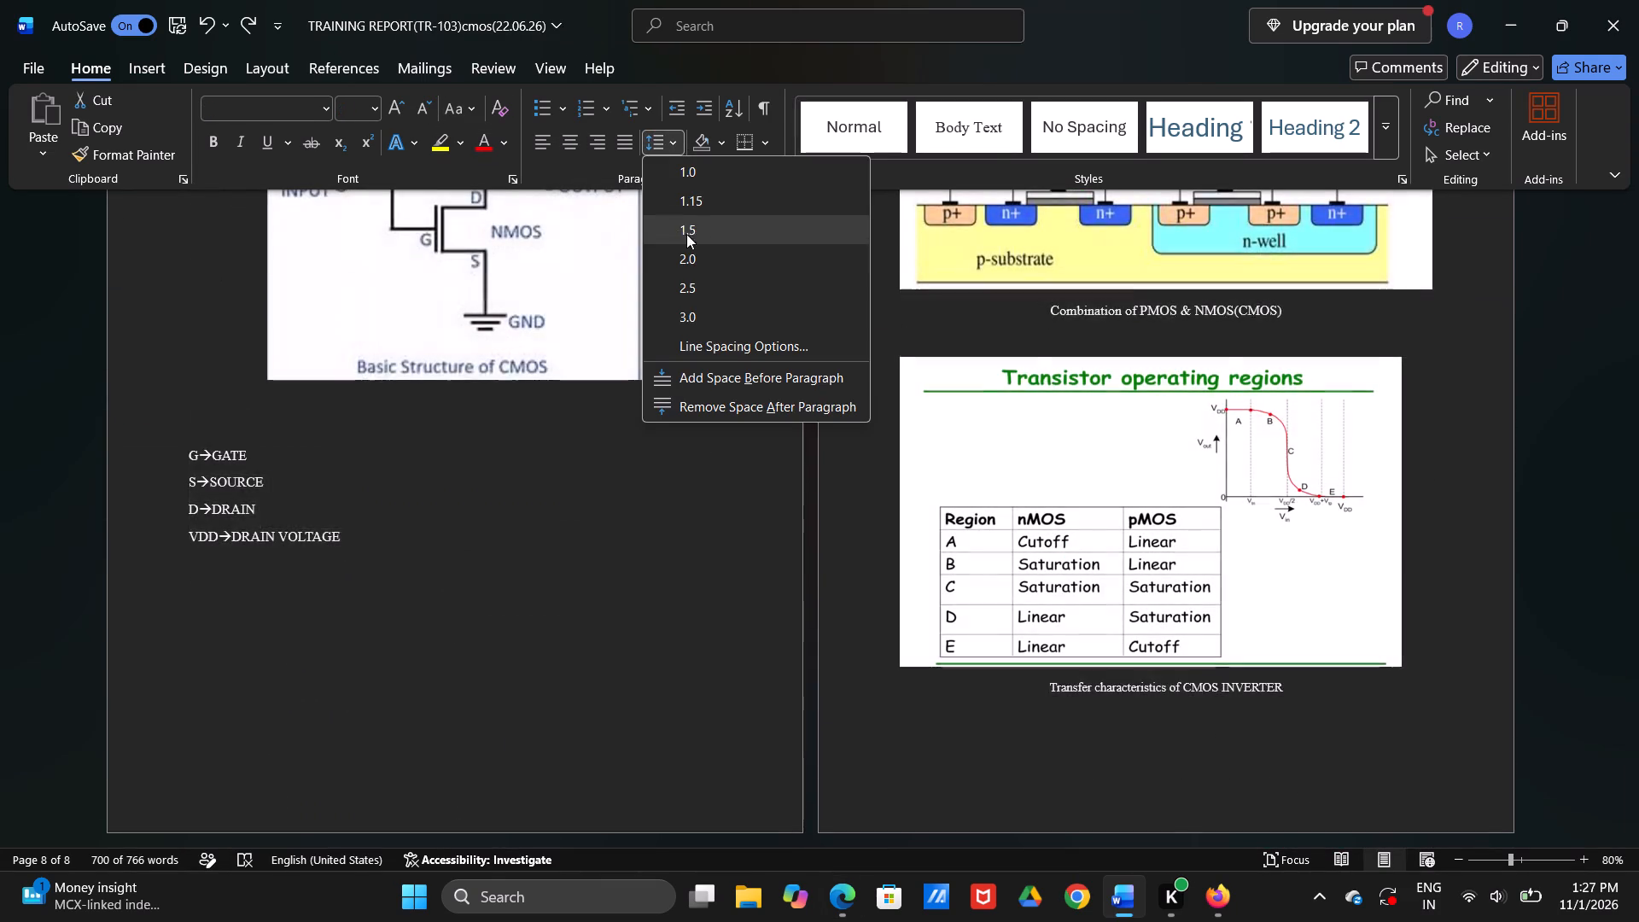
{"action": "left_click_drag", "start_coordinate": [710, 261], "coordinate": [701, 260]}
Insert an empty line before the Voltage transfer characteristics heading to push it onto the next page.
{"action": "scroll", "coordinate": [606, 412], "scroll_direction": "up", "scroll_amount": 6}
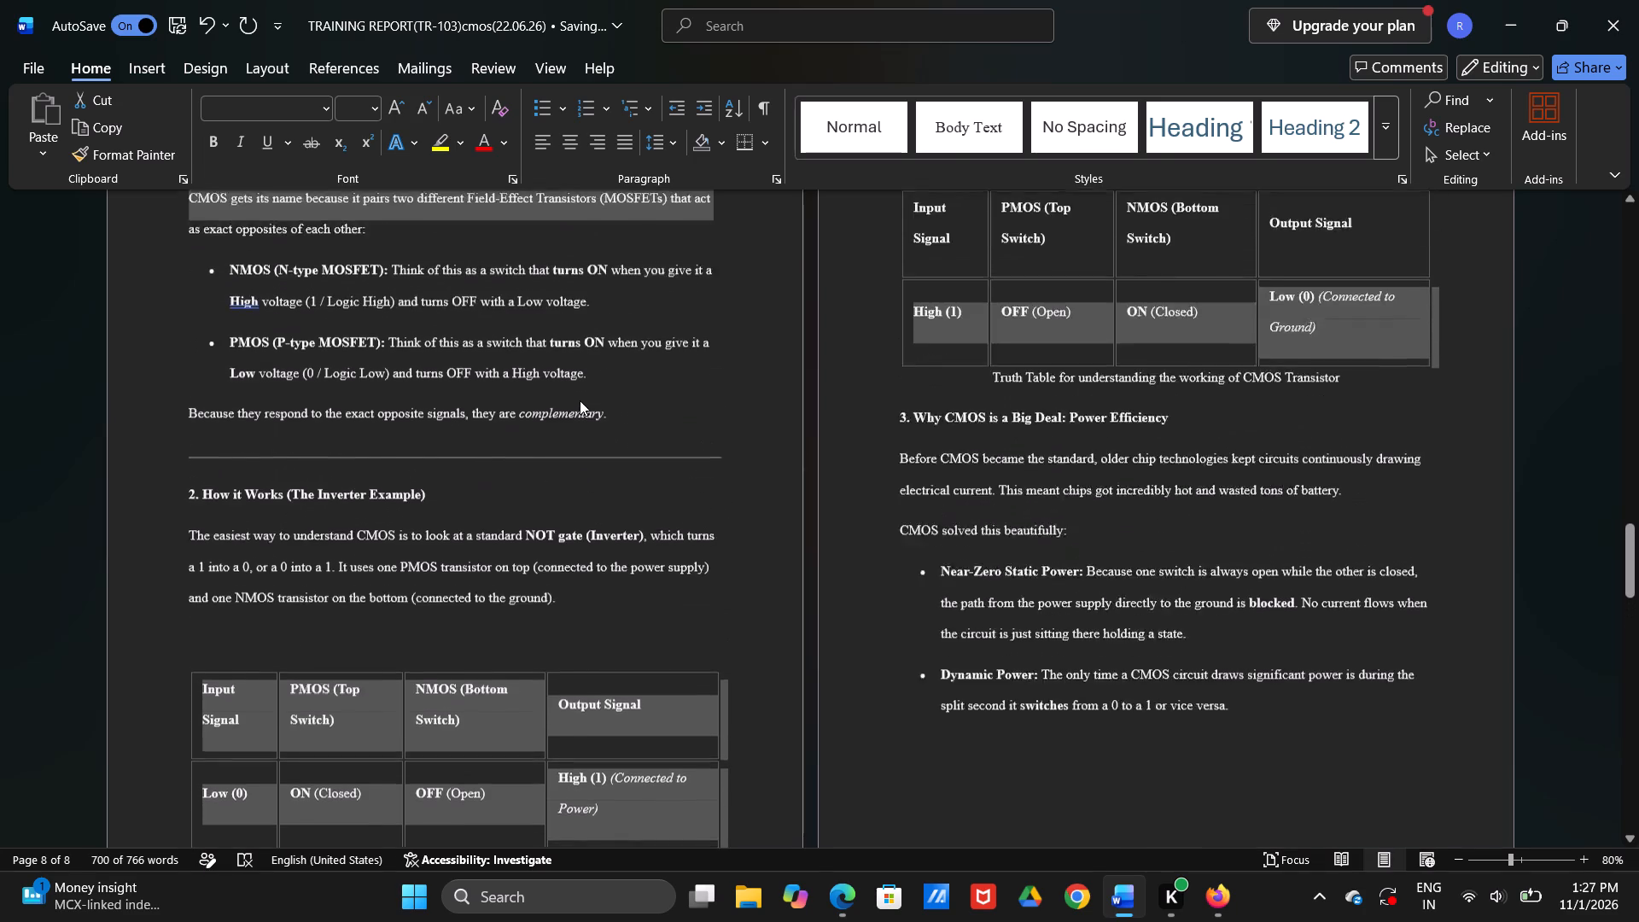
{"action": "scroll", "coordinate": [580, 400], "scroll_direction": "up", "scroll_amount": 3}
{"action": "scroll", "coordinate": [575, 388], "scroll_direction": "down", "scroll_amount": 1}
{"action": "scroll", "coordinate": [575, 388], "scroll_direction": "up", "scroll_amount": 5}
{"action": "scroll", "coordinate": [556, 370], "scroll_direction": "down", "scroll_amount": 1}
{"action": "scroll", "coordinate": [556, 370], "scroll_direction": "up", "scroll_amount": 1}
{"action": "scroll", "coordinate": [556, 370], "scroll_direction": "down", "scroll_amount": 1}
{"action": "scroll", "coordinate": [556, 370], "scroll_direction": "up", "scroll_amount": 1}
{"action": "scroll", "coordinate": [556, 371], "scroll_direction": "down", "scroll_amount": 1}
{"action": "scroll", "coordinate": [556, 371], "scroll_direction": "up", "scroll_amount": 1}
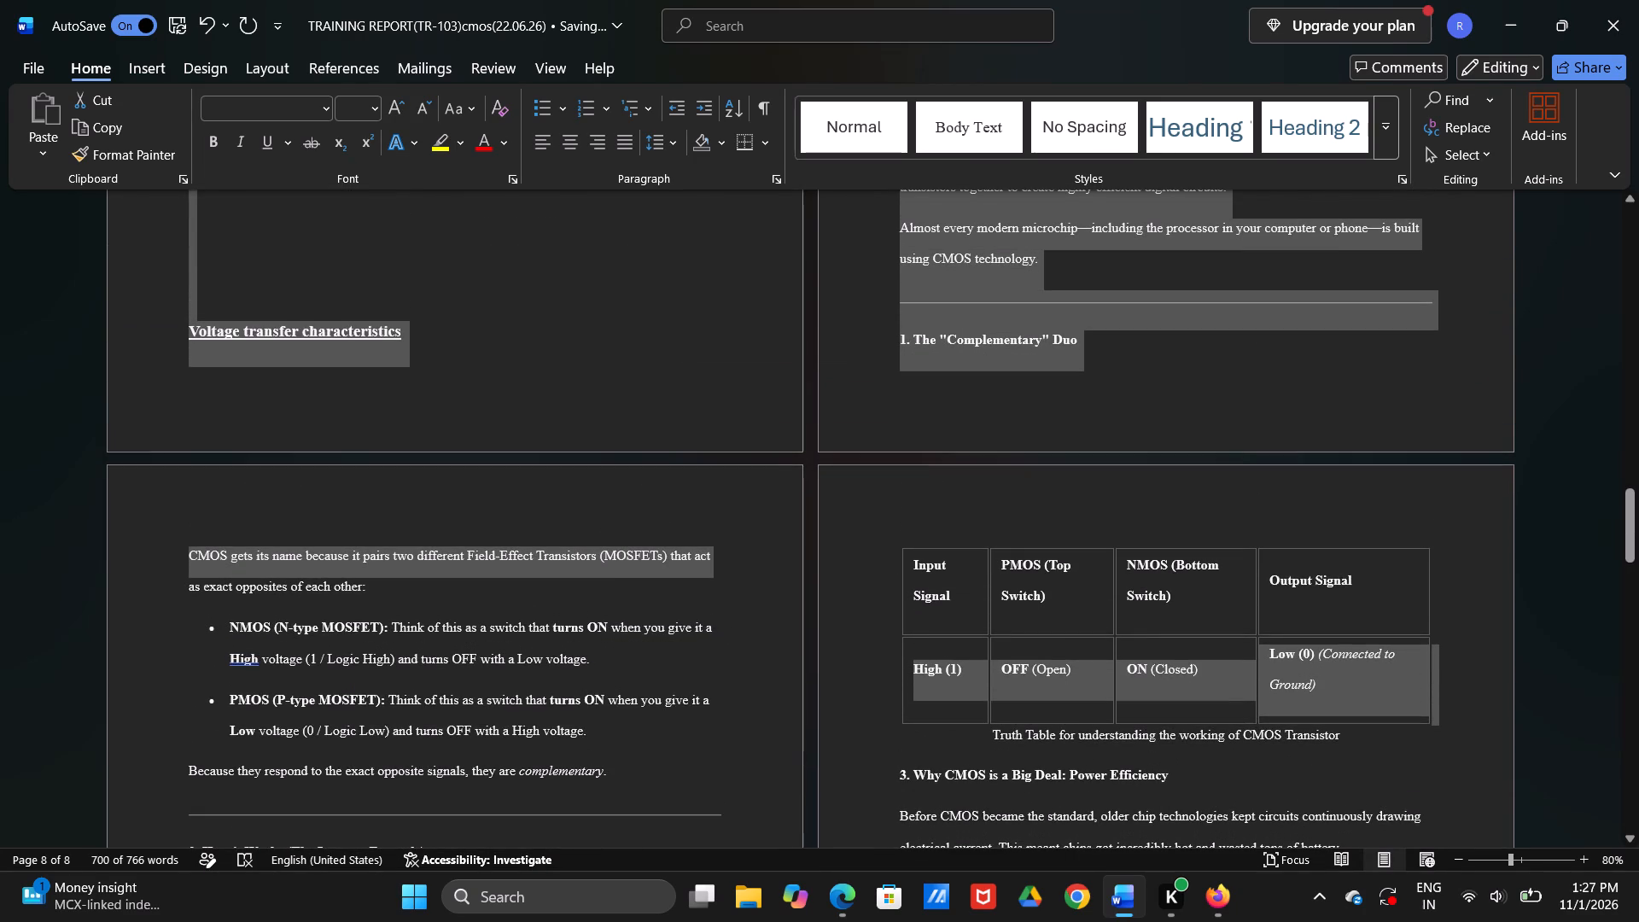
{"action": "left_click", "coordinate": [161, 367]}
{"action": "left_click", "coordinate": [113, 322]}
{"action": "left_click", "coordinate": [185, 336]}
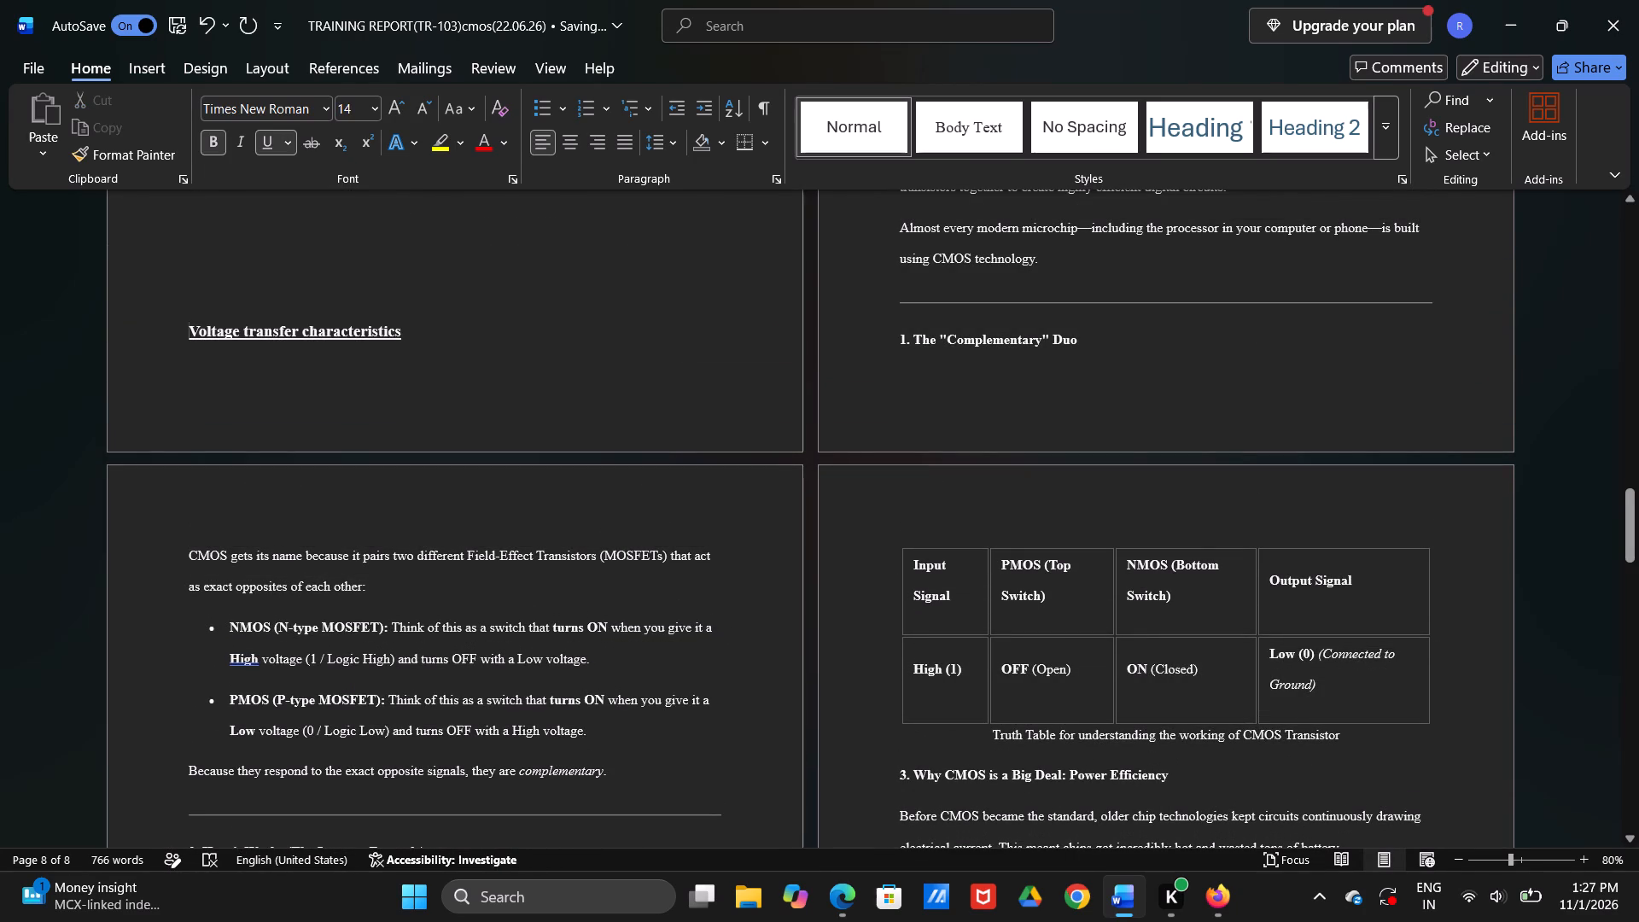
{"action": "key", "text": "Return"}
Insert an empty line before the heading "2. How It Works (The Operating Principle)" to push it onto the next page.
{"action": "scroll", "coordinate": [402, 459], "scroll_direction": "down", "scroll_amount": 1}
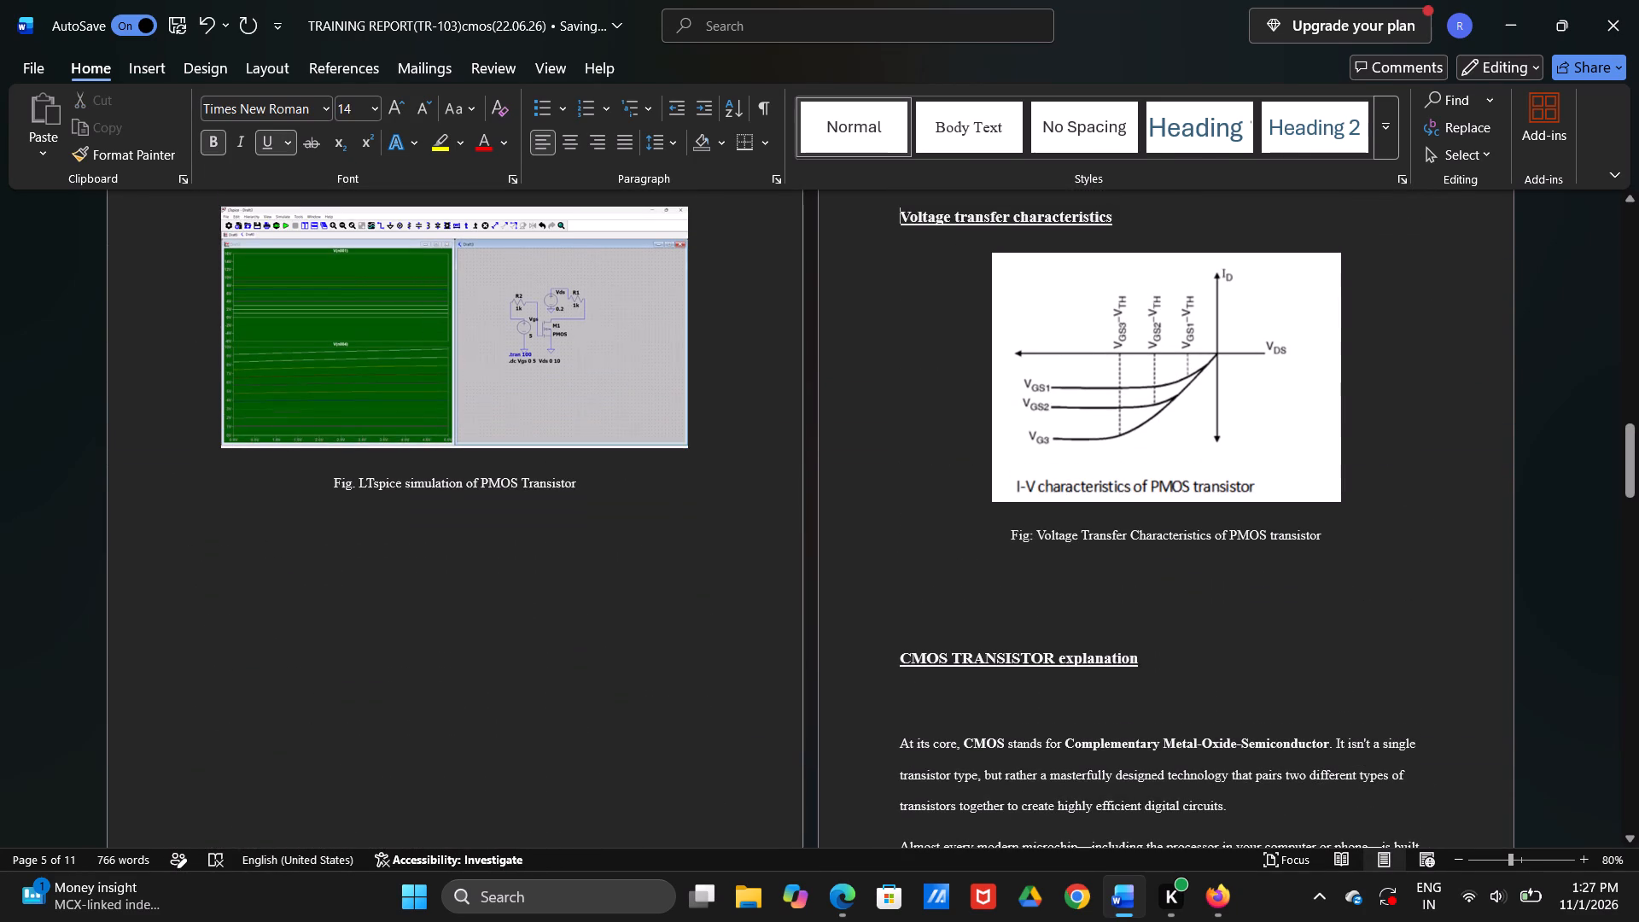
{"action": "scroll", "coordinate": [402, 459], "scroll_direction": "up", "scroll_amount": 5}
{"action": "scroll", "coordinate": [403, 462], "scroll_direction": "down", "scroll_amount": 3}
{"action": "scroll", "coordinate": [402, 464], "scroll_direction": "up", "scroll_amount": 1}
{"action": "scroll", "coordinate": [402, 464], "scroll_direction": "down", "scroll_amount": 1}
{"action": "scroll", "coordinate": [402, 464], "scroll_direction": "up", "scroll_amount": 1}
{"action": "scroll", "coordinate": [402, 465], "scroll_direction": "down", "scroll_amount": 1}
{"action": "scroll", "coordinate": [402, 465], "scroll_direction": "up", "scroll_amount": 1}
{"action": "scroll", "coordinate": [402, 465], "scroll_direction": "down", "scroll_amount": 1}
{"action": "scroll", "coordinate": [402, 465], "scroll_direction": "up", "scroll_amount": 1}
{"action": "scroll", "coordinate": [402, 465], "scroll_direction": "down", "scroll_amount": 1}
{"action": "scroll", "coordinate": [402, 465], "scroll_direction": "up", "scroll_amount": 1}
{"action": "scroll", "coordinate": [402, 465], "scroll_direction": "down", "scroll_amount": 1}
{"action": "scroll", "coordinate": [402, 465], "scroll_direction": "up", "scroll_amount": 1}
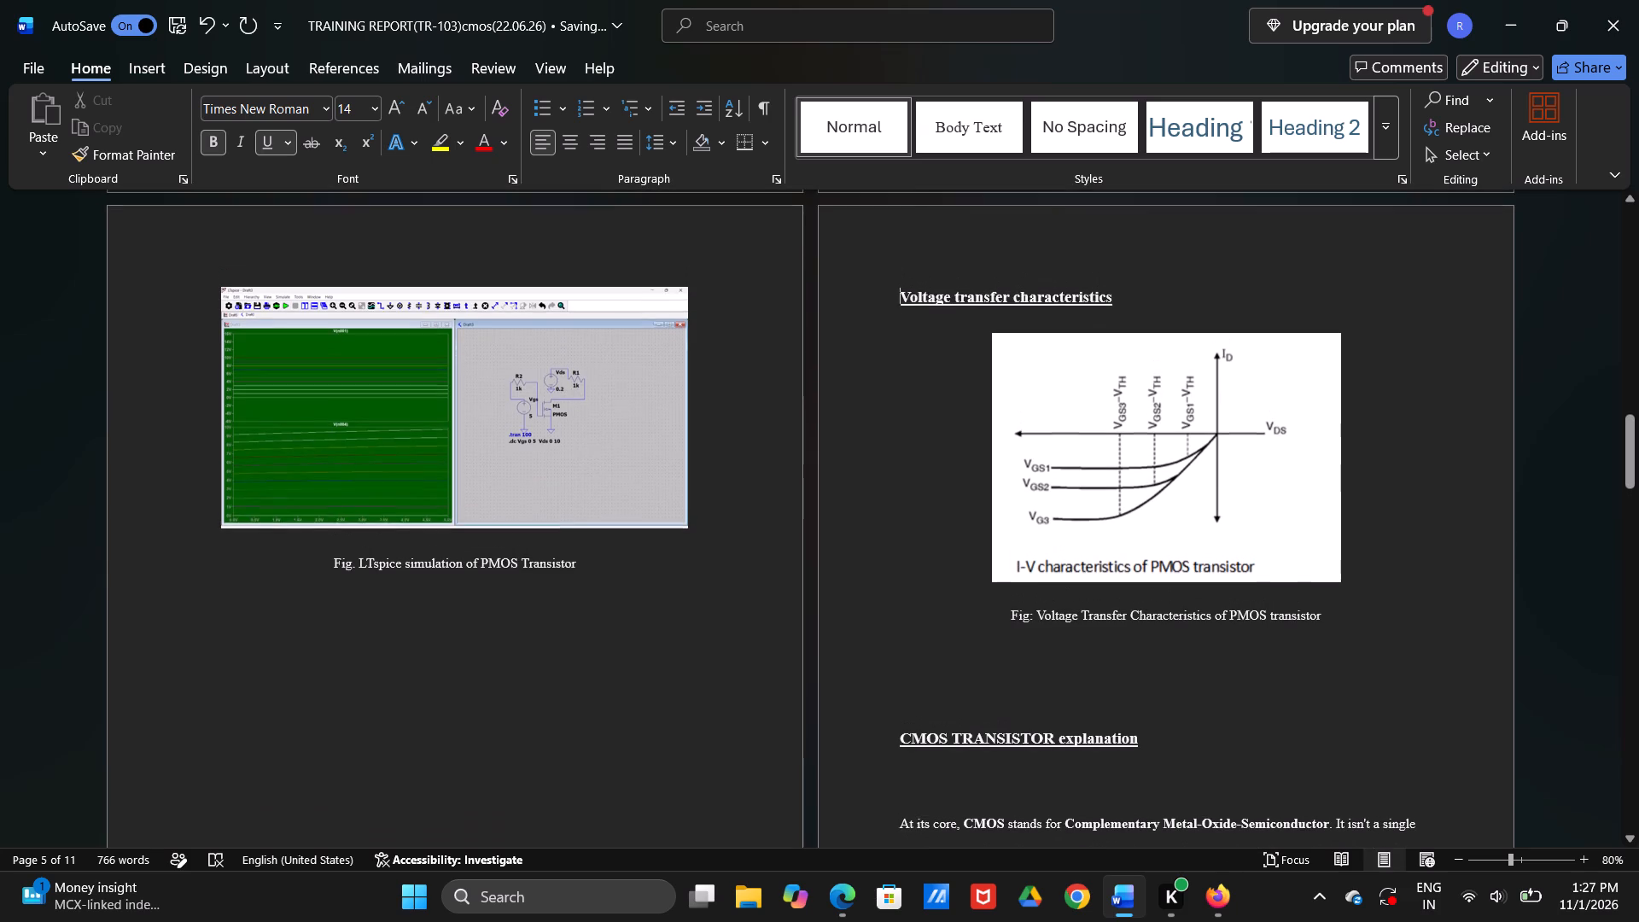
{"action": "scroll", "coordinate": [400, 464], "scroll_direction": "down", "scroll_amount": 1}
{"action": "scroll", "coordinate": [400, 464], "scroll_direction": "up", "scroll_amount": 1}
{"action": "scroll", "coordinate": [400, 464], "scroll_direction": "down", "scroll_amount": 3}
{"action": "scroll", "coordinate": [400, 466], "scroll_direction": "up", "scroll_amount": 7}
{"action": "scroll", "coordinate": [386, 475], "scroll_direction": "down", "scroll_amount": 1}
{"action": "scroll", "coordinate": [386, 475], "scroll_direction": "up", "scroll_amount": 2}
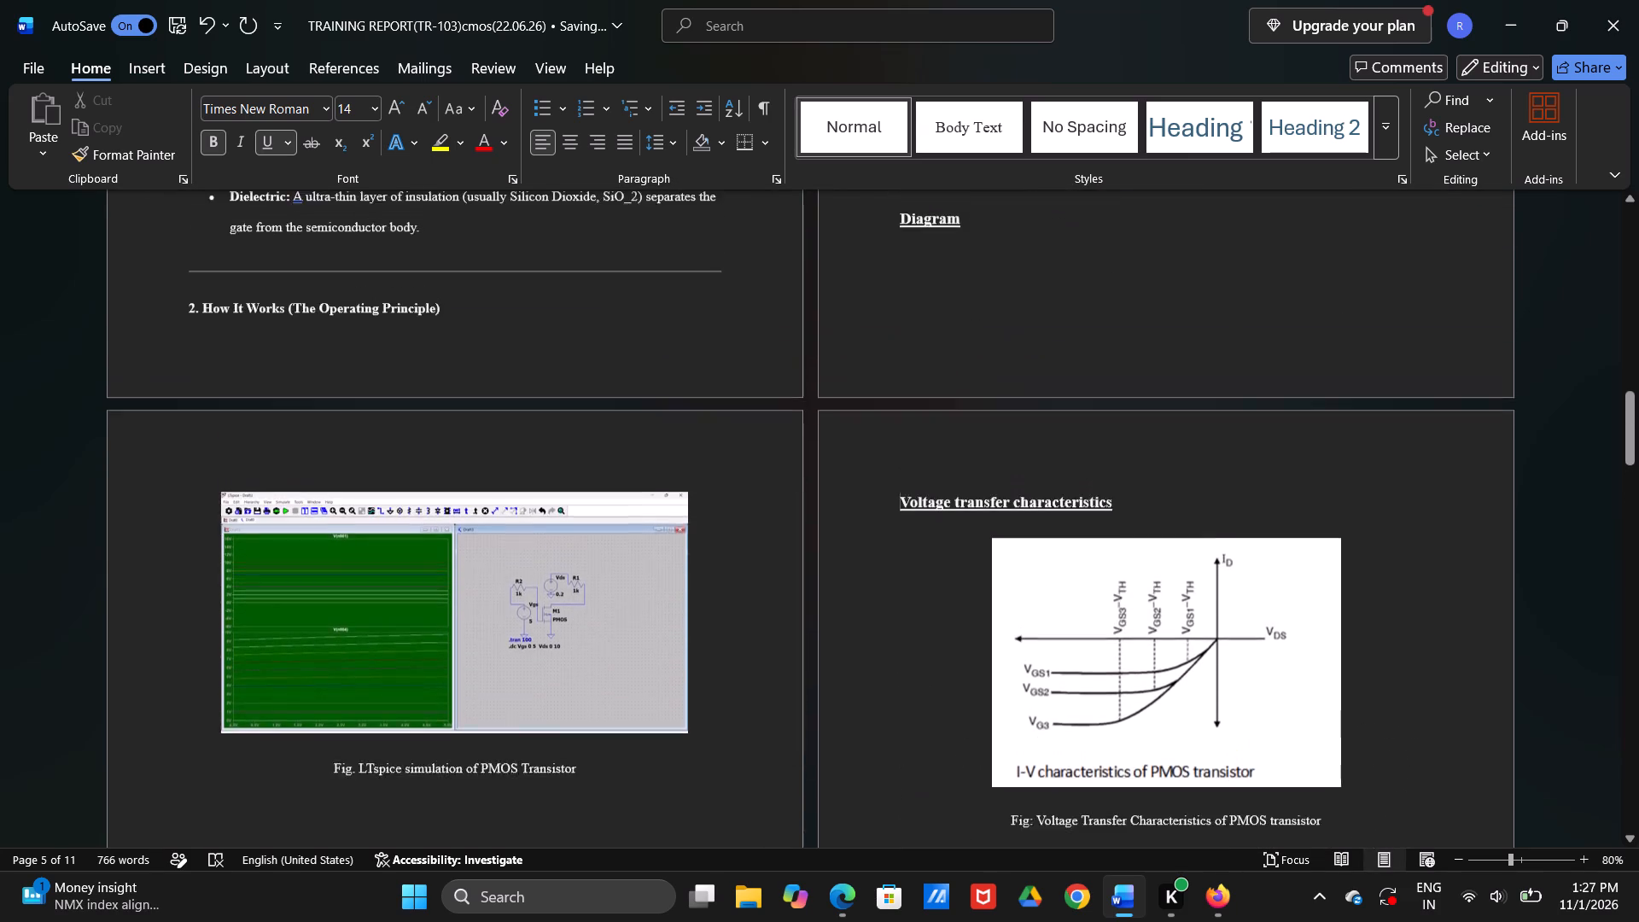
{"action": "scroll", "coordinate": [378, 476], "scroll_direction": "up", "scroll_amount": 5}
{"action": "left_click", "coordinate": [175, 508]}
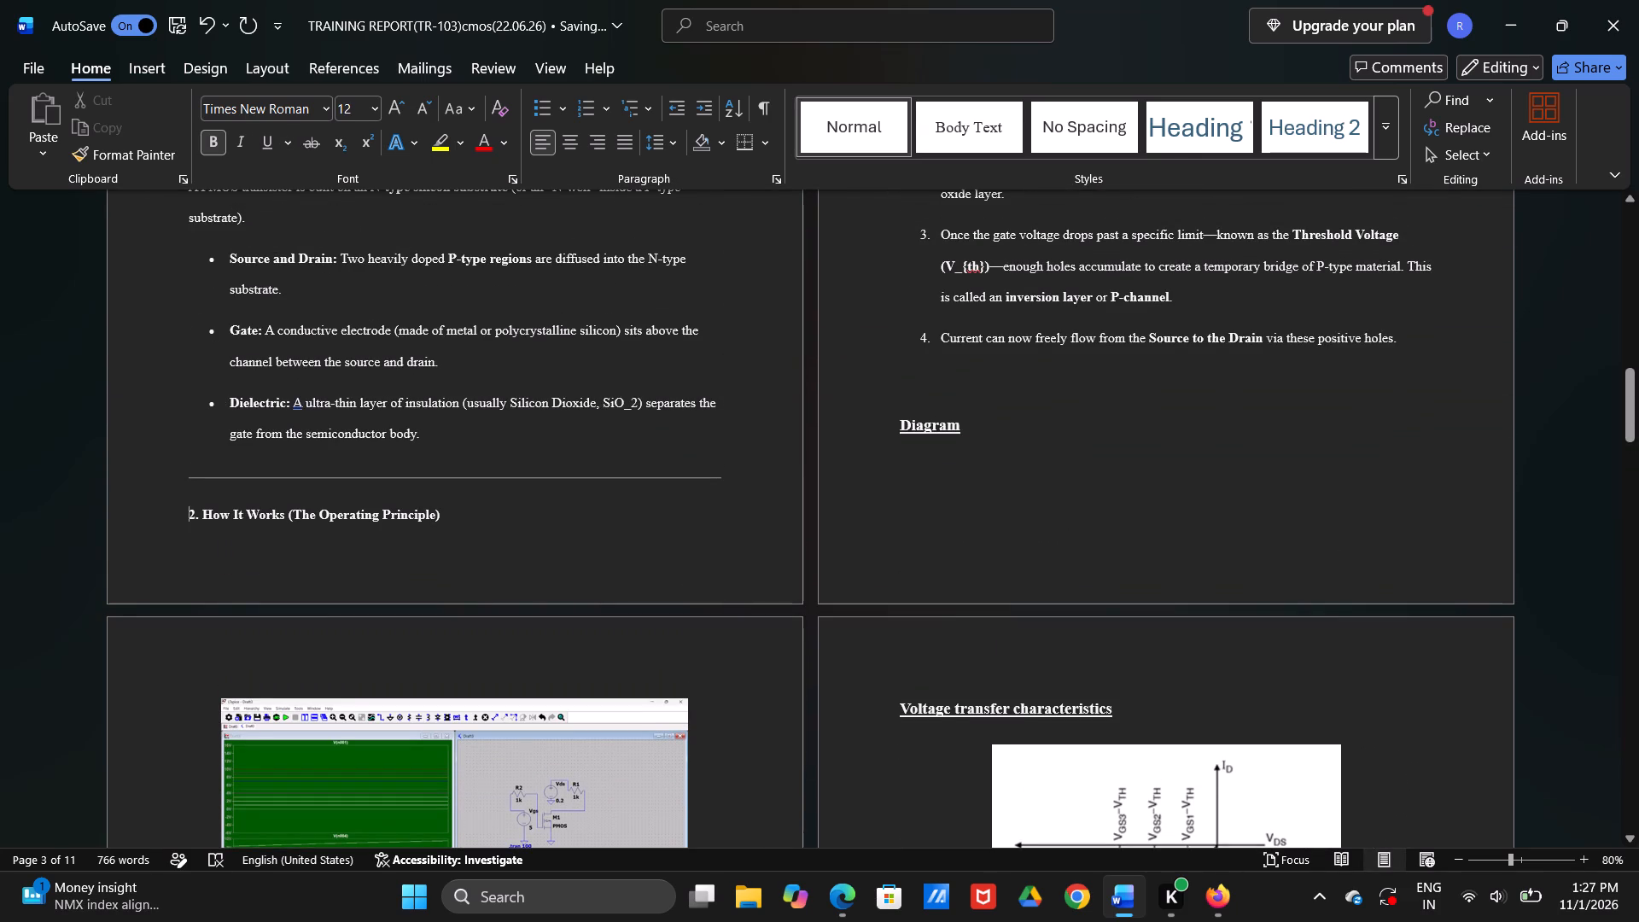
{"action": "key", "text": "Return"}
Add "ONE MONTH" in front of the TRAINING REPORT heading above the PMOS Transistor explanation.
{"action": "scroll", "coordinate": [211, 522], "scroll_direction": "down", "scroll_amount": 1}
{"action": "scroll", "coordinate": [211, 522], "scroll_direction": "up", "scroll_amount": 3}
{"action": "scroll", "coordinate": [211, 522], "scroll_direction": "down", "scroll_amount": 1}
{"action": "scroll", "coordinate": [211, 522], "scroll_direction": "up", "scroll_amount": 1}
{"action": "scroll", "coordinate": [207, 521], "scroll_direction": "down", "scroll_amount": 3}
{"action": "scroll", "coordinate": [186, 519], "scroll_direction": "up", "scroll_amount": 1}
{"action": "scroll", "coordinate": [185, 519], "scroll_direction": "down", "scroll_amount": 1}
{"action": "scroll", "coordinate": [185, 519], "scroll_direction": "up", "scroll_amount": 2}
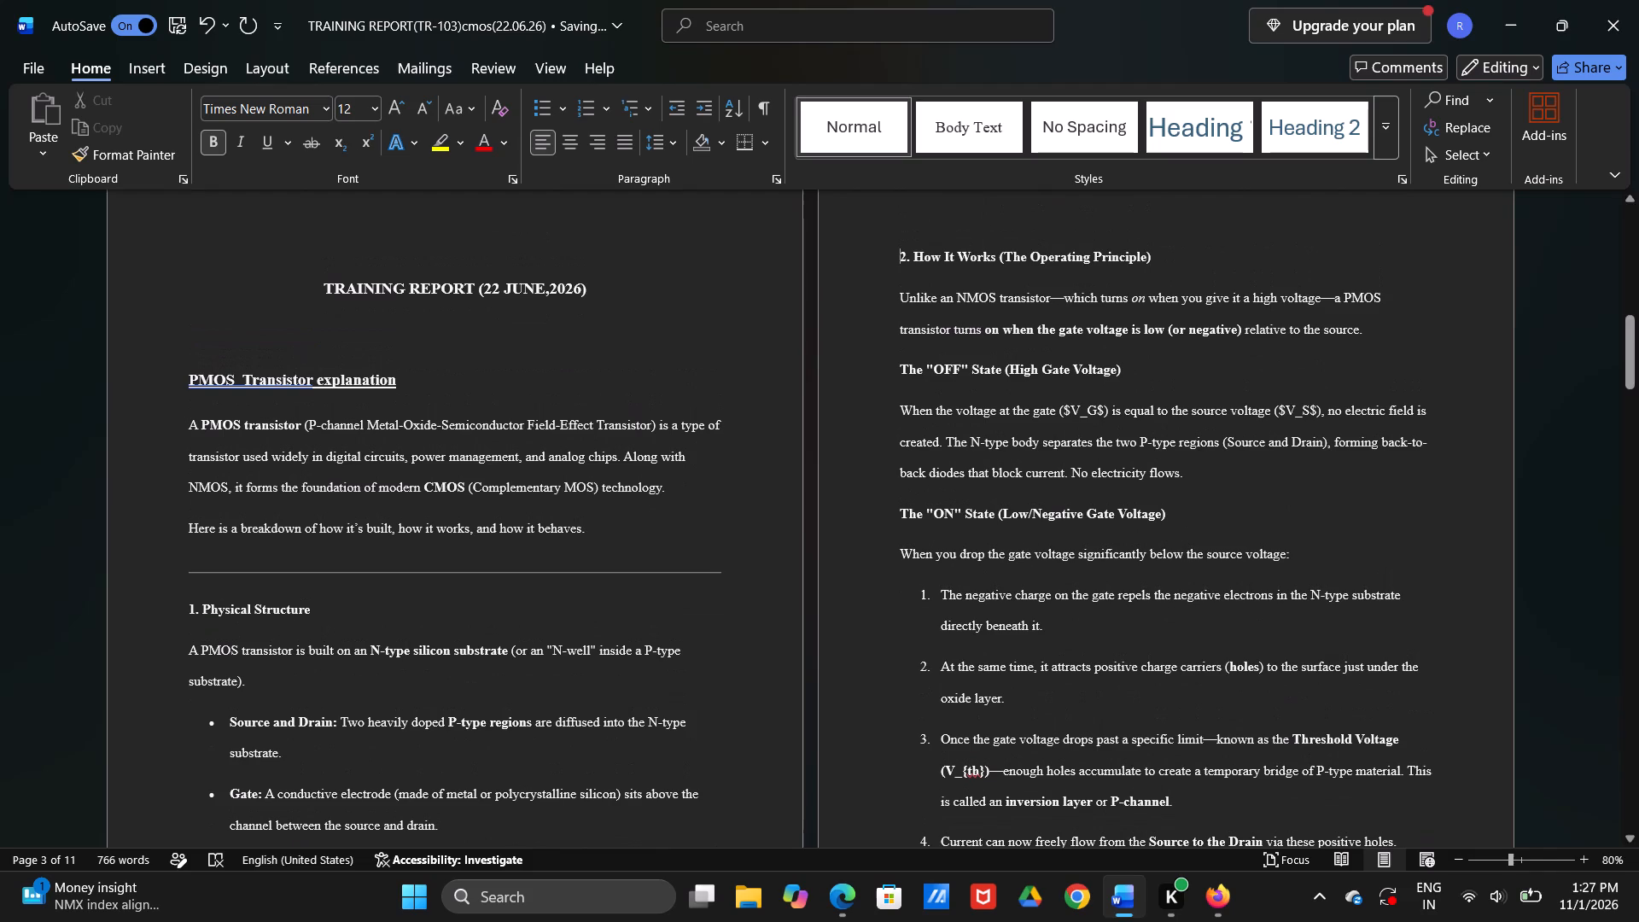
{"action": "left_click", "coordinate": [320, 285]}
{"action": "key", "text": "space"}
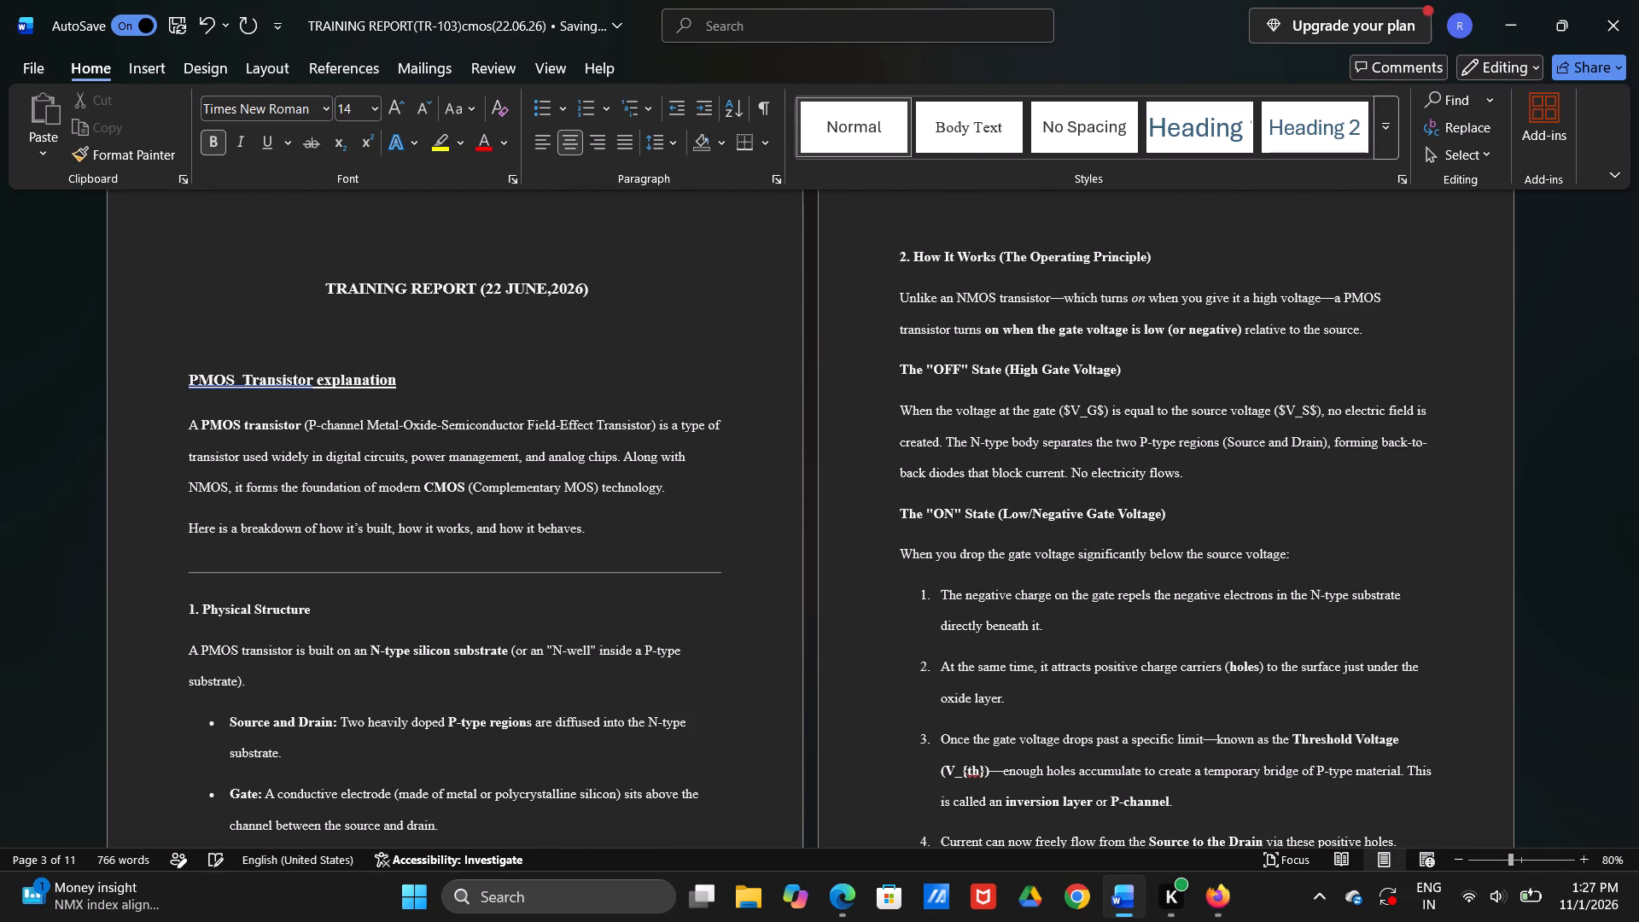
{"action": "key", "text": "plus"}
{"action": "key", "text": "BackSpace"}
{"action": "key", "text": "shift+o"}
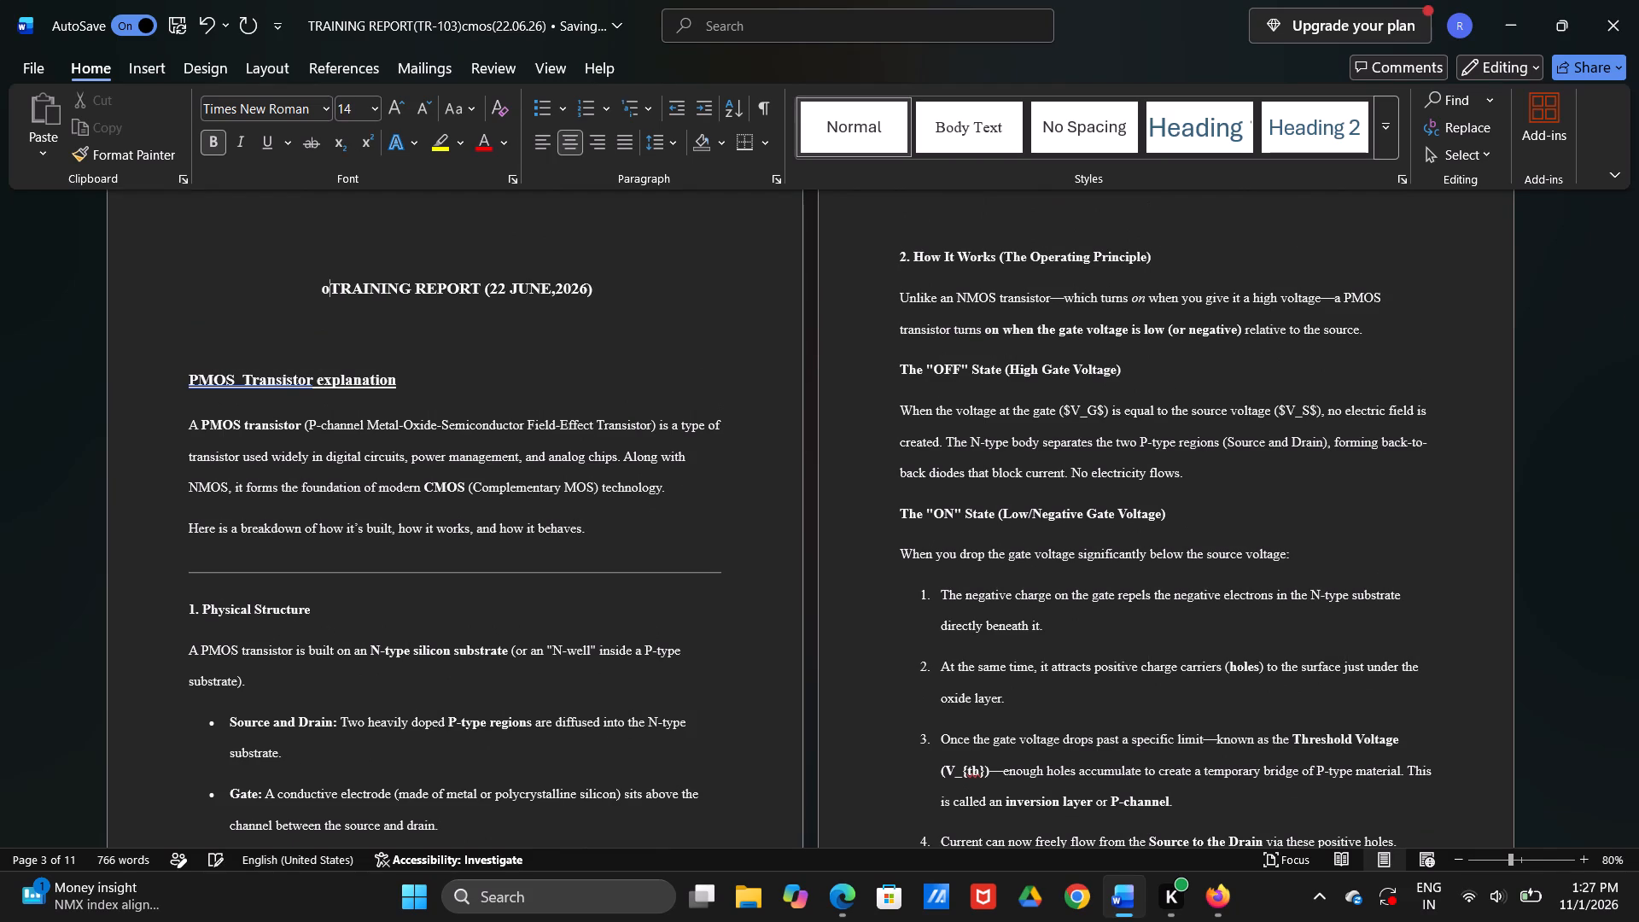
{"action": "key", "text": "BackSpace"}
{"action": "type", "text": "ONE MI"}
{"action": "key", "text": "BackSpace"}
{"action": "type", "text": "ONTH"}
{"action": "key", "text": "space"}
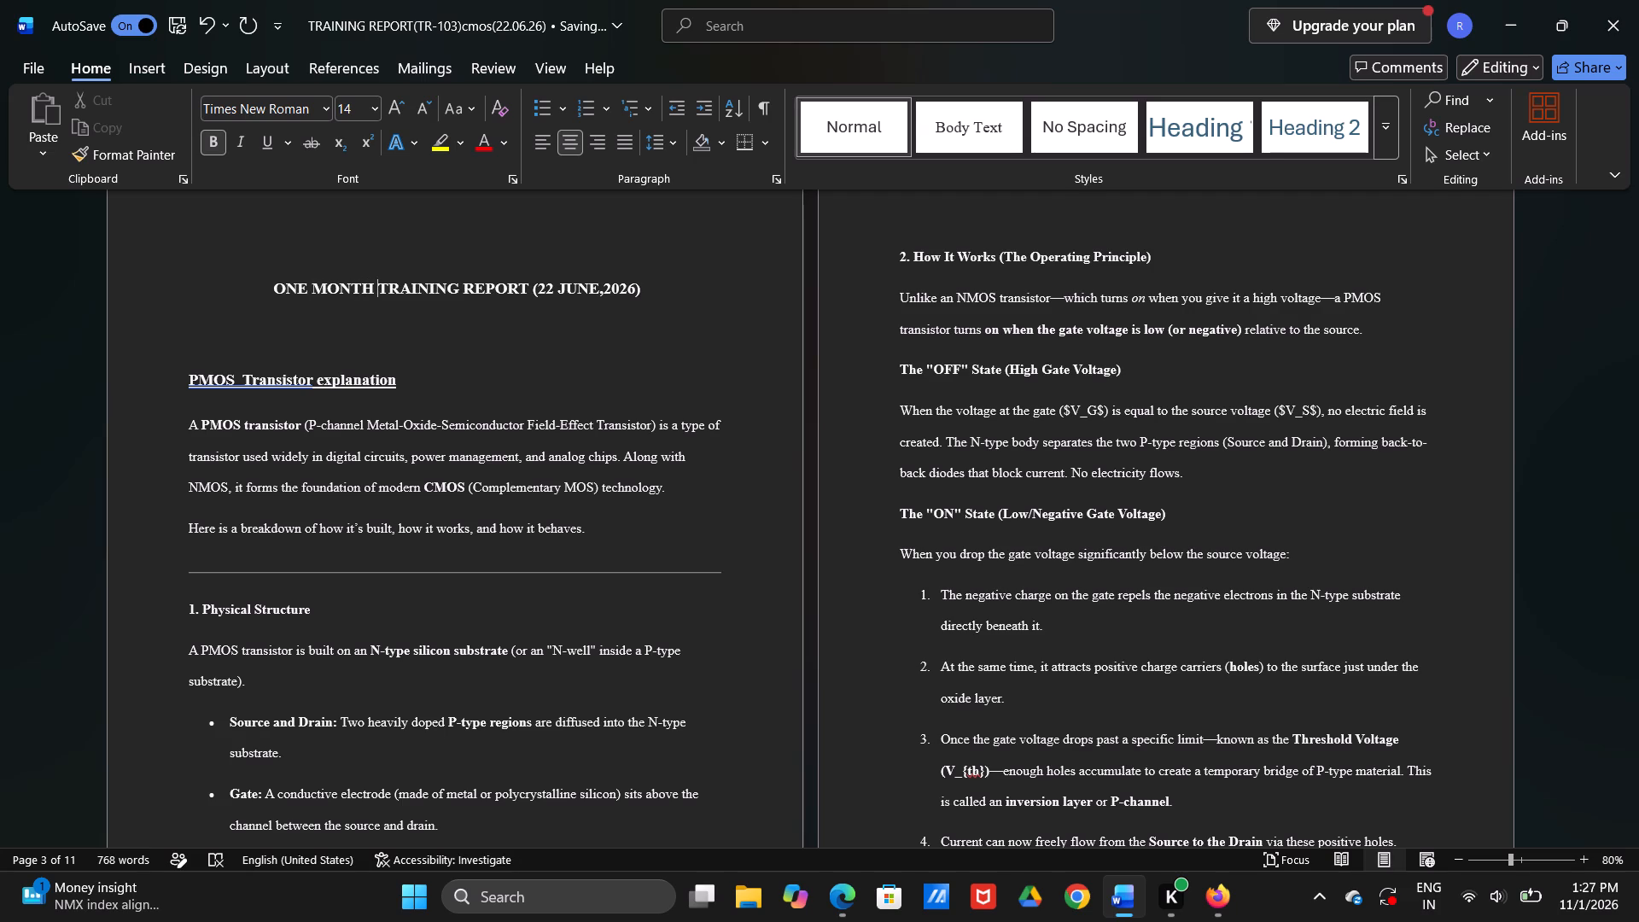
Delete the date "(22 JUNE,2026)" from the ONE MONTH TRAINING REPORT heading.
{"action": "left_click", "coordinate": [540, 287]}
{"action": "left_click_drag", "start_coordinate": [531, 290], "coordinate": [650, 306]}
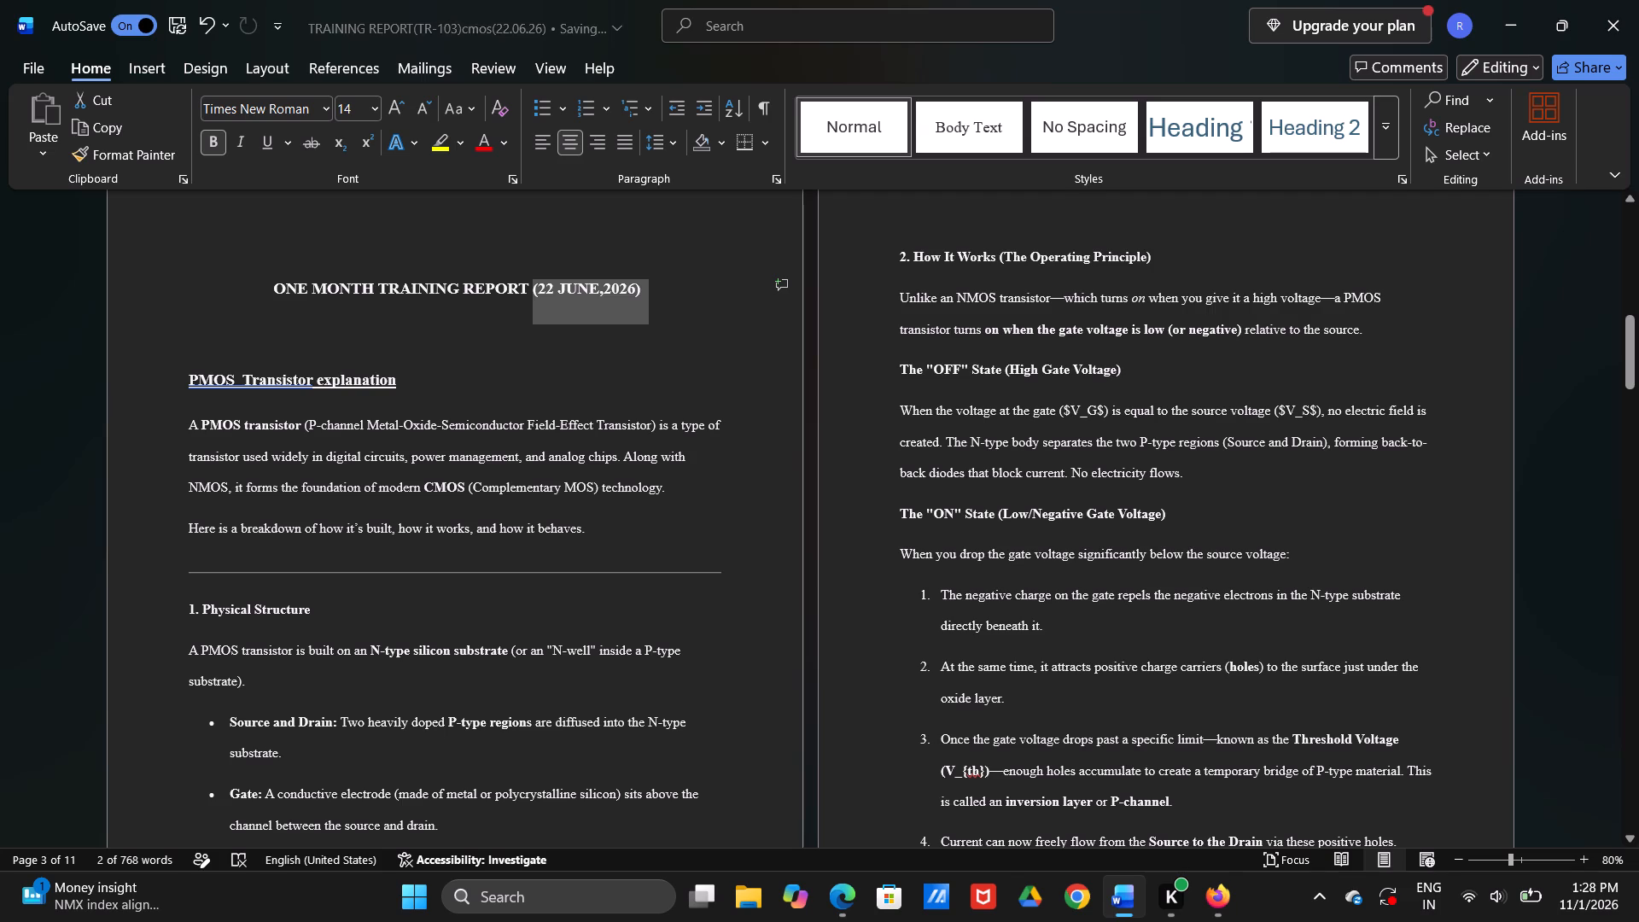
{"action": "key", "text": "BackSpace"}
Delete the third university roll number from the title page.
{"action": "scroll", "coordinate": [212, 393], "scroll_direction": "up", "scroll_amount": 3}
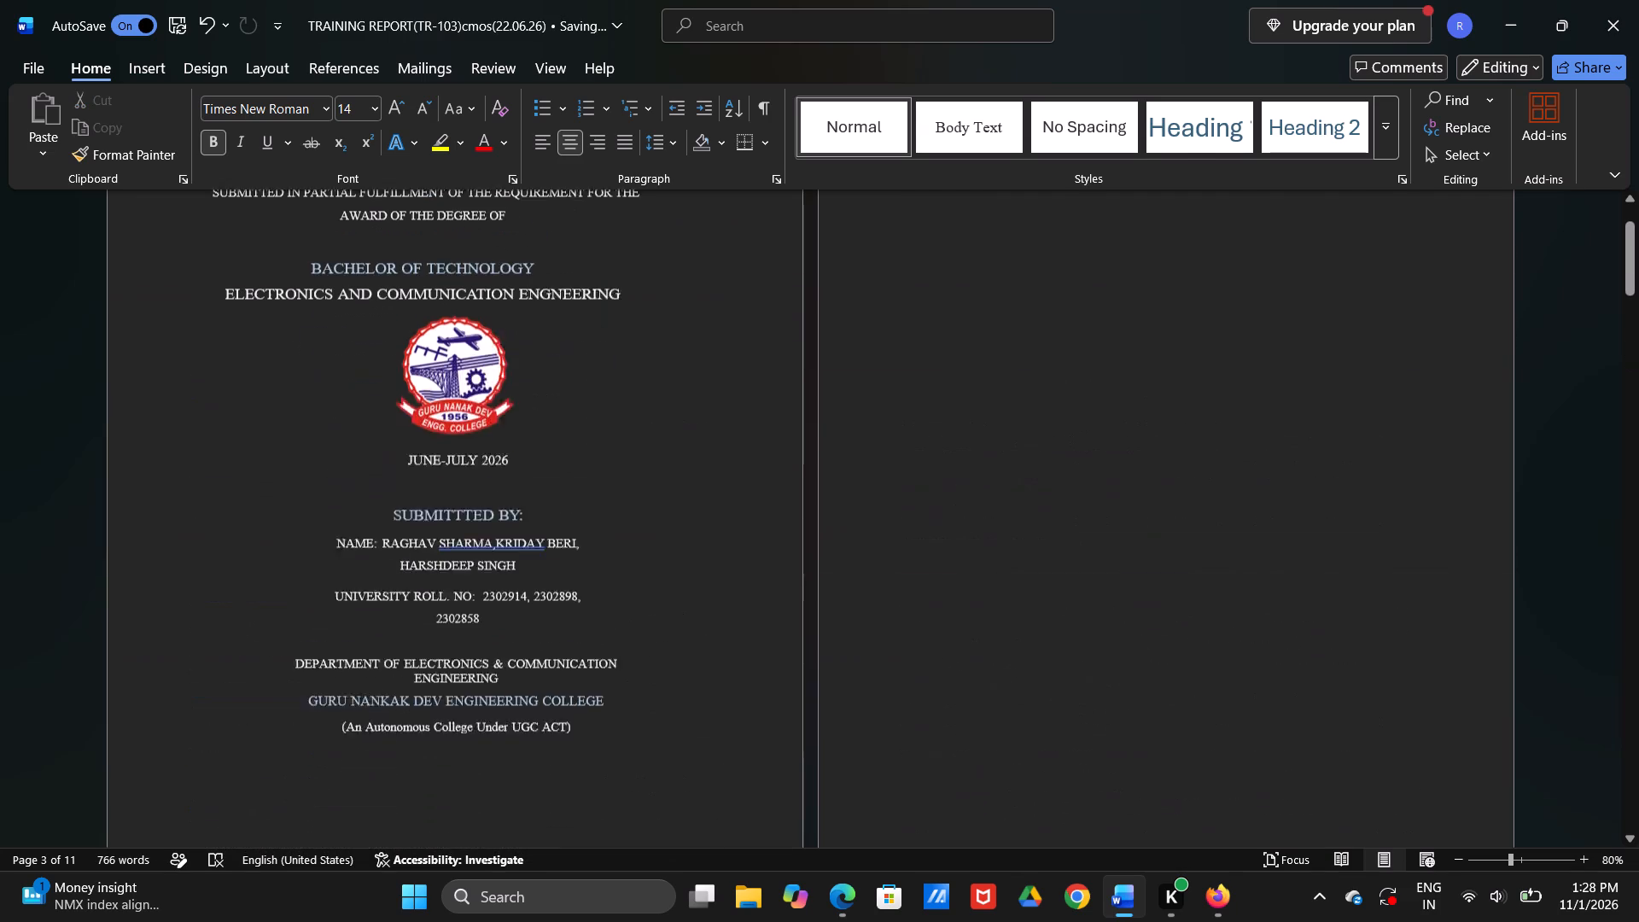
{"action": "scroll", "coordinate": [372, 378], "scroll_direction": "up", "scroll_amount": 1}
{"action": "scroll", "coordinate": [371, 378], "scroll_direction": "down", "scroll_amount": 1}
{"action": "scroll", "coordinate": [371, 378], "scroll_direction": "up", "scroll_amount": 1}
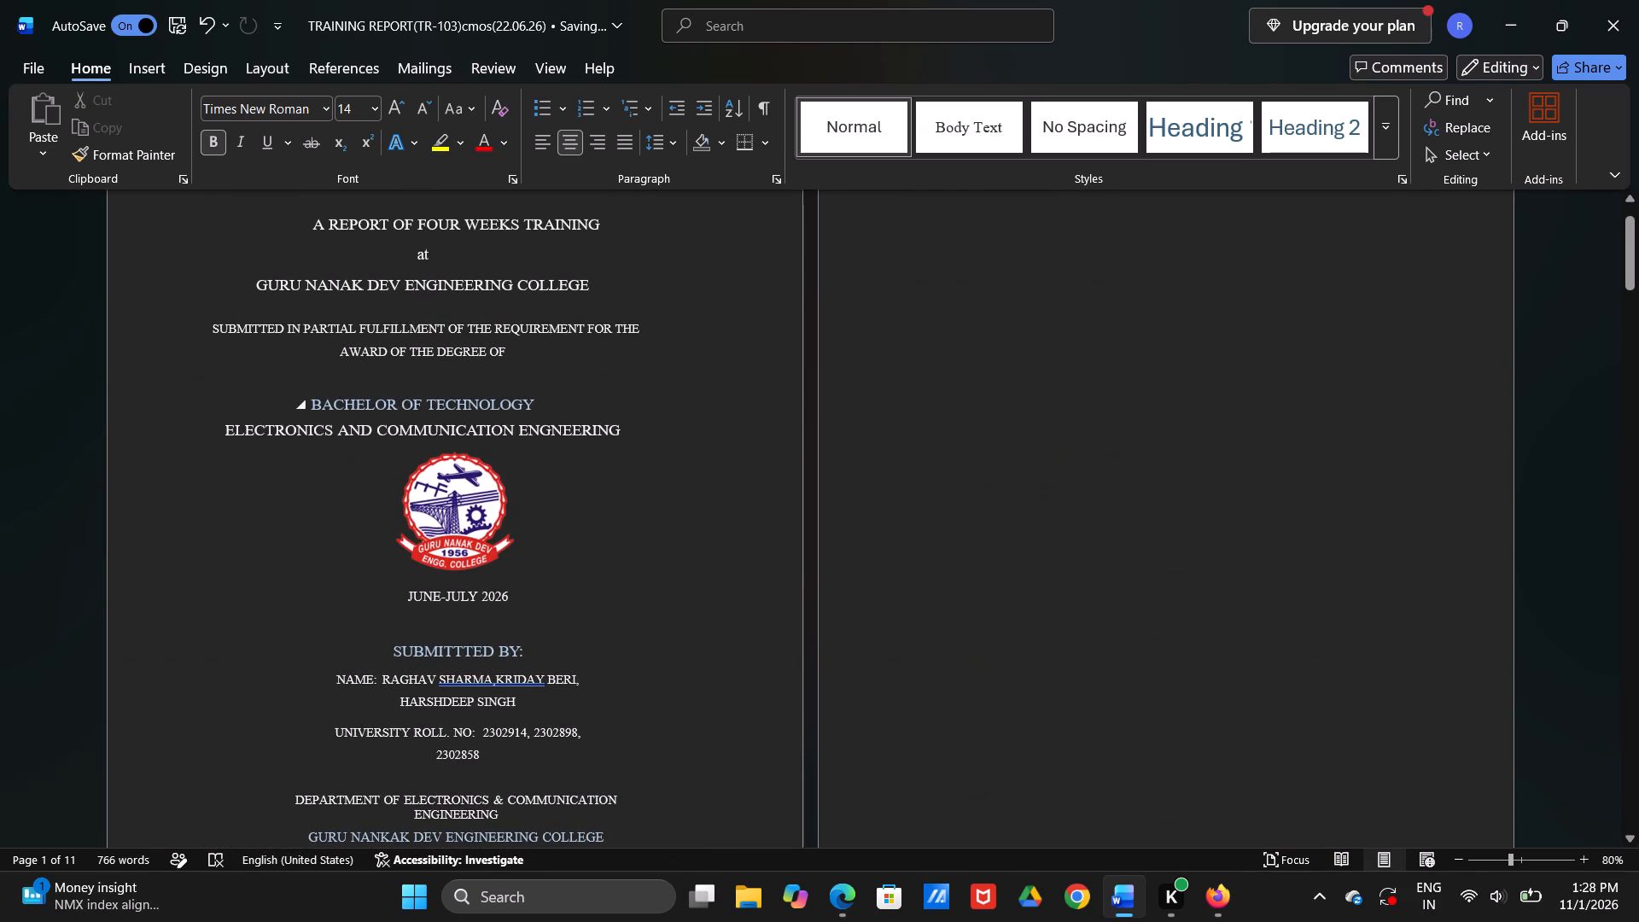
{"action": "scroll", "coordinate": [424, 466], "scroll_direction": "down", "scroll_amount": 1}
{"action": "scroll", "coordinate": [423, 464], "scroll_direction": "up", "scroll_amount": 1}
{"action": "scroll", "coordinate": [423, 463], "scroll_direction": "down", "scroll_amount": 3}
{"action": "scroll", "coordinate": [426, 464], "scroll_direction": "up", "scroll_amount": 1}
{"action": "scroll", "coordinate": [426, 464], "scroll_direction": "down", "scroll_amount": 1}
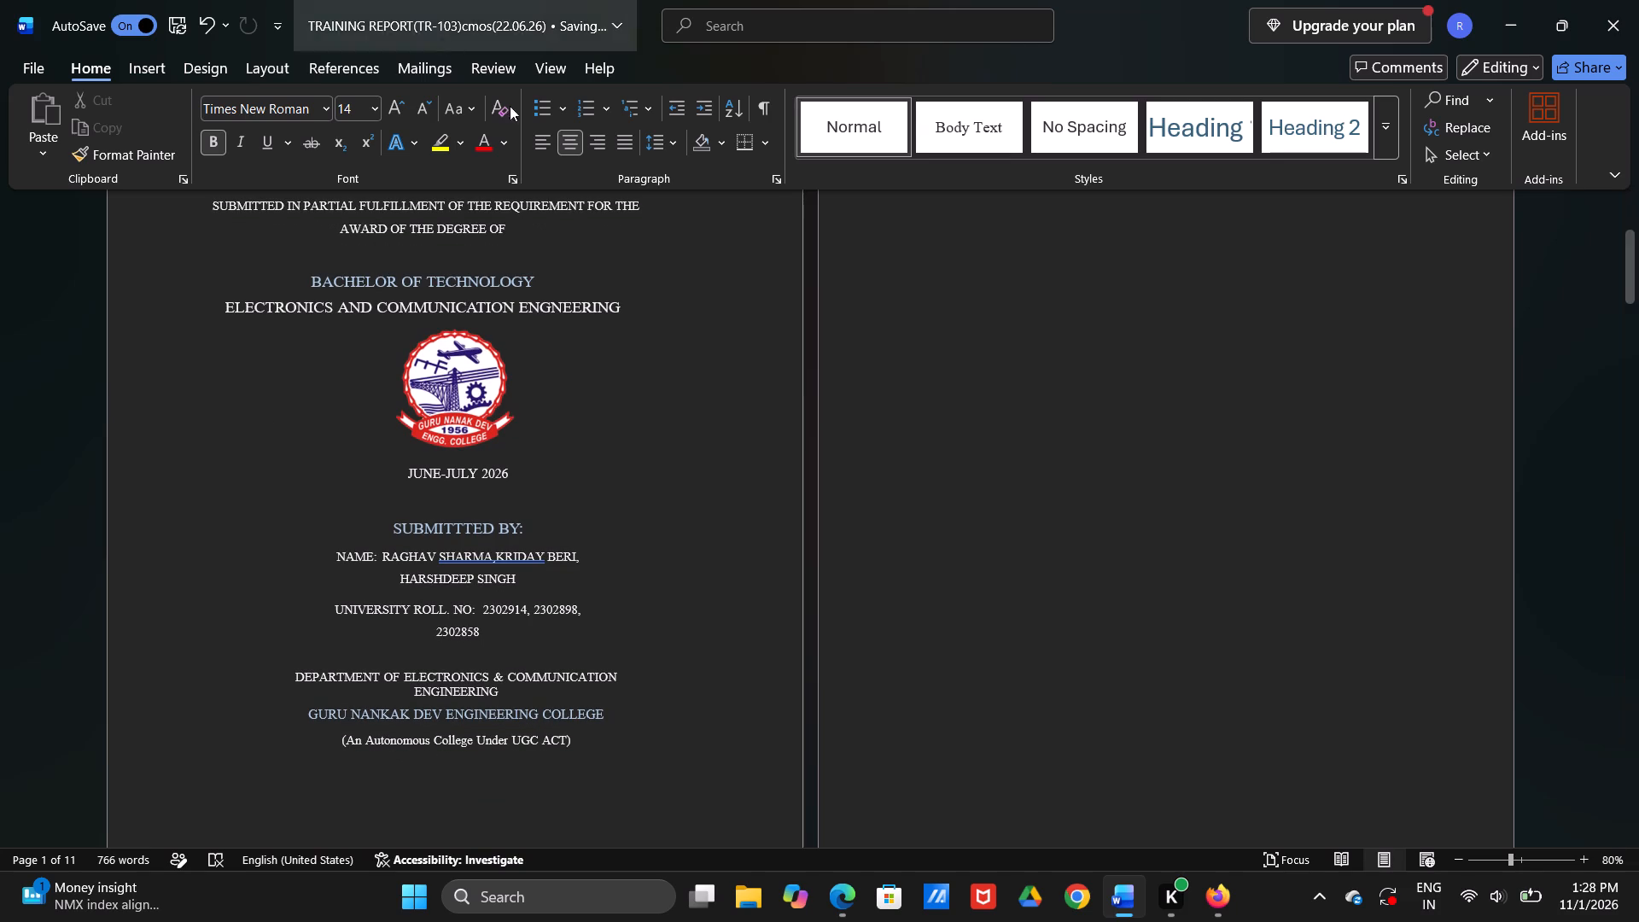
{"action": "left_click_drag", "start_coordinate": [493, 644], "coordinate": [417, 636]}
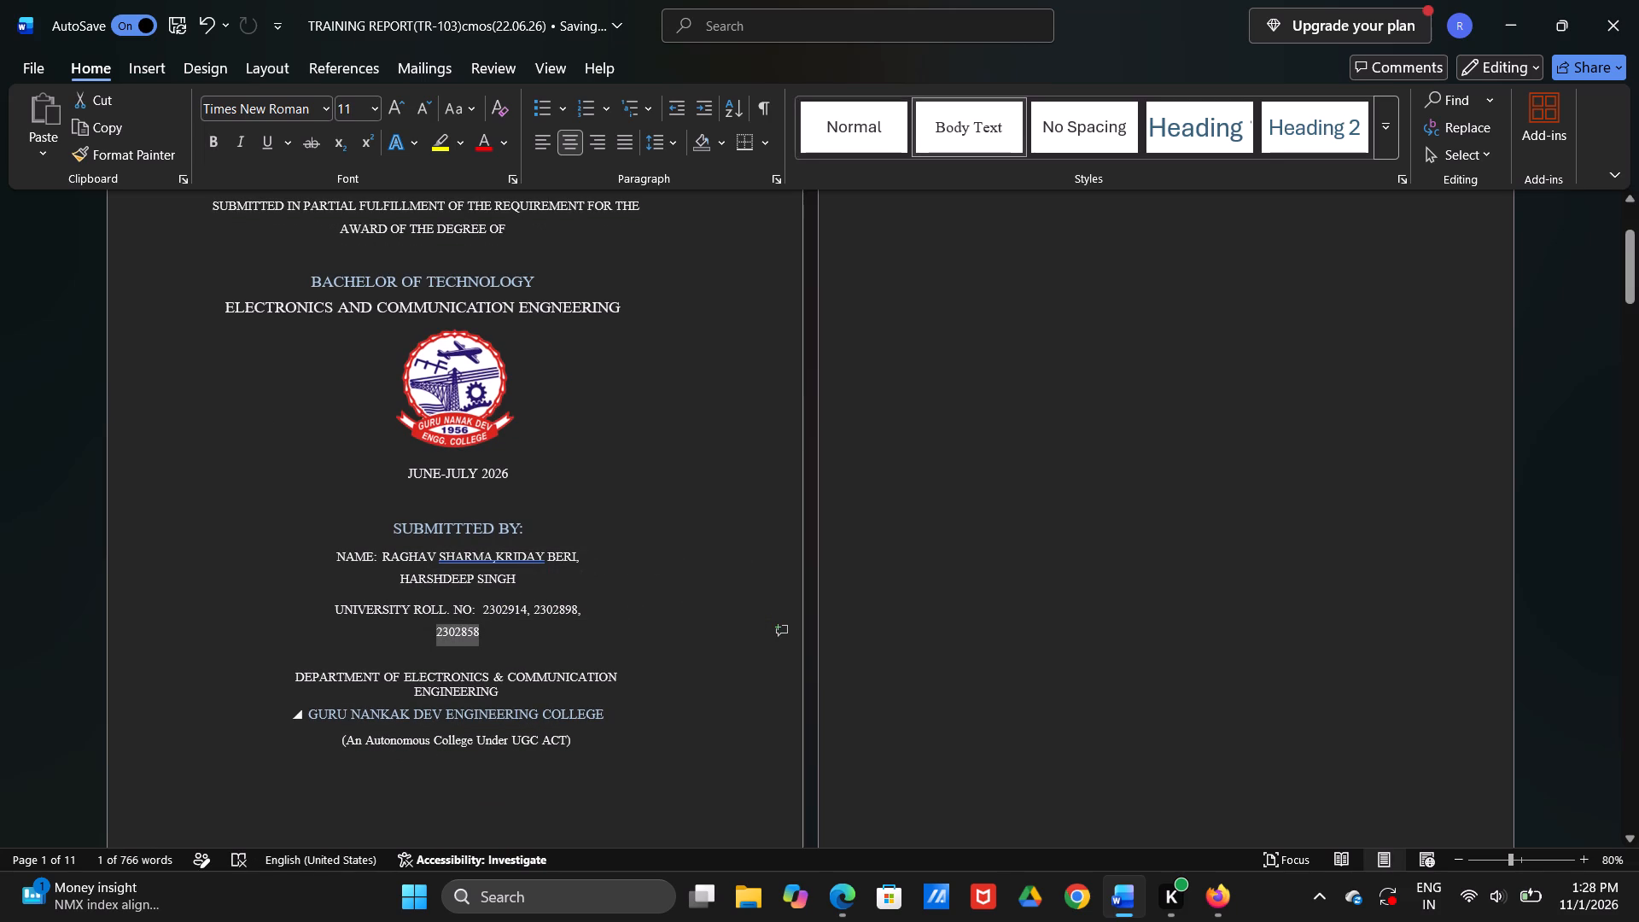
{"action": "key", "text": "BackSpace"}
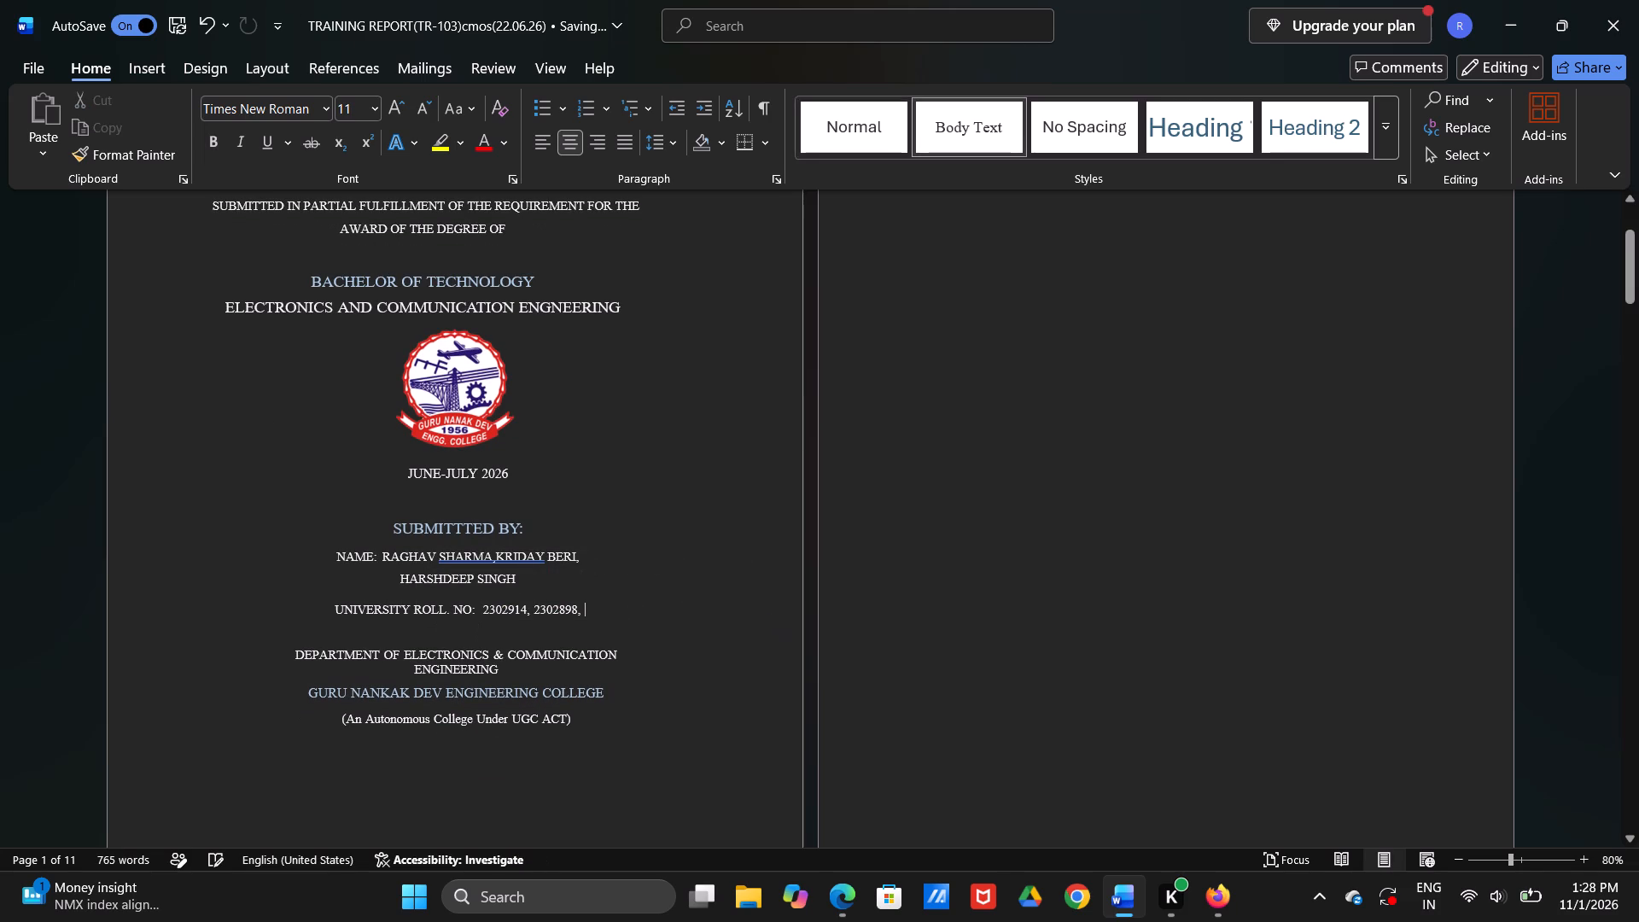
Examine the title page's wording and layout from the report title down to the college name.
{"action": "scroll", "coordinate": [536, 639], "scroll_direction": "up", "scroll_amount": 1}
{"action": "scroll", "coordinate": [536, 639], "scroll_direction": "down", "scroll_amount": 1}
{"action": "scroll", "coordinate": [537, 639], "scroll_direction": "up", "scroll_amount": 1}
{"action": "scroll", "coordinate": [537, 639], "scroll_direction": "down", "scroll_amount": 1}
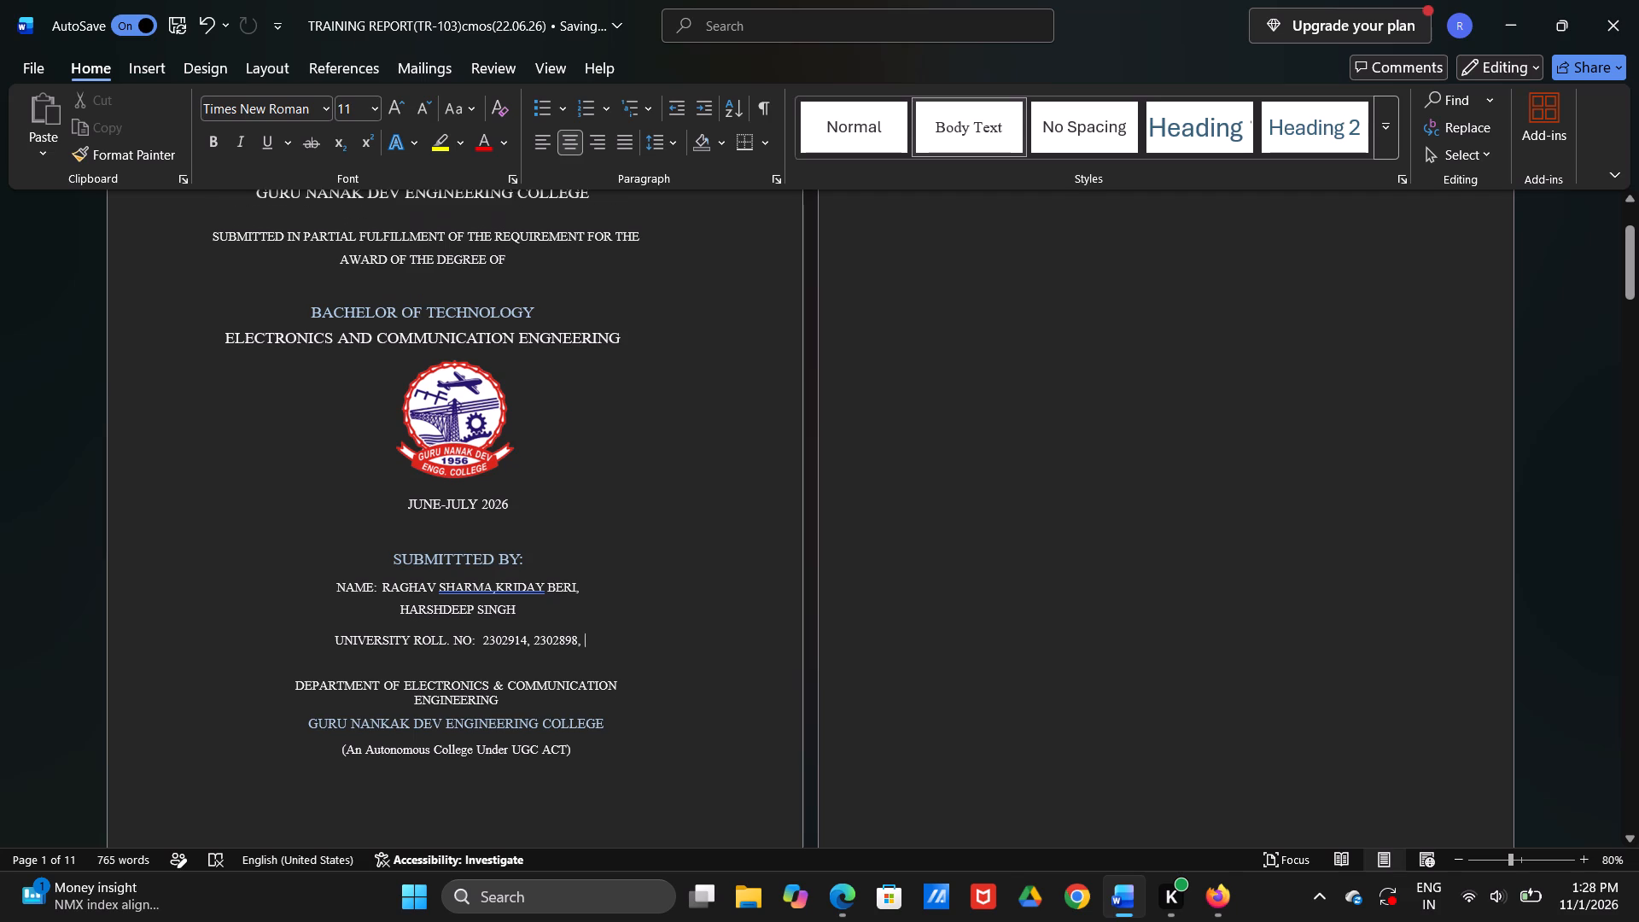
{"action": "scroll", "coordinate": [534, 639], "scroll_direction": "up", "scroll_amount": 1}
{"action": "scroll", "coordinate": [534, 639], "scroll_direction": "down", "scroll_amount": 1}
{"action": "scroll", "coordinate": [534, 639], "scroll_direction": "up", "scroll_amount": 1}
{"action": "scroll", "coordinate": [534, 639], "scroll_direction": "down", "scroll_amount": 1}
{"action": "scroll", "coordinate": [534, 639], "scroll_direction": "up", "scroll_amount": 1}
{"action": "scroll", "coordinate": [534, 639], "scroll_direction": "down", "scroll_amount": 1}
{"action": "scroll", "coordinate": [534, 639], "scroll_direction": "up", "scroll_amount": 1}
{"action": "scroll", "coordinate": [534, 639], "scroll_direction": "down", "scroll_amount": 1}
{"action": "scroll", "coordinate": [534, 639], "scroll_direction": "up", "scroll_amount": 1}
{"action": "scroll", "coordinate": [534, 639], "scroll_direction": "down", "scroll_amount": 1}
{"action": "scroll", "coordinate": [534, 639], "scroll_direction": "up", "scroll_amount": 6}
{"action": "scroll", "coordinate": [534, 640], "scroll_direction": "down", "scroll_amount": 2}
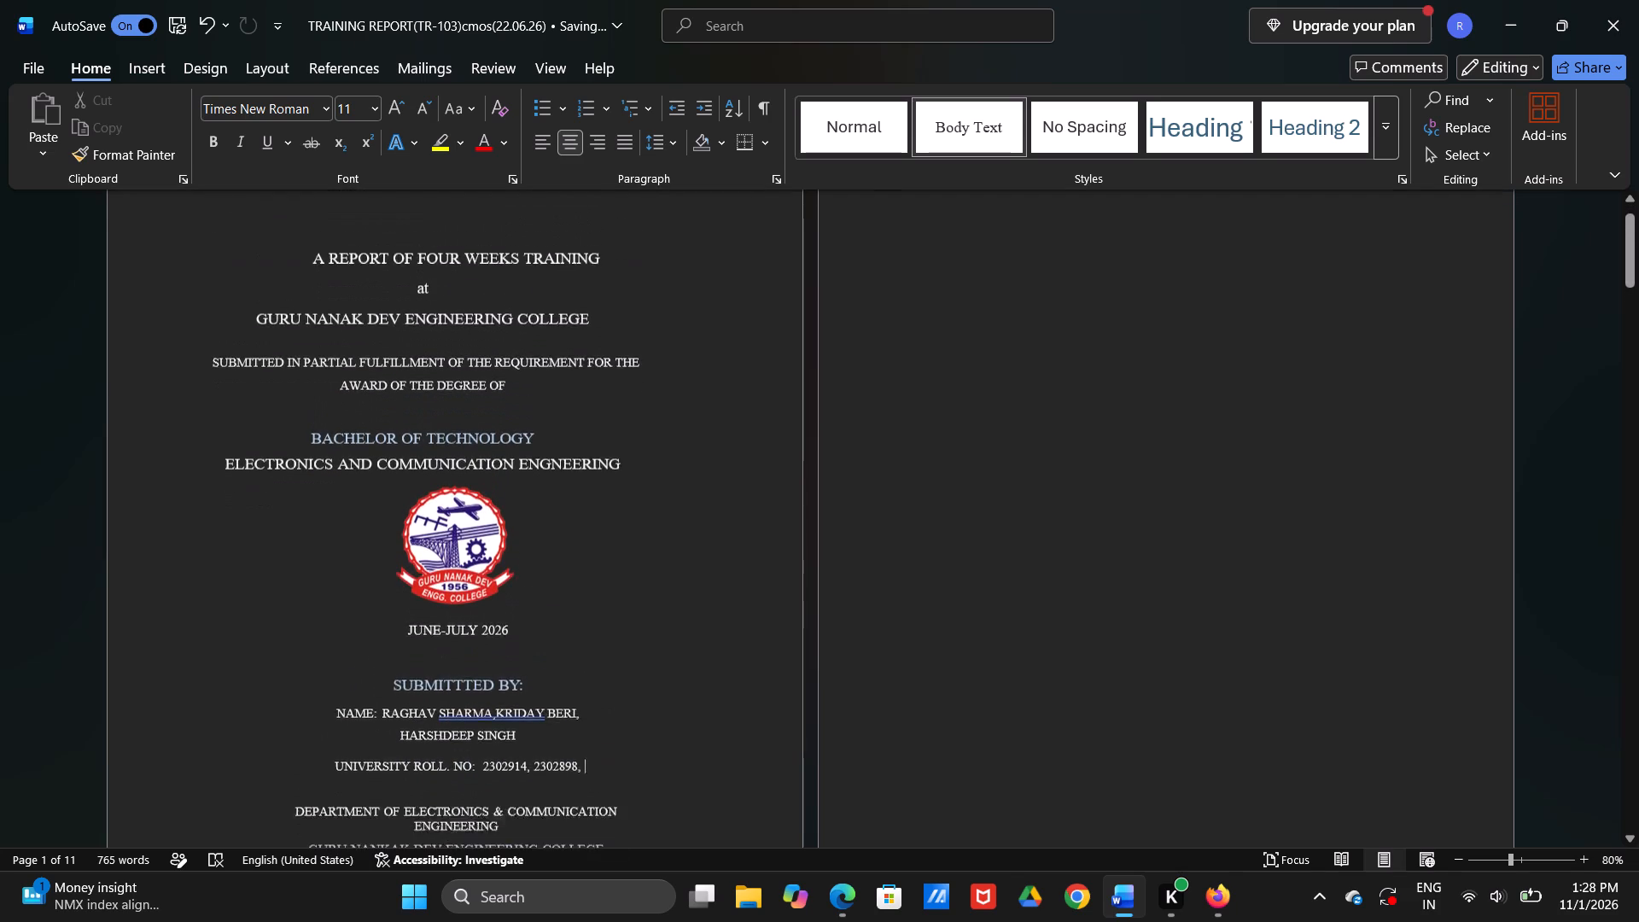
{"action": "scroll", "coordinate": [552, 705], "scroll_direction": "up", "scroll_amount": 1}
{"action": "scroll", "coordinate": [552, 705], "scroll_direction": "down", "scroll_amount": 3}
{"action": "scroll", "coordinate": [552, 705], "scroll_direction": "up", "scroll_amount": 1}
{"action": "scroll", "coordinate": [552, 705], "scroll_direction": "down", "scroll_amount": 1}
{"action": "scroll", "coordinate": [552, 705], "scroll_direction": "up", "scroll_amount": 1}
{"action": "scroll", "coordinate": [552, 705], "scroll_direction": "down", "scroll_amount": 1}
{"action": "scroll", "coordinate": [552, 705], "scroll_direction": "up", "scroll_amount": 1}
{"action": "scroll", "coordinate": [552, 705], "scroll_direction": "down", "scroll_amount": 1}
{"action": "scroll", "coordinate": [552, 705], "scroll_direction": "up", "scroll_amount": 4}
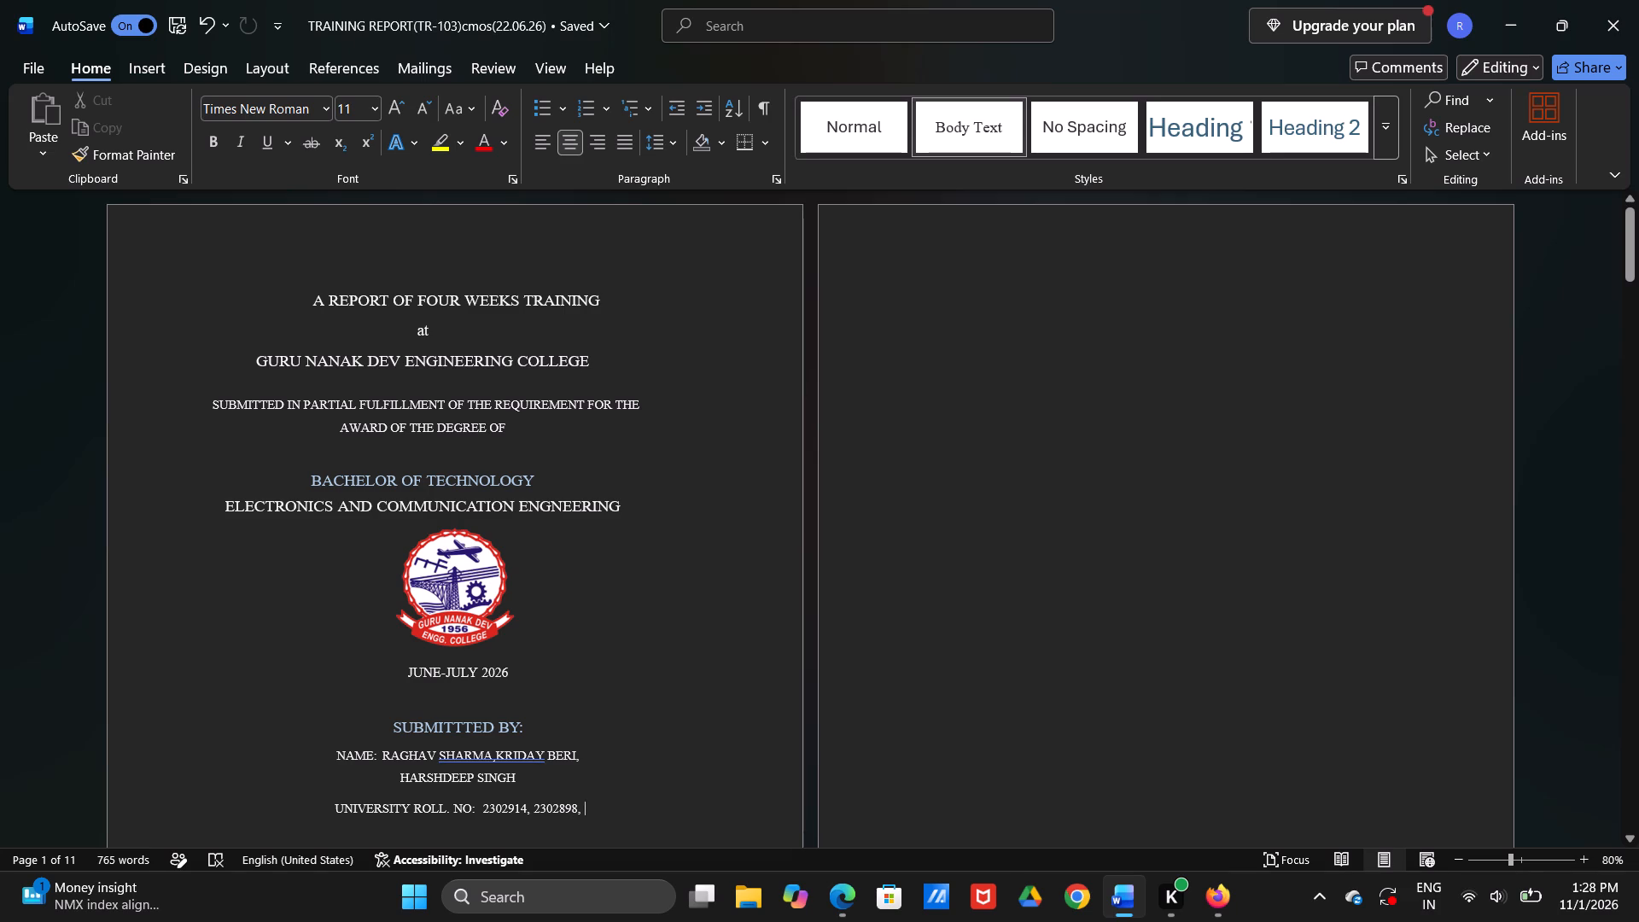
{"action": "scroll", "coordinate": [267, 359], "scroll_direction": "up", "scroll_amount": 1}
{"action": "scroll", "coordinate": [268, 359], "scroll_direction": "down", "scroll_amount": 1}
{"action": "scroll", "coordinate": [268, 359], "scroll_direction": "up", "scroll_amount": 1}
{"action": "scroll", "coordinate": [268, 359], "scroll_direction": "down", "scroll_amount": 1}
{"action": "scroll", "coordinate": [268, 359], "scroll_direction": "up", "scroll_amount": 1}
{"action": "scroll", "coordinate": [268, 359], "scroll_direction": "down", "scroll_amount": 1}
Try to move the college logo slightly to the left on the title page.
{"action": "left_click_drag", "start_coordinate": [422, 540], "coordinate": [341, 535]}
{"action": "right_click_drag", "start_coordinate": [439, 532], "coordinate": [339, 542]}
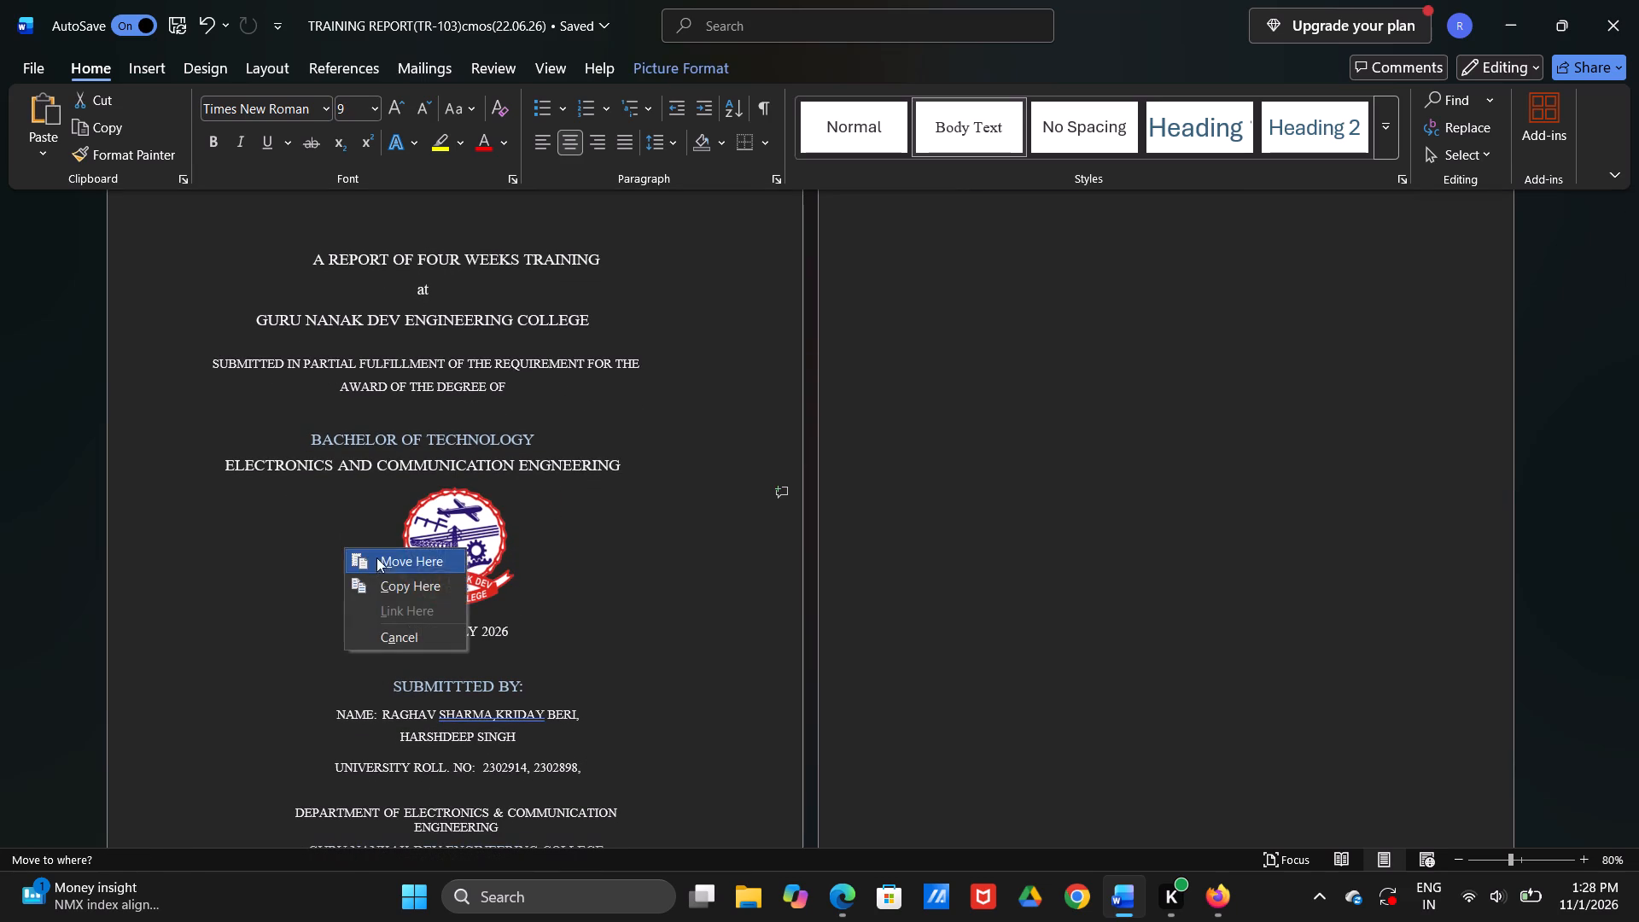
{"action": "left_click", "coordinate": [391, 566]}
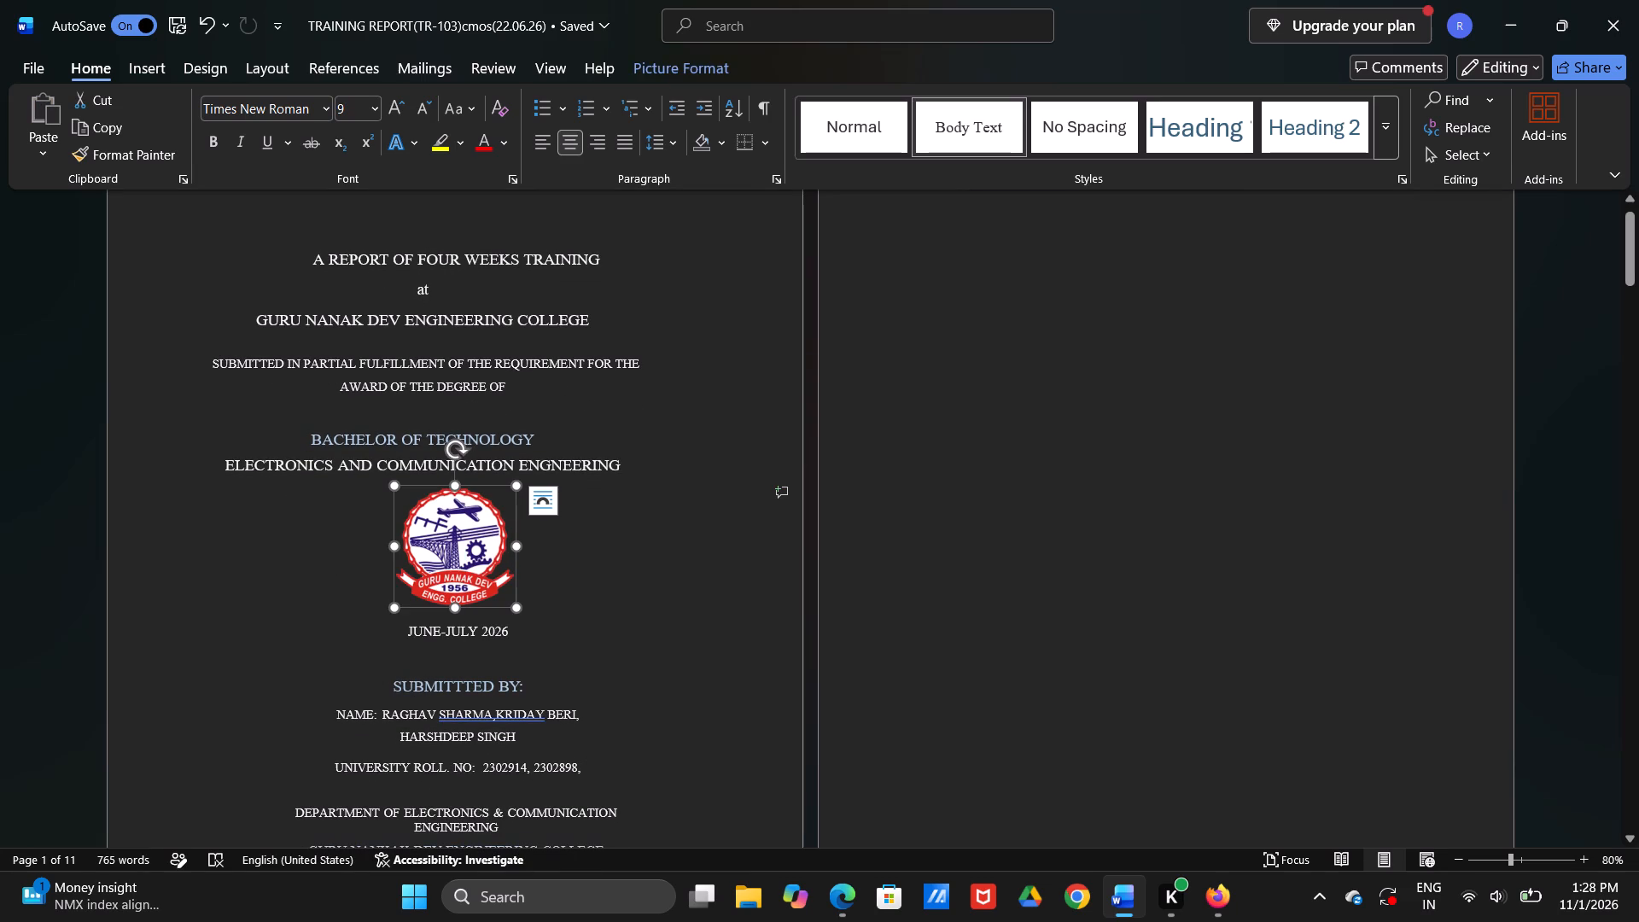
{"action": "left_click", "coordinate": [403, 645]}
Review the title page again, checking the logo placement, submission details and department lines.
{"action": "scroll", "coordinate": [450, 624], "scroll_direction": "up", "scroll_amount": 1}
{"action": "scroll", "coordinate": [450, 624], "scroll_direction": "down", "scroll_amount": 1}
{"action": "scroll", "coordinate": [450, 624], "scroll_direction": "up", "scroll_amount": 1}
{"action": "scroll", "coordinate": [450, 624], "scroll_direction": "down", "scroll_amount": 1}
{"action": "scroll", "coordinate": [450, 624], "scroll_direction": "up", "scroll_amount": 1}
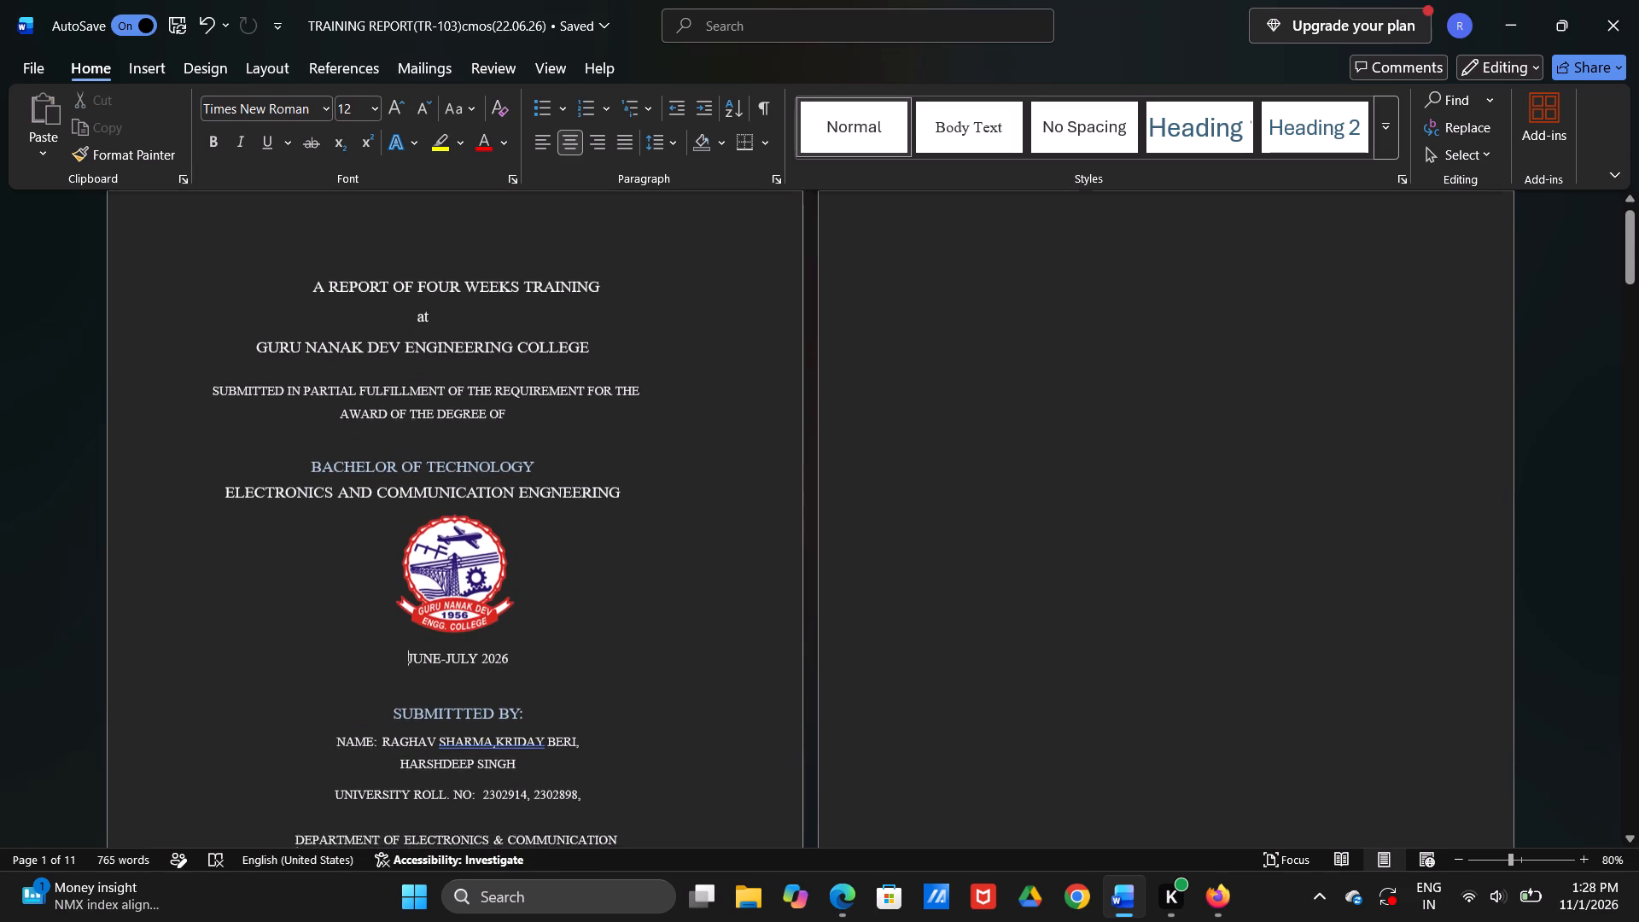
{"action": "scroll", "coordinate": [446, 620], "scroll_direction": "down", "scroll_amount": 1}
{"action": "scroll", "coordinate": [446, 620], "scroll_direction": "up", "scroll_amount": 1}
{"action": "scroll", "coordinate": [446, 620], "scroll_direction": "down", "scroll_amount": 5}
{"action": "scroll", "coordinate": [446, 620], "scroll_direction": "up", "scroll_amount": 1}
{"action": "scroll", "coordinate": [446, 620], "scroll_direction": "down", "scroll_amount": 3}
{"action": "scroll", "coordinate": [446, 620], "scroll_direction": "up", "scroll_amount": 1}
{"action": "scroll", "coordinate": [446, 620], "scroll_direction": "down", "scroll_amount": 1}
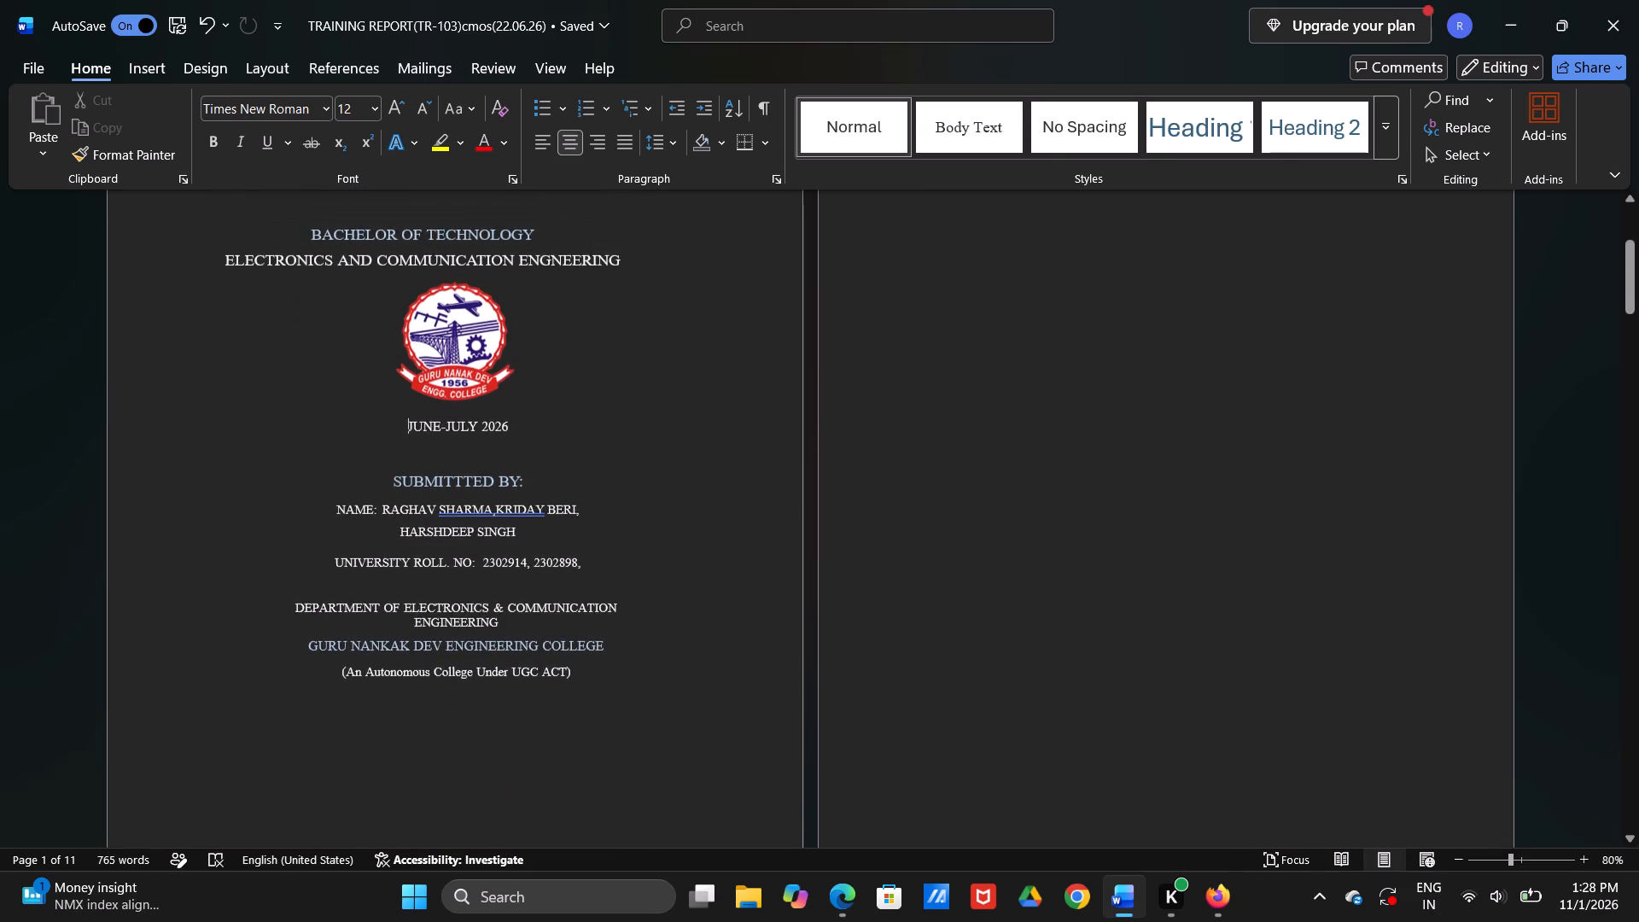
{"action": "scroll", "coordinate": [446, 620], "scroll_direction": "down", "scroll_amount": 2}
{"action": "scroll", "coordinate": [446, 620], "scroll_direction": "up", "scroll_amount": 1}
{"action": "scroll", "coordinate": [446, 620], "scroll_direction": "down", "scroll_amount": 2}
{"action": "scroll", "coordinate": [446, 620], "scroll_direction": "up", "scroll_amount": 4}
{"action": "scroll", "coordinate": [446, 620], "scroll_direction": "down", "scroll_amount": 1}
{"action": "scroll", "coordinate": [446, 620], "scroll_direction": "up", "scroll_amount": 3}
{"action": "scroll", "coordinate": [446, 620], "scroll_direction": "down", "scroll_amount": 1}
{"action": "scroll", "coordinate": [446, 620], "scroll_direction": "up", "scroll_amount": 3}
{"action": "scroll", "coordinate": [446, 620], "scroll_direction": "down", "scroll_amount": 1}
{"action": "scroll", "coordinate": [446, 620], "scroll_direction": "up", "scroll_amount": 6}
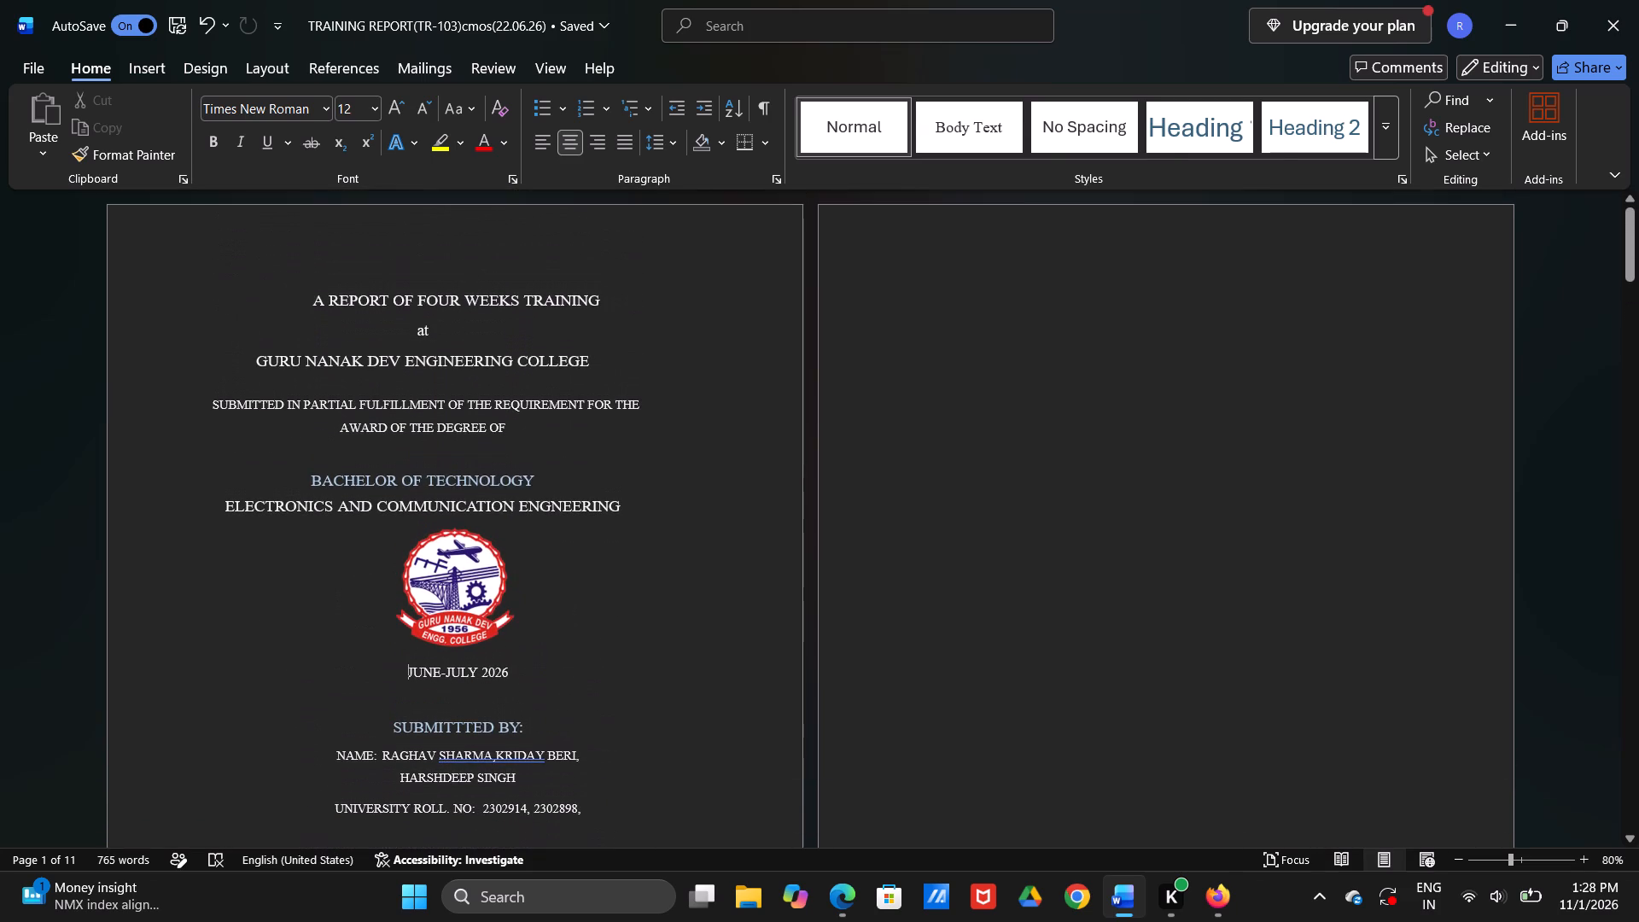
{"action": "scroll", "coordinate": [444, 618], "scroll_direction": "up", "scroll_amount": 1}
{"action": "scroll", "coordinate": [400, 350], "scroll_direction": "down", "scroll_amount": 4}
{"action": "scroll", "coordinate": [400, 354], "scroll_direction": "up", "scroll_amount": 2}
{"action": "scroll", "coordinate": [400, 354], "scroll_direction": "down", "scroll_amount": 1}
{"action": "scroll", "coordinate": [400, 354], "scroll_direction": "up", "scroll_amount": 1}
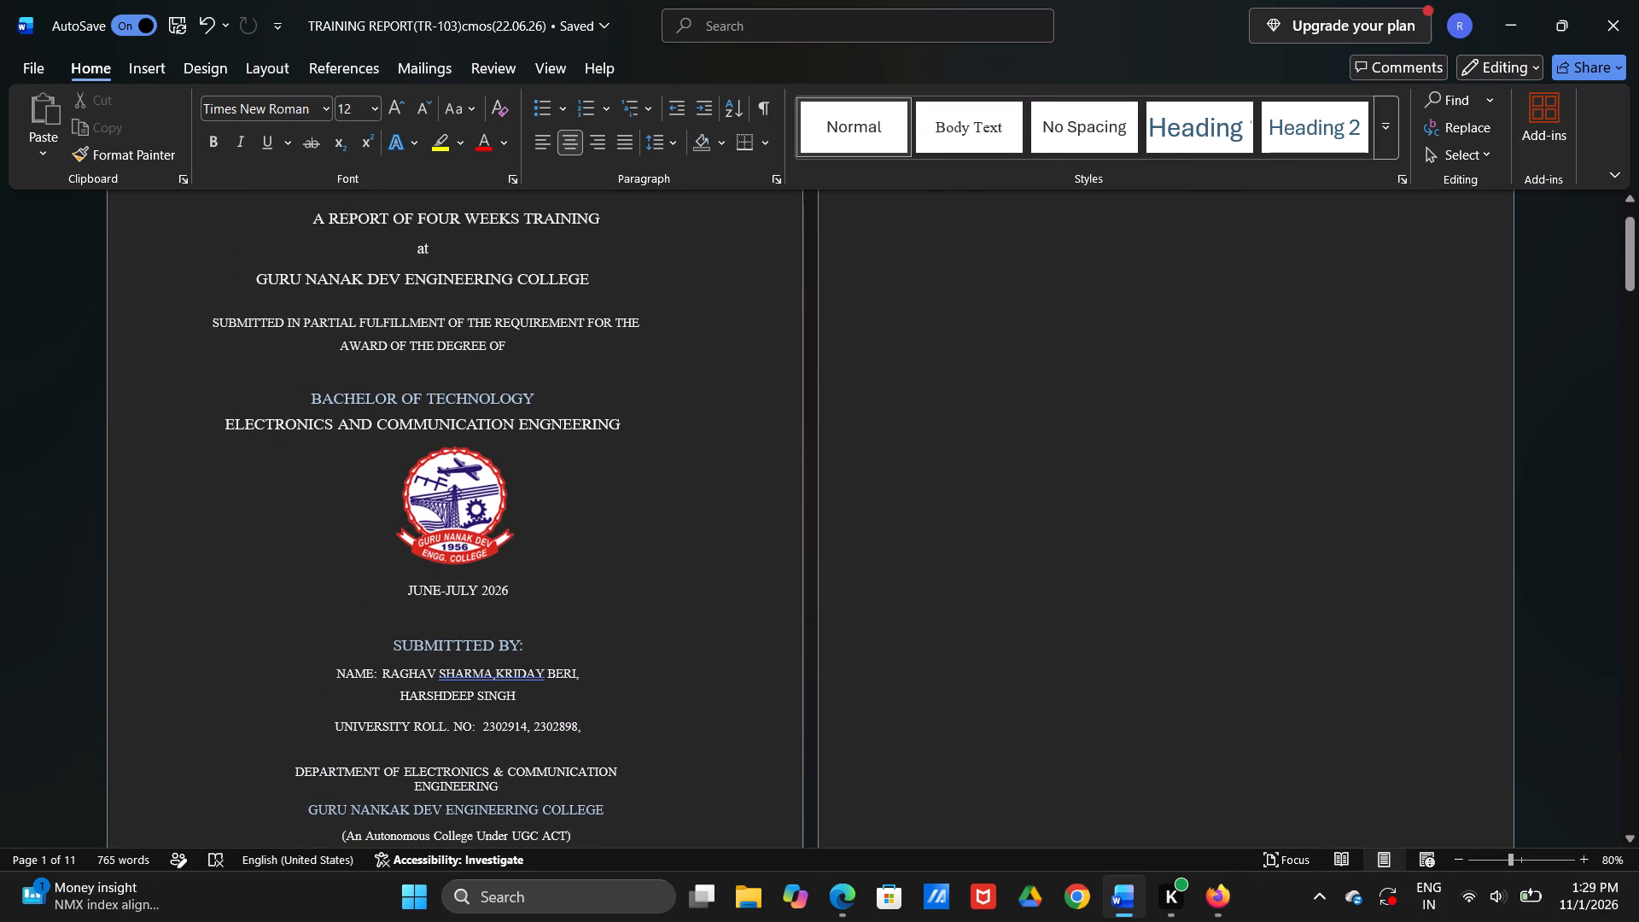
Centre-align the title page content from the report title down to the autonomous college line.
{"action": "left_click_drag", "start_coordinate": [310, 215], "coordinate": [487, 562]}
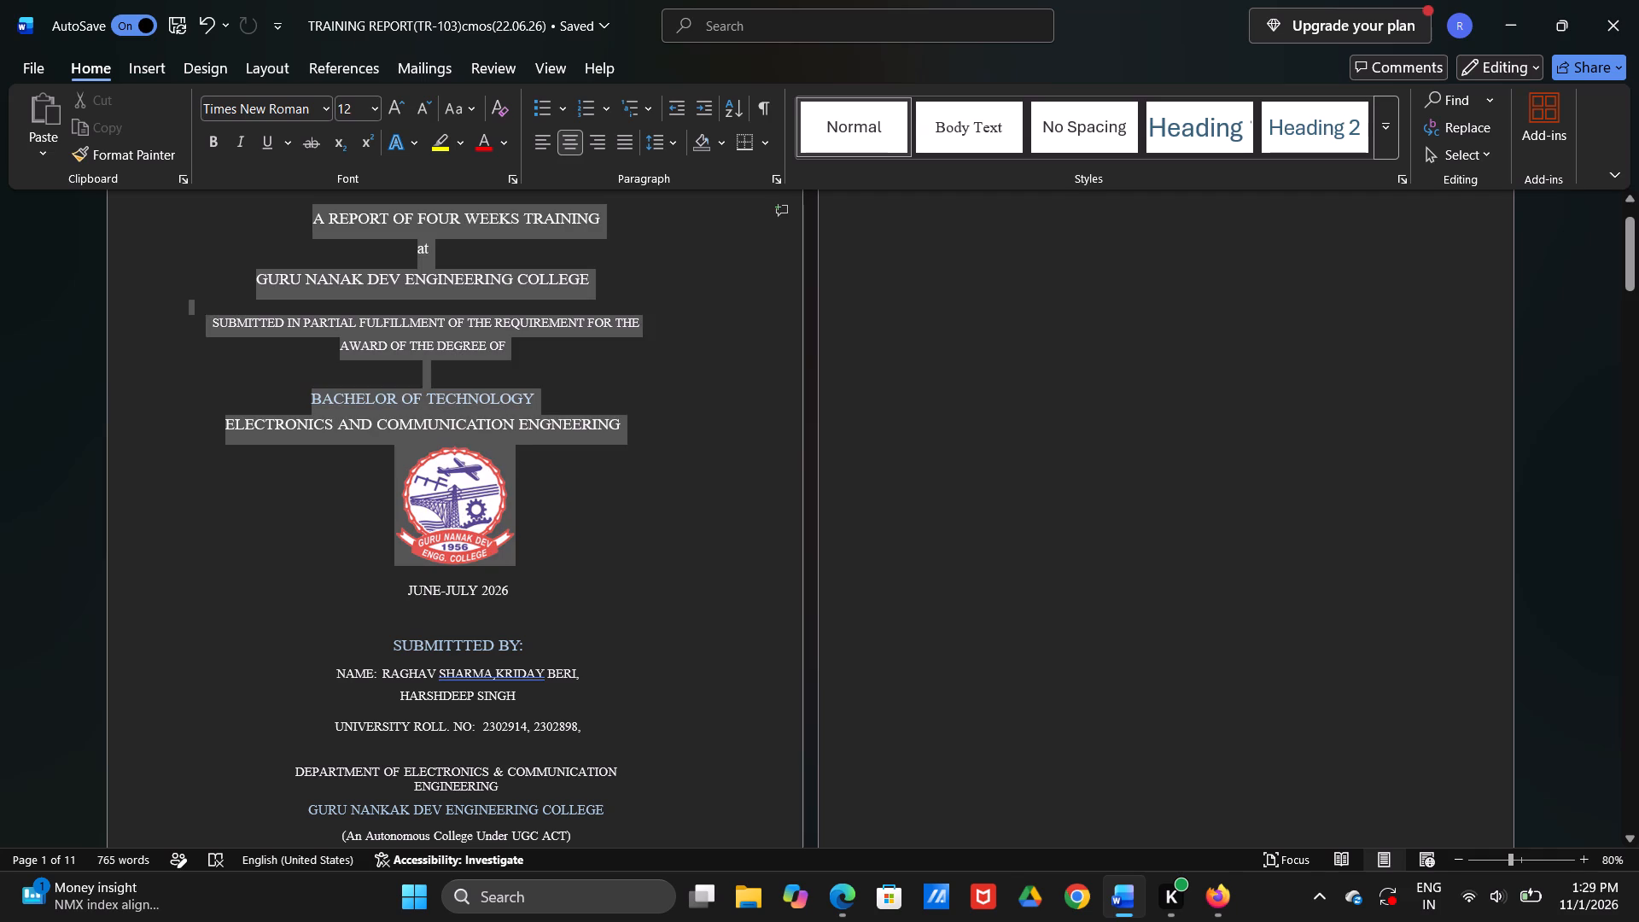
{"action": "left_click_drag", "start_coordinate": [487, 562], "coordinate": [571, 826]}
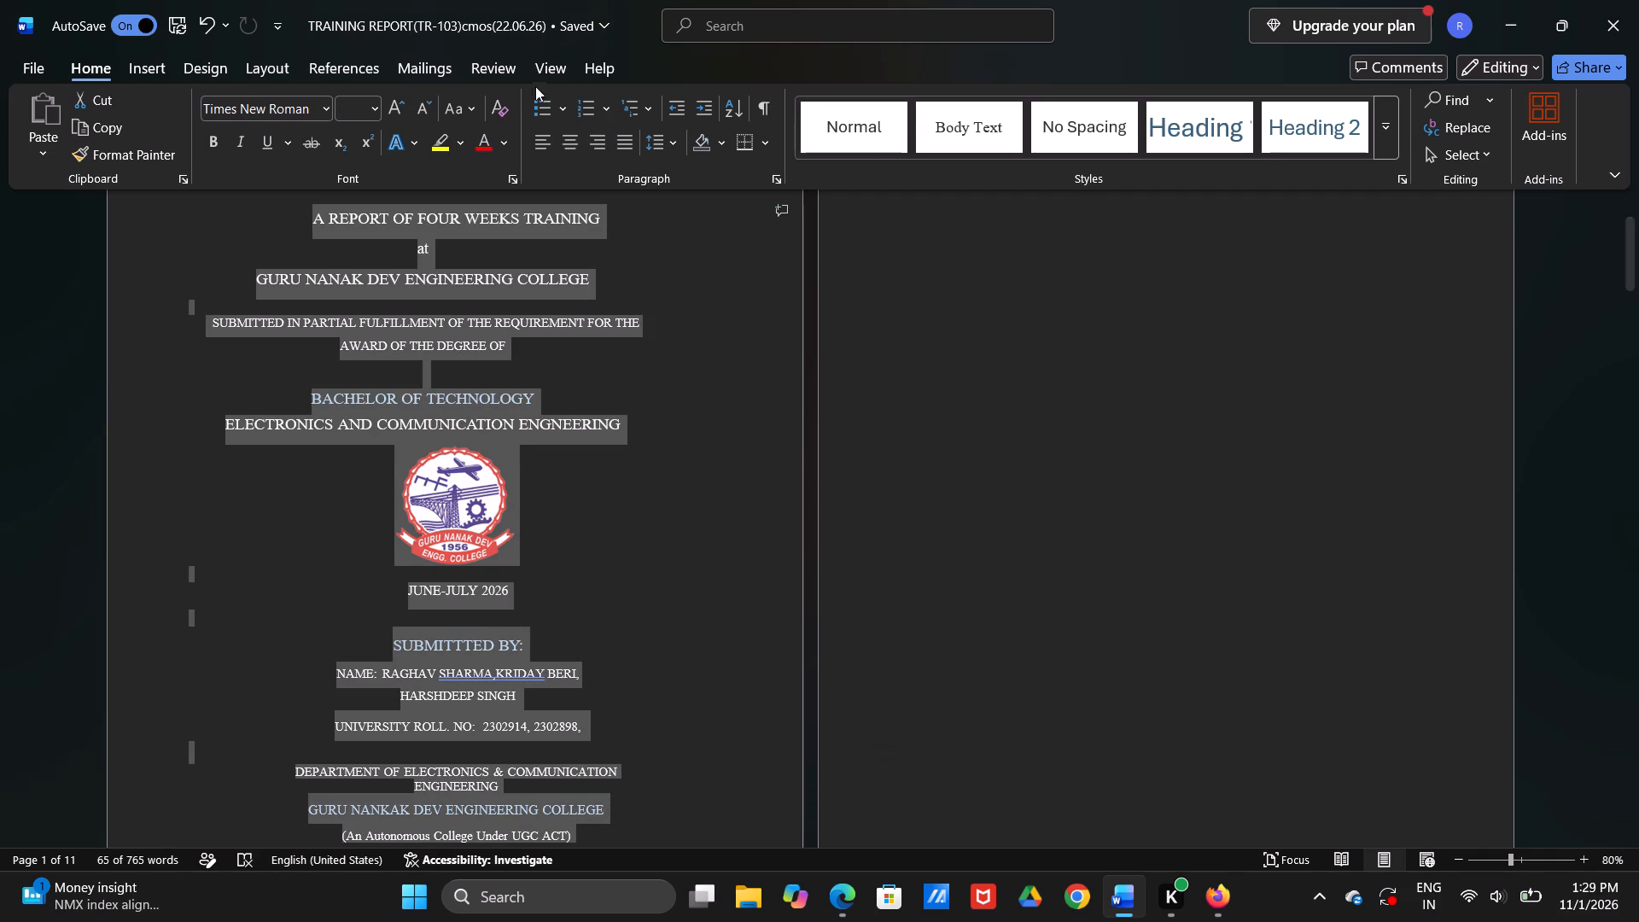
{"action": "left_click", "coordinate": [561, 137]}
{"action": "left_click", "coordinate": [565, 146]}
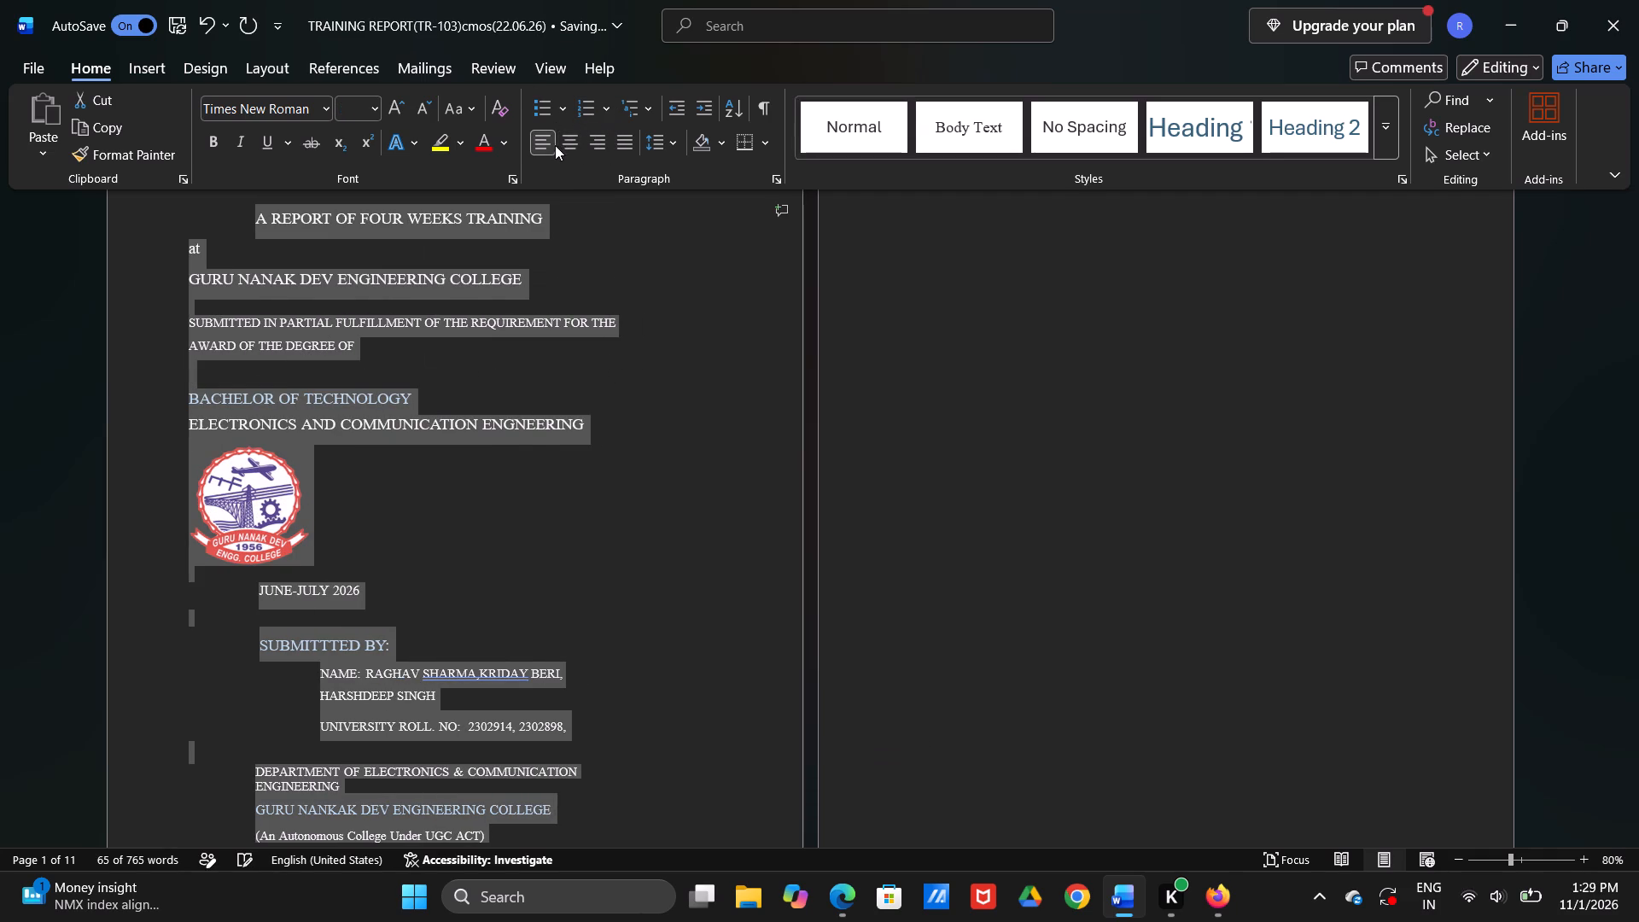
{"action": "left_click", "coordinate": [569, 143]}
{"action": "left_click_drag", "start_coordinate": [707, 387], "coordinate": [695, 384]}
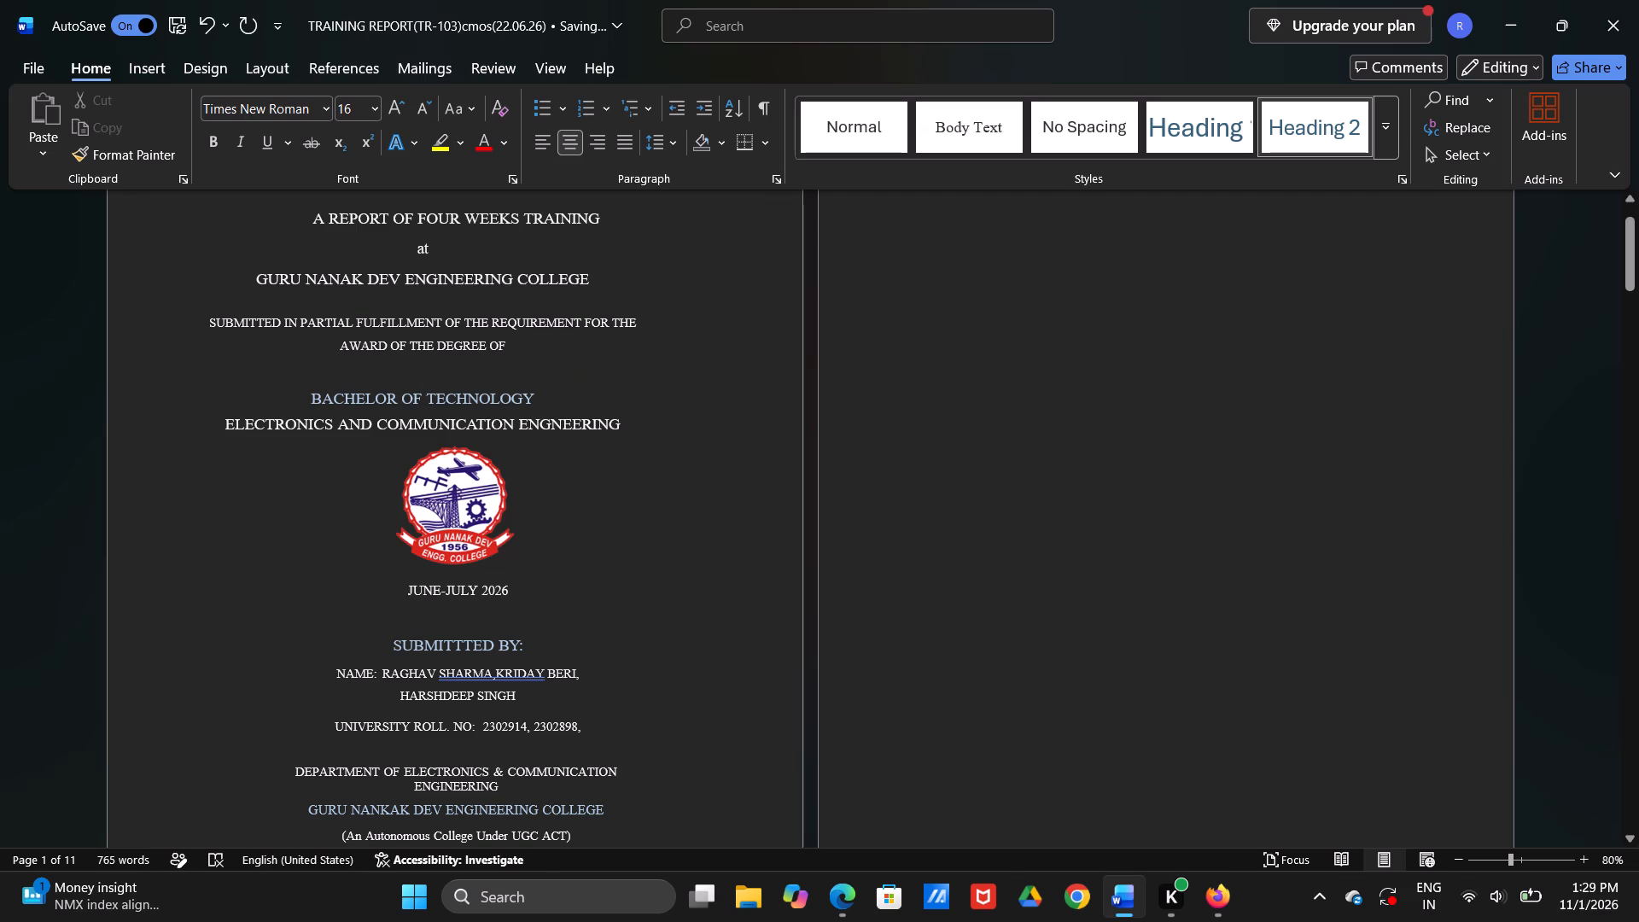
Shift the GURU NANAK DEV ENGINEERING COLLEGE line under "at" rightward with ten leading spaces.
{"action": "left_click_drag", "start_coordinate": [258, 277], "coordinate": [258, 292]}
{"action": "key", "text": "space"}
{"action": "key", "text": "space"}
{"action": "key", "text": "space"}
{"action": "key", "text": "space"}
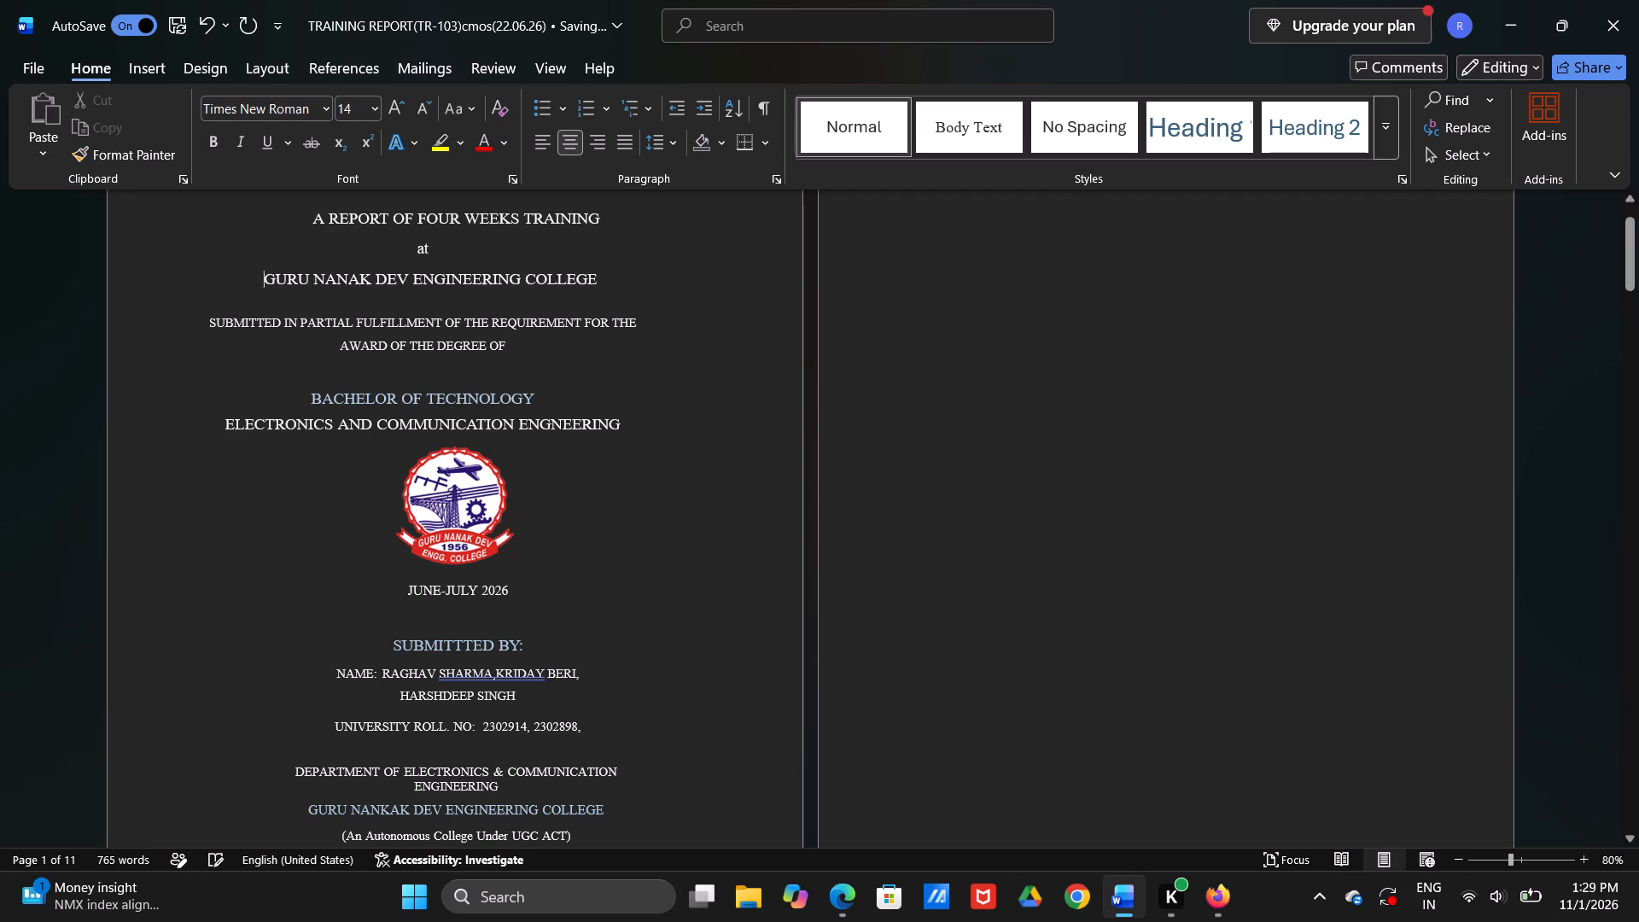
{"action": "key", "text": "space"}
{"action": "key", "text": "space"}
{"action": "key", "text": "space"}
{"action": "key", "text": "space"}
{"action": "key", "text": "space"}
{"action": "key", "text": "space"}
Shift the SUBMITTED IN PARTIAL FULFILLMENT line rightward with leading spaces until FOR THE wraps onto the second line.
{"action": "left_click", "coordinate": [210, 318]}
{"action": "key", "text": "space"}
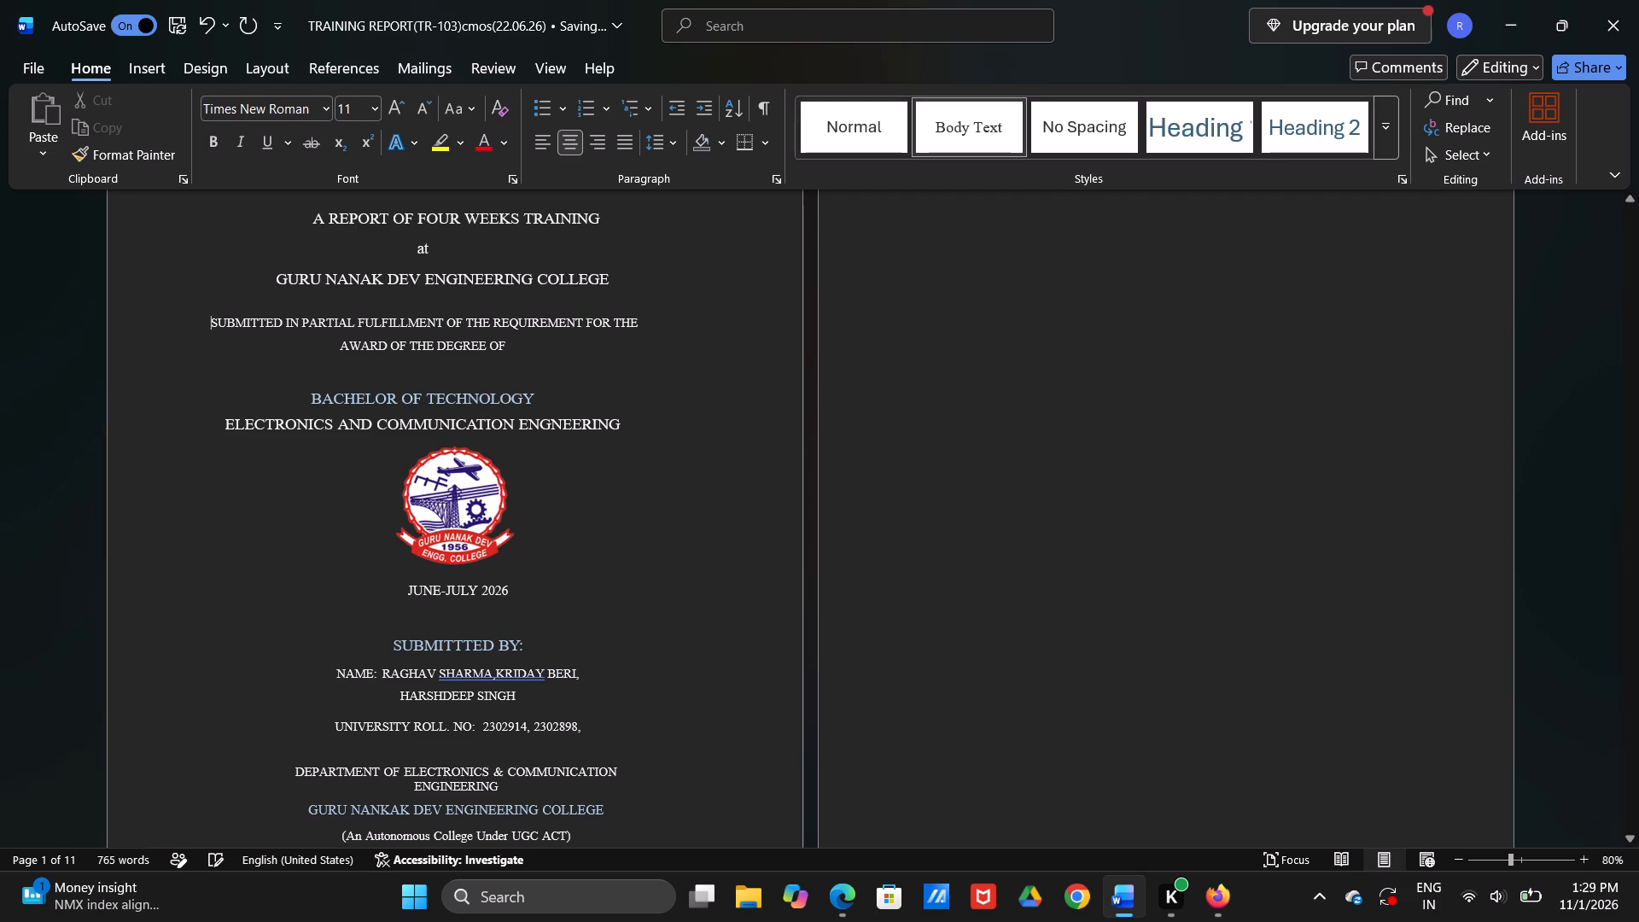
{"action": "key", "text": "space"}
{"action": "key", "text": "space"}
{"action": "key", "text": "space"}
{"action": "key", "text": "space"}
{"action": "key", "text": "space"}
{"action": "key", "text": "space"}
{"action": "key", "text": "space"}
{"action": "key", "text": "space"}
{"action": "key", "text": "space"}
{"action": "key", "text": "space"}
{"action": "key", "text": "space"}
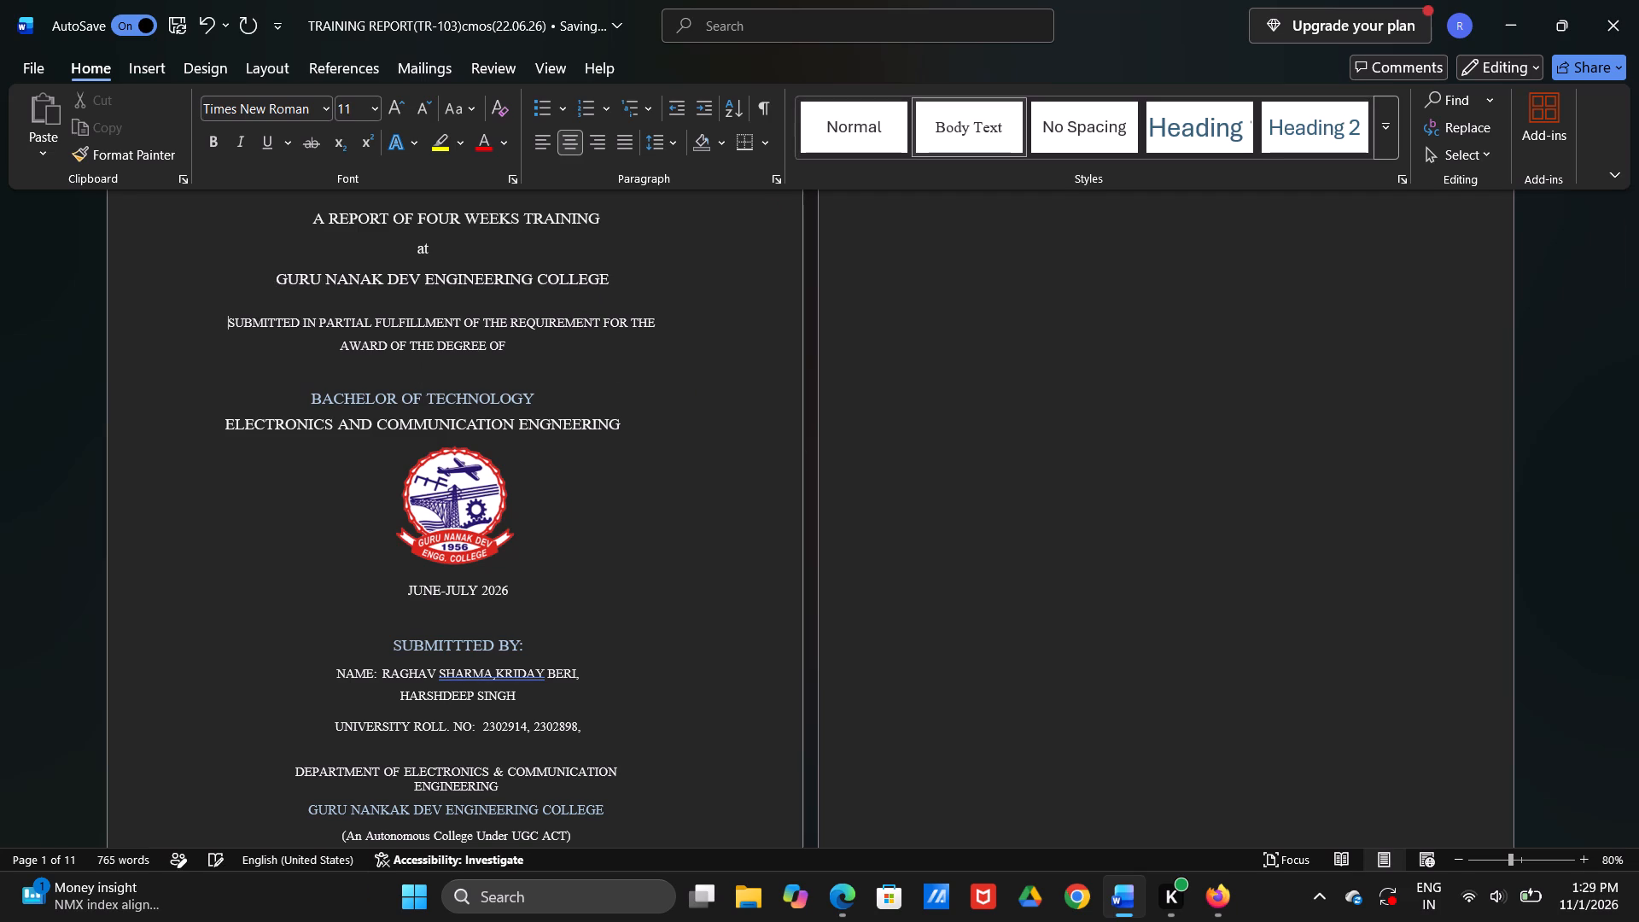
{"action": "key", "text": "space"}
{"action": "key", "text": "space"}
{"action": "key", "text": "space"}
{"action": "key", "text": "space"}
{"action": "key", "text": "space"}
{"action": "key", "text": "space"}
{"action": "key", "text": "space"}
{"action": "key", "text": "space"}
{"action": "key", "text": "space"}
{"action": "key", "text": "space"}
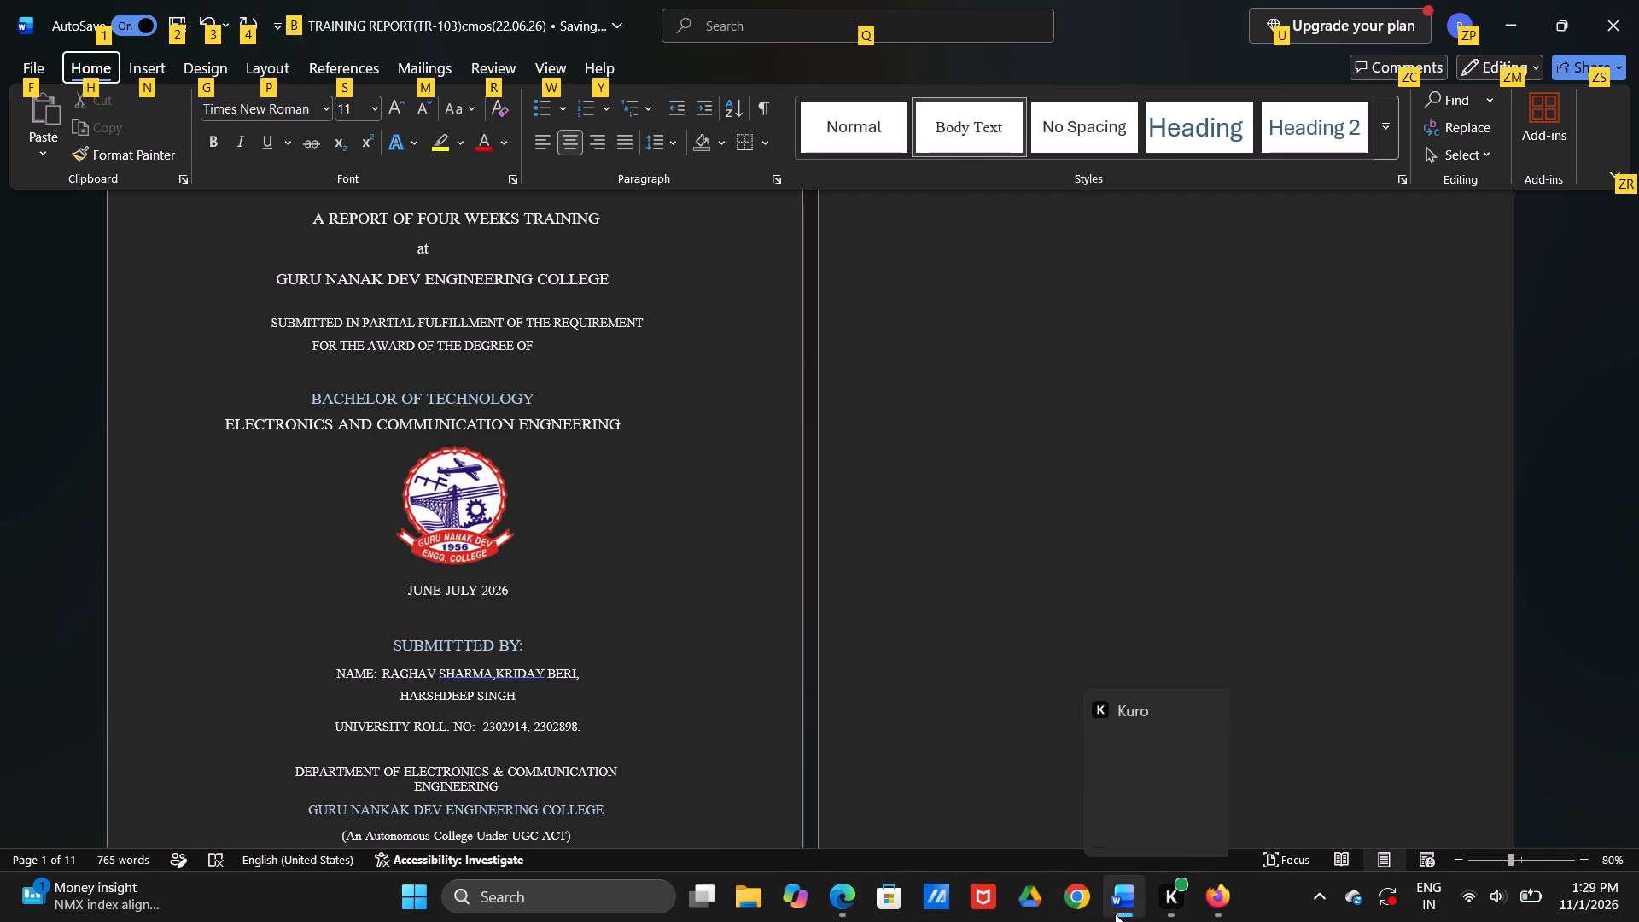
Switch to the guidelines PDF in Firefox and compare its sample title page with the report's title page in Word.
{"action": "left_click", "coordinate": [1152, 797]}
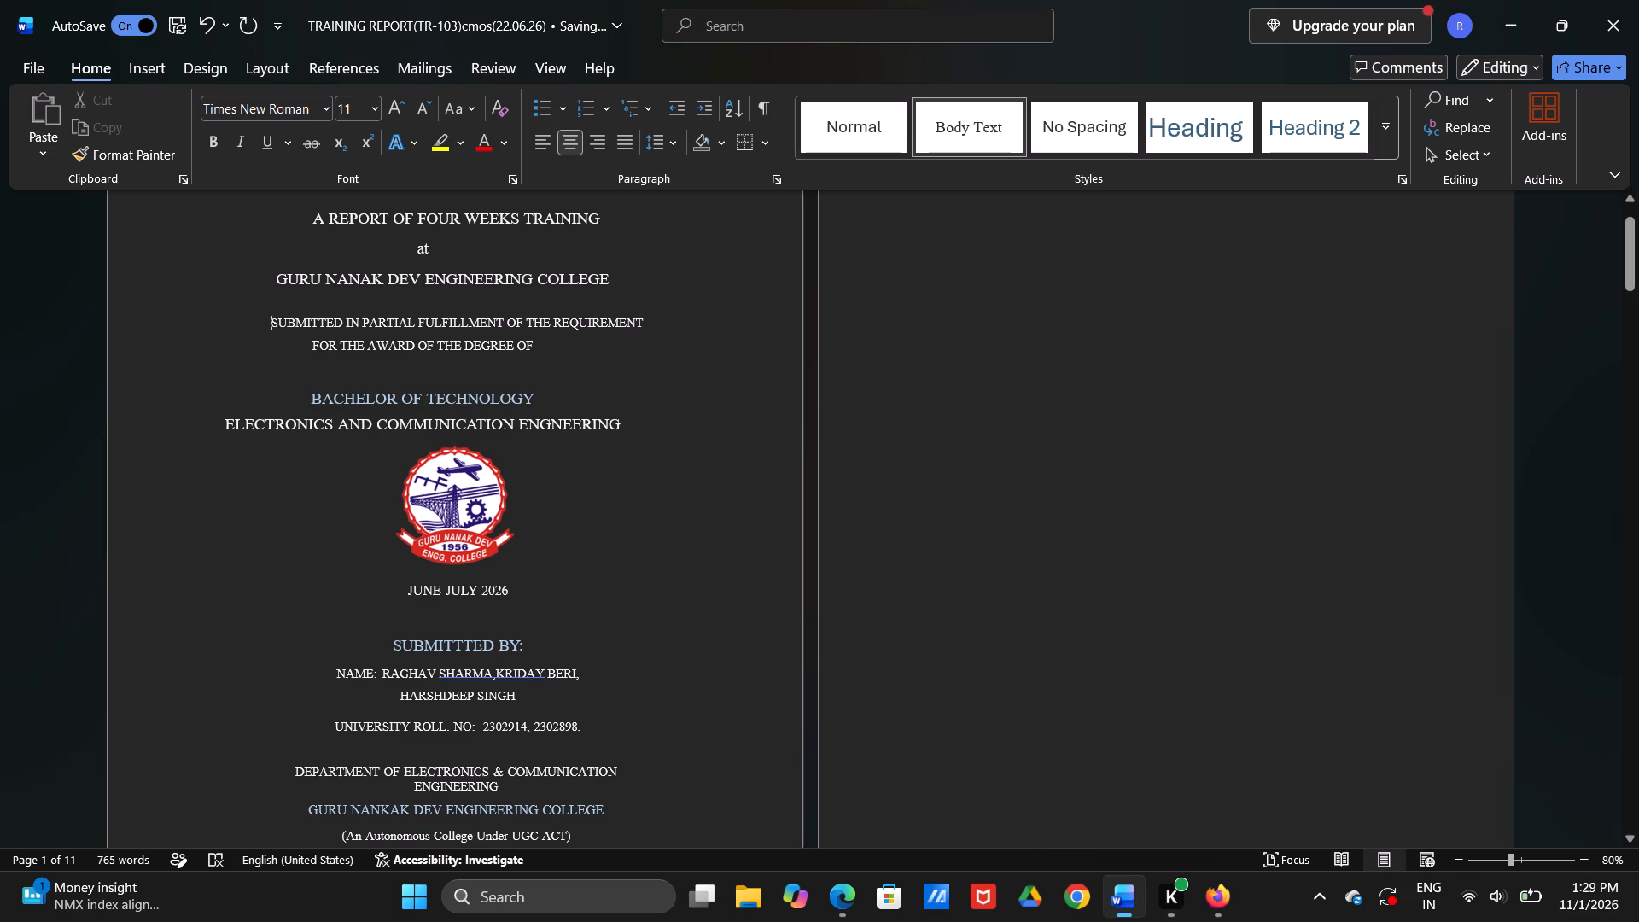
{"action": "left_click", "coordinate": [1224, 849]}
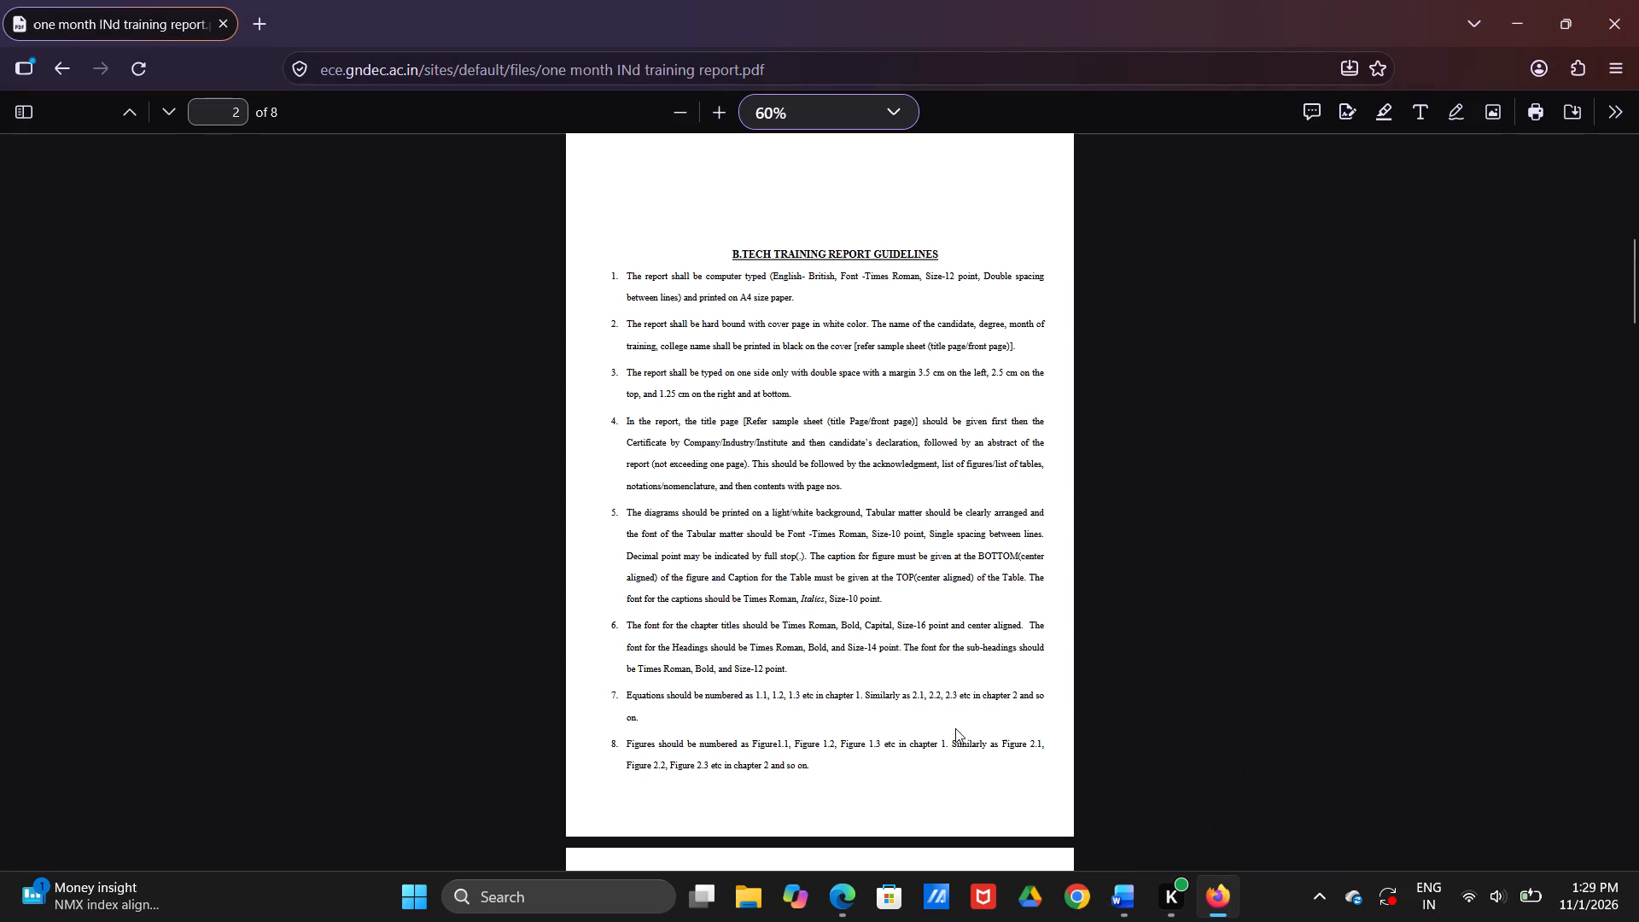
{"action": "scroll", "coordinate": [831, 464], "scroll_direction": "down", "scroll_amount": 1}
{"action": "scroll", "coordinate": [831, 464], "scroll_direction": "up", "scroll_amount": 1}
{"action": "scroll", "coordinate": [831, 464], "scroll_direction": "down", "scroll_amount": 1}
{"action": "scroll", "coordinate": [831, 464], "scroll_direction": "up", "scroll_amount": 2}
{"action": "left_click_drag", "start_coordinate": [1638, 279], "coordinate": [1622, 80]}
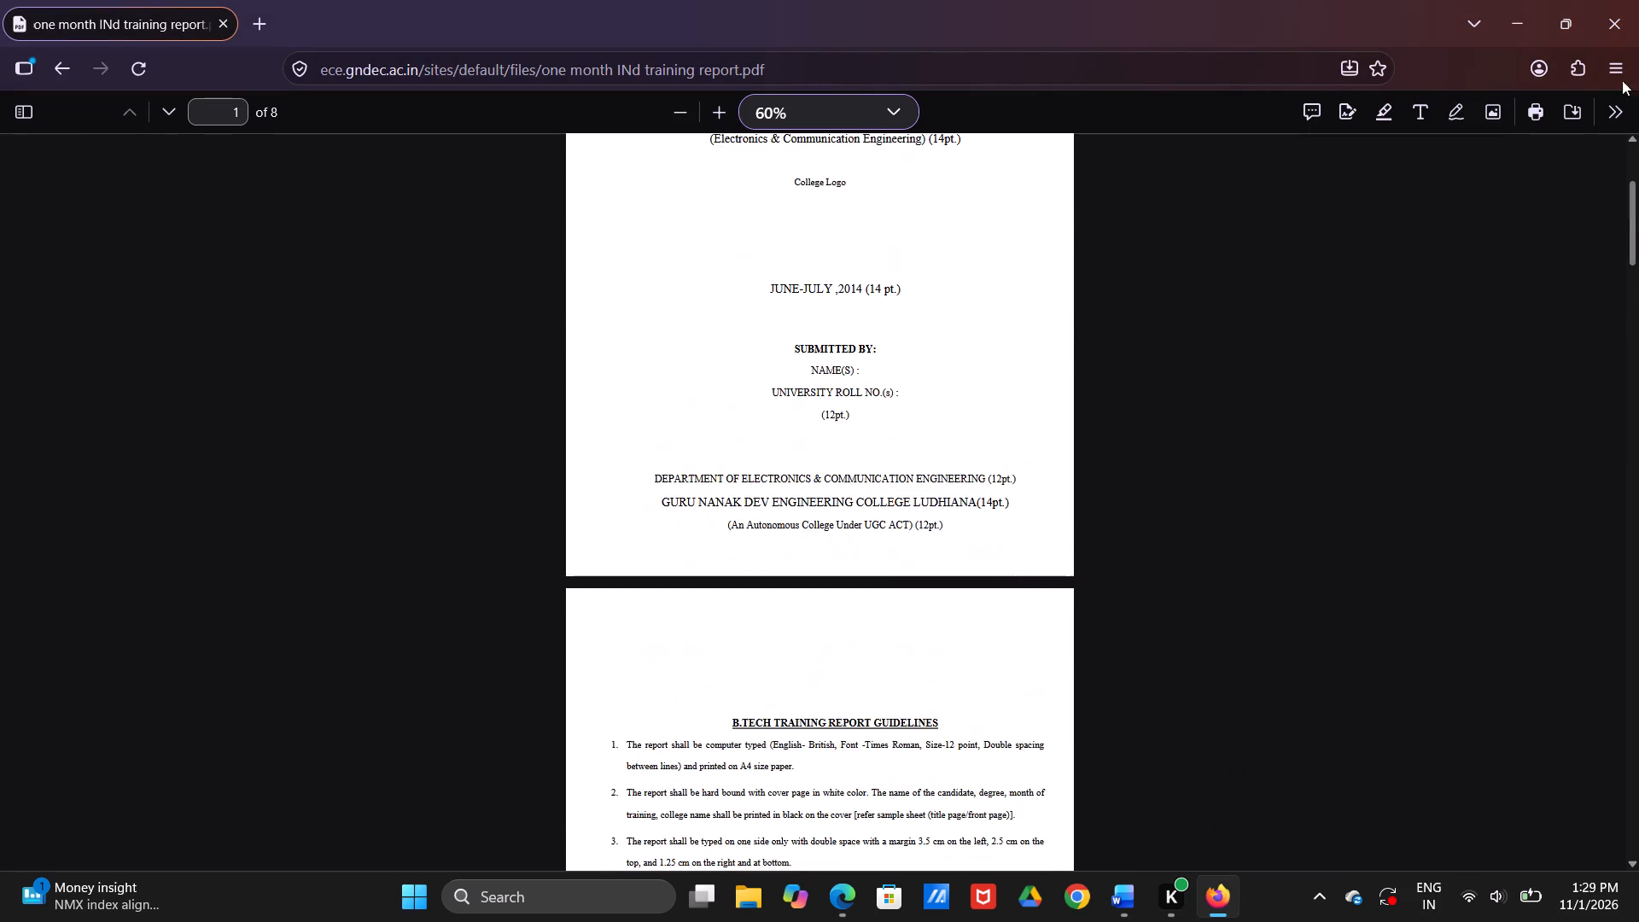
{"action": "left_click_drag", "start_coordinate": [1622, 80], "coordinate": [1619, 67]}
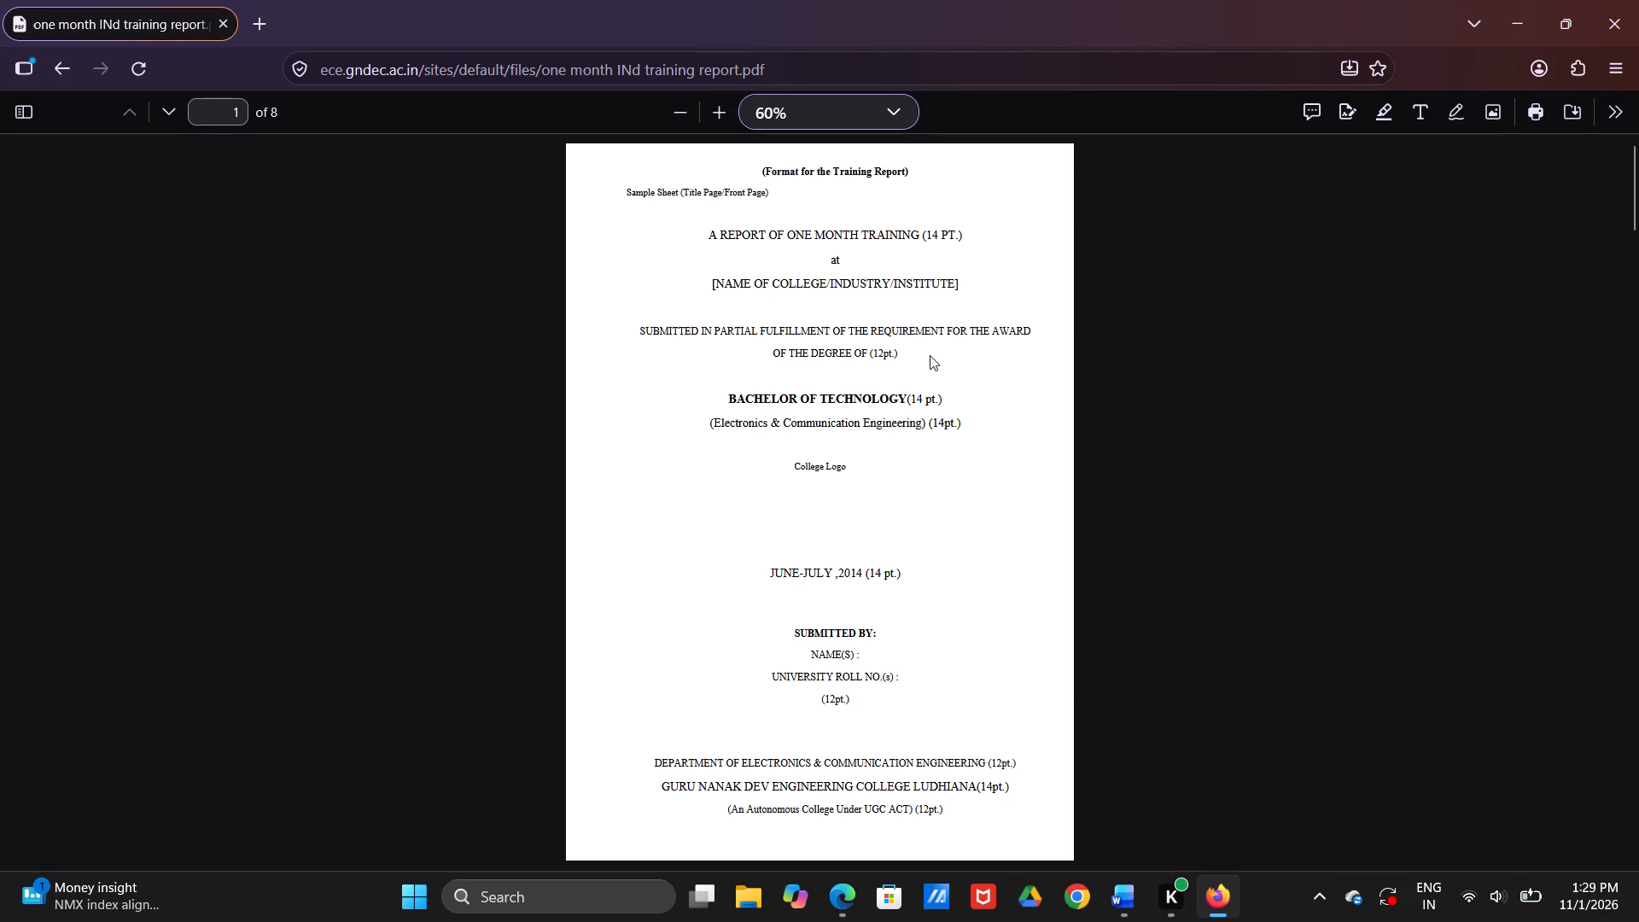
{"action": "key", "text": "alt+Tab"}
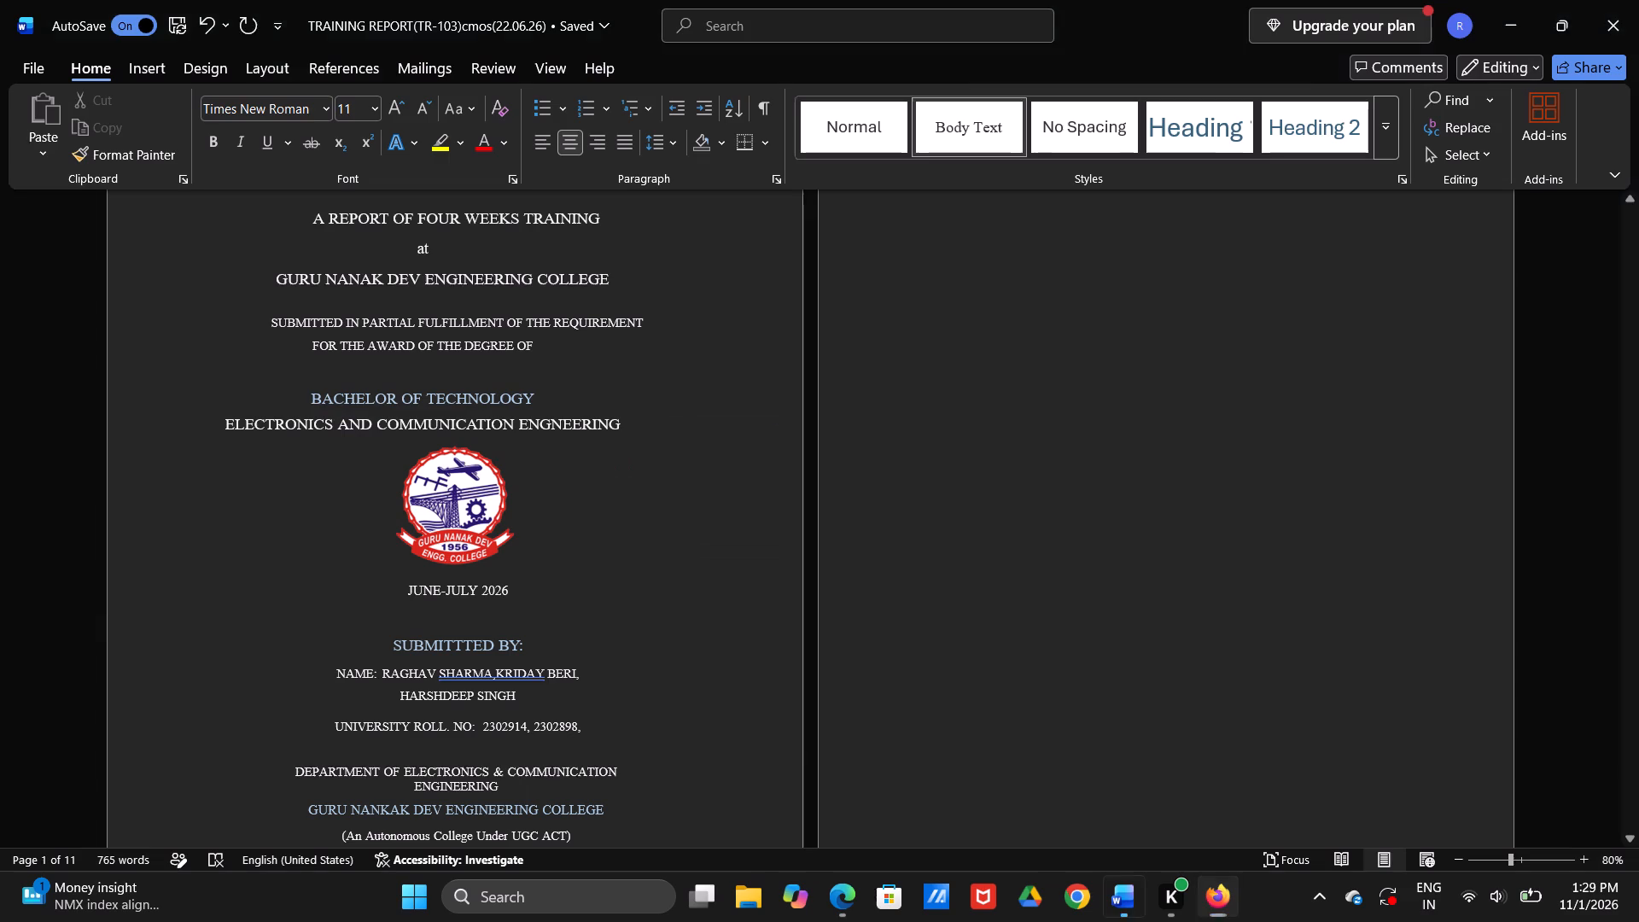
{"action": "key", "text": "alt+Tab"}
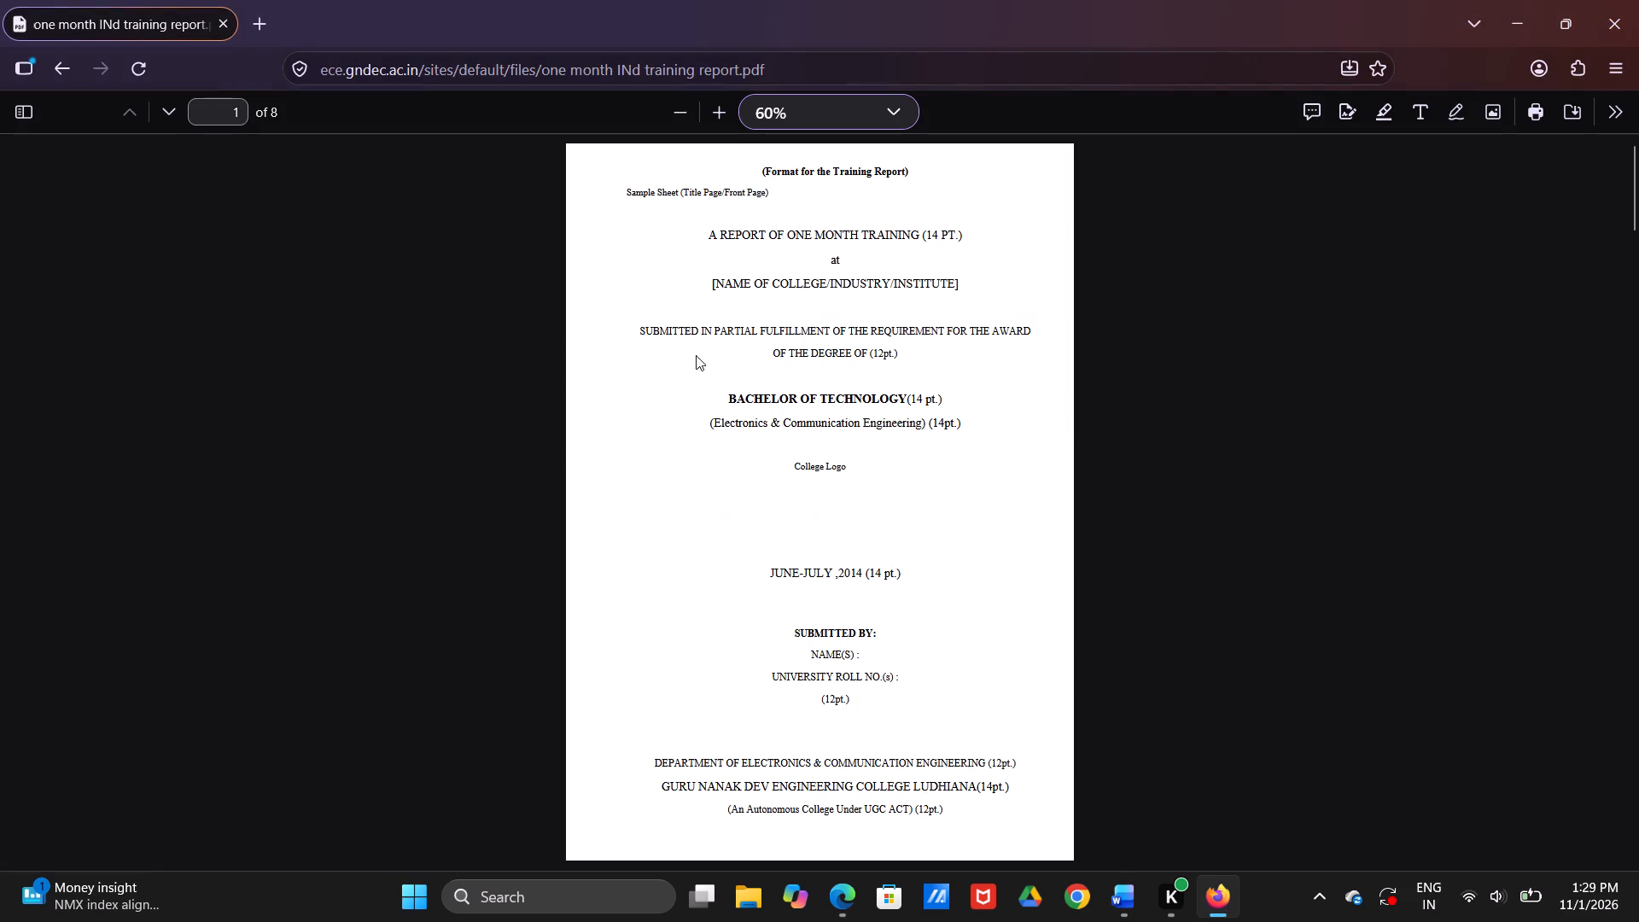
{"action": "key", "text": "alt+Tab"}
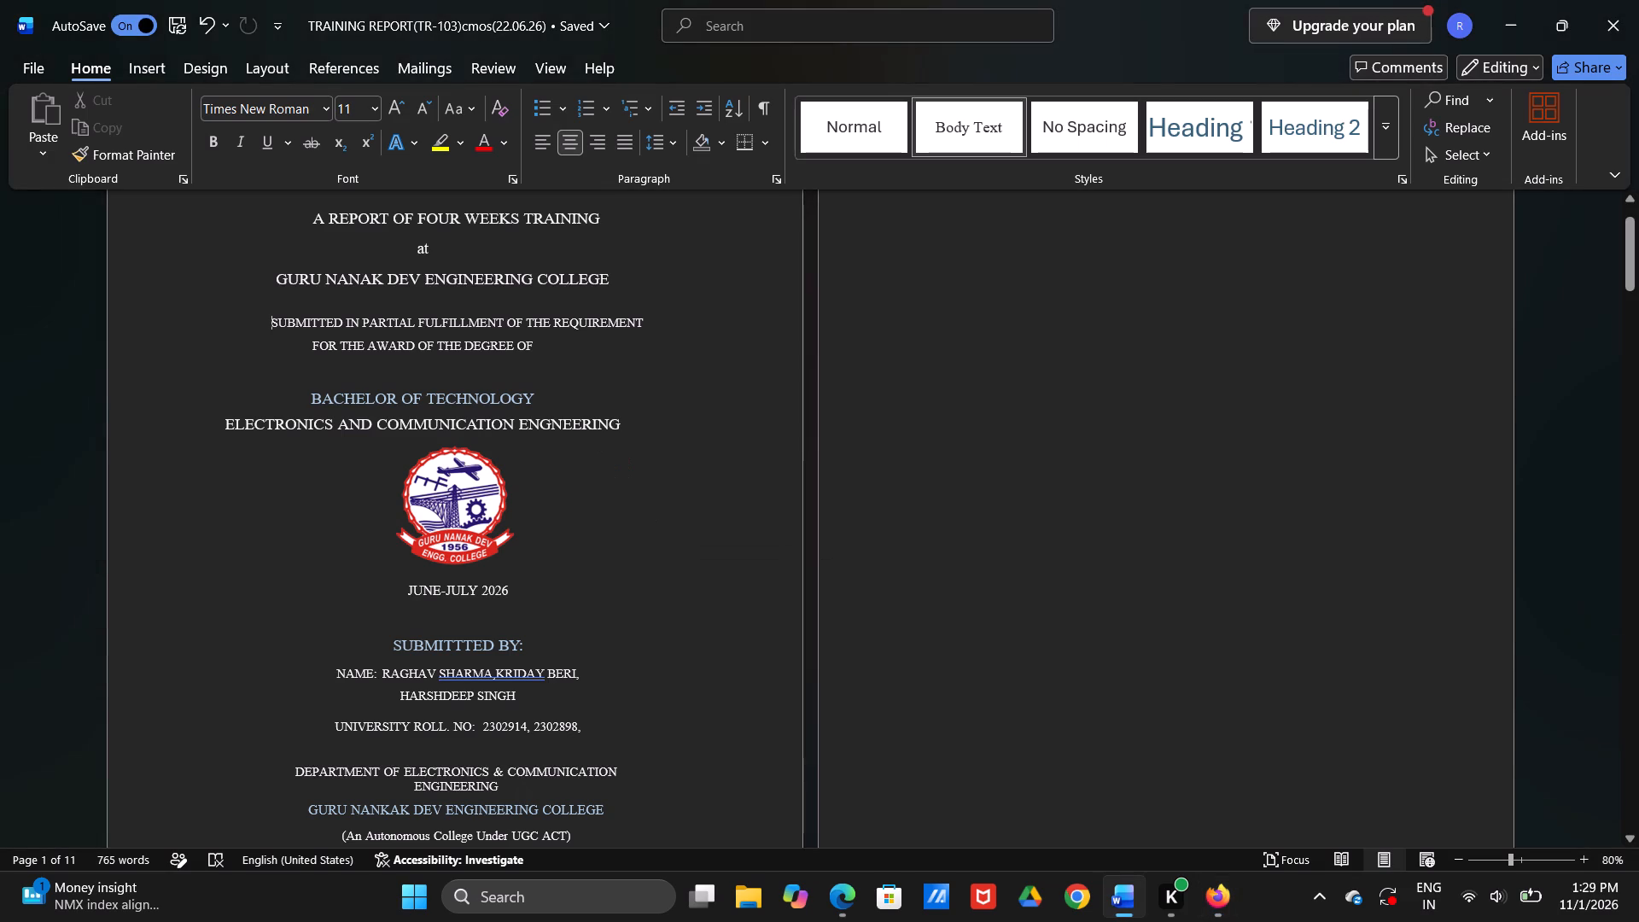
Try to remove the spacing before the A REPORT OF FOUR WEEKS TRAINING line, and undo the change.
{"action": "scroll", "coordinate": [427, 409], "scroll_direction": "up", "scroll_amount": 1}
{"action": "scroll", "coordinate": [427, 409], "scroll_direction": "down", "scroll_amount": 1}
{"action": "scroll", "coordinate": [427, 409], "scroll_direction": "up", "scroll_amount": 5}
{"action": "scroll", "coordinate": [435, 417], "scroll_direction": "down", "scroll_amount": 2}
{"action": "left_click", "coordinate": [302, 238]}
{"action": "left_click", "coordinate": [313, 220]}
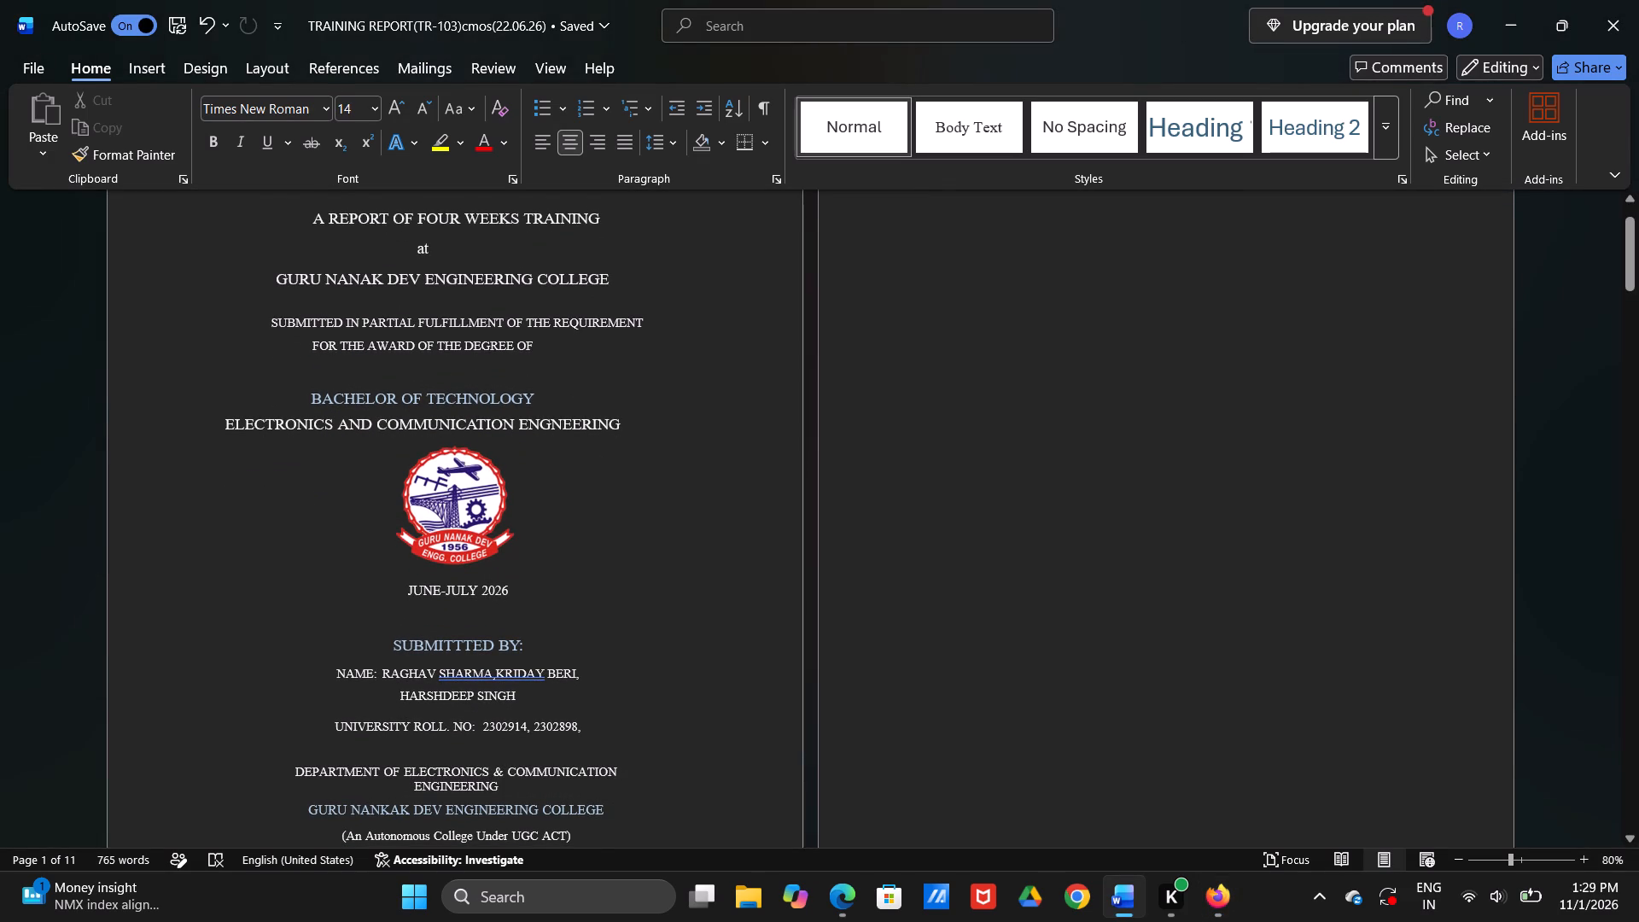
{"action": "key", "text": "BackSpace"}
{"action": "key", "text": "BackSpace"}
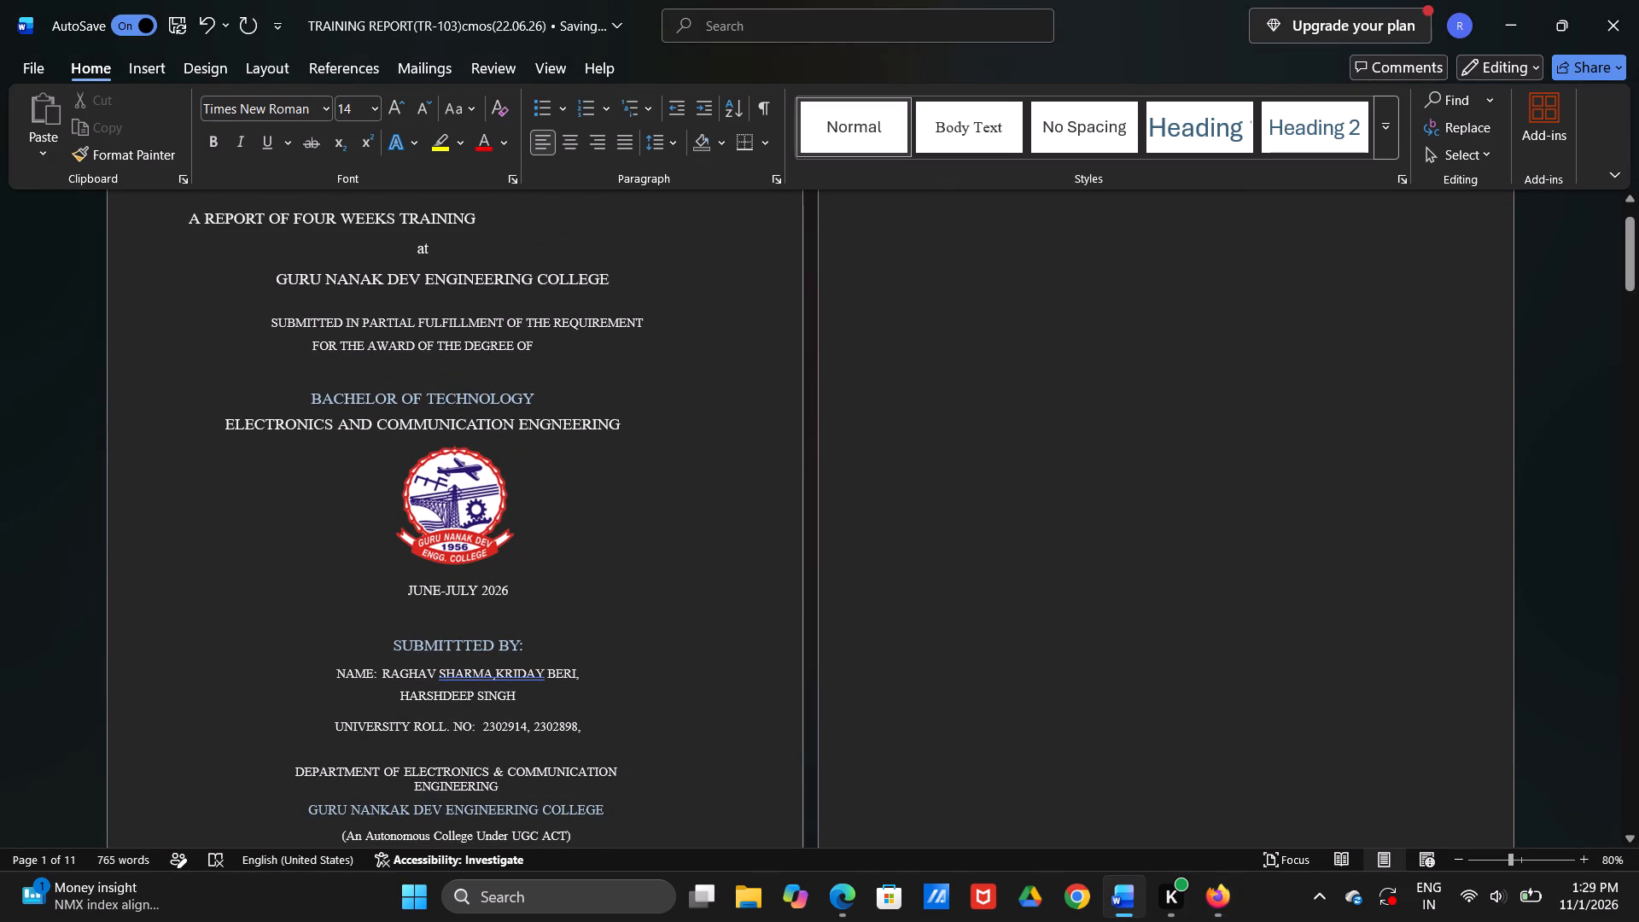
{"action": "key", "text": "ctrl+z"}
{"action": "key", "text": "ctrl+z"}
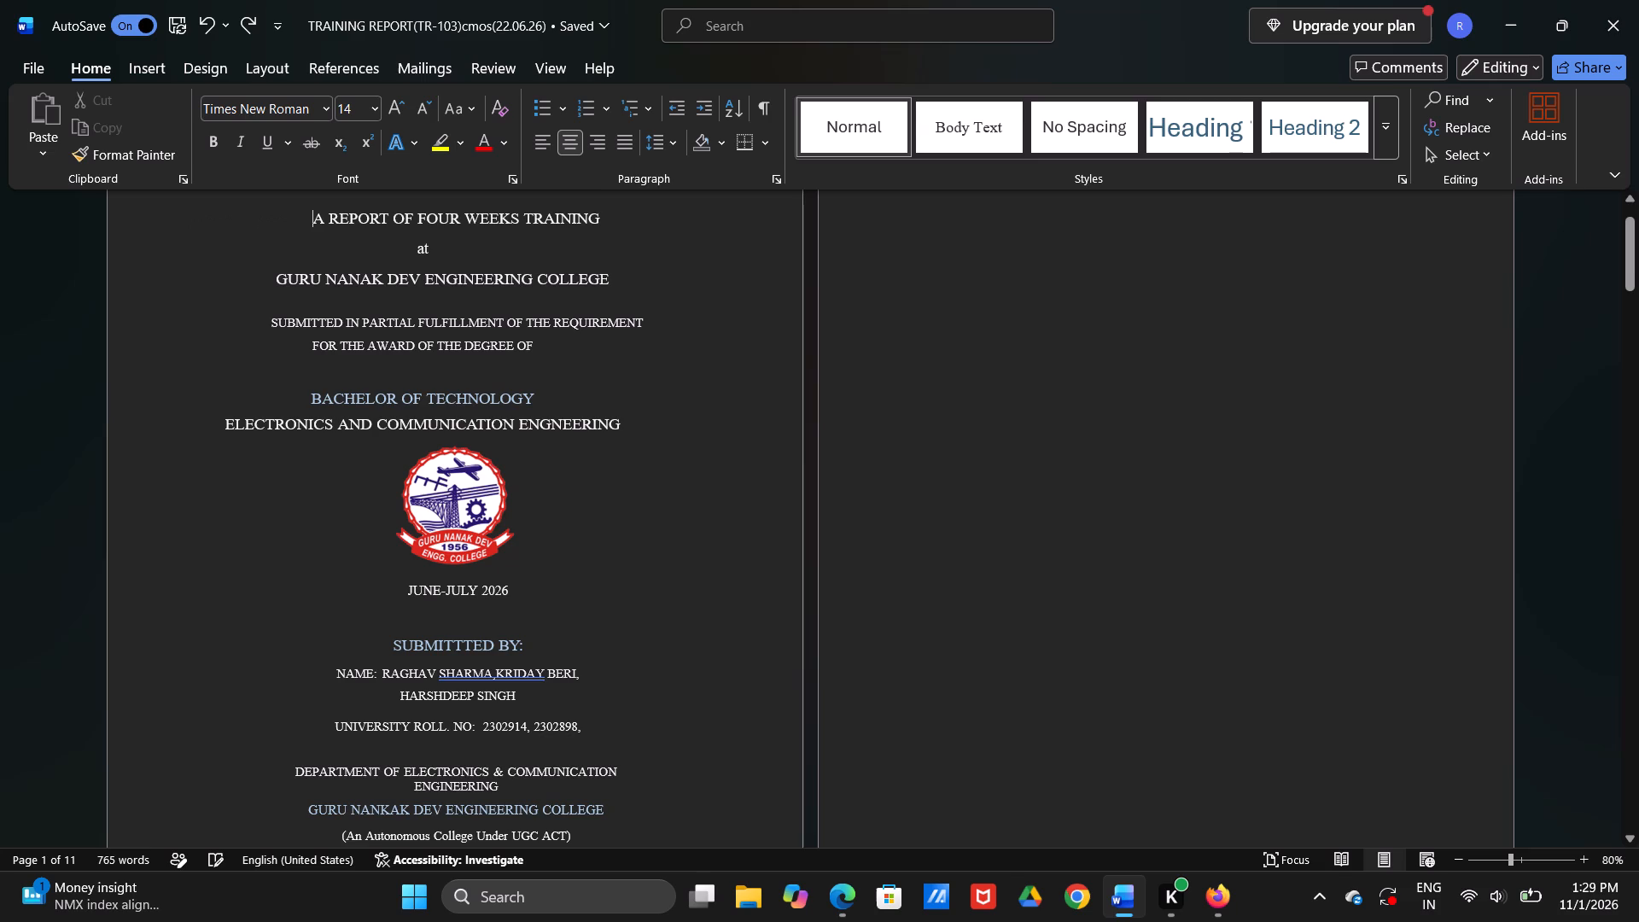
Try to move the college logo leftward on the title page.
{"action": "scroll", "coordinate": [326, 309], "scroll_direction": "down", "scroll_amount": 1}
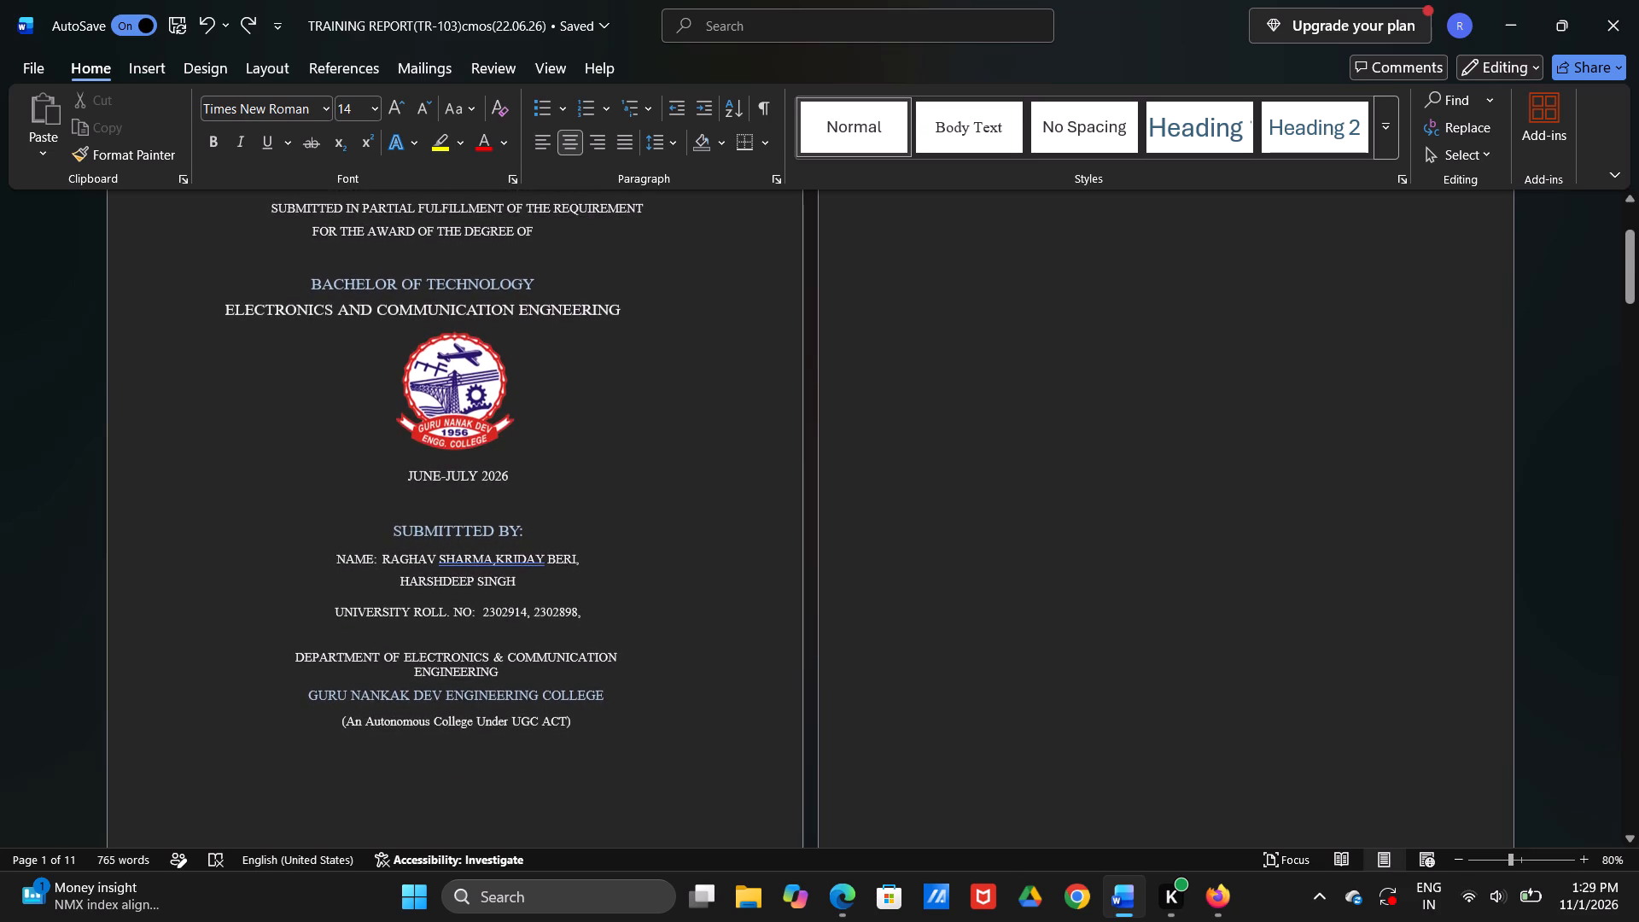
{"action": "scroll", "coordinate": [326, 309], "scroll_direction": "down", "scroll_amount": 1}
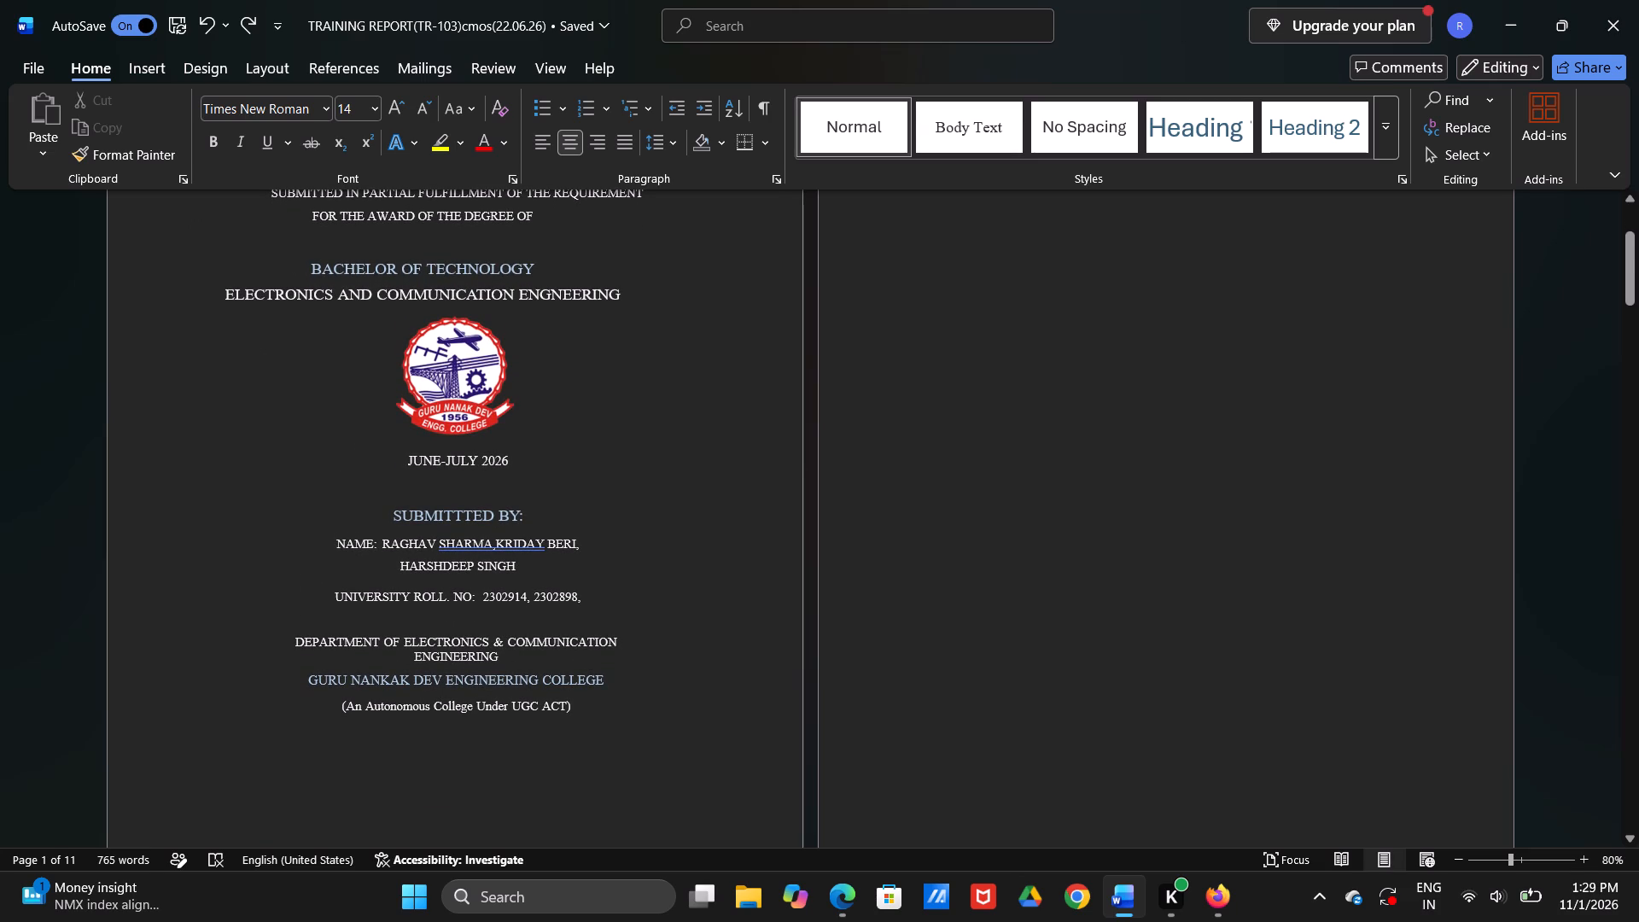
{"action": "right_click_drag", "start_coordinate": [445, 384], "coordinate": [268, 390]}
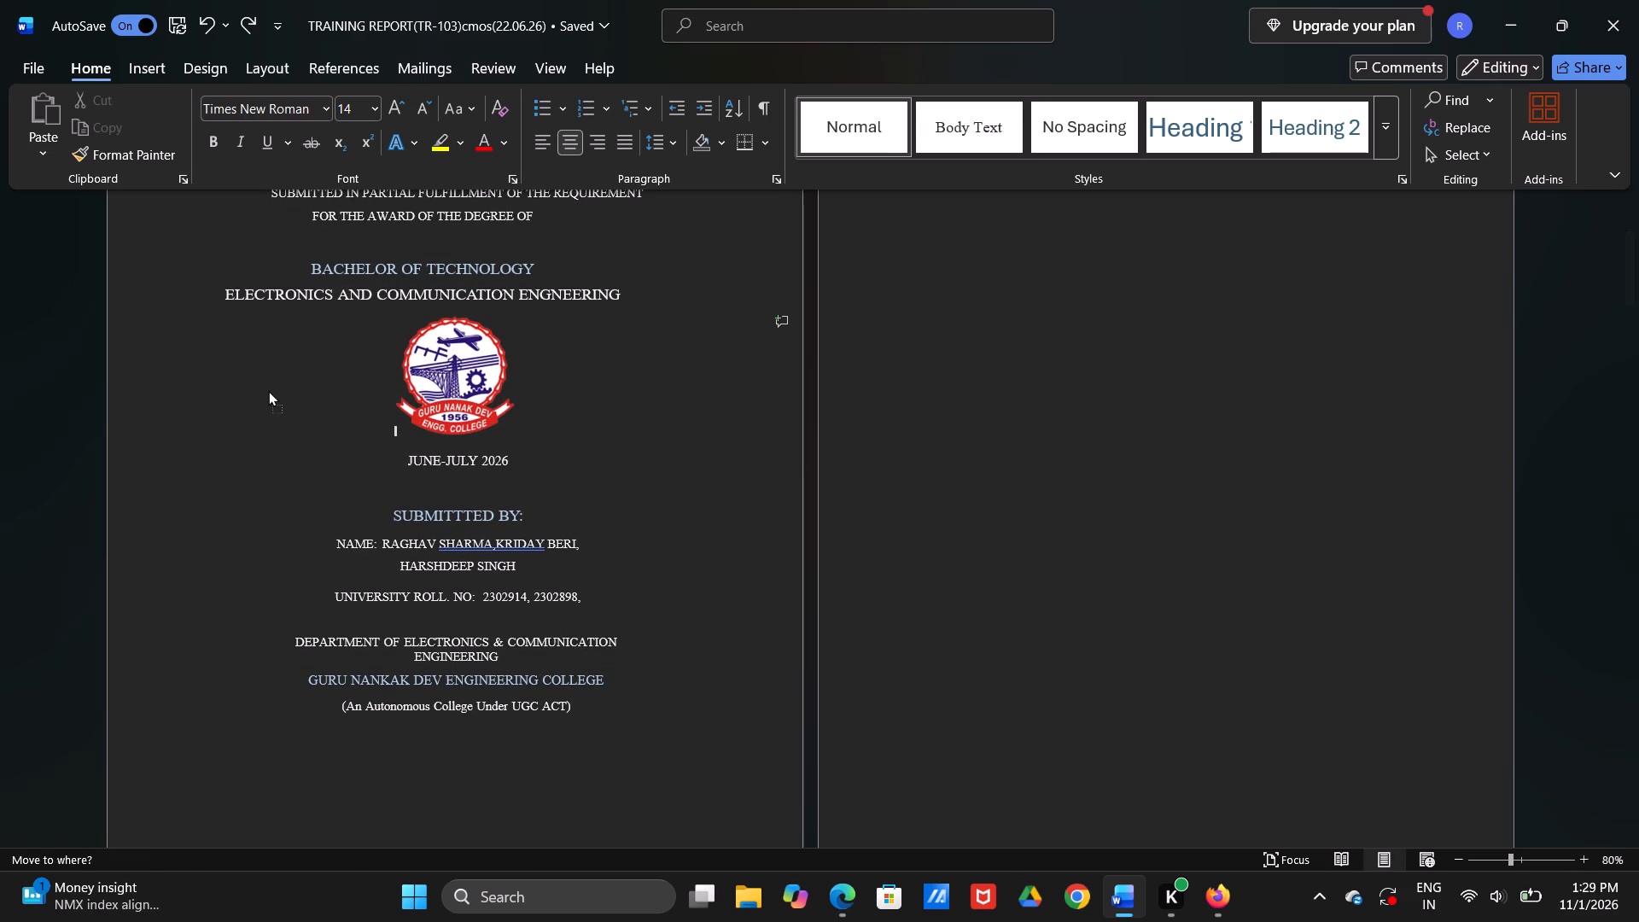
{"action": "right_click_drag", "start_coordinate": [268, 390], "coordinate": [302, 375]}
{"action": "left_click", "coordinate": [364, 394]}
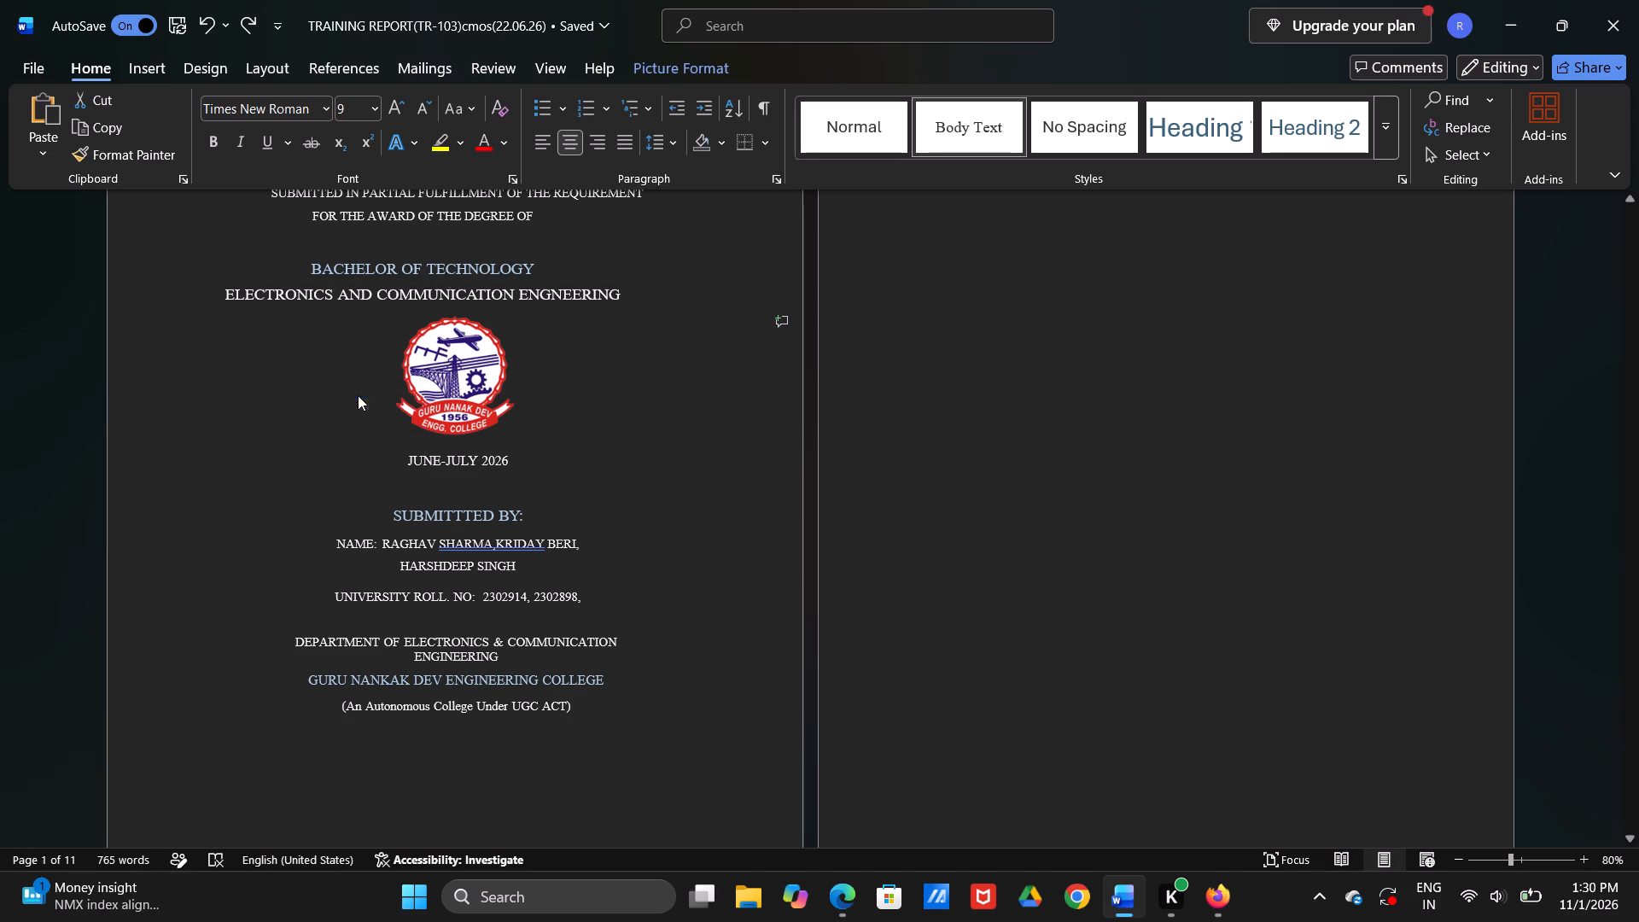
Remove the centre alignment from the college logo's line and use leading spaces to place the logo above JUNE-JULY 2026.
{"action": "scroll", "coordinate": [408, 359], "scroll_direction": "up", "scroll_amount": 2}
{"action": "scroll", "coordinate": [408, 359], "scroll_direction": "down", "scroll_amount": 1}
{"action": "scroll", "coordinate": [408, 359], "scroll_direction": "up", "scroll_amount": 3}
{"action": "scroll", "coordinate": [407, 359], "scroll_direction": "down", "scroll_amount": 4}
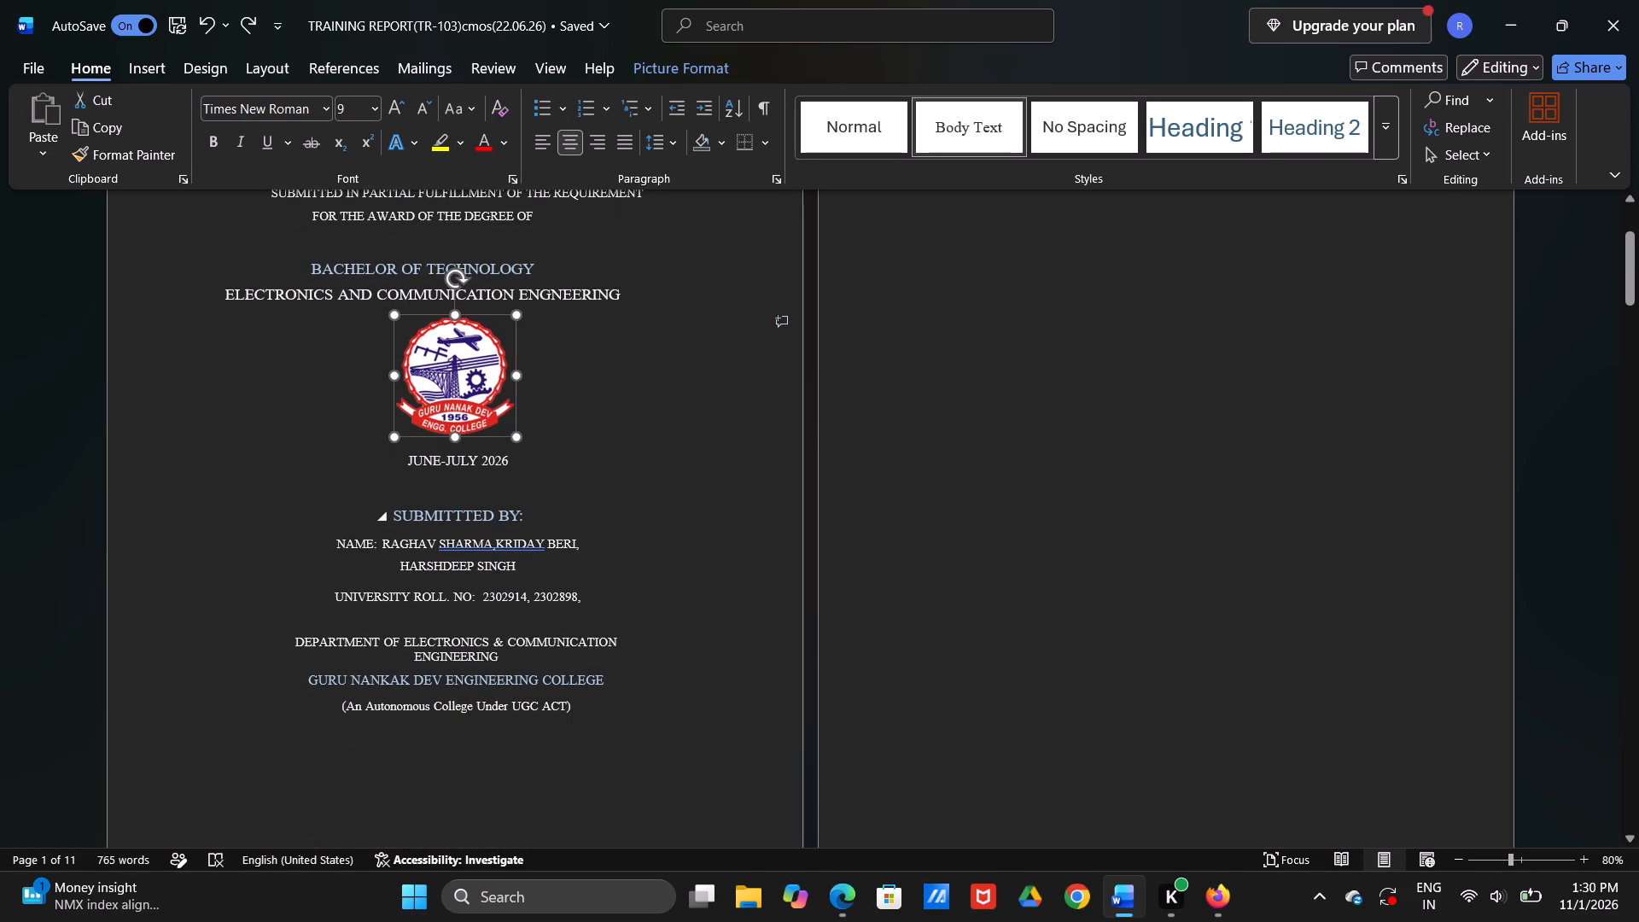
{"action": "left_click", "coordinate": [357, 312]}
{"action": "left_click", "coordinate": [368, 329]}
{"action": "left_click", "coordinate": [376, 342]}
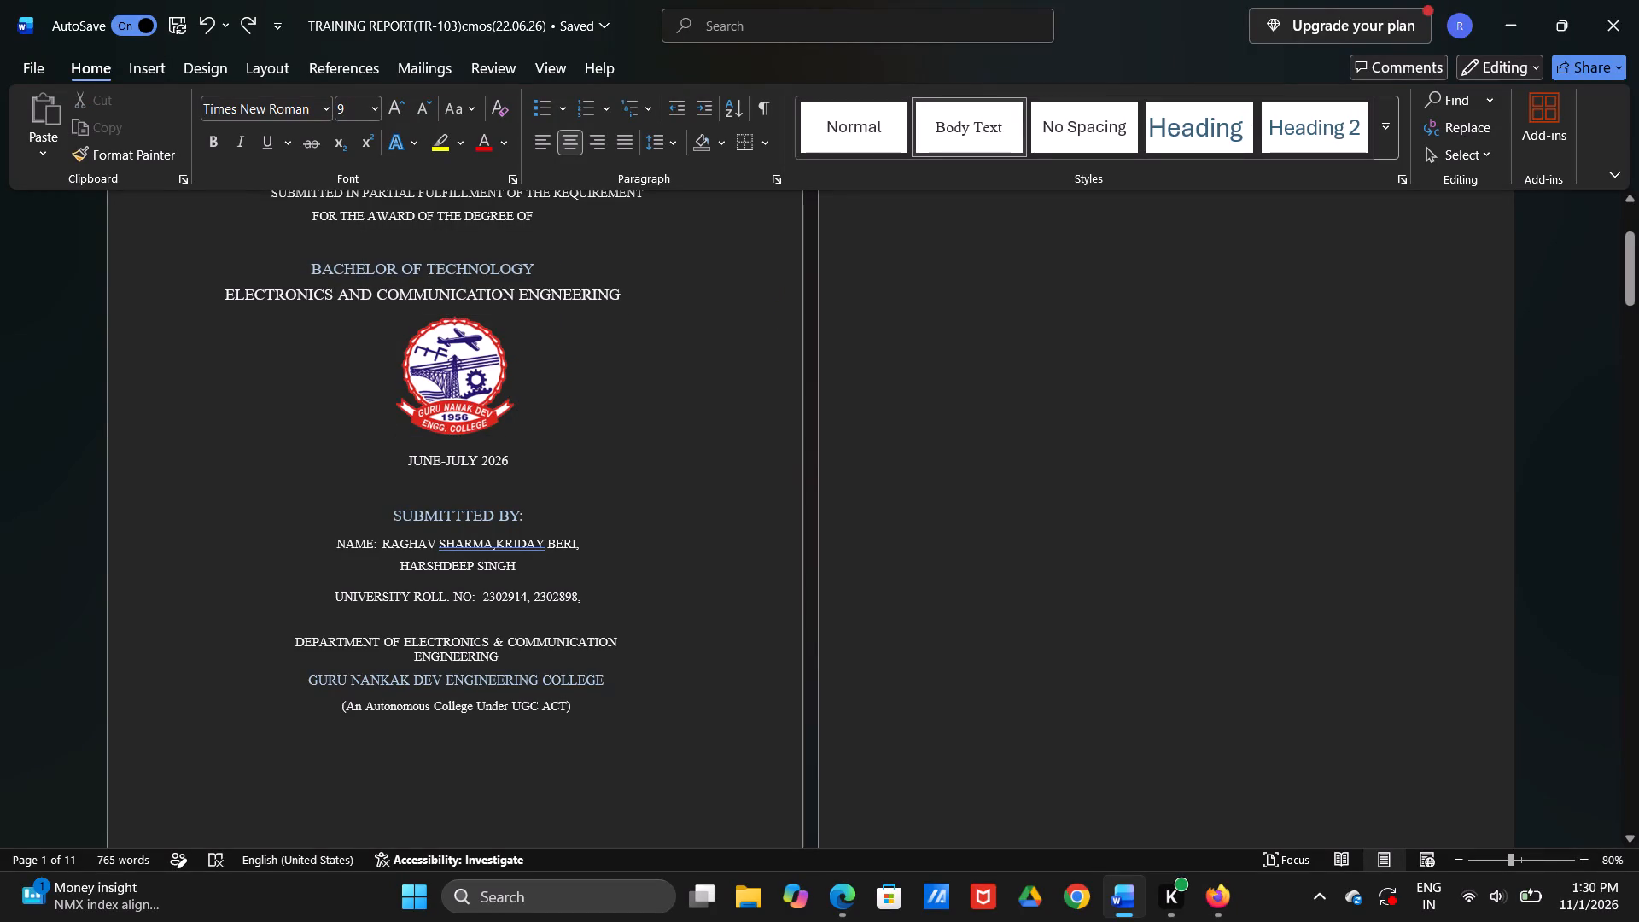
{"action": "key", "text": "BackSpace"}
{"action": "key", "text": "space"}
{"action": "key", "text": "space"}
{"action": "key", "text": "space"}
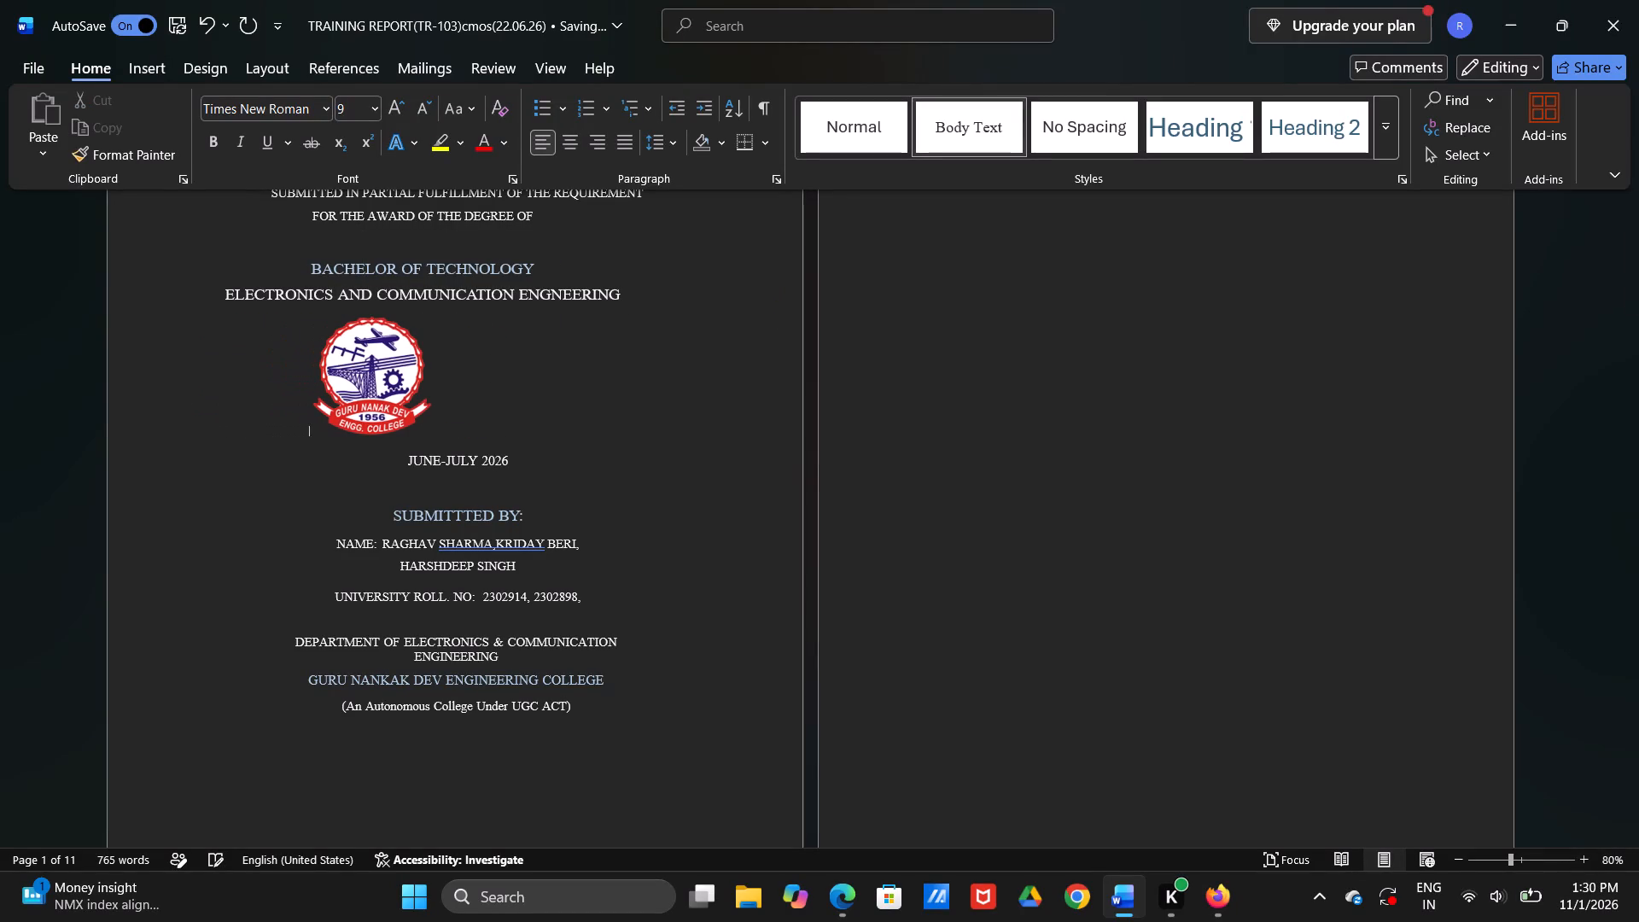
{"action": "key", "text": "space"}
{"action": "key", "text": "space"}
{"action": "key", "text": "space"}
{"action": "key", "text": "space"}
{"action": "key", "text": "space"}
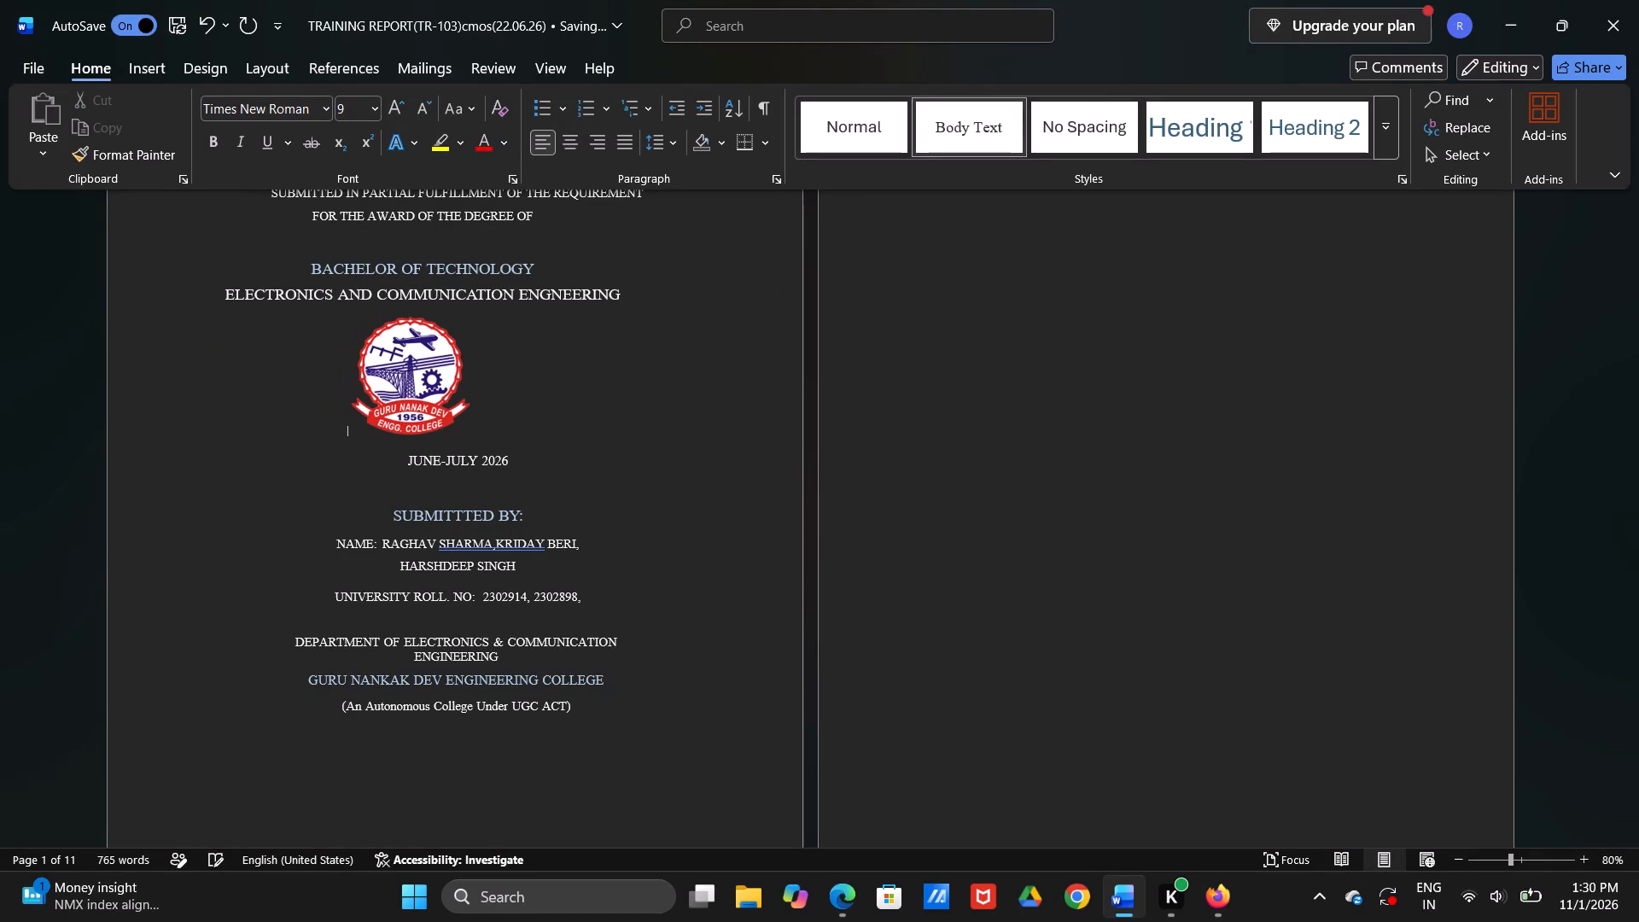
{"action": "key", "text": "space"}
{"action": "scroll", "coordinate": [376, 335], "scroll_direction": "up", "scroll_amount": 3, "text": "ctrl"}
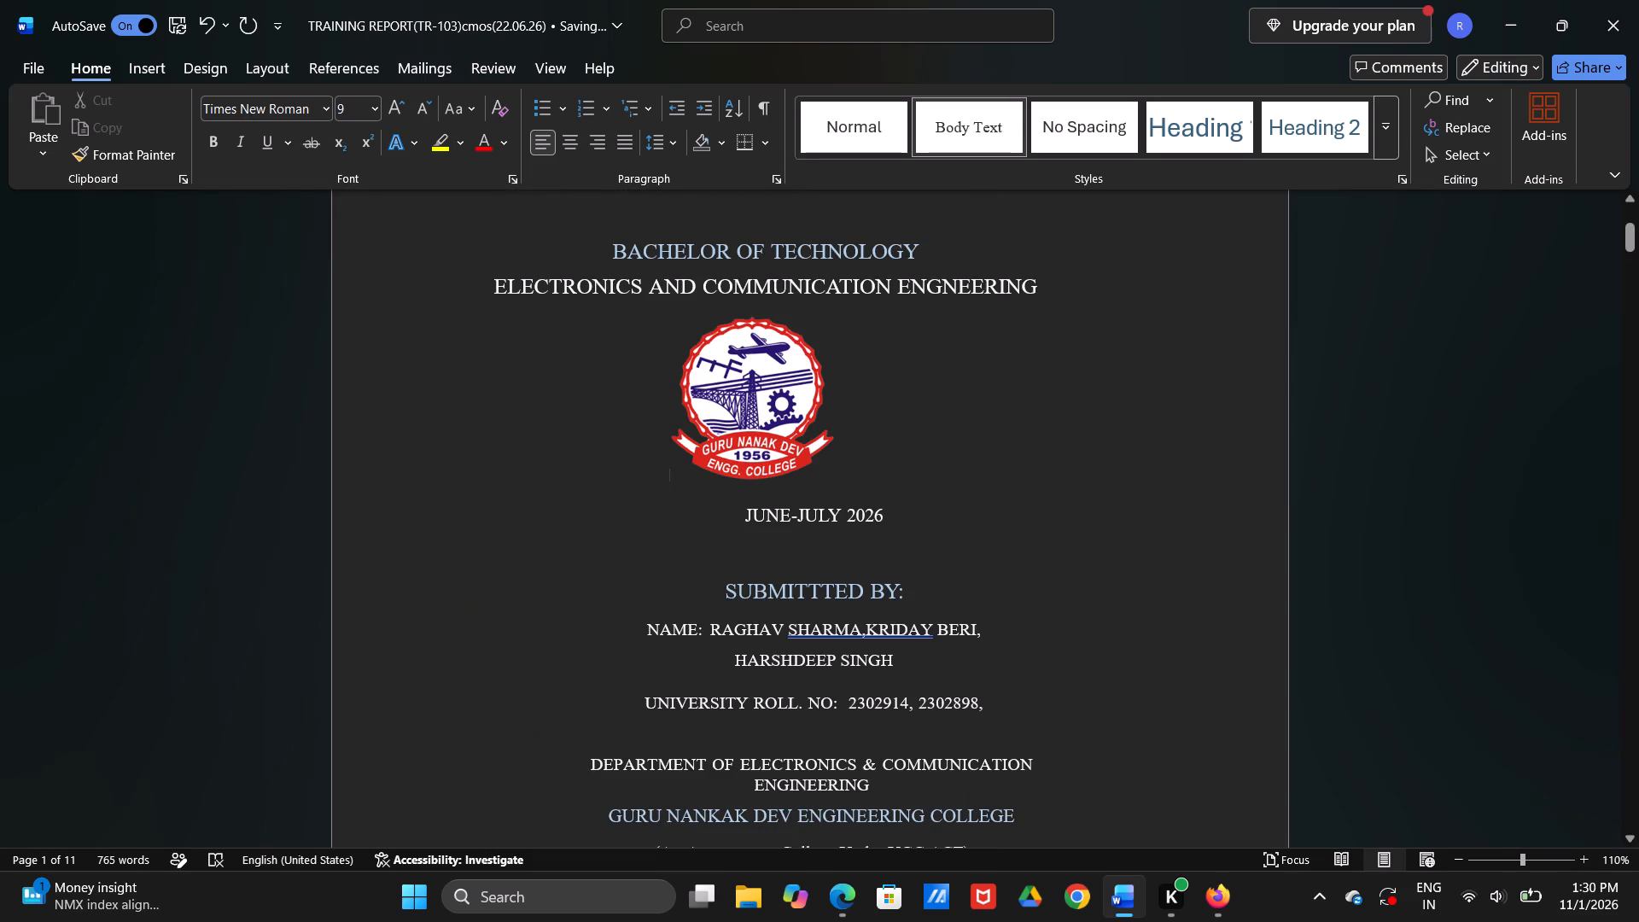
{"action": "scroll", "coordinate": [497, 428], "scroll_direction": "up", "scroll_amount": 1}
{"action": "scroll", "coordinate": [497, 428], "scroll_direction": "down", "scroll_amount": 1}
{"action": "key", "text": "space"}
{"action": "key", "text": "space"}
{"action": "key", "text": "space"}
{"action": "key", "text": "space"}
{"action": "key", "text": "space"}
{"action": "key", "text": "space"}
{"action": "key", "text": "space"}
{"action": "key", "text": "space"}
{"action": "key", "text": "space"}
{"action": "key", "text": "space"}
{"action": "key", "text": "space"}
{"action": "key", "text": "space"}
{"action": "key", "text": "space"}
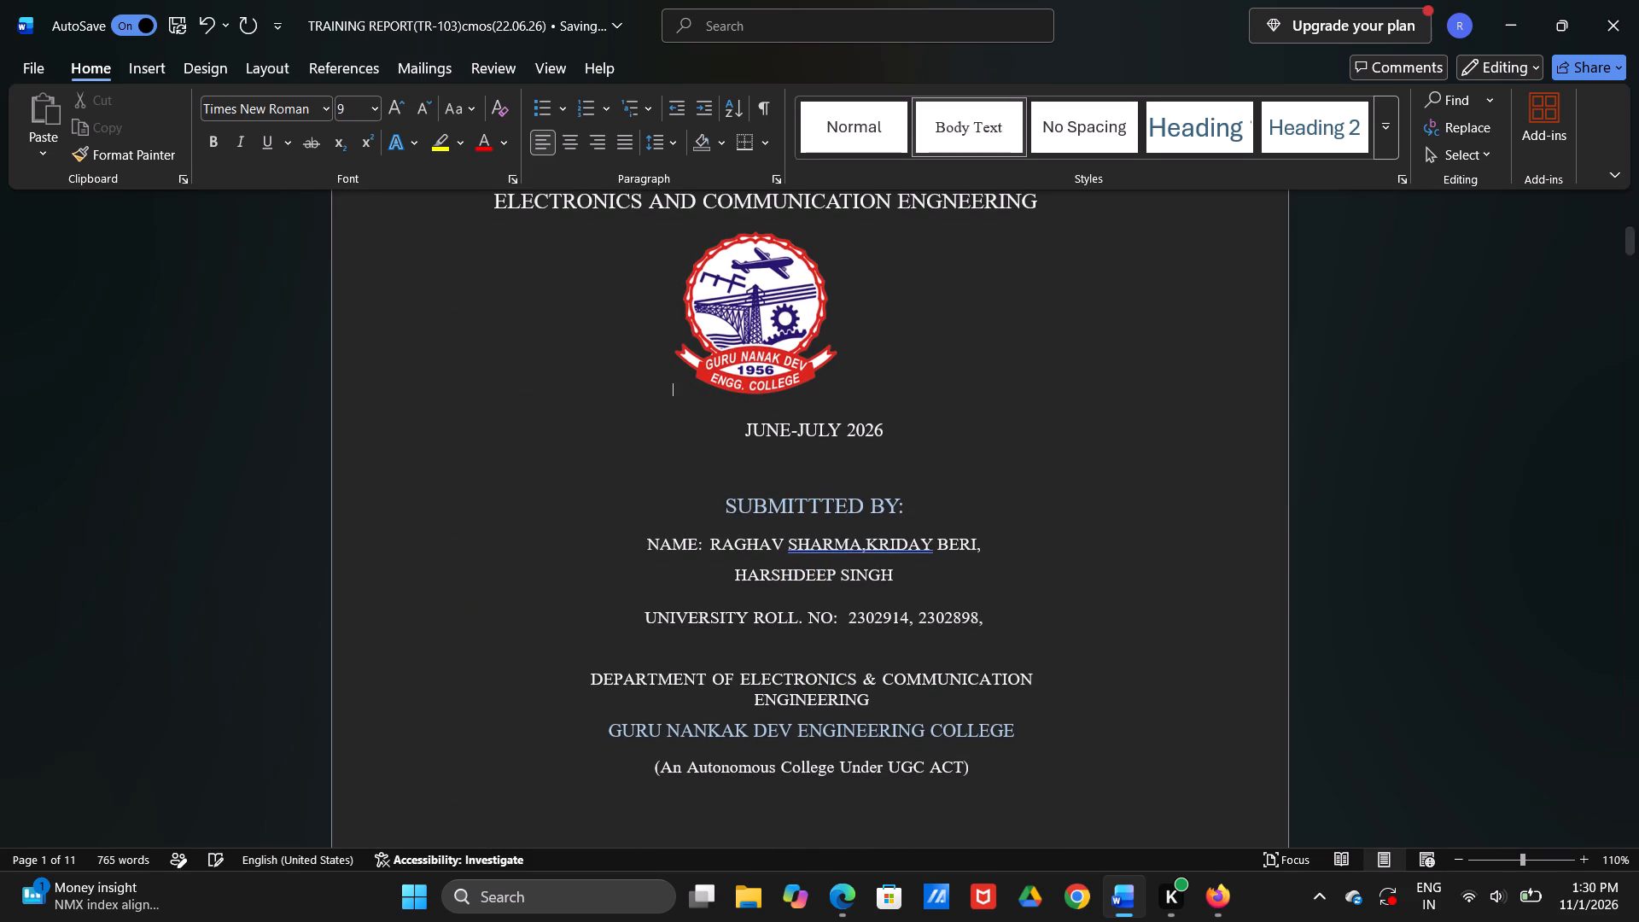
{"action": "key", "text": "space"}
{"action": "key", "text": "space"}
{"action": "key", "text": "space"}
{"action": "key", "text": "space"}
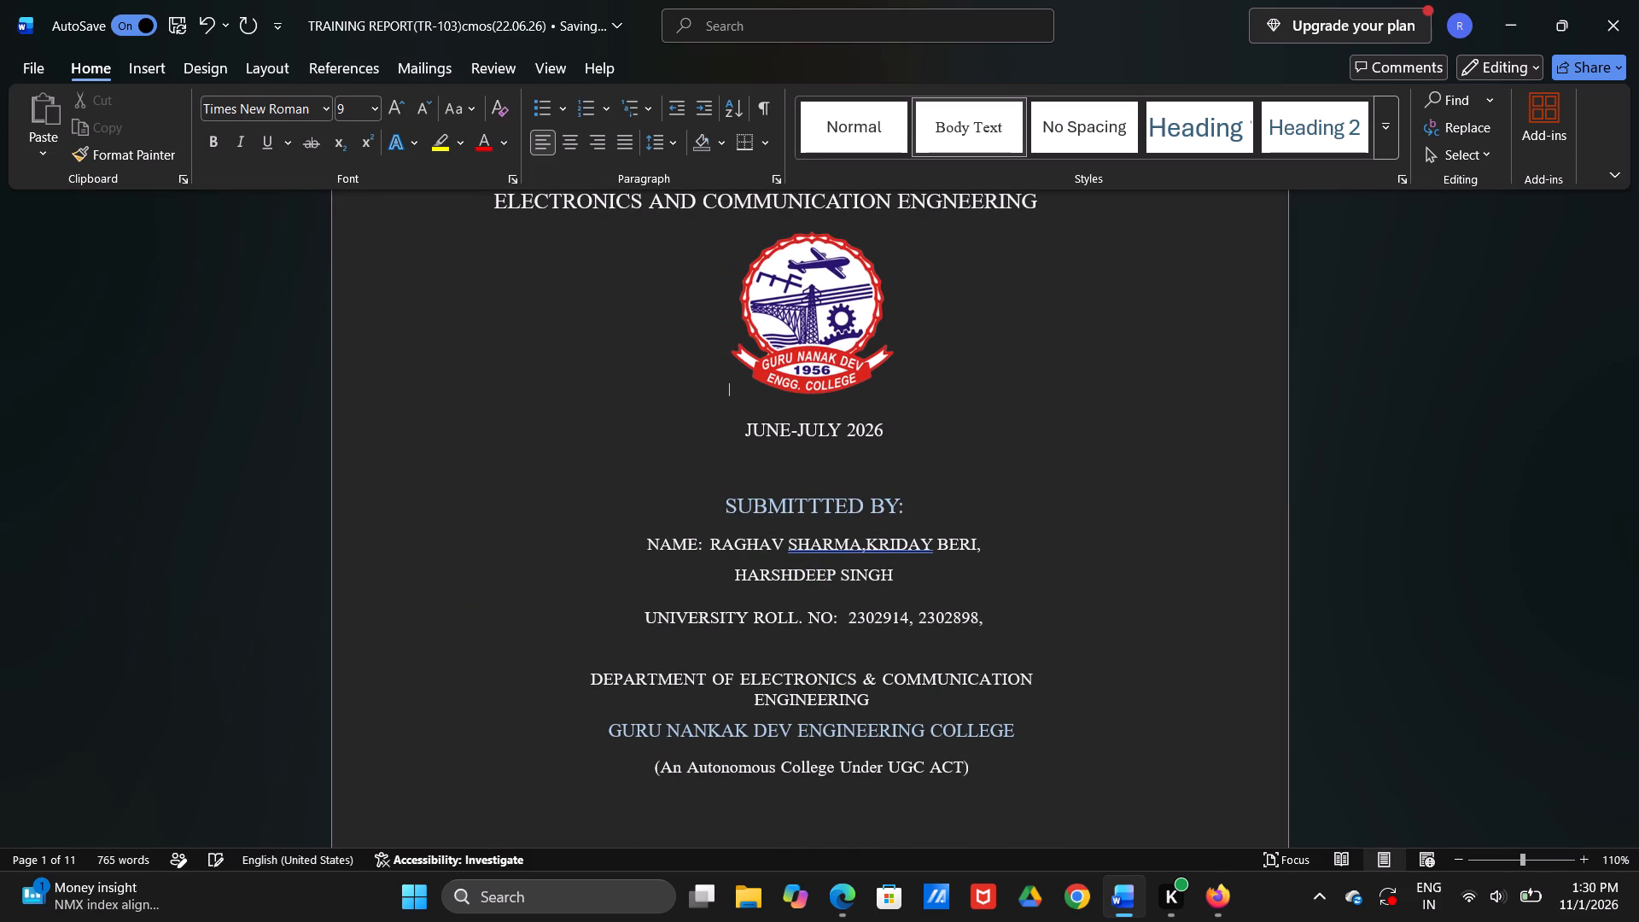
{"action": "key", "text": "space"}
{"action": "key", "text": "BackSpace"}
{"action": "key", "text": "BackSpace"}
{"action": "key", "text": "BackSpace"}
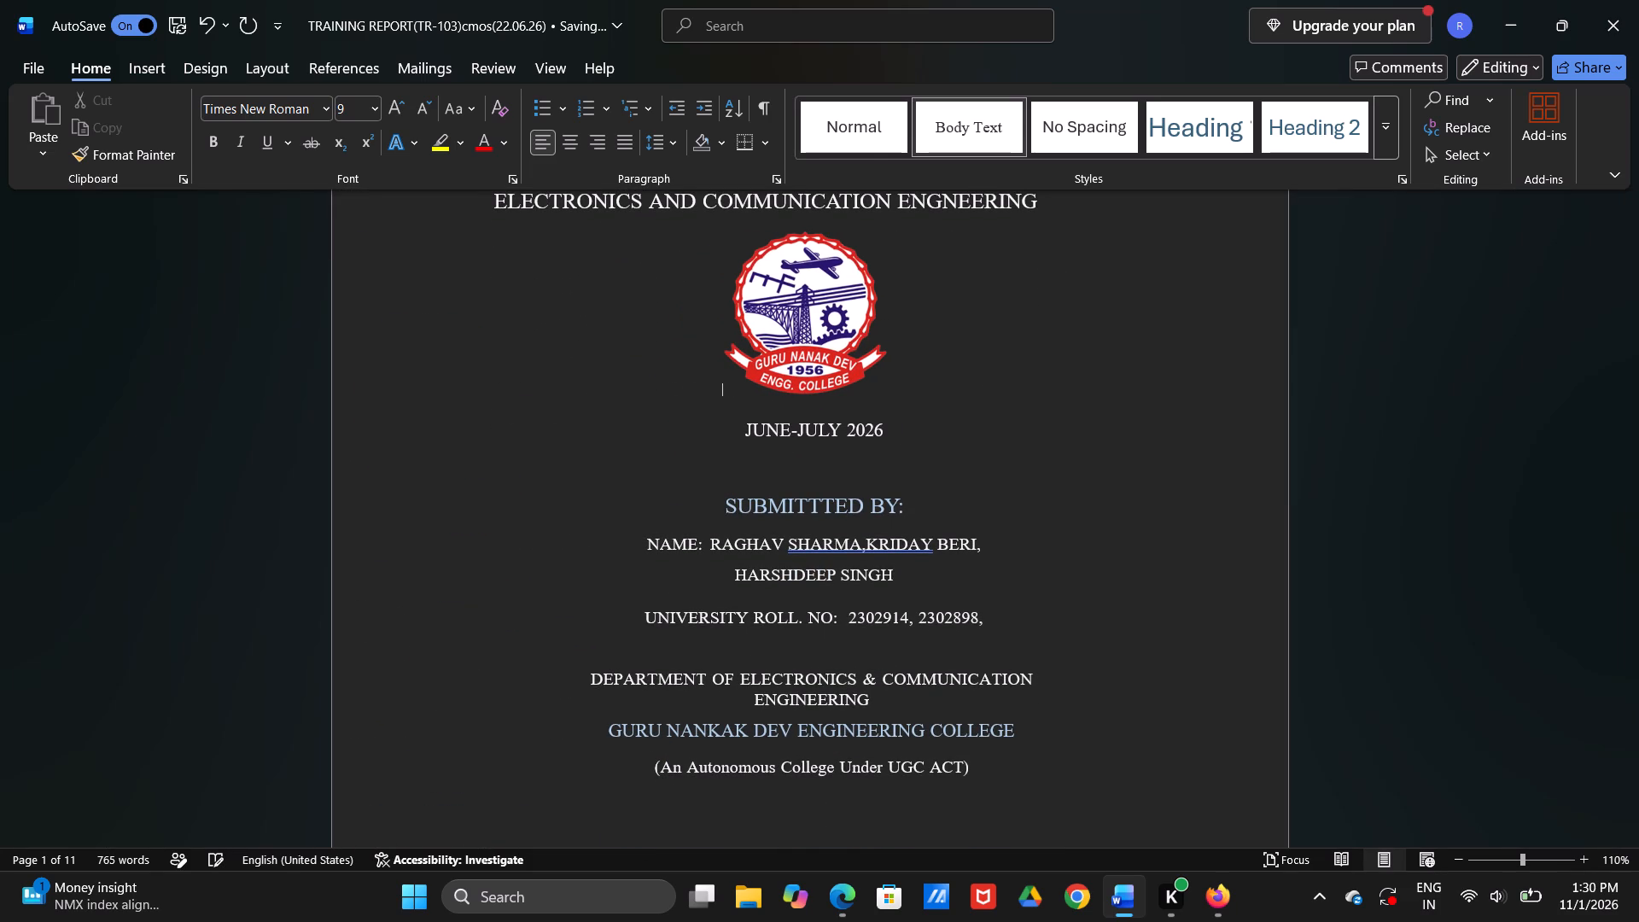
Shift the ELECTRONICS AND COMMUNICATION ENGNEERING line rightward with leading spaces above the logo, keeping it on one line.
{"action": "scroll", "coordinate": [706, 337], "scroll_direction": "up", "scroll_amount": 1}
{"action": "left_click", "coordinate": [480, 613]}
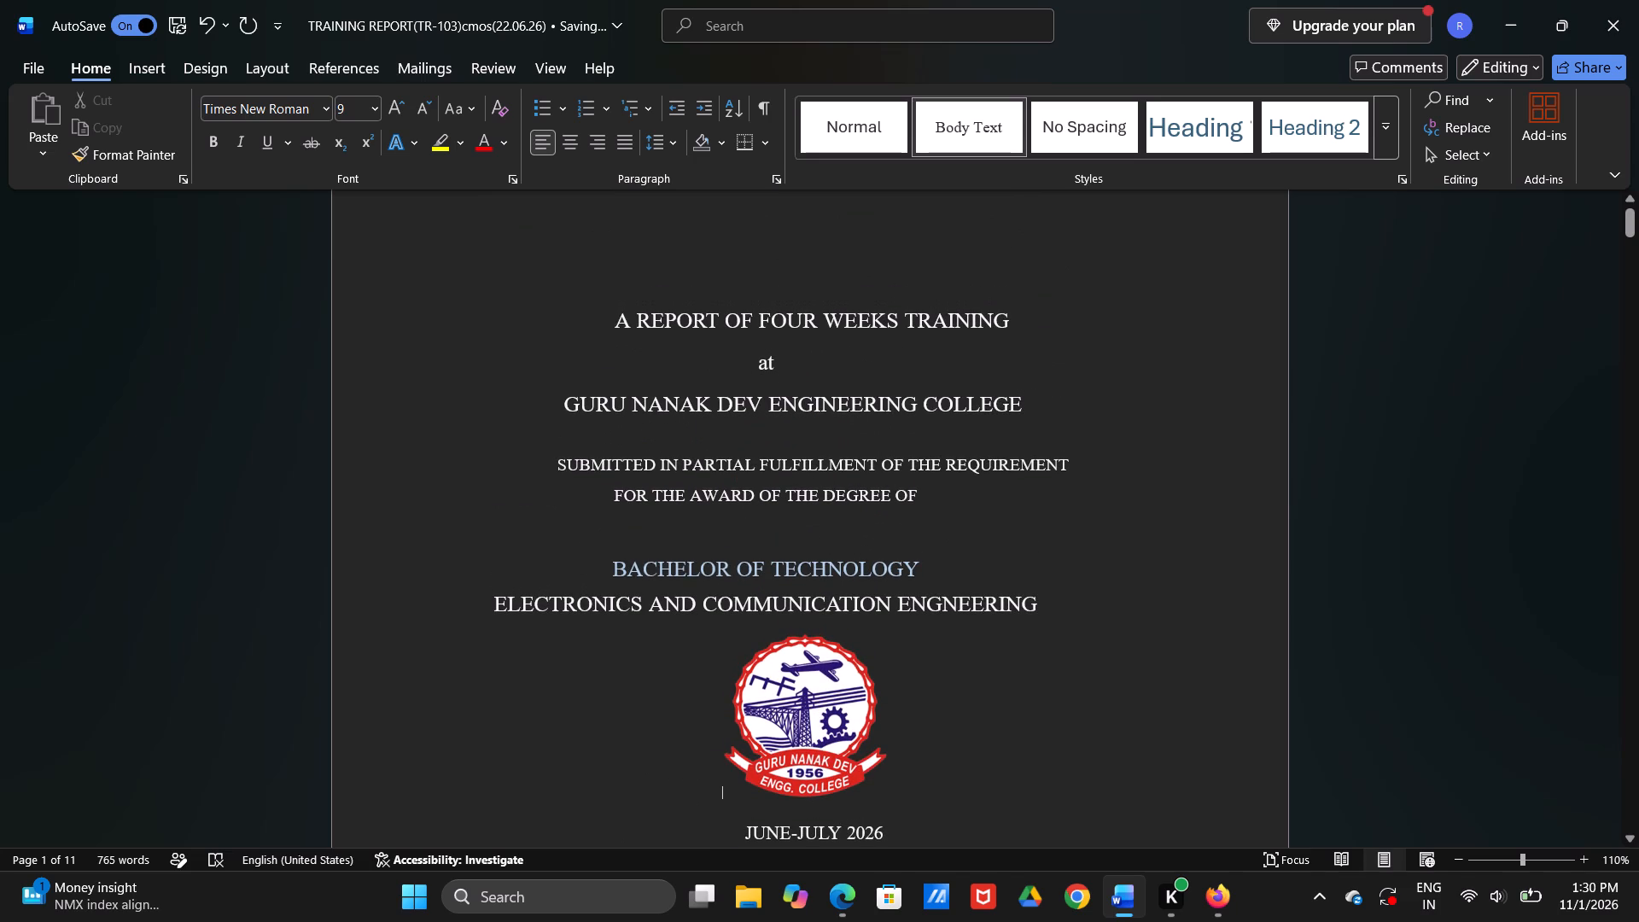
{"action": "key", "text": "space"}
{"action": "key", "text": "space"}
{"action": "key", "text": "space"}
{"action": "key", "text": "space"}
{"action": "key", "text": "space"}
{"action": "key", "text": "space"}
{"action": "key", "text": "space"}
{"action": "key", "text": "space"}
{"action": "key", "text": "space"}
{"action": "key", "text": "space"}
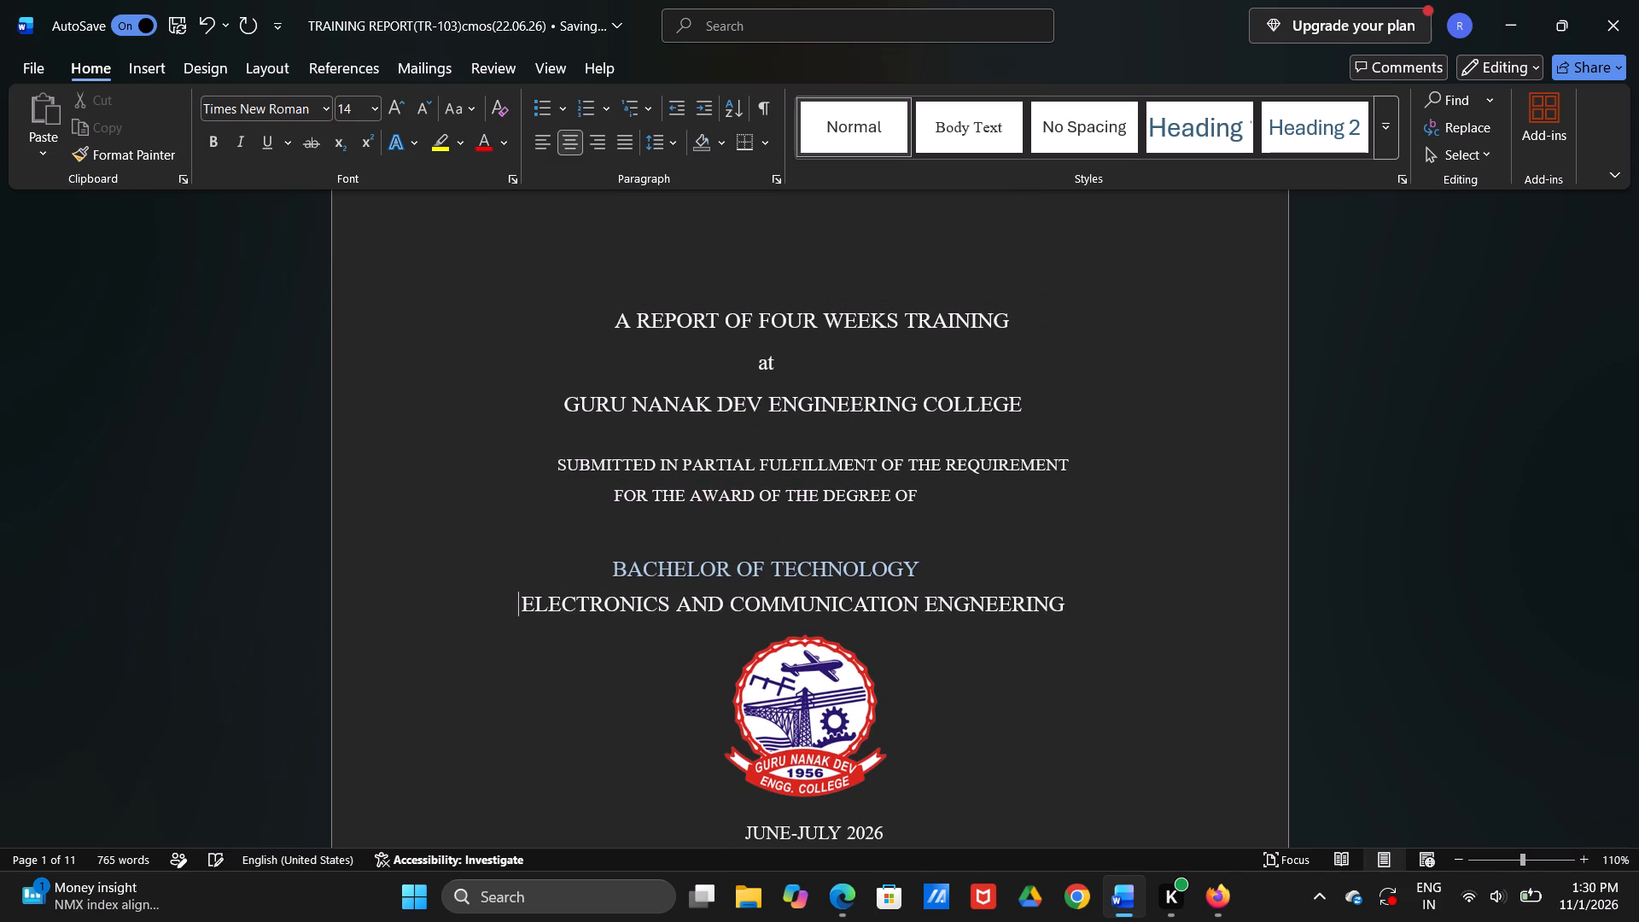
{"action": "key", "text": "space"}
{"action": "key", "text": "space"}
{"action": "key", "text": "space"}
{"action": "key", "text": "space"}
{"action": "key", "text": "space"}
{"action": "key", "text": "space"}
{"action": "key", "text": "space"}
{"action": "key", "text": "space"}
{"action": "key", "text": "space"}
{"action": "key", "text": "space"}
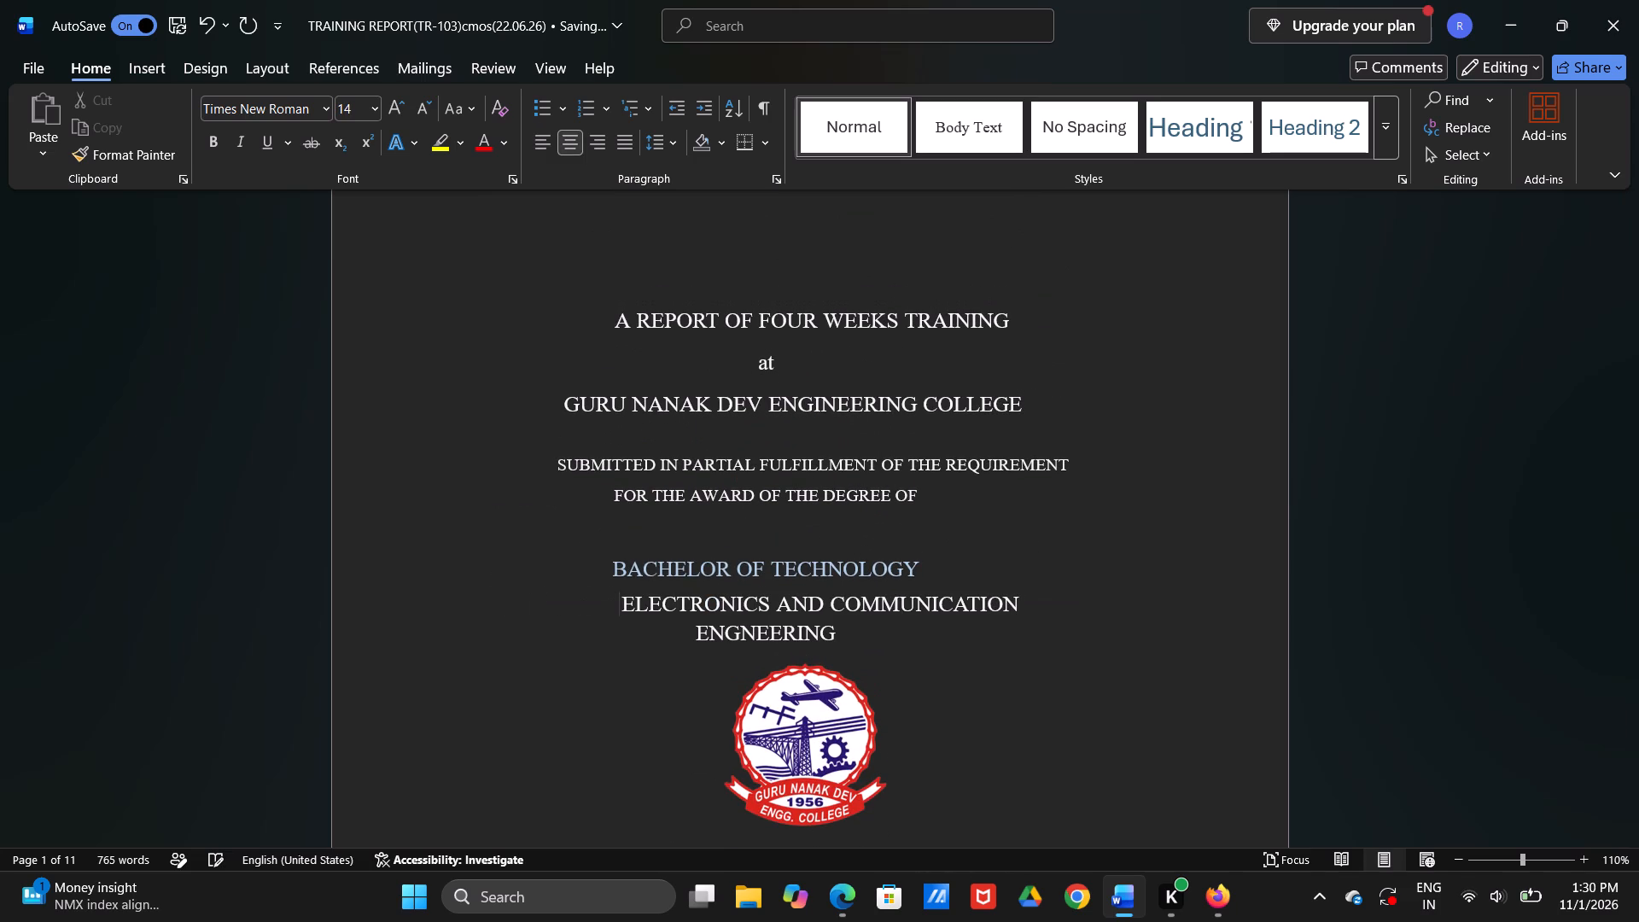
{"action": "key", "text": "space"}
{"action": "key", "text": "BackSpace"}
{"action": "key", "text": "BackSpace"}
{"action": "key", "text": "BackSpace"}
{"action": "key", "text": "BackSpace"}
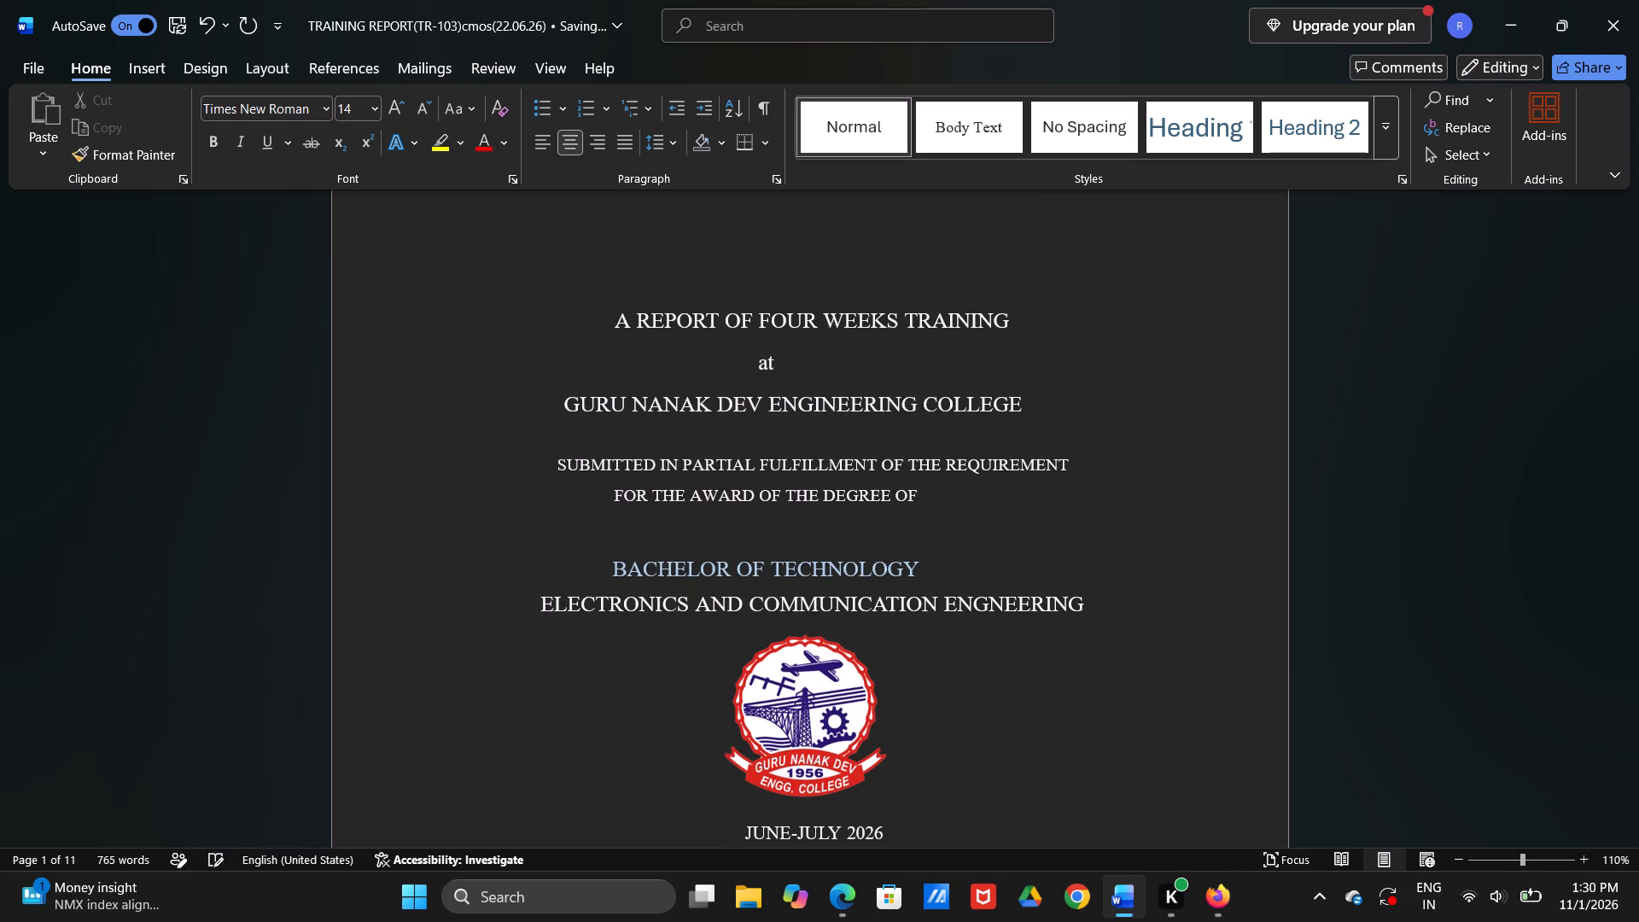
Nudge the ELECTRONICS AND COMMUNICATION ENGNEERING line slightly further right with one more leading space.
{"action": "key", "text": "space"}
{"action": "key", "text": "space"}
{"action": "key", "text": "BackSpace"}
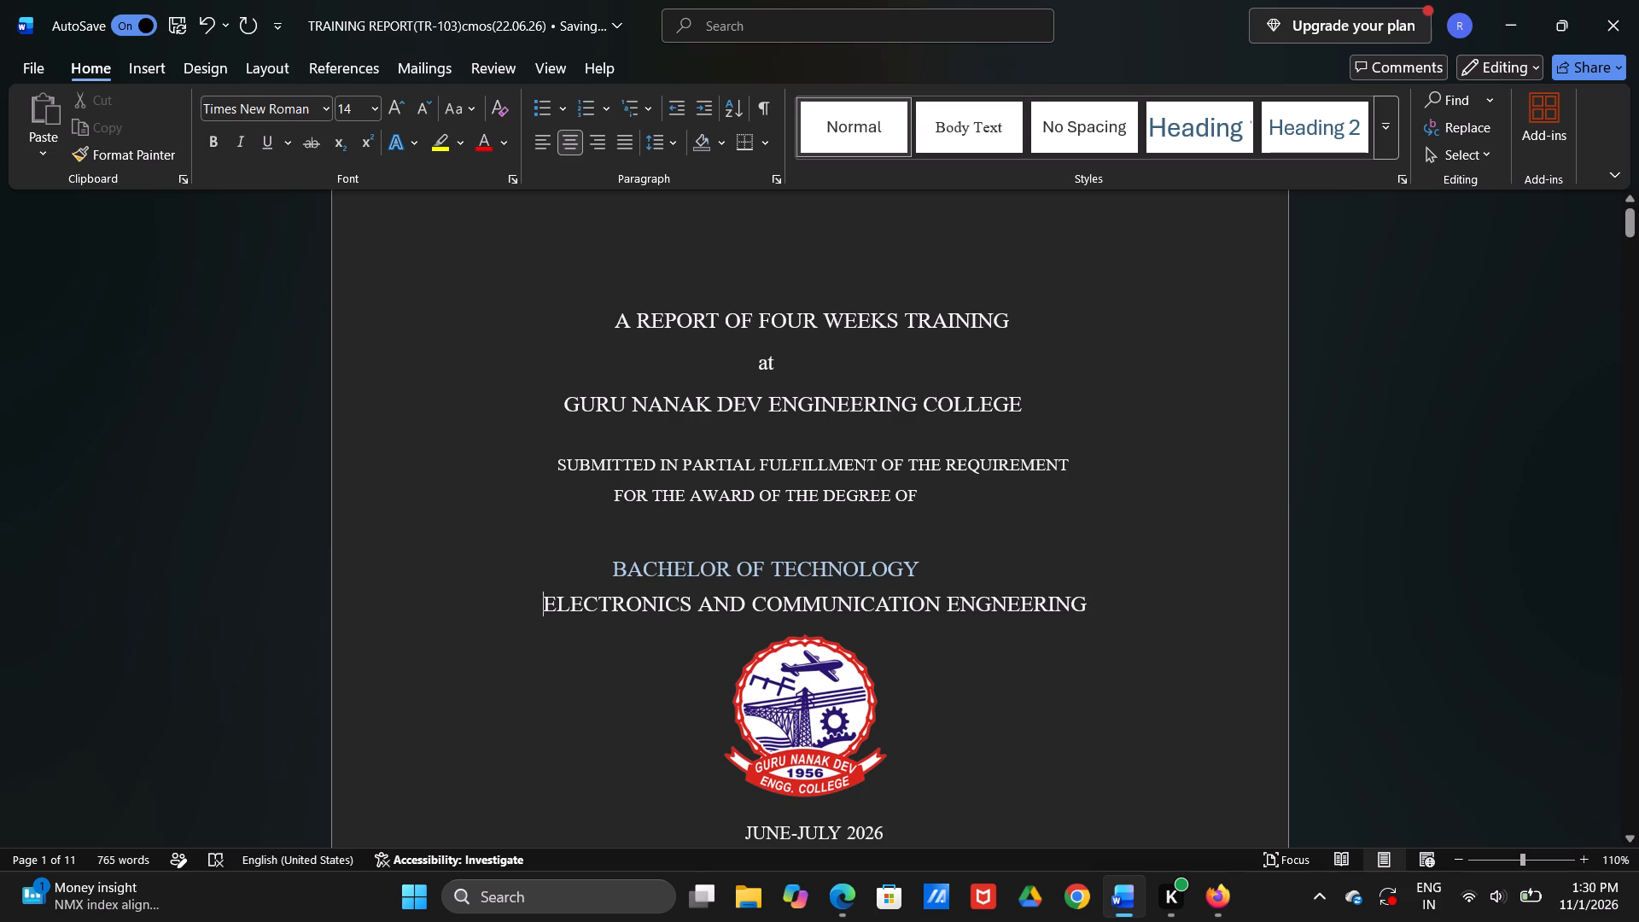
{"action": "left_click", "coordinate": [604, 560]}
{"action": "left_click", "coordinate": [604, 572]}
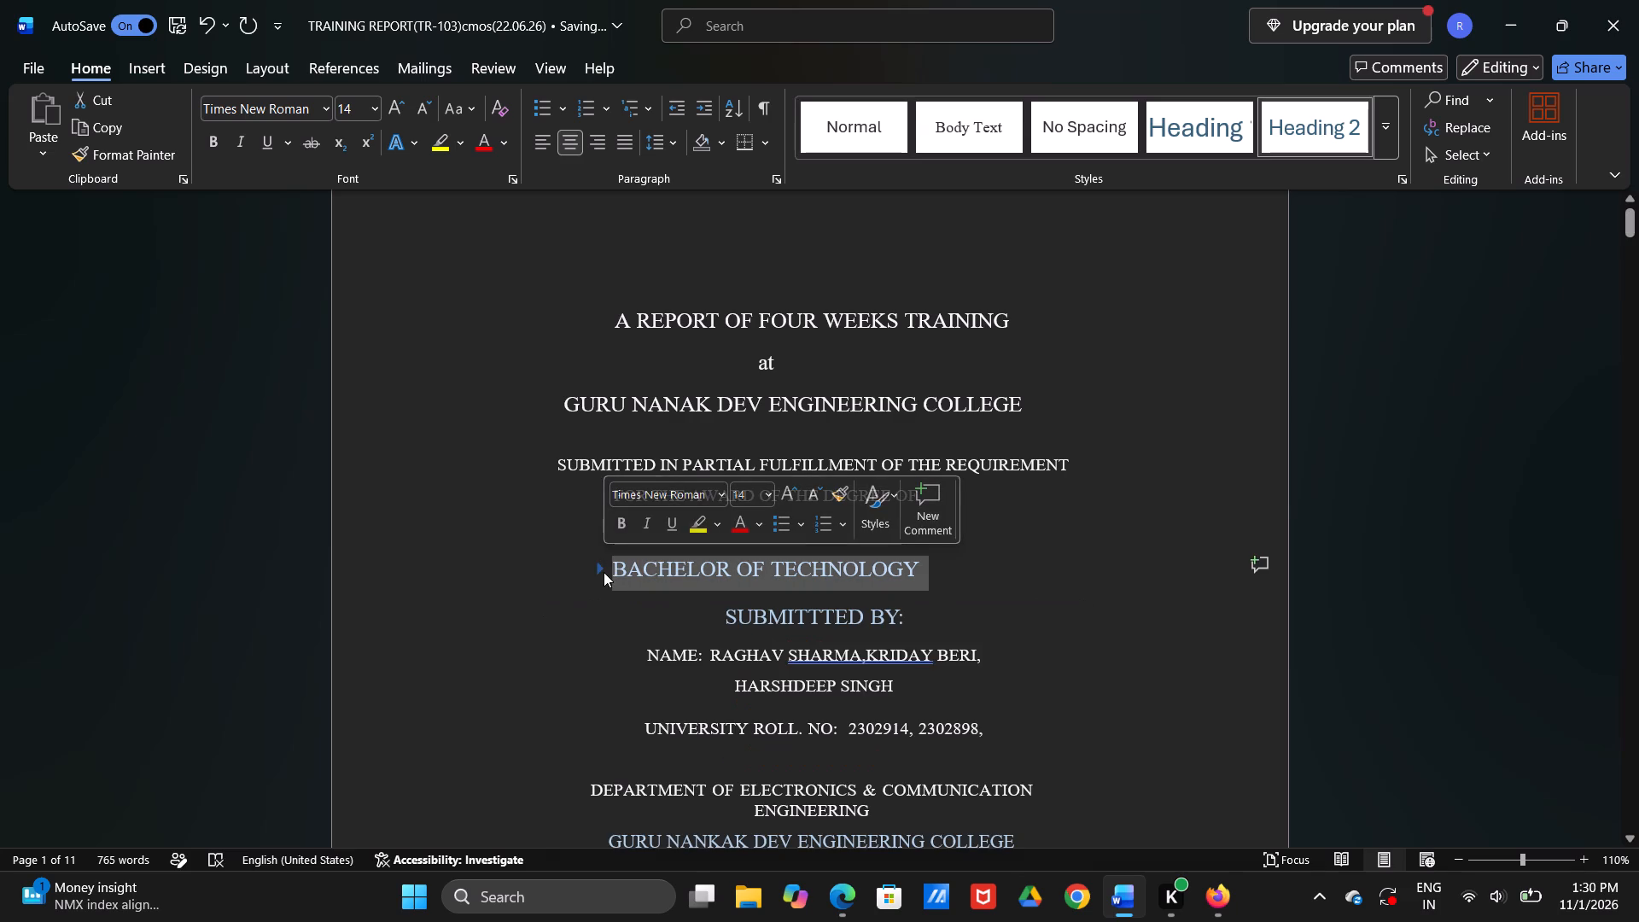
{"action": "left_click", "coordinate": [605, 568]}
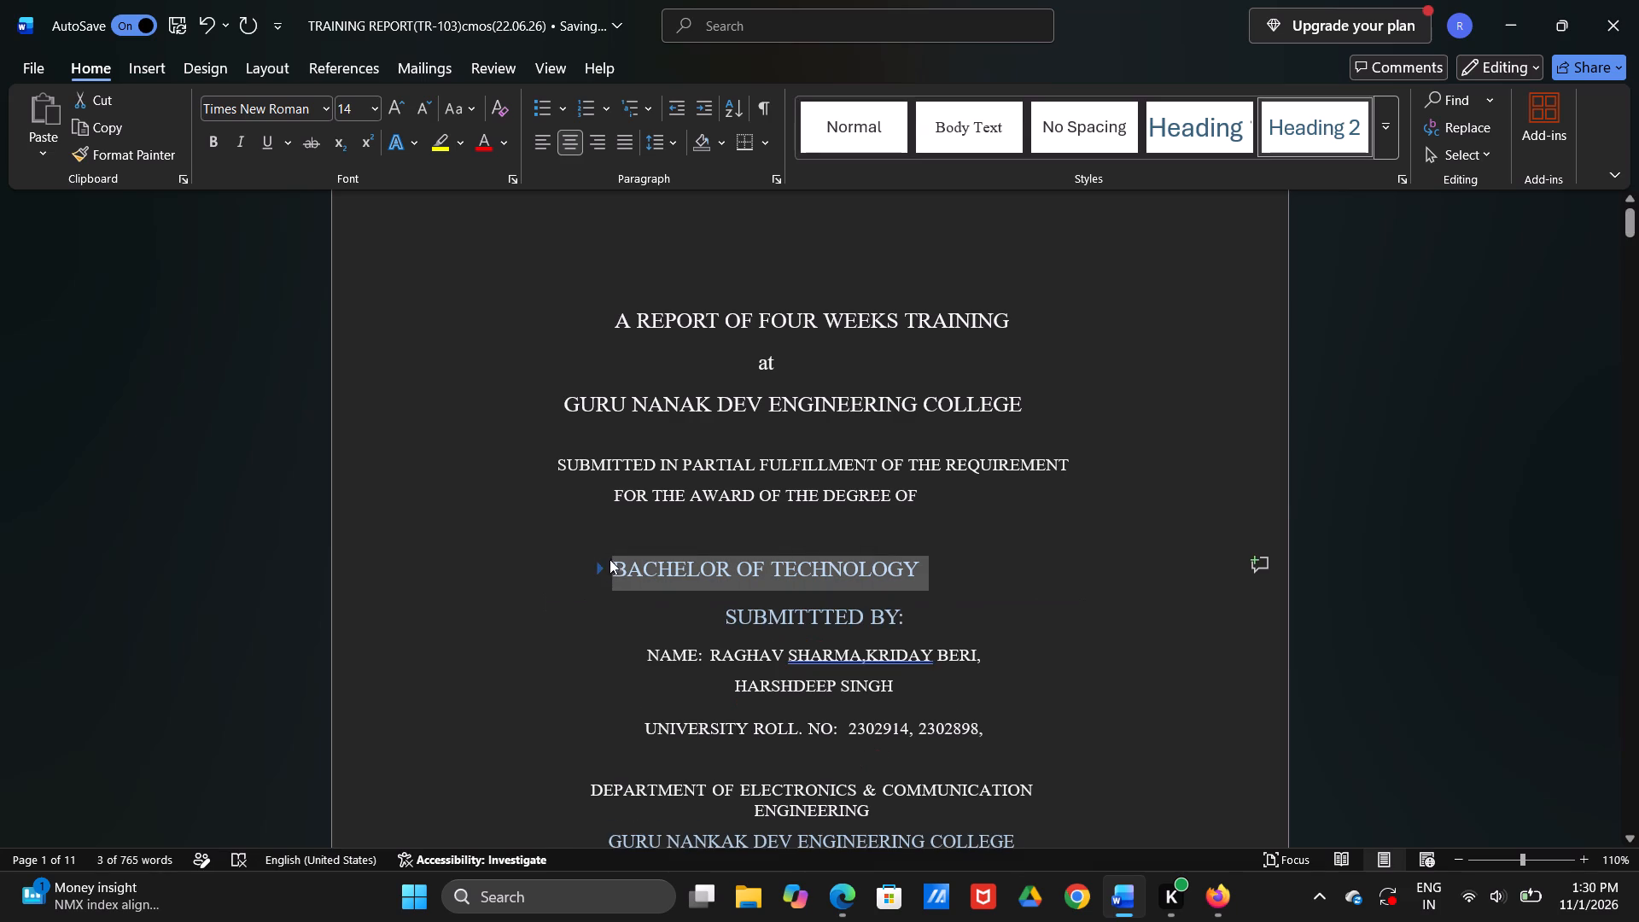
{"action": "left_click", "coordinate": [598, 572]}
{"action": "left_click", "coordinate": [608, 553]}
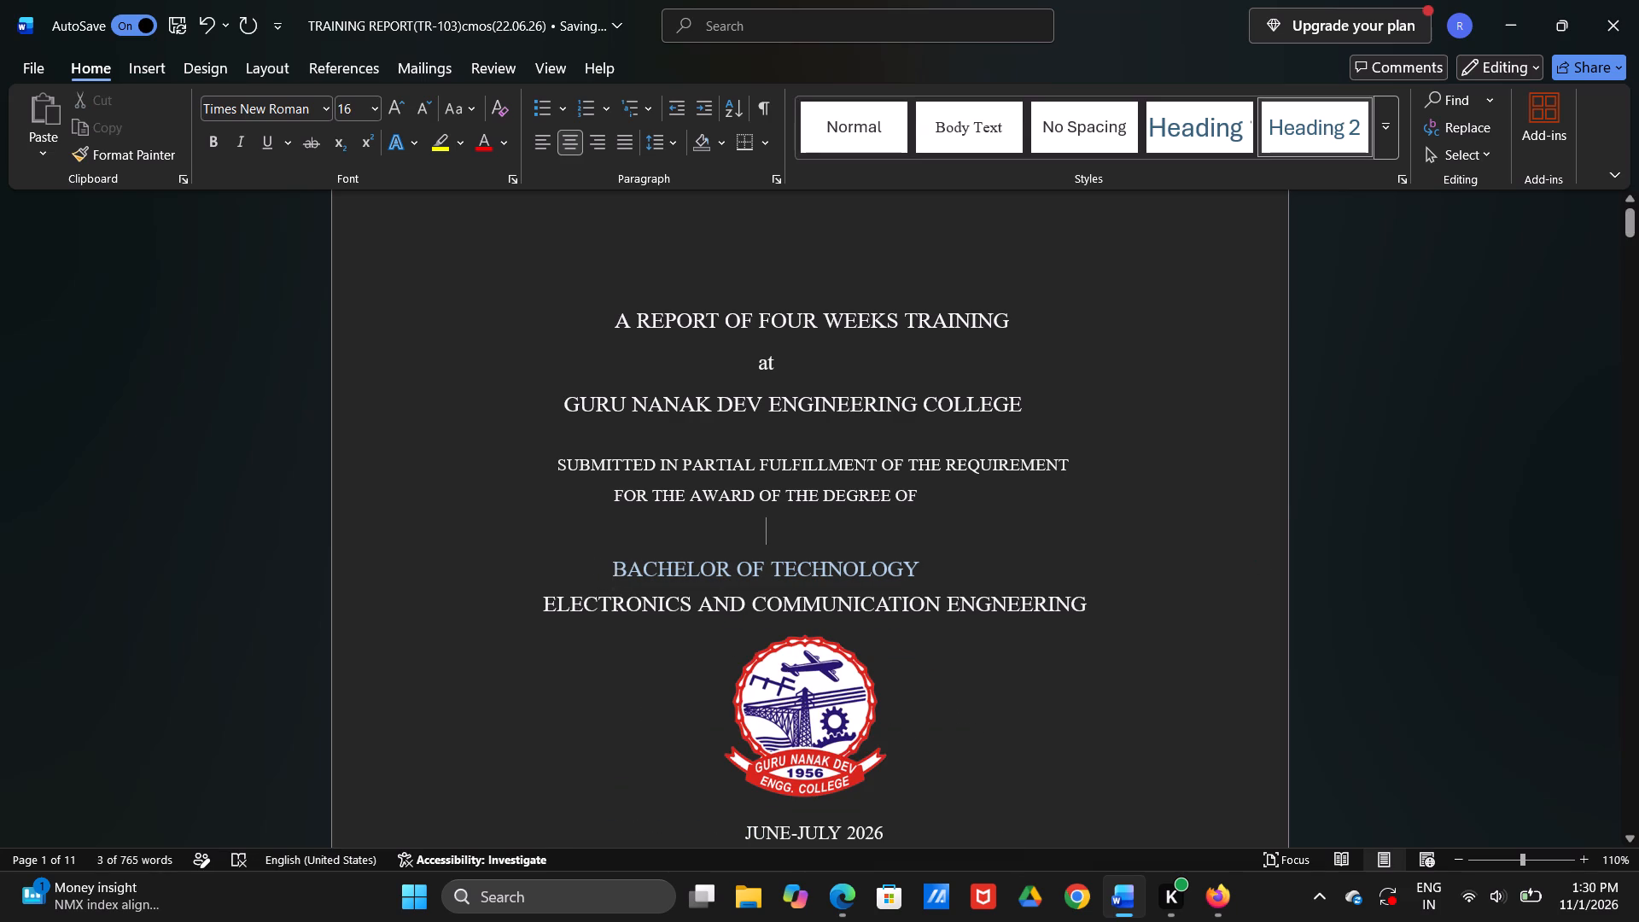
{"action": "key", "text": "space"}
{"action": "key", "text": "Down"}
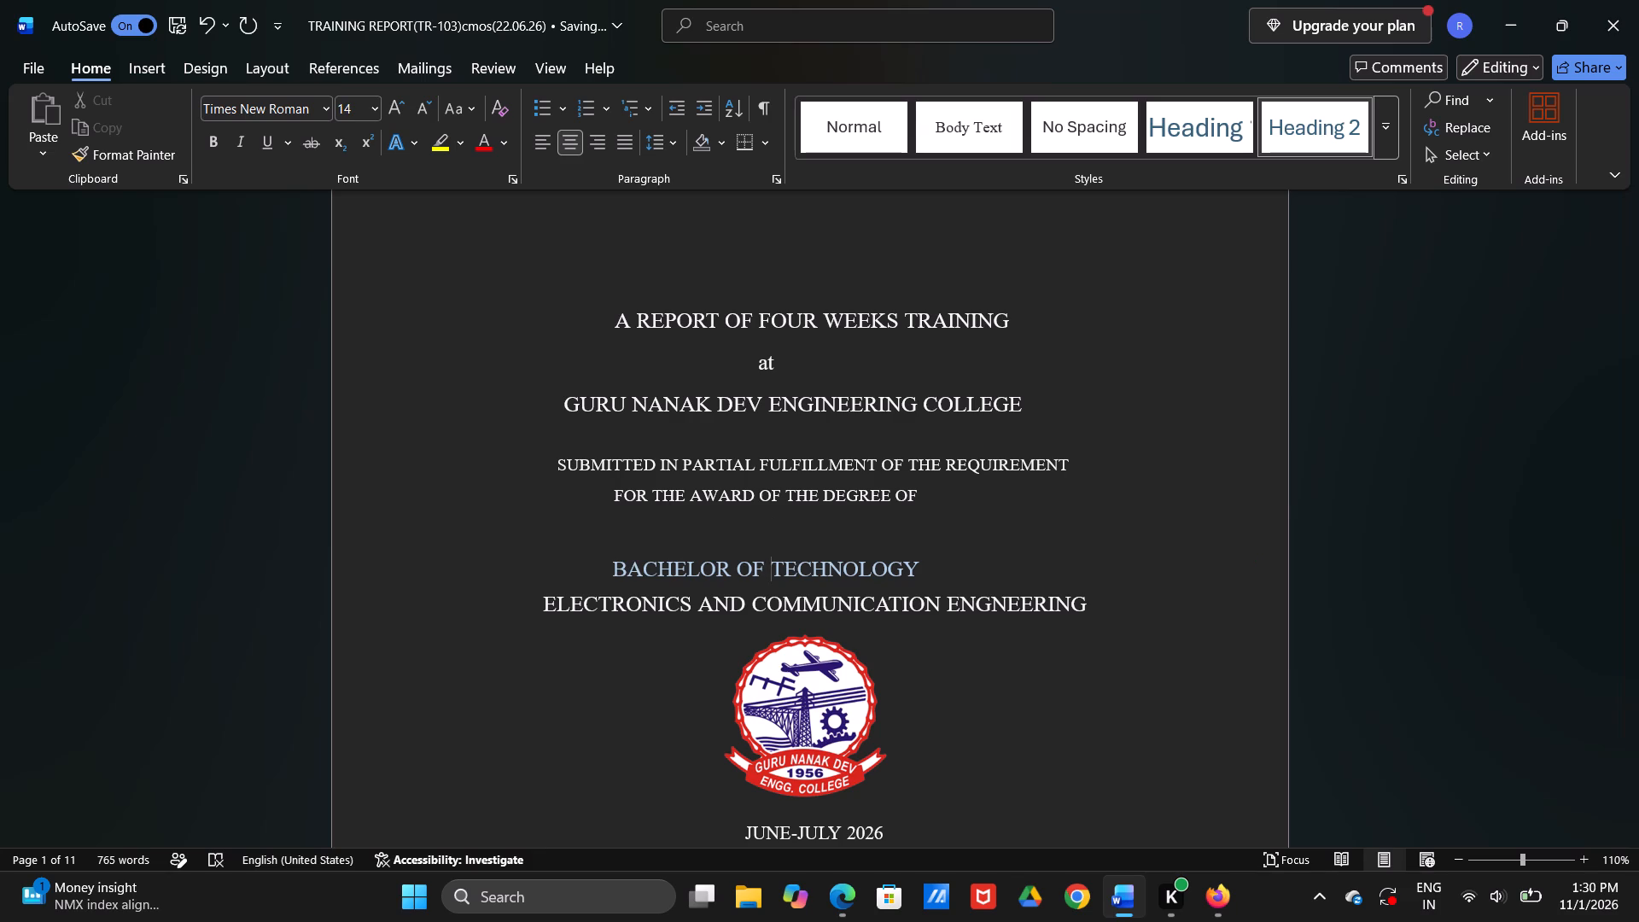
Shift the BACHELOR OF TECHNOLOGY line rightward with leading spaces so it sits centred above the ELECTRONICS AND COMMUNICATION ENGNEERING line.
{"action": "left_click", "coordinate": [615, 574]}
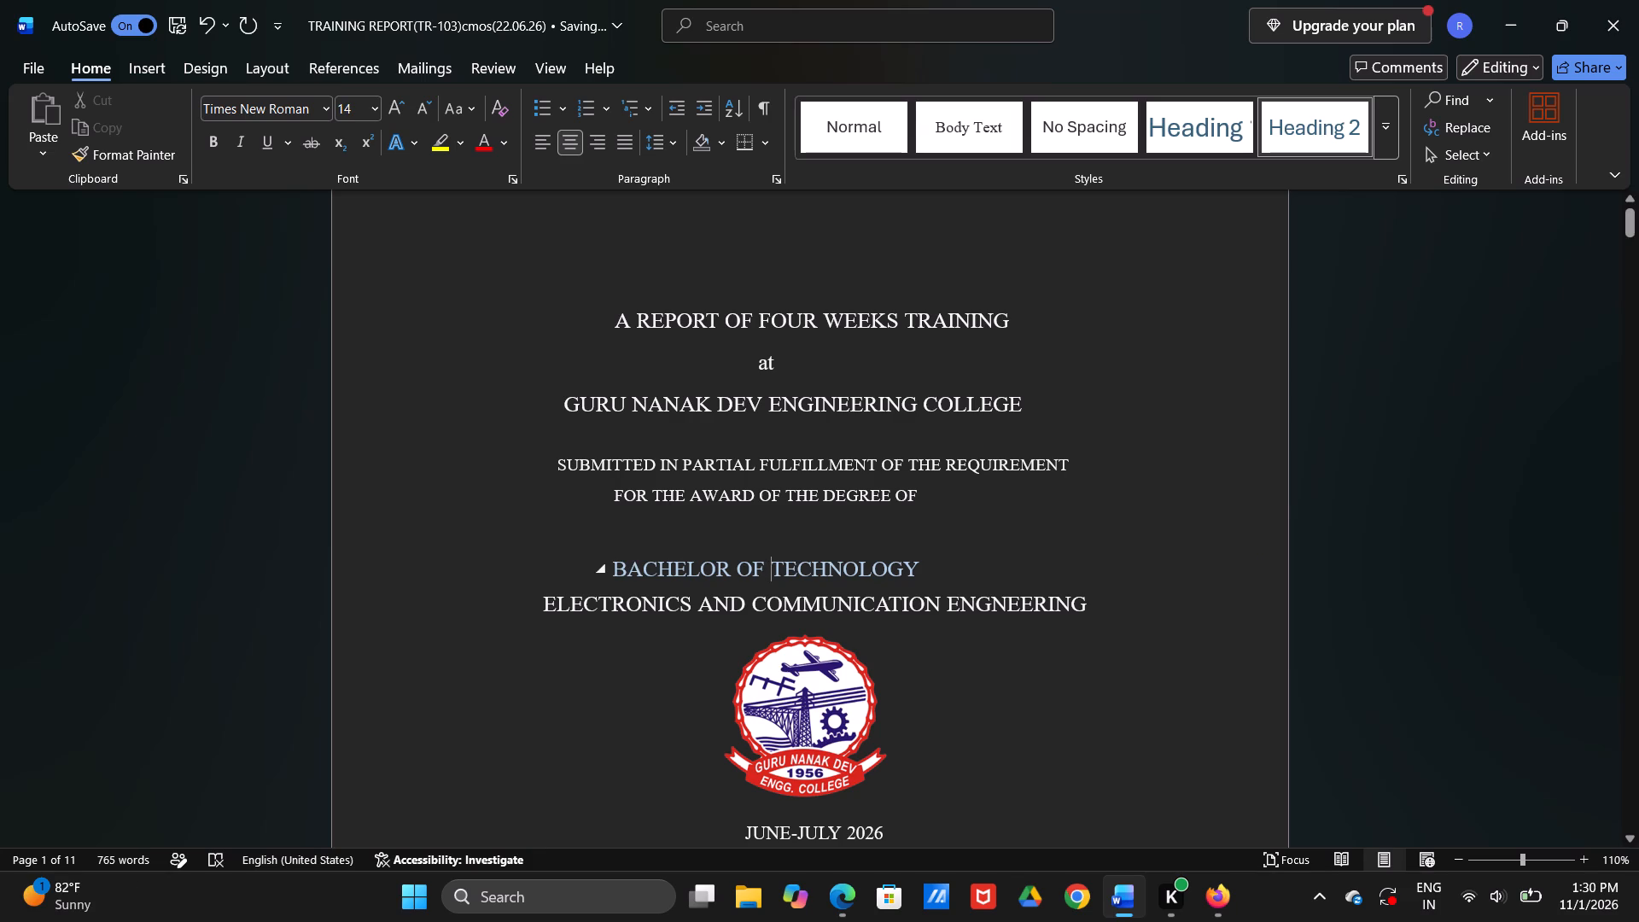
{"action": "key", "text": "space"}
{"action": "key", "text": "space"}
{"action": "key", "text": "space"}
{"action": "key", "text": "space"}
{"action": "key", "text": "space"}
{"action": "key", "text": "space"}
{"action": "key", "text": "space"}
{"action": "key", "text": "space"}
{"action": "key", "text": "space"}
{"action": "key", "text": "space"}
{"action": "key", "text": "space"}
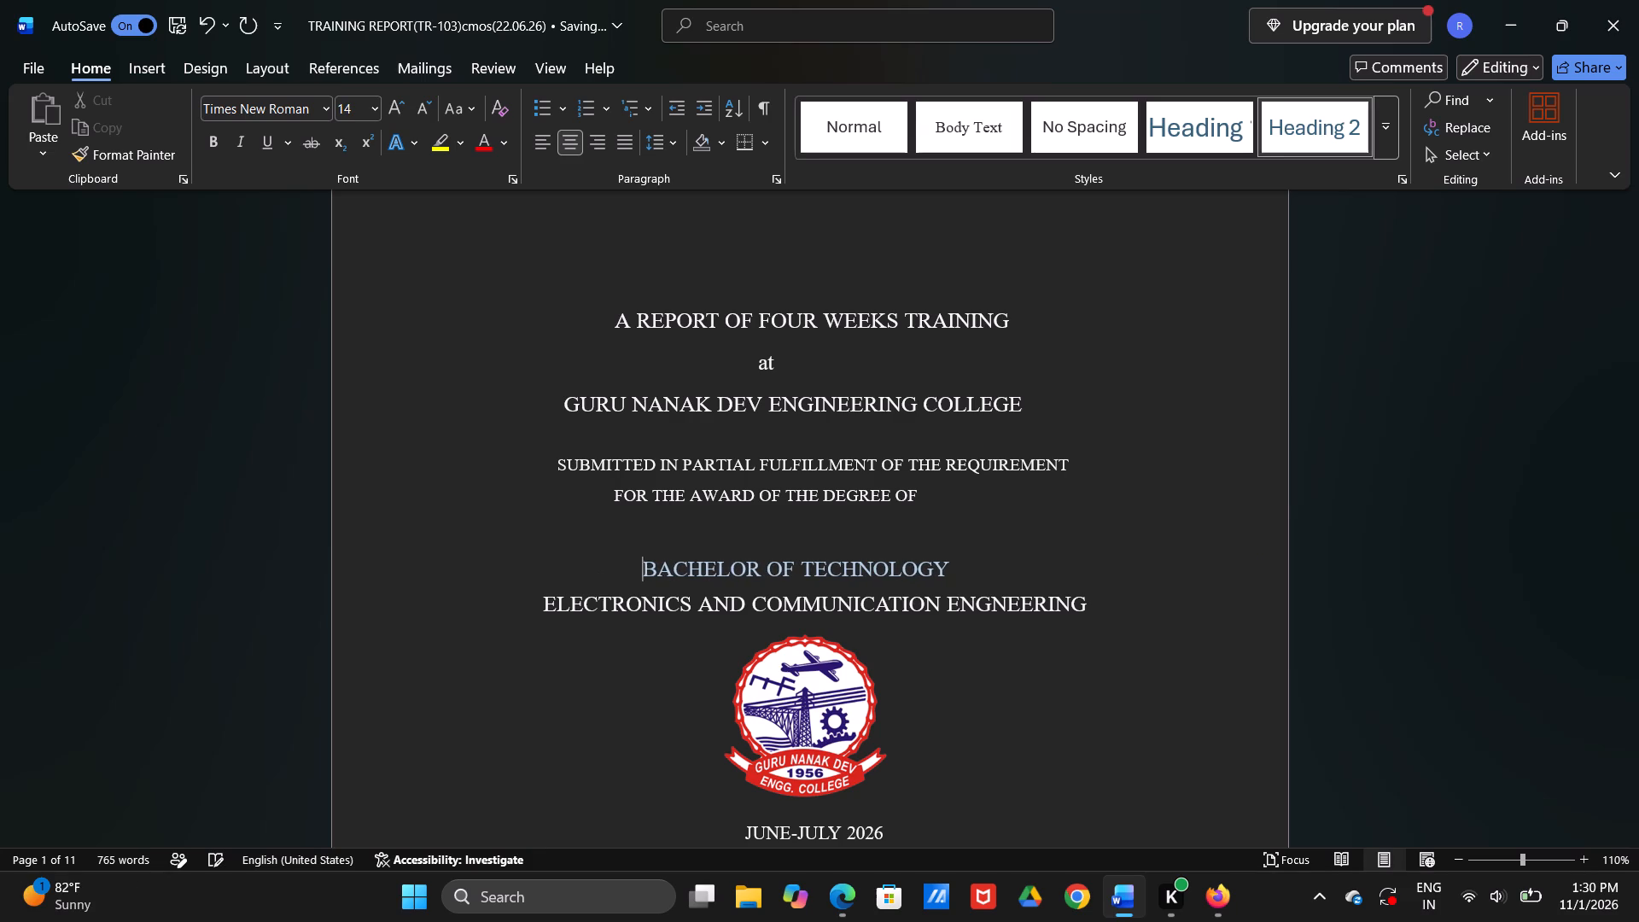
{"action": "key", "text": "space"}
{"action": "key", "text": "space"}
{"action": "key", "text": "space"}
{"action": "key", "text": "space"}
{"action": "key", "text": "space"}
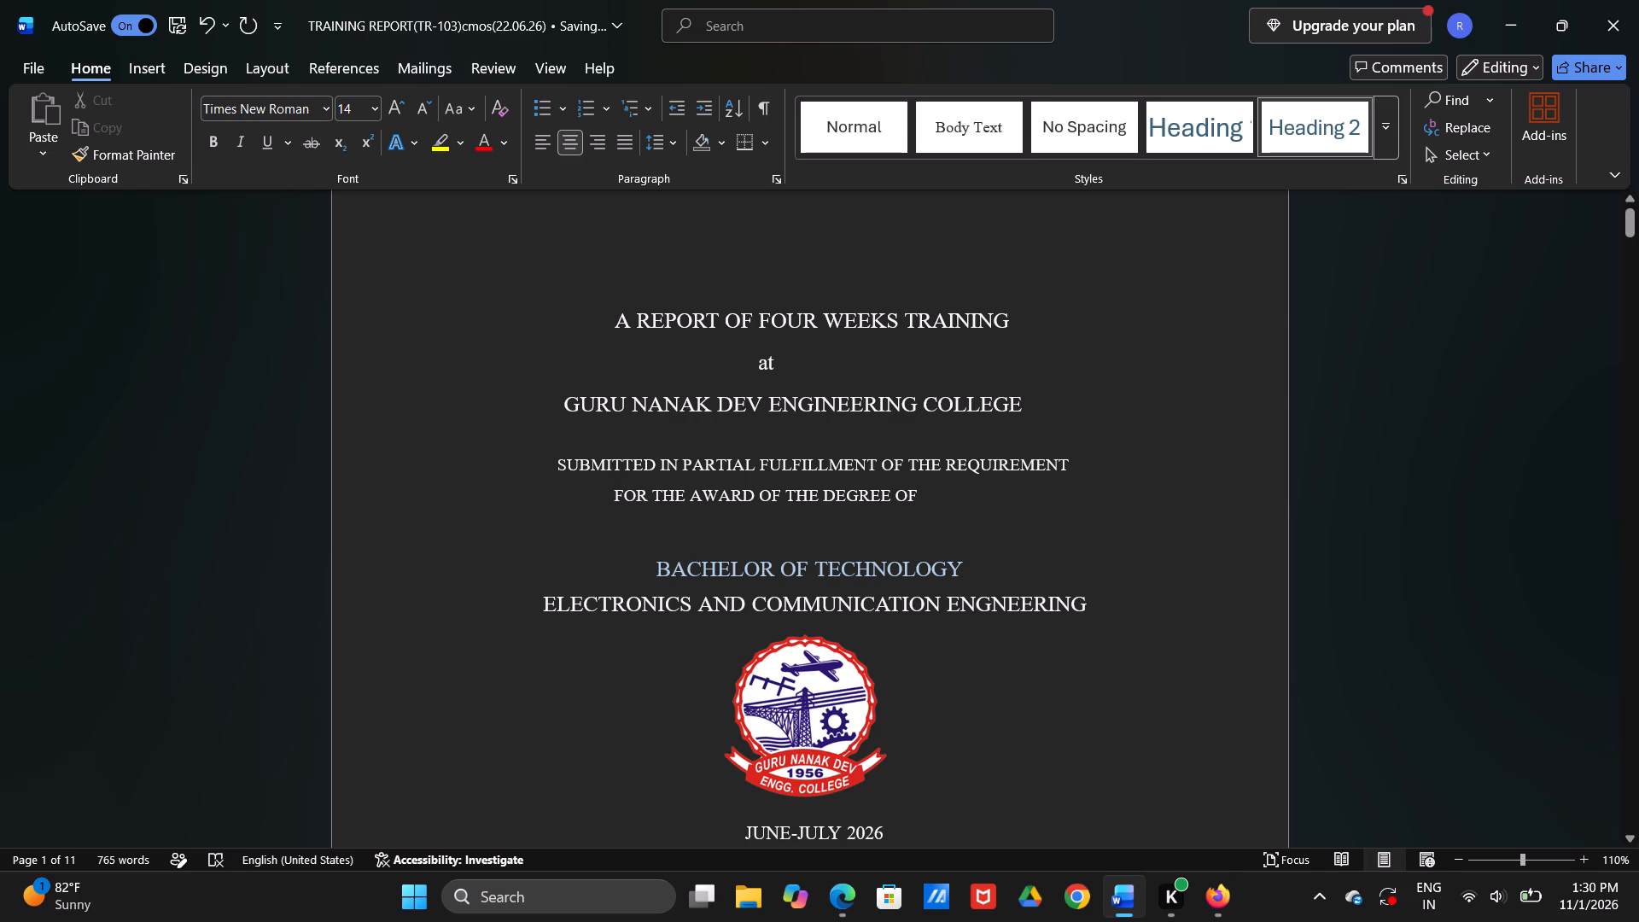
Check the alignment of the title page's text lines and college logo from top to bottom.
{"action": "scroll", "coordinate": [675, 494], "scroll_direction": "up", "scroll_amount": 1}
{"action": "scroll", "coordinate": [675, 494], "scroll_direction": "down", "scroll_amount": 3}
{"action": "scroll", "coordinate": [675, 494], "scroll_direction": "up", "scroll_amount": 1}
{"action": "scroll", "coordinate": [675, 494], "scroll_direction": "down", "scroll_amount": 2}
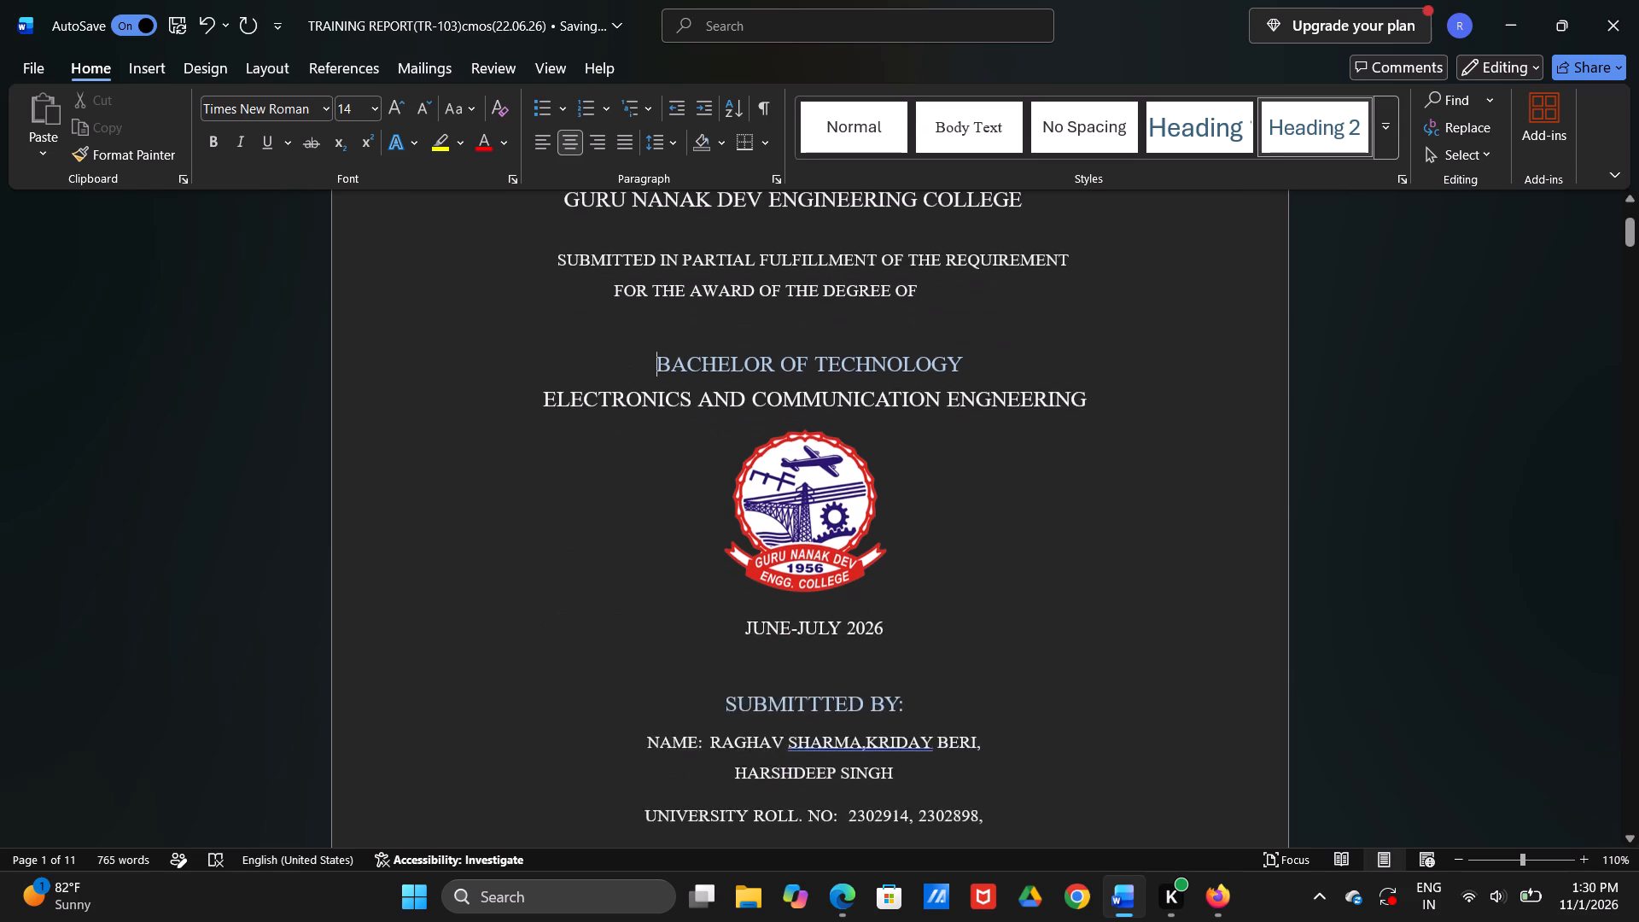
{"action": "scroll", "coordinate": [675, 494], "scroll_direction": "down", "scroll_amount": 3}
{"action": "scroll", "coordinate": [675, 494], "scroll_direction": "up", "scroll_amount": 1}
{"action": "scroll", "coordinate": [675, 494], "scroll_direction": "down", "scroll_amount": 1}
{"action": "scroll", "coordinate": [675, 494], "scroll_direction": "up", "scroll_amount": 1}
{"action": "scroll", "coordinate": [675, 494], "scroll_direction": "down", "scroll_amount": 2}
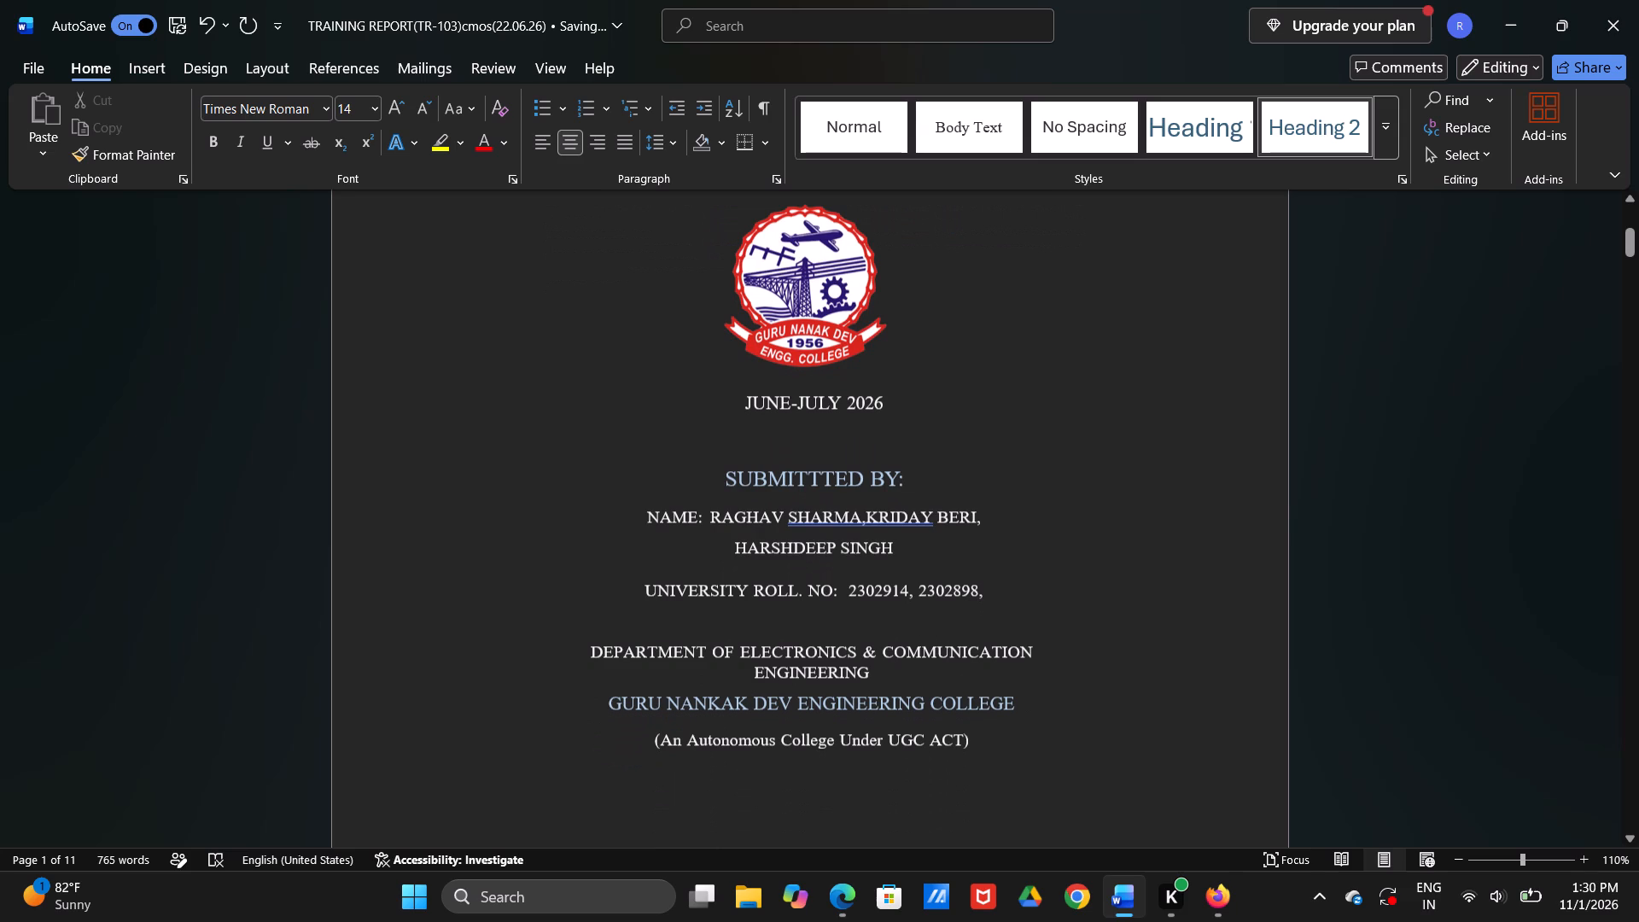
{"action": "scroll", "coordinate": [675, 494], "scroll_direction": "down", "scroll_amount": 2}
{"action": "scroll", "coordinate": [675, 494], "scroll_direction": "up", "scroll_amount": 7}
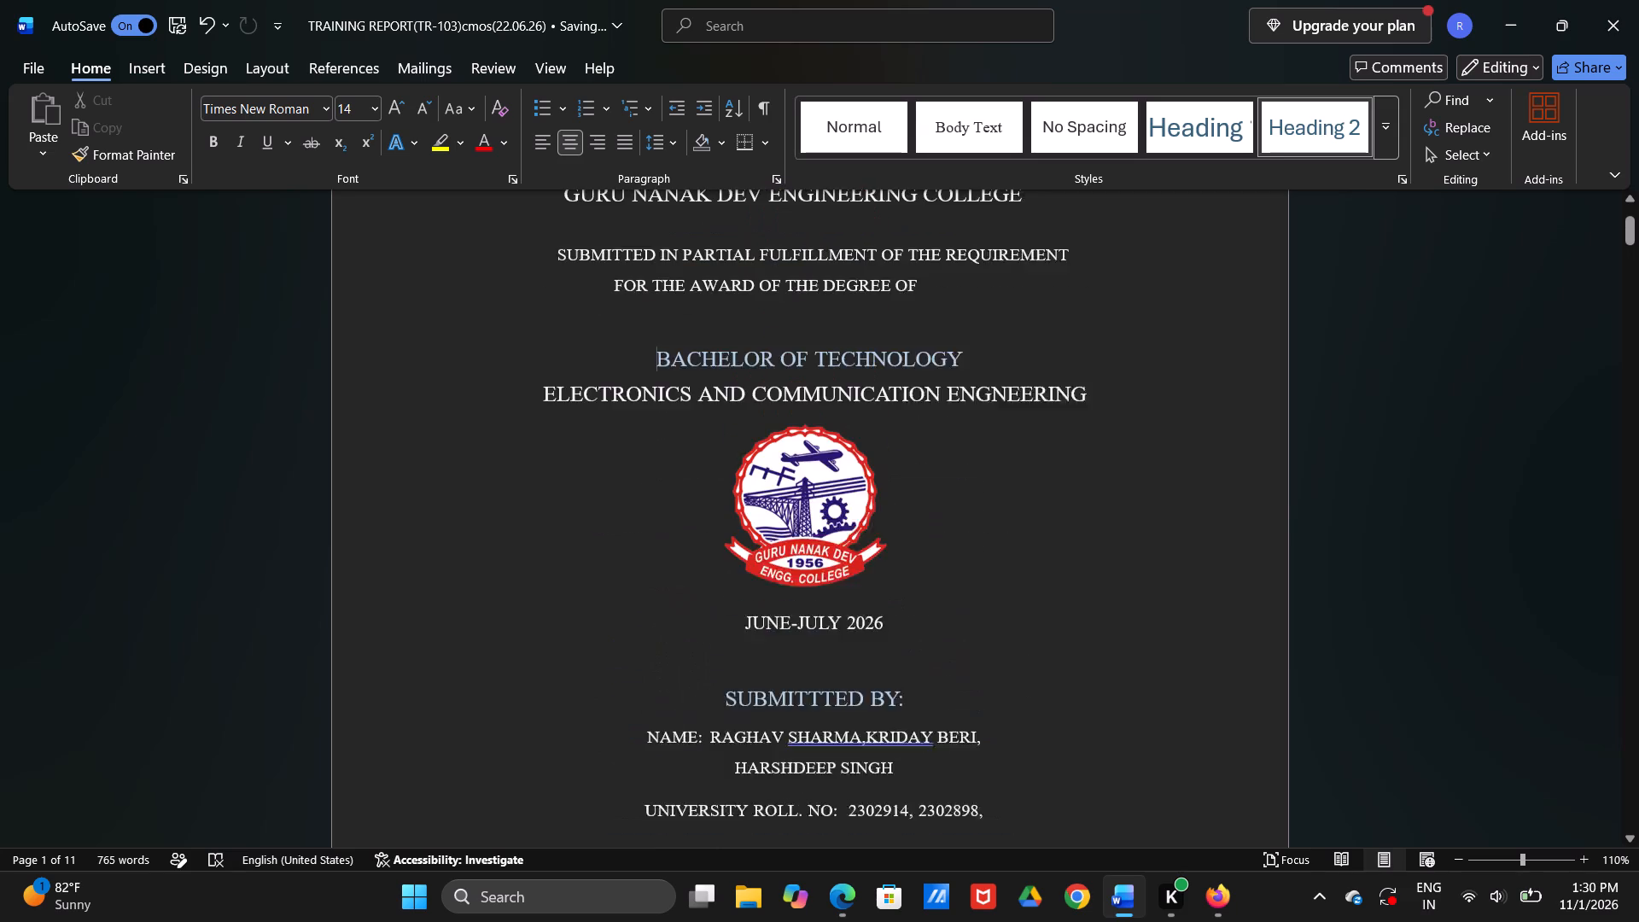
{"action": "scroll", "coordinate": [675, 494], "scroll_direction": "up", "scroll_amount": 1}
{"action": "scroll", "coordinate": [675, 494], "scroll_direction": "down", "scroll_amount": 1}
{"action": "scroll", "coordinate": [675, 494], "scroll_direction": "up", "scroll_amount": 1}
{"action": "scroll", "coordinate": [675, 494], "scroll_direction": "down", "scroll_amount": 1}
{"action": "scroll", "coordinate": [675, 494], "scroll_direction": "up", "scroll_amount": 5}
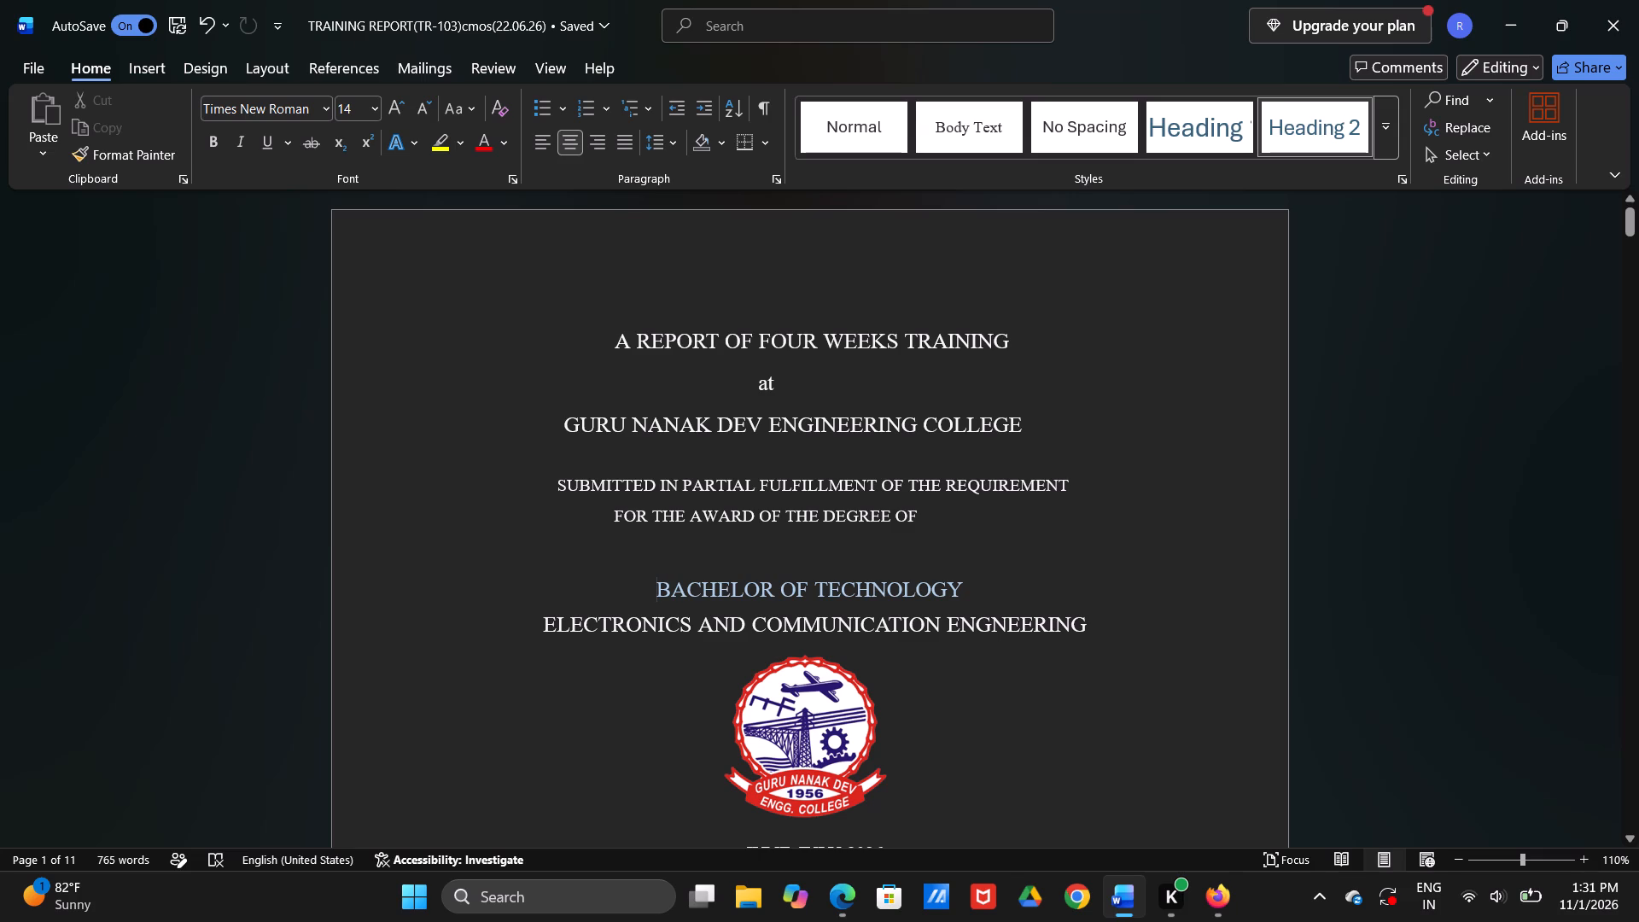
{"action": "left_click_drag", "start_coordinate": [561, 428], "coordinate": [1040, 417]}
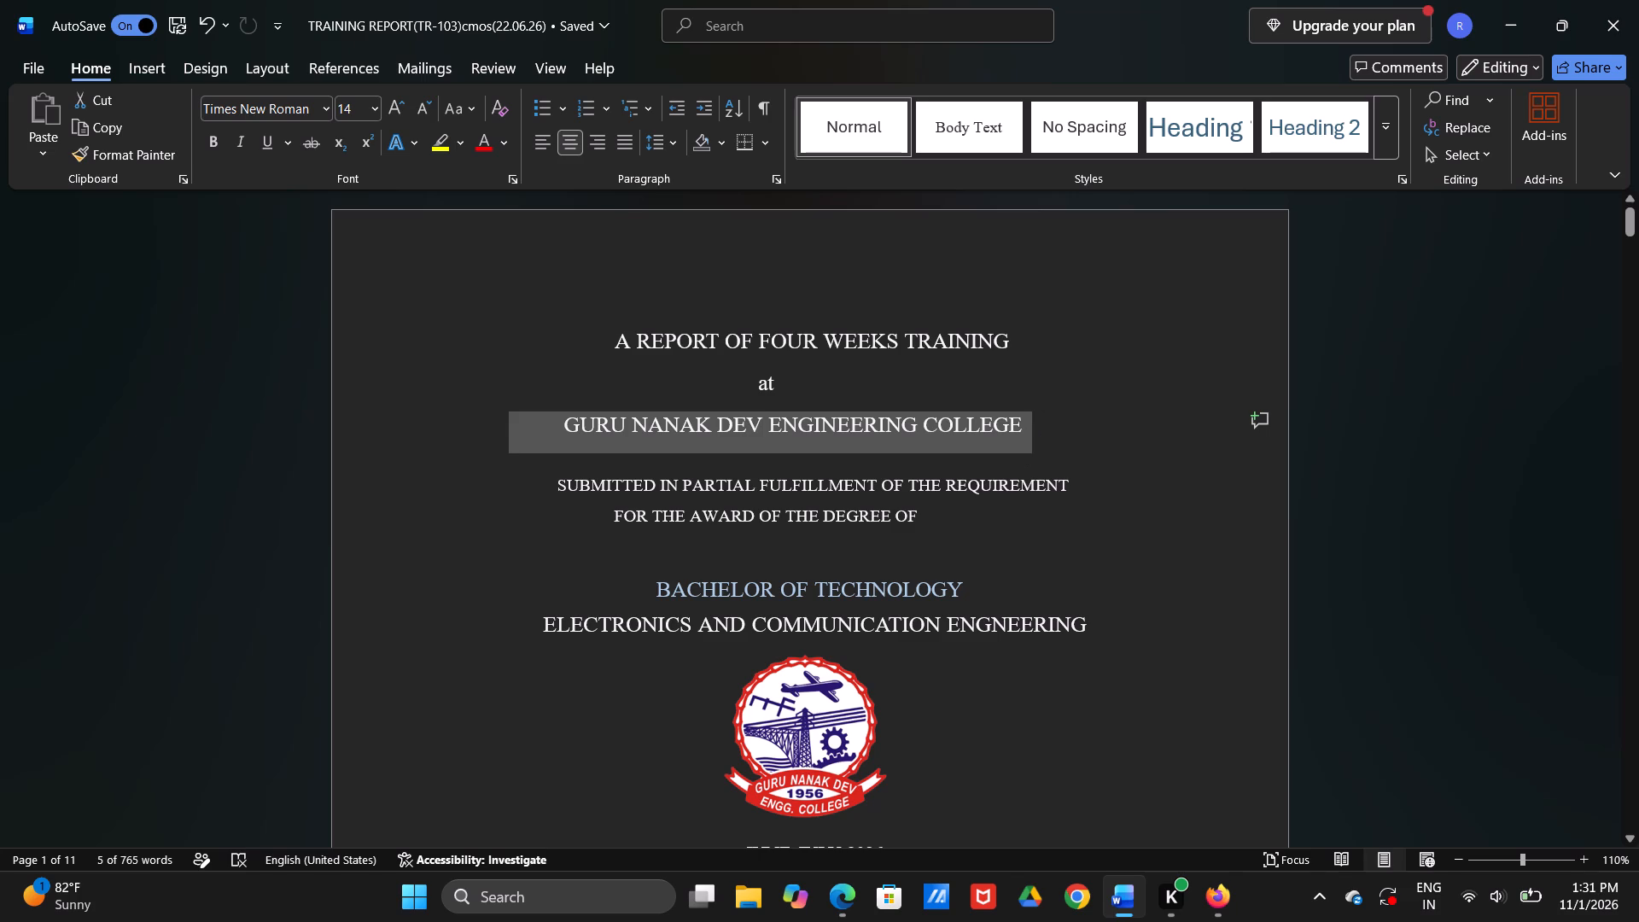
{"action": "left_click", "coordinate": [1452, 575]}
Review the layout and spacing of the PMOS Transistor explanation and its Physical Structure section on page 3.
{"action": "scroll", "coordinate": [1452, 575], "scroll_direction": "down", "scroll_amount": 3}
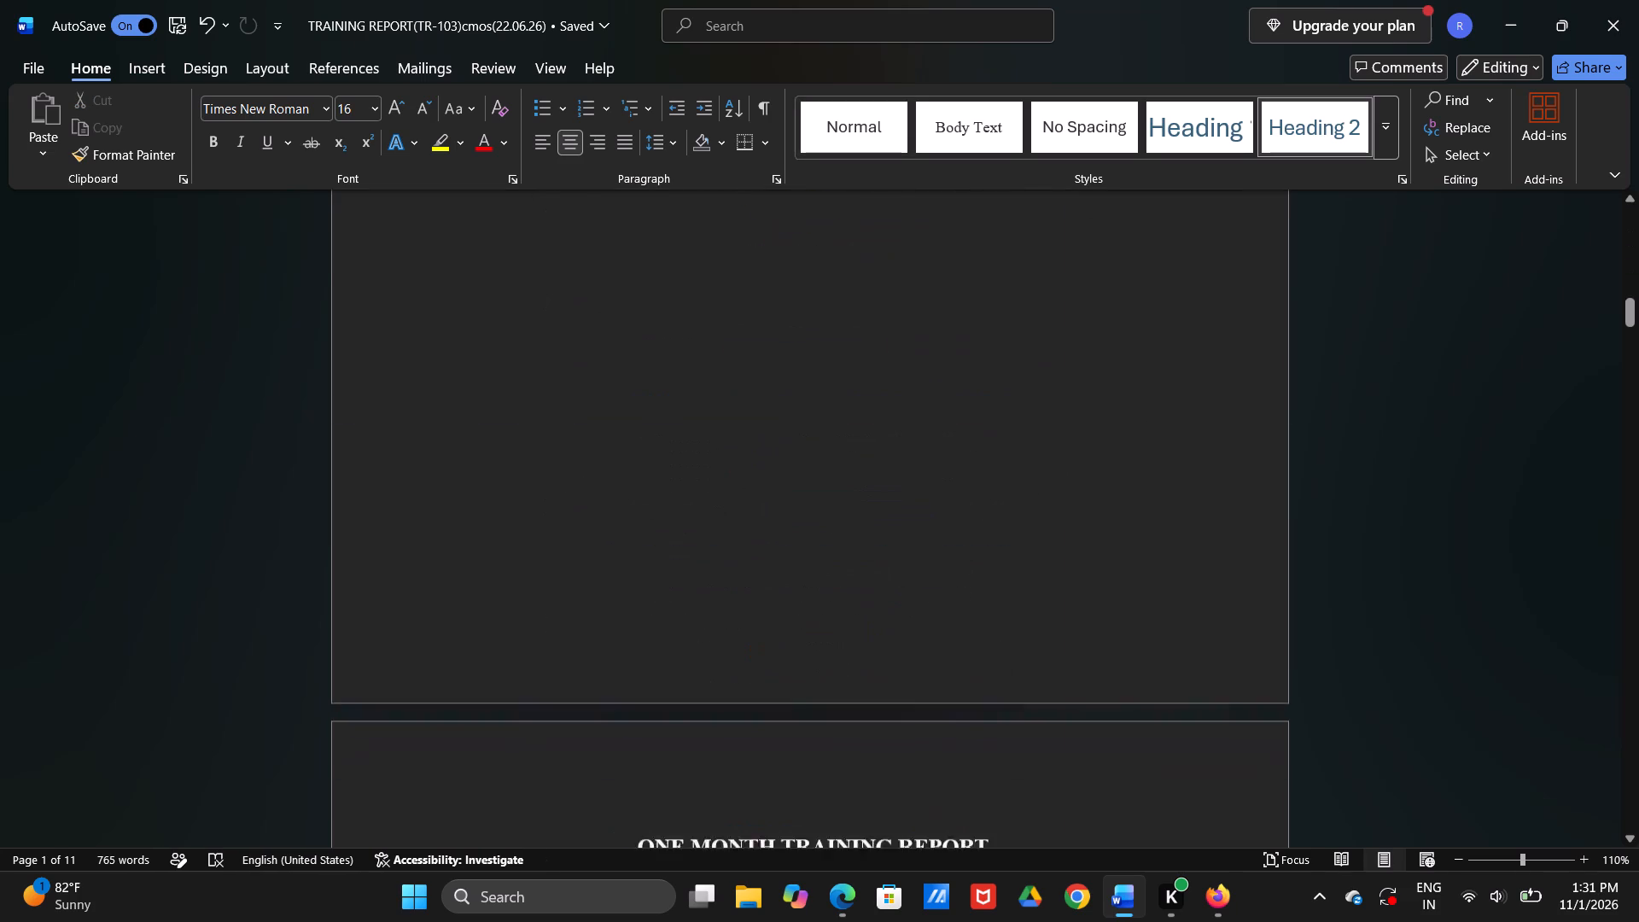
{"action": "scroll", "coordinate": [1452, 575], "scroll_direction": "down", "scroll_amount": 2}
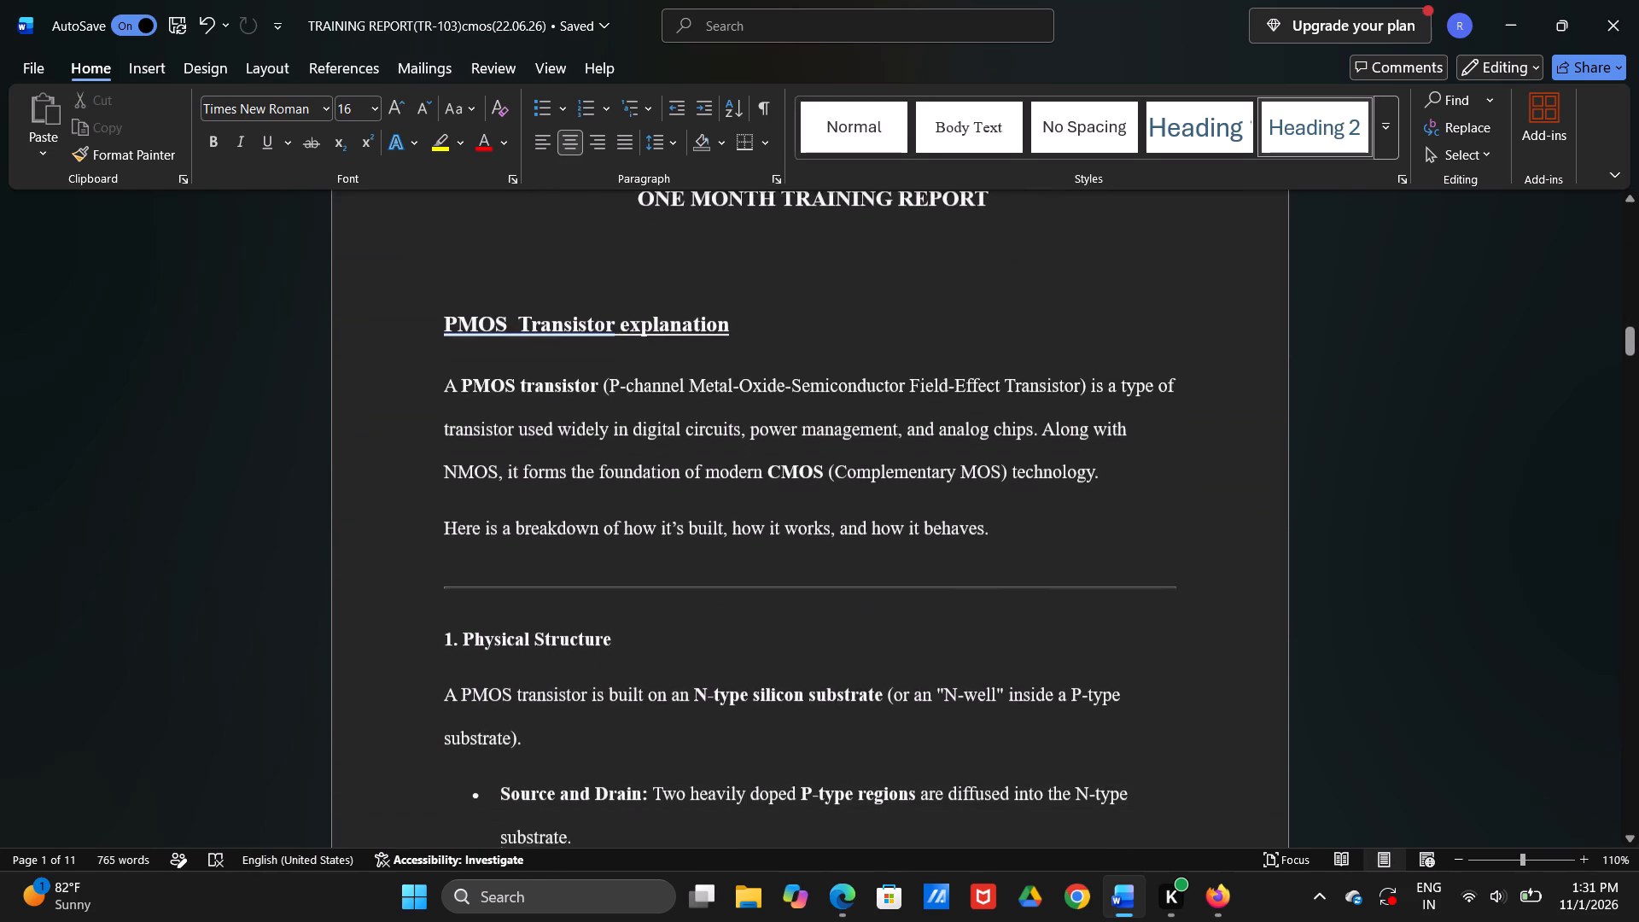
{"action": "scroll", "coordinate": [1452, 575], "scroll_direction": "down", "scroll_amount": 1}
{"action": "scroll", "coordinate": [1452, 575], "scroll_direction": "up", "scroll_amount": 1}
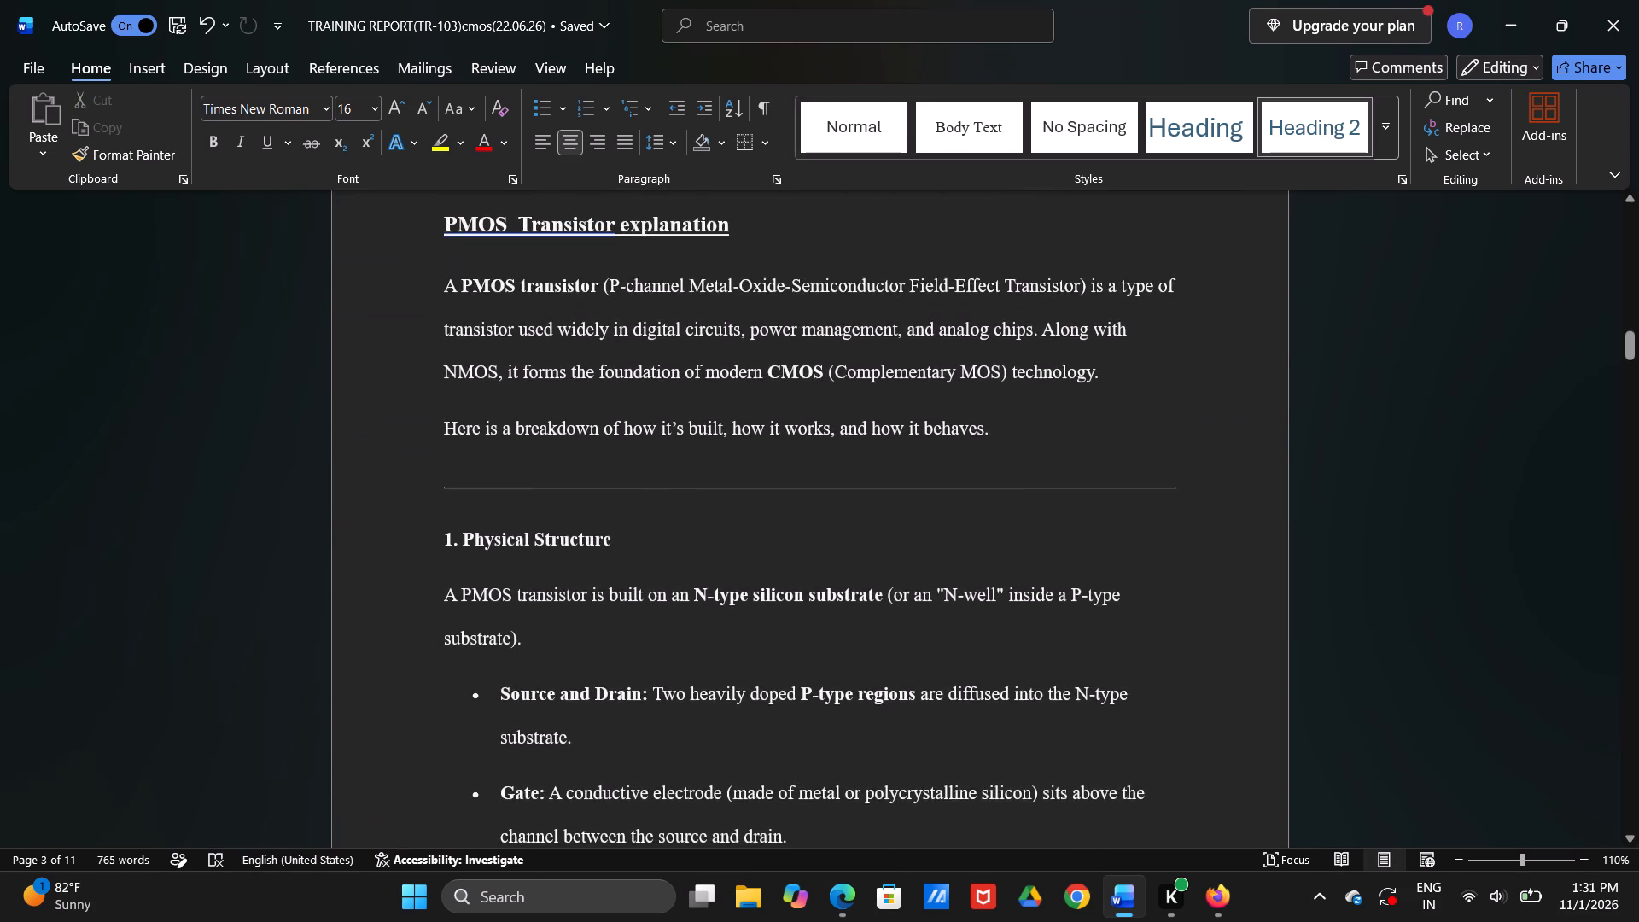
{"action": "scroll", "coordinate": [1452, 575], "scroll_direction": "up", "scroll_amount": 1}
{"action": "scroll", "coordinate": [1452, 575], "scroll_direction": "down", "scroll_amount": 1}
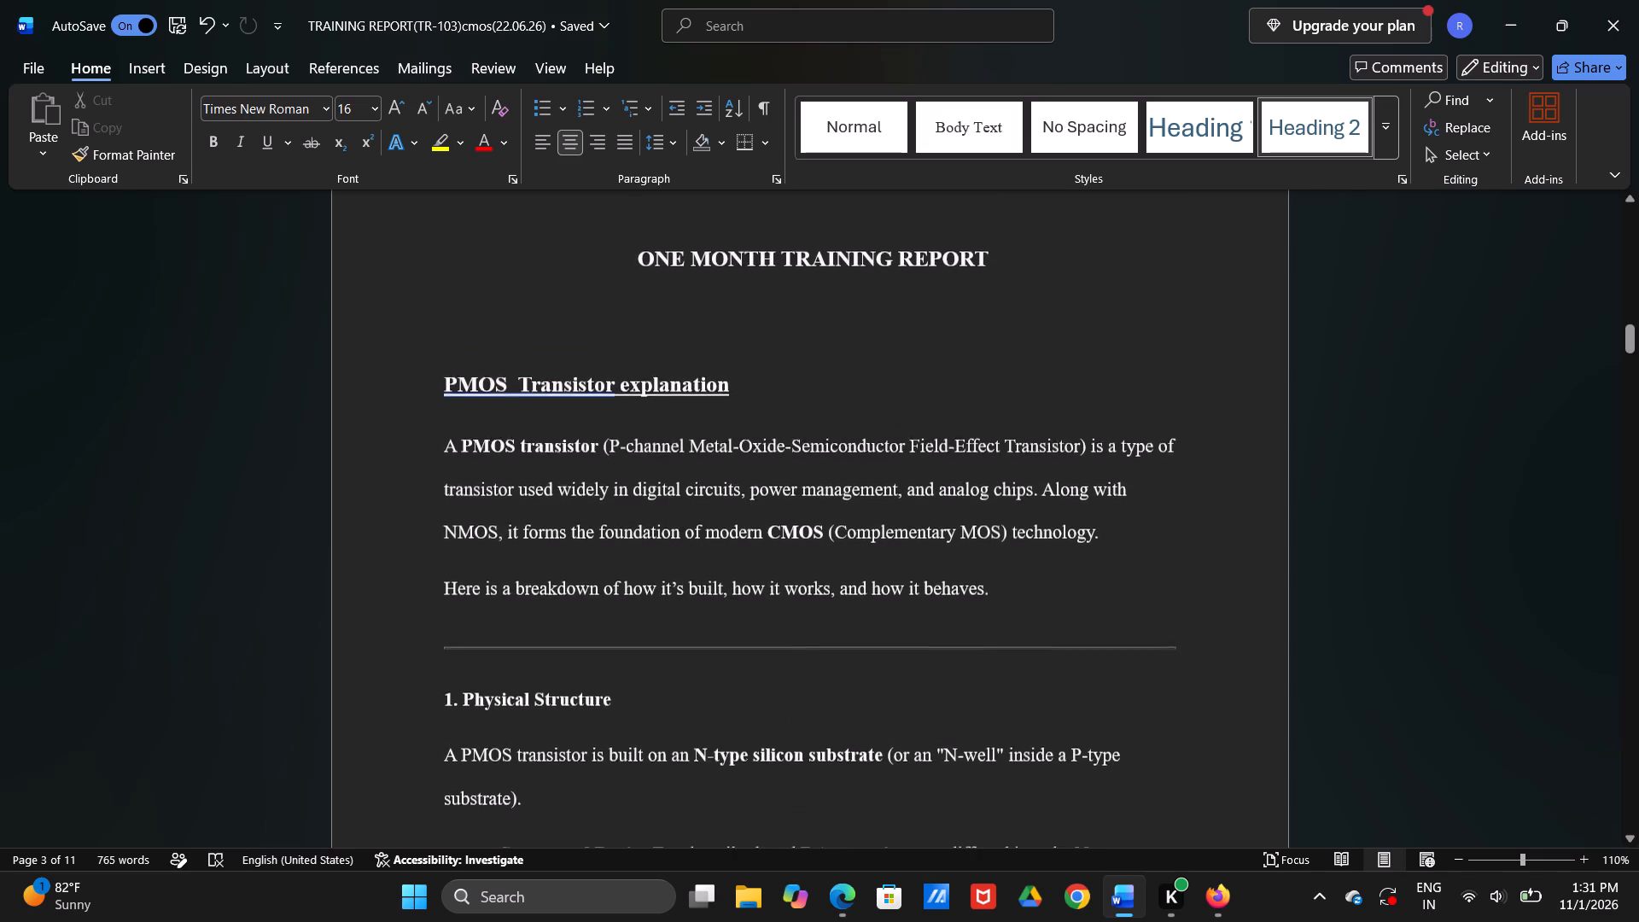
{"action": "scroll", "coordinate": [1452, 575], "scroll_direction": "down", "scroll_amount": 1}
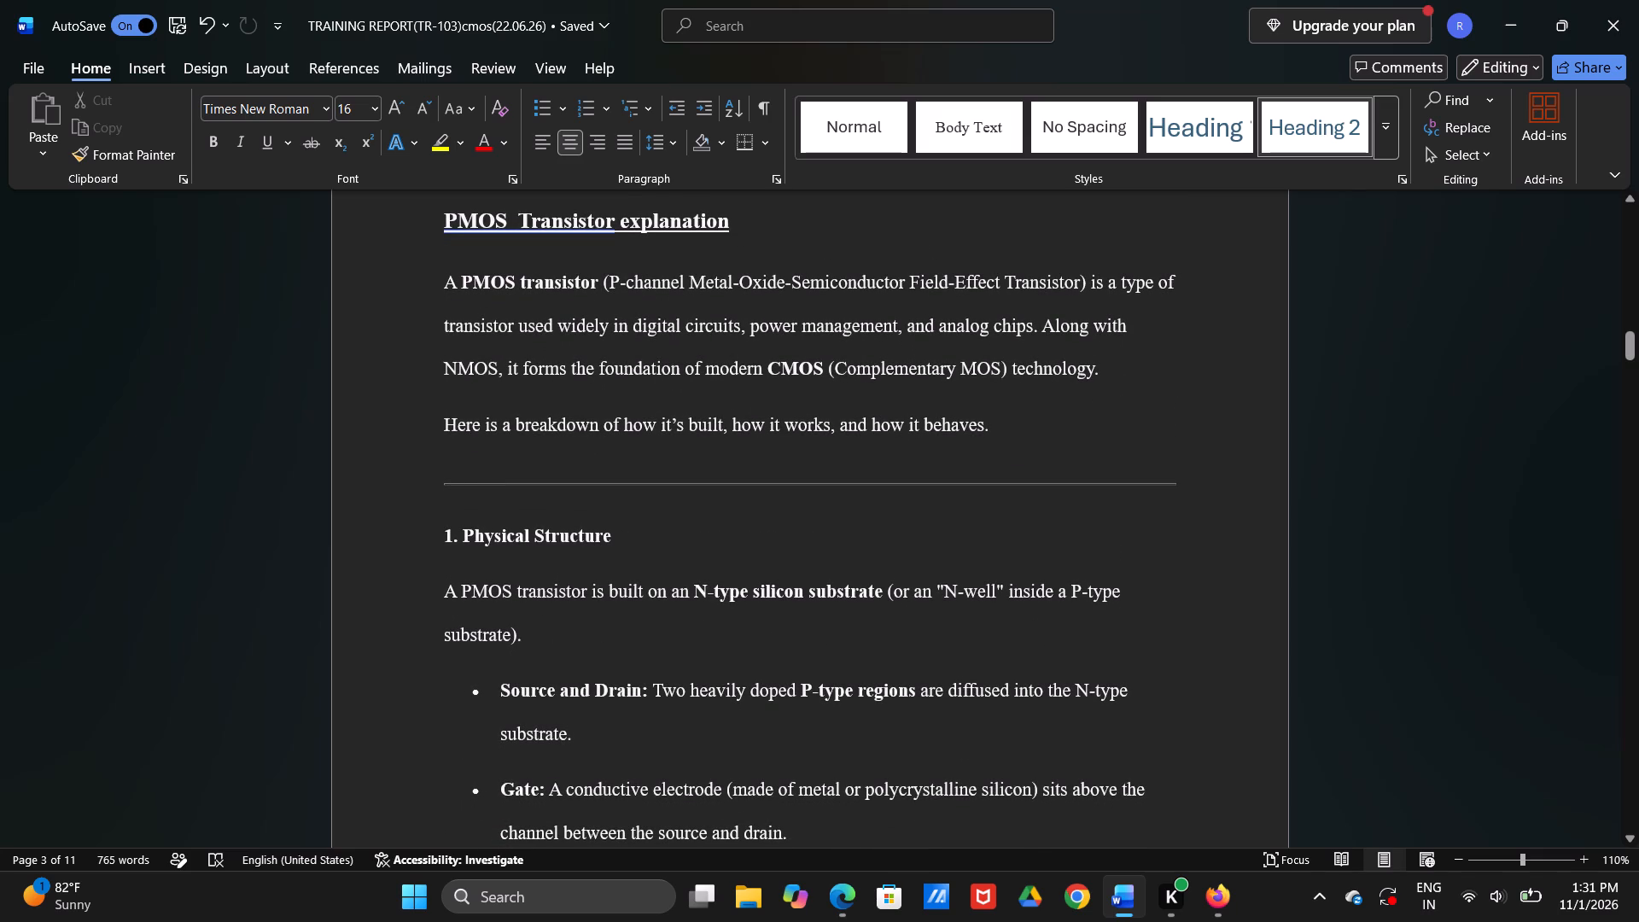
{"action": "scroll", "coordinate": [580, 725], "scroll_direction": "down", "scroll_amount": 1}
{"action": "scroll", "coordinate": [580, 726], "scroll_direction": "up", "scroll_amount": 1}
{"action": "scroll", "coordinate": [580, 726], "scroll_direction": "down", "scroll_amount": 1}
{"action": "scroll", "coordinate": [580, 726], "scroll_direction": "up", "scroll_amount": 1}
{"action": "scroll", "coordinate": [573, 697], "scroll_direction": "down", "scroll_amount": 1}
{"action": "scroll", "coordinate": [573, 697], "scroll_direction": "up", "scroll_amount": 1}
{"action": "scroll", "coordinate": [573, 697], "scroll_direction": "down", "scroll_amount": 1}
{"action": "scroll", "coordinate": [573, 697], "scroll_direction": "up", "scroll_amount": 1}
{"action": "scroll", "coordinate": [573, 697], "scroll_direction": "down", "scroll_amount": 1}
{"action": "scroll", "coordinate": [573, 697], "scroll_direction": "up", "scroll_amount": 1}
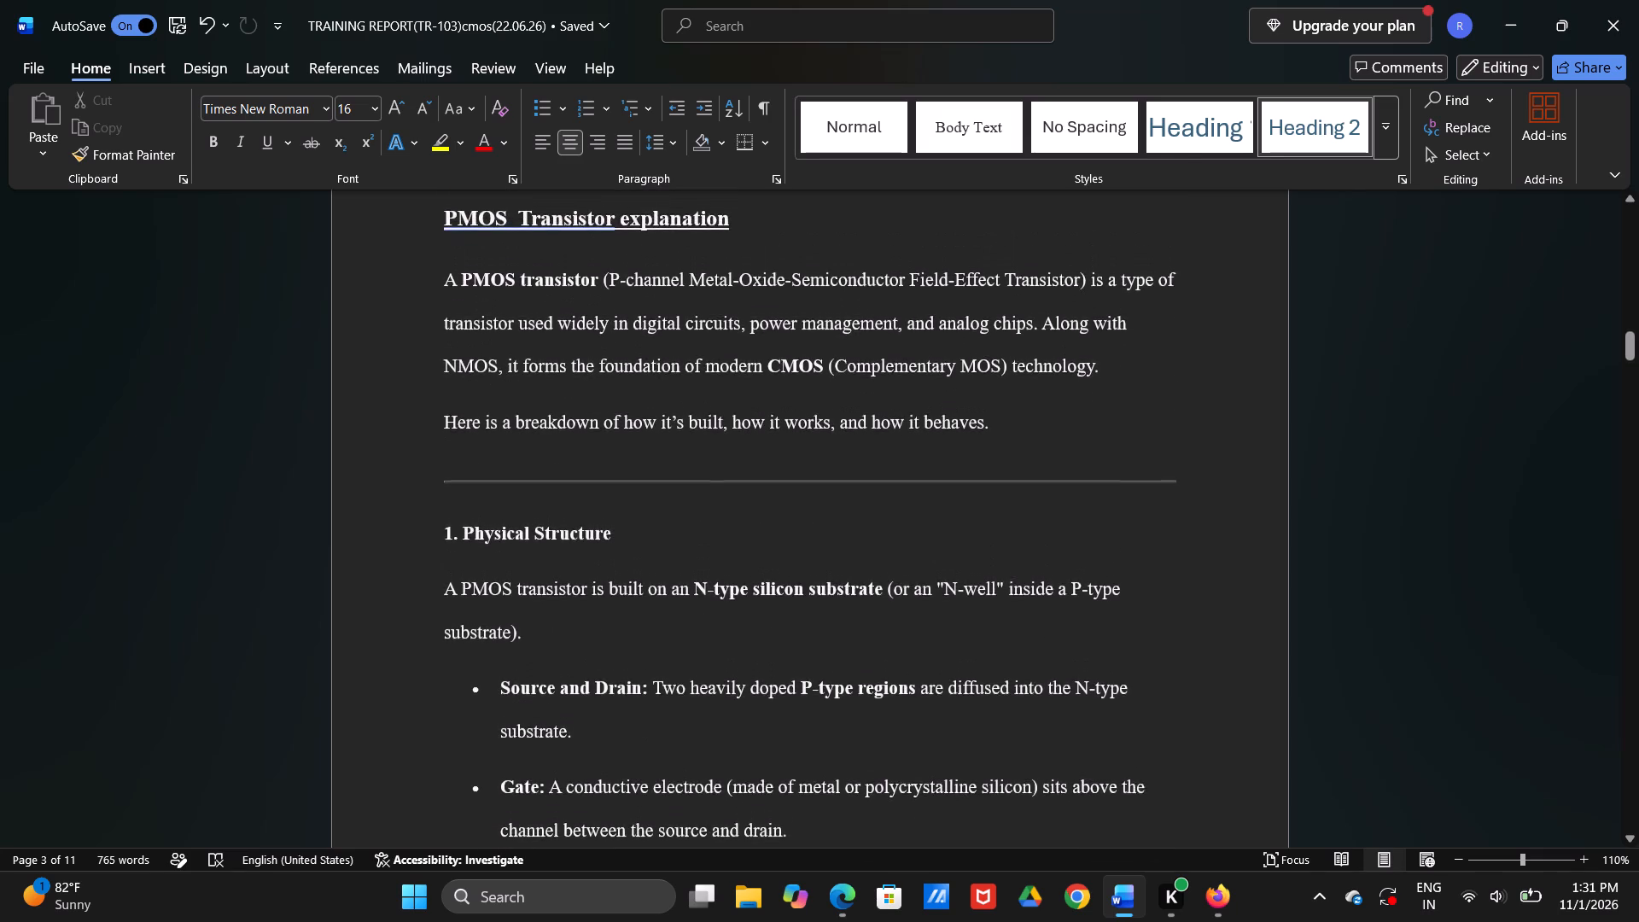
{"action": "scroll", "coordinate": [573, 697], "scroll_direction": "down", "scroll_amount": 3}
{"action": "scroll", "coordinate": [573, 697], "scroll_direction": "up", "scroll_amount": 1}
{"action": "scroll", "coordinate": [573, 697], "scroll_direction": "down", "scroll_amount": 1}
{"action": "scroll", "coordinate": [573, 697], "scroll_direction": "up", "scroll_amount": 1}
{"action": "scroll", "coordinate": [573, 697], "scroll_direction": "down", "scroll_amount": 1}
{"action": "scroll", "coordinate": [573, 697], "scroll_direction": "up", "scroll_amount": 1}
{"action": "scroll", "coordinate": [573, 697], "scroll_direction": "down", "scroll_amount": 1}
{"action": "scroll", "coordinate": [573, 697], "scroll_direction": "up", "scroll_amount": 1}
{"action": "scroll", "coordinate": [573, 697], "scroll_direction": "down", "scroll_amount": 1}
{"action": "scroll", "coordinate": [573, 697], "scroll_direction": "up", "scroll_amount": 1}
{"action": "scroll", "coordinate": [573, 697], "scroll_direction": "down", "scroll_amount": 1}
{"action": "scroll", "coordinate": [573, 697], "scroll_direction": "up", "scroll_amount": 1}
{"action": "scroll", "coordinate": [573, 697], "scroll_direction": "down", "scroll_amount": 2}
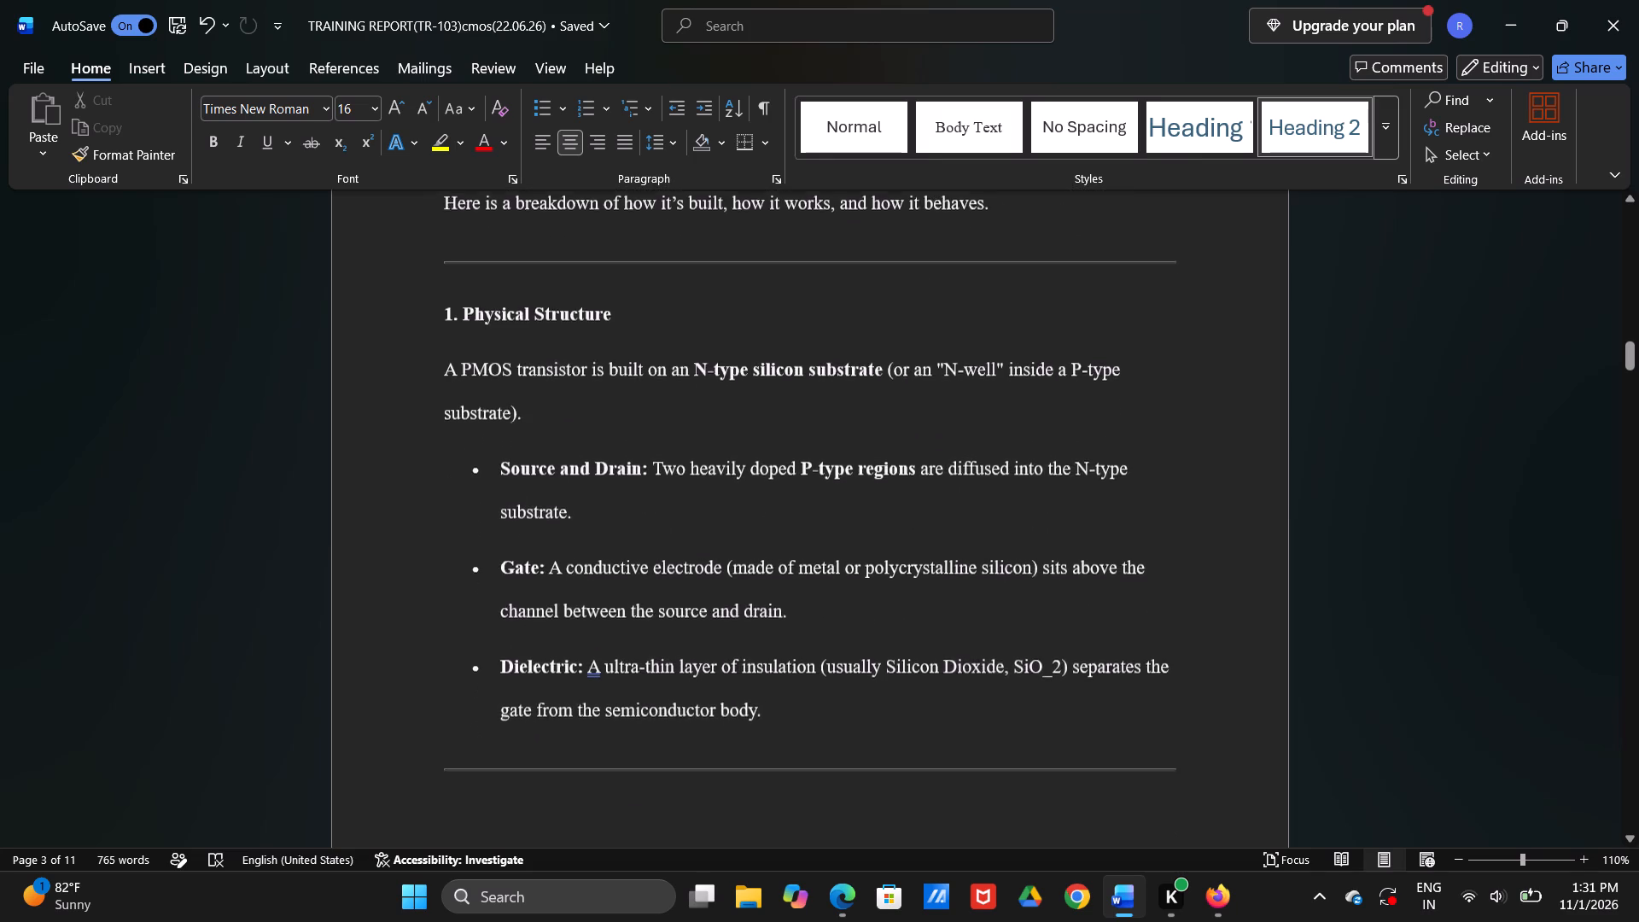
{"action": "scroll", "coordinate": [573, 697], "scroll_direction": "down", "scroll_amount": 2}
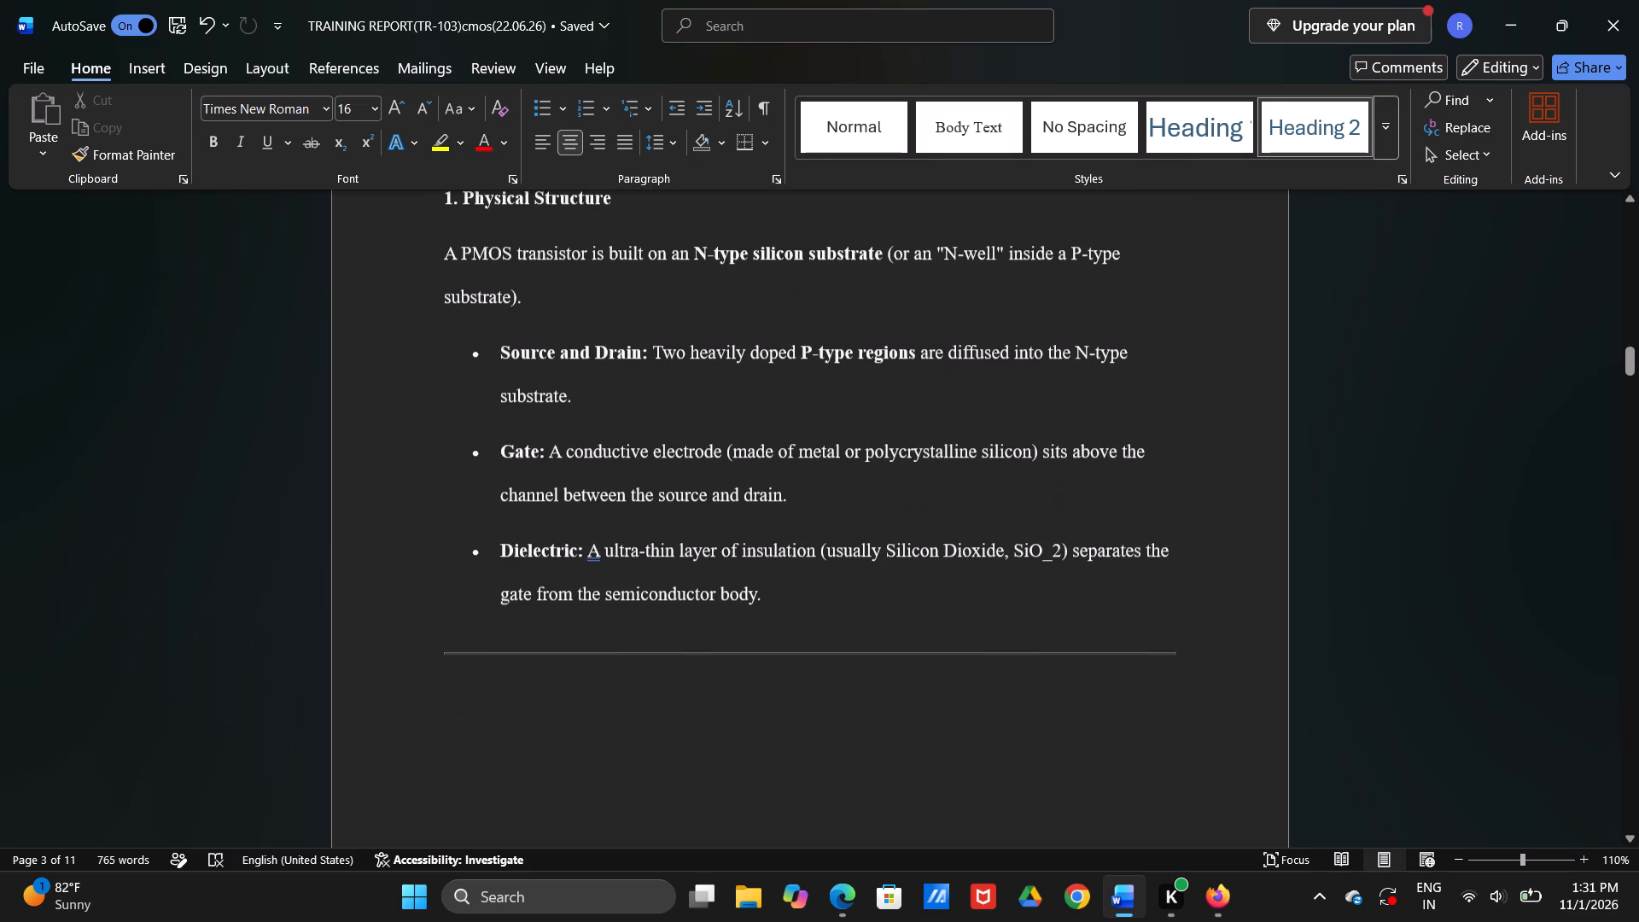
{"action": "scroll", "coordinate": [574, 696], "scroll_direction": "down", "scroll_amount": 3}
{"action": "scroll", "coordinate": [574, 696], "scroll_direction": "up", "scroll_amount": 4}
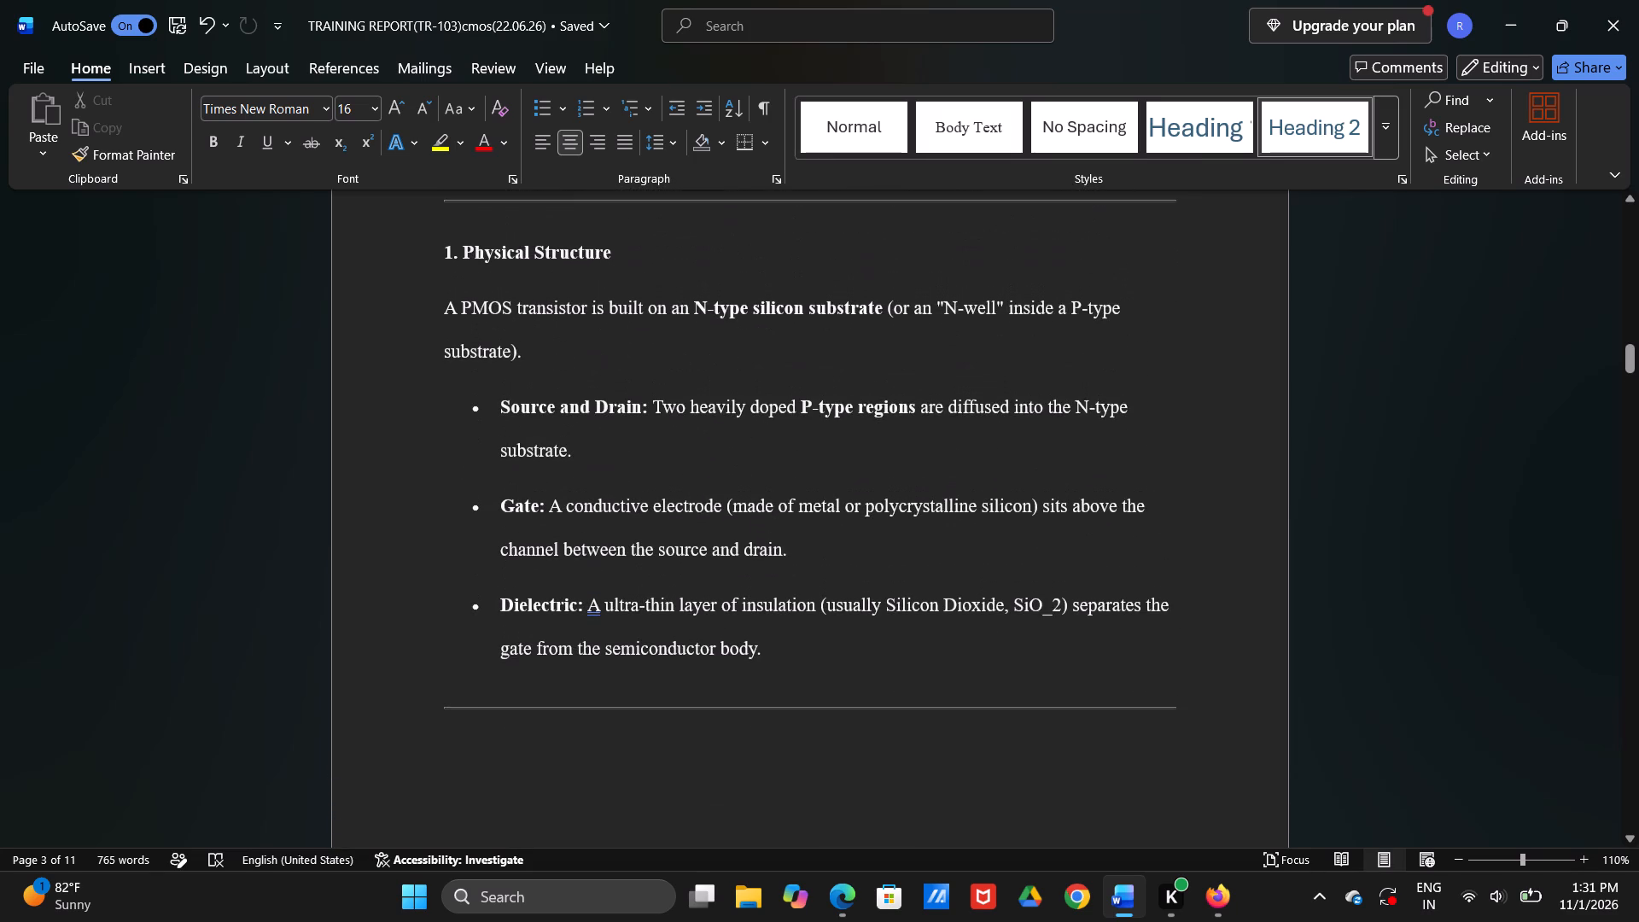
{"action": "scroll", "coordinate": [574, 696], "scroll_direction": "down", "scroll_amount": 1}
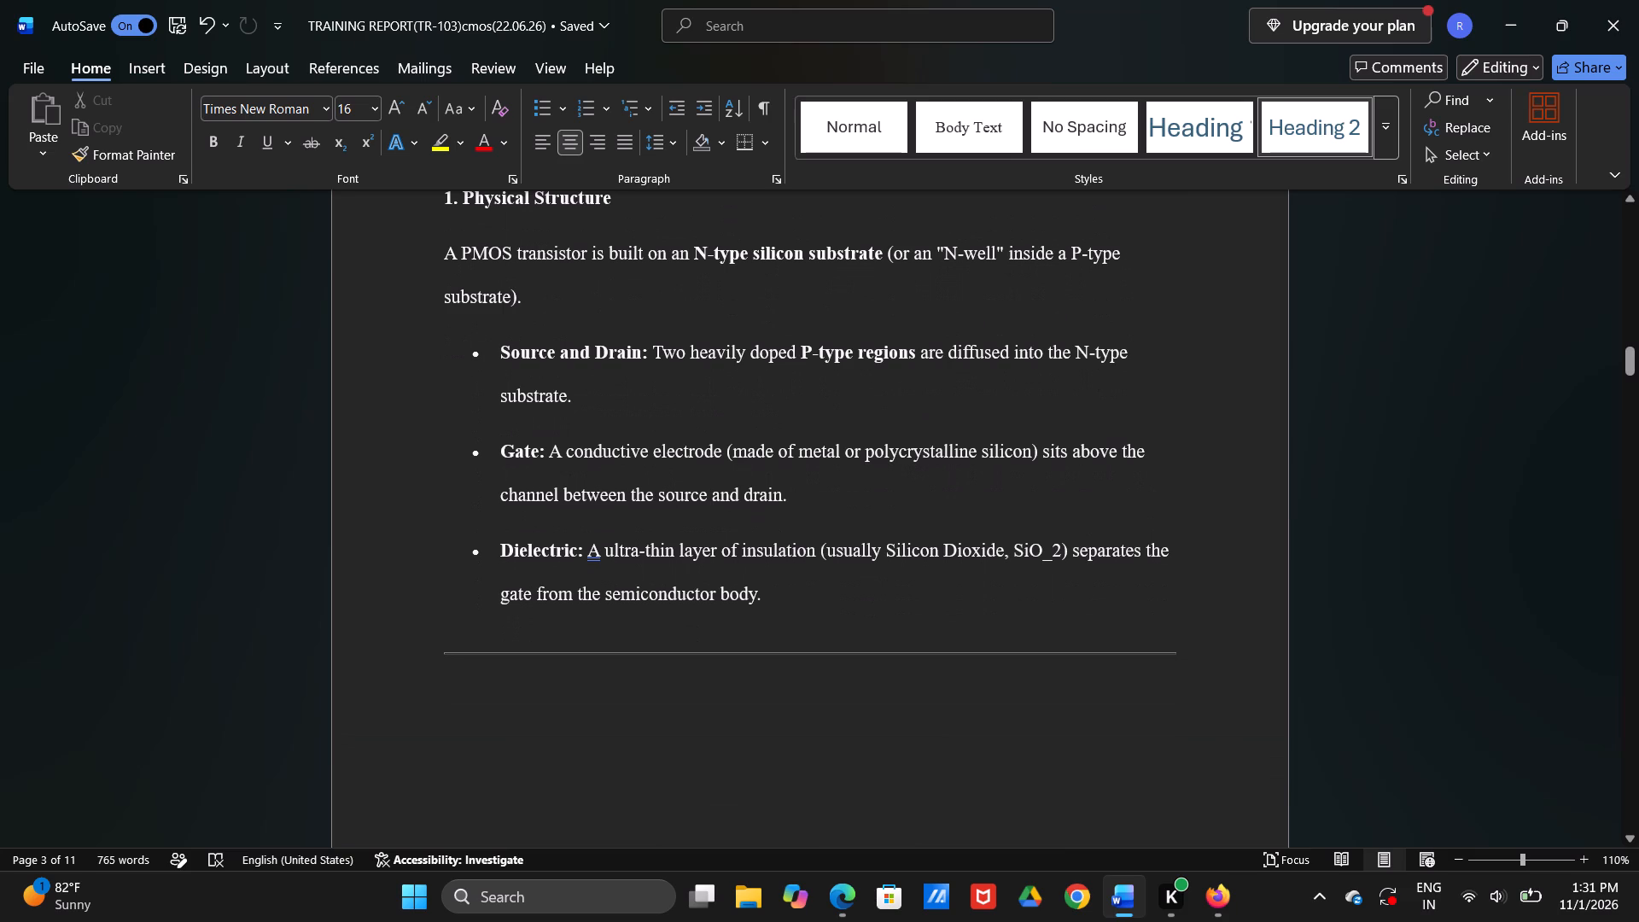
Delete the horizontal divider line below the Dielectric bullet at the end of the Physical Structure section.
{"action": "scroll", "coordinate": [574, 691], "scroll_direction": "down", "scroll_amount": 1}
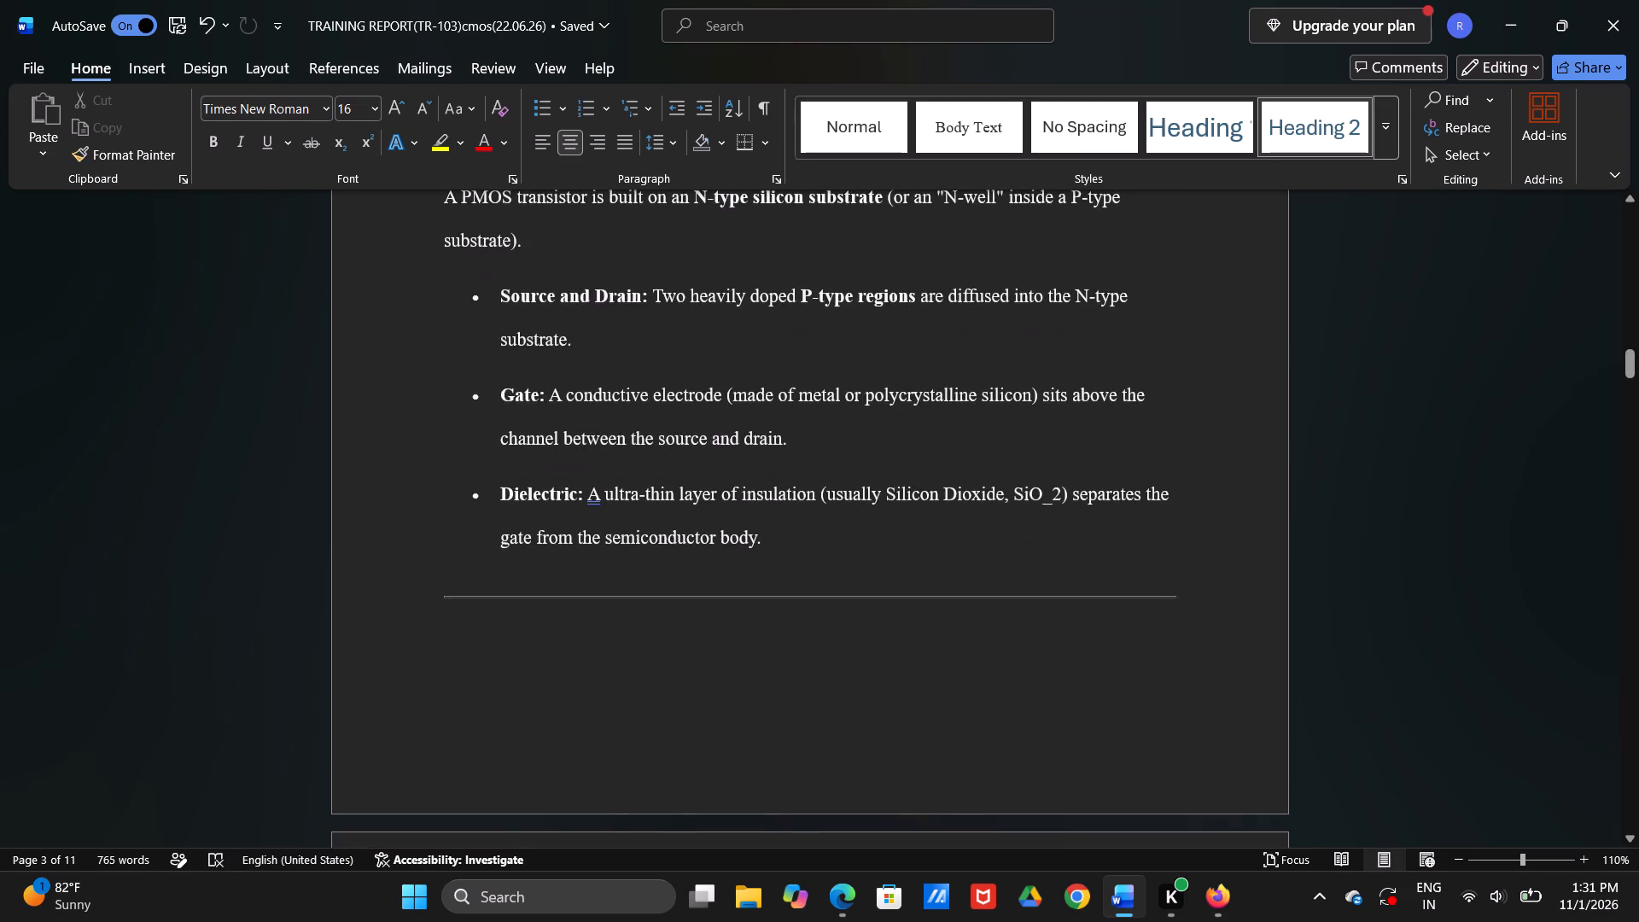
{"action": "scroll", "coordinate": [574, 691], "scroll_direction": "down", "scroll_amount": 3}
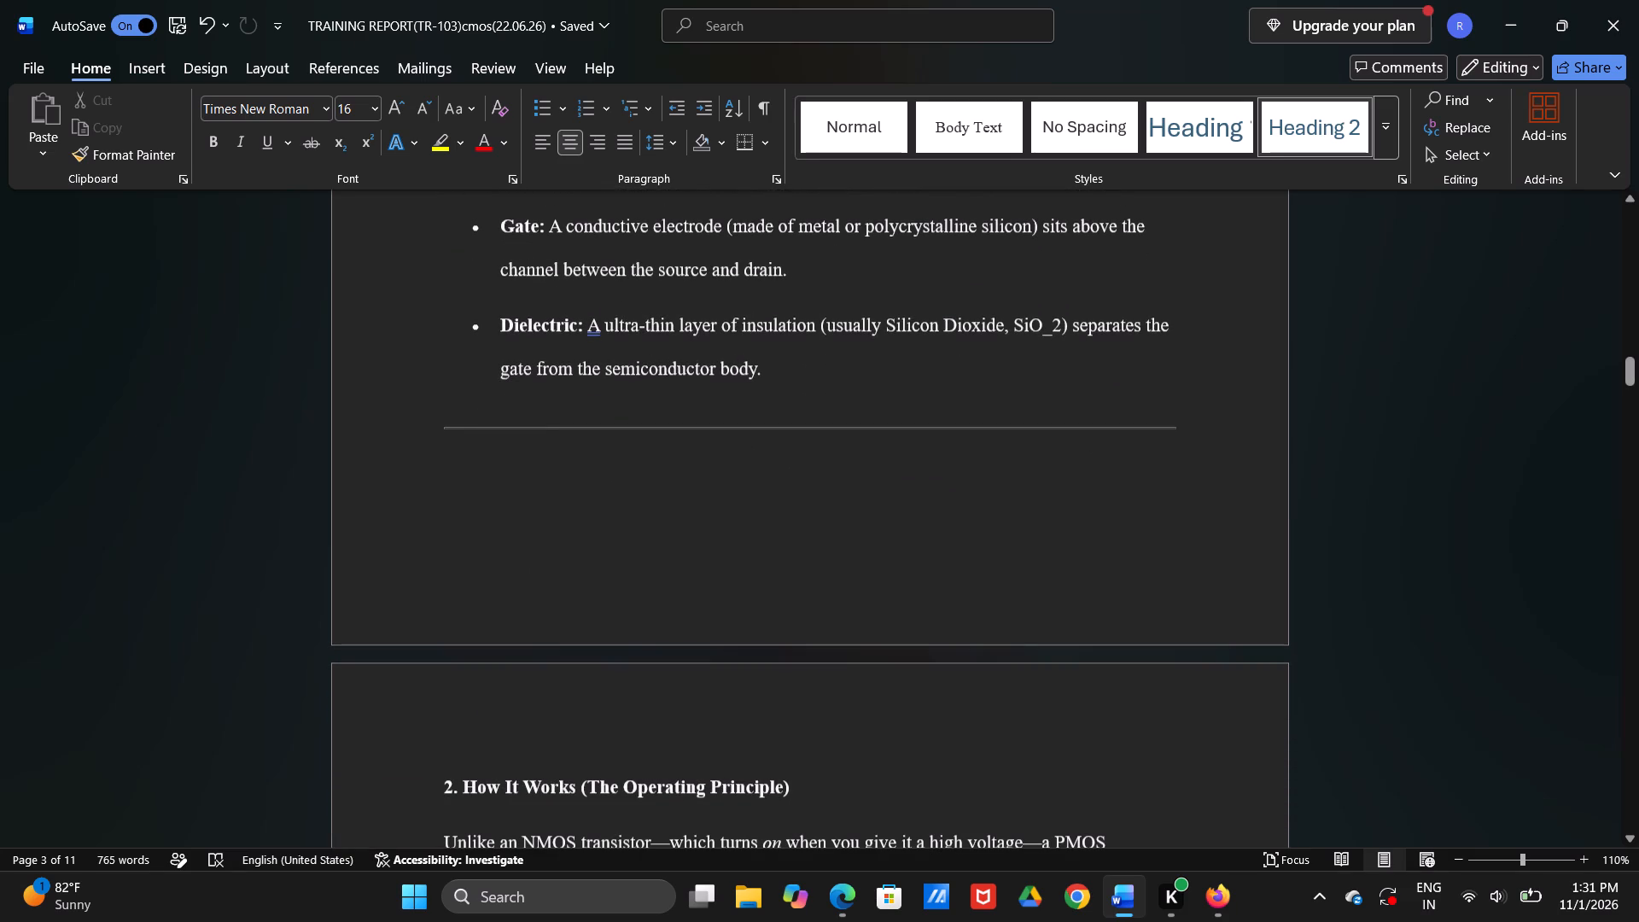
{"action": "scroll", "coordinate": [574, 691], "scroll_direction": "down", "scroll_amount": 1}
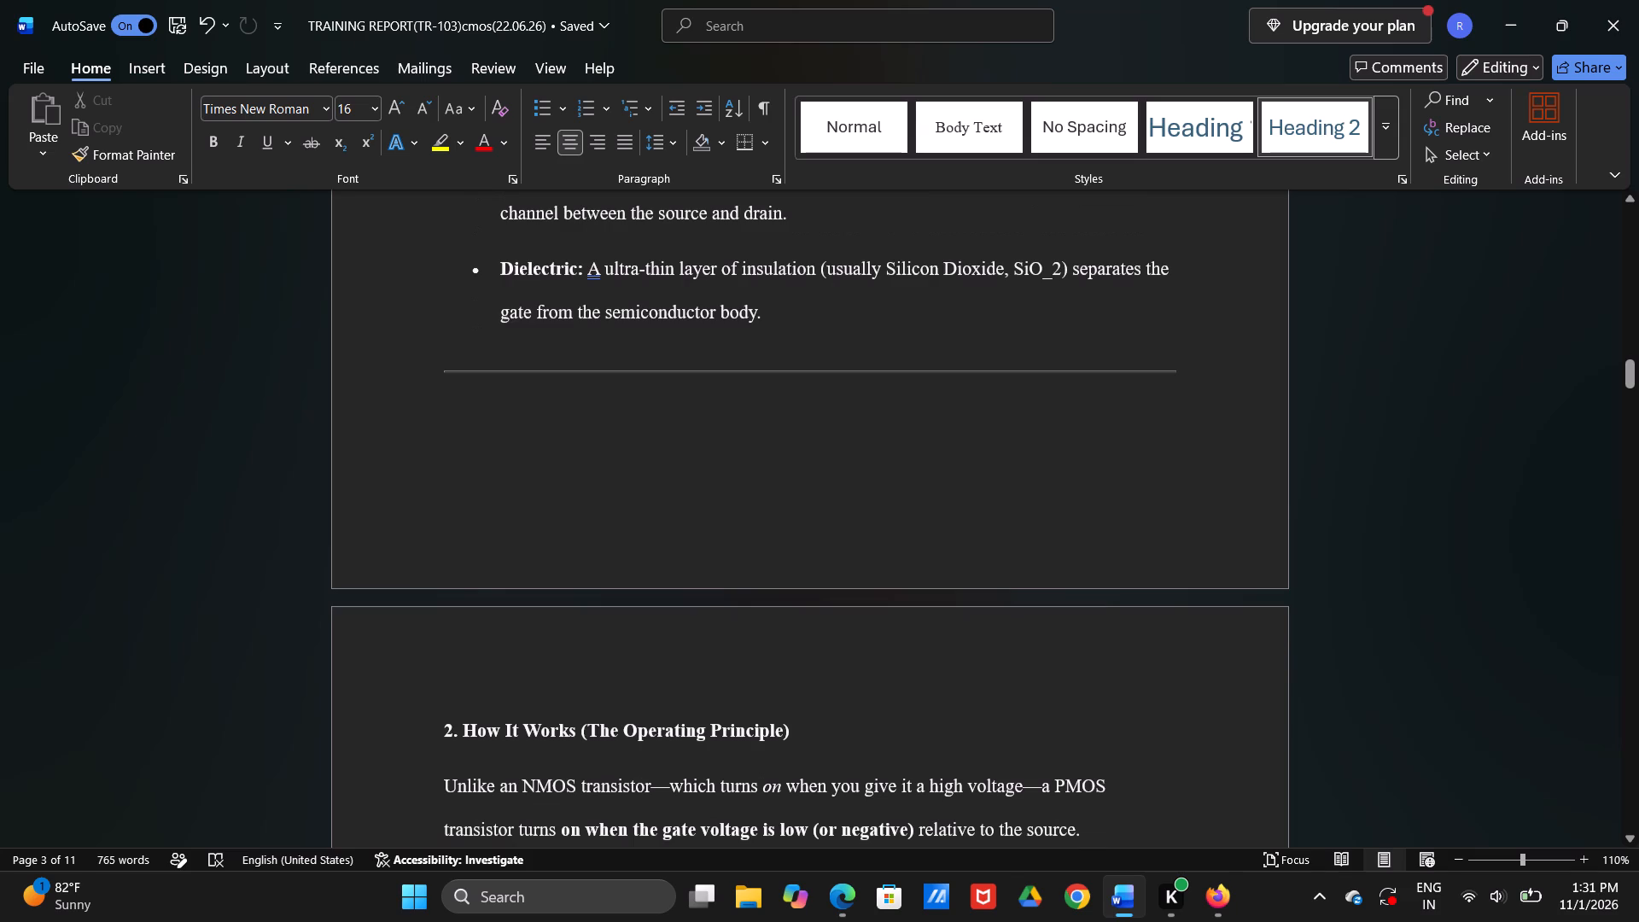
{"action": "left_click", "coordinate": [651, 360]}
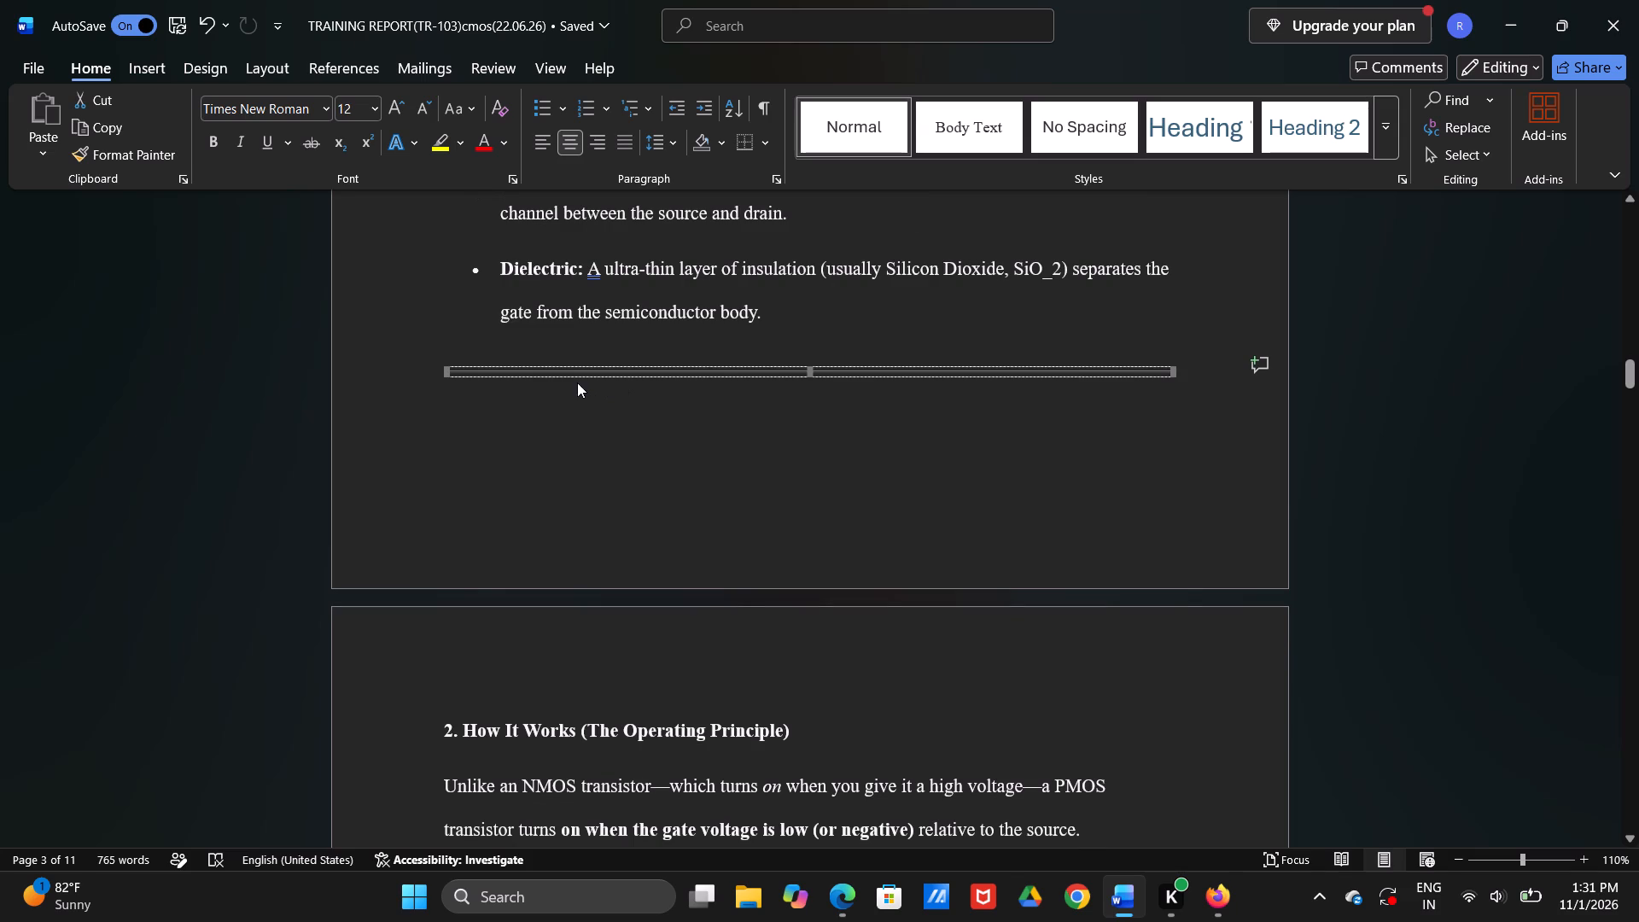
{"action": "key", "text": "BackSpace"}
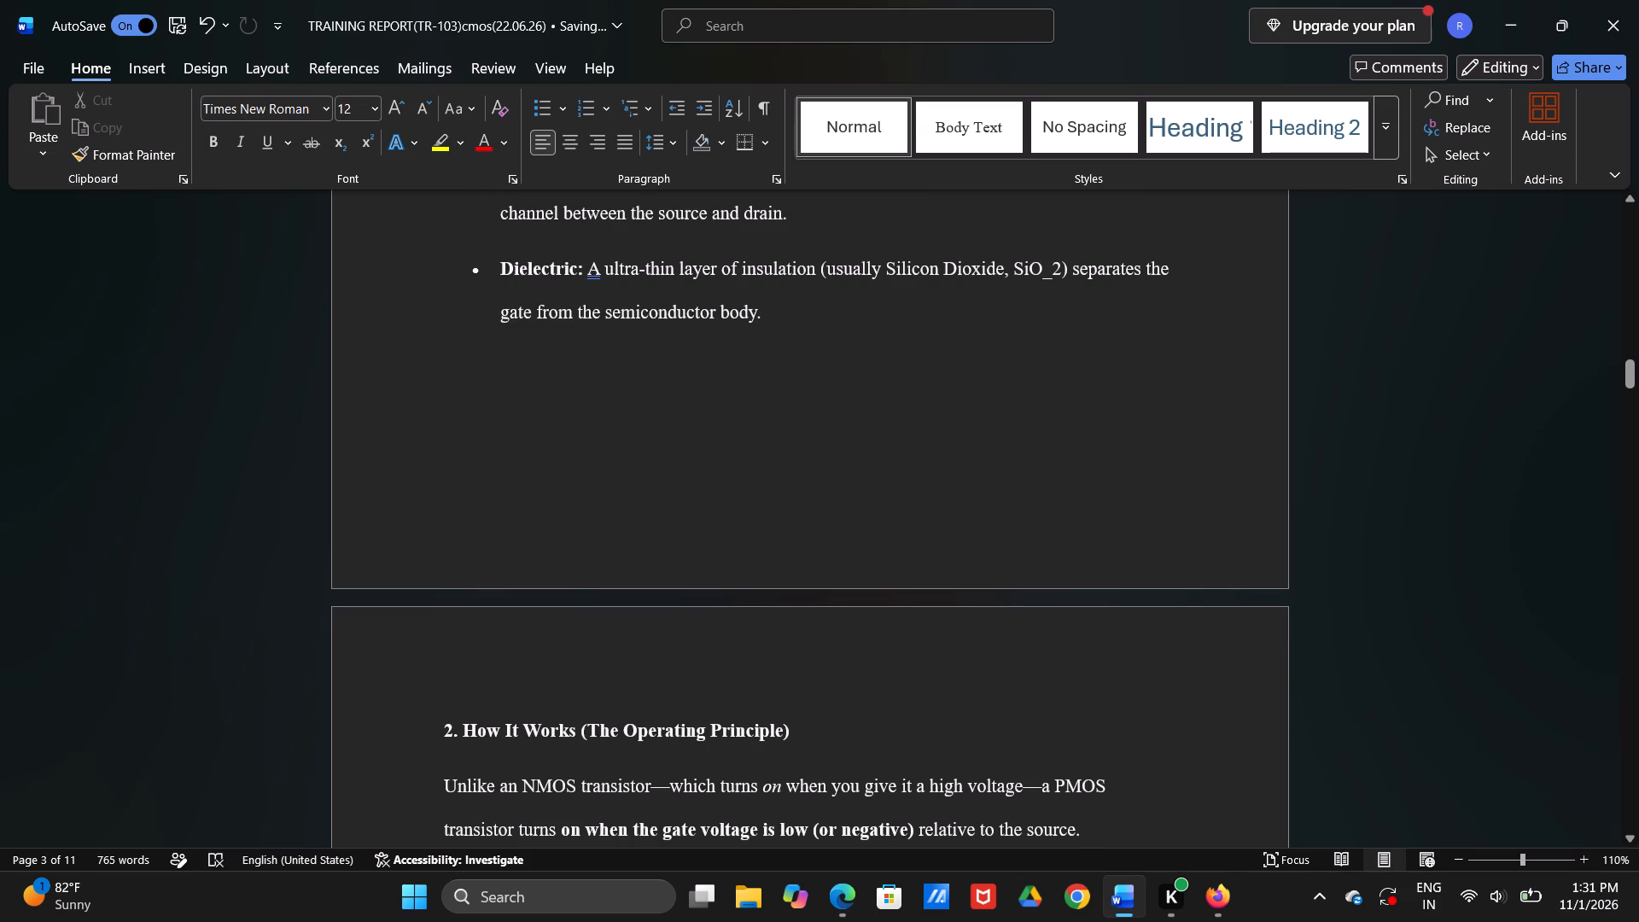
{"action": "scroll", "coordinate": [797, 294], "scroll_direction": "up", "scroll_amount": 3}
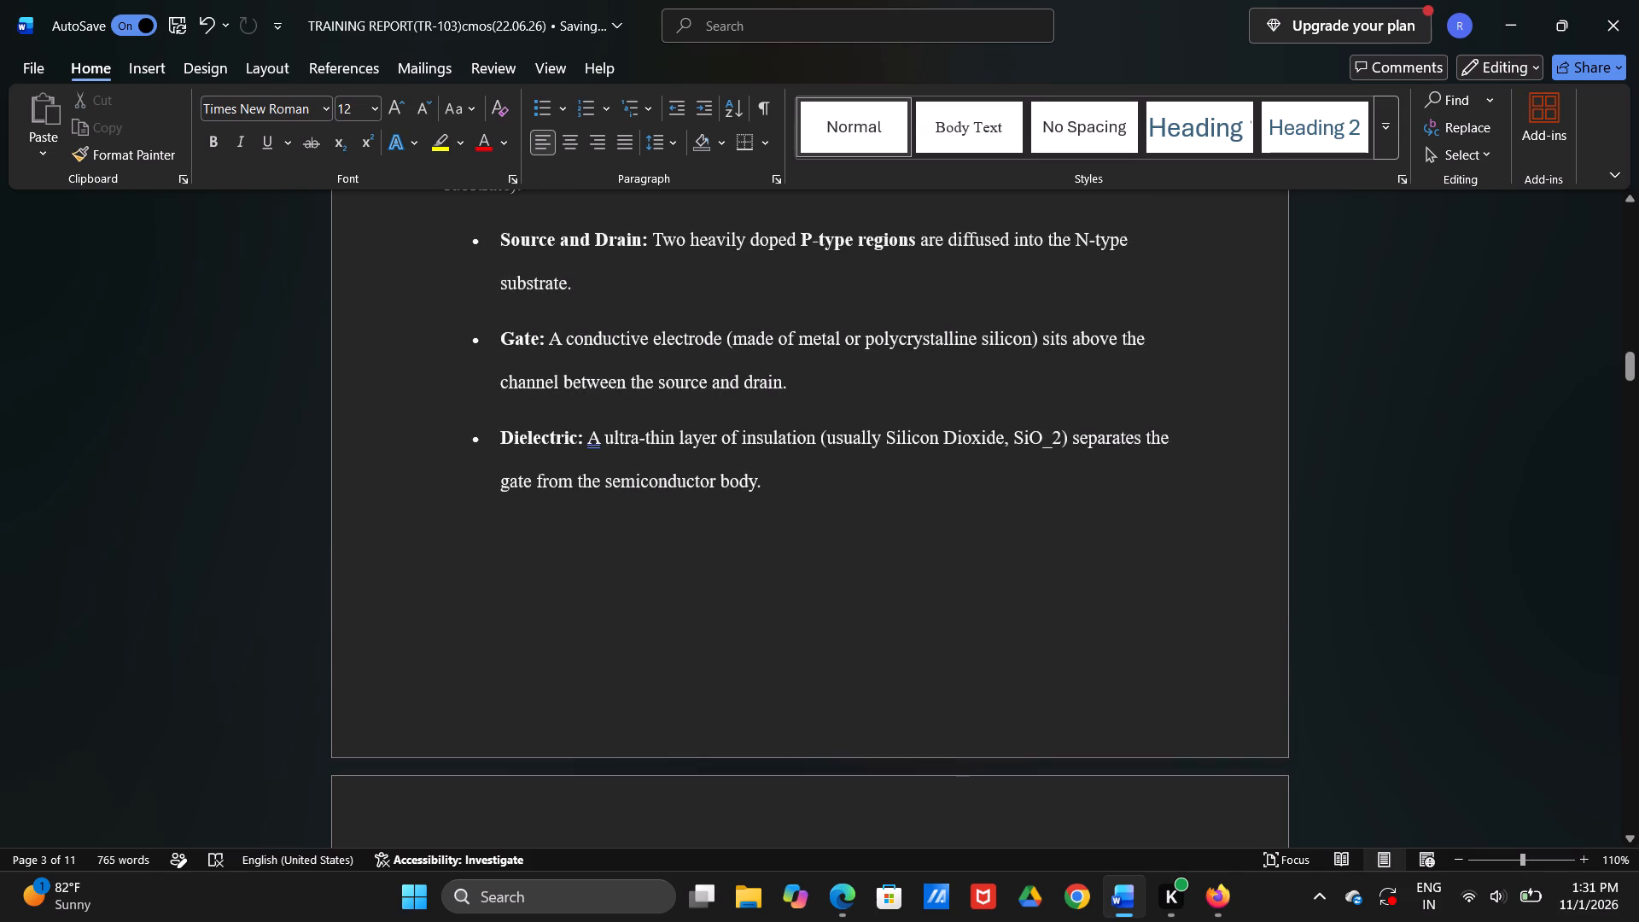
{"action": "scroll", "coordinate": [616, 376], "scroll_direction": "down", "scroll_amount": 3}
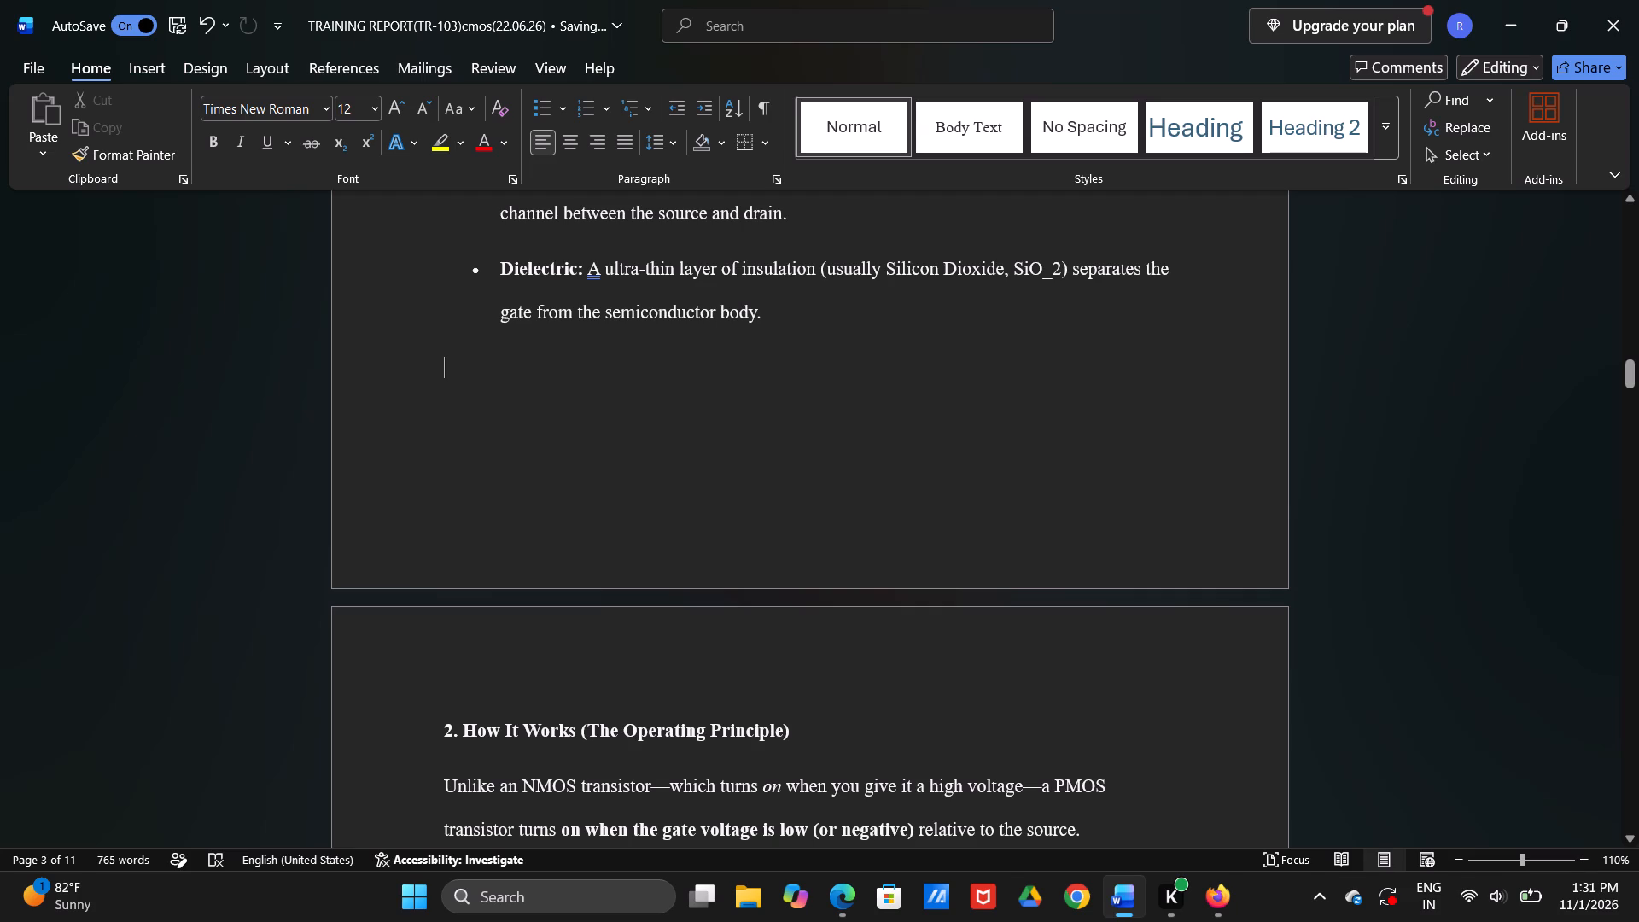
Review the text of section 2, How It Works (The Operating Principle), including the OFF and ON state explanations on page 4.
{"action": "left_click", "coordinate": [1049, 279]}
{"action": "scroll", "coordinate": [965, 470], "scroll_direction": "down", "scroll_amount": 1}
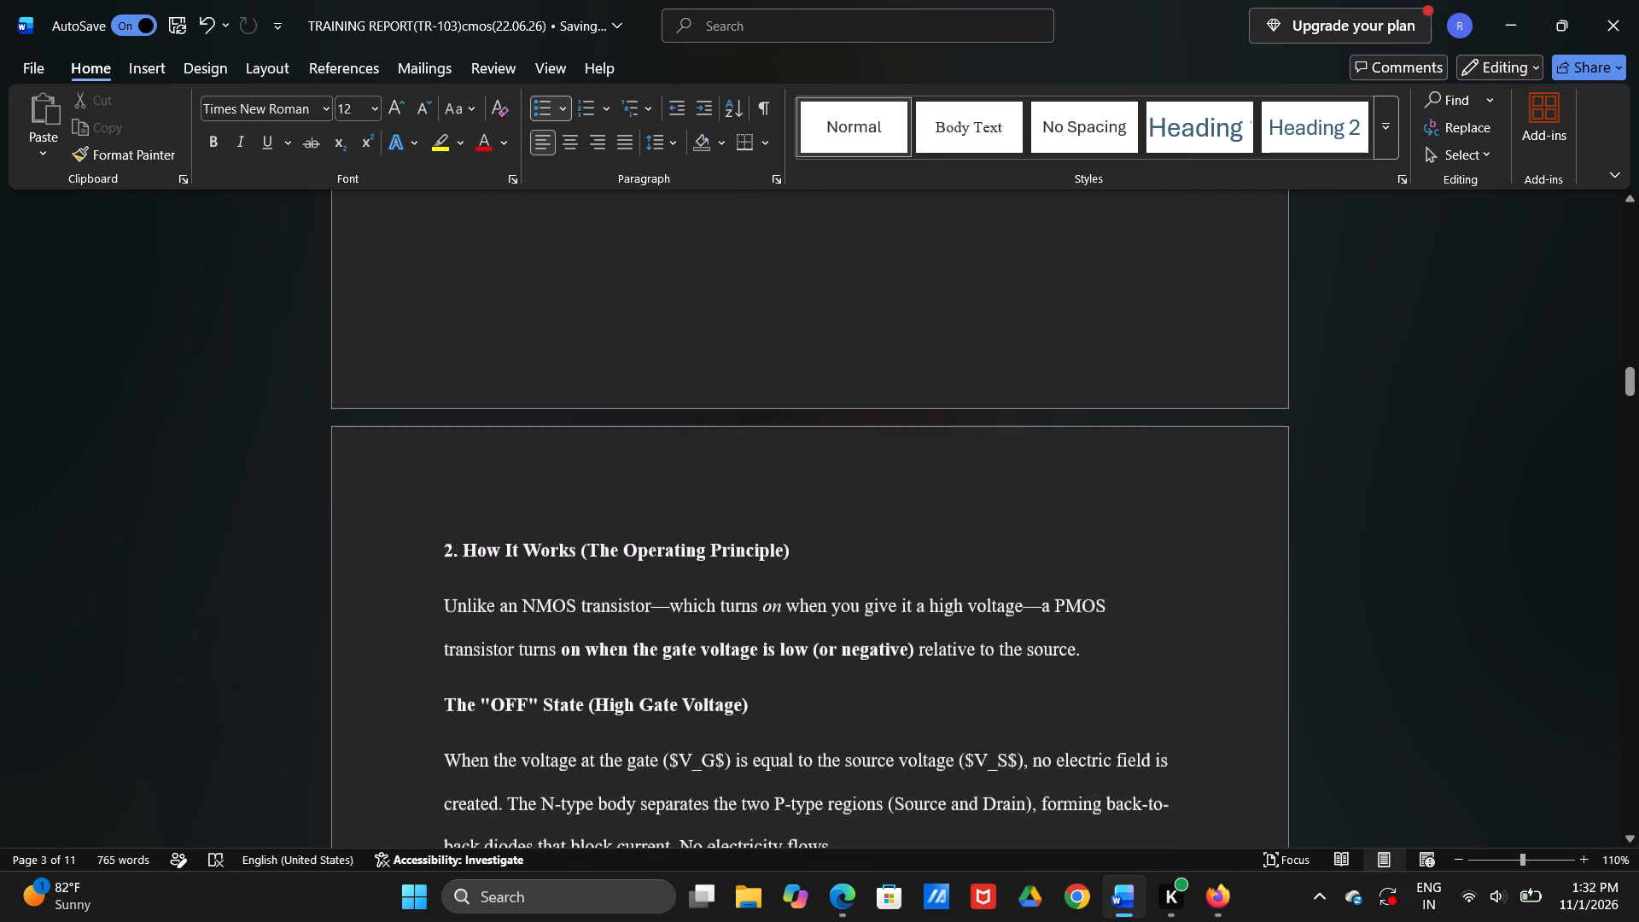
{"action": "scroll", "coordinate": [965, 470], "scroll_direction": "down", "scroll_amount": 1}
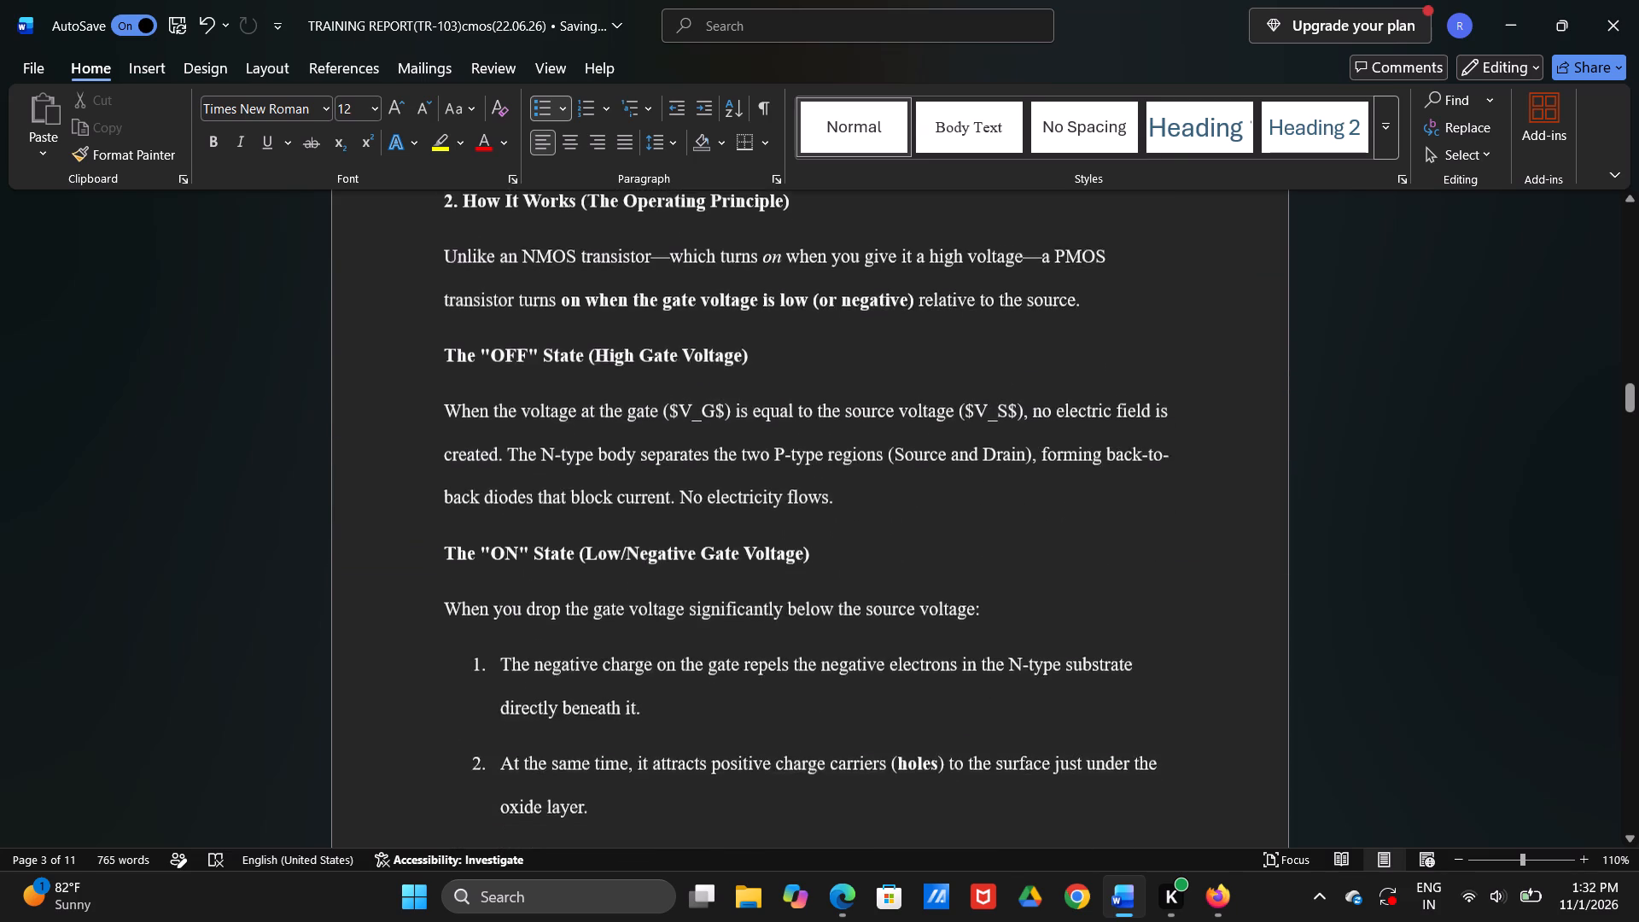
{"action": "scroll", "coordinate": [965, 470], "scroll_direction": "up", "scroll_amount": 4}
{"action": "scroll", "coordinate": [965, 470], "scroll_direction": "down", "scroll_amount": 1}
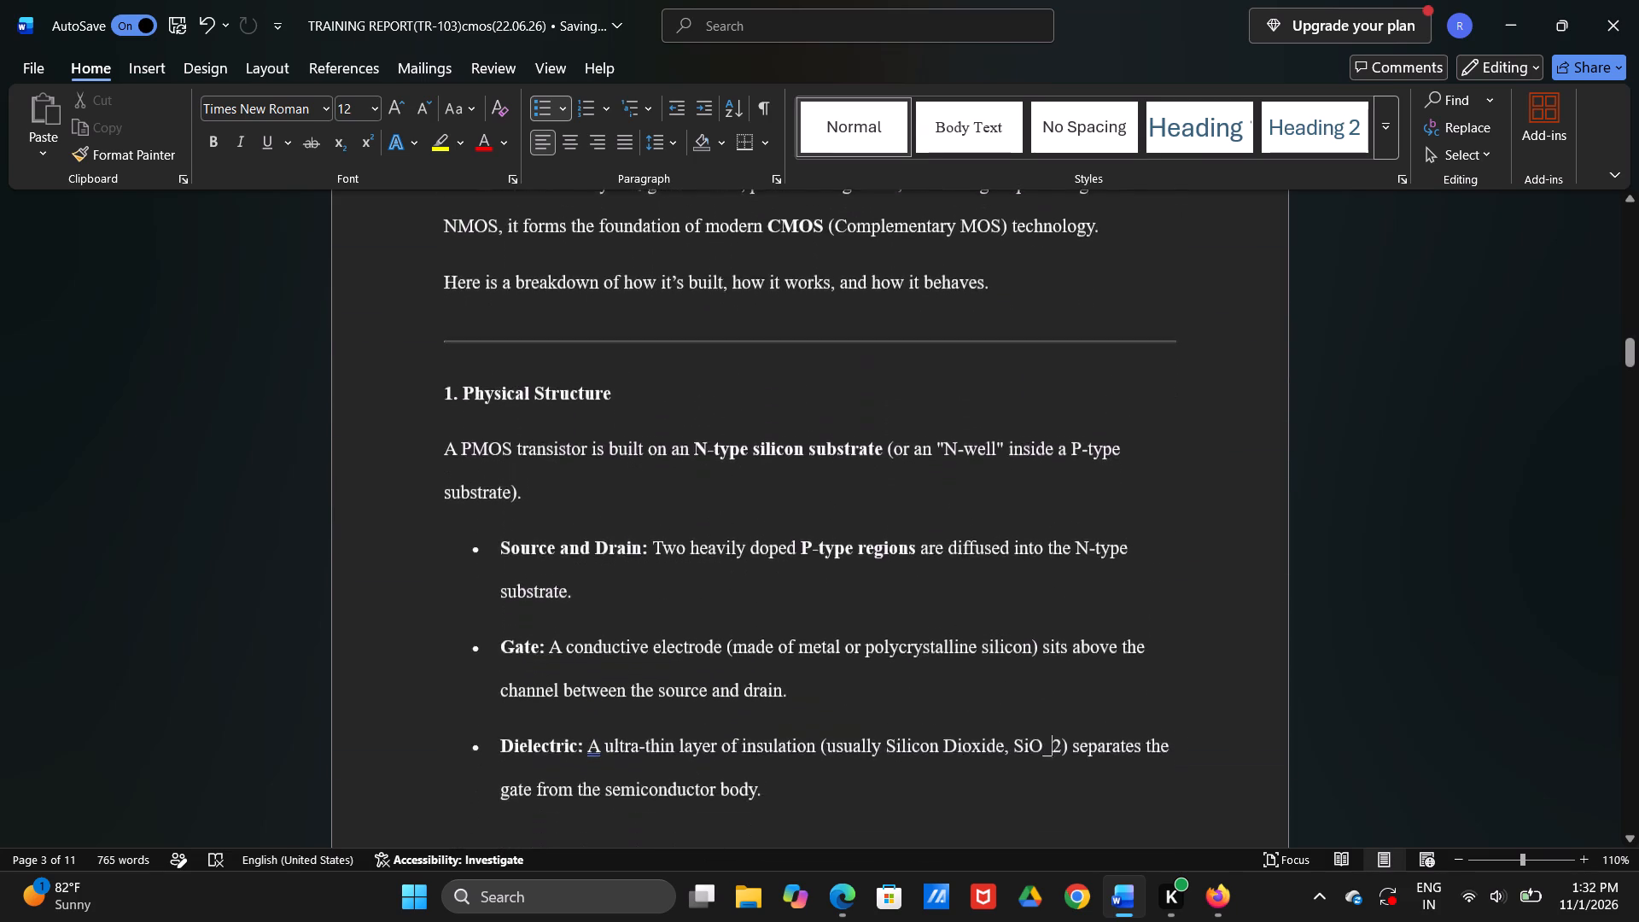
{"action": "scroll", "coordinate": [965, 470], "scroll_direction": "down", "scroll_amount": 1}
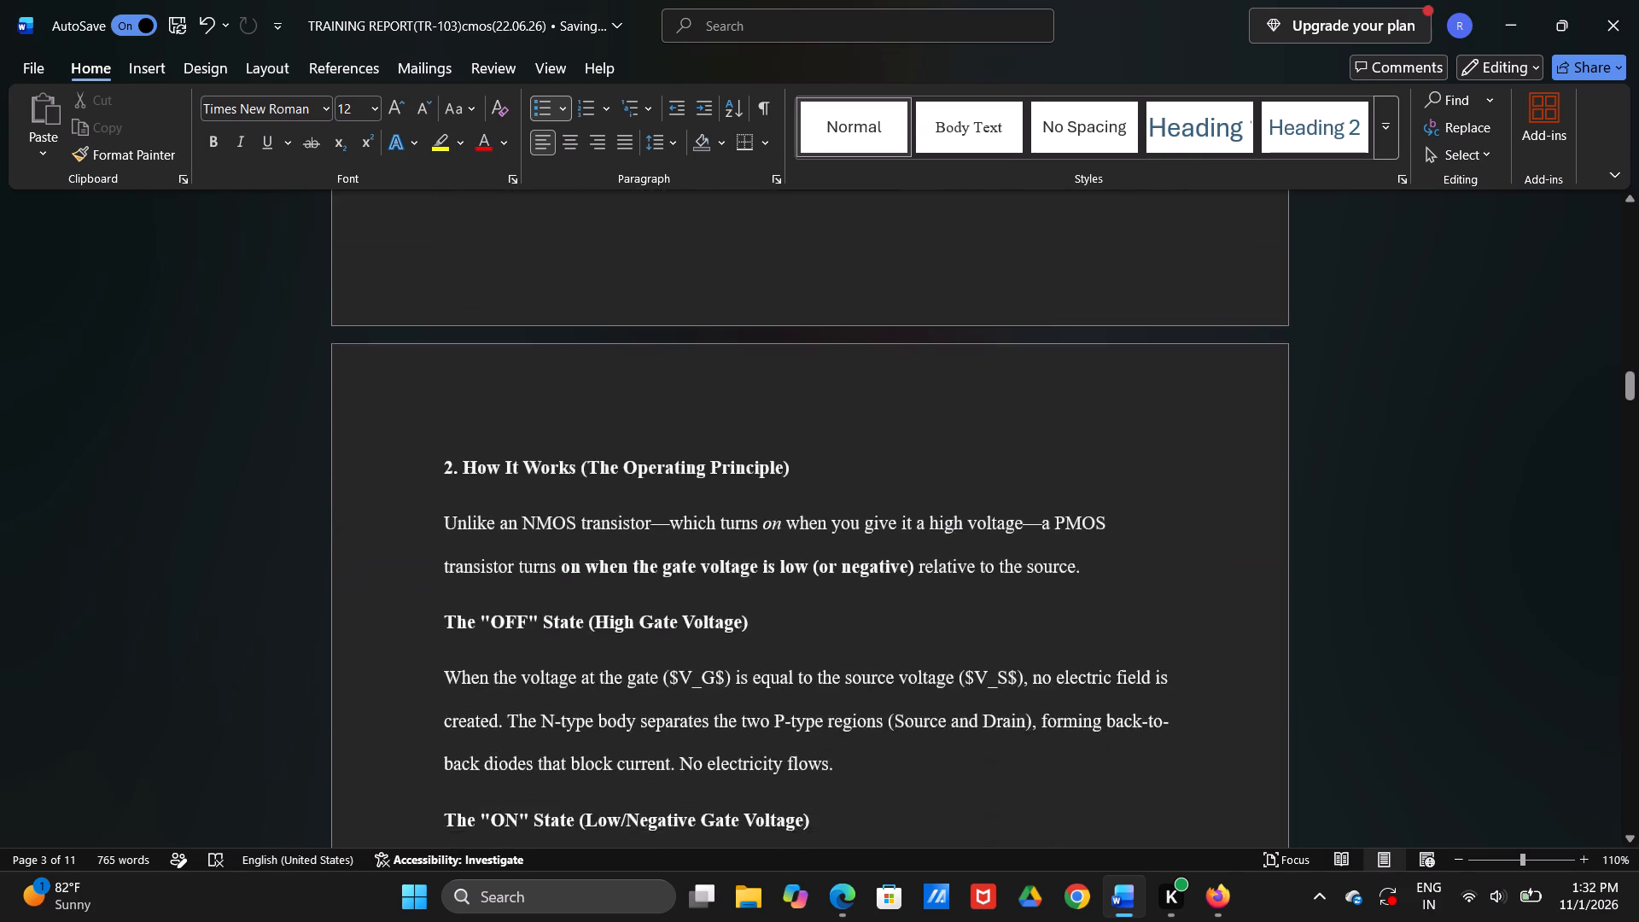
{"action": "scroll", "coordinate": [965, 470], "scroll_direction": "down", "scroll_amount": 2}
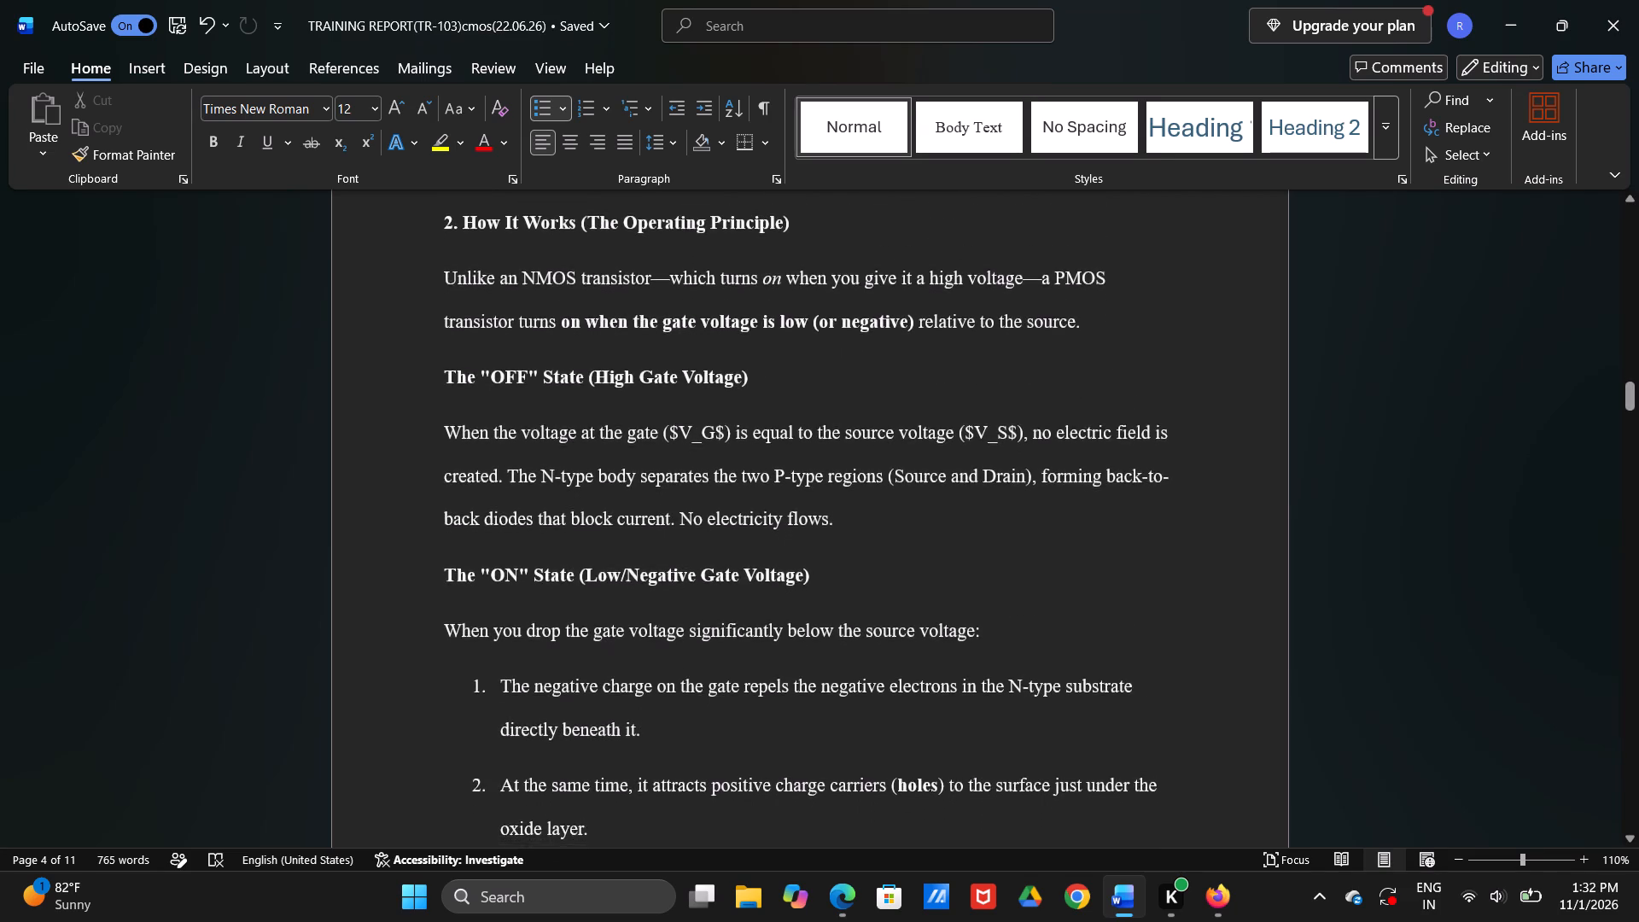
{"action": "scroll", "coordinate": [965, 470], "scroll_direction": "down", "scroll_amount": 2}
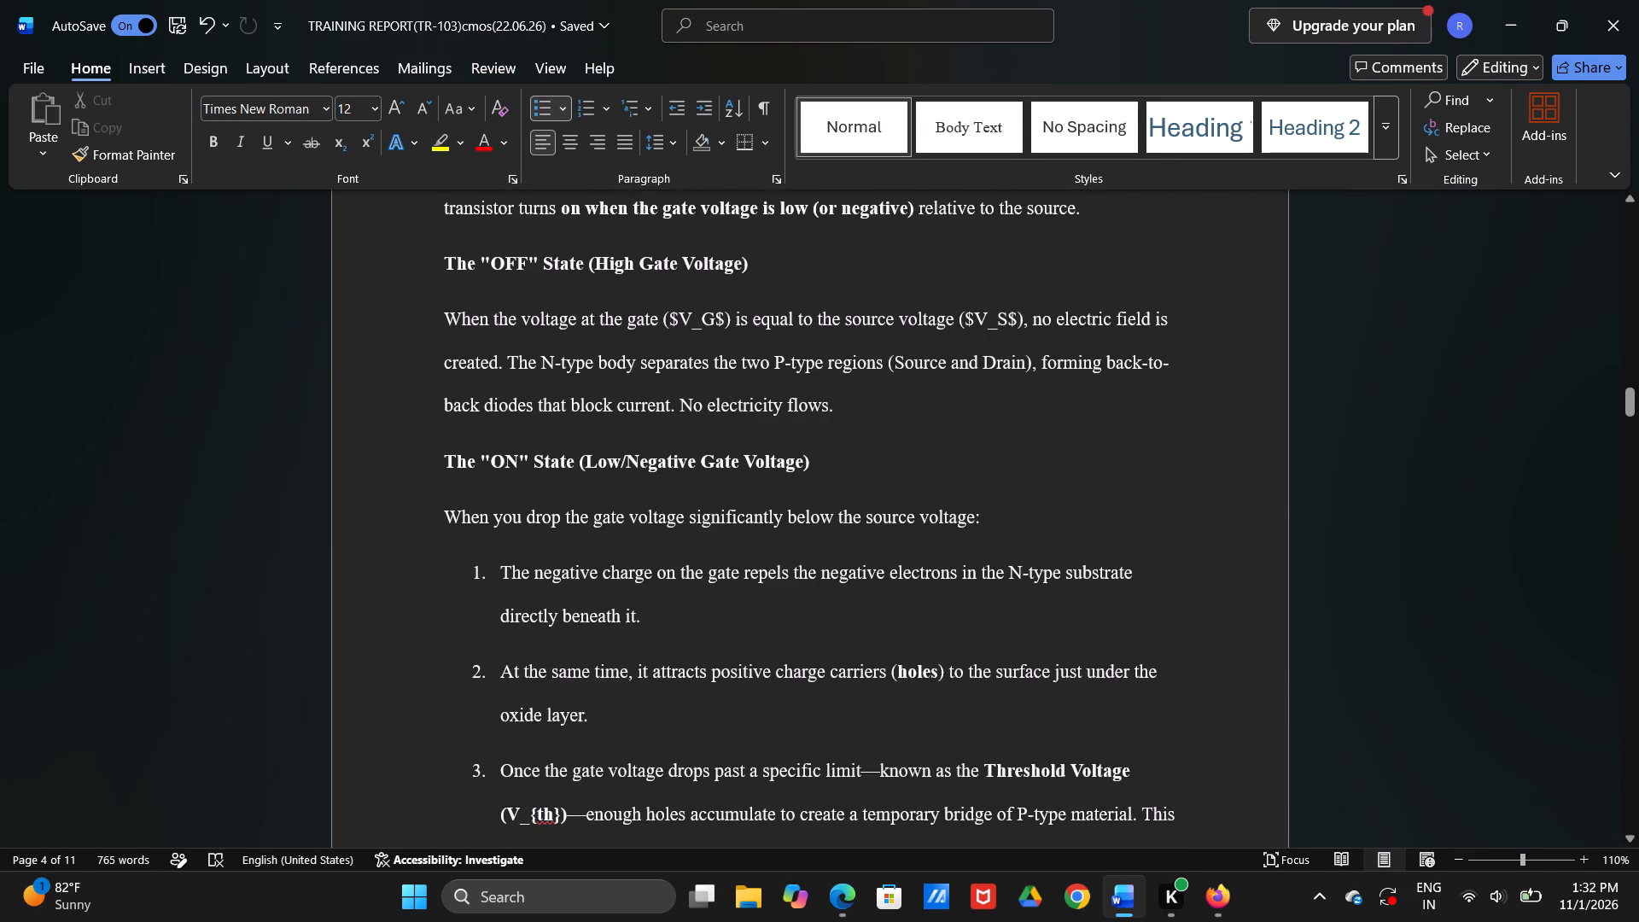
{"action": "scroll", "coordinate": [965, 470], "scroll_direction": "down", "scroll_amount": 2}
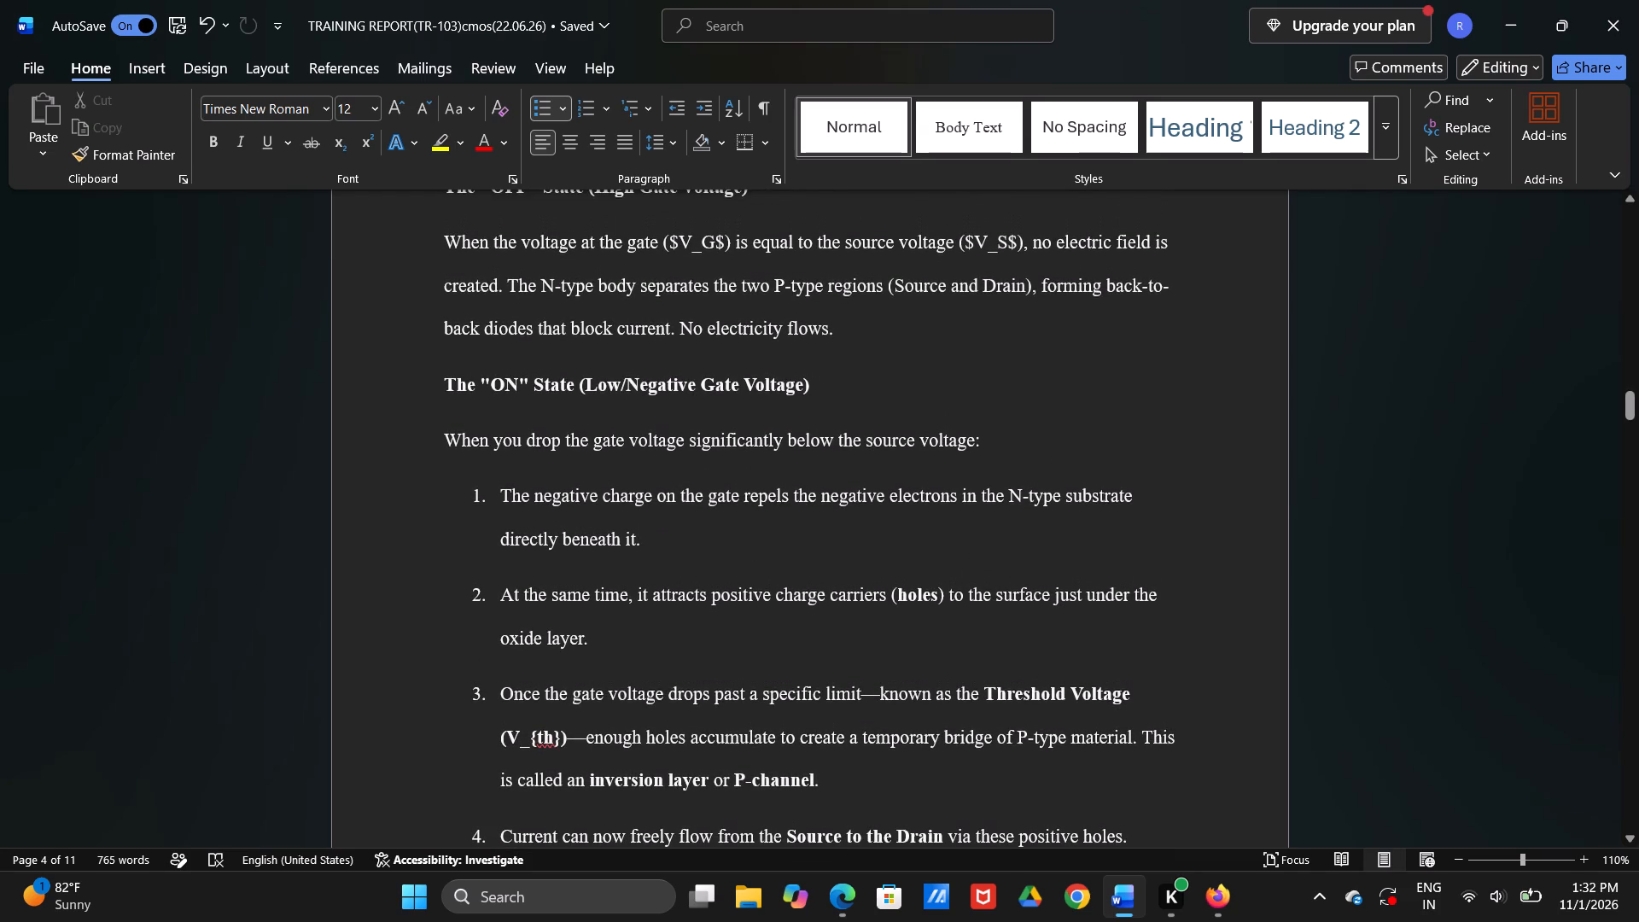
Switch to Edge to pause the YouTube song, and return to the training report in Word.
{"action": "key", "text": "alt+Tab"}
{"action": "key", "text": "alt+Tab"}
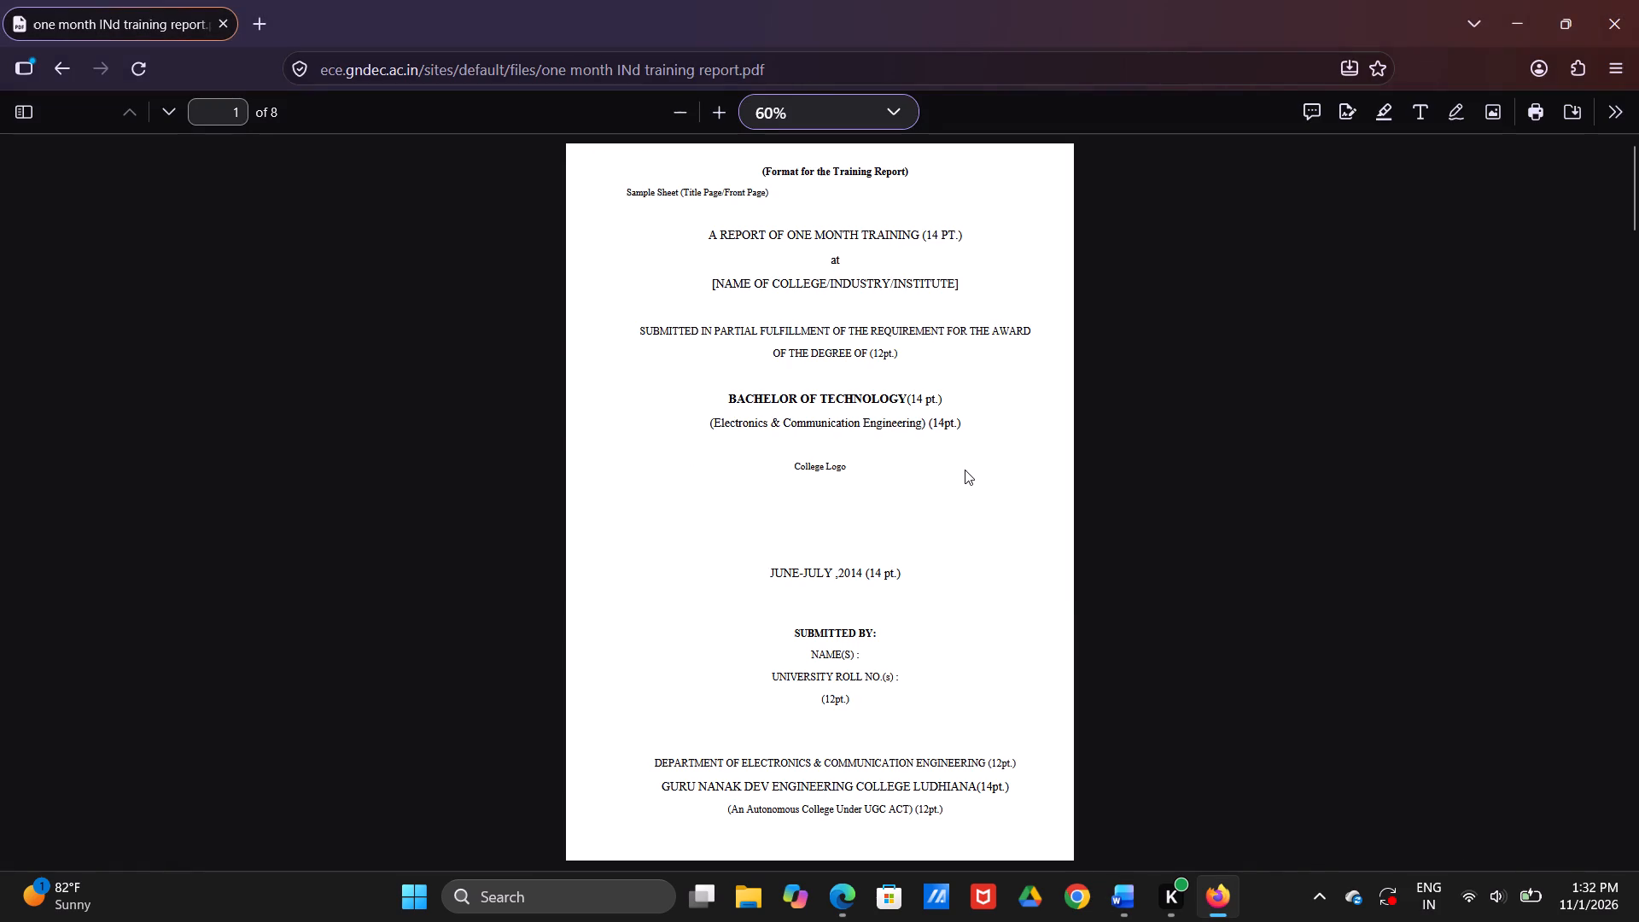
{"action": "key", "text": "alt+Tab"}
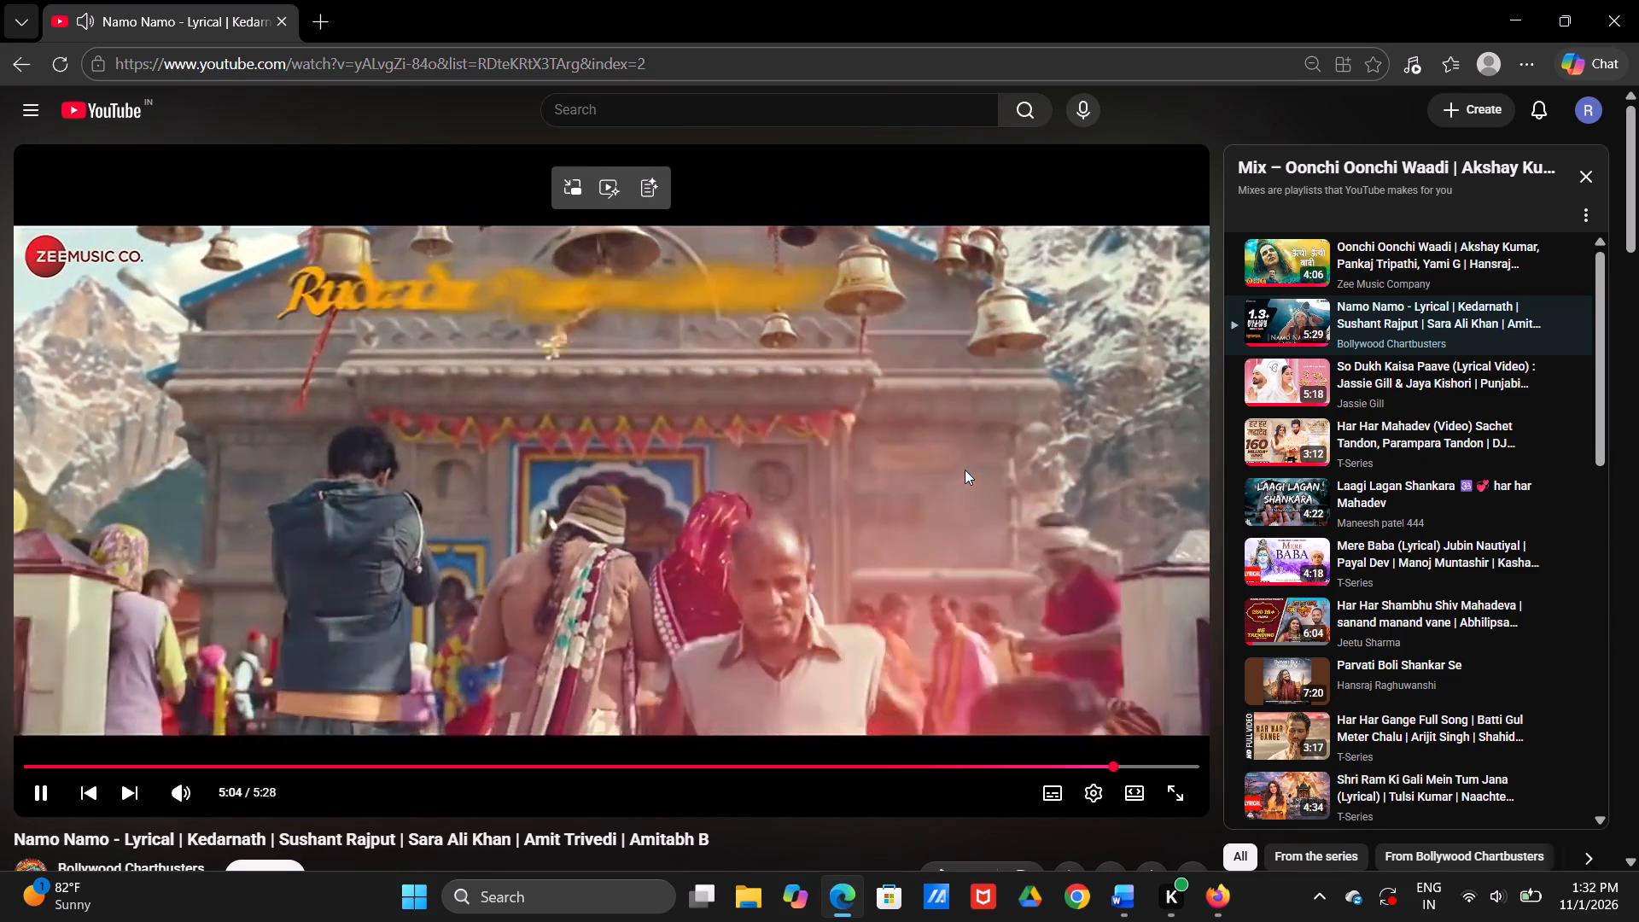
{"action": "key", "text": "space"}
{"action": "key", "text": "alt+Tab"}
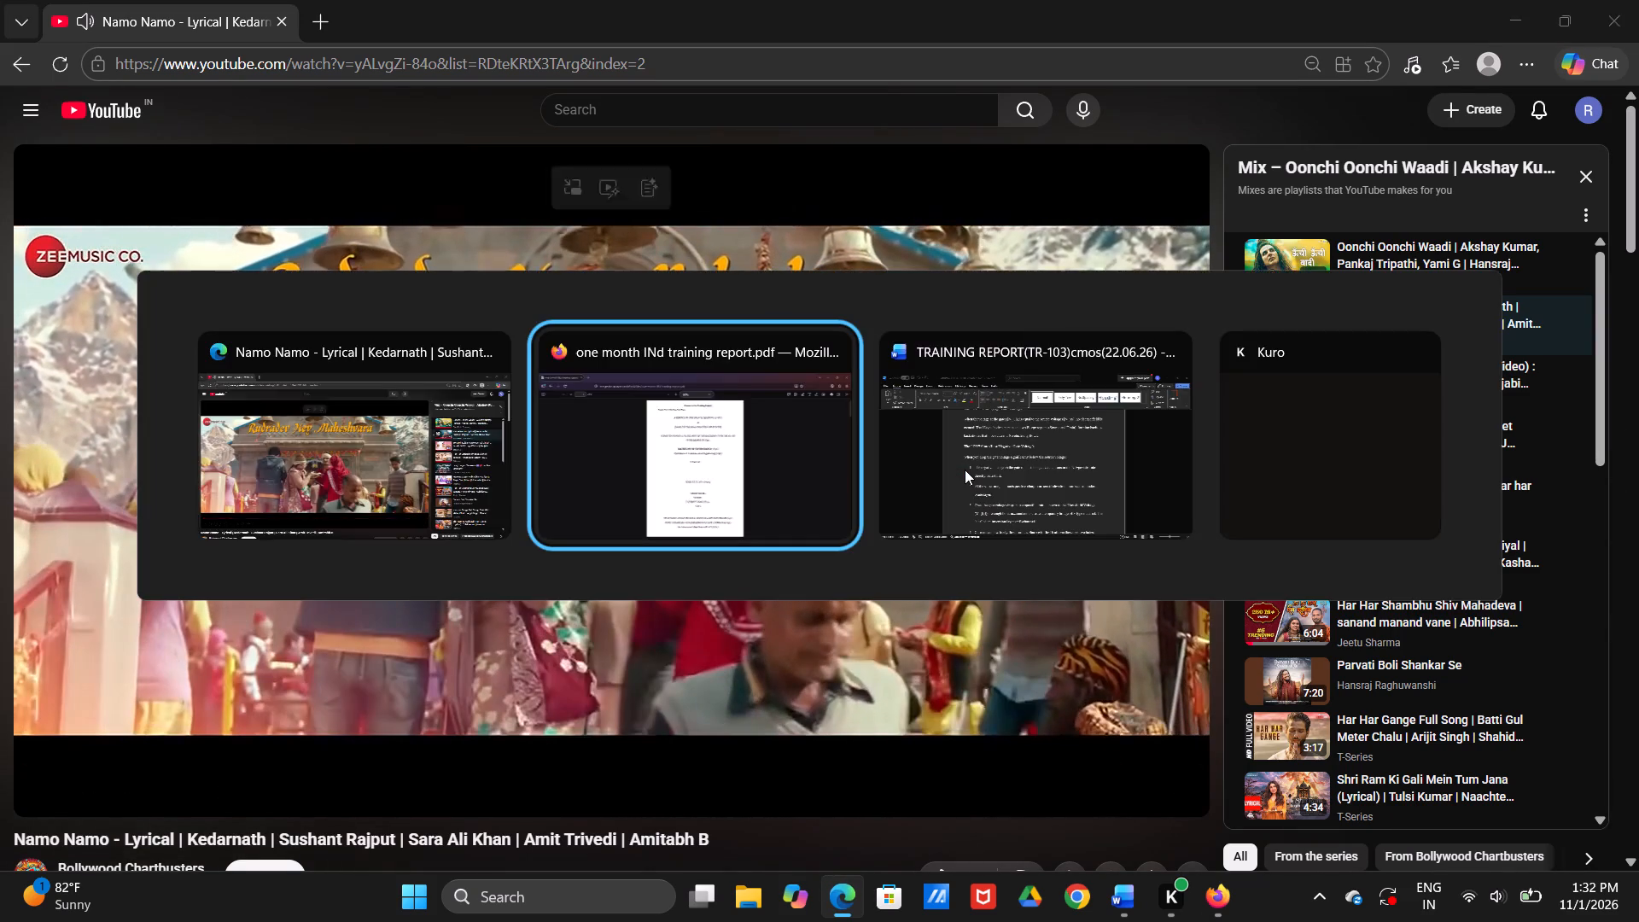
{"action": "key", "text": "alt+Tab"}
{"action": "key", "text": "alt+Tab"}
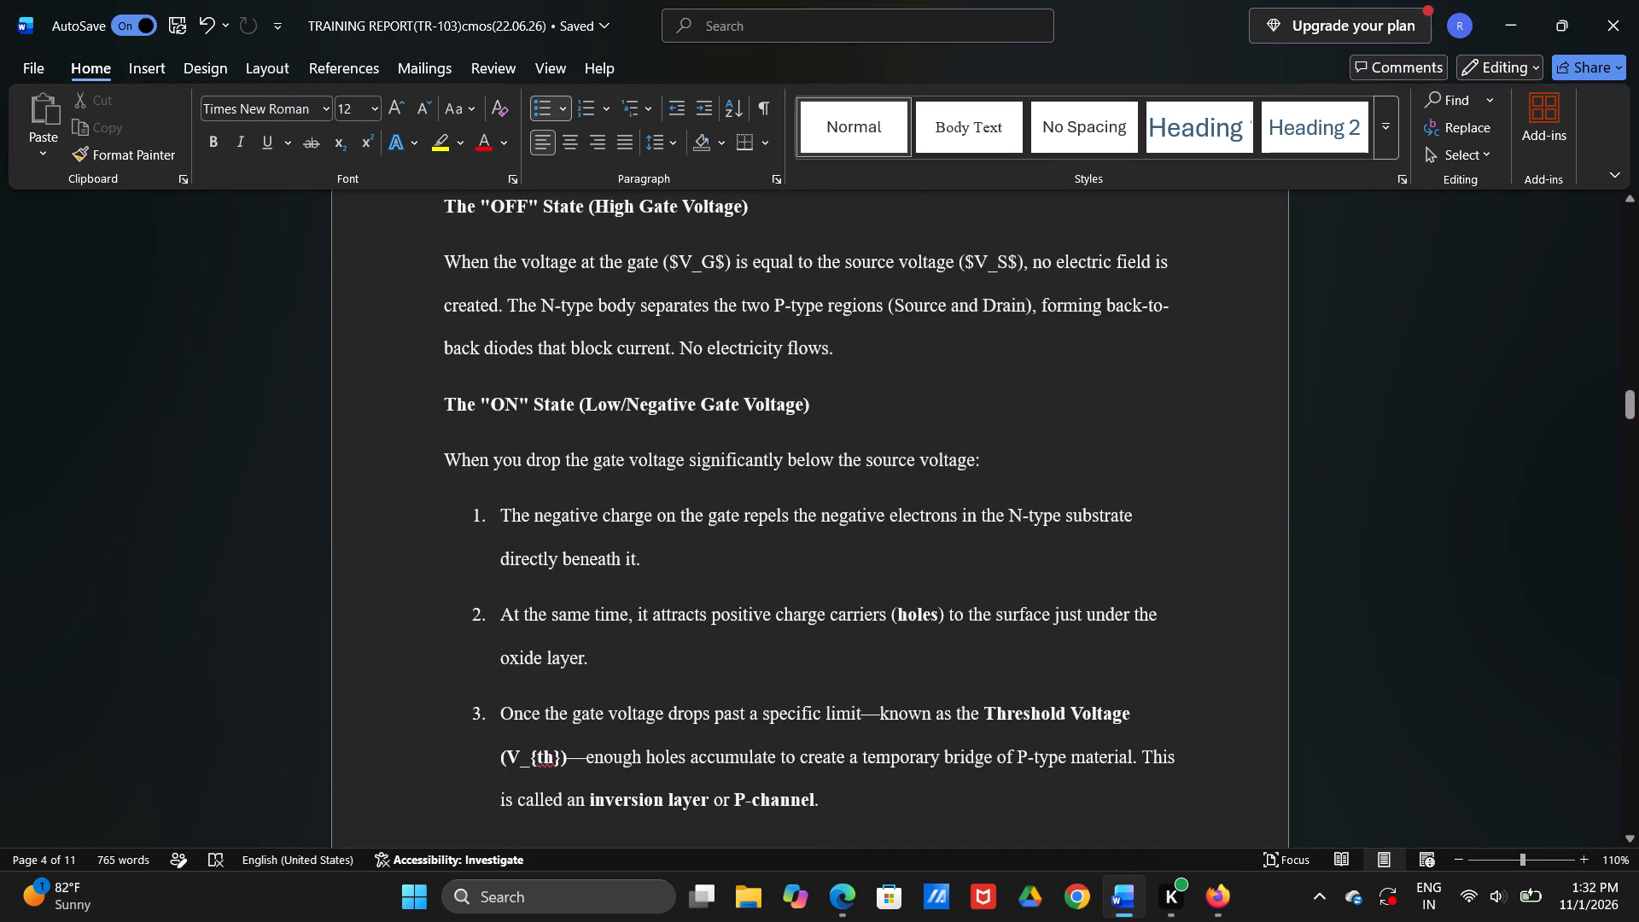
Rewrite the two voltage symbols in the "OFF" State paragraph as (V_Gate) and (V_Source), without dollar signs.
{"action": "left_click", "coordinate": [678, 260]}
{"action": "key", "text": "BackSpace"}
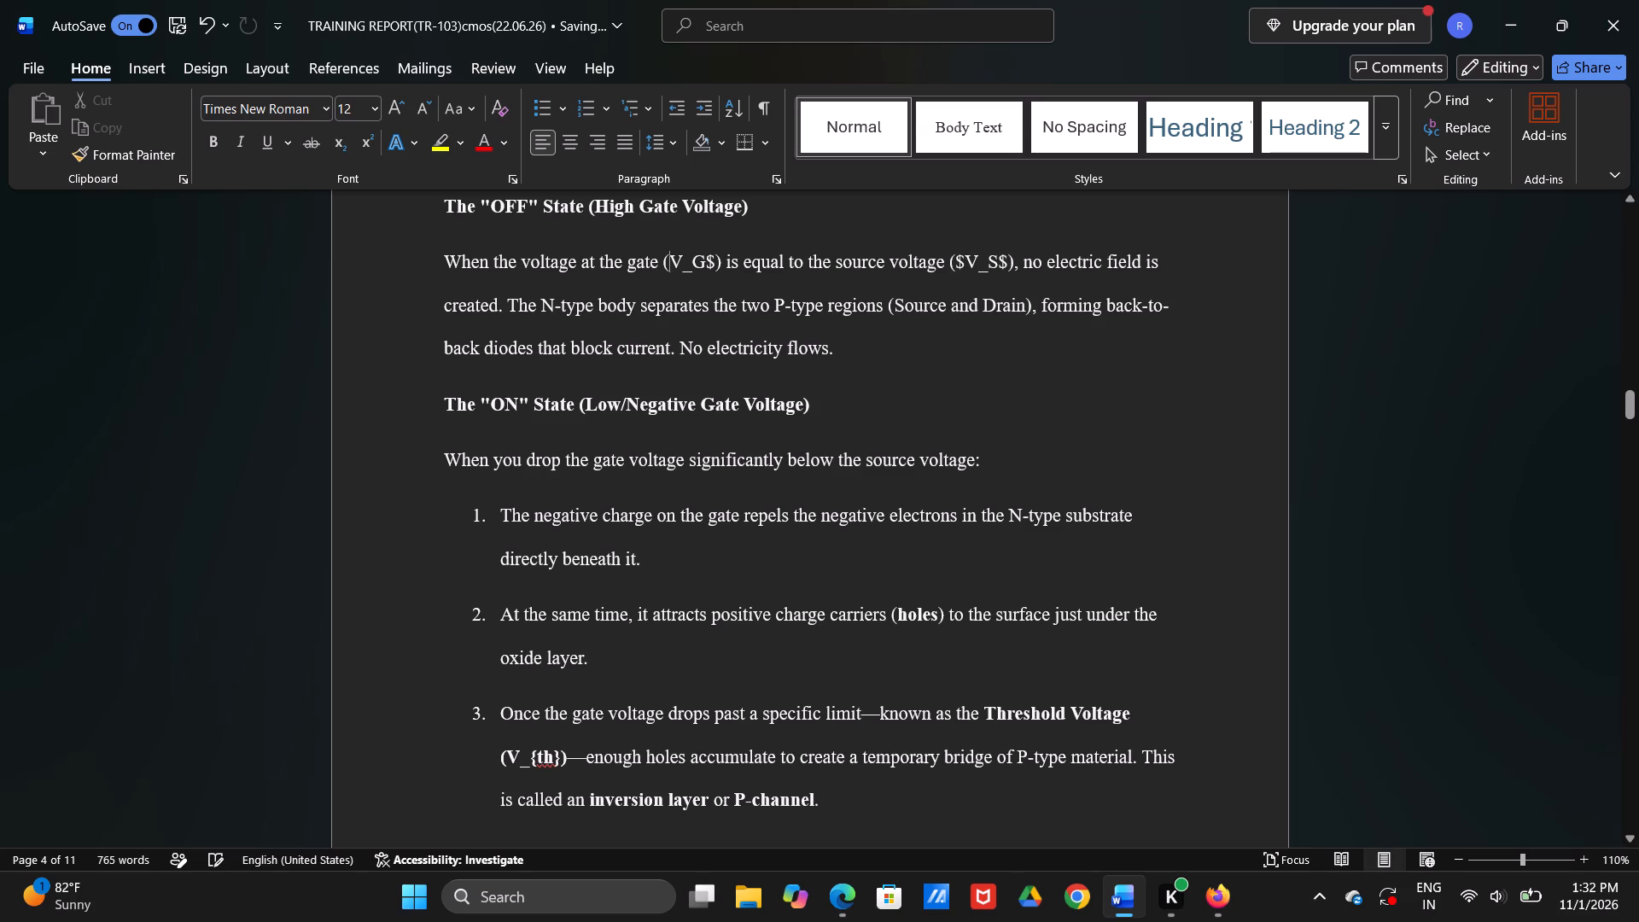
{"action": "left_click", "coordinate": [715, 263]}
{"action": "key", "text": "BackSpace"}
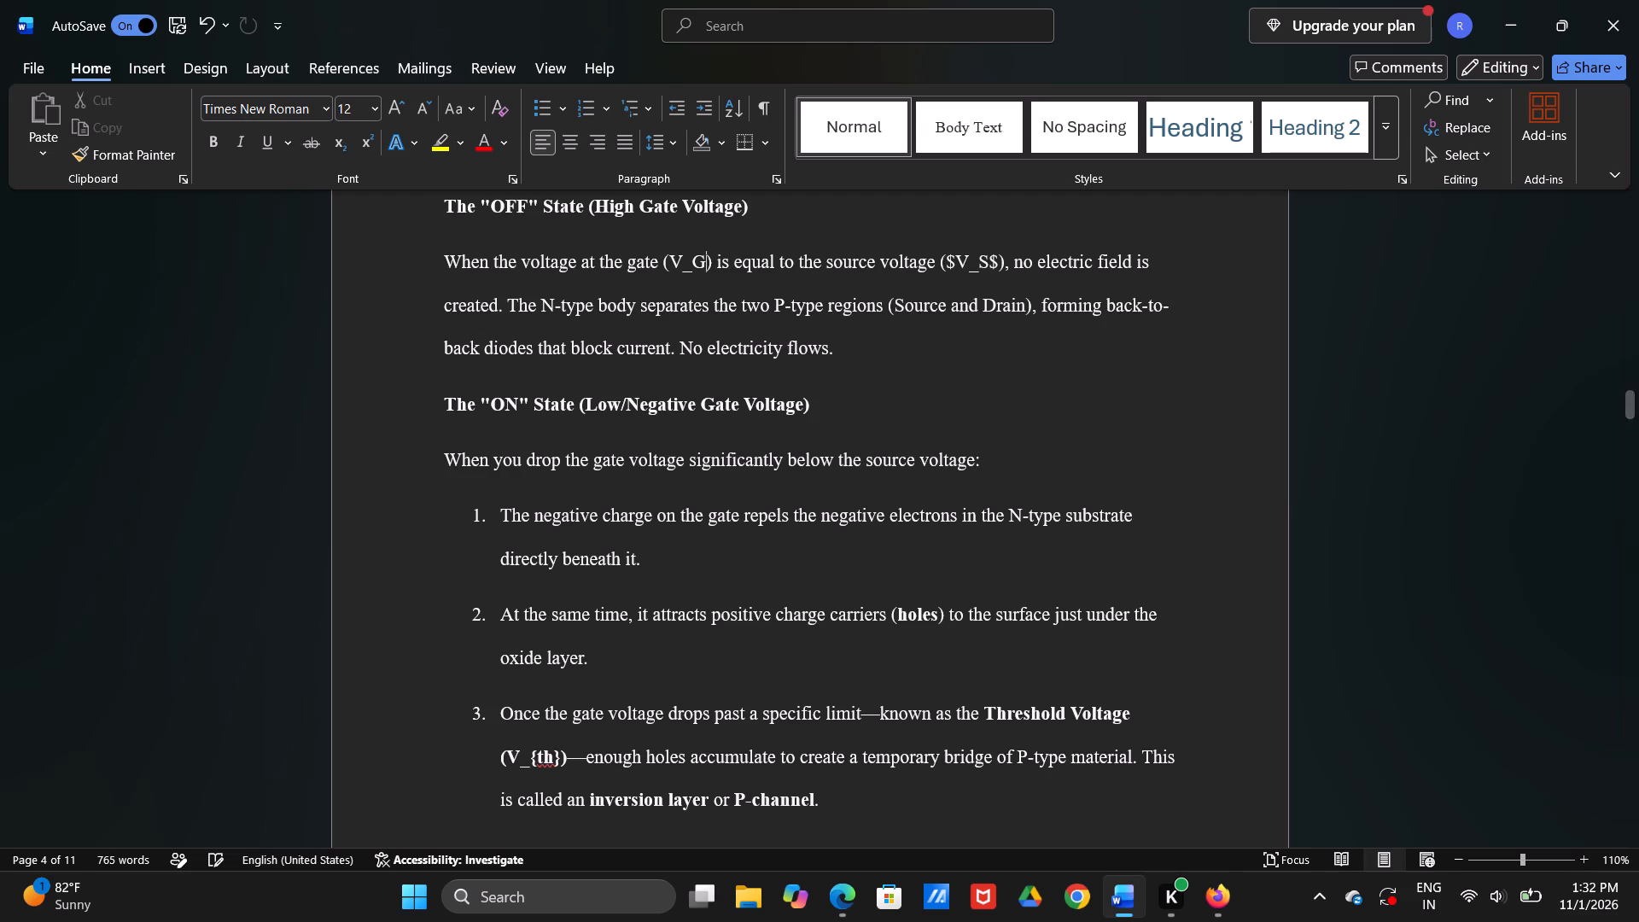
{"action": "left_click", "coordinate": [957, 259]}
{"action": "key", "text": "BackSpace"}
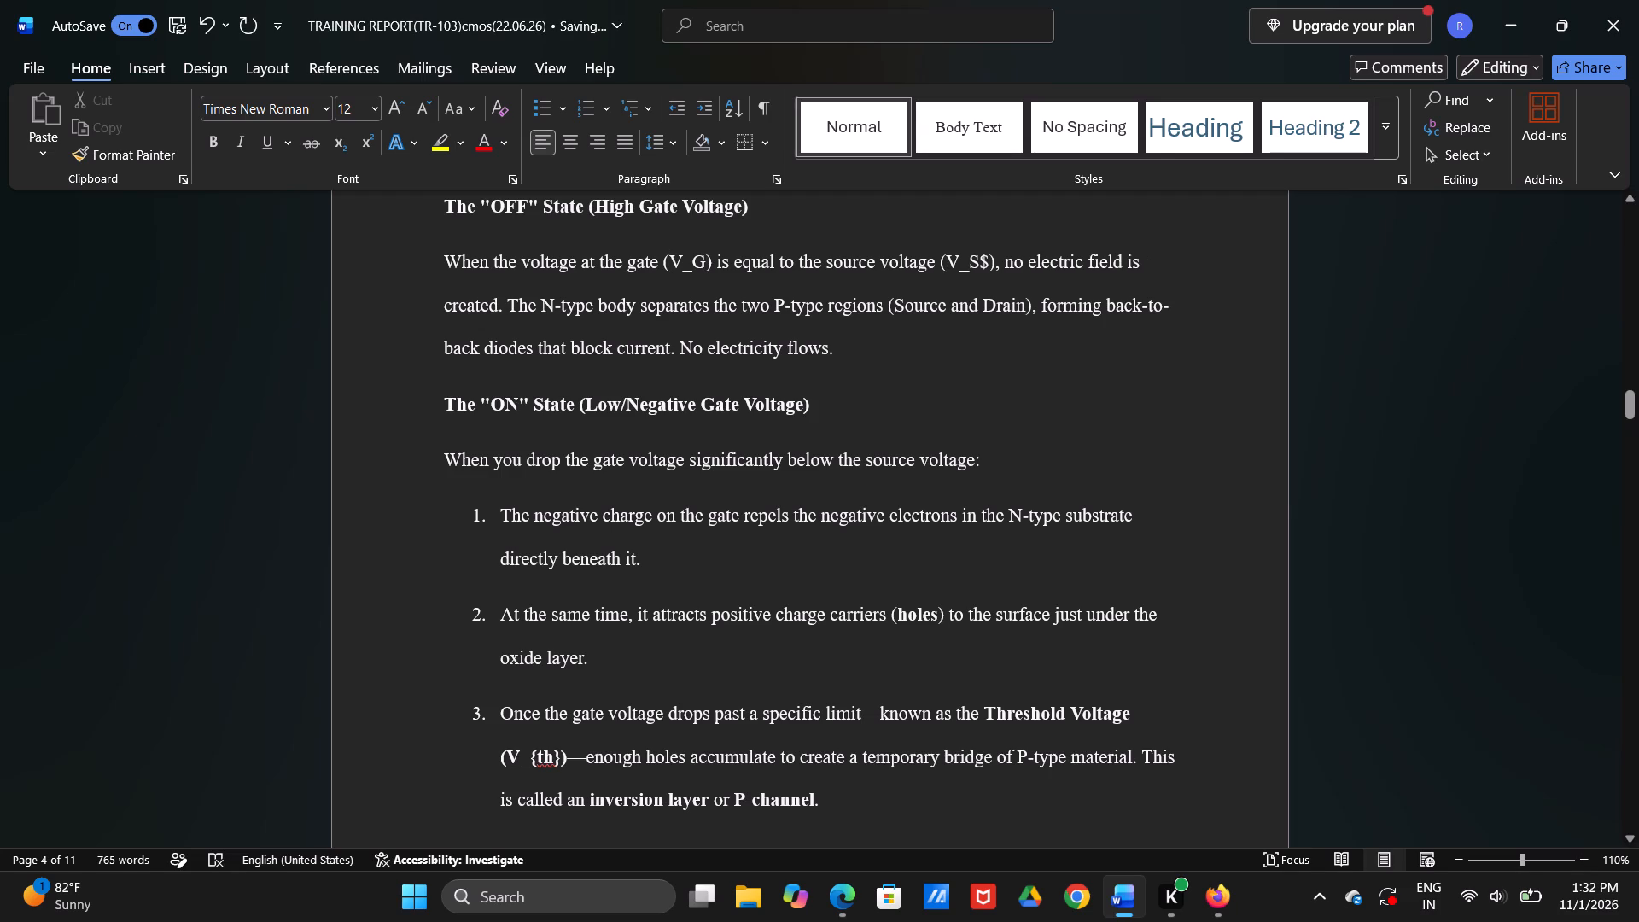
{"action": "left_click", "coordinate": [988, 263]}
{"action": "left_click", "coordinate": [703, 266]}
{"action": "type", "text": "ate"}
{"action": "left_click", "coordinate": [1006, 267]}
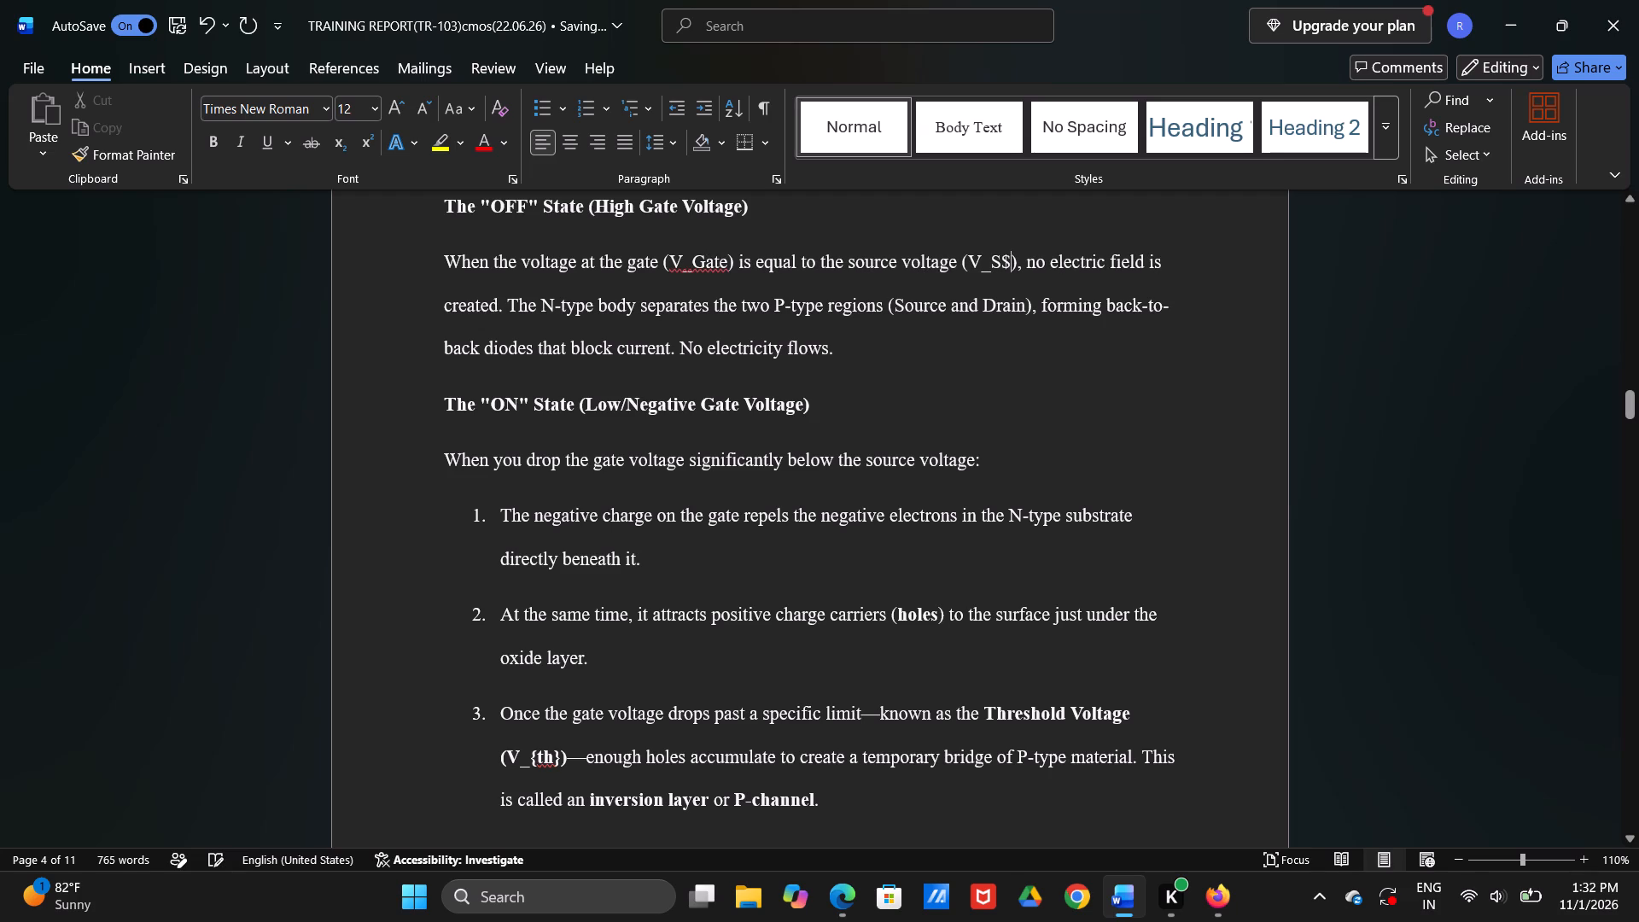
{"action": "key", "text": "BackSpace"}
{"action": "type", "text": "ours"}
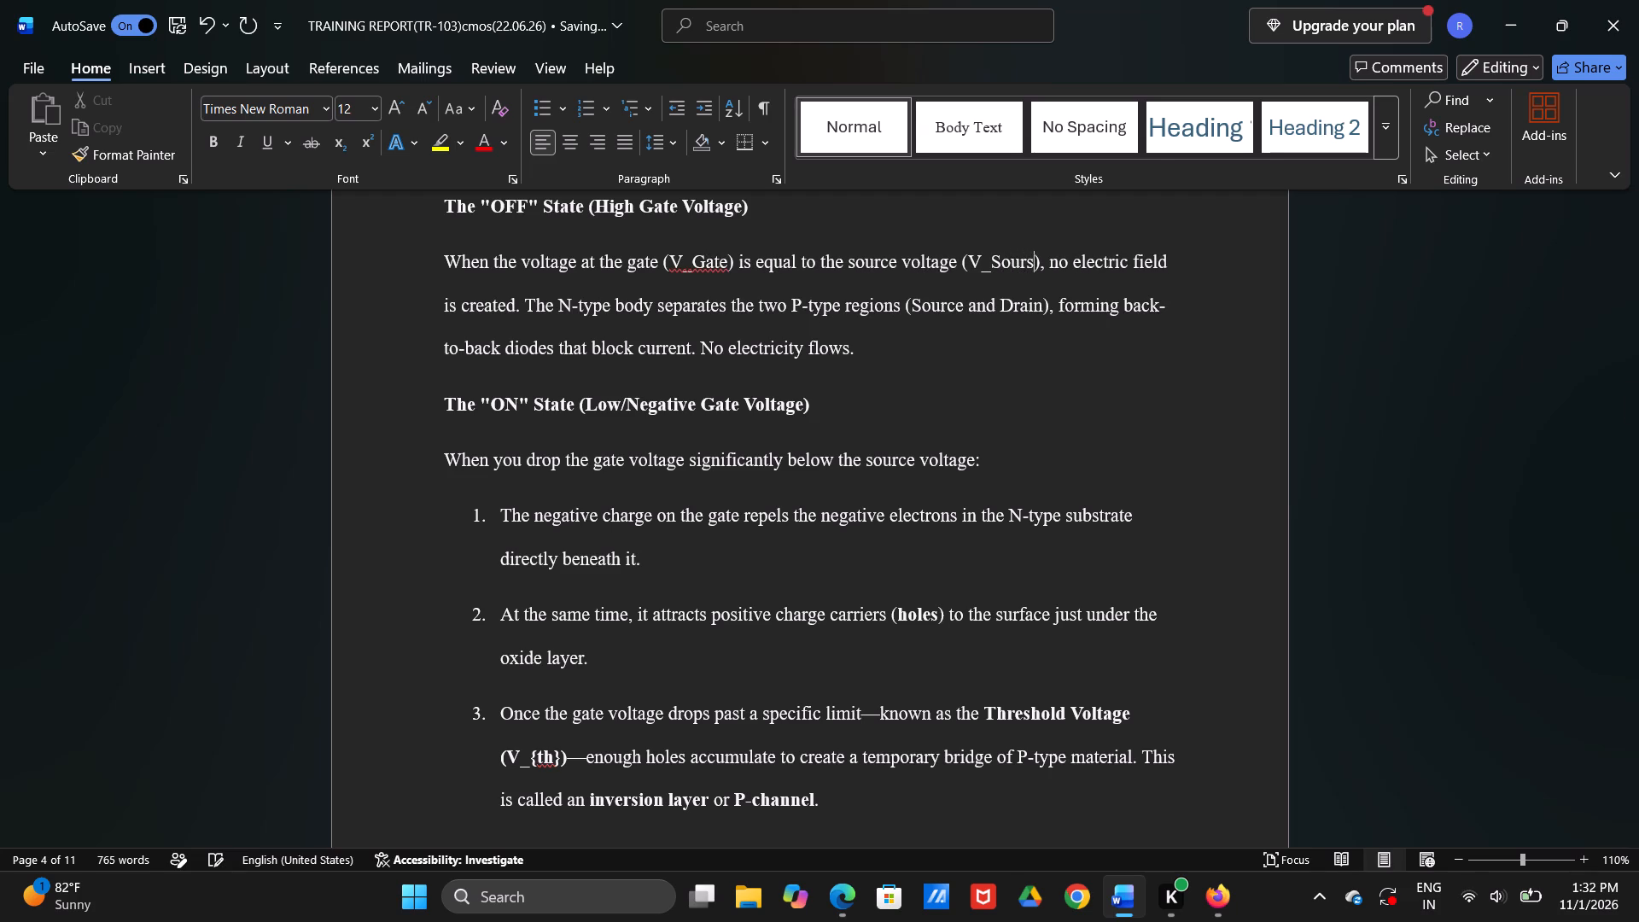
{"action": "key", "text": "BackSpace"}
{"action": "type", "text": "ce"}
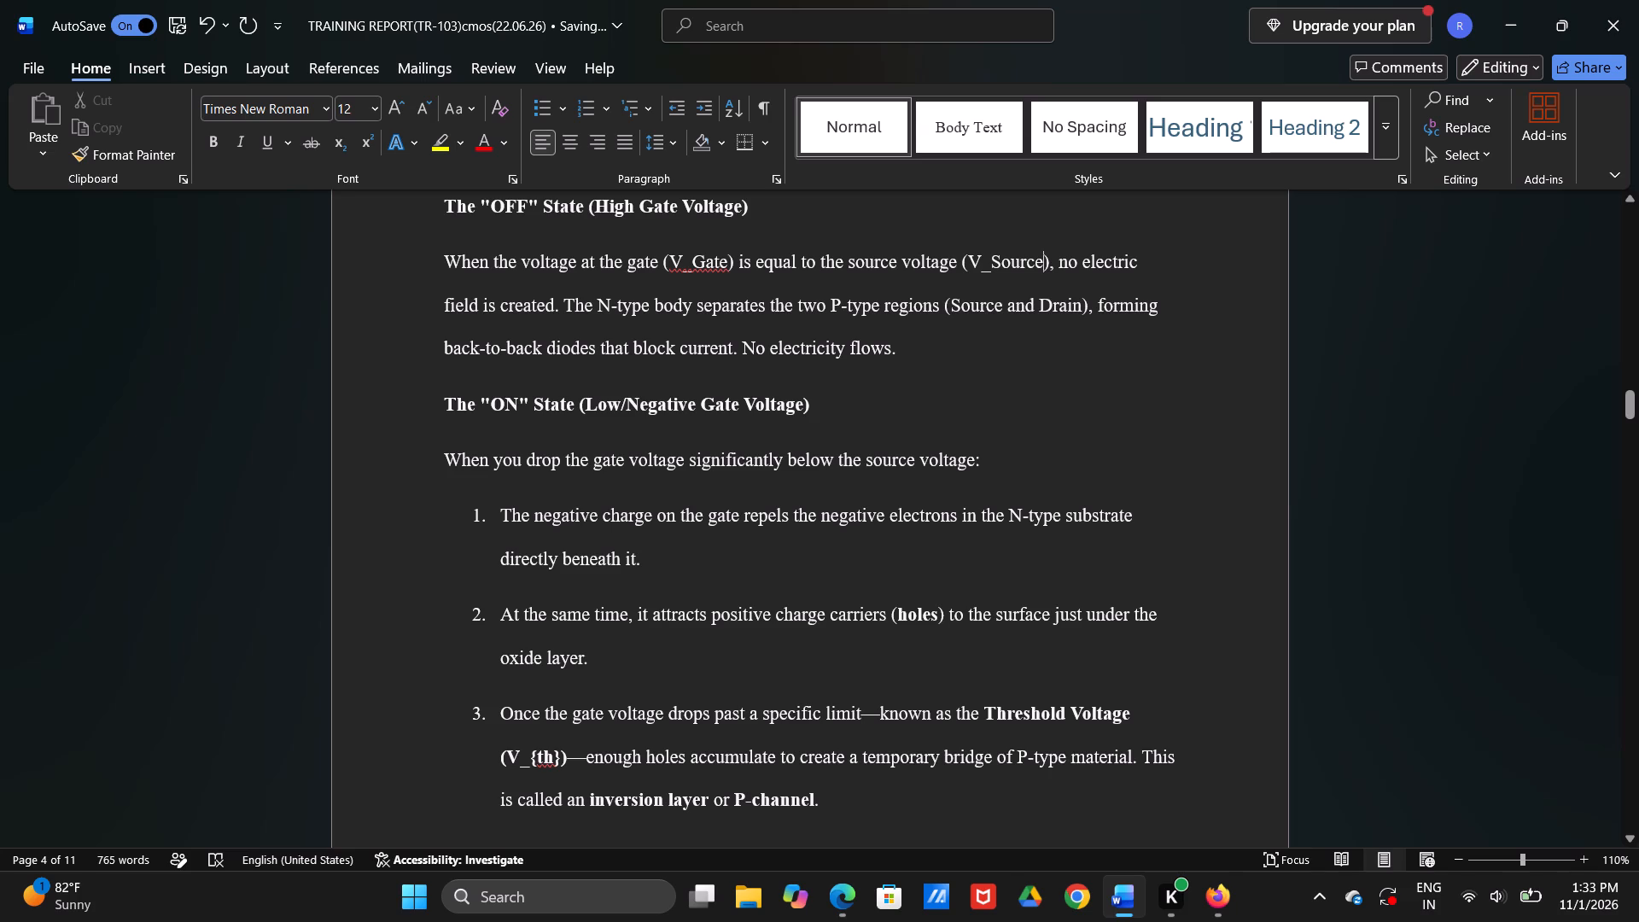
Delete "/Negative" from the "ON" State heading so it reads The "ON" State (Low Gate Voltage).
{"action": "left_click_drag", "start_coordinate": [624, 403], "coordinate": [811, 415]}
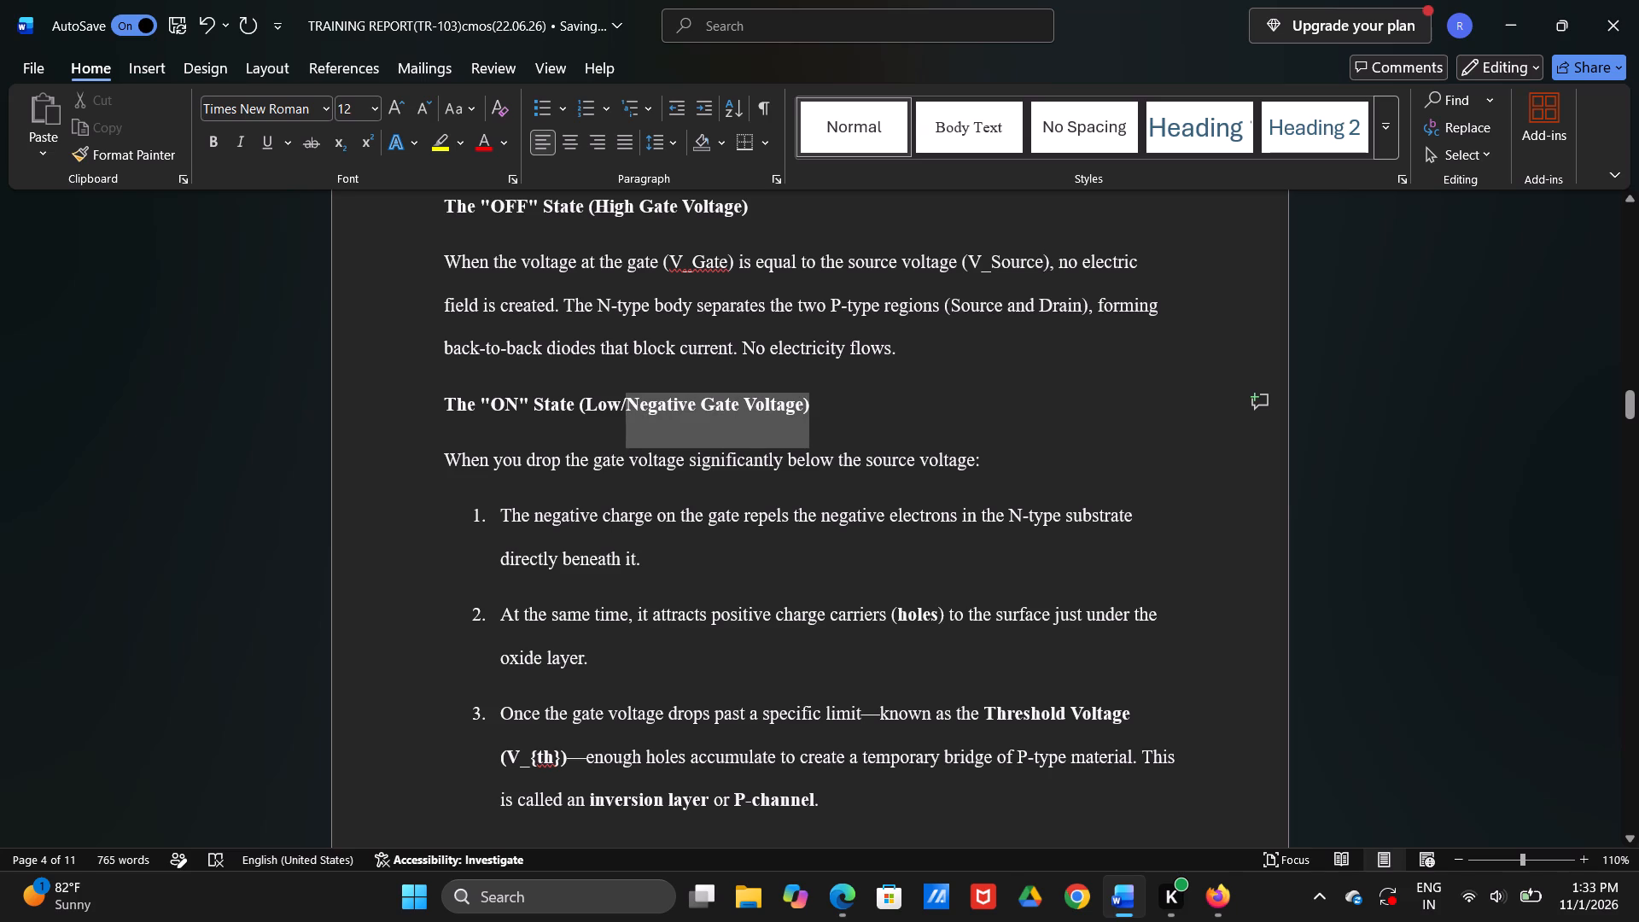
{"action": "left_click_drag", "start_coordinate": [811, 415], "coordinate": [812, 415]}
{"action": "left_click", "coordinate": [665, 400]}
{"action": "left_click_drag", "start_coordinate": [621, 407], "coordinate": [669, 411]}
{"action": "key", "text": "BackSpace"}
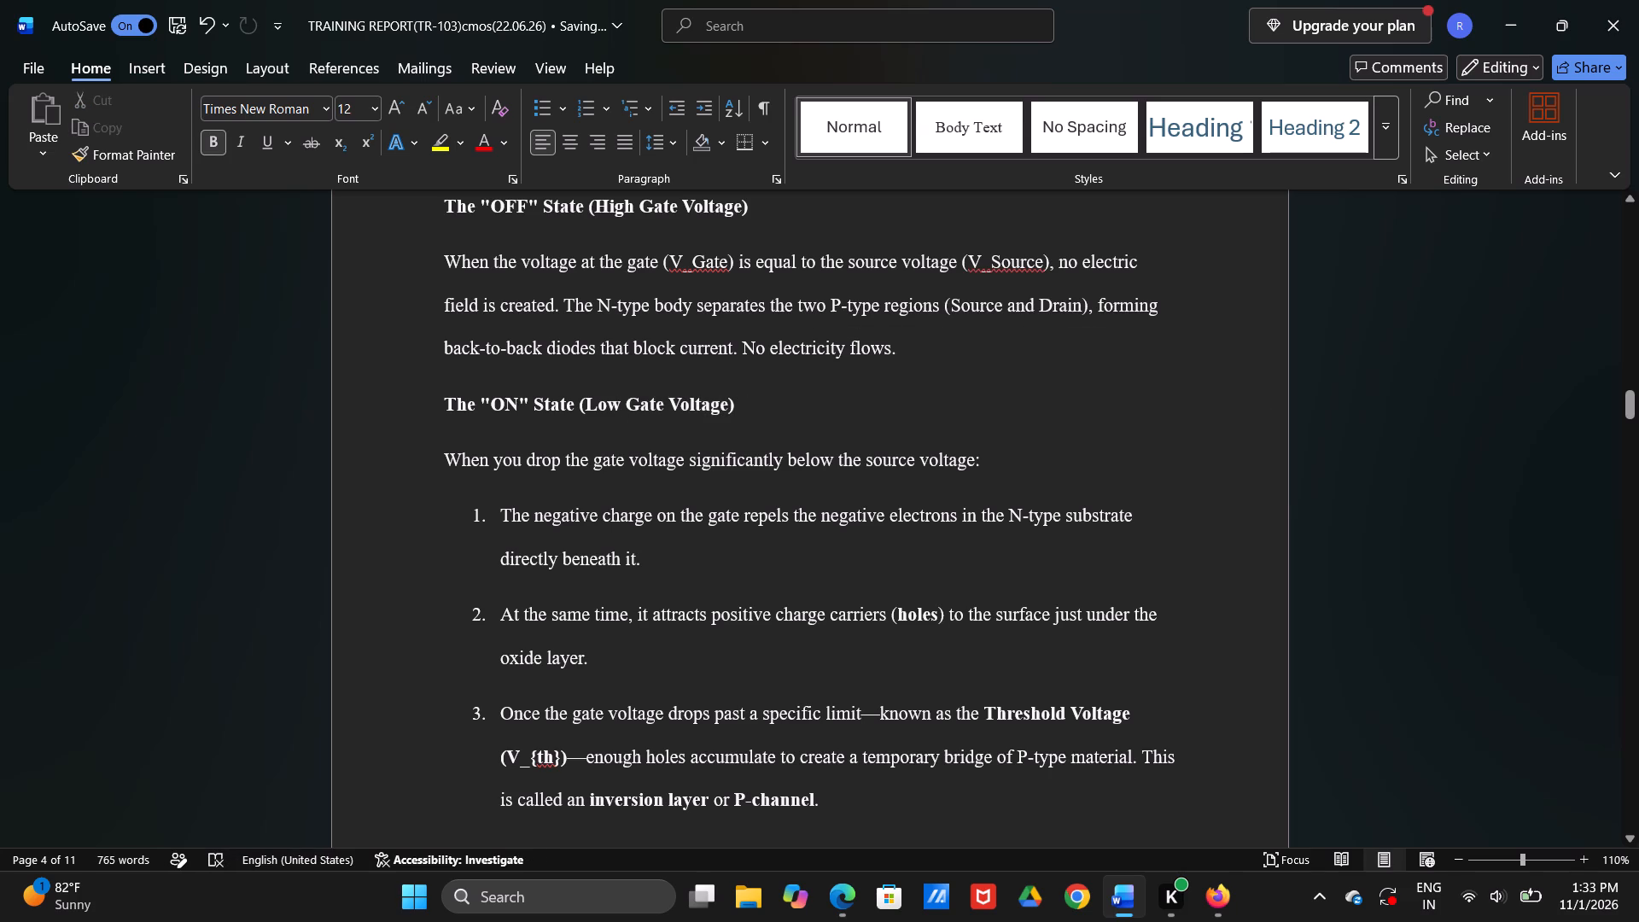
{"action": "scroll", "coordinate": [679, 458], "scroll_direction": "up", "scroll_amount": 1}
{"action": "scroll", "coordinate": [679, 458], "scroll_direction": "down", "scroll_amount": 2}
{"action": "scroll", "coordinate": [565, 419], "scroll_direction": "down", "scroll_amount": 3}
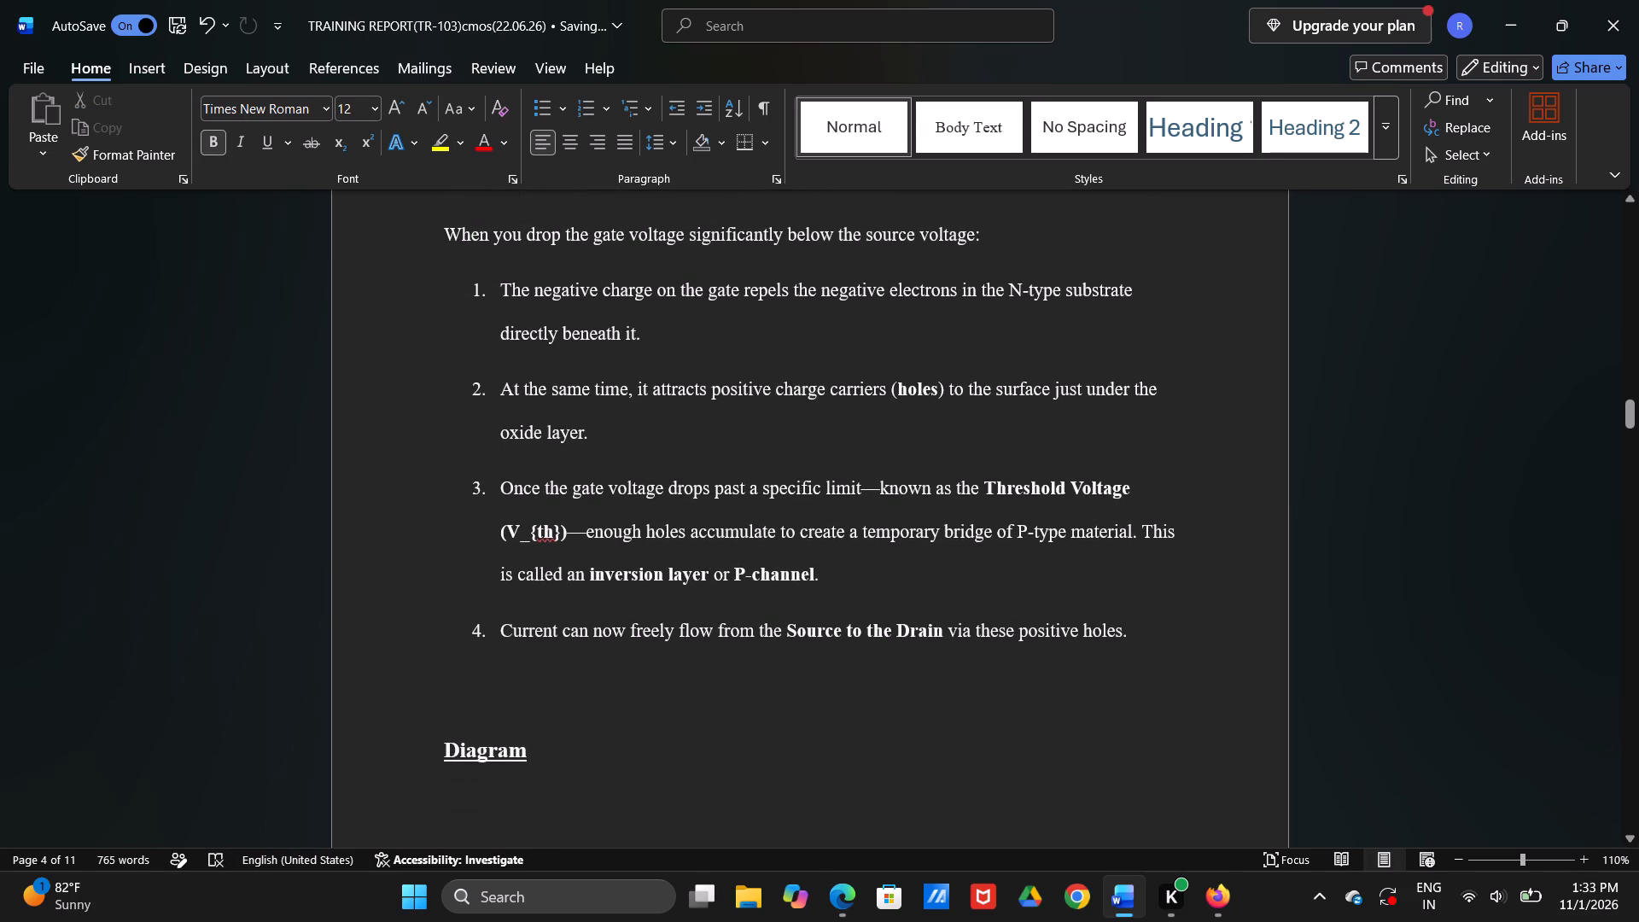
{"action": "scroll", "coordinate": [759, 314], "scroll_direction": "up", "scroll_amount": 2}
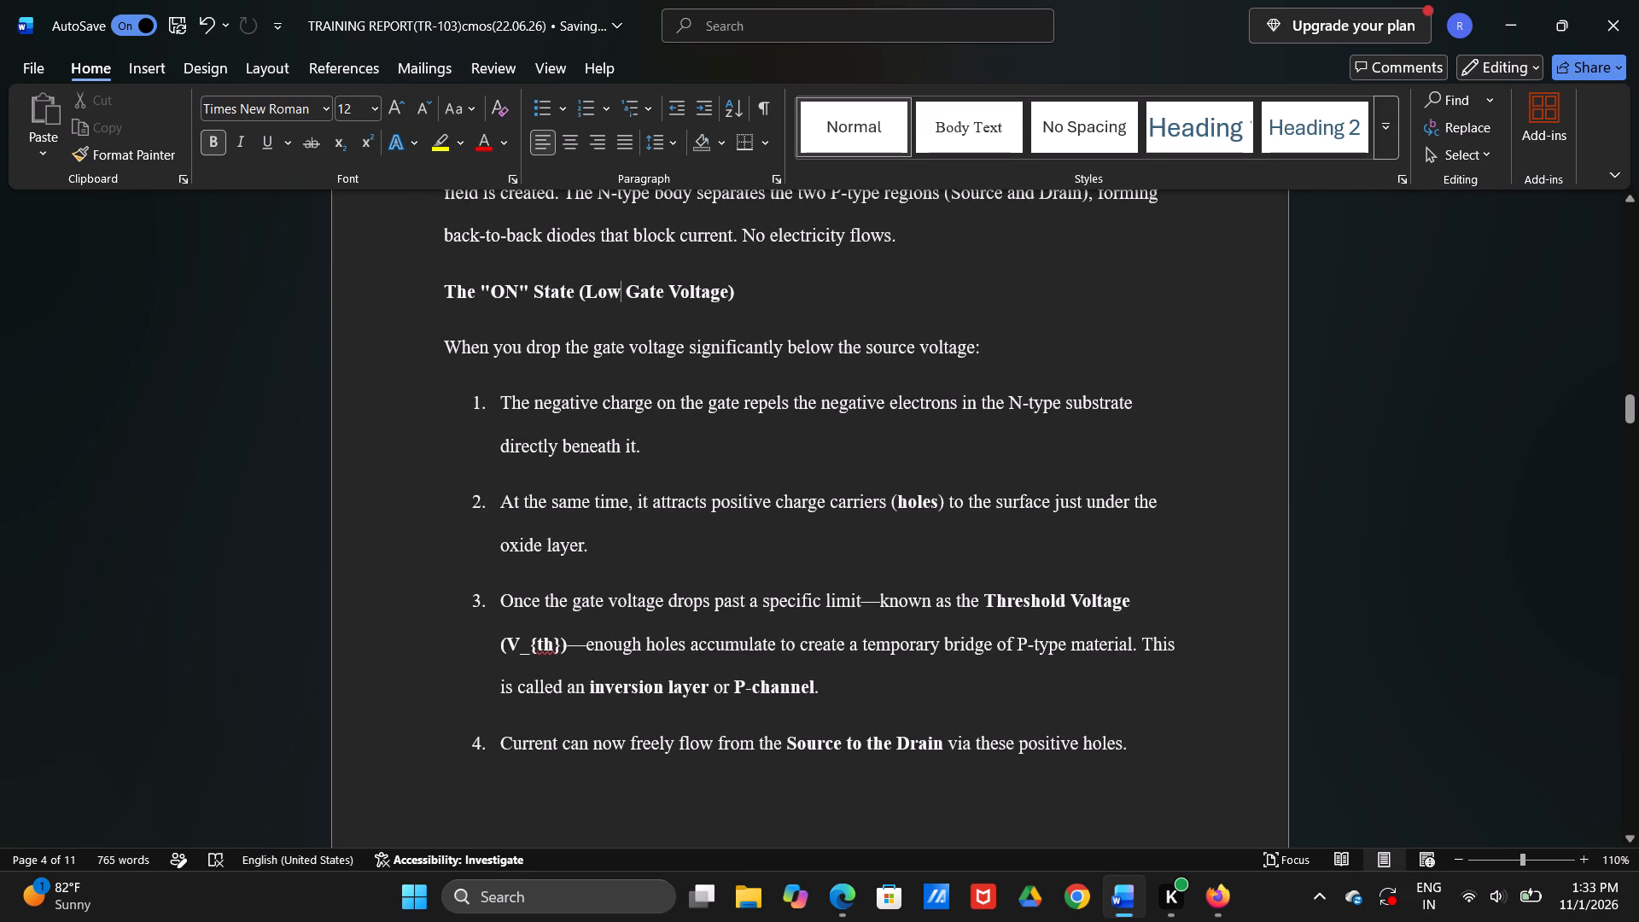
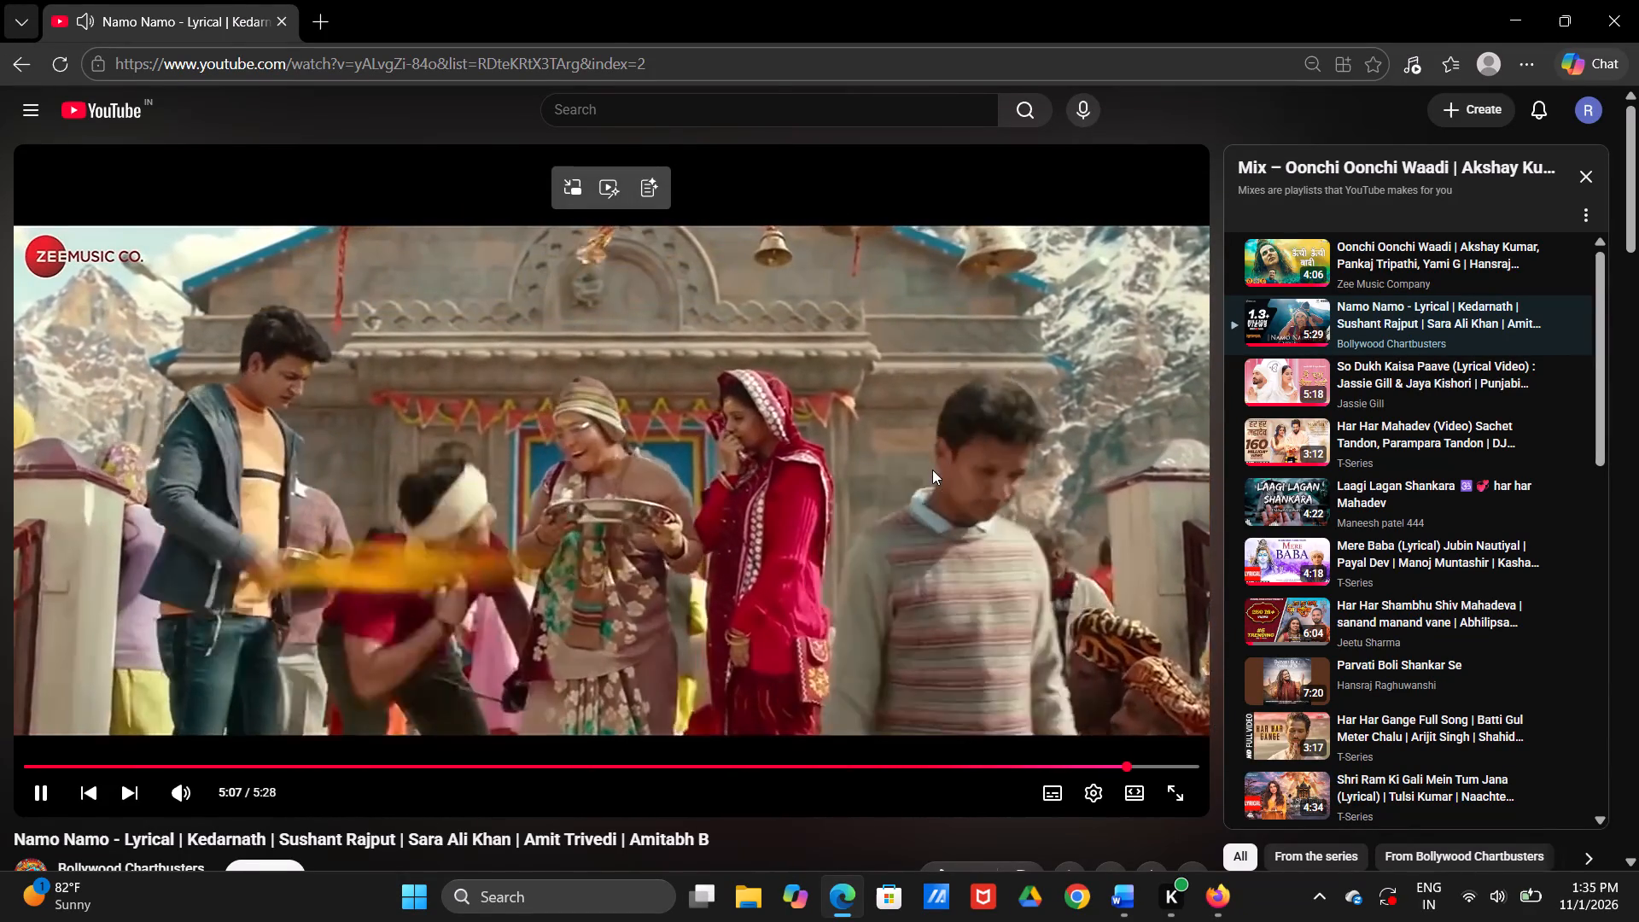
Return to the training report in Word and replace "negative" with "minus" before "charge on the gate" in item 1 of the "ON" State list.
{"action": "key", "text": "alt+Tab"}
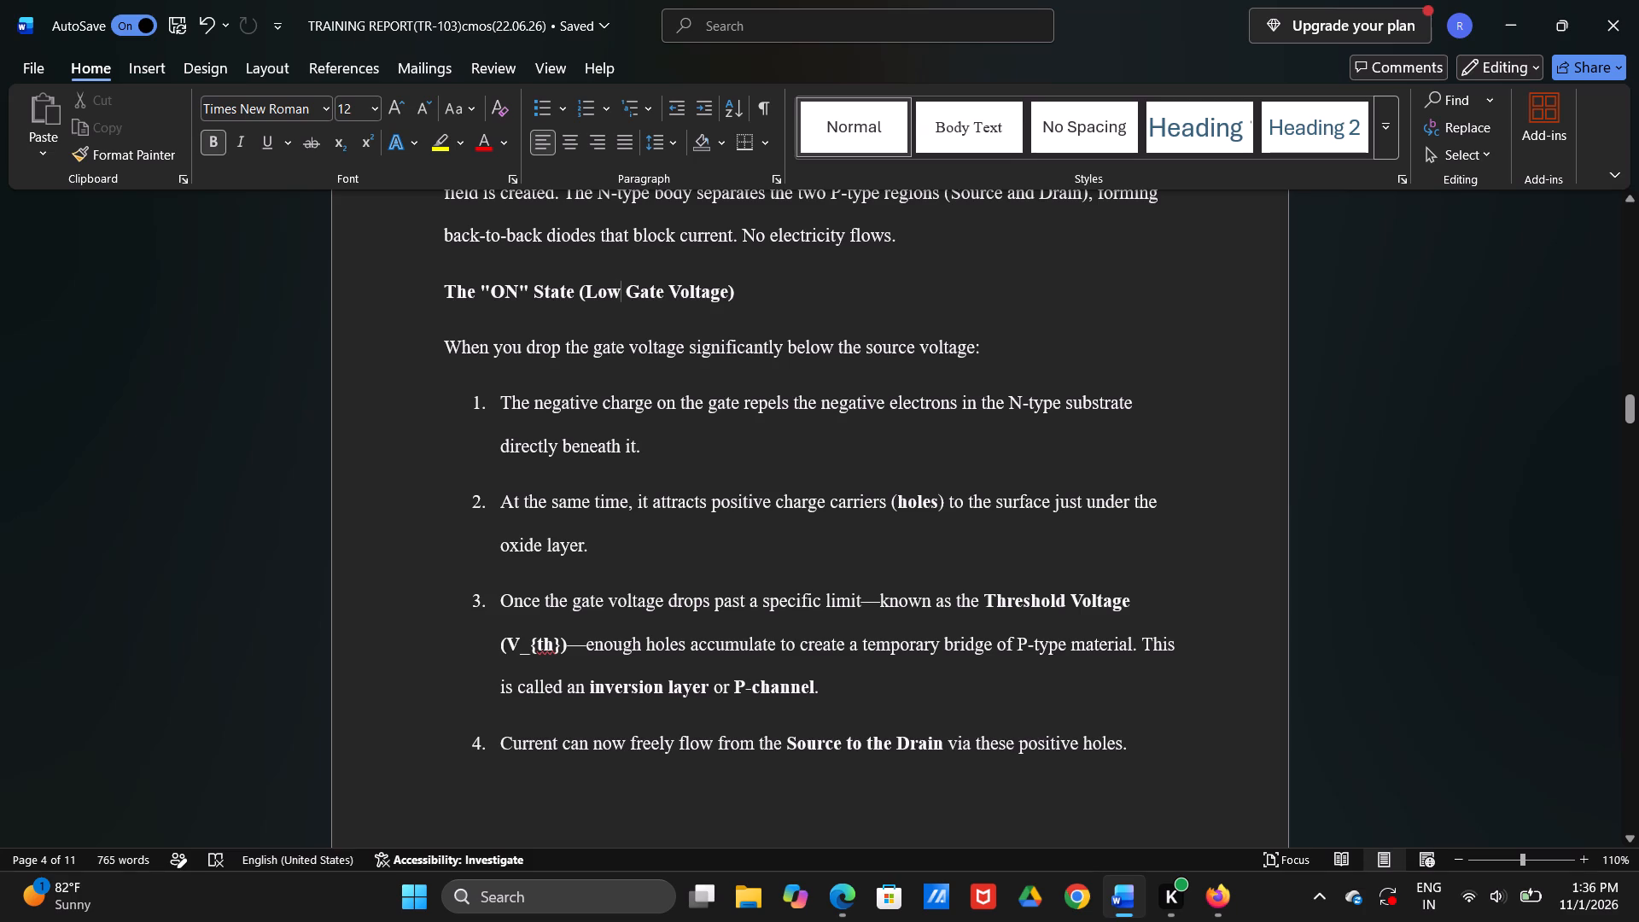
{"action": "scroll", "coordinate": [579, 354], "scroll_direction": "down", "scroll_amount": 2}
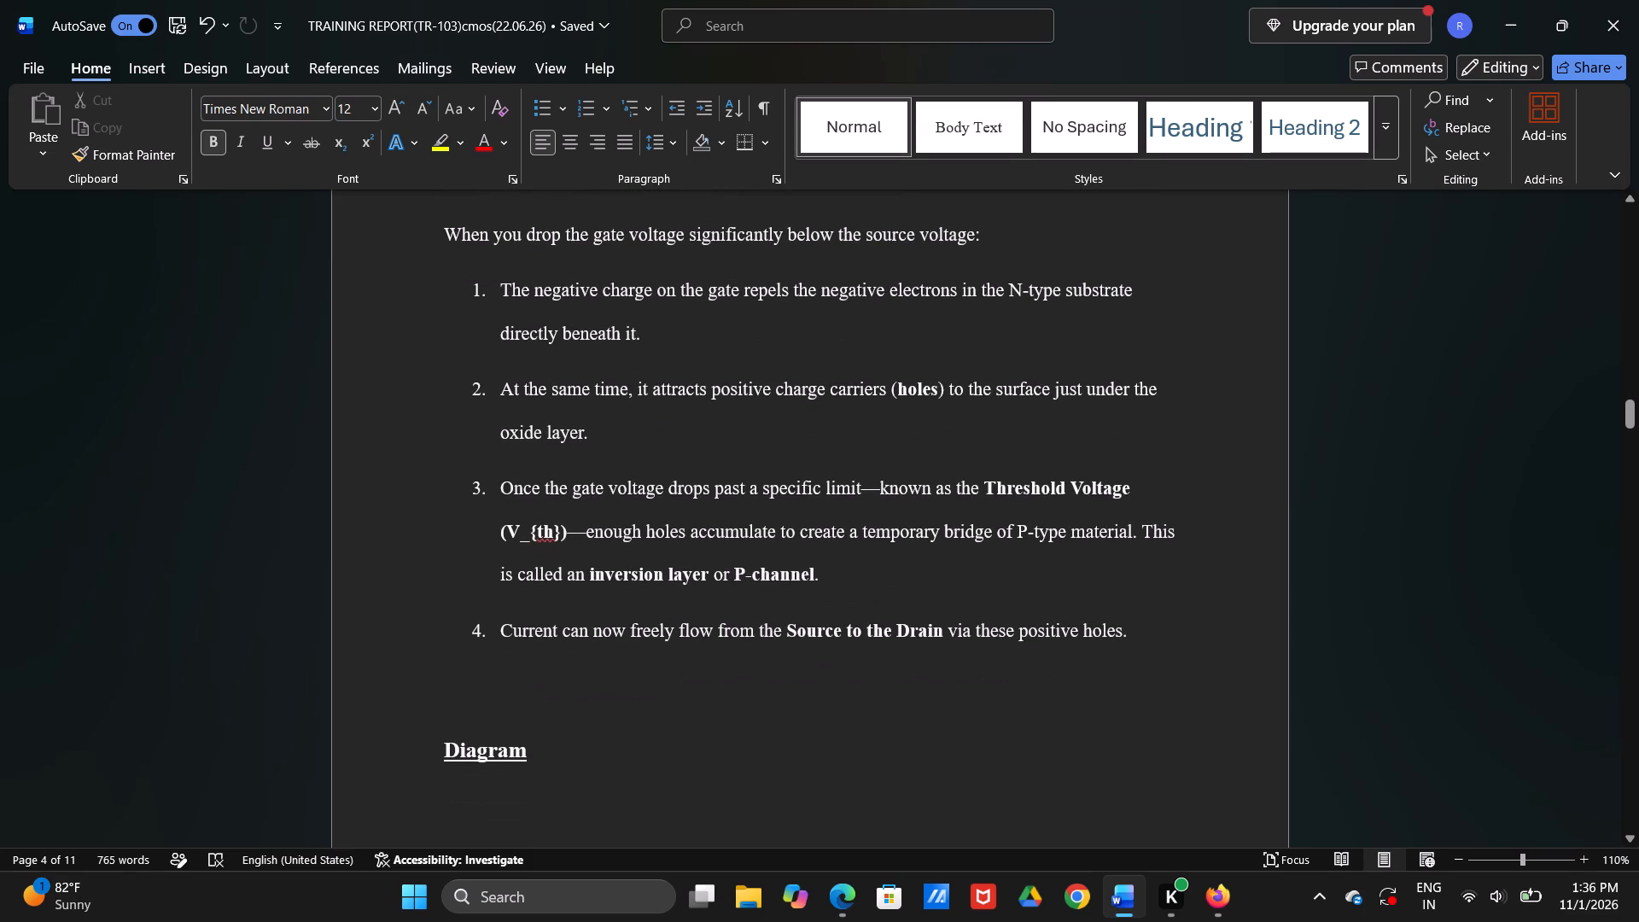
{"action": "left_click", "coordinate": [599, 295]}
{"action": "key", "text": "BackSpace"}
{"action": "key", "text": "BackSpace"}
{"action": "key", "text": "BackSpace"}
{"action": "key", "text": "BackSpace"}
{"action": "key", "text": "BackSpace"}
{"action": "key", "text": "BackSpace"}
{"action": "key", "text": "BackSpace"}
{"action": "key", "text": "BackSpace"}
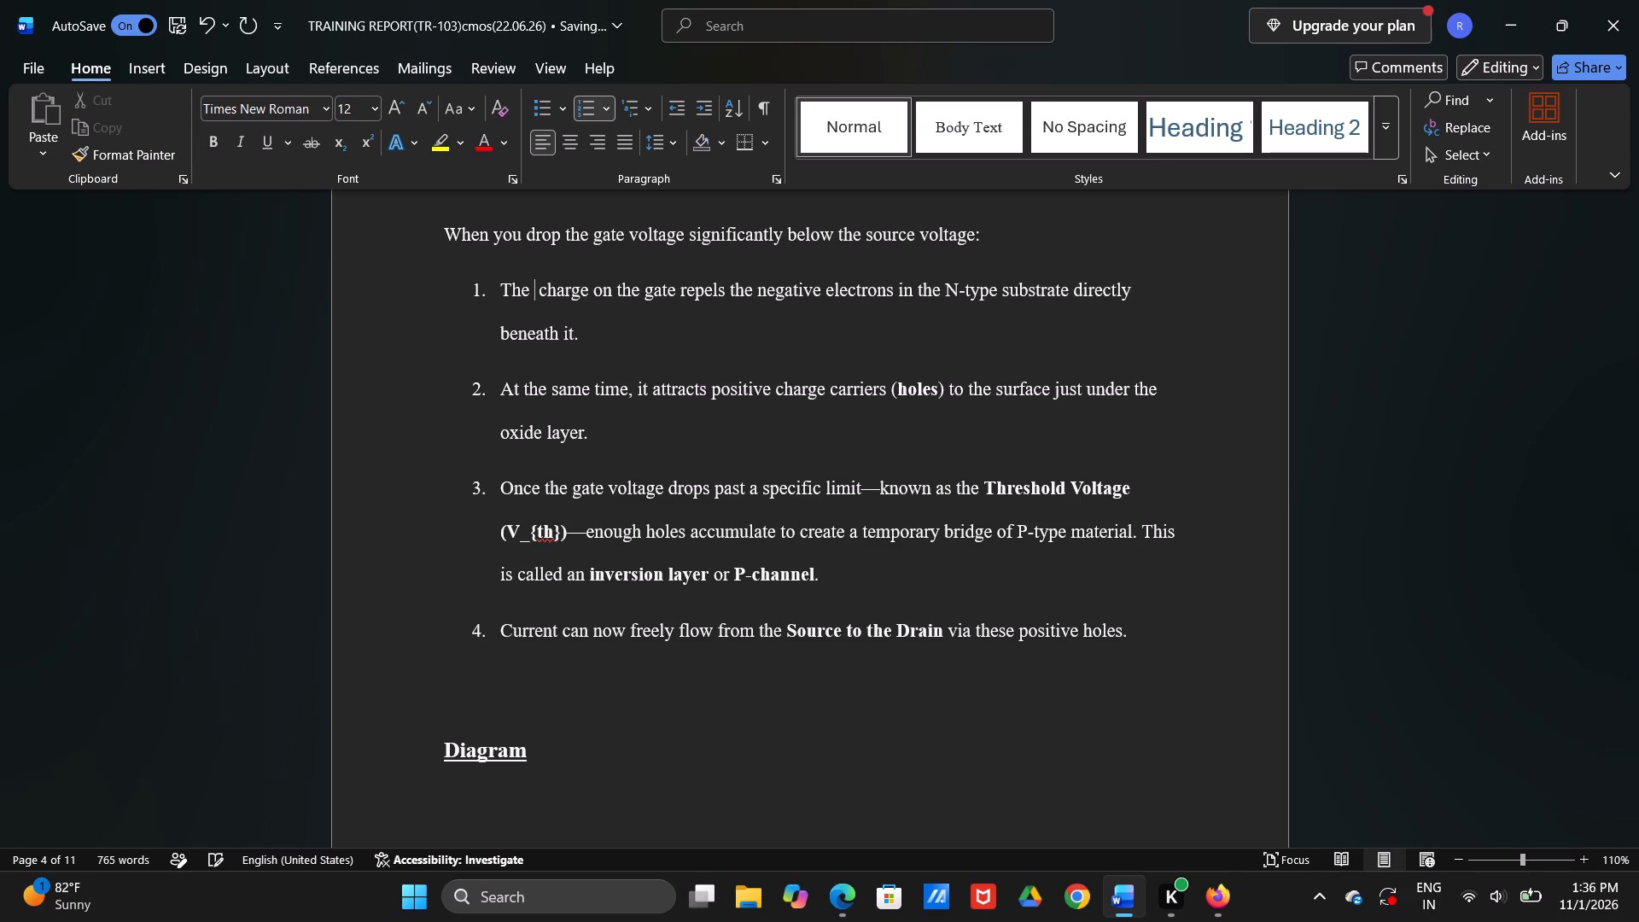
{"action": "type", "text": "minus"}
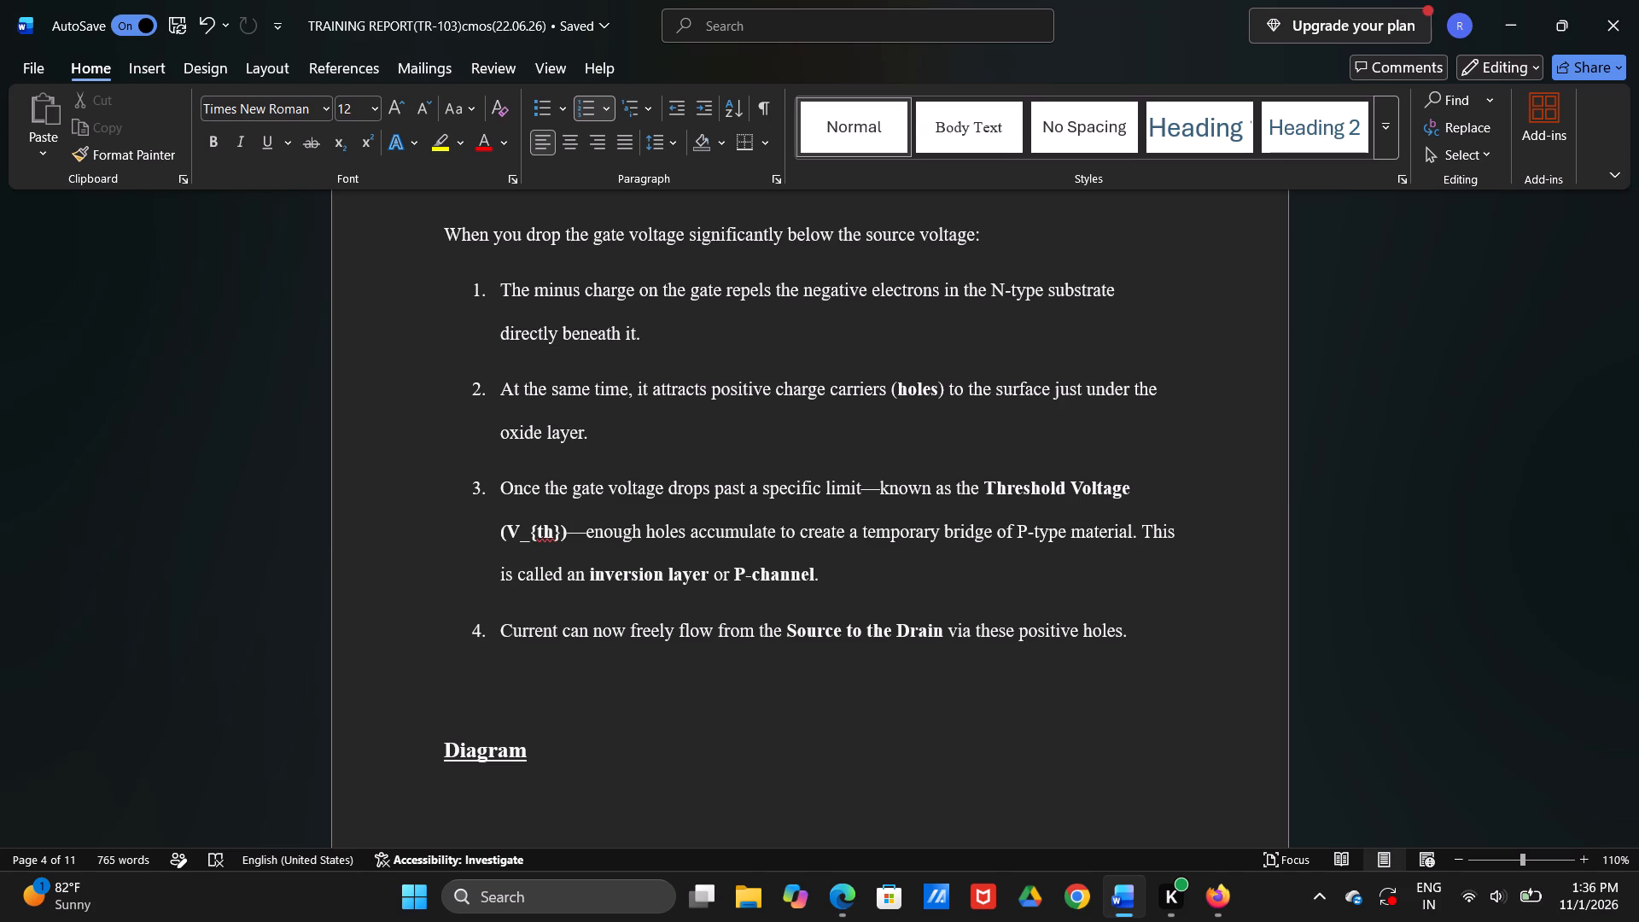
Switch to Edge to pause the YouTube song So Dukh Kaisa Paave, and return to the training report in Word.
{"action": "key", "text": "alt+Tab"}
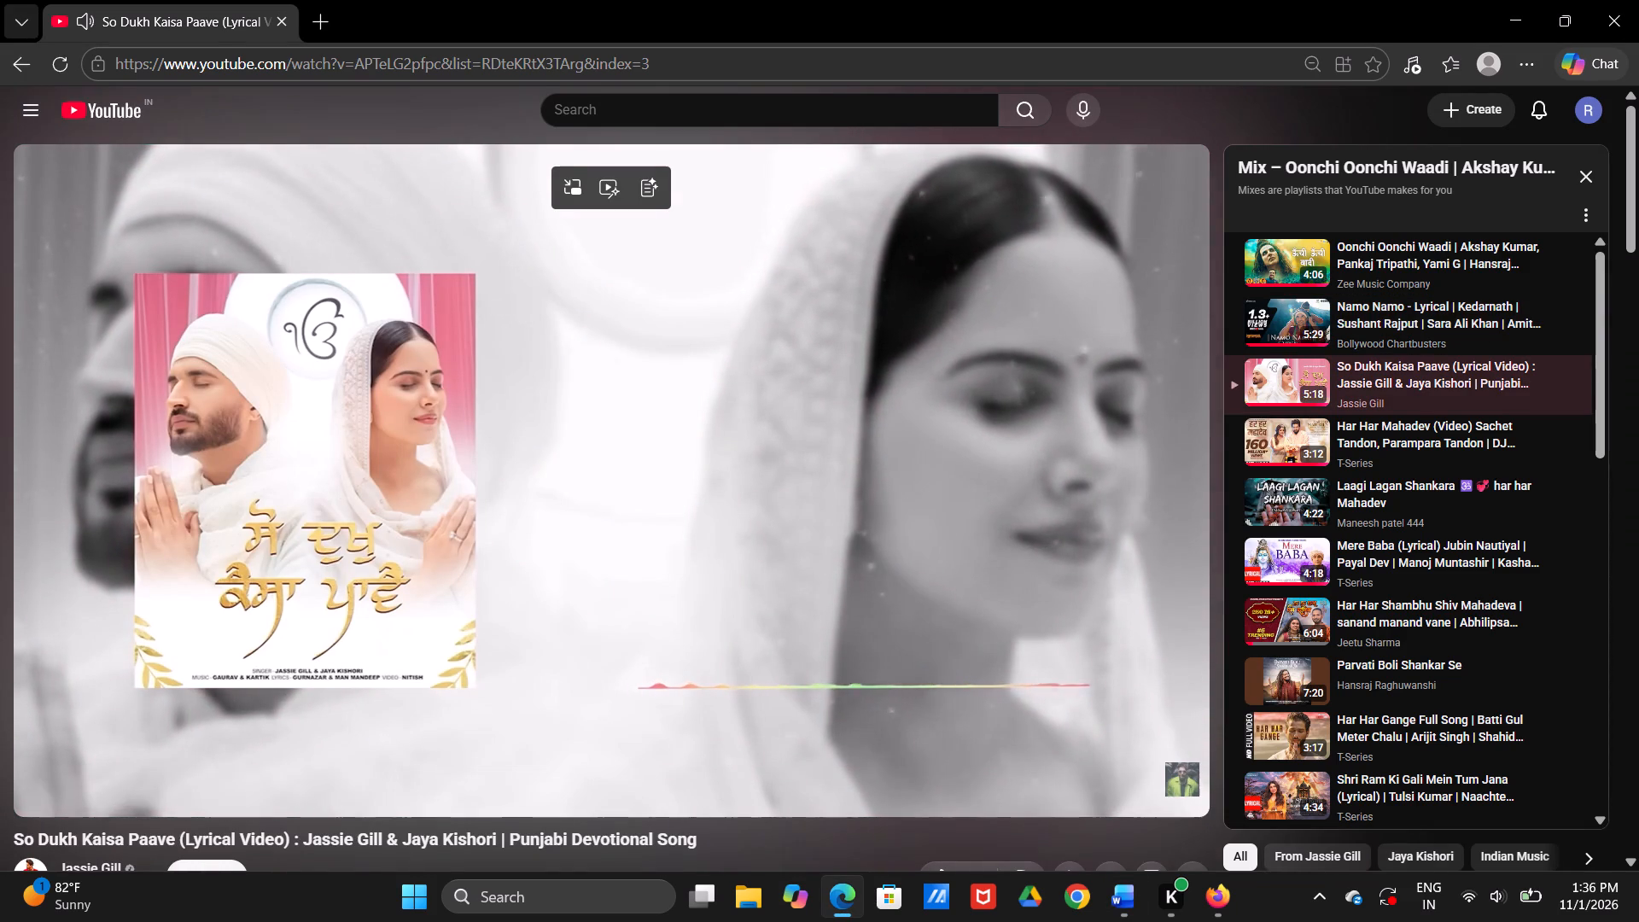
{"action": "left_click", "coordinate": [781, 309]}
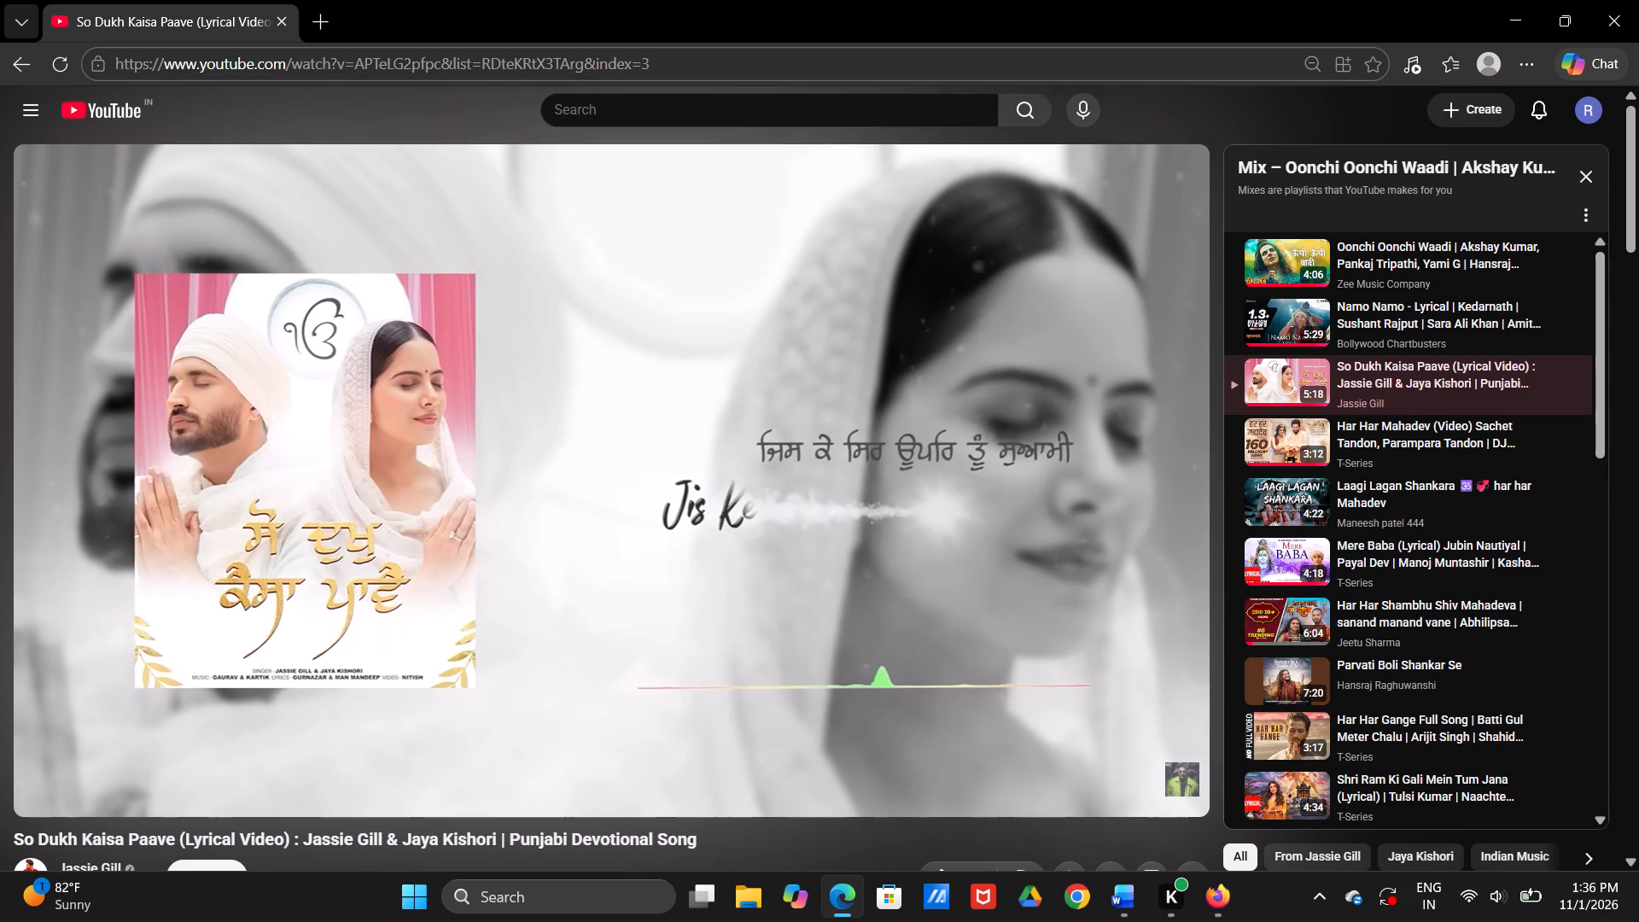
{"action": "key", "text": "alt+Tab"}
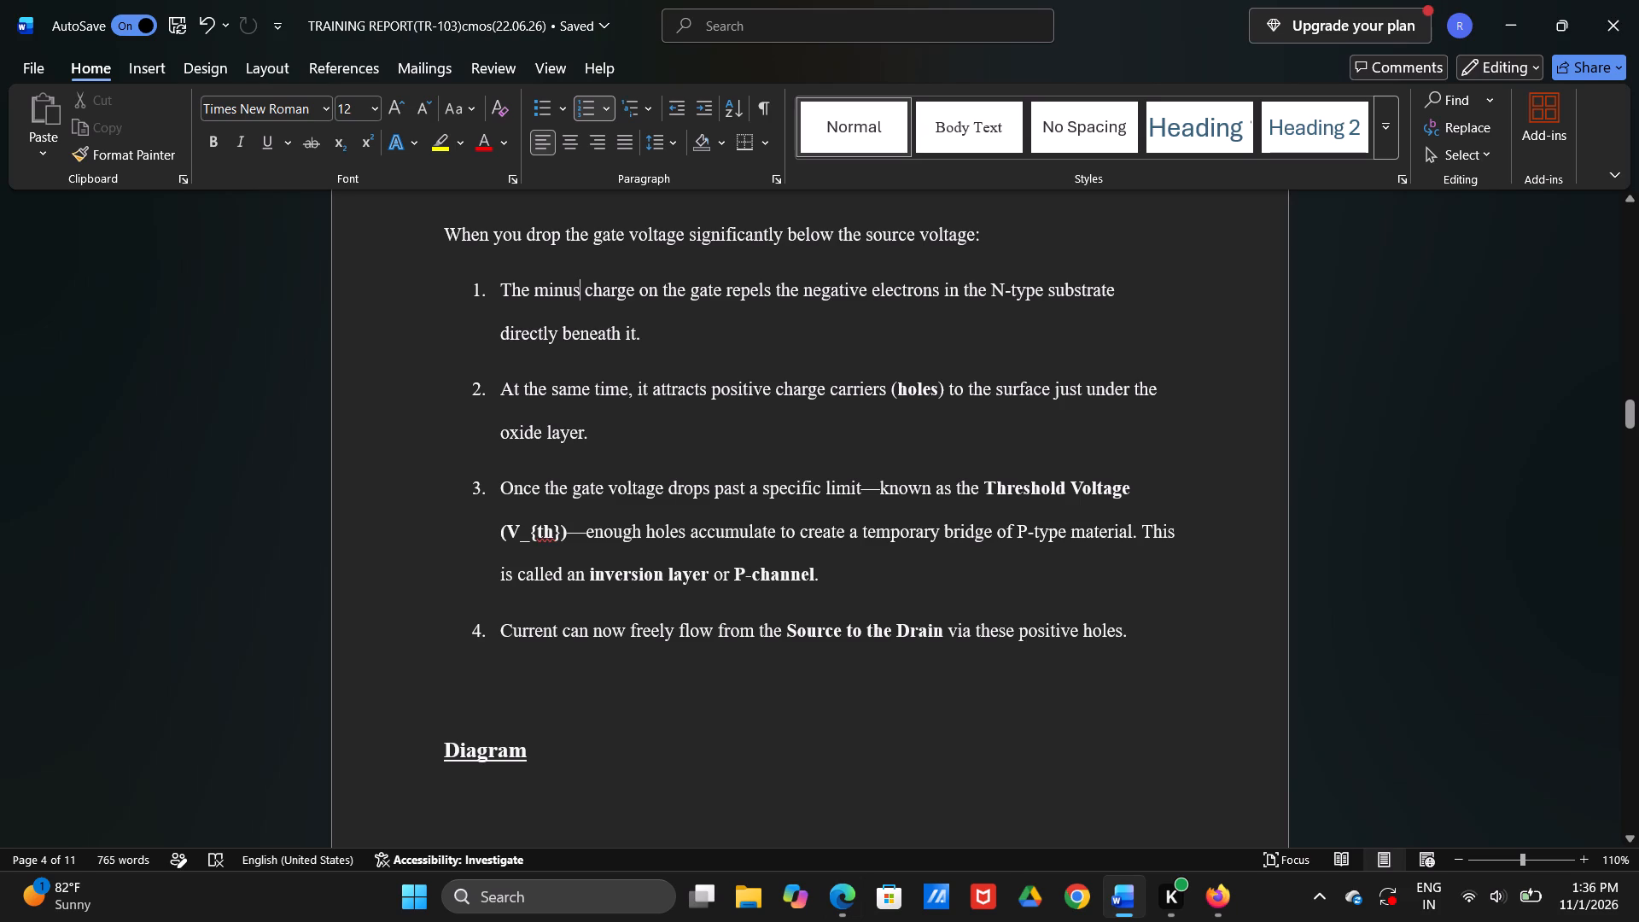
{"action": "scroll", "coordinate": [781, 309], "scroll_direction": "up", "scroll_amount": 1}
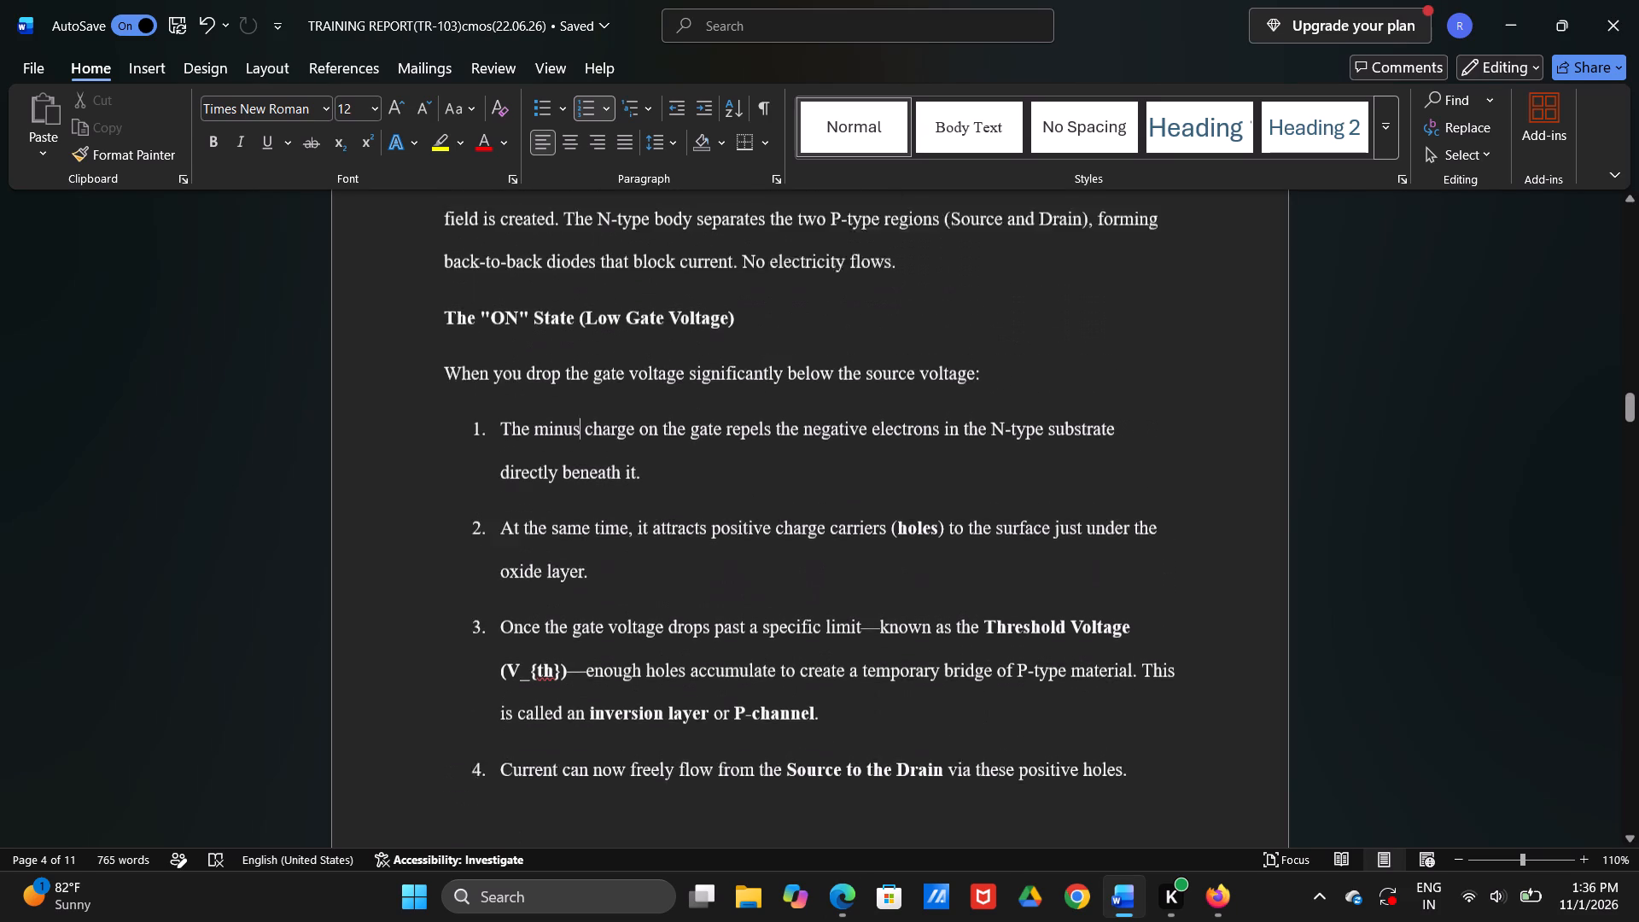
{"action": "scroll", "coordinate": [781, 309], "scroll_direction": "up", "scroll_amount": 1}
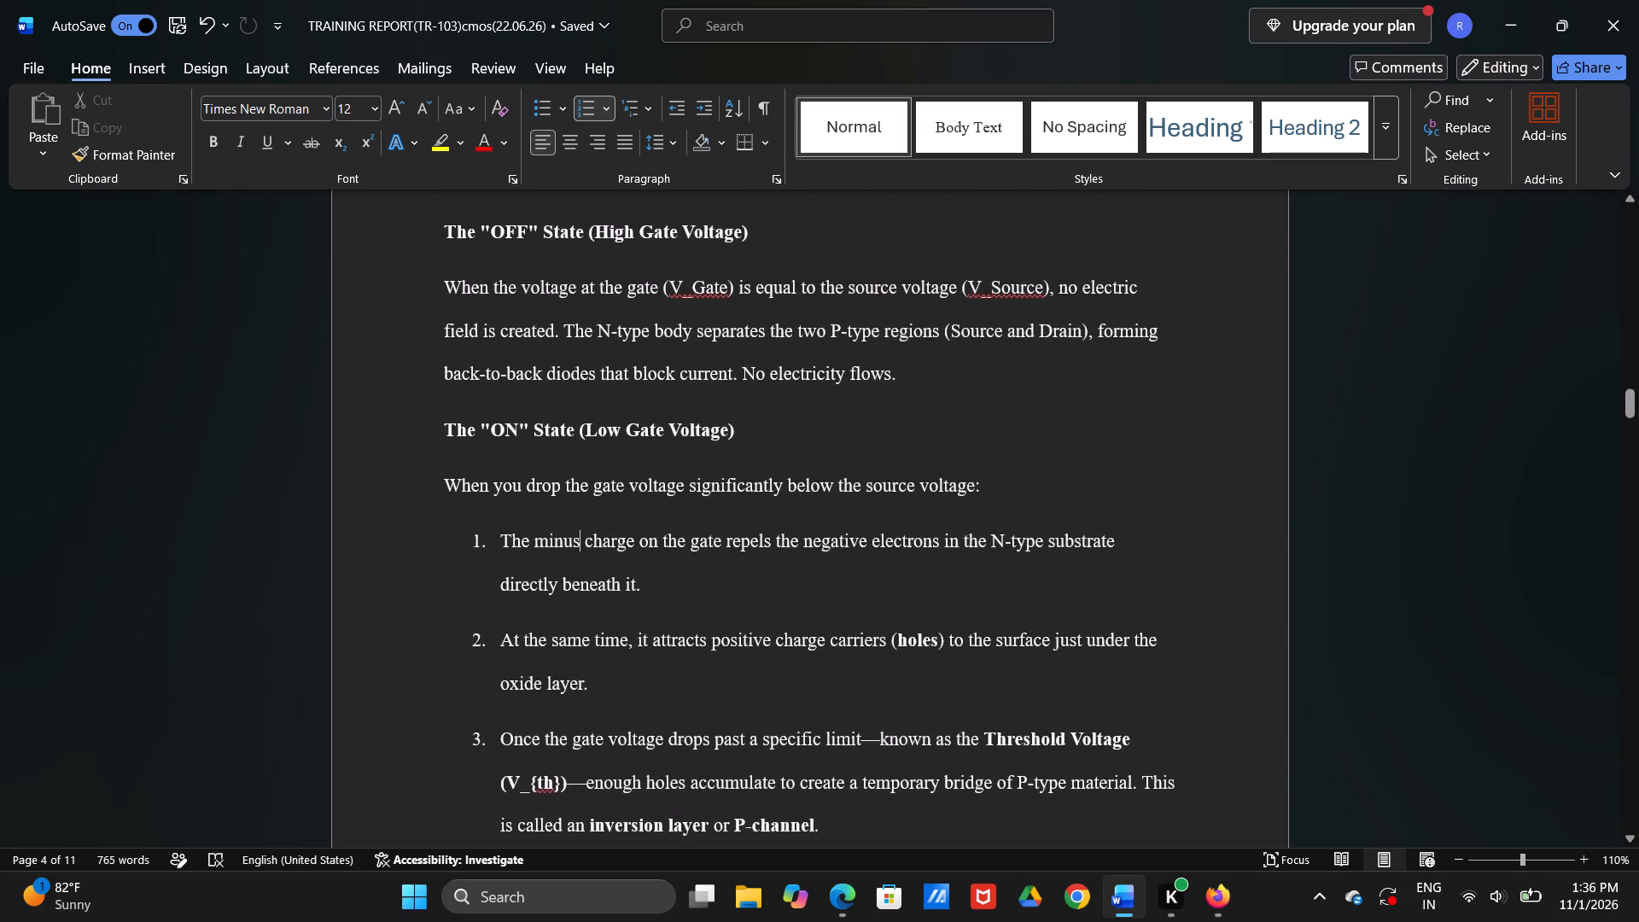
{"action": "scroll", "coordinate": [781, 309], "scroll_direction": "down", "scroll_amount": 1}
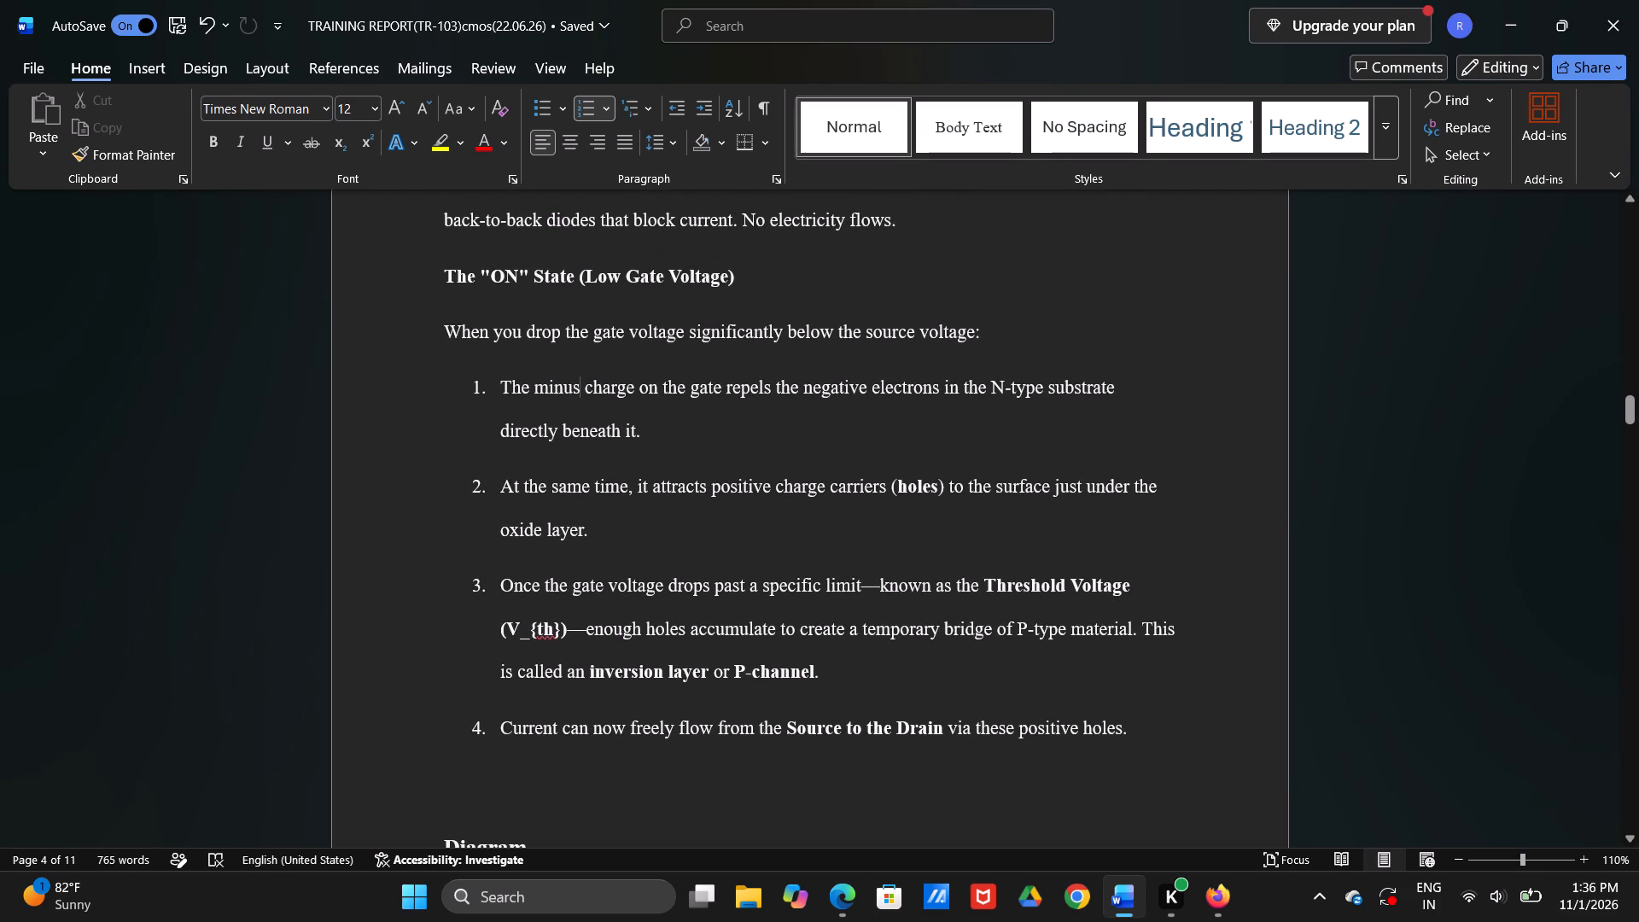
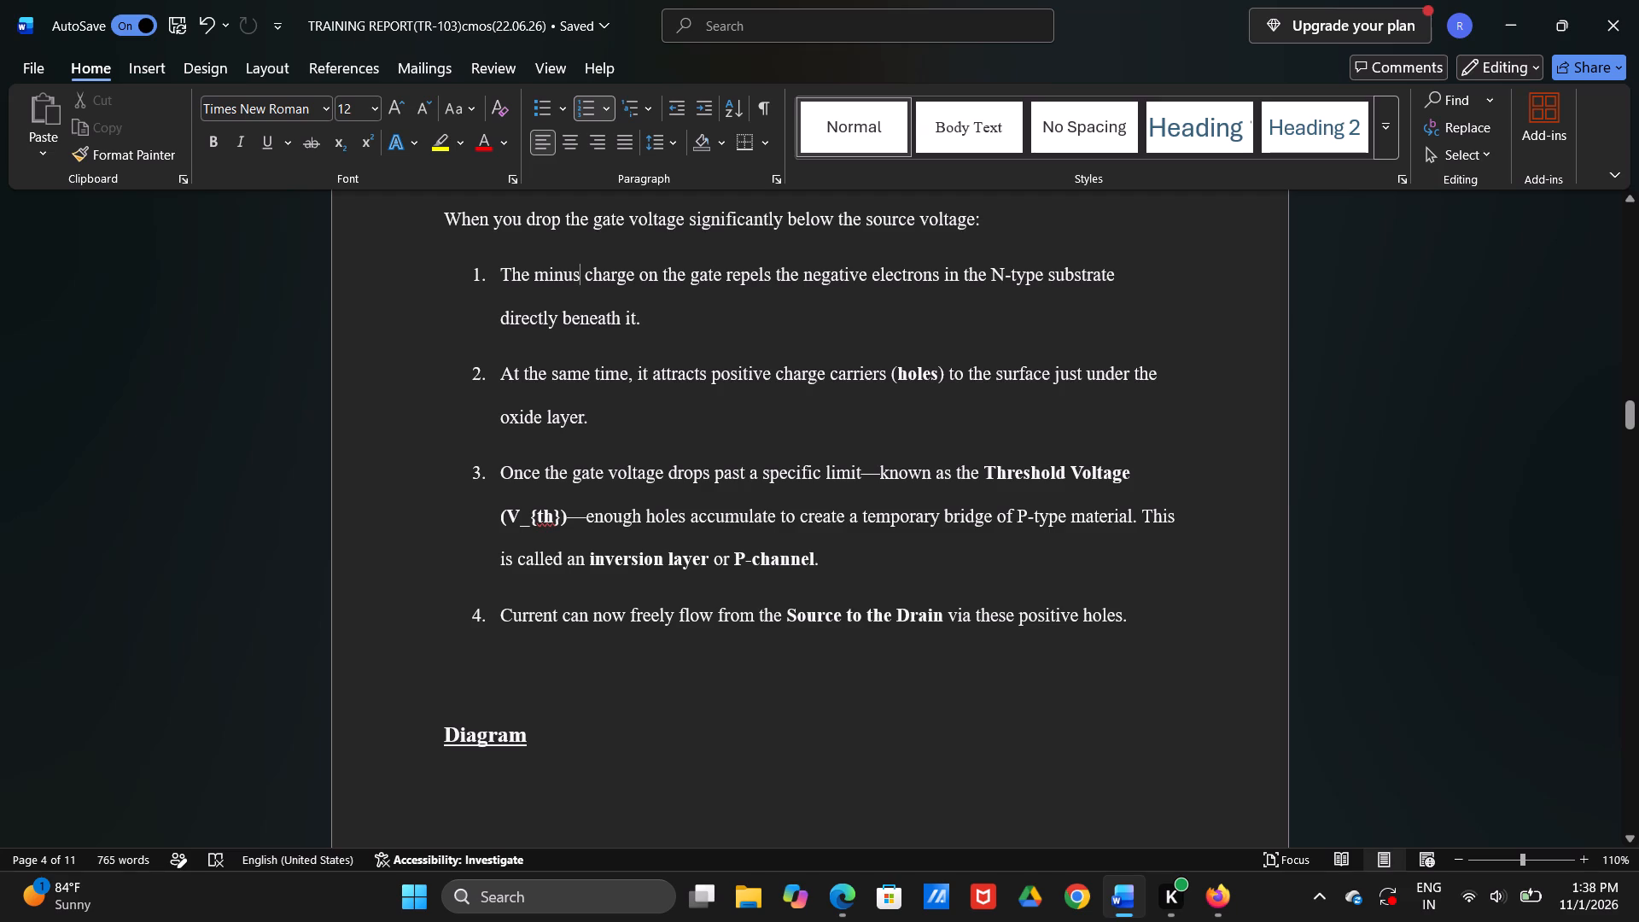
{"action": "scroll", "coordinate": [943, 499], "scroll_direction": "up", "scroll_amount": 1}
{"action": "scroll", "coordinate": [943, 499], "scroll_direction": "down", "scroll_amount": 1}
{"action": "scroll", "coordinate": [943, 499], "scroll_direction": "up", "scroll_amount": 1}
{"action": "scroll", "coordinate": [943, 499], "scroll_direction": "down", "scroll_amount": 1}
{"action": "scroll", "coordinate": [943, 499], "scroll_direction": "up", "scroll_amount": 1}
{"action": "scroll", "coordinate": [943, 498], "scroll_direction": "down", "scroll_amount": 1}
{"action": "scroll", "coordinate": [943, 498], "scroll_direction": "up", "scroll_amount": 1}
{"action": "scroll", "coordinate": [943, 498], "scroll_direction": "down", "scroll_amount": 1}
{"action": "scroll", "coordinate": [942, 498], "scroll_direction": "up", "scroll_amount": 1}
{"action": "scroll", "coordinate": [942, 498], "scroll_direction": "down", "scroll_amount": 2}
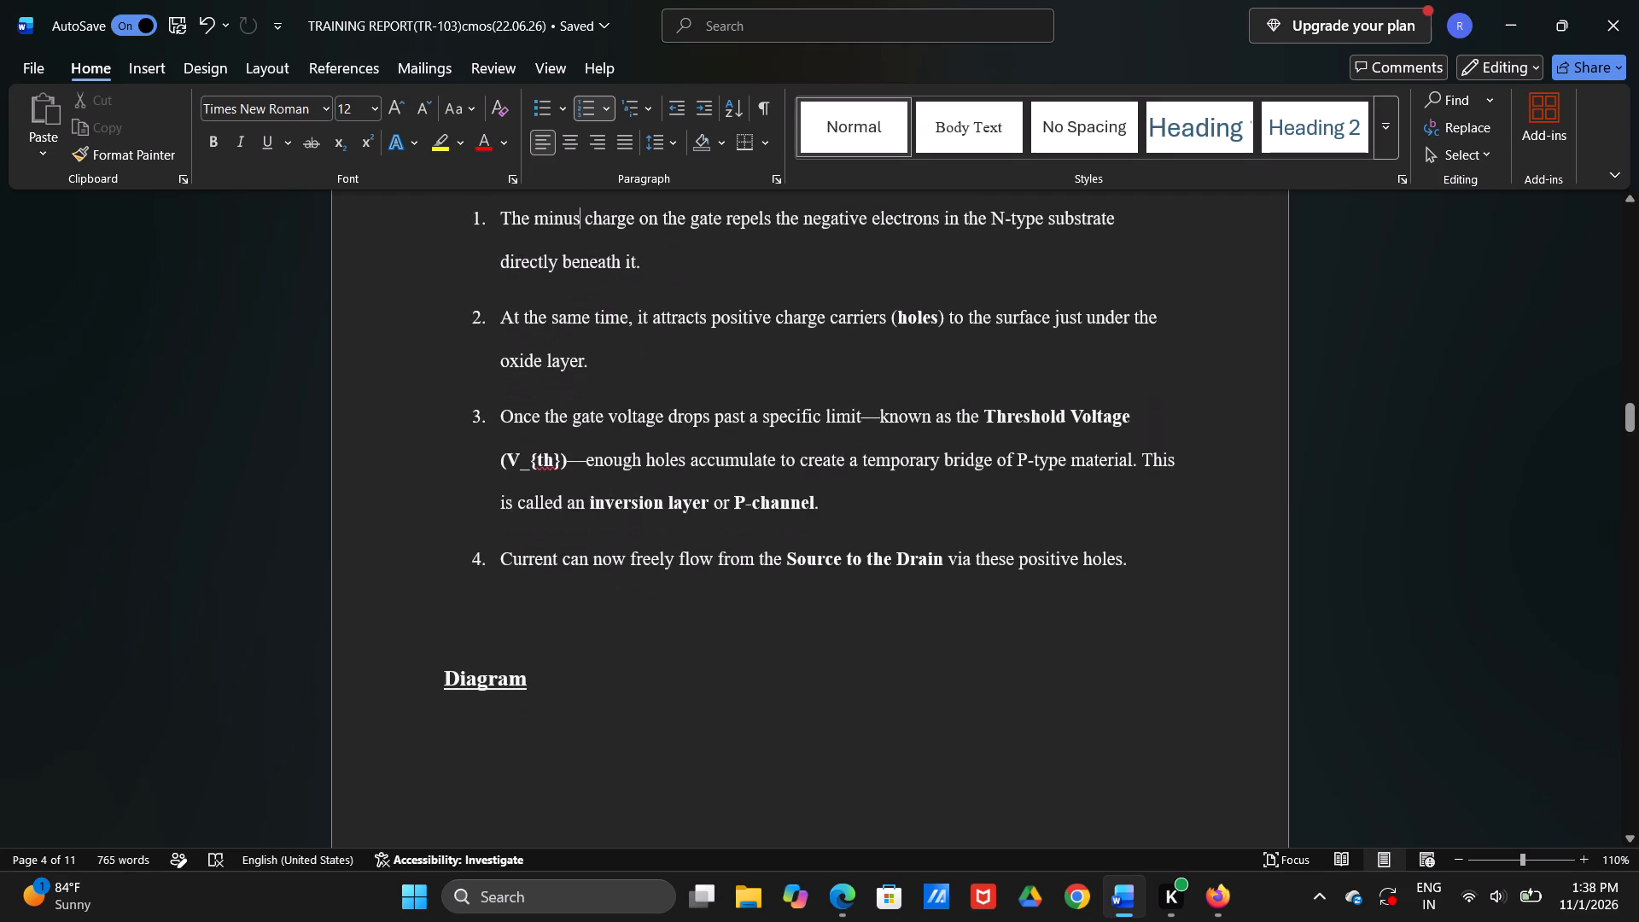
Add two blank lines above the Diagram heading to move it onto the next page.
{"action": "scroll", "coordinate": [942, 498], "scroll_direction": "down", "scroll_amount": 1}
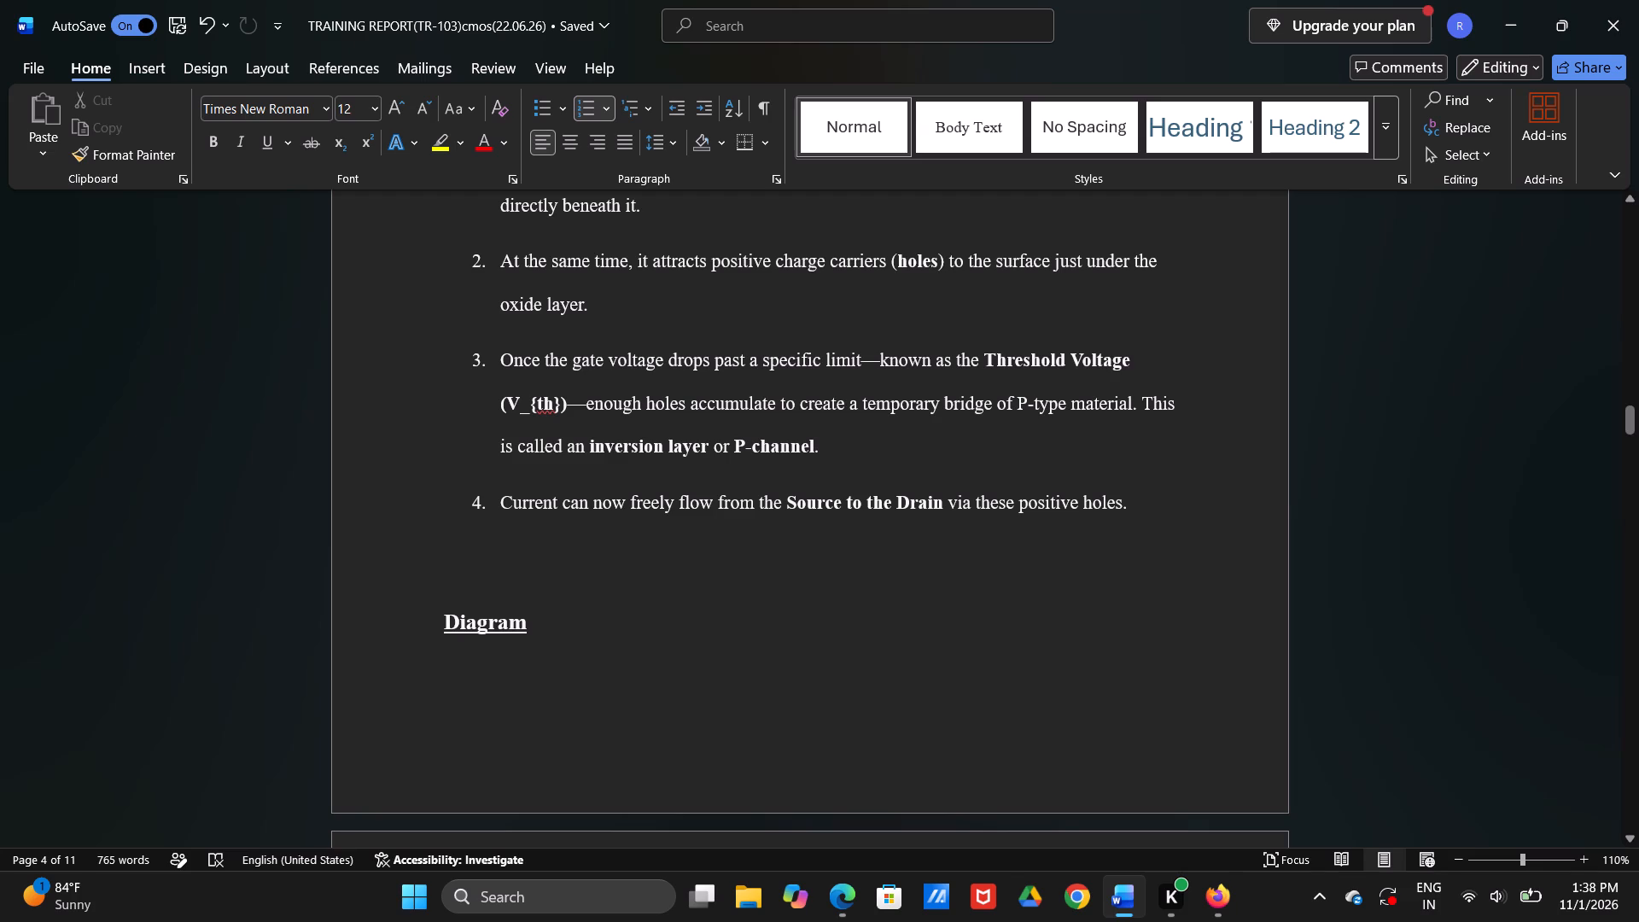
{"action": "left_click", "coordinate": [432, 620]}
{"action": "key", "text": "Return"}
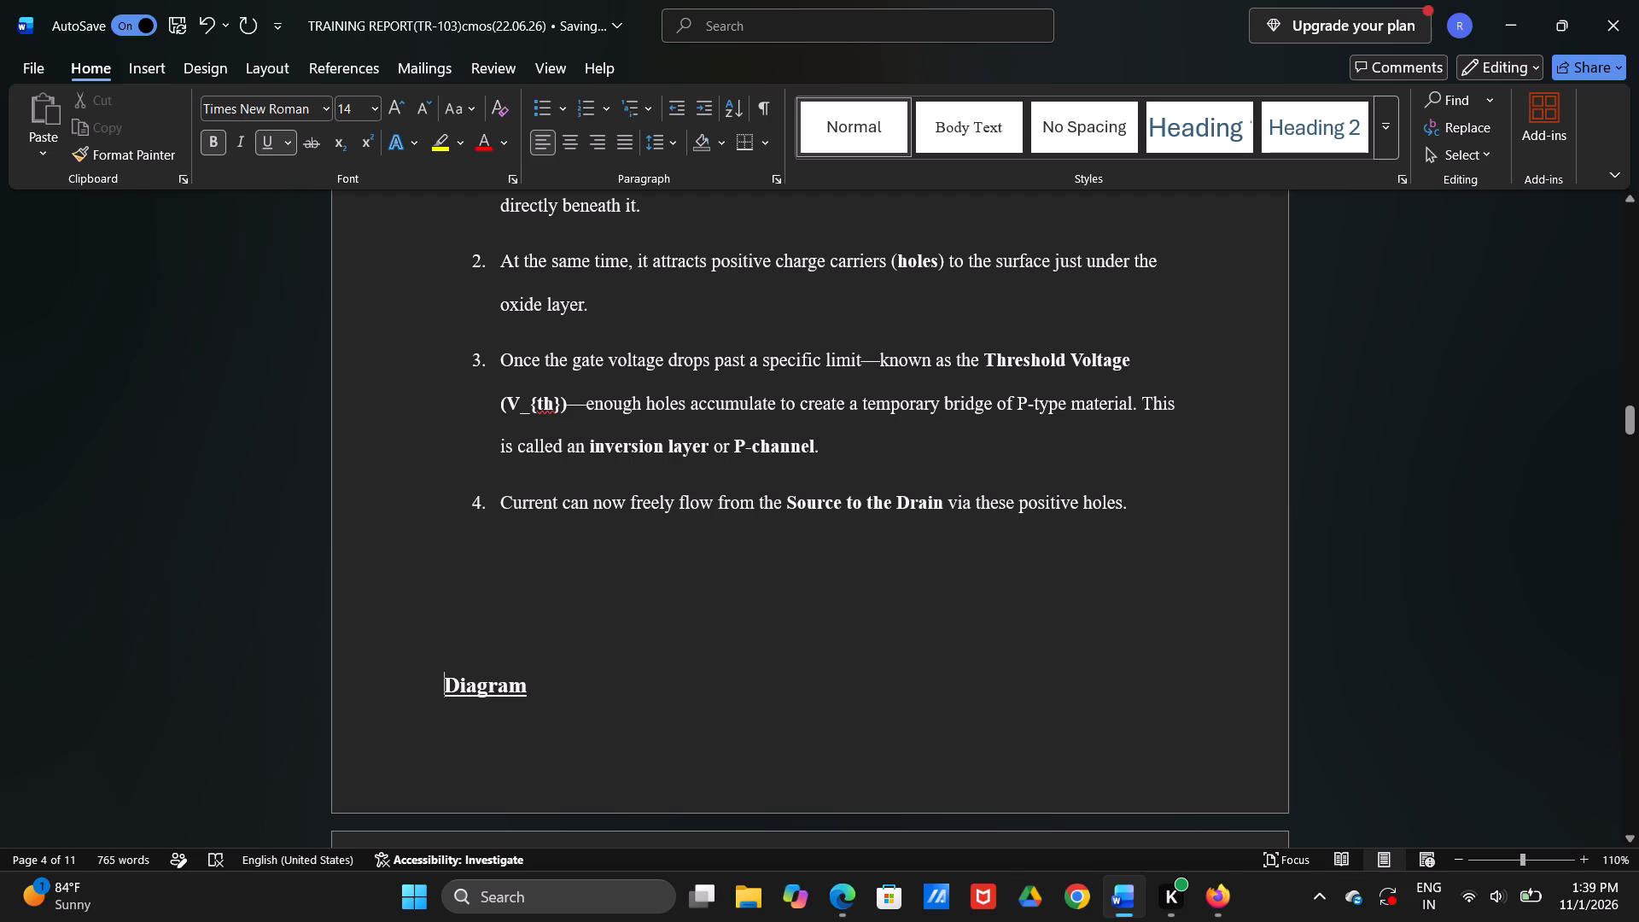
{"action": "key", "text": "Return"}
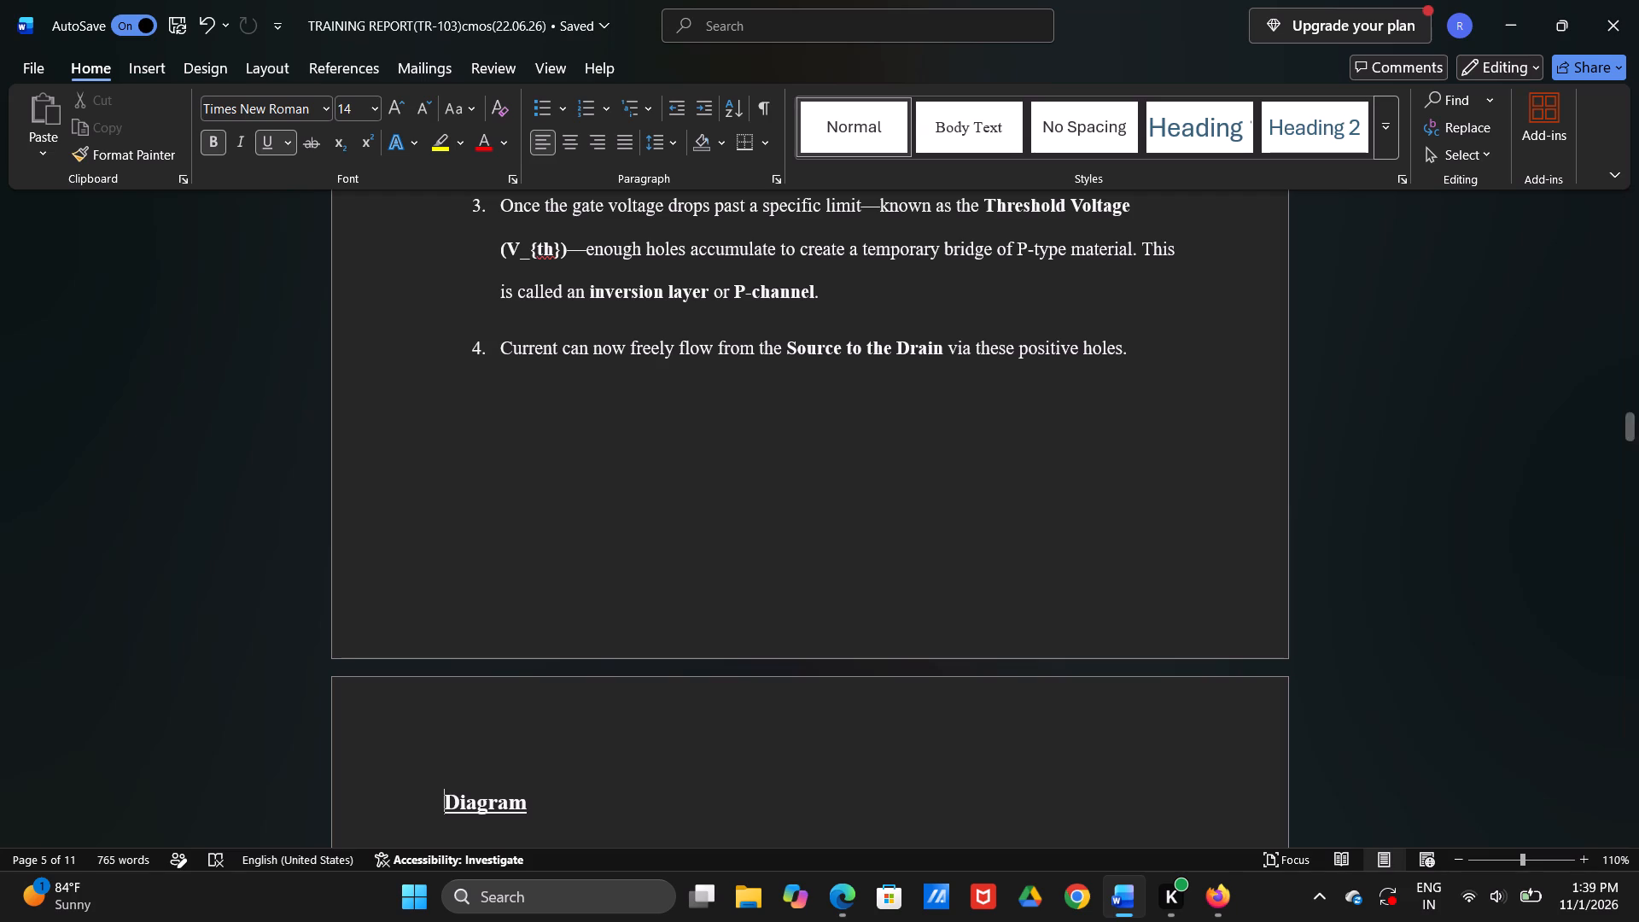
Examine the Diagram page with its LTspice simulation figure, through to the Voltage transfer characteristics heading.
{"action": "scroll", "coordinate": [702, 359], "scroll_direction": "down", "scroll_amount": 6}
{"action": "scroll", "coordinate": [701, 360], "scroll_direction": "up", "scroll_amount": 1}
{"action": "scroll", "coordinate": [701, 360], "scroll_direction": "down", "scroll_amount": 5}
{"action": "scroll", "coordinate": [696, 359], "scroll_direction": "up", "scroll_amount": 1}
{"action": "scroll", "coordinate": [696, 359], "scroll_direction": "down", "scroll_amount": 1}
{"action": "scroll", "coordinate": [696, 359], "scroll_direction": "up", "scroll_amount": 1}
{"action": "scroll", "coordinate": [696, 359], "scroll_direction": "down", "scroll_amount": 1}
{"action": "scroll", "coordinate": [696, 359], "scroll_direction": "up", "scroll_amount": 1}
{"action": "scroll", "coordinate": [694, 359], "scroll_direction": "down", "scroll_amount": 3}
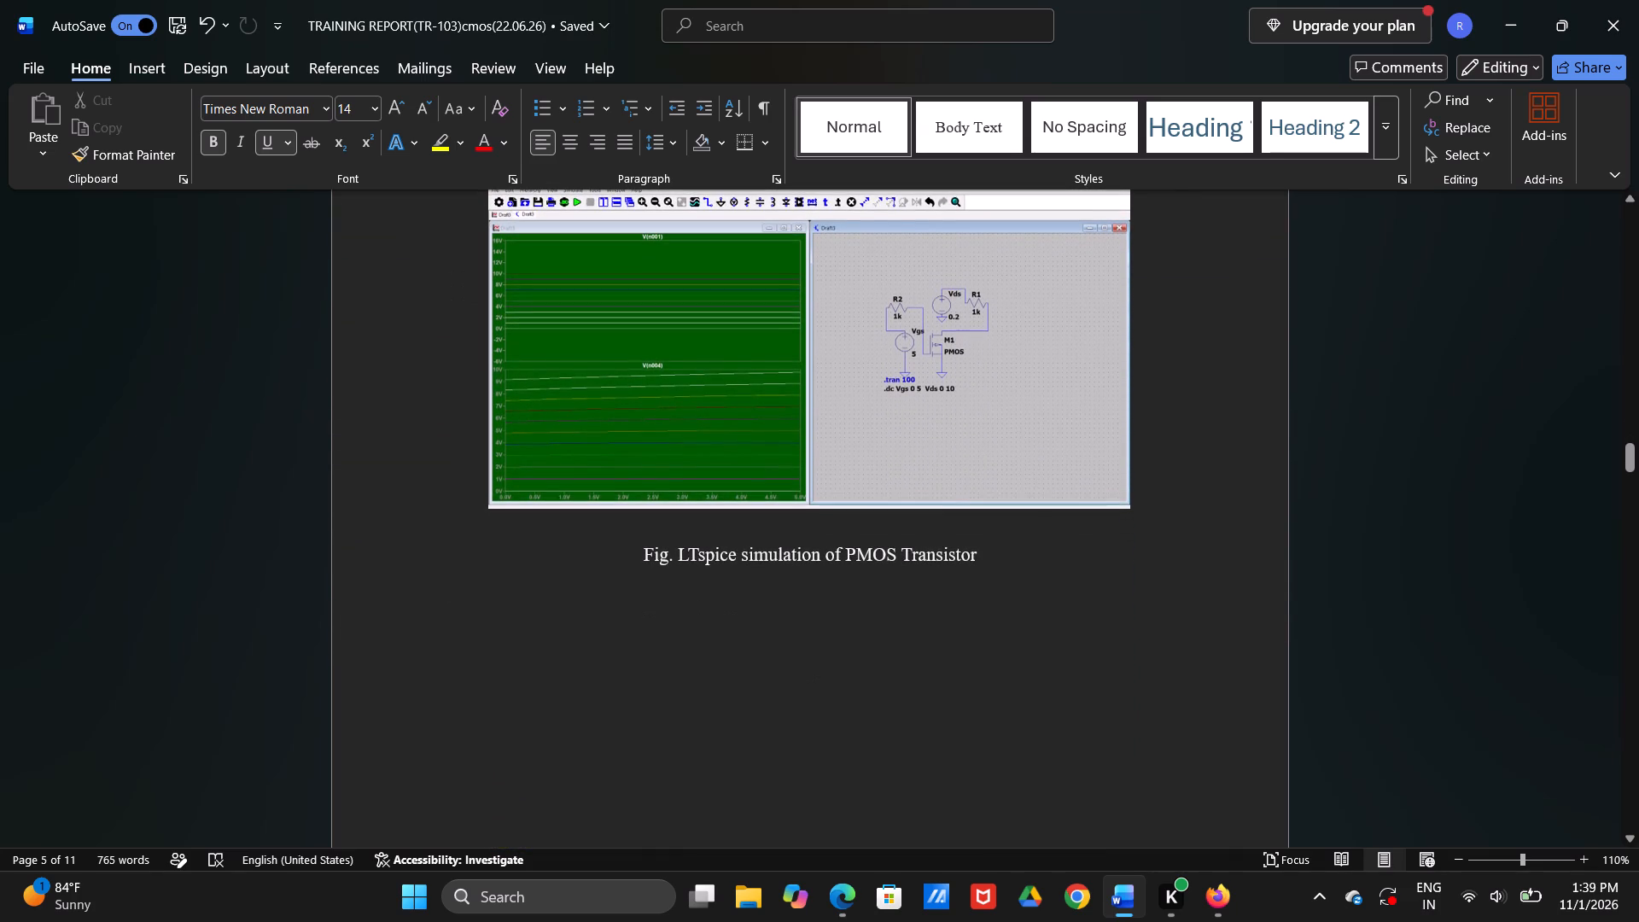
{"action": "scroll", "coordinate": [698, 366], "scroll_direction": "down", "scroll_amount": 1}
{"action": "scroll", "coordinate": [698, 366], "scroll_direction": "up", "scroll_amount": 2}
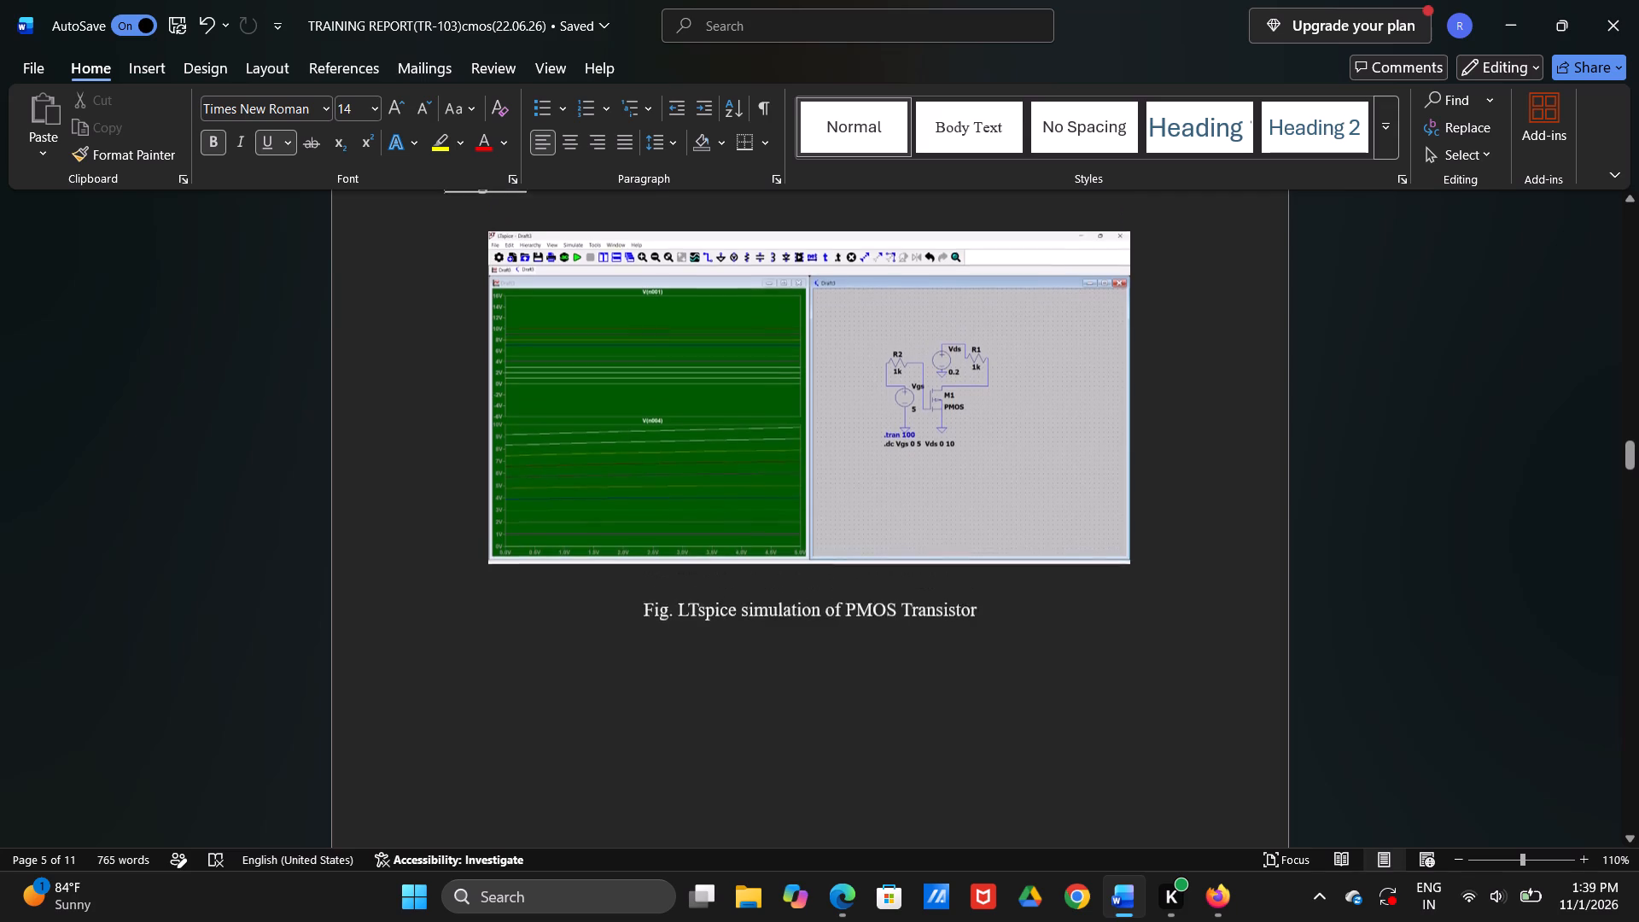
{"action": "scroll", "coordinate": [698, 366], "scroll_direction": "up", "scroll_amount": 4}
{"action": "scroll", "coordinate": [693, 365], "scroll_direction": "down", "scroll_amount": 1}
{"action": "scroll", "coordinate": [688, 365], "scroll_direction": "up", "scroll_amount": 1}
{"action": "scroll", "coordinate": [681, 359], "scroll_direction": "down", "scroll_amount": 1}
{"action": "scroll", "coordinate": [674, 353], "scroll_direction": "up", "scroll_amount": 1}
{"action": "scroll", "coordinate": [674, 353], "scroll_direction": "down", "scroll_amount": 3}
{"action": "scroll", "coordinate": [674, 353], "scroll_direction": "up", "scroll_amount": 1}
{"action": "scroll", "coordinate": [674, 353], "scroll_direction": "down", "scroll_amount": 3}
{"action": "scroll", "coordinate": [663, 349], "scroll_direction": "up", "scroll_amount": 1}
{"action": "scroll", "coordinate": [661, 349], "scroll_direction": "down", "scroll_amount": 2}
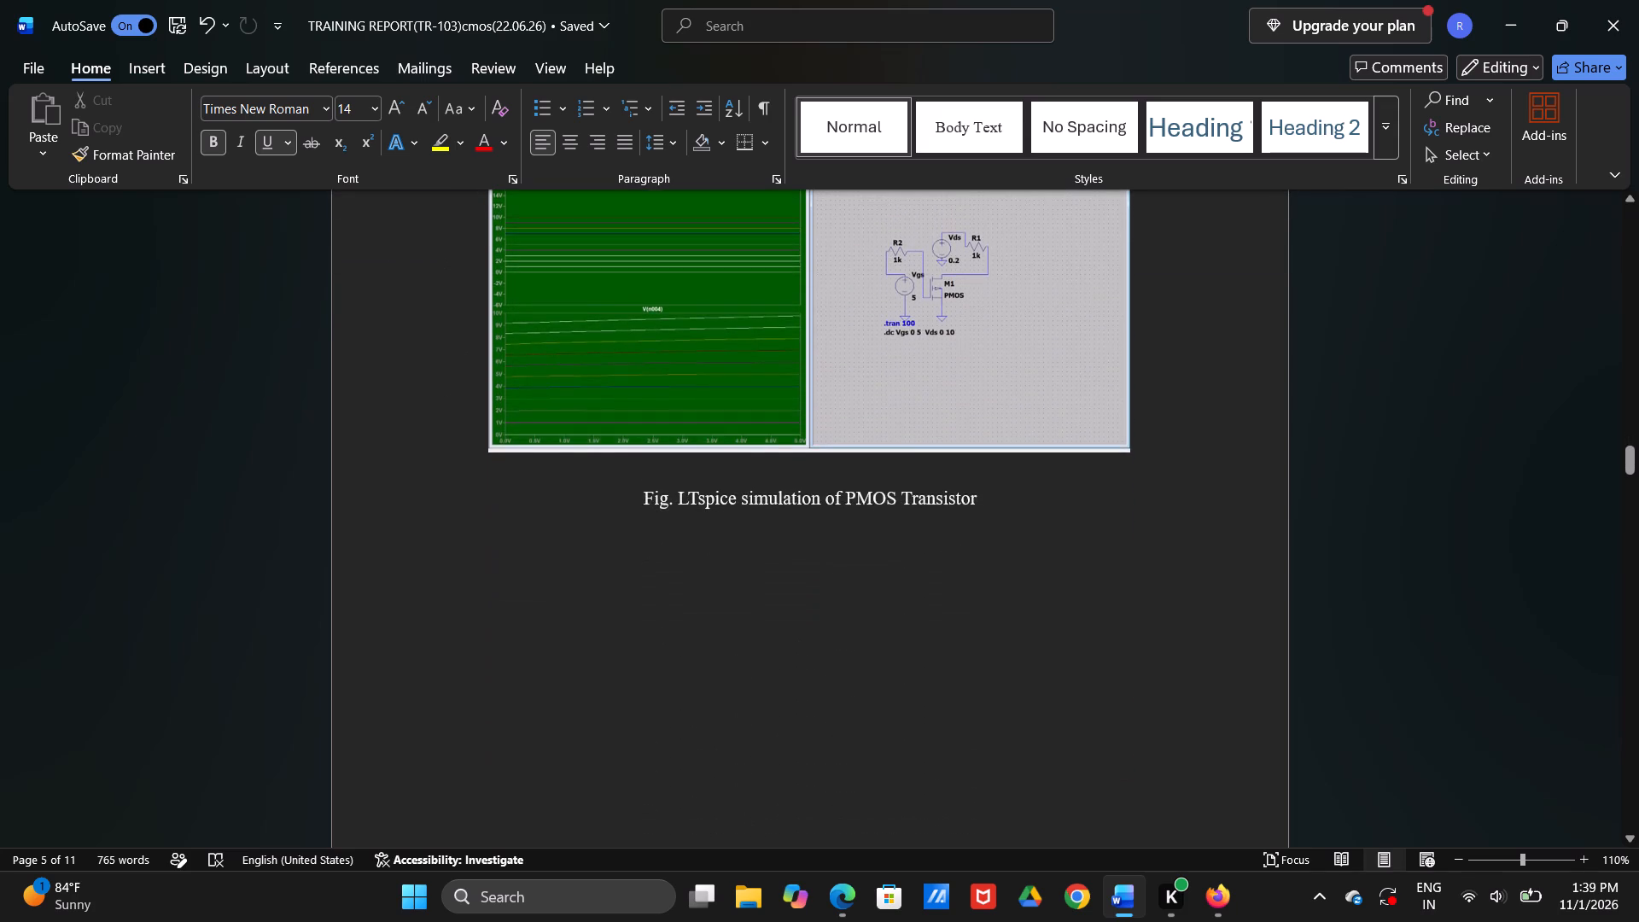
{"action": "scroll", "coordinate": [661, 349], "scroll_direction": "down", "scroll_amount": 5}
{"action": "scroll", "coordinate": [661, 349], "scroll_direction": "up", "scroll_amount": 1}
{"action": "scroll", "coordinate": [661, 349], "scroll_direction": "down", "scroll_amount": 1}
{"action": "scroll", "coordinate": [661, 349], "scroll_direction": "up", "scroll_amount": 1}
{"action": "scroll", "coordinate": [661, 349], "scroll_direction": "down", "scroll_amount": 1}
{"action": "scroll", "coordinate": [661, 349], "scroll_direction": "up", "scroll_amount": 1}
{"action": "scroll", "coordinate": [662, 349], "scroll_direction": "down", "scroll_amount": 3}
{"action": "scroll", "coordinate": [662, 349], "scroll_direction": "up", "scroll_amount": 1}
{"action": "scroll", "coordinate": [662, 349], "scroll_direction": "down", "scroll_amount": 3}
{"action": "scroll", "coordinate": [663, 349], "scroll_direction": "up", "scroll_amount": 1}
{"action": "scroll", "coordinate": [664, 349], "scroll_direction": "down", "scroll_amount": 1}
{"action": "scroll", "coordinate": [664, 350], "scroll_direction": "up", "scroll_amount": 1}
{"action": "scroll", "coordinate": [664, 351], "scroll_direction": "down", "scroll_amount": 3}
{"action": "scroll", "coordinate": [661, 350], "scroll_direction": "up", "scroll_amount": 1}
{"action": "scroll", "coordinate": [661, 350], "scroll_direction": "down", "scroll_amount": 1}
{"action": "scroll", "coordinate": [661, 350], "scroll_direction": "up", "scroll_amount": 1}
{"action": "scroll", "coordinate": [661, 350], "scroll_direction": "down", "scroll_amount": 1}
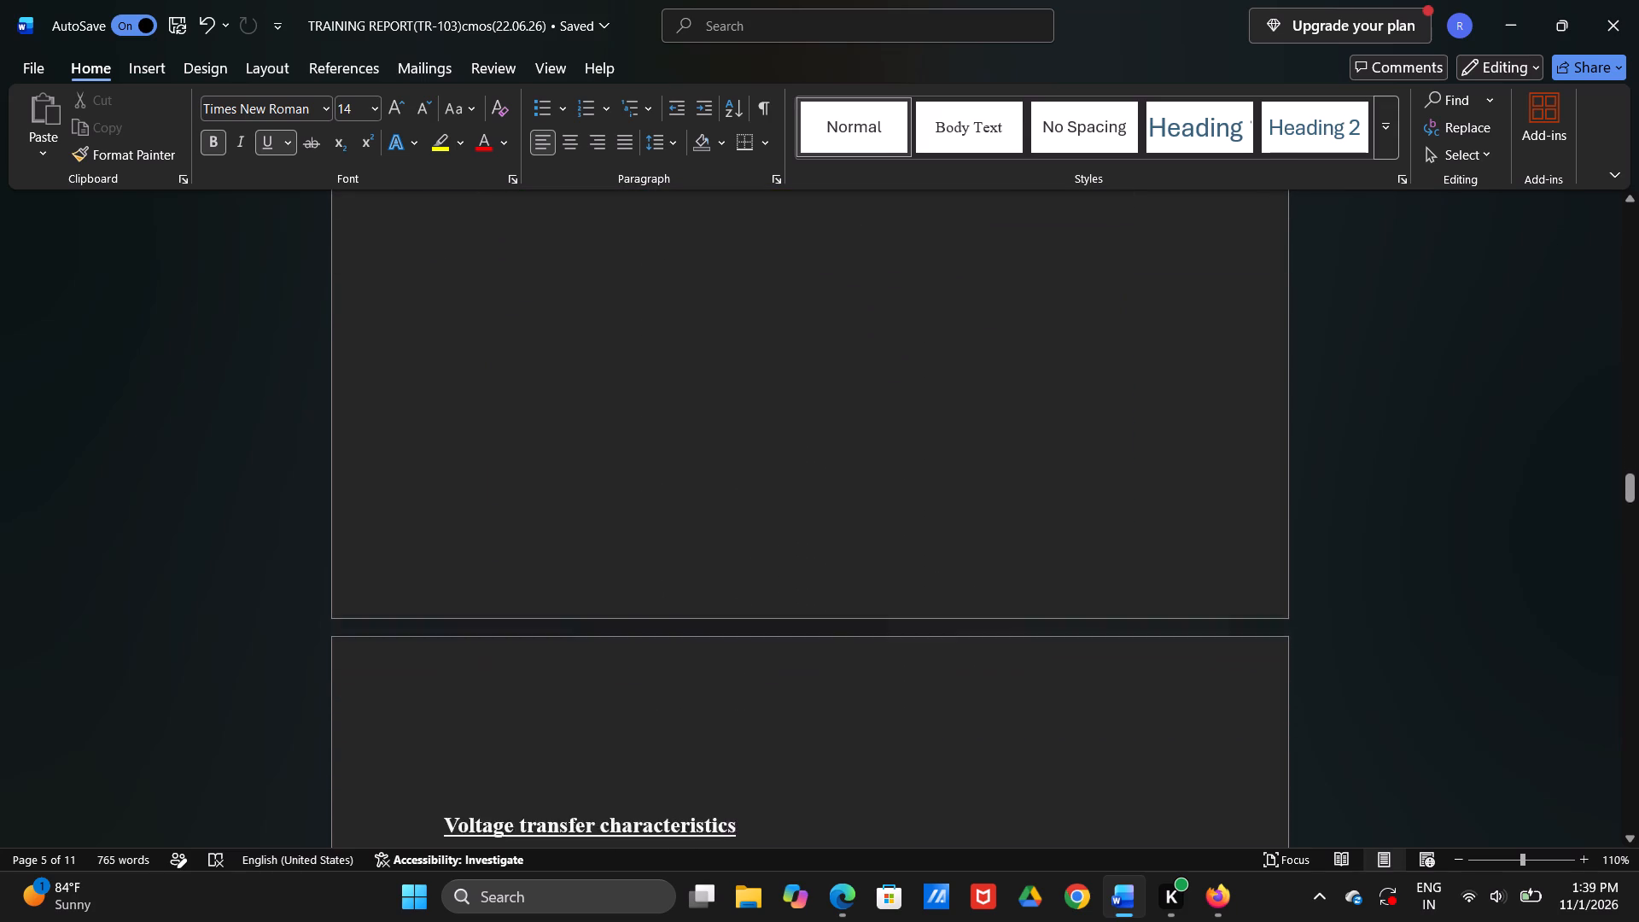
{"action": "scroll", "coordinate": [661, 350], "scroll_direction": "up", "scroll_amount": 1}
{"action": "scroll", "coordinate": [661, 350], "scroll_direction": "down", "scroll_amount": 1}
{"action": "scroll", "coordinate": [661, 350], "scroll_direction": "up", "scroll_amount": 1}
{"action": "scroll", "coordinate": [661, 350], "scroll_direction": "down", "scroll_amount": 1}
{"action": "scroll", "coordinate": [661, 350], "scroll_direction": "up", "scroll_amount": 1}
{"action": "scroll", "coordinate": [661, 350], "scroll_direction": "down", "scroll_amount": 3}
{"action": "scroll", "coordinate": [661, 350], "scroll_direction": "up", "scroll_amount": 2}
{"action": "scroll", "coordinate": [661, 350], "scroll_direction": "down", "scroll_amount": 1}
{"action": "scroll", "coordinate": [673, 354], "scroll_direction": "up", "scroll_amount": 1}
{"action": "scroll", "coordinate": [673, 354], "scroll_direction": "down", "scroll_amount": 1}
{"action": "scroll", "coordinate": [673, 354], "scroll_direction": "up", "scroll_amount": 1}
{"action": "scroll", "coordinate": [673, 354], "scroll_direction": "down", "scroll_amount": 1}
{"action": "scroll", "coordinate": [673, 354], "scroll_direction": "up", "scroll_amount": 5}
{"action": "scroll", "coordinate": [674, 385], "scroll_direction": "down", "scroll_amount": 4}
{"action": "scroll", "coordinate": [674, 385], "scroll_direction": "up", "scroll_amount": 3}
{"action": "scroll", "coordinate": [674, 385], "scroll_direction": "down", "scroll_amount": 1}
{"action": "scroll", "coordinate": [674, 385], "scroll_direction": "up", "scroll_amount": 1}
{"action": "scroll", "coordinate": [674, 385], "scroll_direction": "down", "scroll_amount": 1}
{"action": "scroll", "coordinate": [674, 385], "scroll_direction": "up", "scroll_amount": 1}
{"action": "scroll", "coordinate": [674, 385], "scroll_direction": "down", "scroll_amount": 1}
{"action": "scroll", "coordinate": [674, 385], "scroll_direction": "up", "scroll_amount": 1}
{"action": "scroll", "coordinate": [674, 385], "scroll_direction": "down", "scroll_amount": 1}
{"action": "scroll", "coordinate": [674, 385], "scroll_direction": "up", "scroll_amount": 5}
{"action": "scroll", "coordinate": [674, 385], "scroll_direction": "down", "scroll_amount": 1}
{"action": "scroll", "coordinate": [674, 385], "scroll_direction": "up", "scroll_amount": 1}
{"action": "scroll", "coordinate": [674, 385], "scroll_direction": "down", "scroll_amount": 1}
{"action": "scroll", "coordinate": [674, 385], "scroll_direction": "up", "scroll_amount": 1}
{"action": "scroll", "coordinate": [674, 385], "scroll_direction": "down", "scroll_amount": 1}
{"action": "scroll", "coordinate": [674, 385], "scroll_direction": "up", "scroll_amount": 1}
{"action": "scroll", "coordinate": [674, 385], "scroll_direction": "down", "scroll_amount": 1}
{"action": "scroll", "coordinate": [674, 385], "scroll_direction": "up", "scroll_amount": 3}
{"action": "scroll", "coordinate": [674, 385], "scroll_direction": "down", "scroll_amount": 1}
{"action": "scroll", "coordinate": [674, 385], "scroll_direction": "up", "scroll_amount": 1}
{"action": "scroll", "coordinate": [674, 385], "scroll_direction": "down", "scroll_amount": 1}
{"action": "scroll", "coordinate": [674, 385], "scroll_direction": "up", "scroll_amount": 3}
{"action": "scroll", "coordinate": [674, 385], "scroll_direction": "down", "scroll_amount": 1}
{"action": "scroll", "coordinate": [674, 385], "scroll_direction": "up", "scroll_amount": 1}
{"action": "scroll", "coordinate": [674, 385], "scroll_direction": "down", "scroll_amount": 1}
{"action": "scroll", "coordinate": [674, 385], "scroll_direction": "up", "scroll_amount": 5}
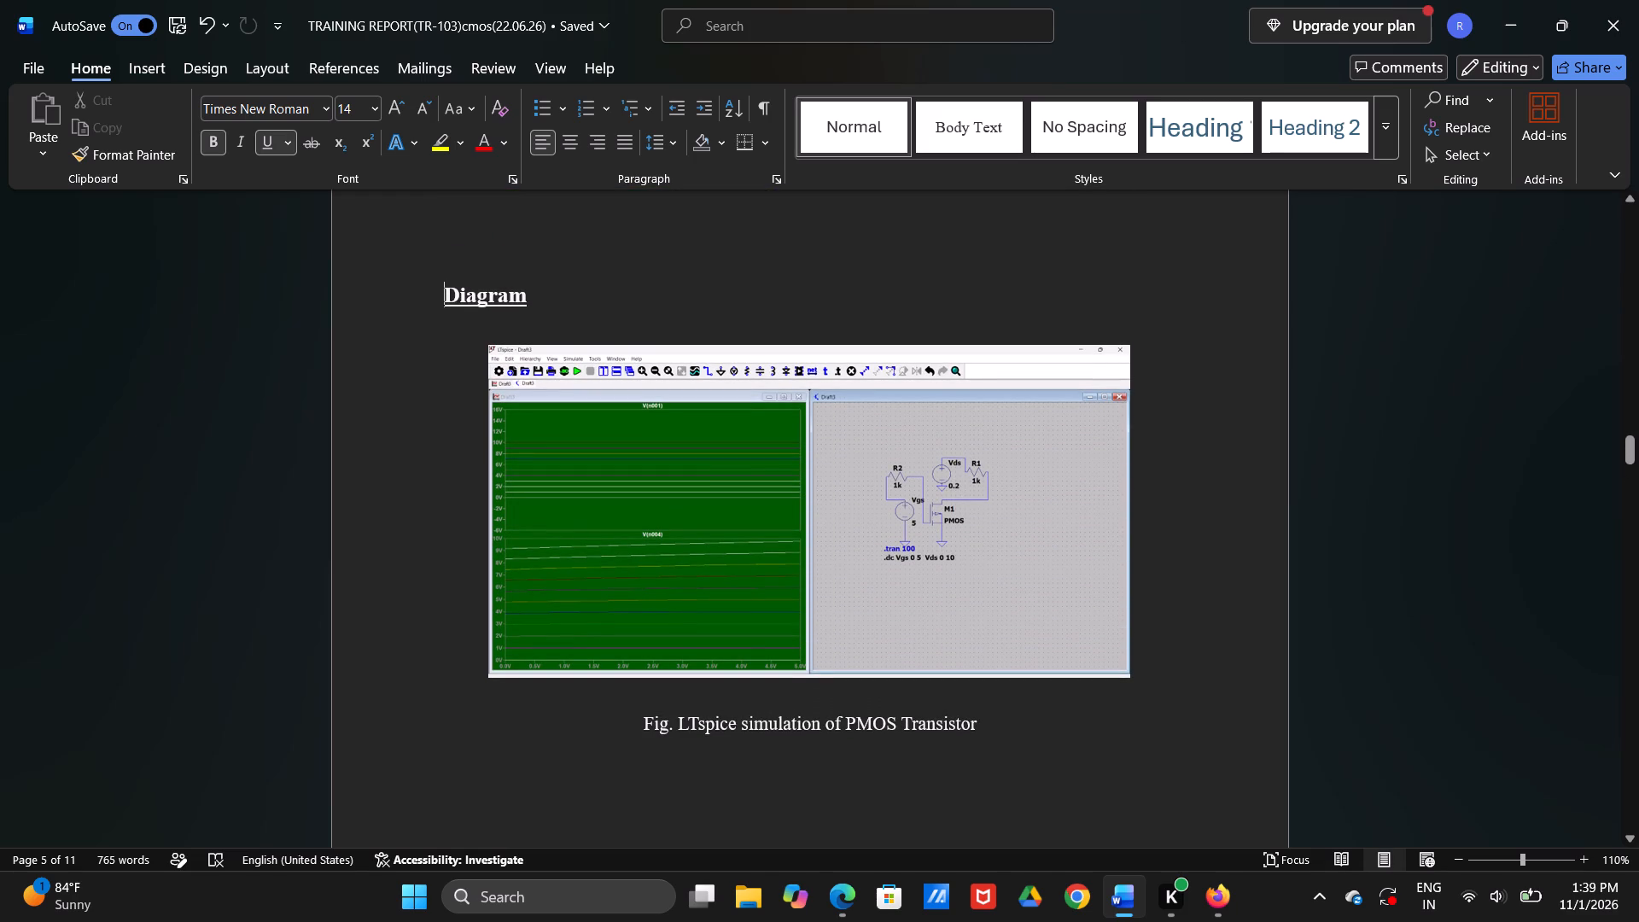
{"action": "scroll", "coordinate": [875, 758], "scroll_direction": "down", "scroll_amount": 3}
{"action": "scroll", "coordinate": [860, 758], "scroll_direction": "up", "scroll_amount": 1}
{"action": "scroll", "coordinate": [849, 753], "scroll_direction": "down", "scroll_amount": 1}
{"action": "scroll", "coordinate": [841, 750], "scroll_direction": "up", "scroll_amount": 1}
{"action": "scroll", "coordinate": [838, 746], "scroll_direction": "down", "scroll_amount": 1}
{"action": "scroll", "coordinate": [930, 530], "scroll_direction": "up", "scroll_amount": 1}
{"action": "scroll", "coordinate": [928, 537], "scroll_direction": "down", "scroll_amount": 1}
{"action": "scroll", "coordinate": [913, 540], "scroll_direction": "up", "scroll_amount": 1}
{"action": "scroll", "coordinate": [912, 541], "scroll_direction": "down", "scroll_amount": 3}
{"action": "scroll", "coordinate": [750, 565], "scroll_direction": "up", "scroll_amount": 1}
{"action": "scroll", "coordinate": [748, 567], "scroll_direction": "down", "scroll_amount": 1}
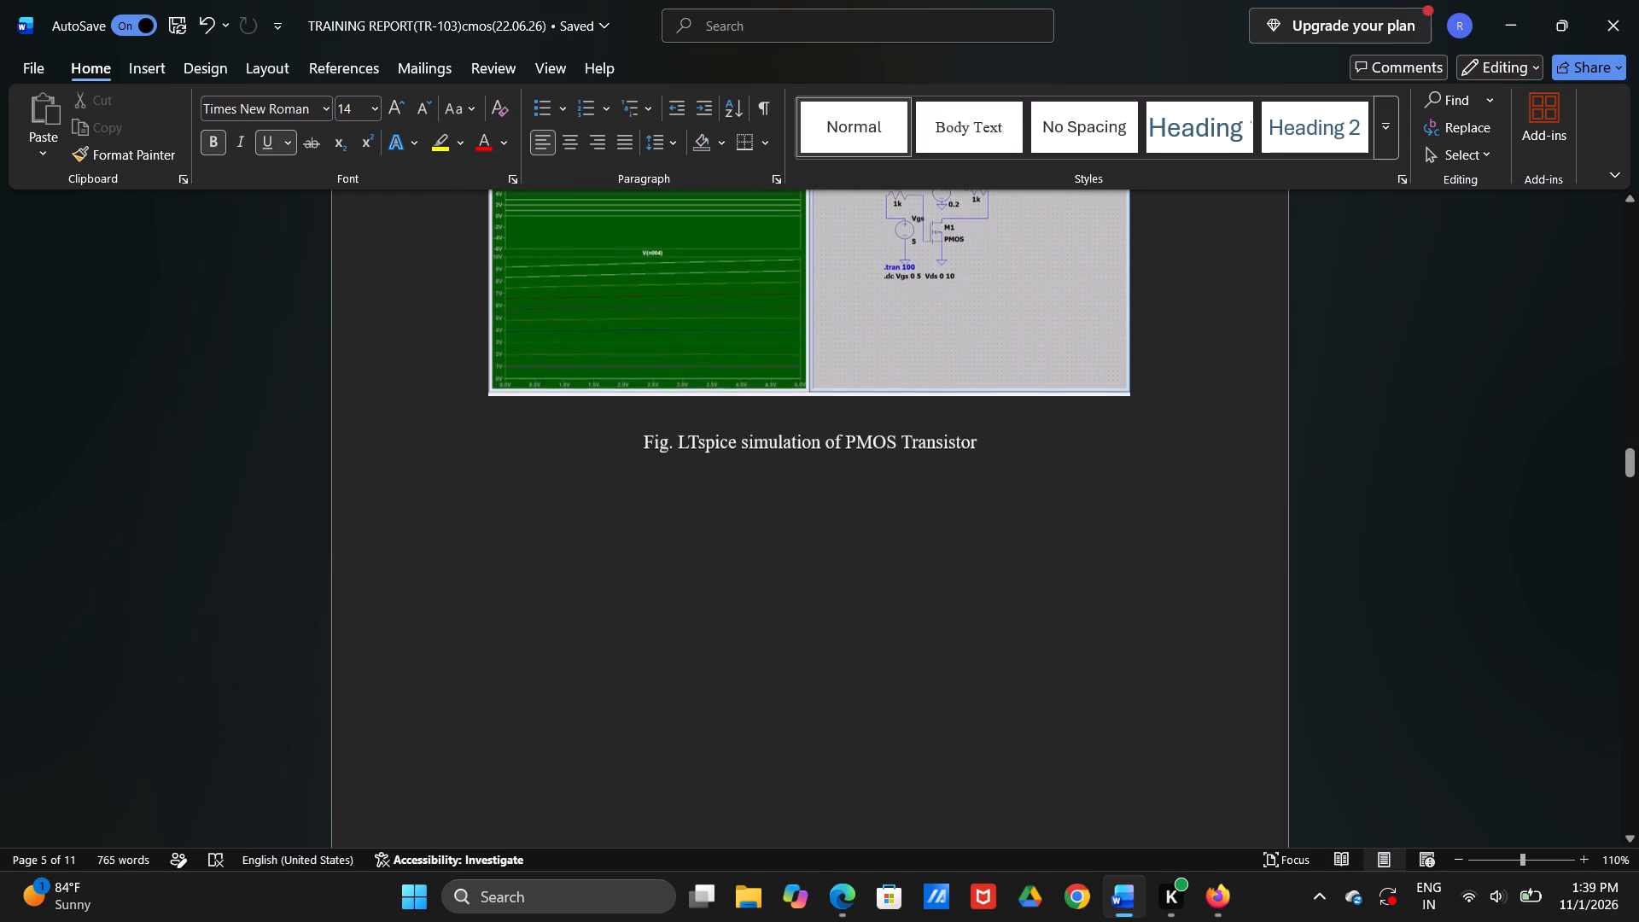
Insert the word "simple" before "PMOS Transistor" in the LTspice simulation figure caption.
{"action": "scroll", "coordinate": [742, 570], "scroll_direction": "down", "scroll_amount": 1}
{"action": "left_click", "coordinate": [848, 364]}
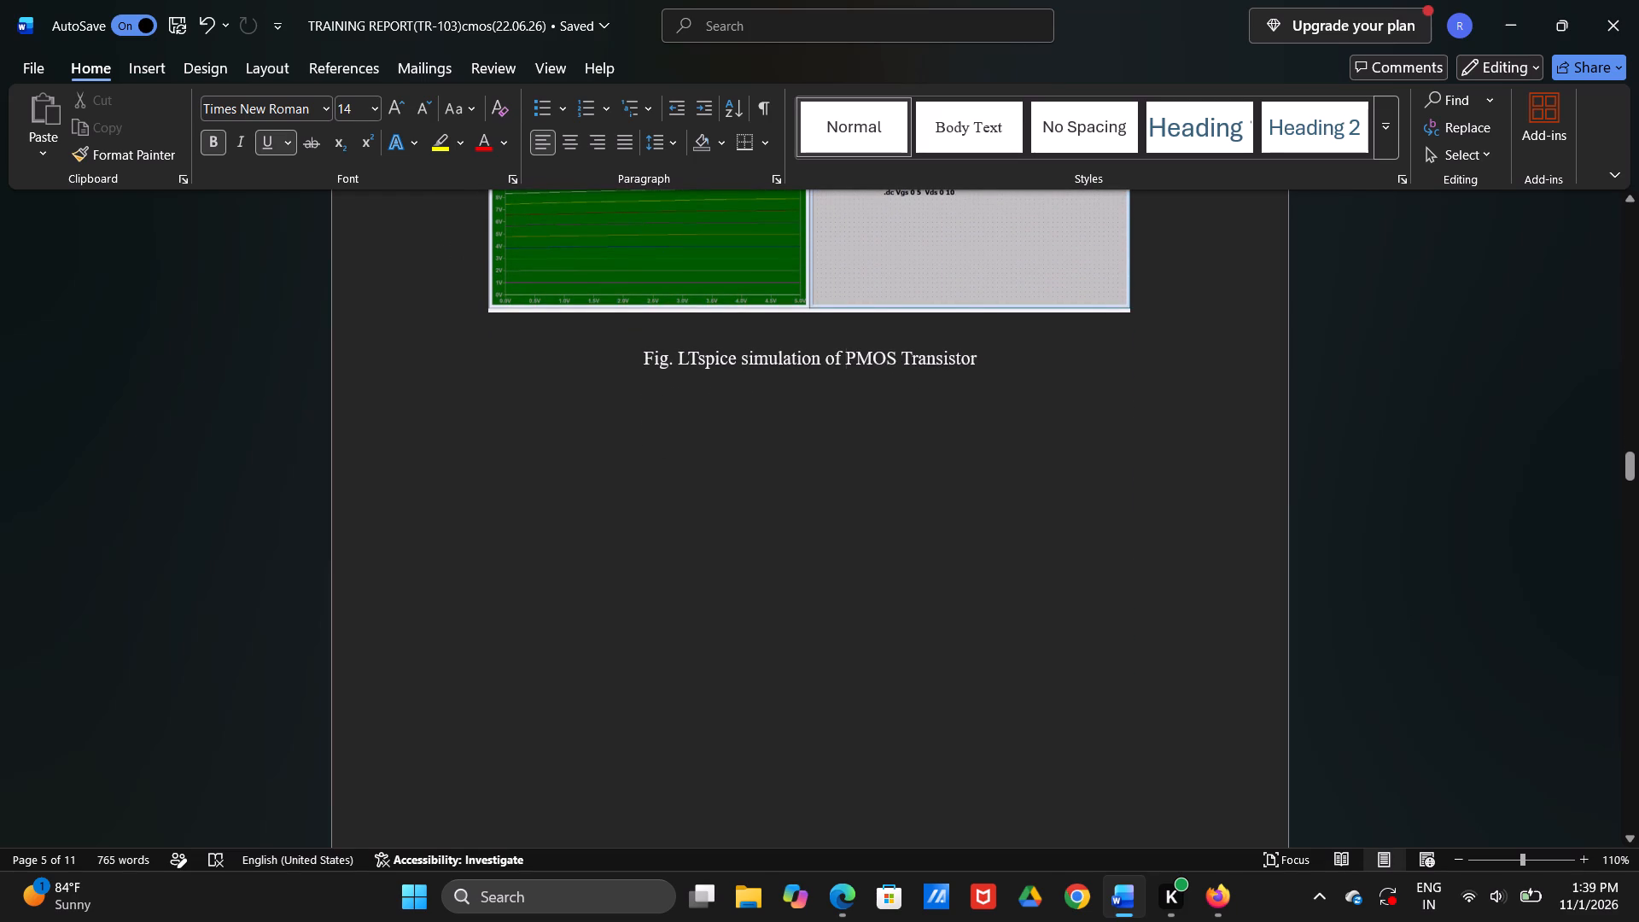
{"action": "type", "text": "simpe"}
{"action": "key", "text": "BackSpace"}
{"action": "type", "text": "le"}
{"action": "key", "text": "space"}
Shrink the I-V characteristics picture under Voltage transfer characteristics proportionally, to about 85% of its size.
{"action": "scroll", "coordinate": [848, 364], "scroll_direction": "down", "scroll_amount": 2}
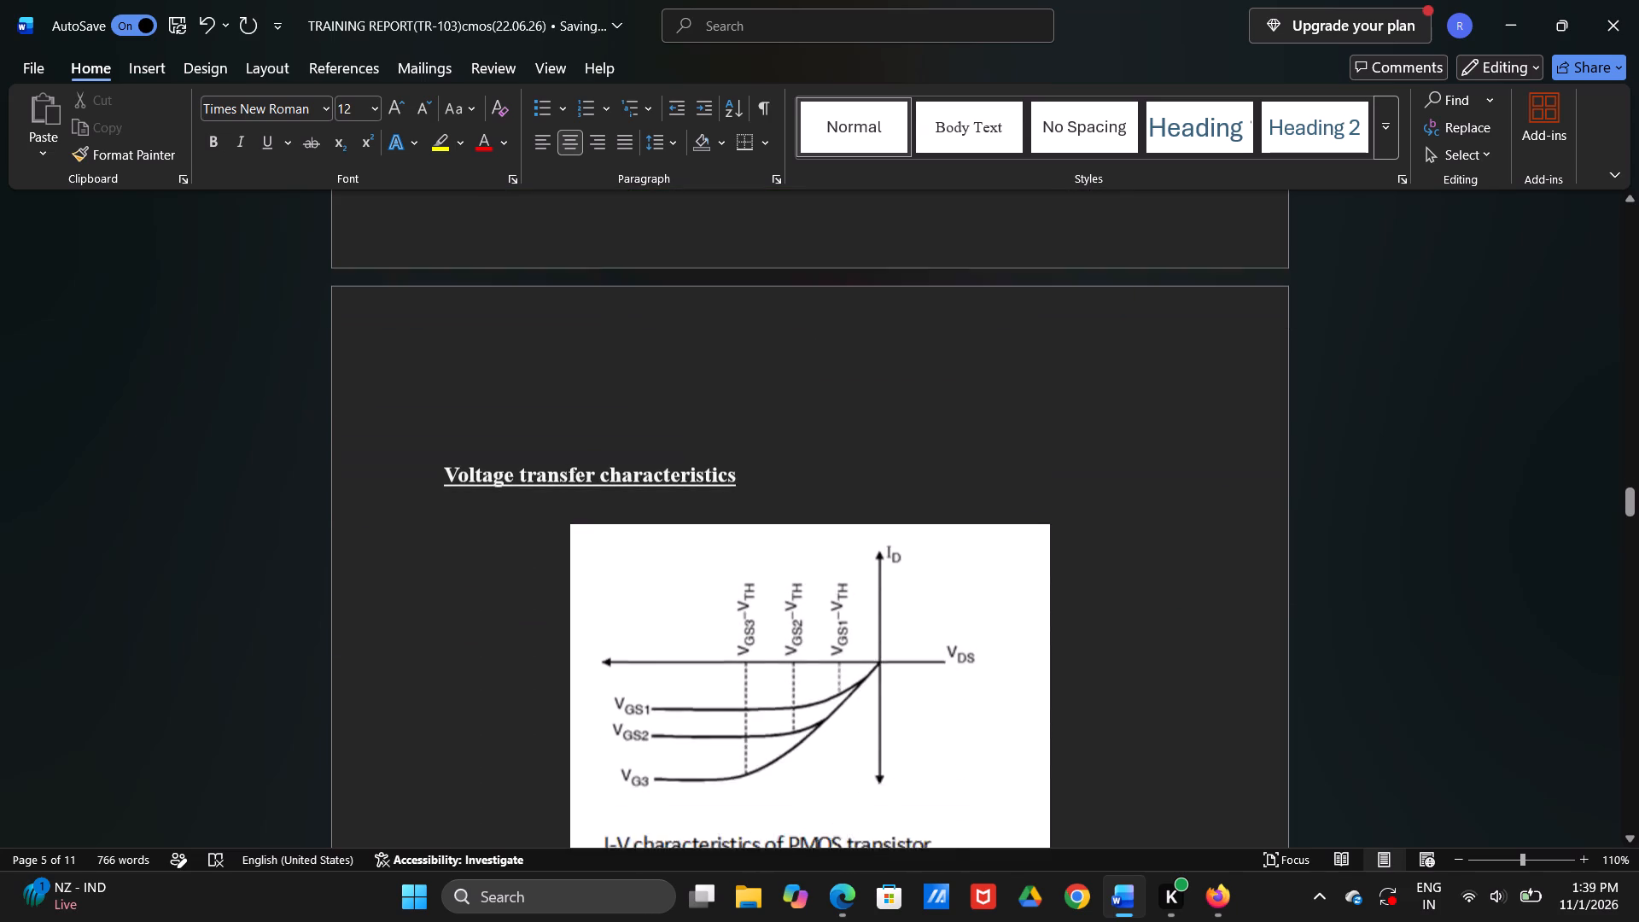
{"action": "scroll", "coordinate": [785, 254], "scroll_direction": "down", "scroll_amount": 1}
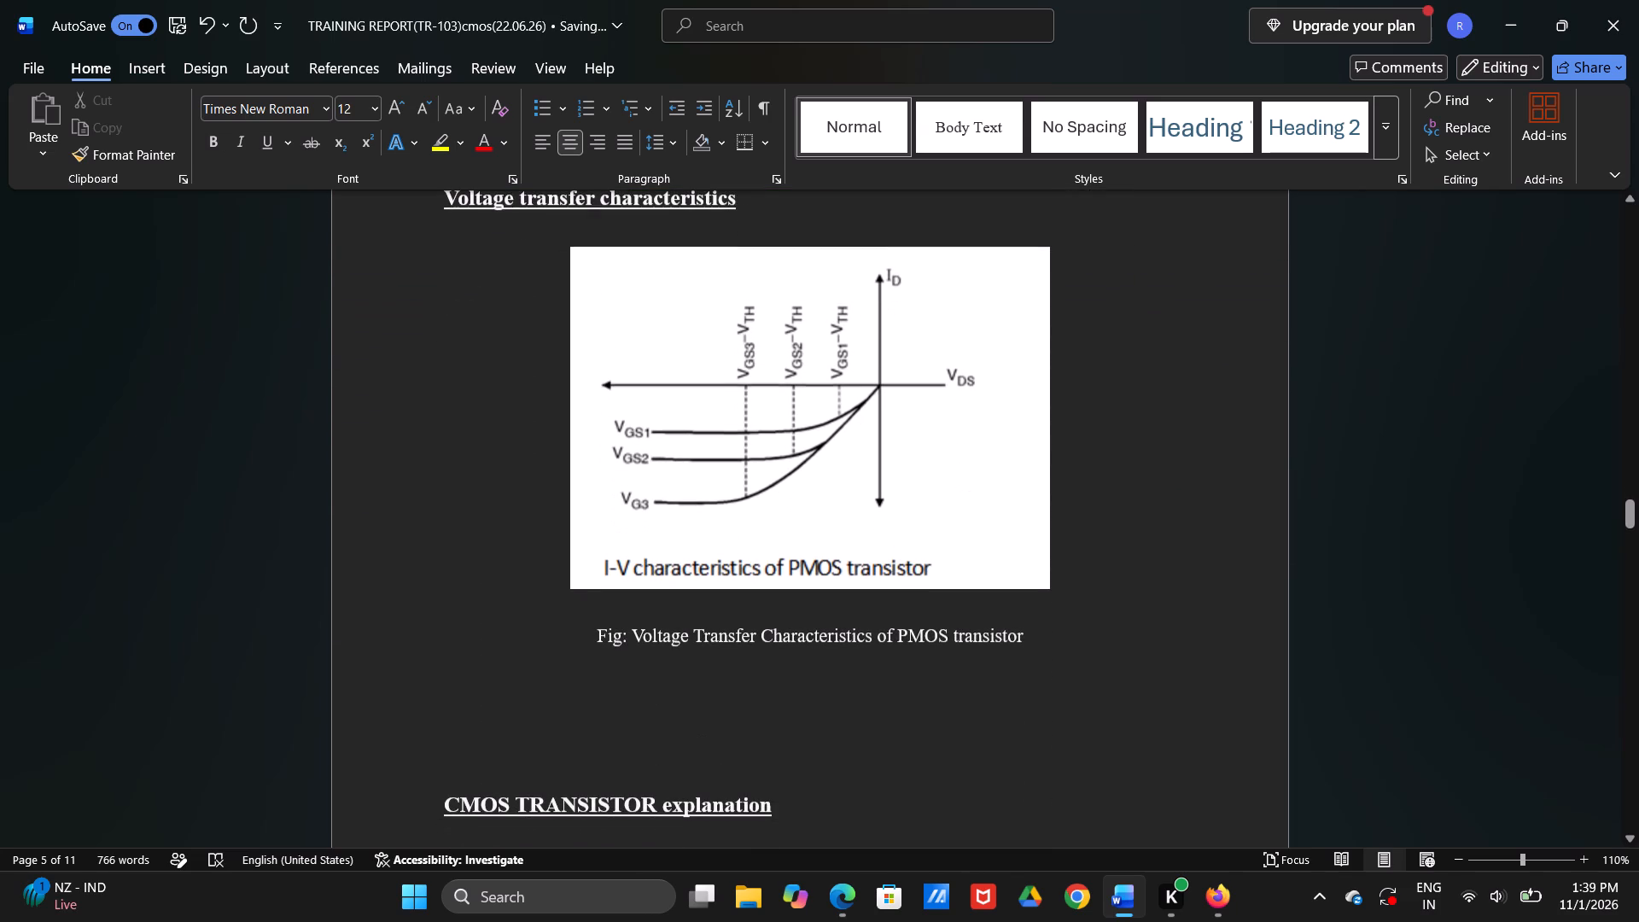
{"action": "left_click", "coordinate": [785, 254]}
{"action": "left_click_drag", "start_coordinate": [1052, 593], "coordinate": [978, 538]}
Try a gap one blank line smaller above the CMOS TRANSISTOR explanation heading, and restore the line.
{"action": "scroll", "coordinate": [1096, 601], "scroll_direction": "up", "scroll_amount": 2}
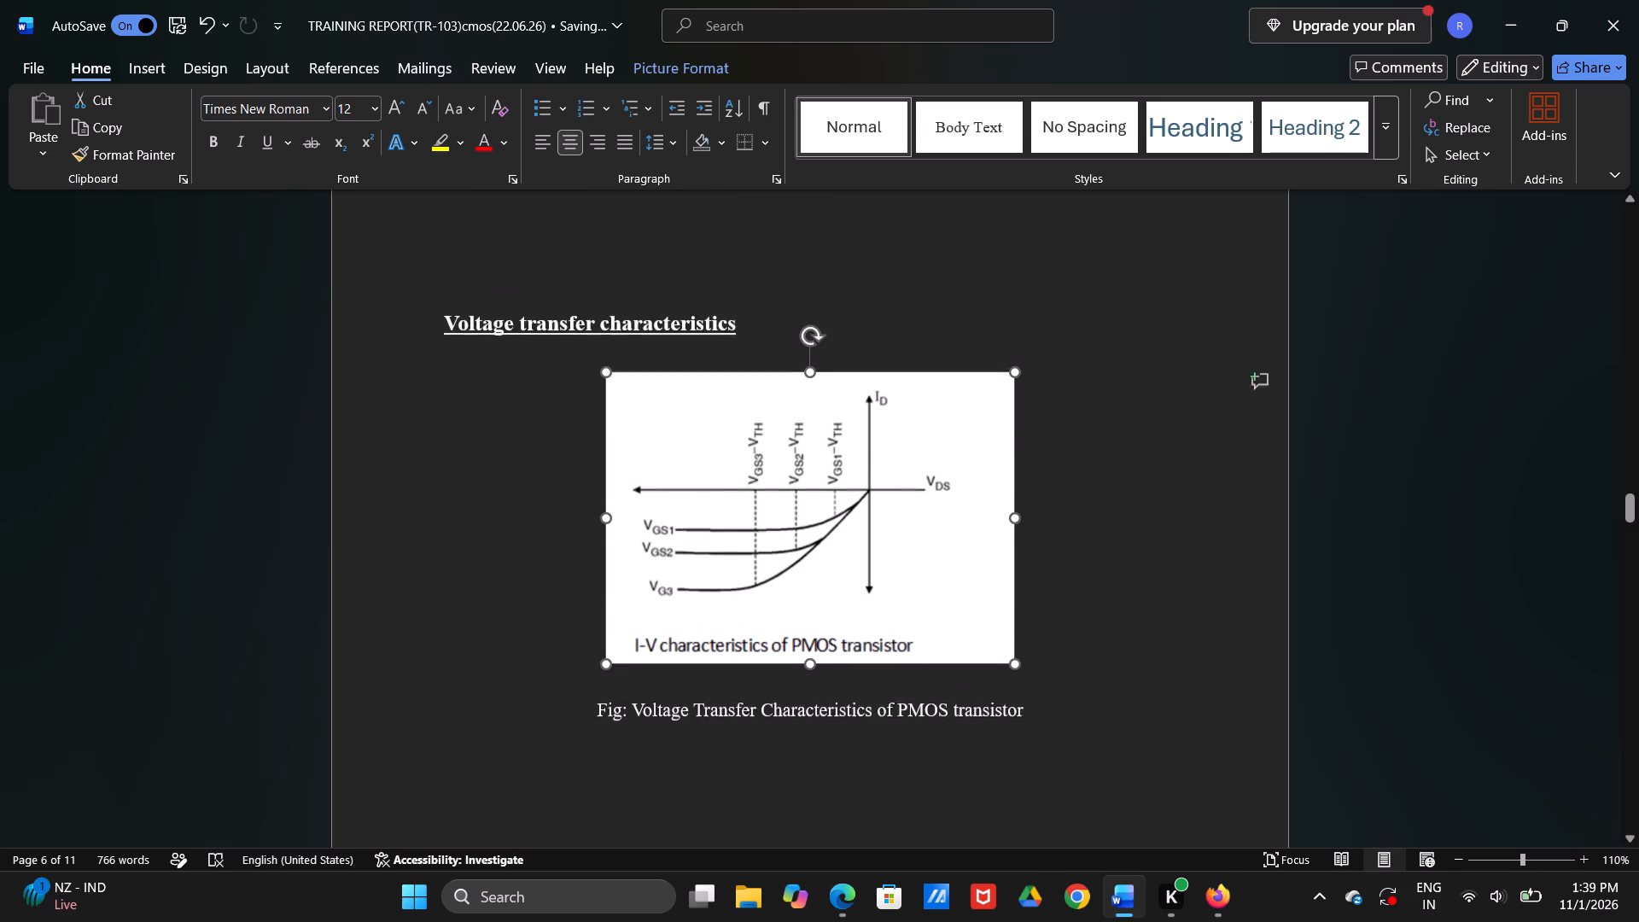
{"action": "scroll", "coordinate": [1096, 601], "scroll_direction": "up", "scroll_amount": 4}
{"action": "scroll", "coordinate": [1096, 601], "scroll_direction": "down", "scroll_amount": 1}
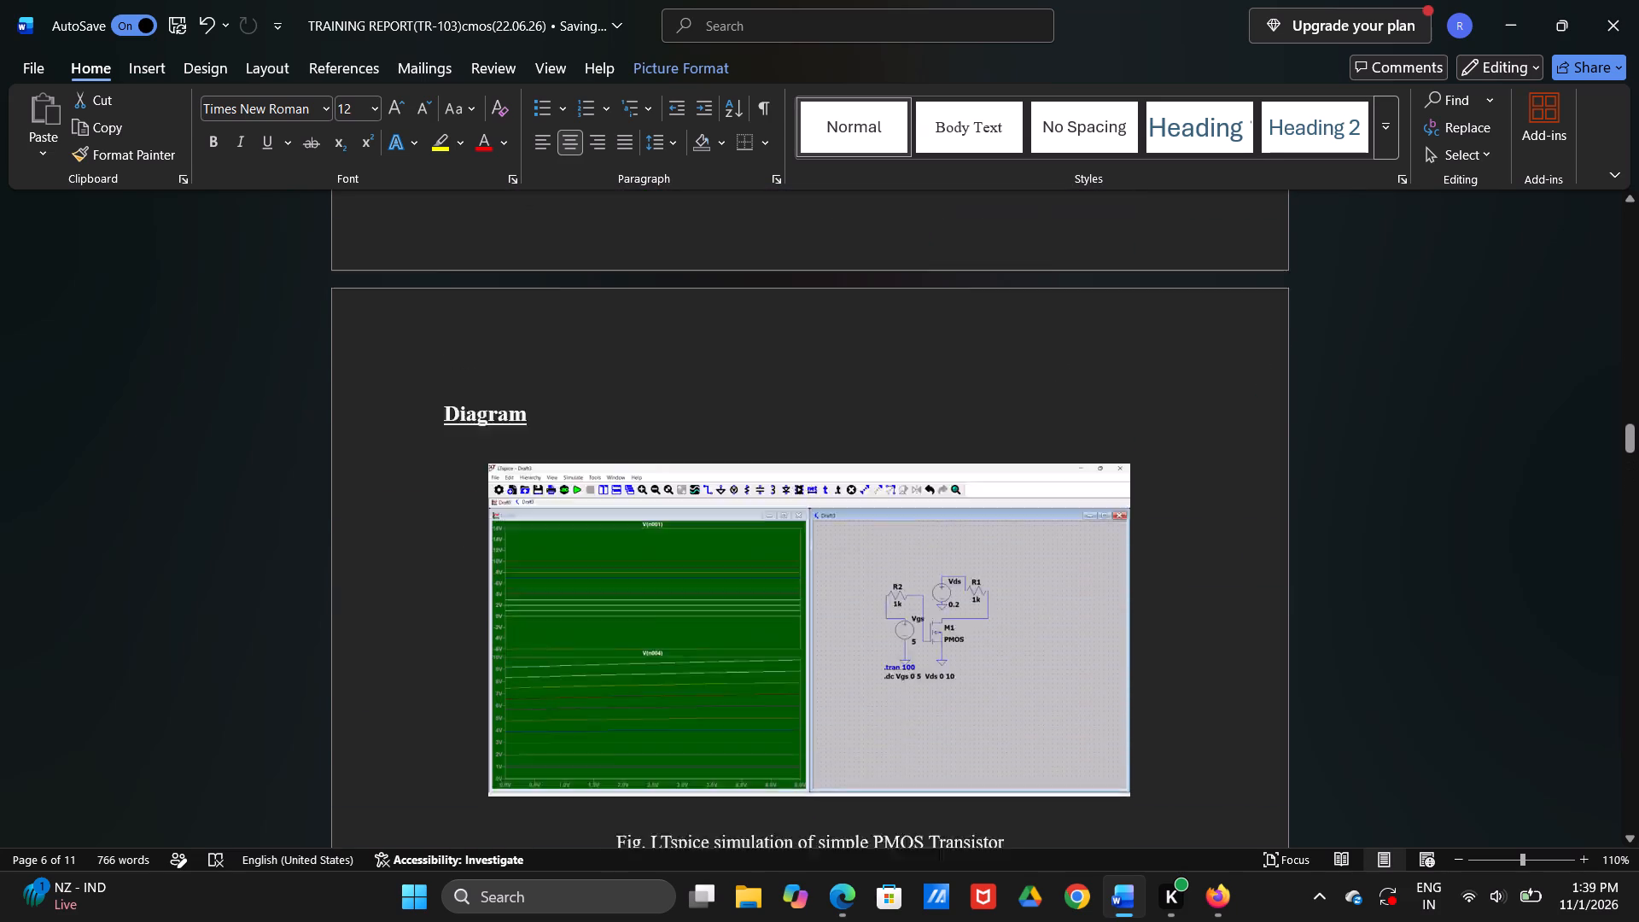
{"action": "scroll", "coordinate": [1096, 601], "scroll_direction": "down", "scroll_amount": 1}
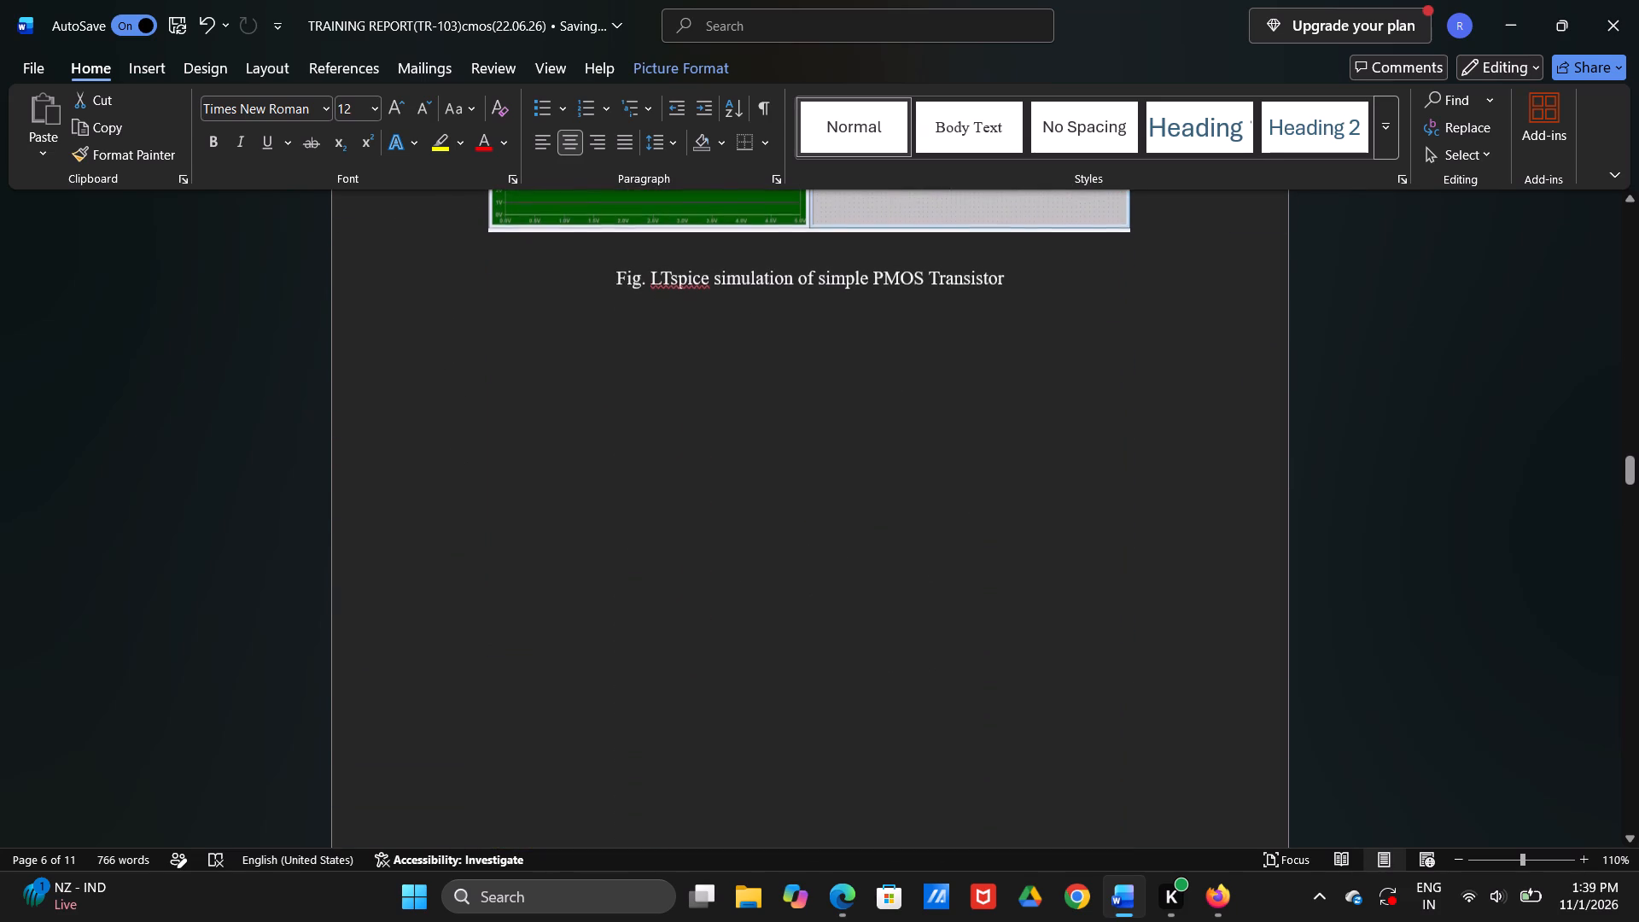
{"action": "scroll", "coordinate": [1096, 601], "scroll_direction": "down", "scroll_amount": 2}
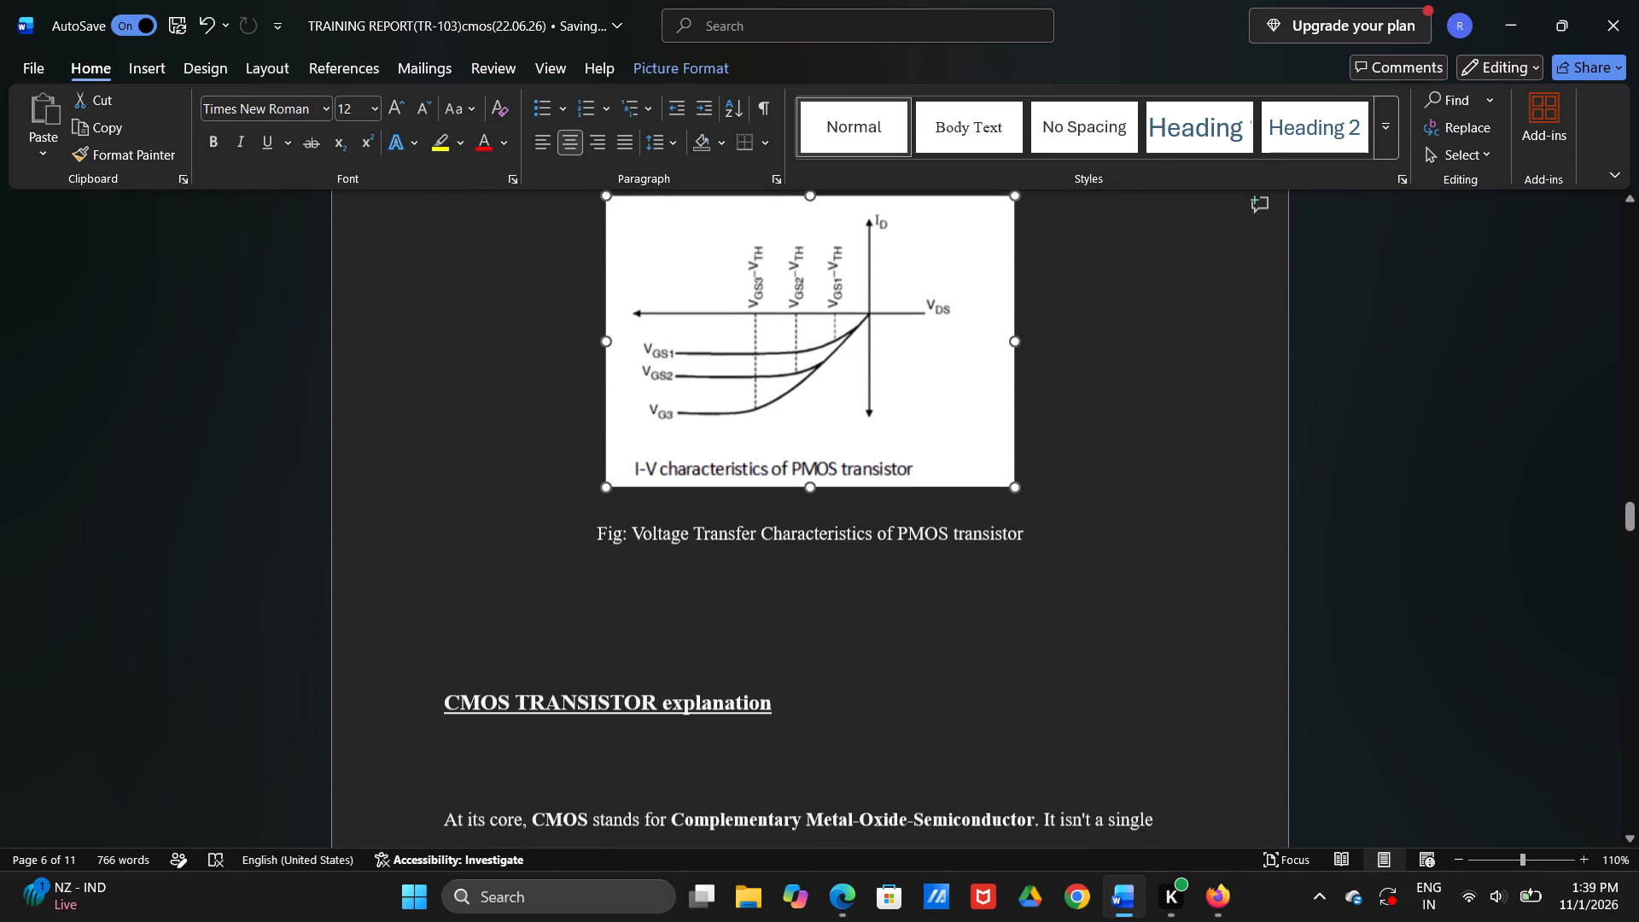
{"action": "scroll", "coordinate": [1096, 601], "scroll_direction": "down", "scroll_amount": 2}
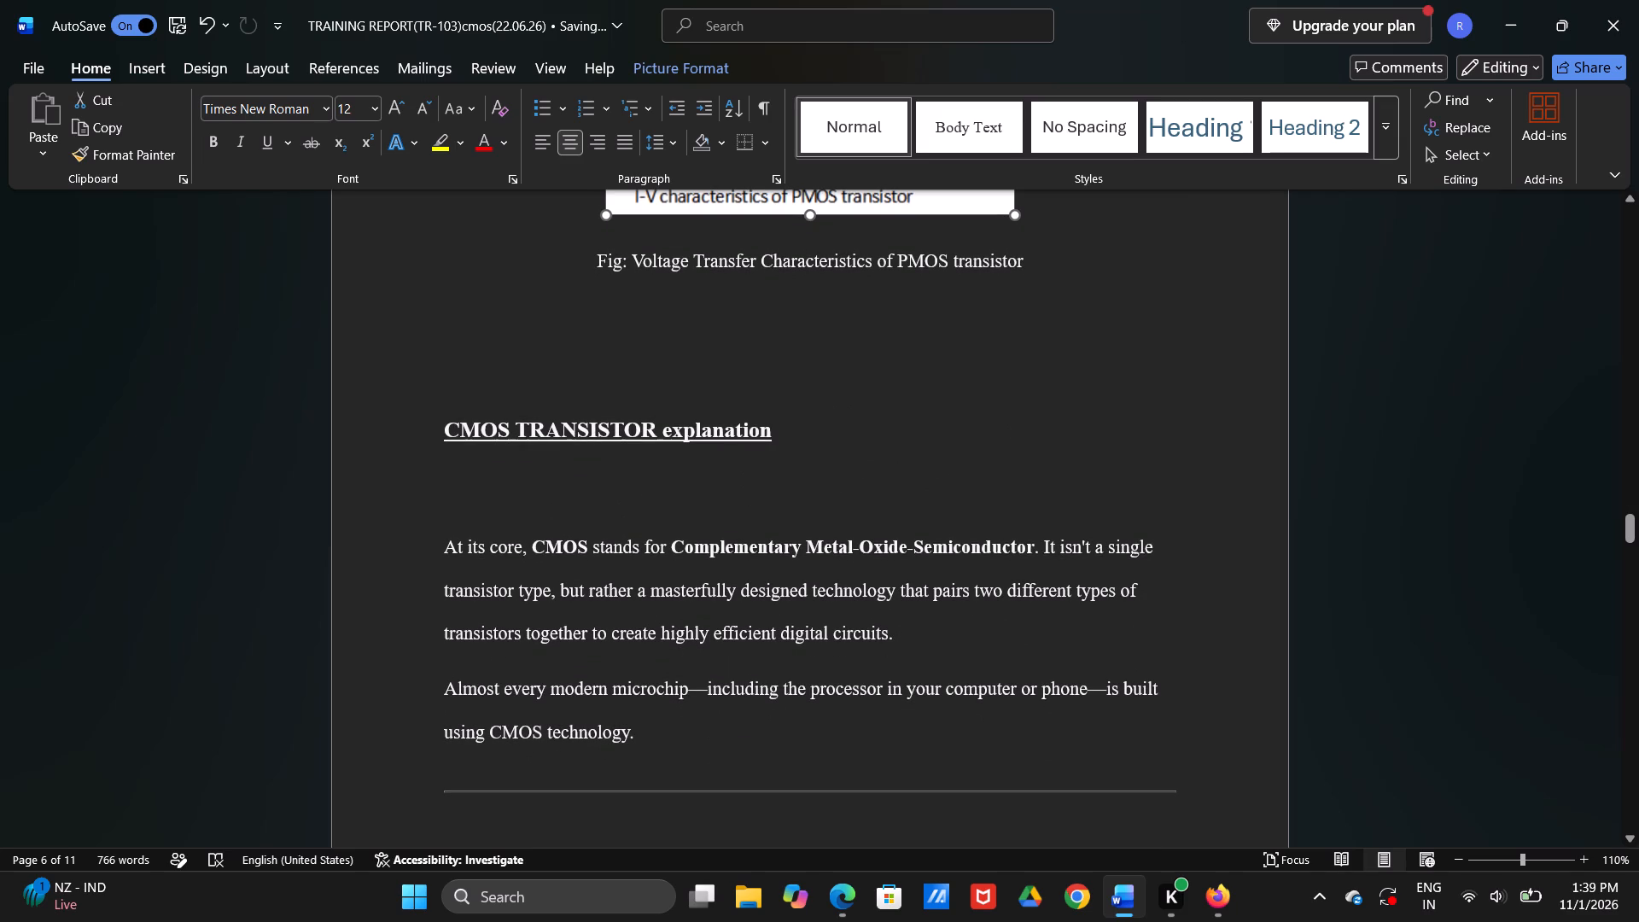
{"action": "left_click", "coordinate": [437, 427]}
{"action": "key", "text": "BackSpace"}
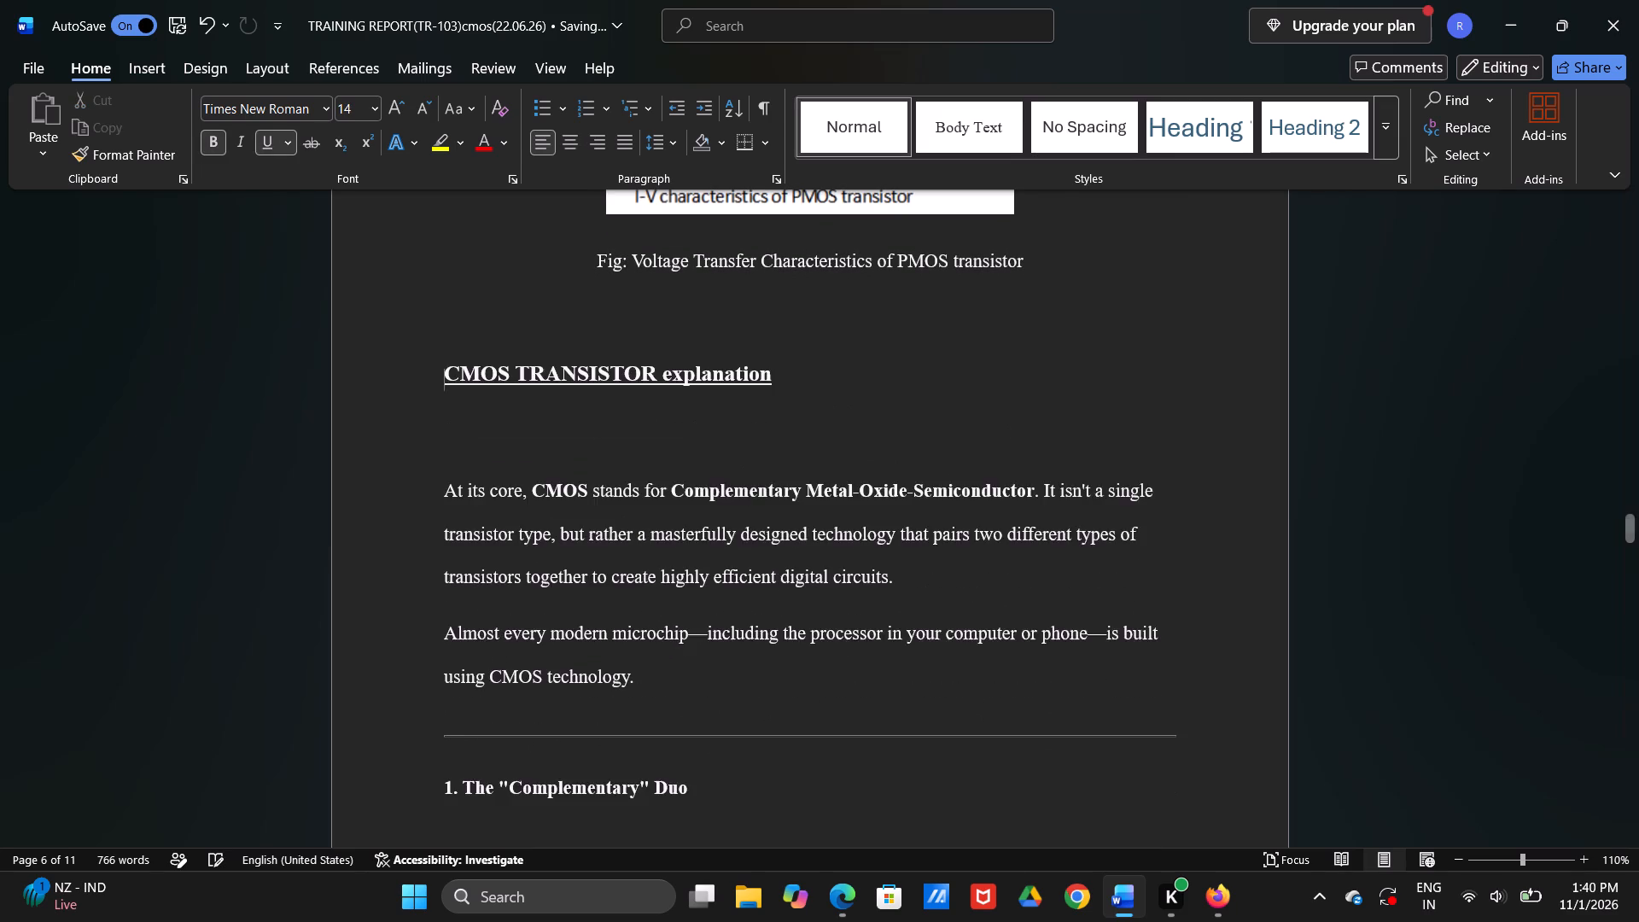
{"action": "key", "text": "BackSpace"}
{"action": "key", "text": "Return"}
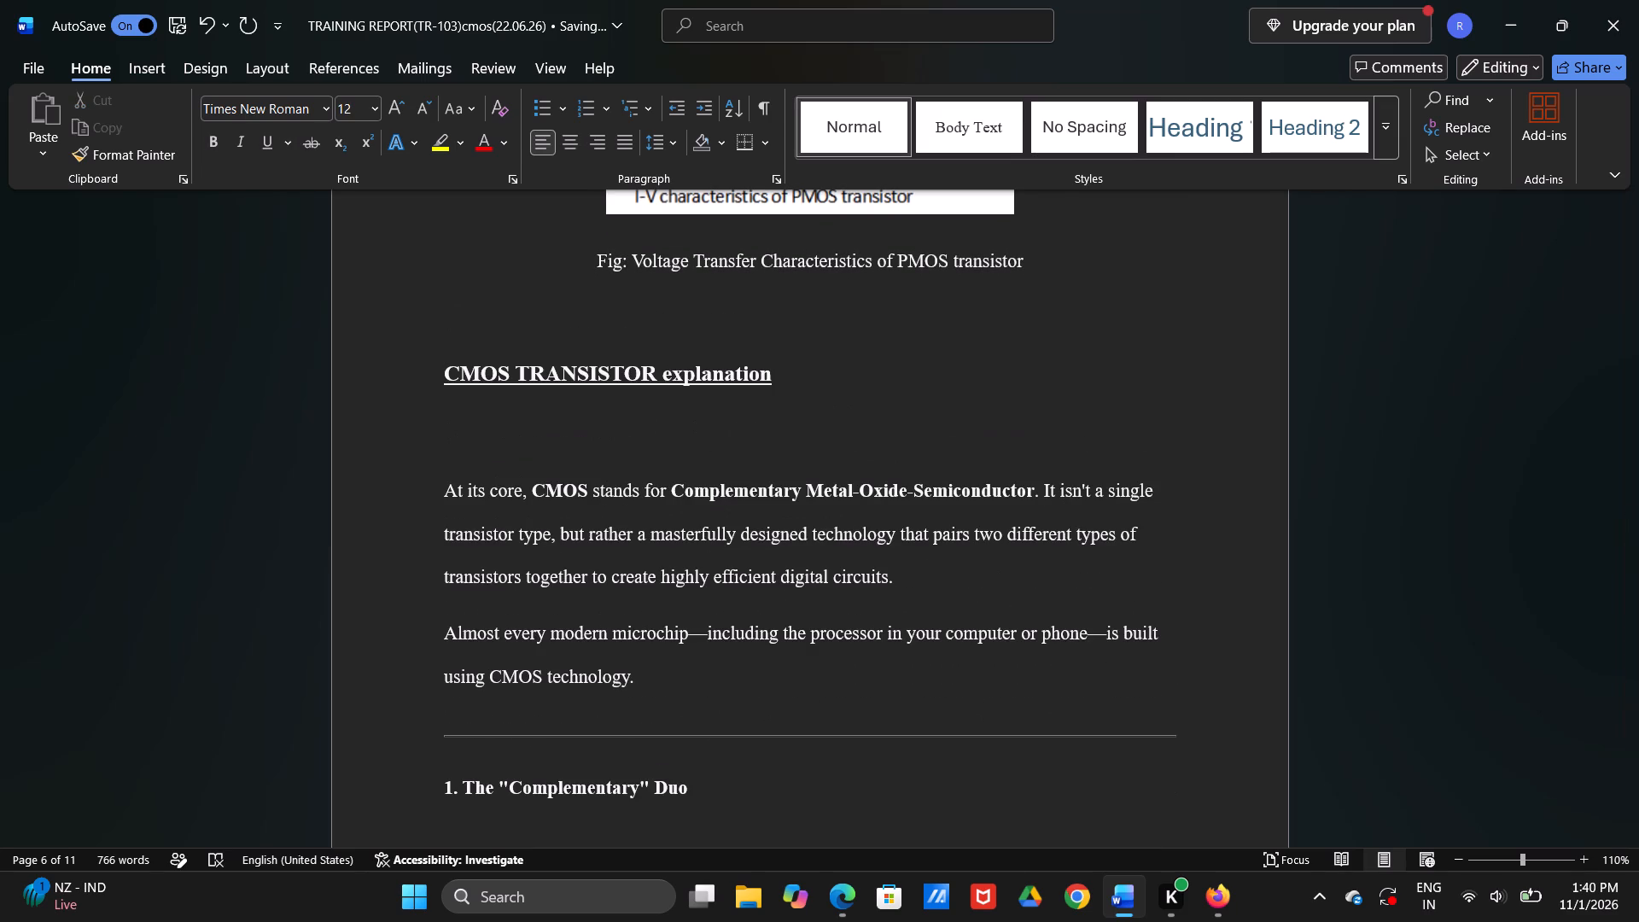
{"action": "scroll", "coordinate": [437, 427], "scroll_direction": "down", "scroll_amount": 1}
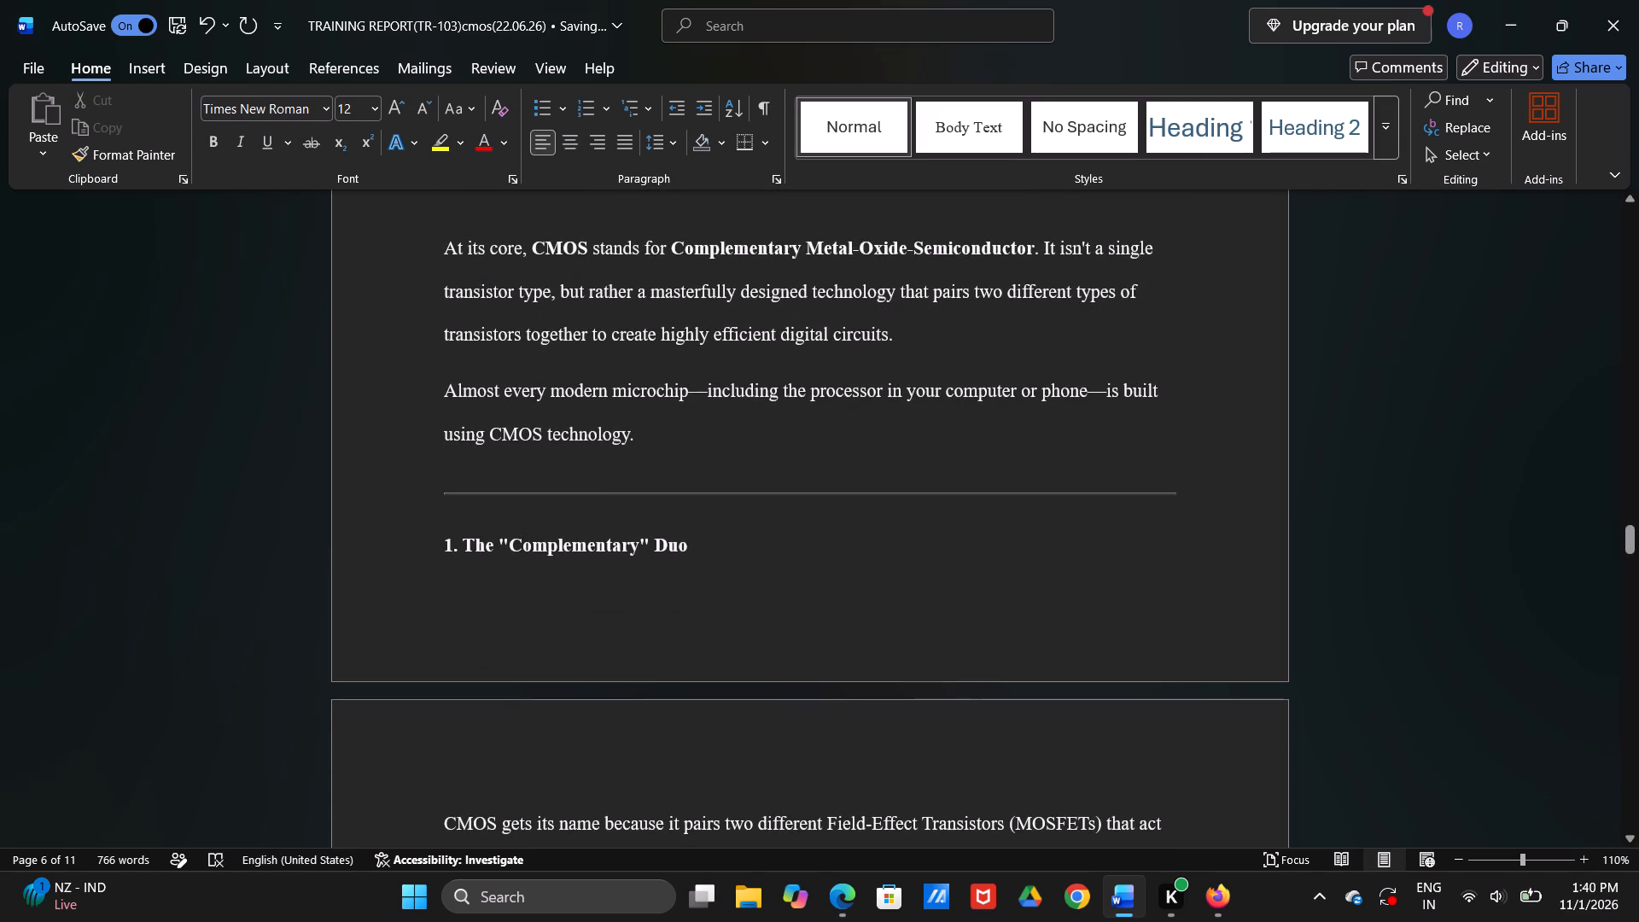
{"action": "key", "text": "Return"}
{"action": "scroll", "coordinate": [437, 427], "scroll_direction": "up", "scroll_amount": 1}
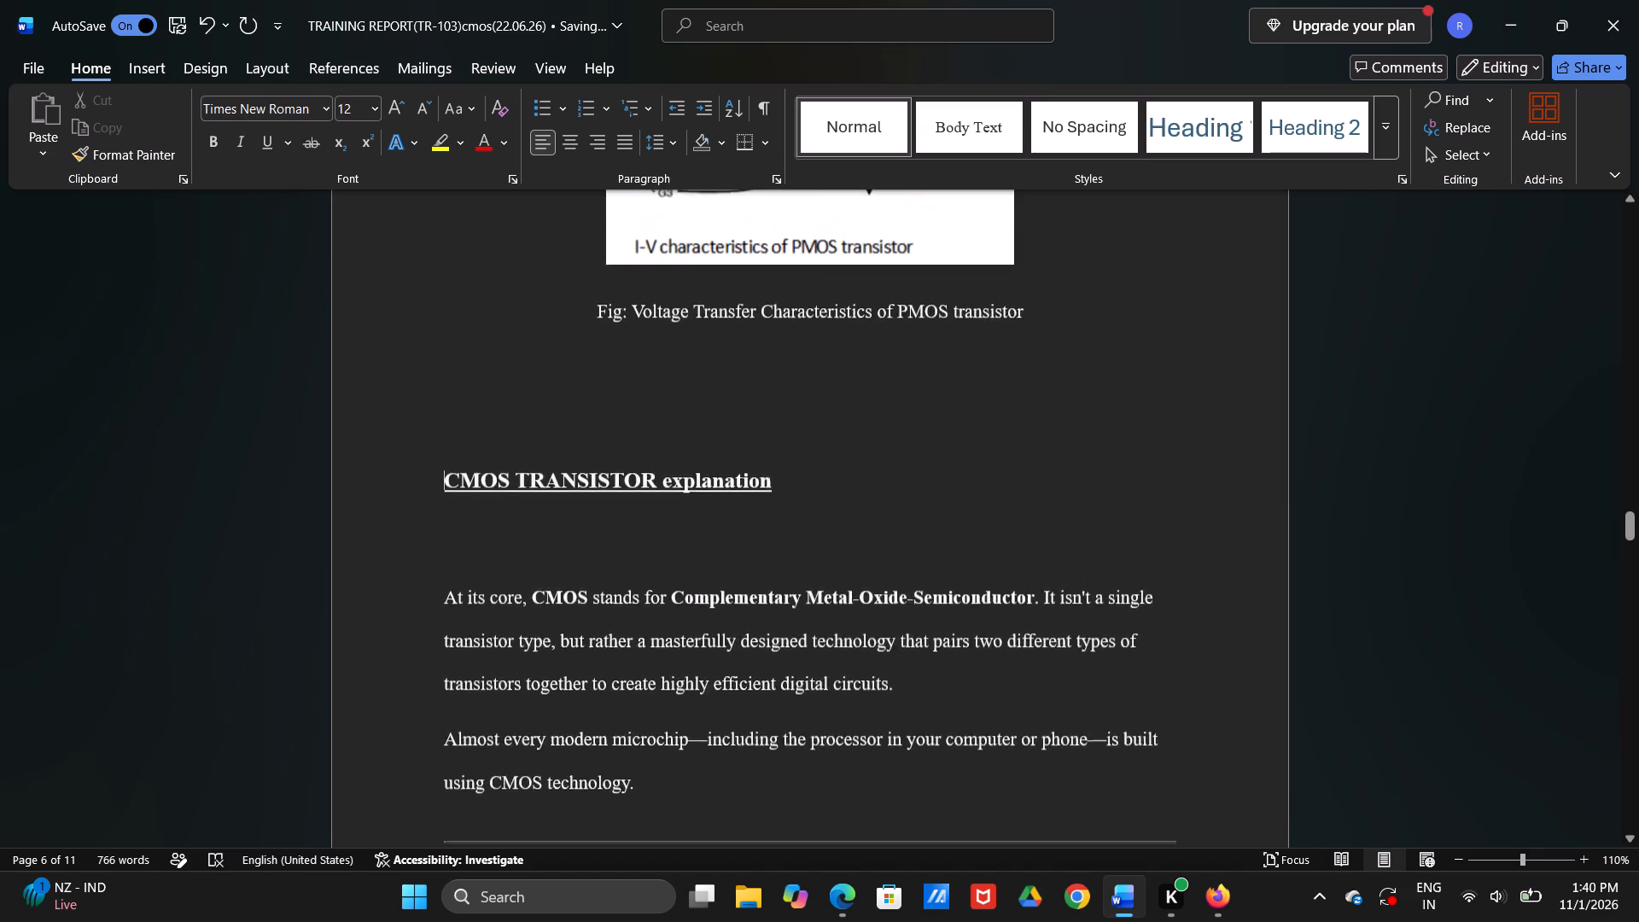
Replace "masterfully" with "\" before "designed technology" in the first paragraph of the CMOS TRANSISTOR explanation.
{"action": "scroll", "coordinate": [437, 427], "scroll_direction": "down", "scroll_amount": 1}
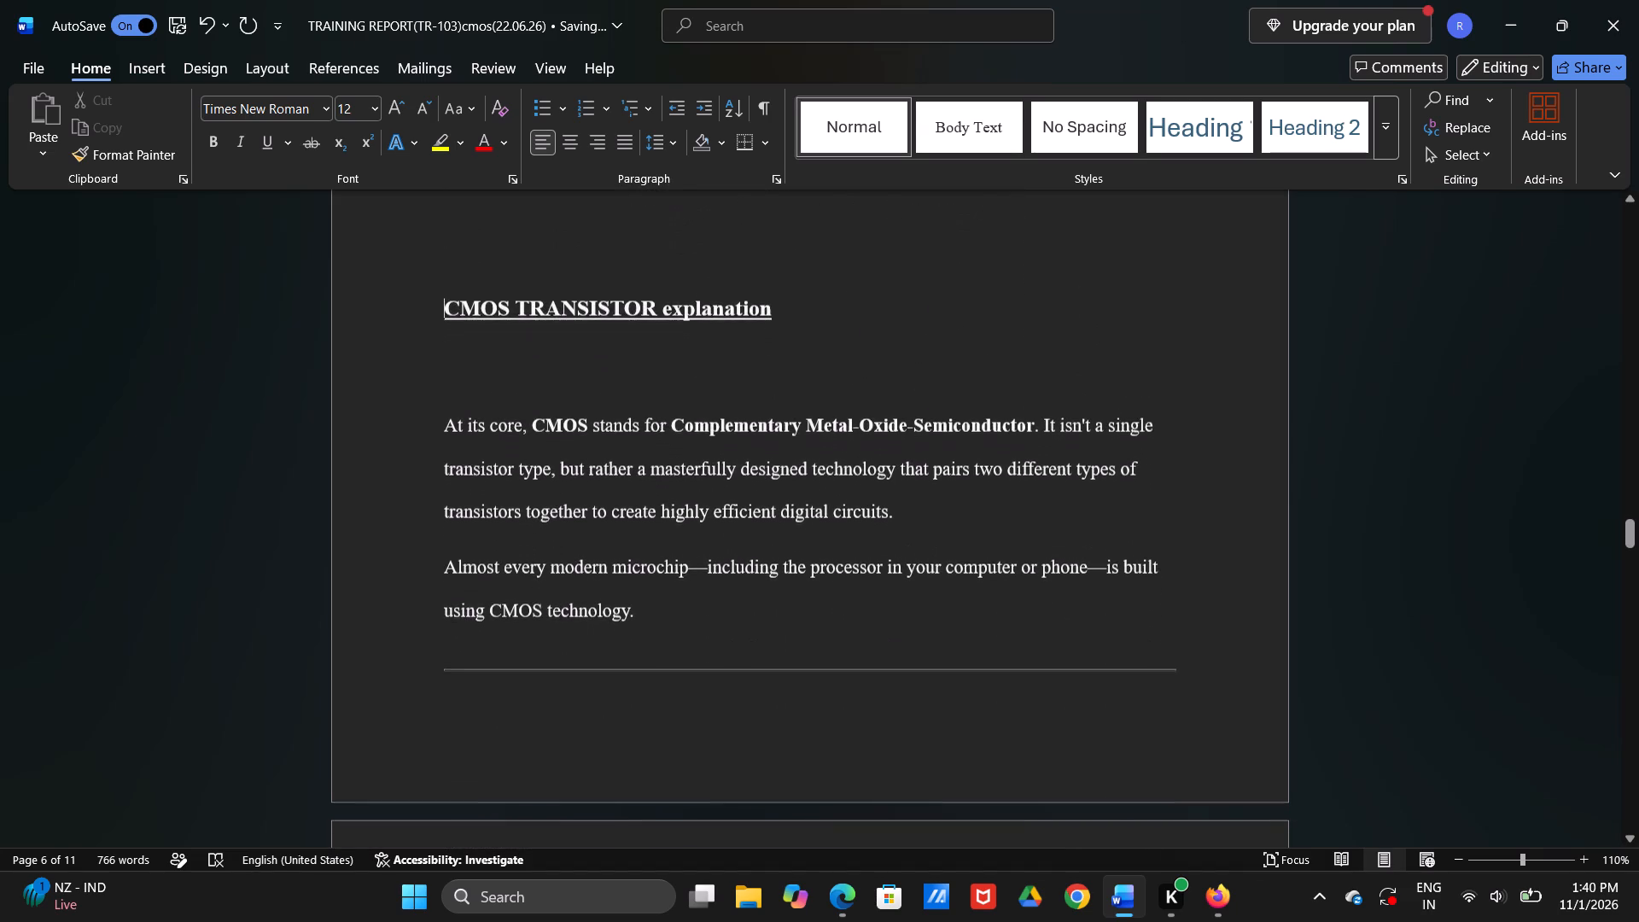
{"action": "scroll", "coordinate": [437, 427], "scroll_direction": "down", "scroll_amount": 1}
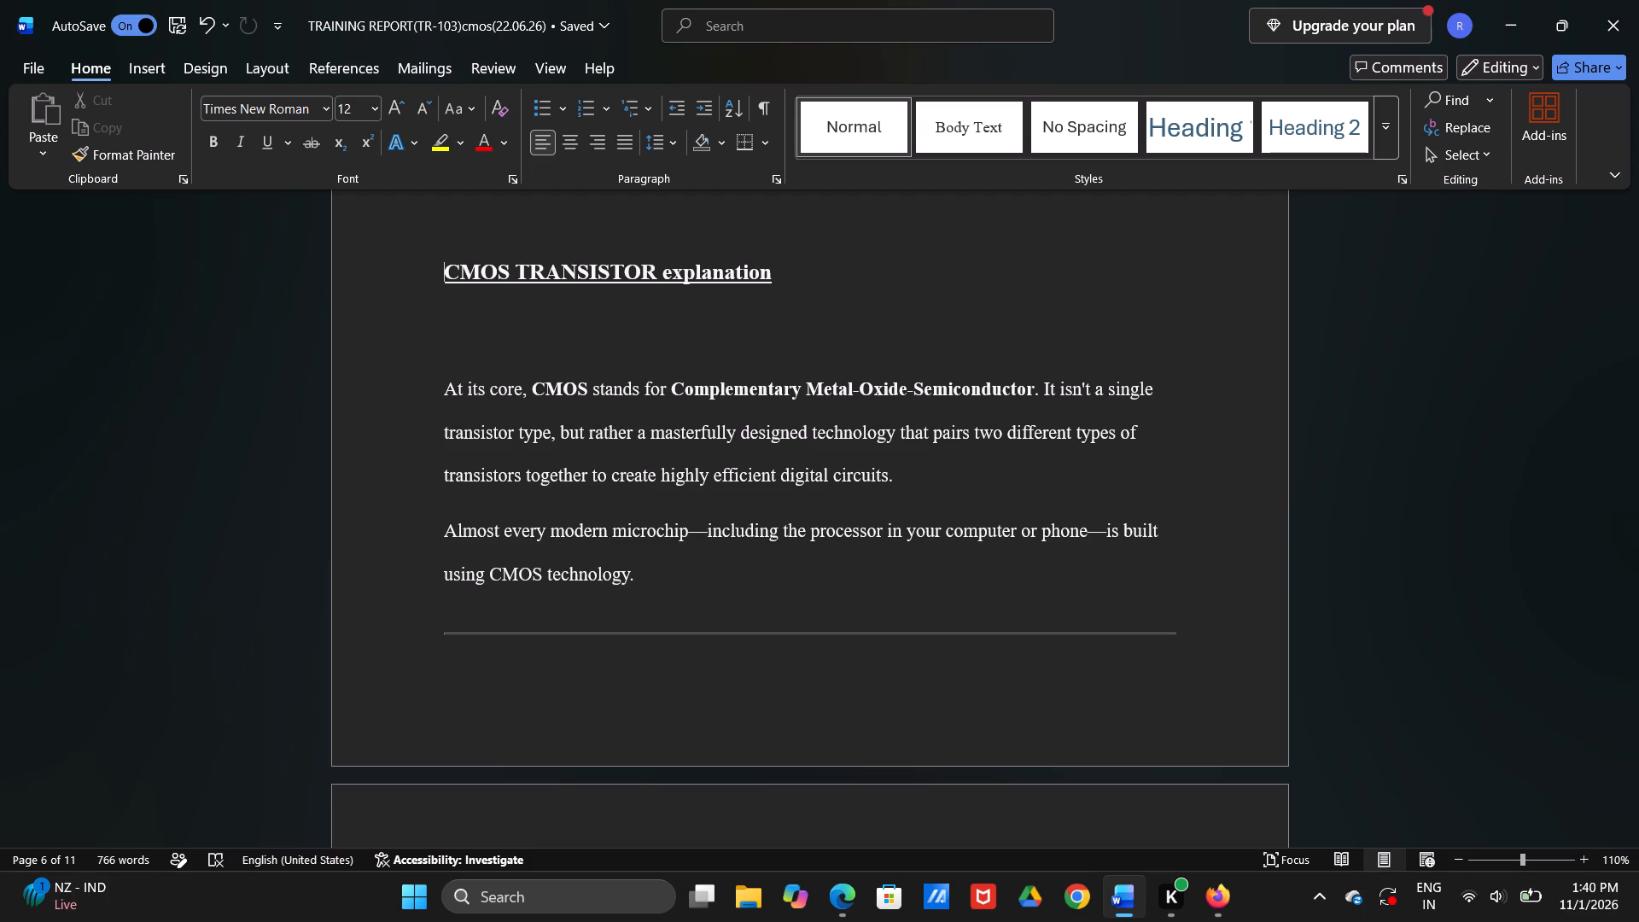
{"action": "scroll", "coordinate": [437, 427], "scroll_direction": "down", "scroll_amount": 1}
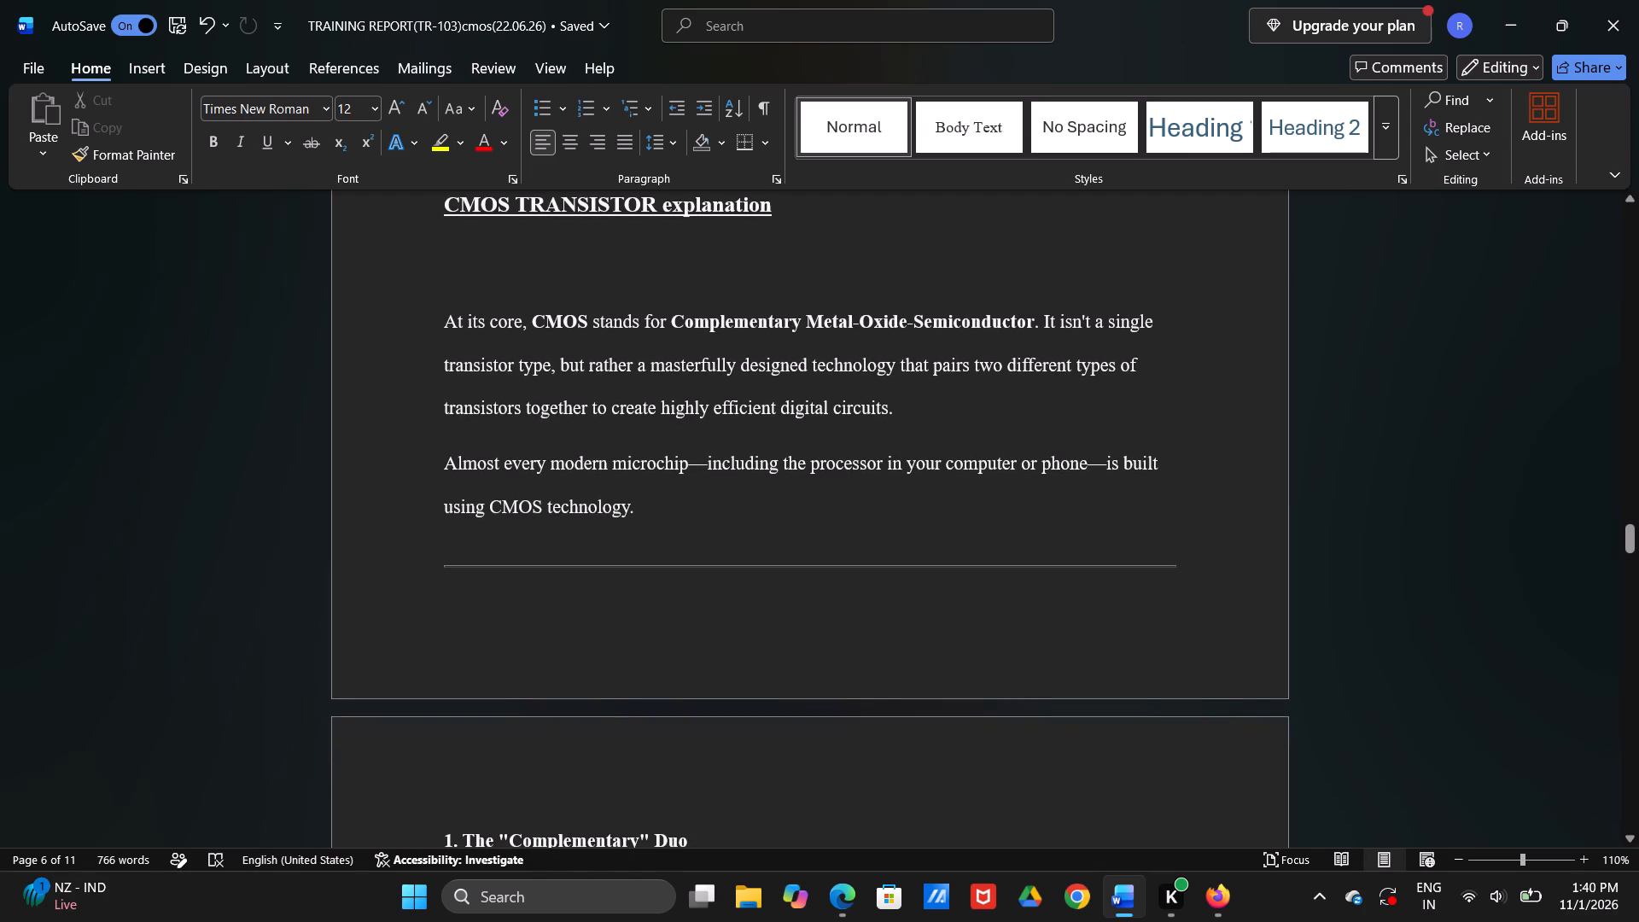
{"action": "scroll", "coordinate": [437, 427], "scroll_direction": "down", "scroll_amount": 1}
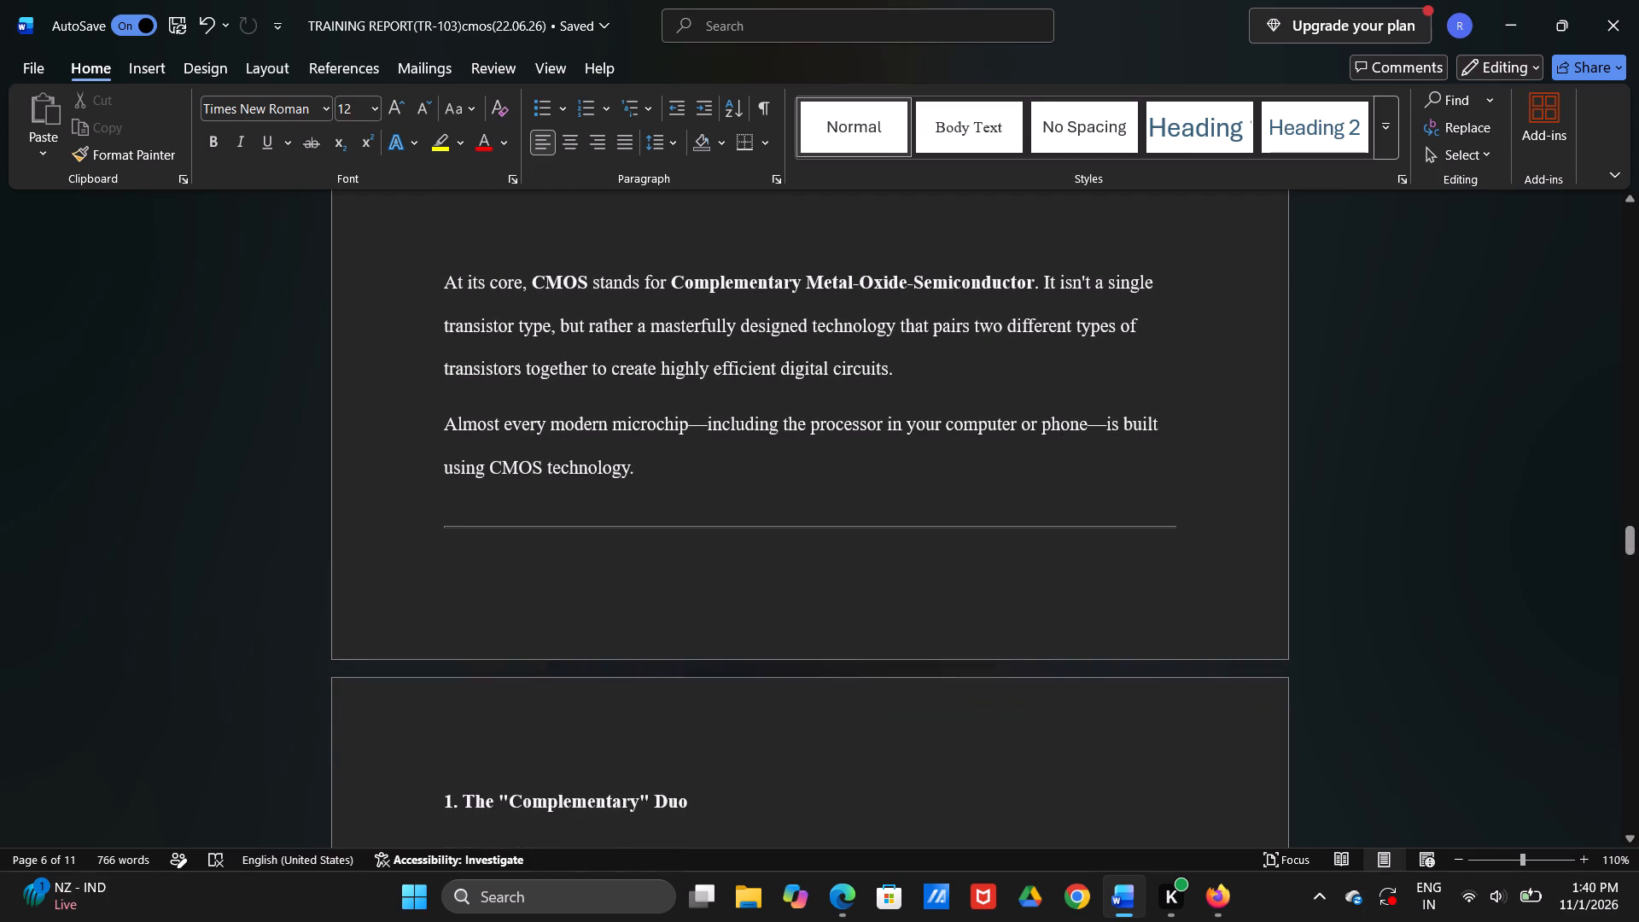
{"action": "scroll", "coordinate": [437, 427], "scroll_direction": "down", "scroll_amount": 1}
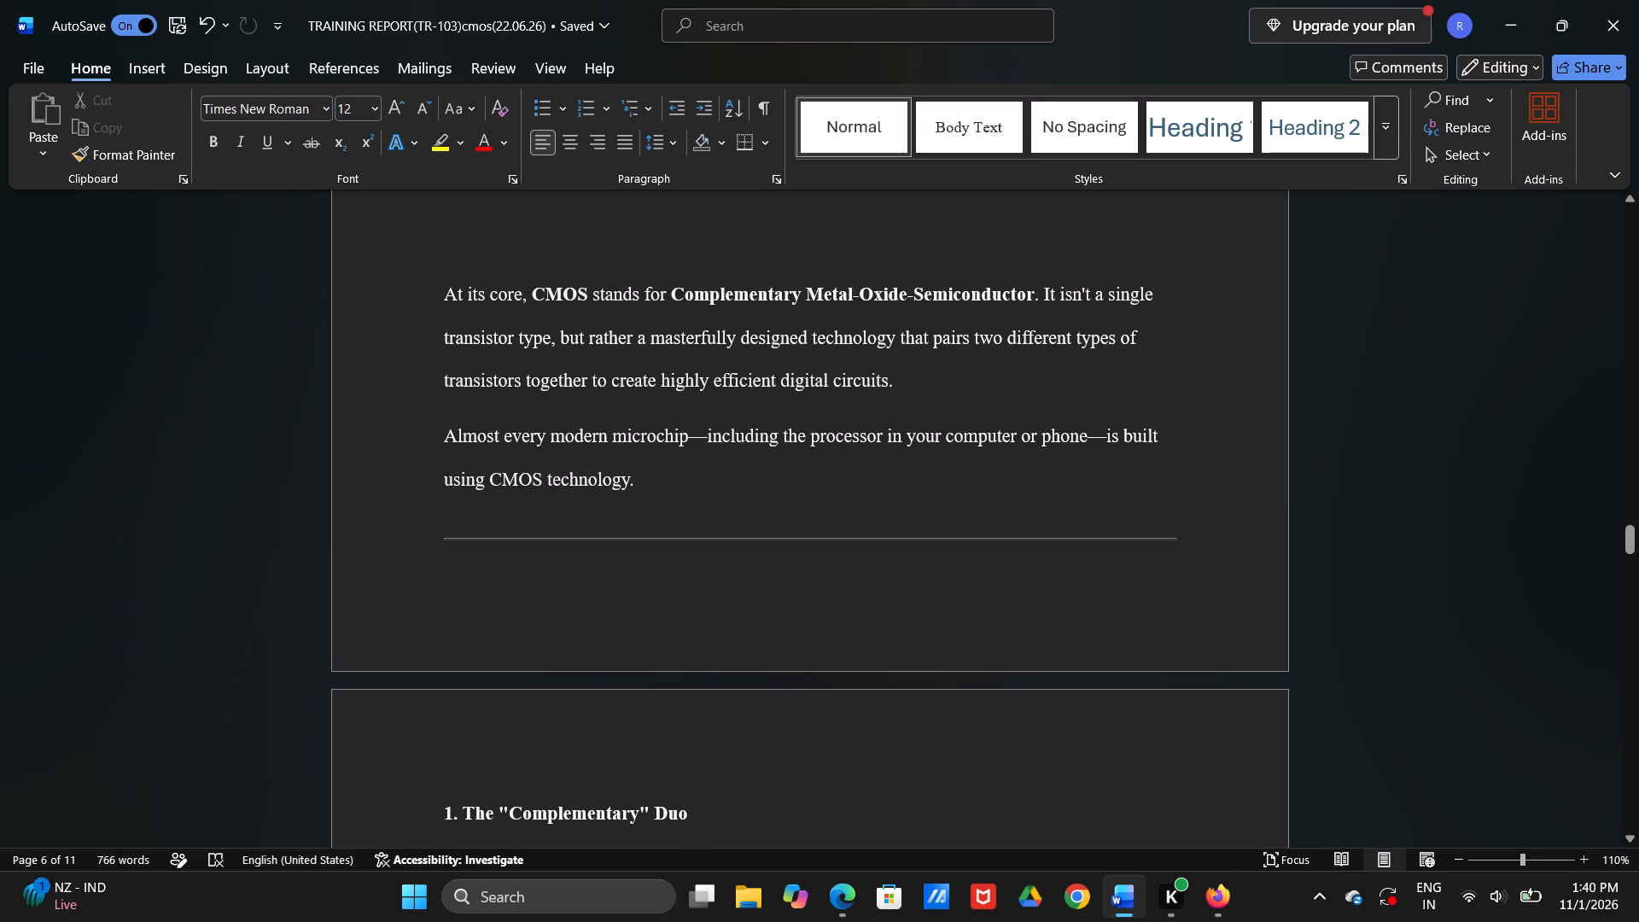
{"action": "left_click_drag", "start_coordinate": [734, 335], "coordinate": [654, 335]}
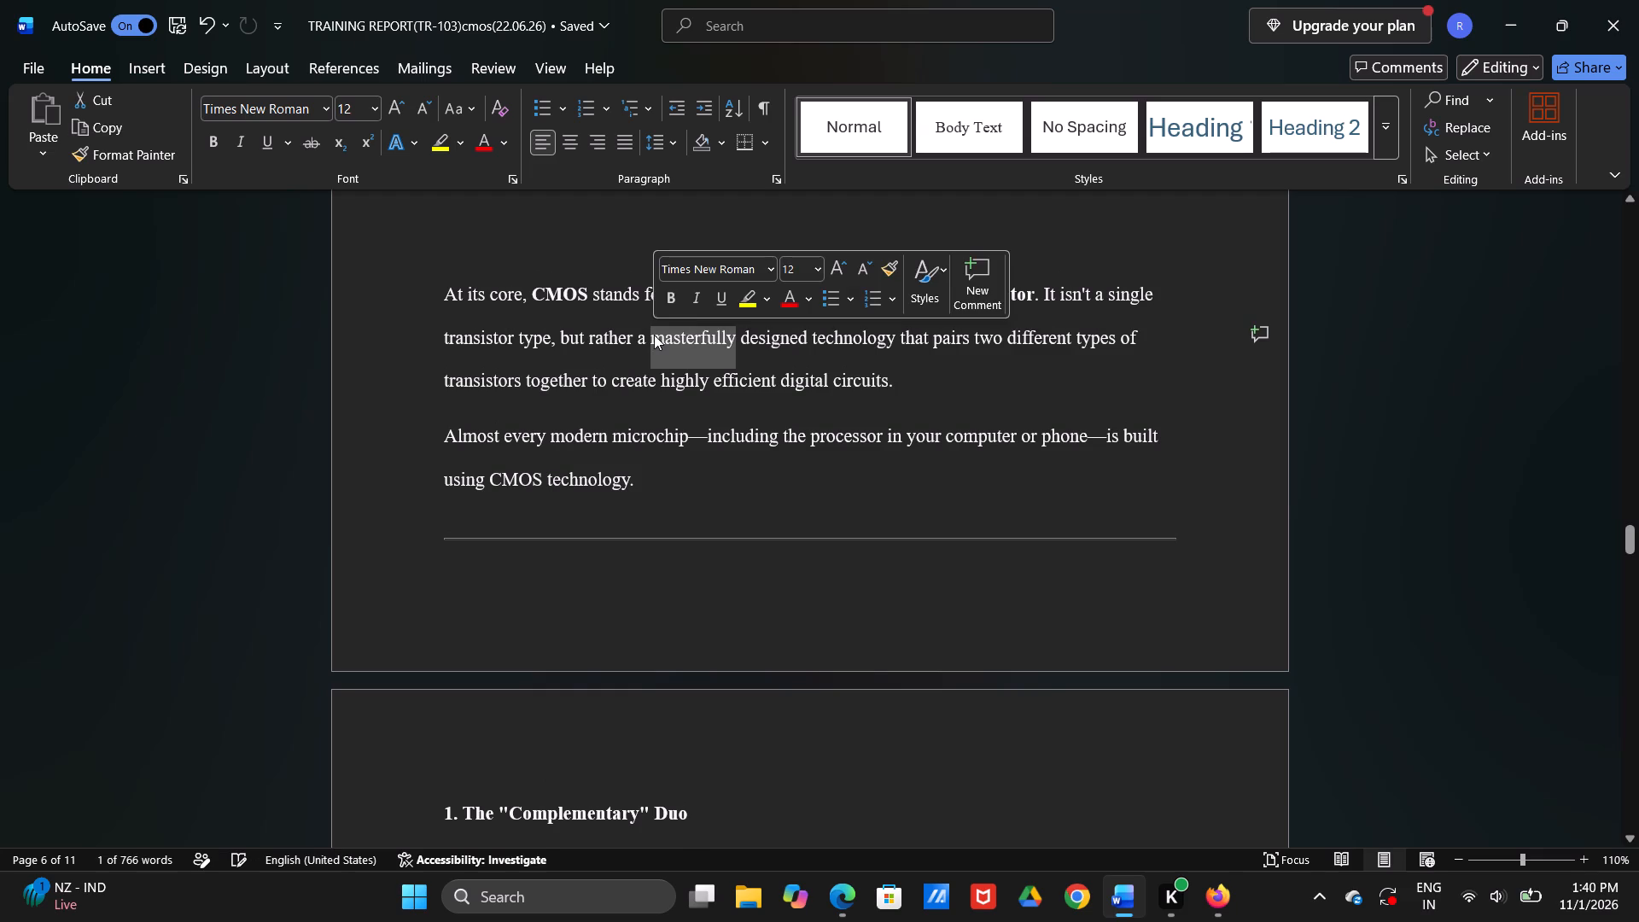
{"action": "key", "text": "backslash"}
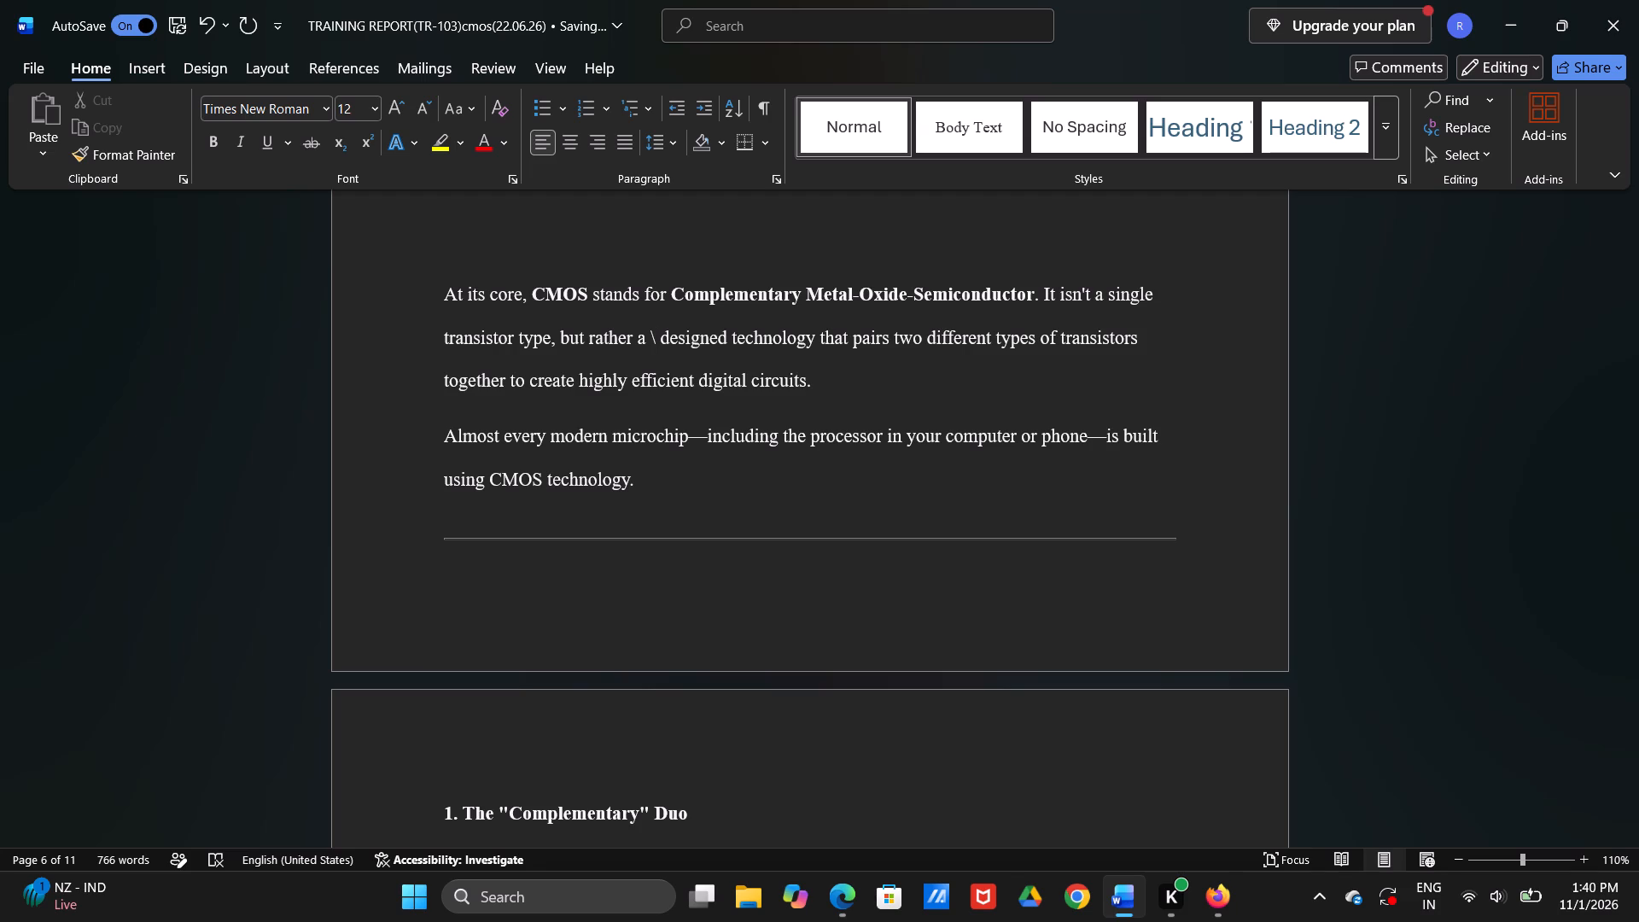
Insert "i.e. PMOS & NMOS transistors" after "two different types of transistors" in the first paragraph of the CMOS explanation.
{"action": "left_click", "coordinate": [1149, 335]}
{"action": "key", "text": "space"}
{"action": "type", "text": "i"}
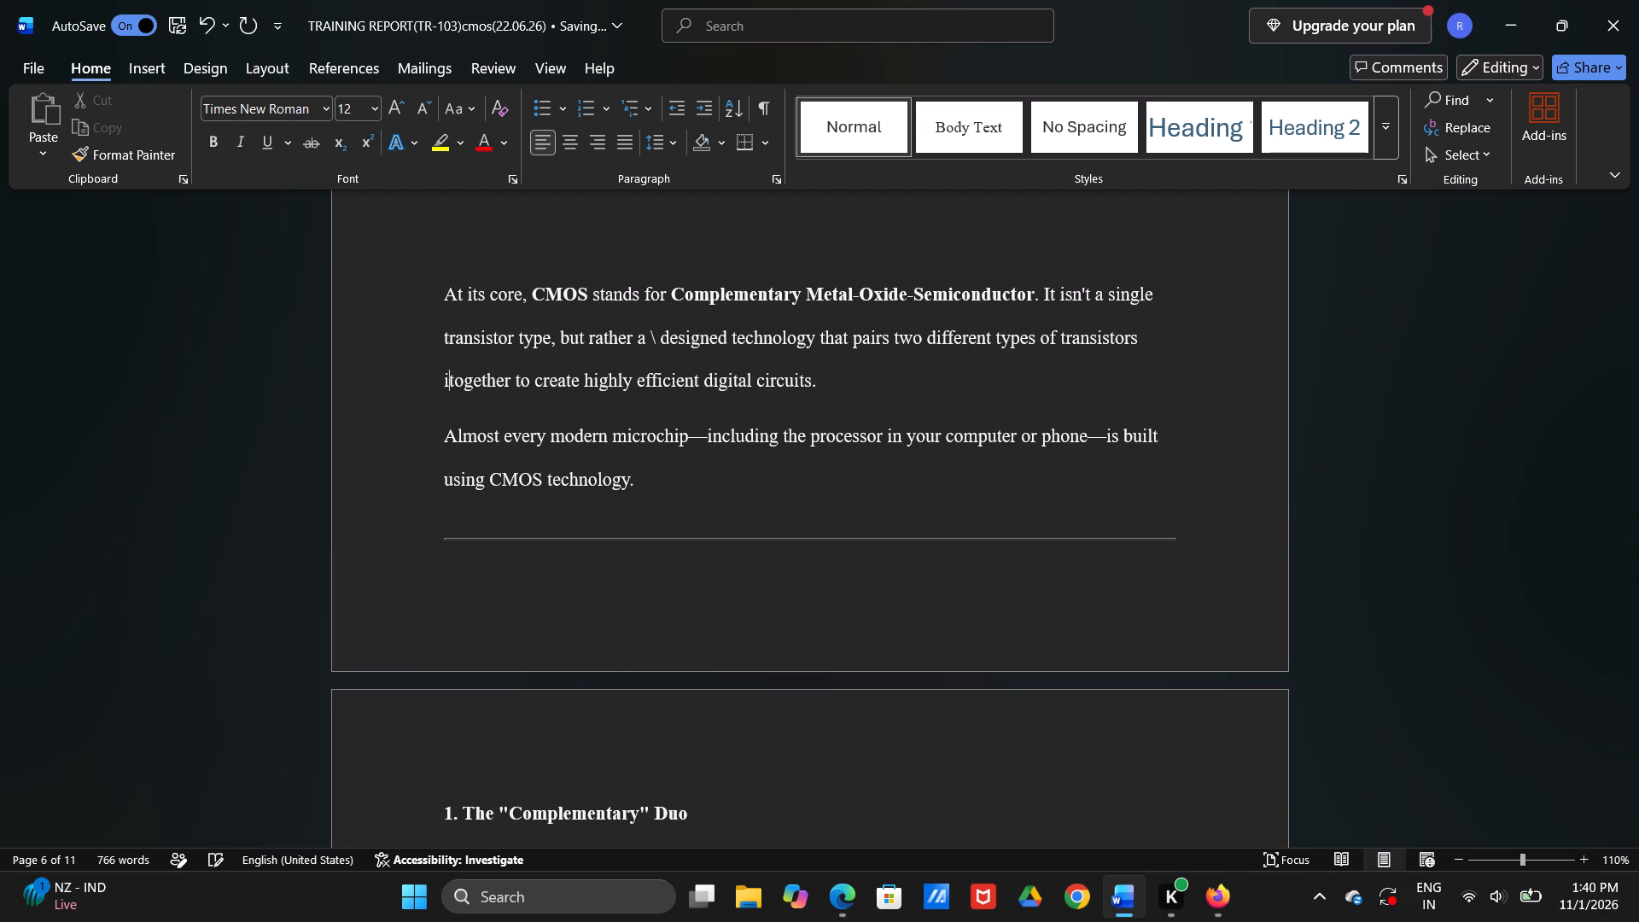
{"action": "type", "text": ".e"}
{"action": "key", "text": "space"}
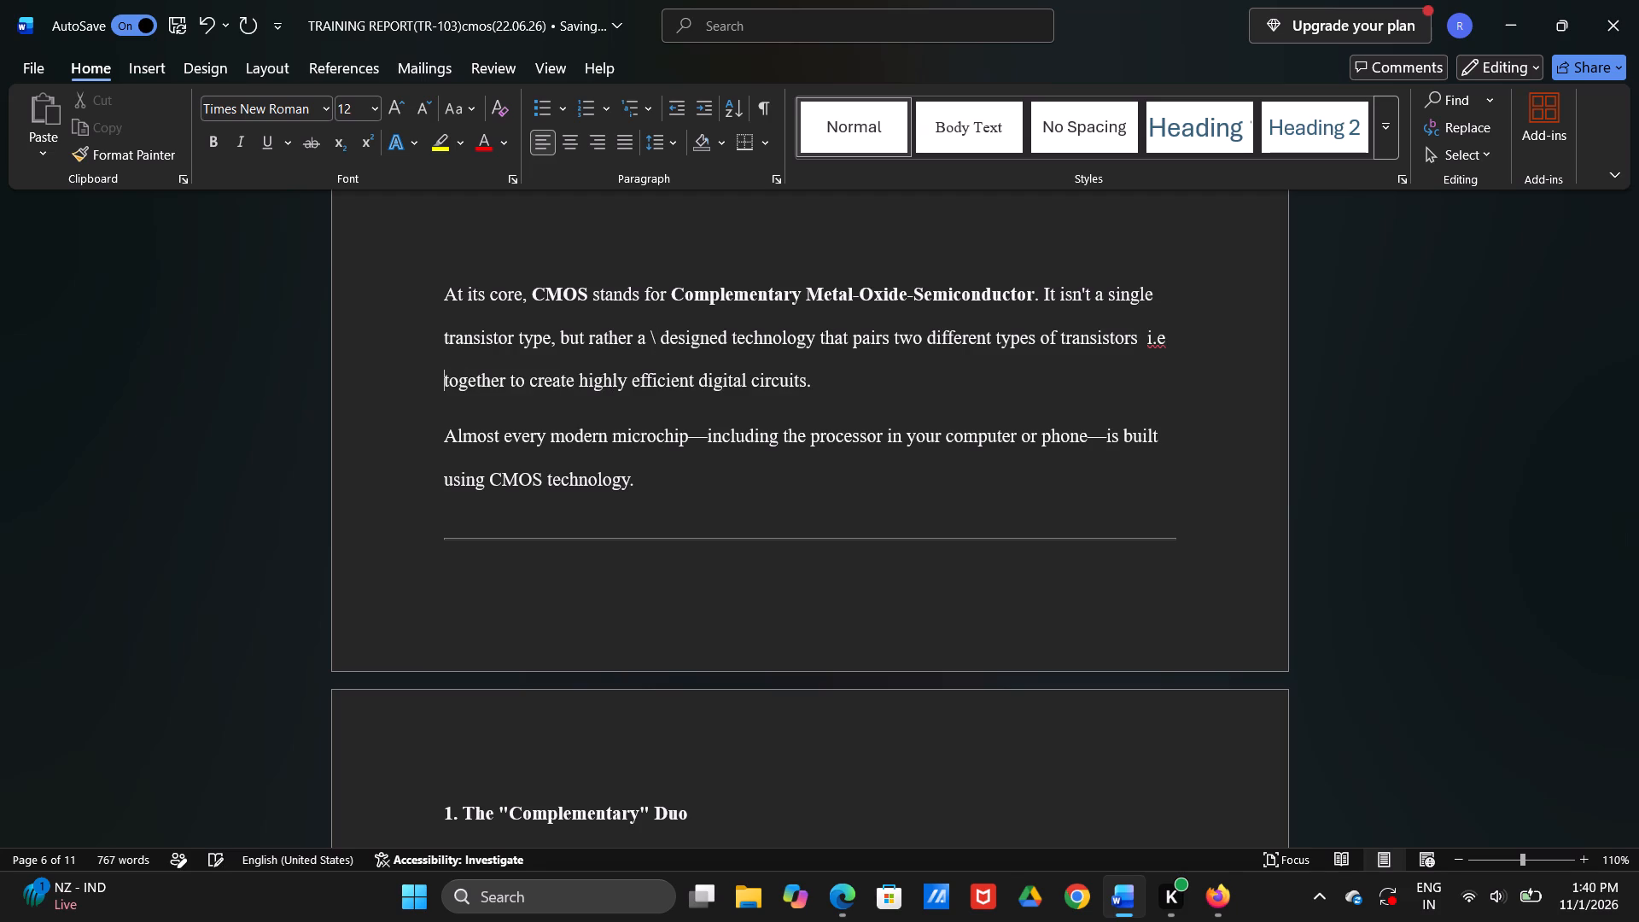
{"action": "key", "text": "BackSpace"}
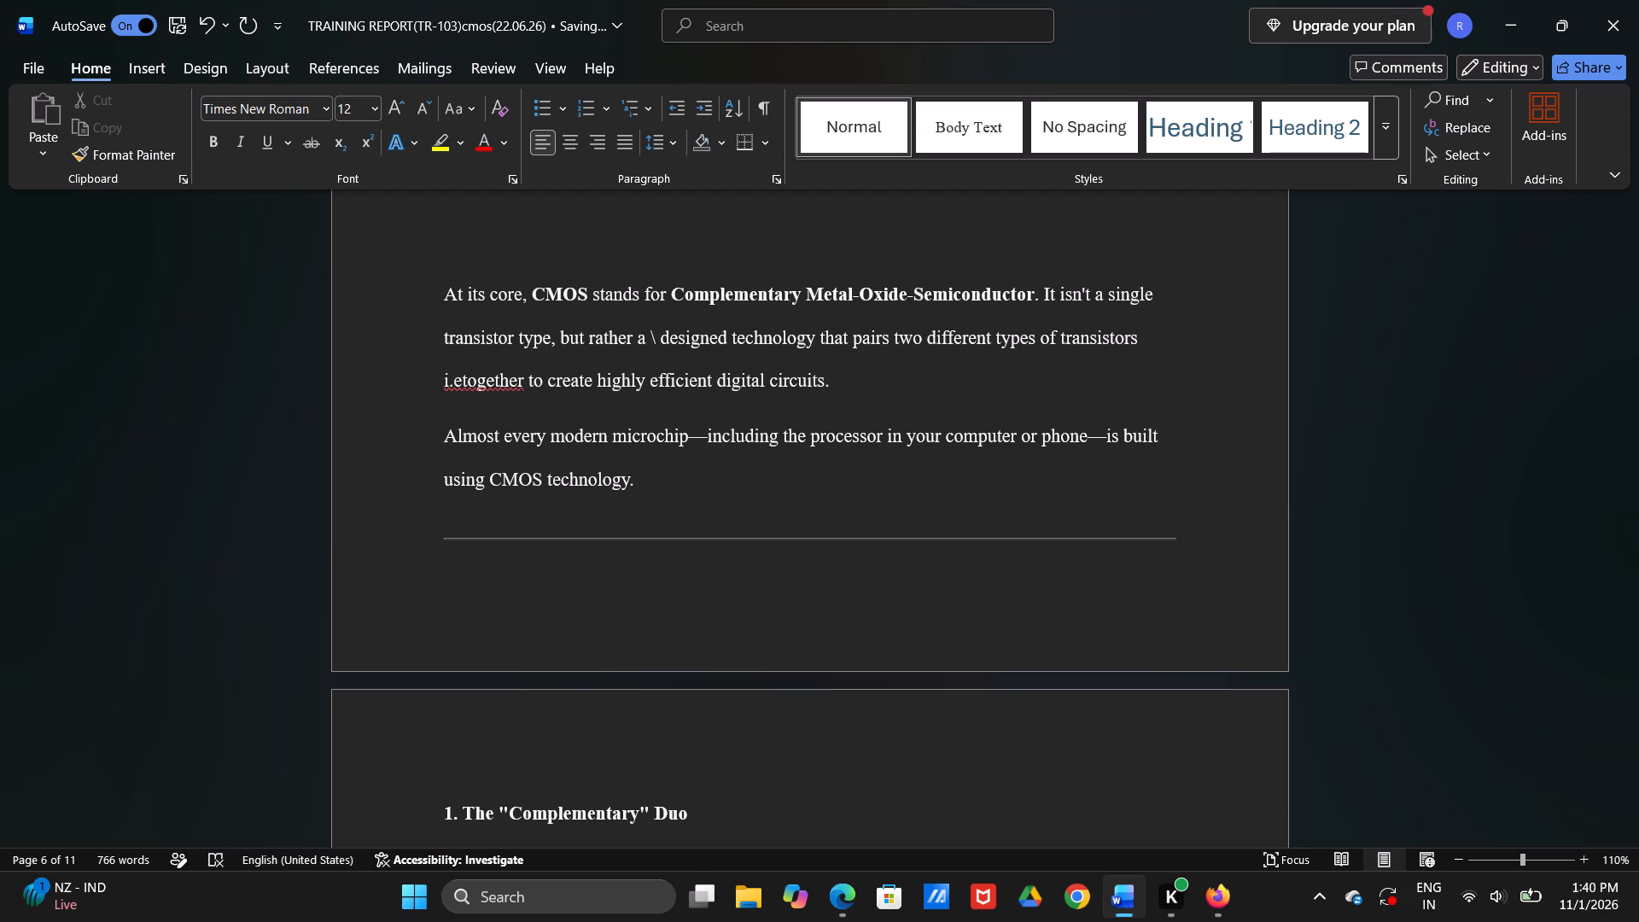
{"action": "type", "text": "."}
{"action": "key", "text": "space"}
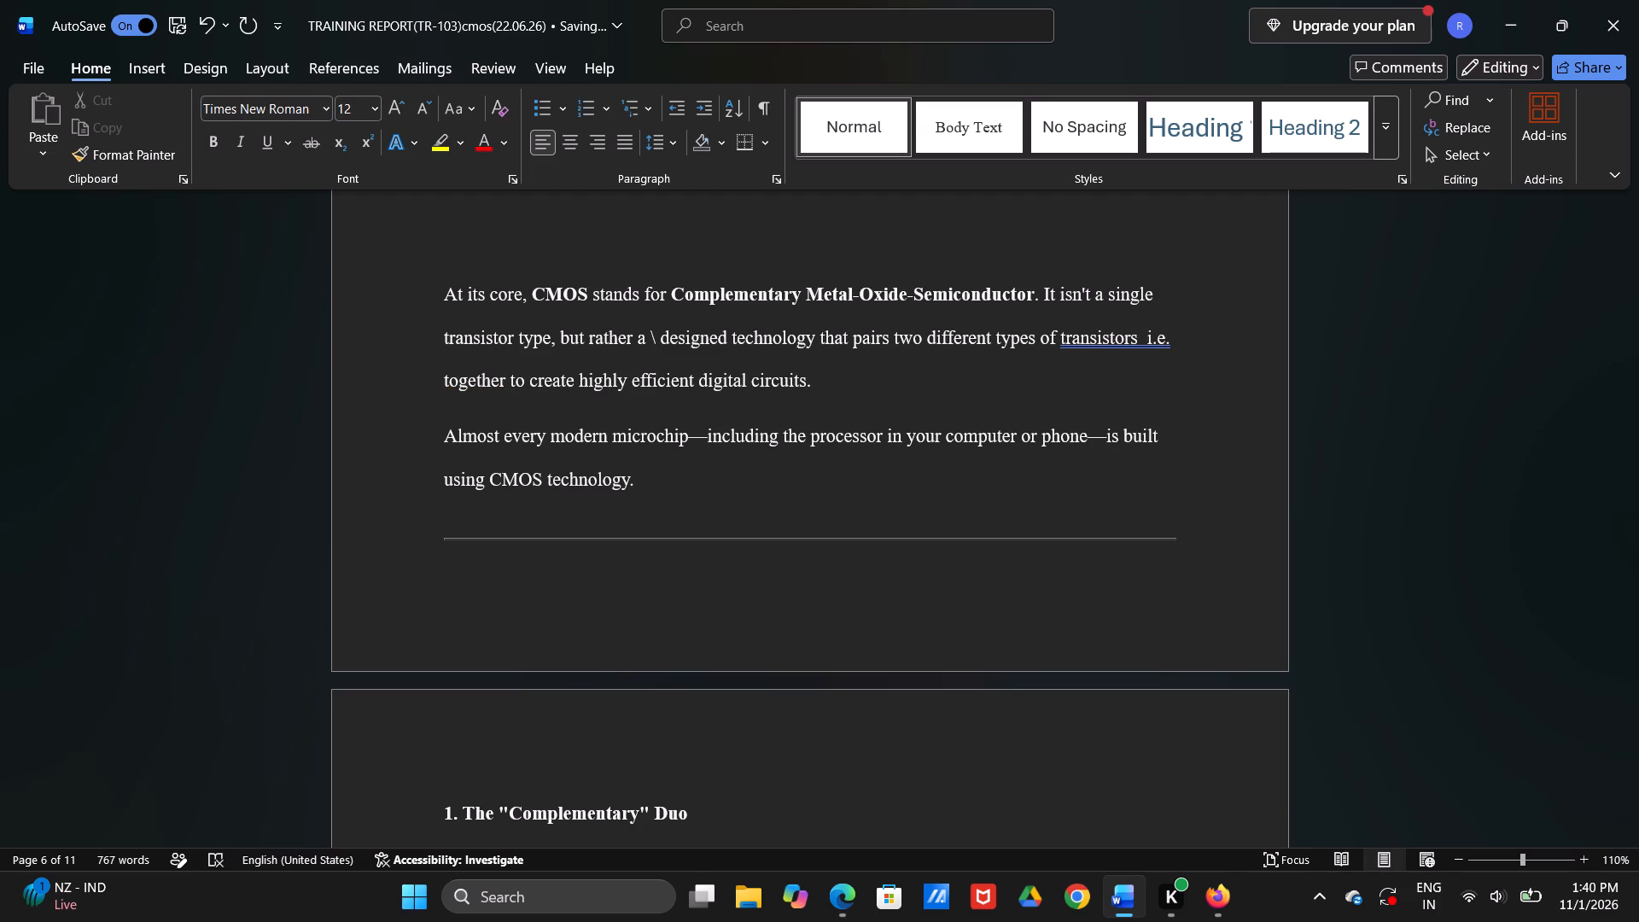
{"action": "key", "text": "shift+n"}
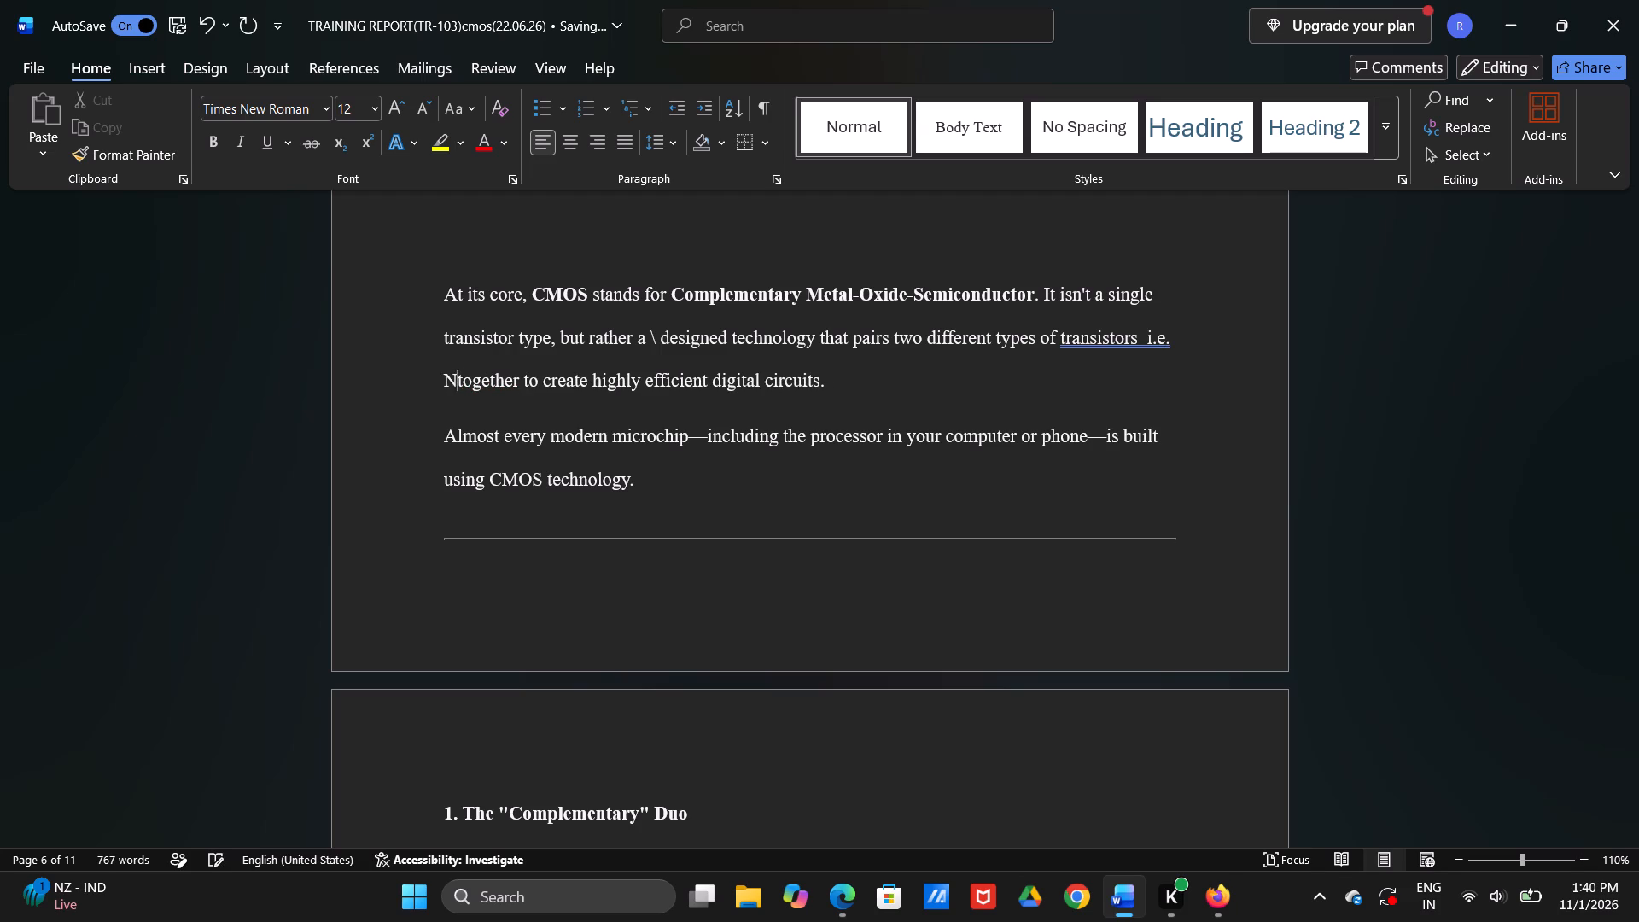
{"action": "key", "text": "shift+BackSpace"}
{"action": "type", "text": "PMOS"}
{"action": "key", "text": "space"}
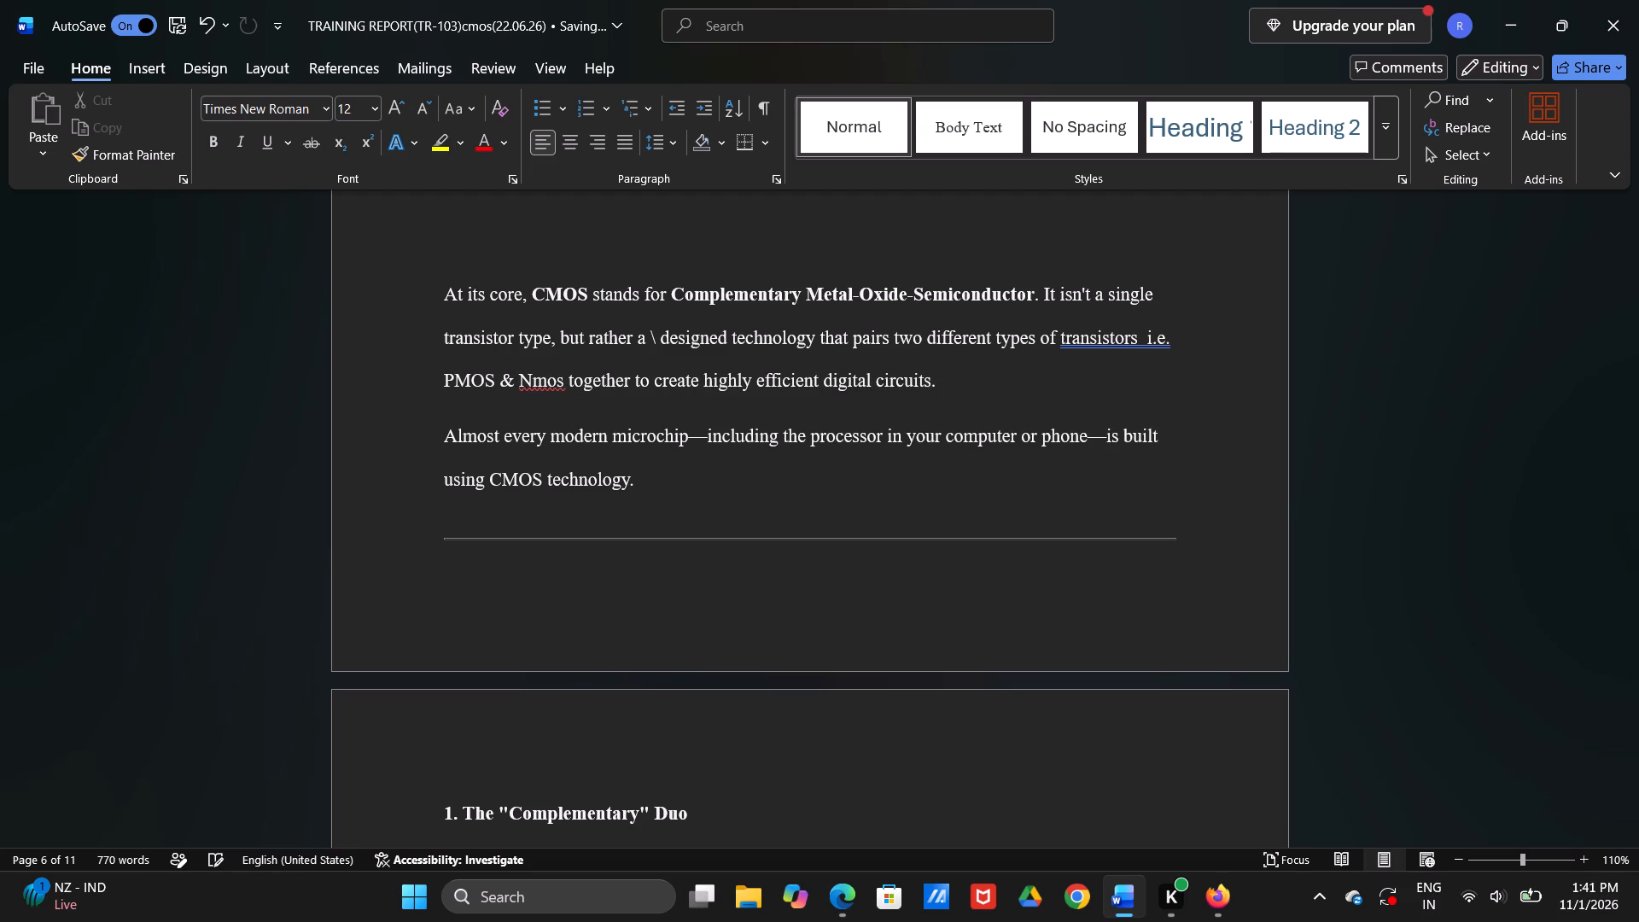
{"action": "key", "text": "BackSpace"}
{"action": "key", "text": "BackSpace"}
{"action": "key", "text": "BackSpace"}
{"action": "key", "text": "BackSpace"}
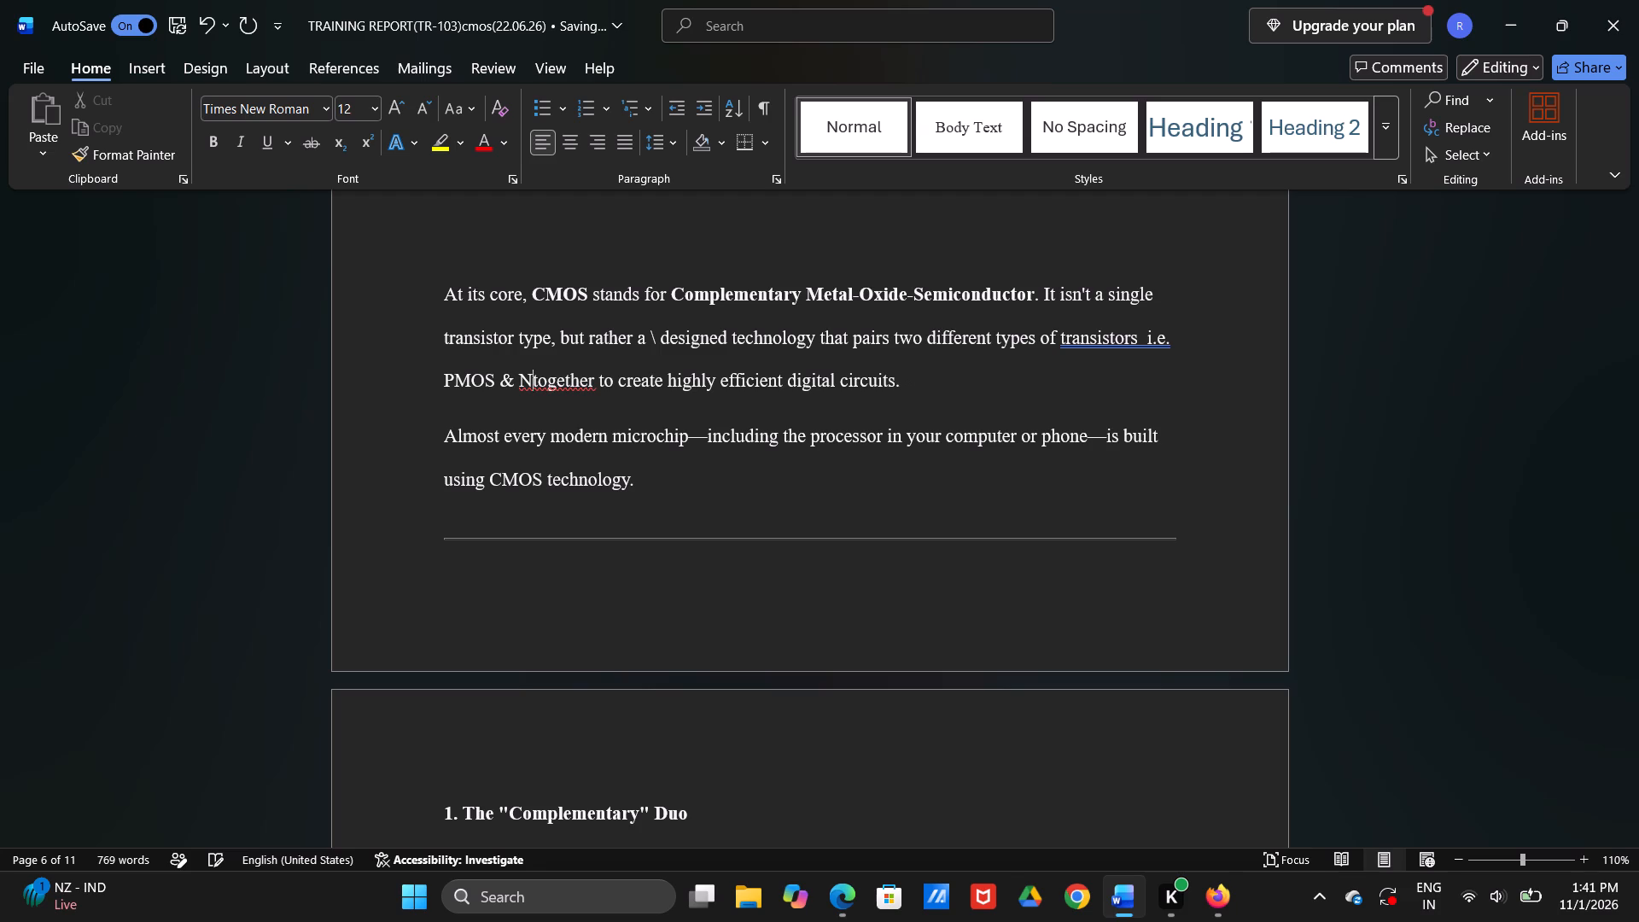
{"action": "type", "text": "Mo"}
{"action": "key", "text": "shift+BackSpace"}
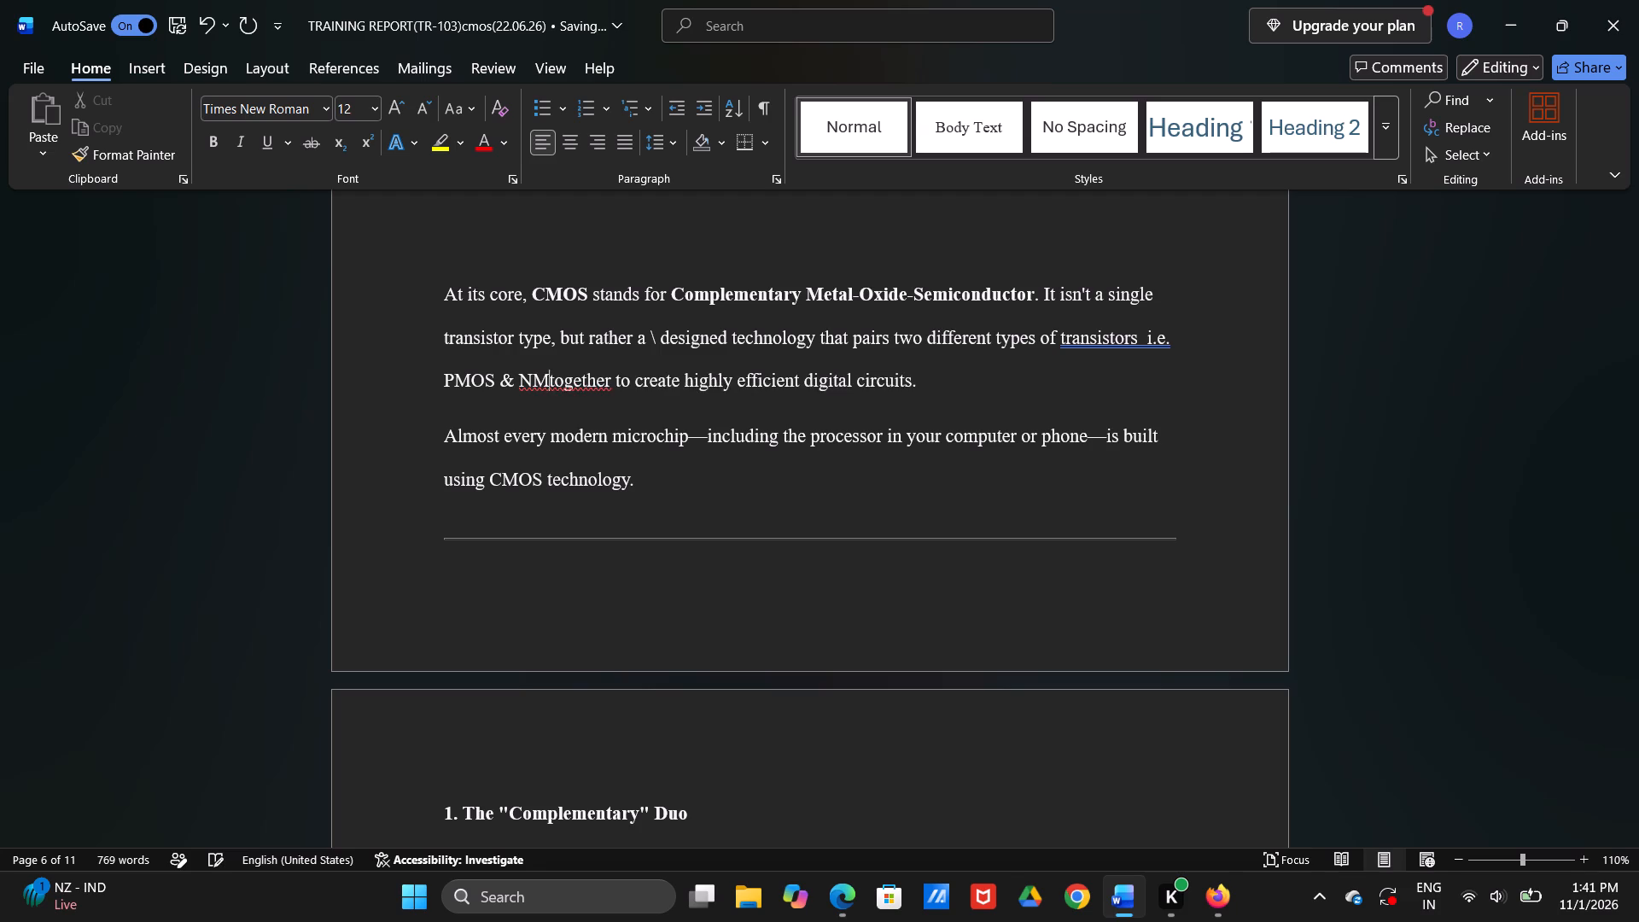
{"action": "type", "text": "OS transistors"}
{"action": "key", "text": "space"}
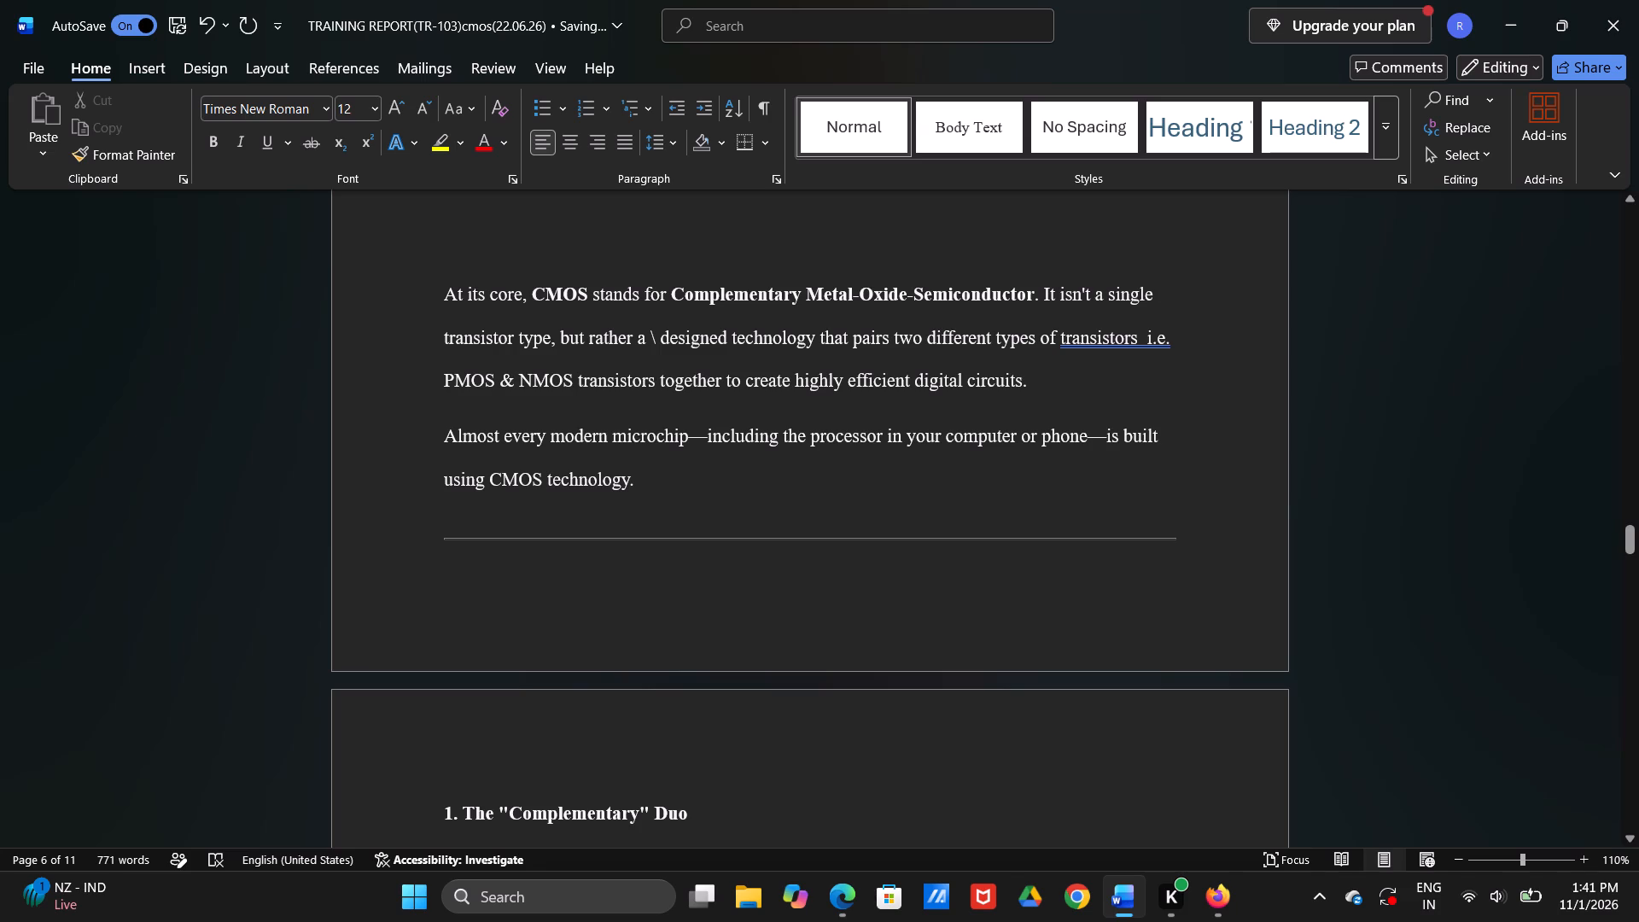
Delete the stray "\" before "designed technology" in the first CMOS paragraph.
{"action": "left_click", "coordinate": [655, 342]}
{"action": "key", "text": "BackSpace"}
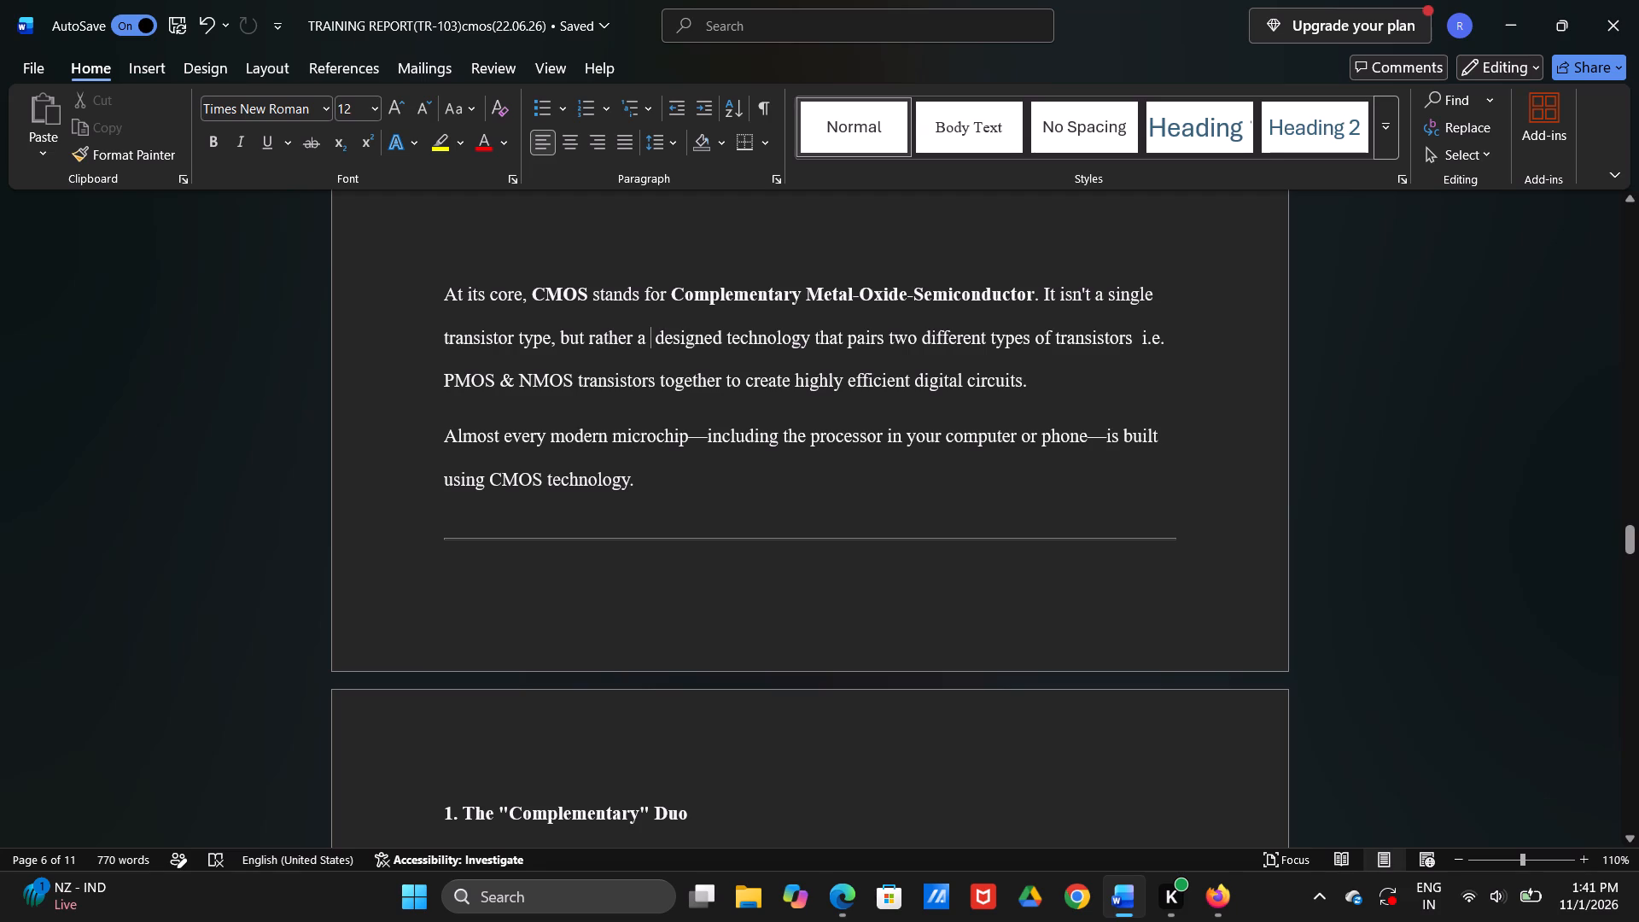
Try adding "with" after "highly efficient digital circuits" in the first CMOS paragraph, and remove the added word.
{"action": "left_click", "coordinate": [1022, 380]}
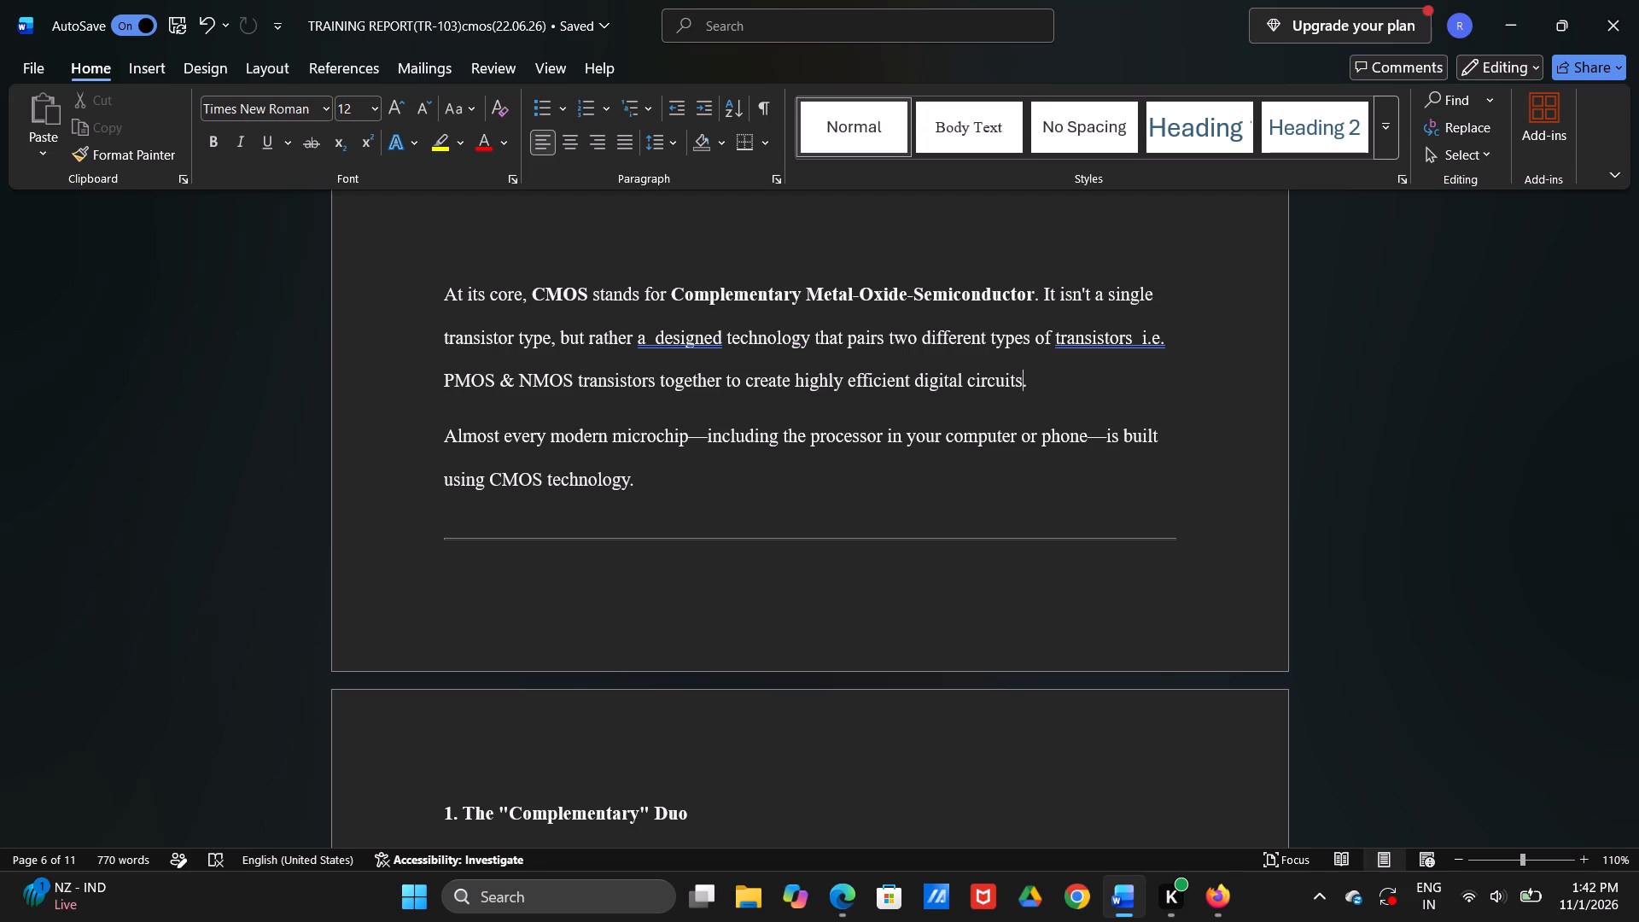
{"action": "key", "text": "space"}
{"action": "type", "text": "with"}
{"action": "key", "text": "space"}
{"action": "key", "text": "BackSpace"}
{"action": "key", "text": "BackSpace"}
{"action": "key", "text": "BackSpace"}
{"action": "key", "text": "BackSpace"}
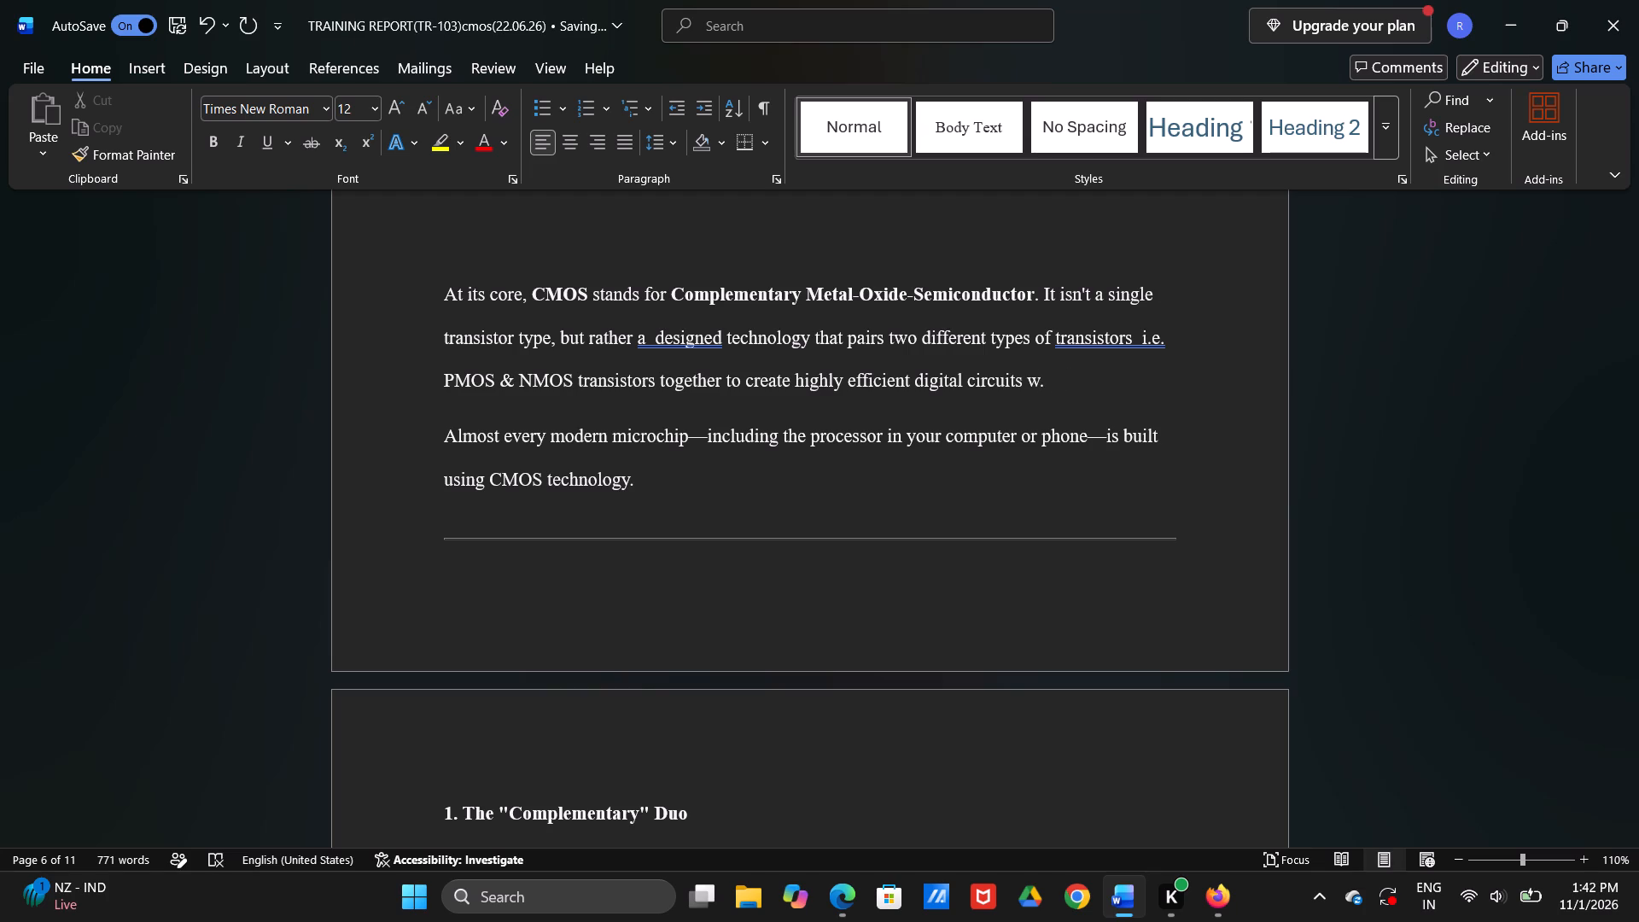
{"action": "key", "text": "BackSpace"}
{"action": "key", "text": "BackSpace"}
Examine the "Complementary" Duo section and the start of the inverter example that follow the CMOS introduction.
{"action": "scroll", "coordinate": [1022, 380], "scroll_direction": "down", "scroll_amount": 1}
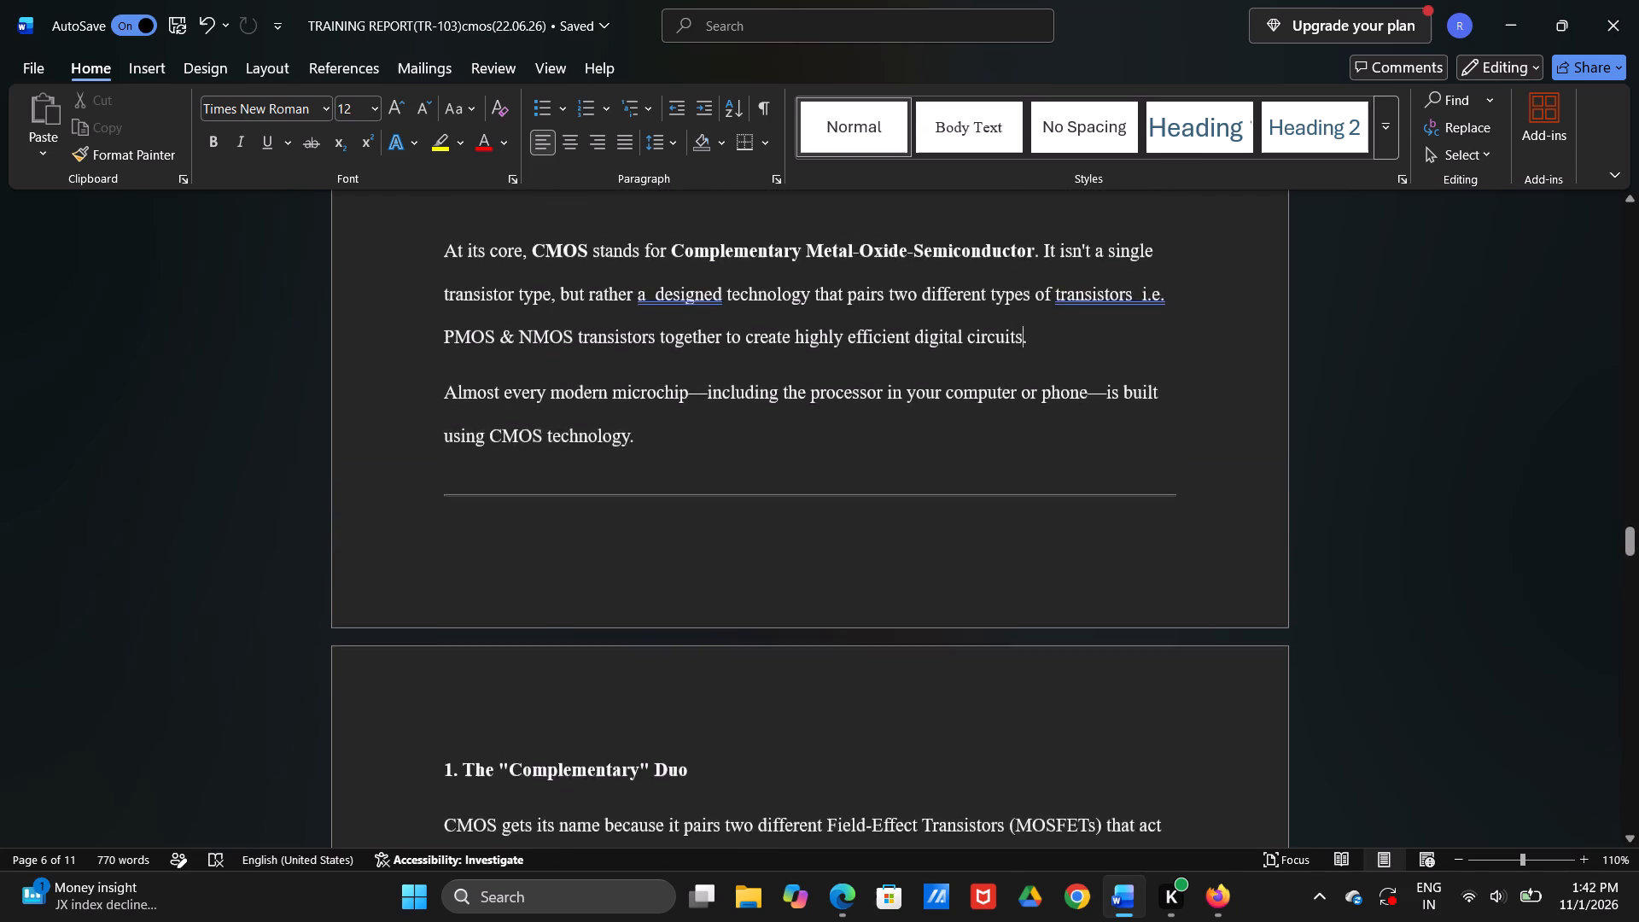
{"action": "scroll", "coordinate": [1022, 380], "scroll_direction": "down", "scroll_amount": 2}
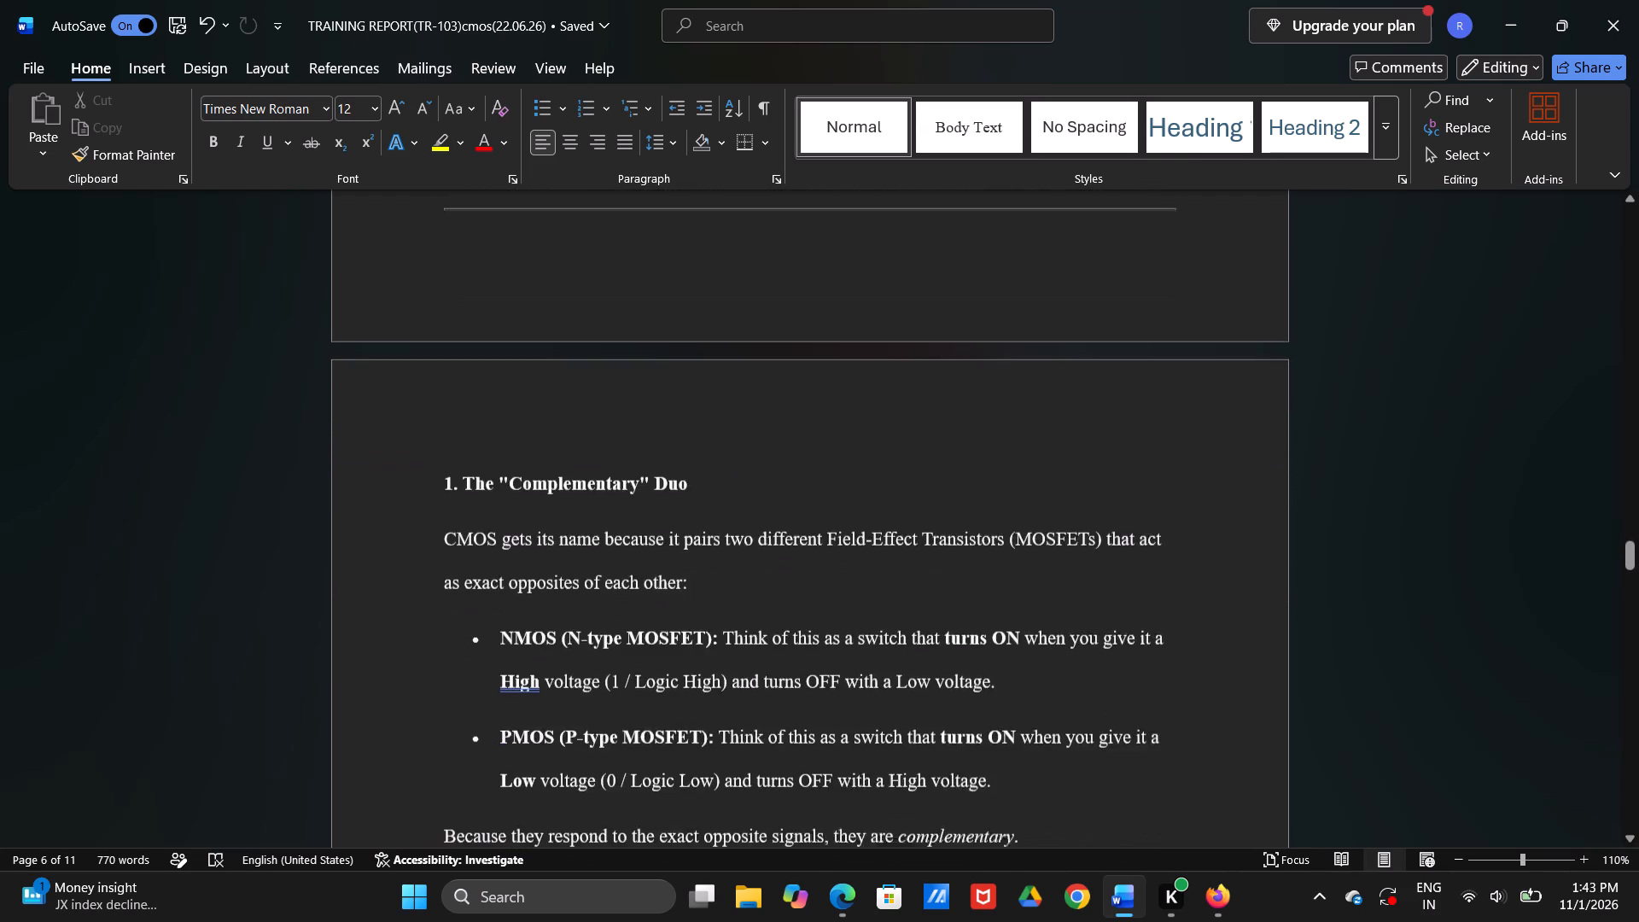
{"action": "scroll", "coordinate": [1022, 380], "scroll_direction": "down", "scroll_amount": 2}
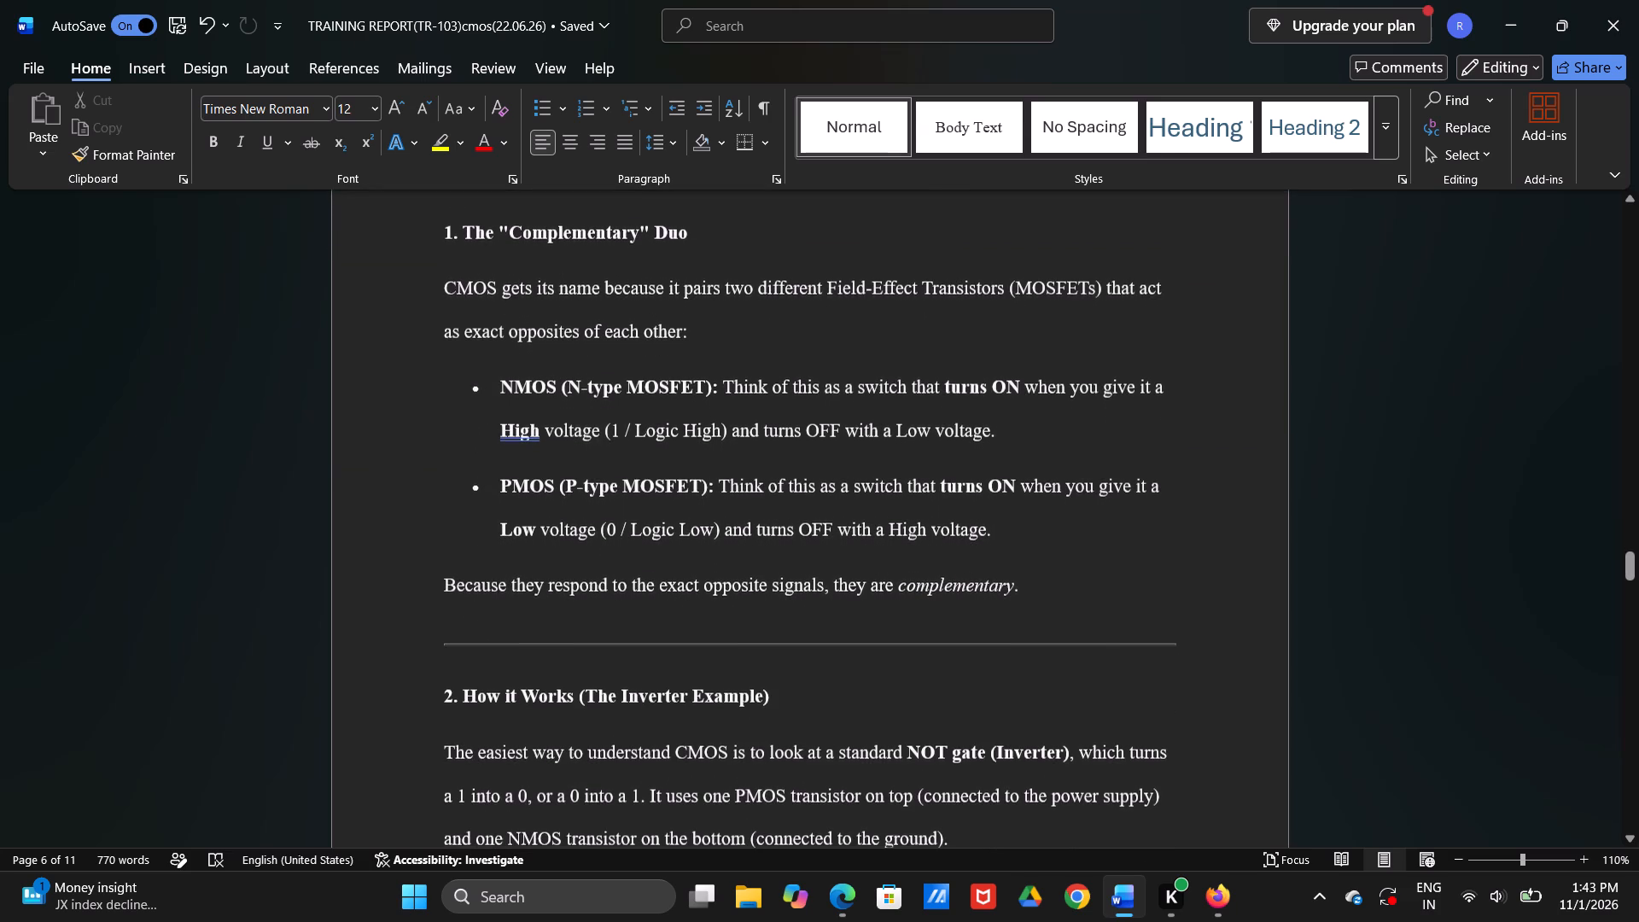
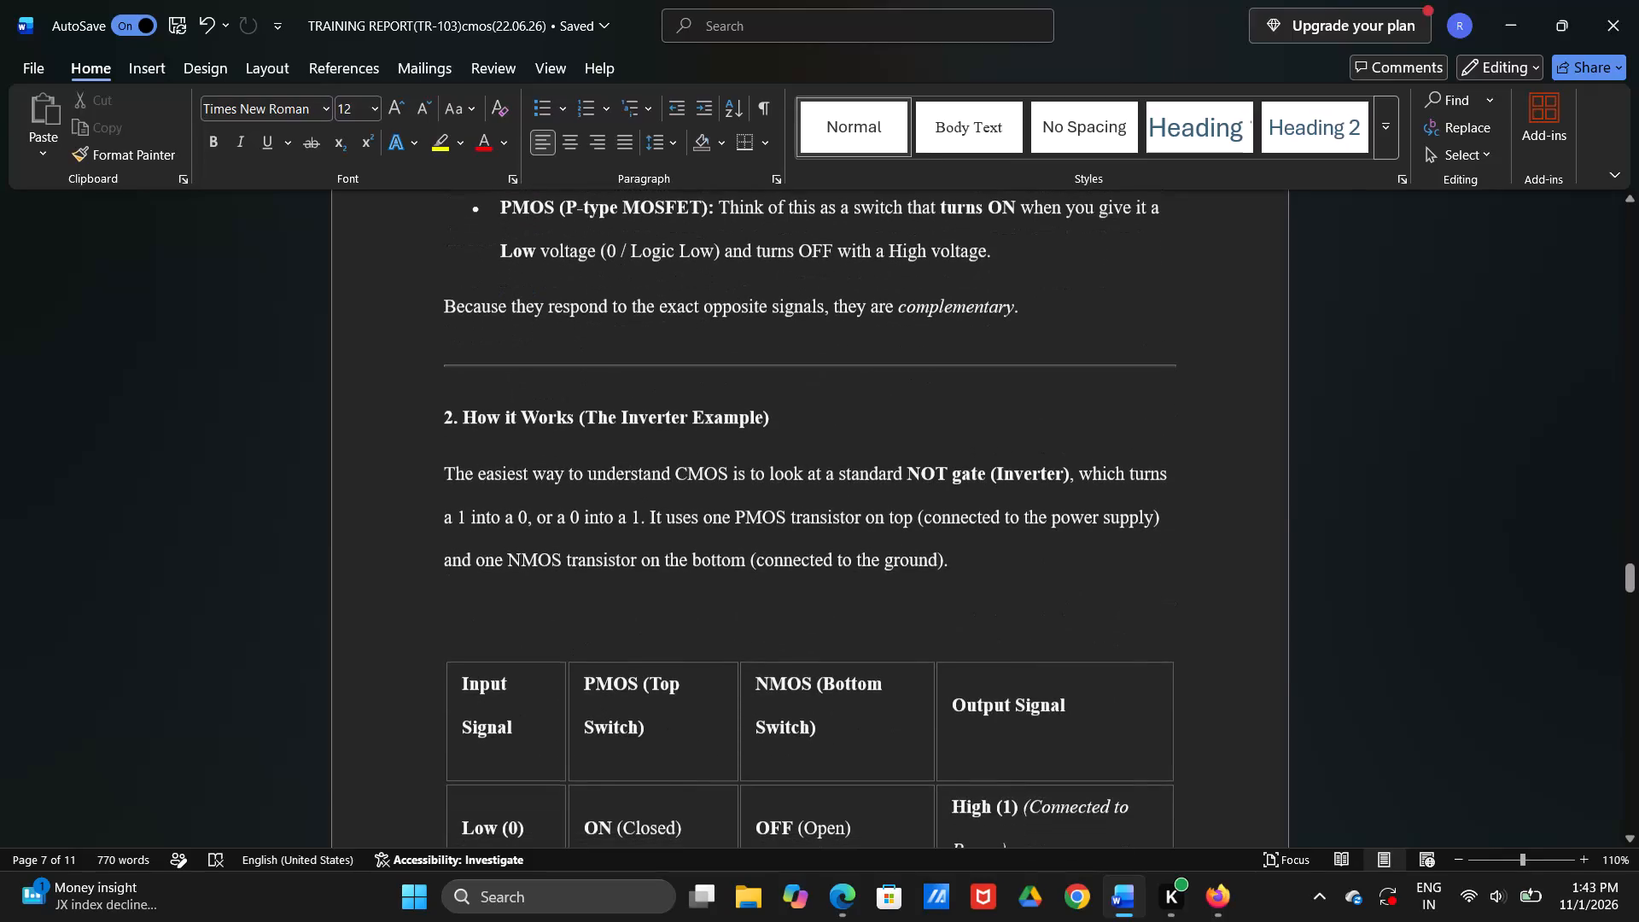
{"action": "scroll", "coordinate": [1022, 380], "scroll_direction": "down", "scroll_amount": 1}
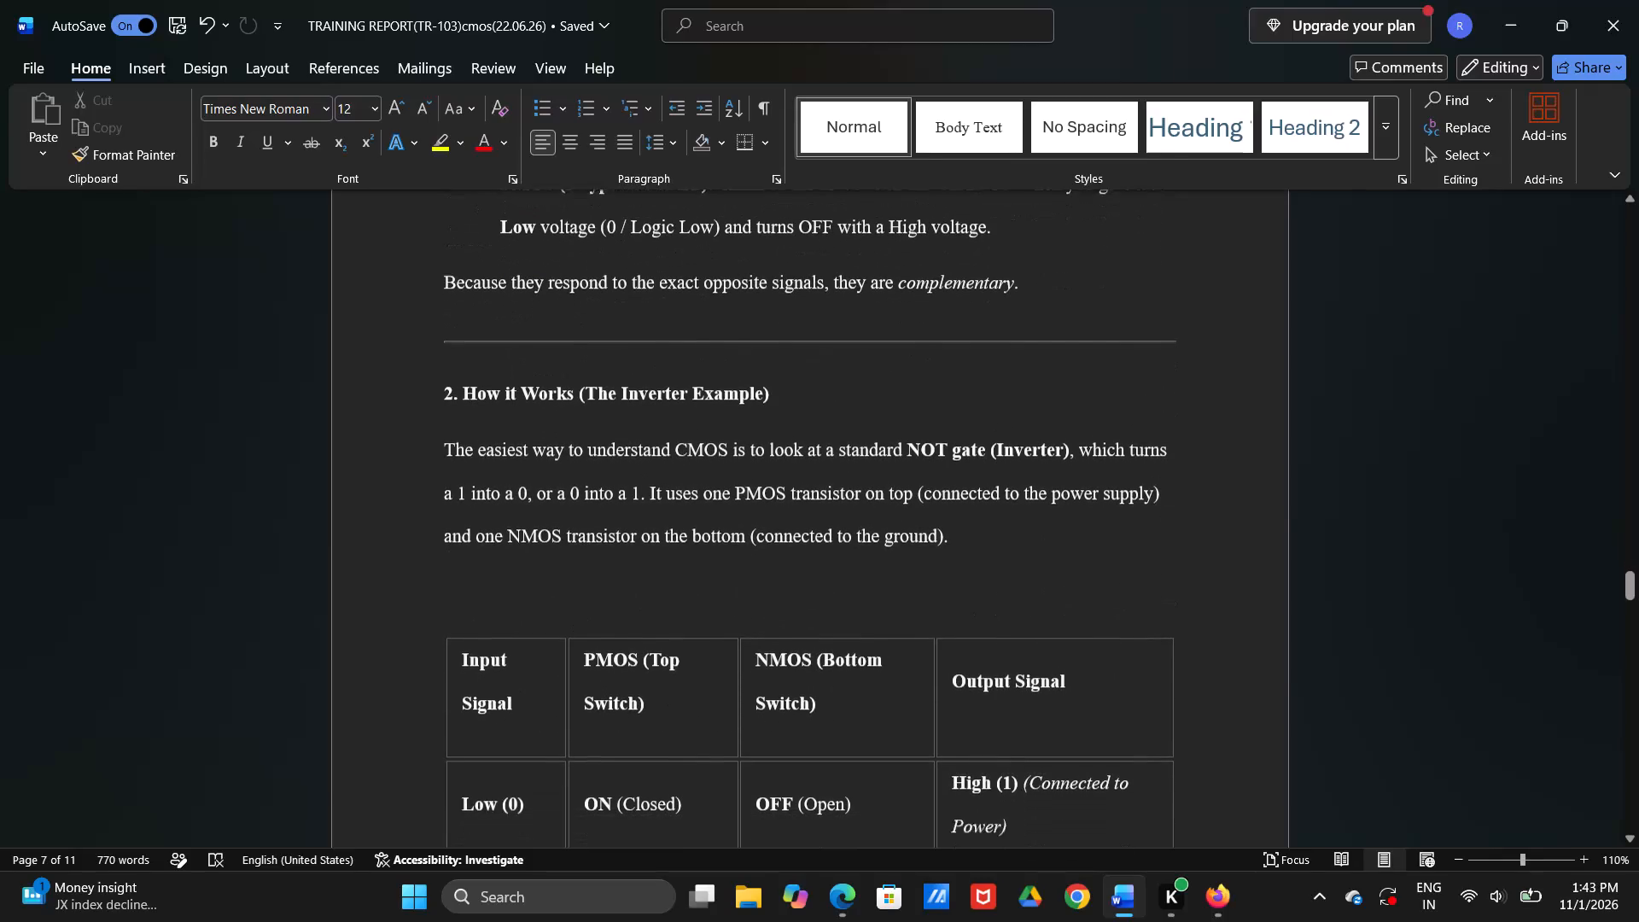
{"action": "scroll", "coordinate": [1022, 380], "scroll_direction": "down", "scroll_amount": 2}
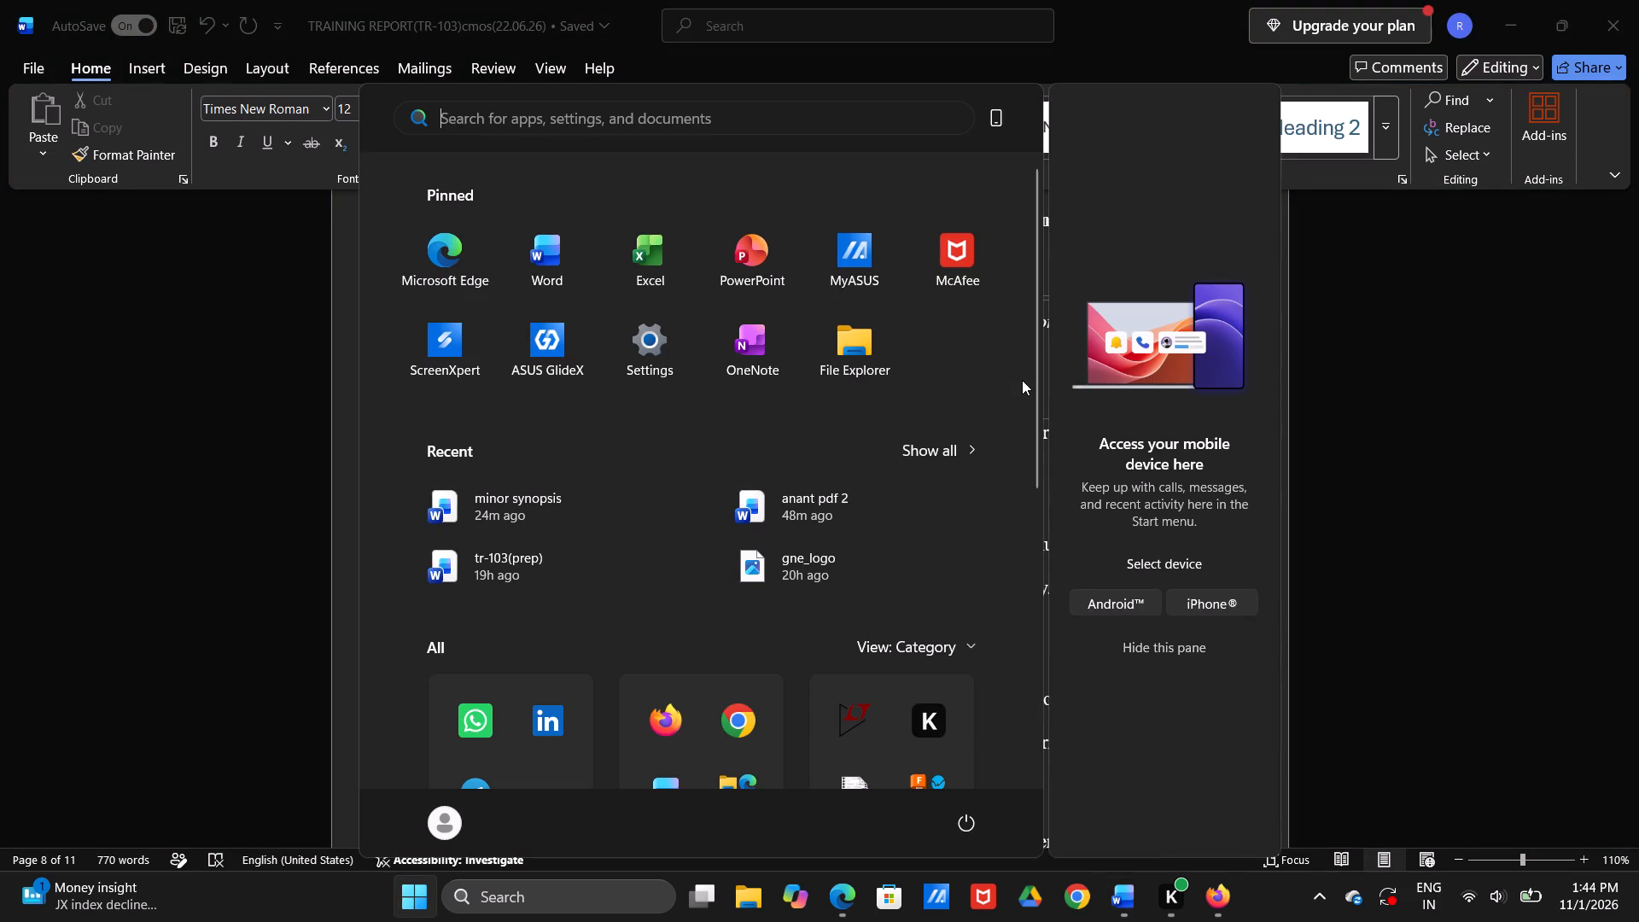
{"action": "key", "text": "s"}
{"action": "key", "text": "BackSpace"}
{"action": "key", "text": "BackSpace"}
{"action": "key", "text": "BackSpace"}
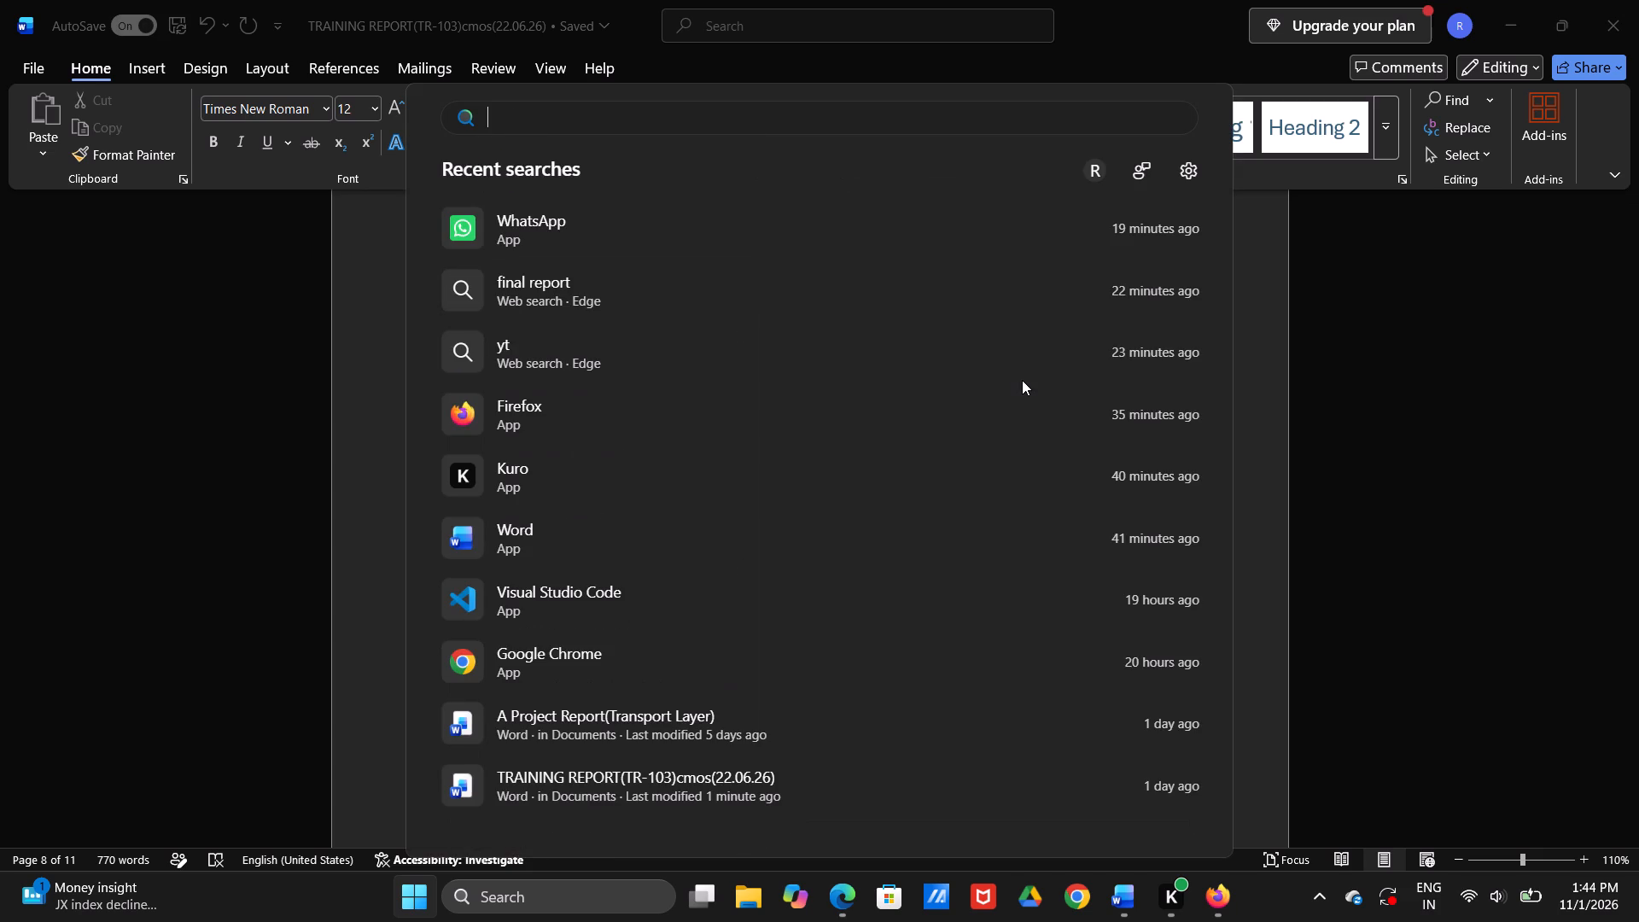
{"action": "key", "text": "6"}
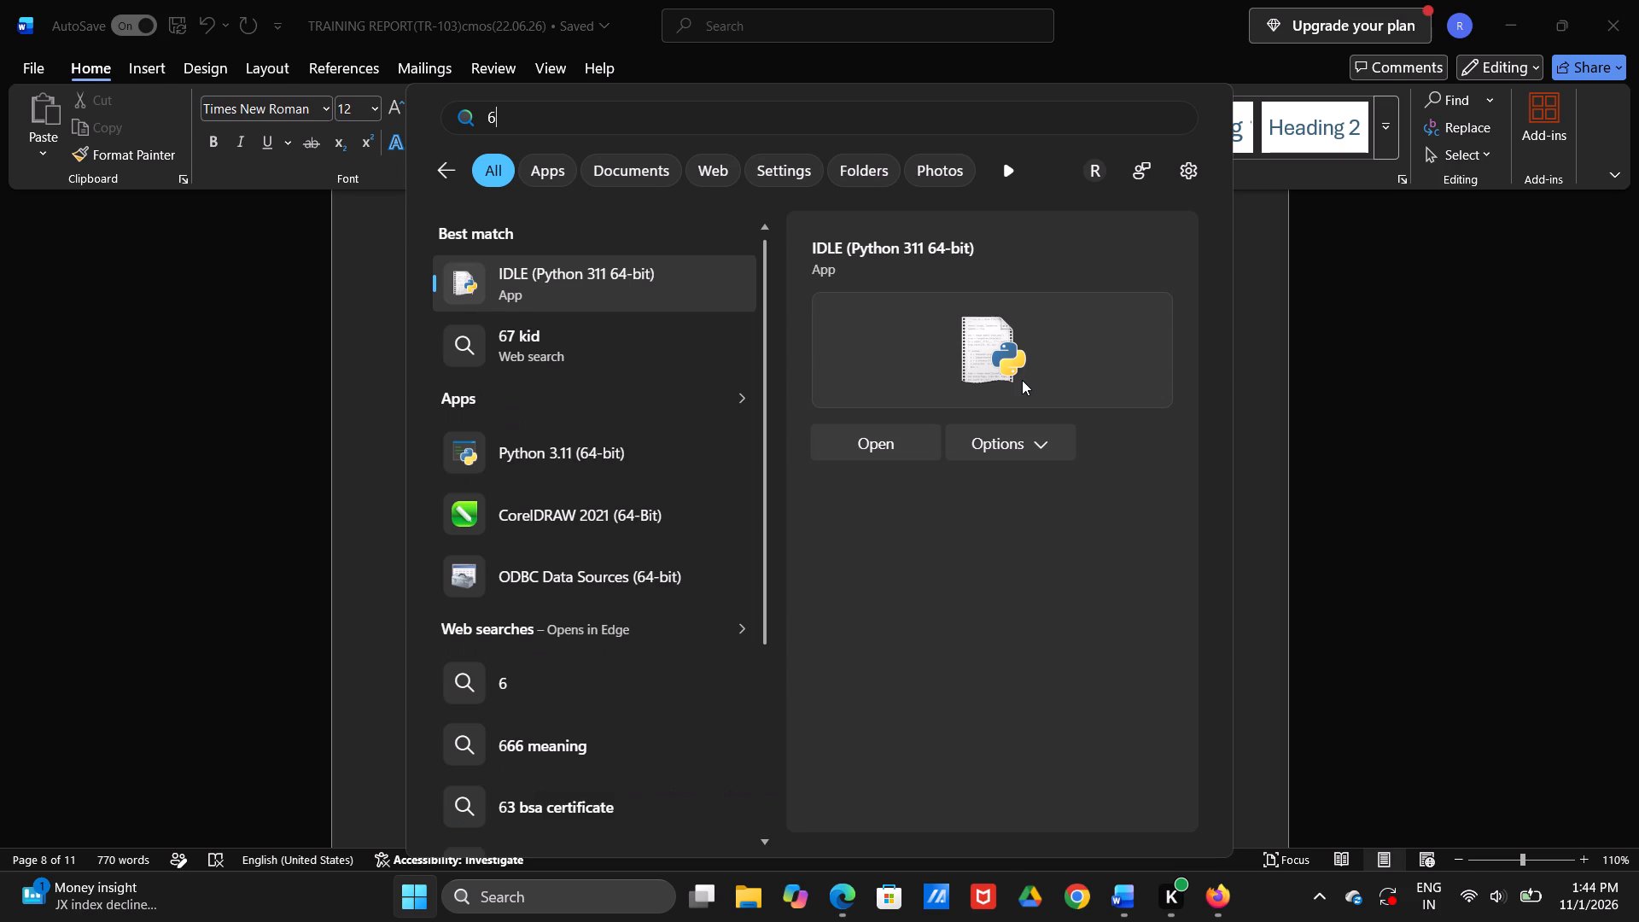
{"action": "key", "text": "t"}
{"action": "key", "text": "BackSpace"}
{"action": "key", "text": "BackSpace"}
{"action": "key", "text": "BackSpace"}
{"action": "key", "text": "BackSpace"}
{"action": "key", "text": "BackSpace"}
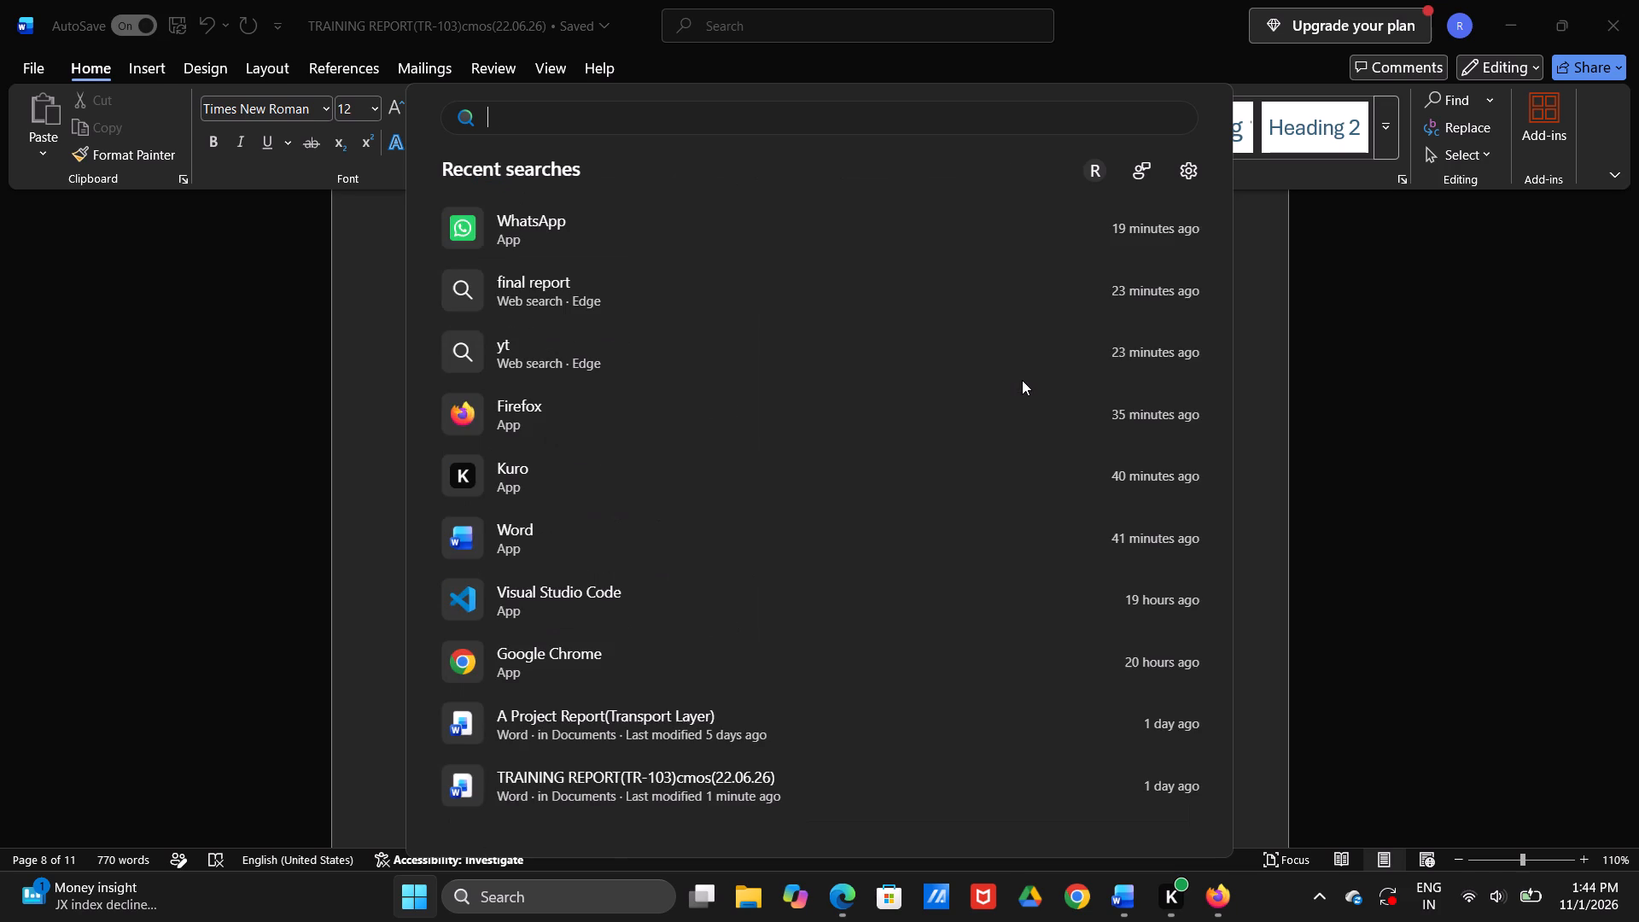
Search the computer for the butterfly LTspice schematic and open it in LTspice.
{"action": "type", "text": "butterf"}
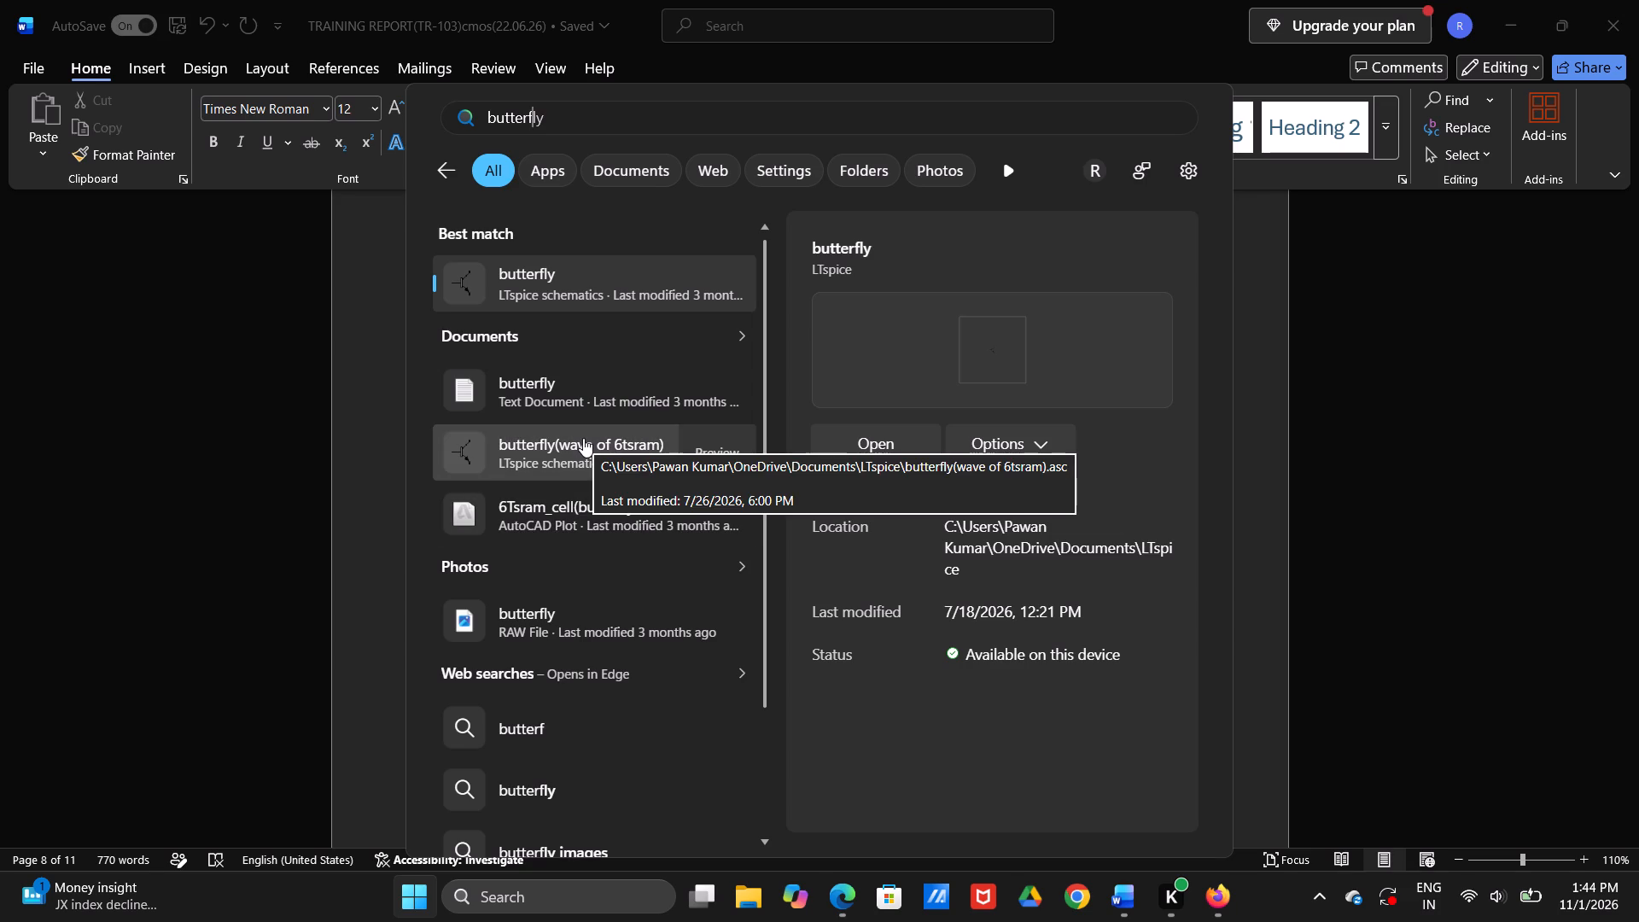
{"action": "double_click", "coordinate": [630, 291]}
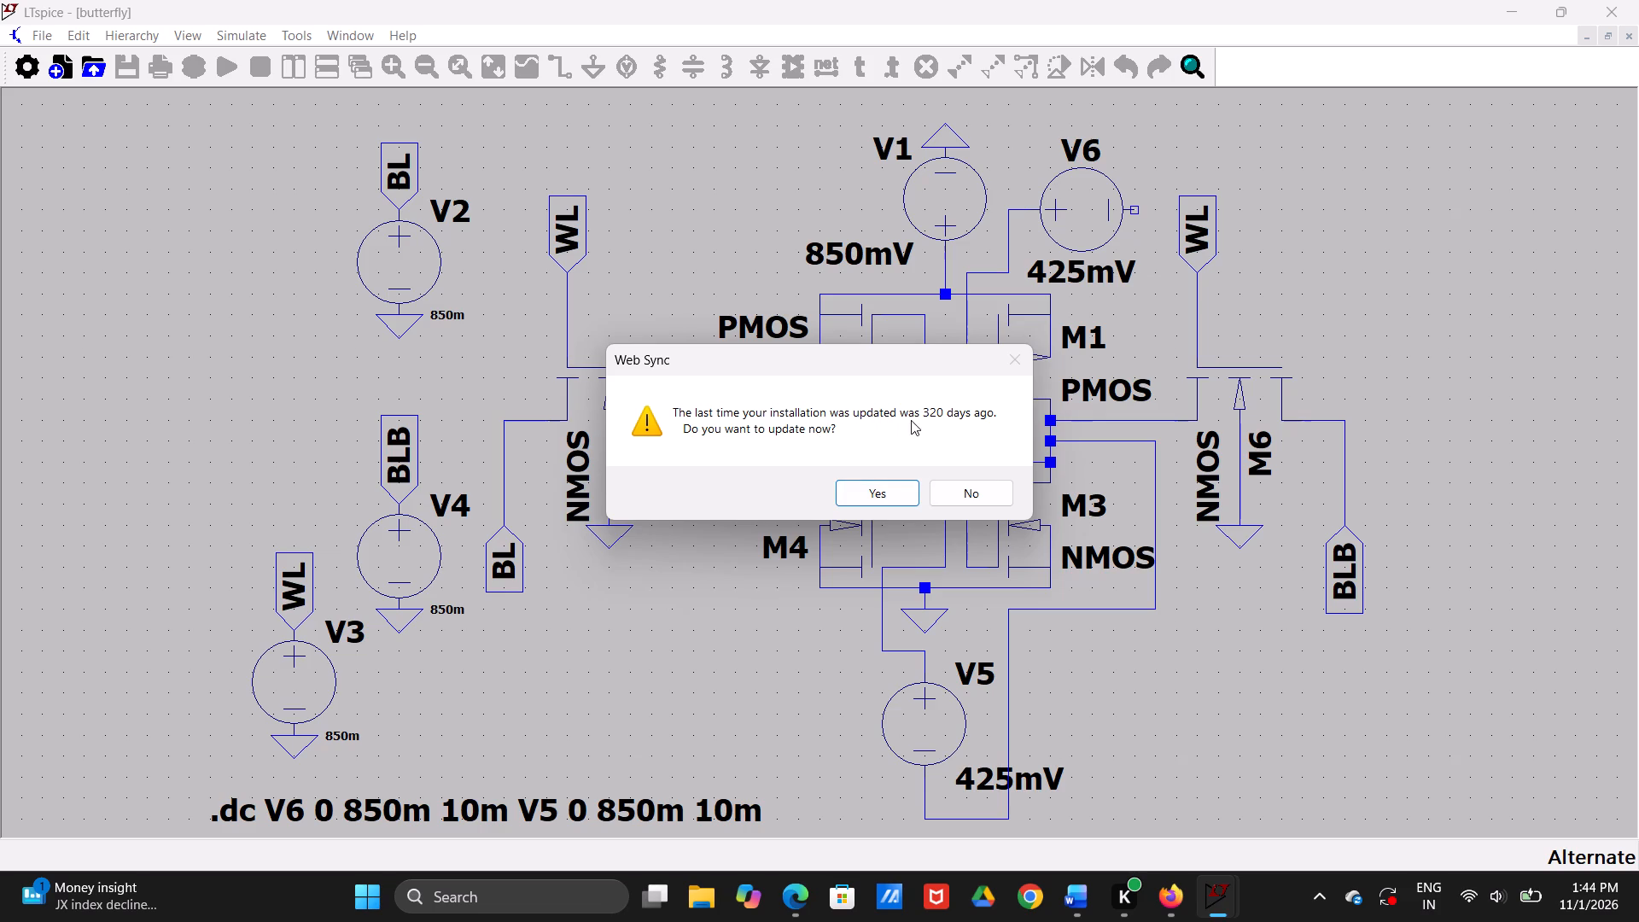
Accept the LTspice update and start retrieving new models, moving the update window clear of the transistor circuit.
{"action": "left_click", "coordinate": [881, 491]}
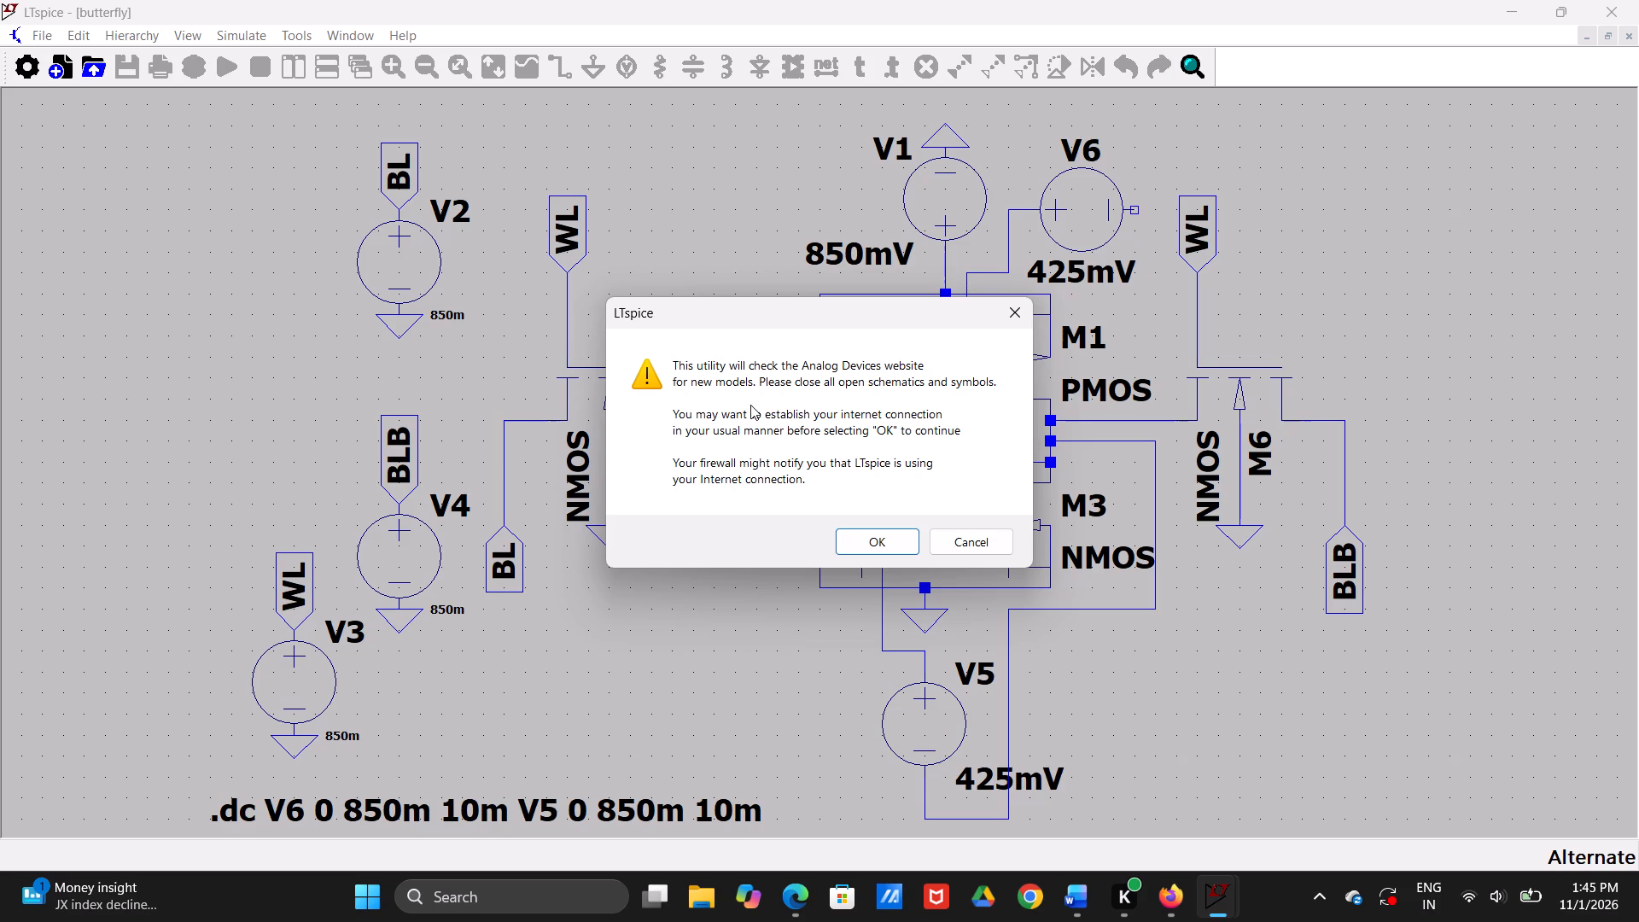
{"action": "left_click", "coordinate": [855, 540]}
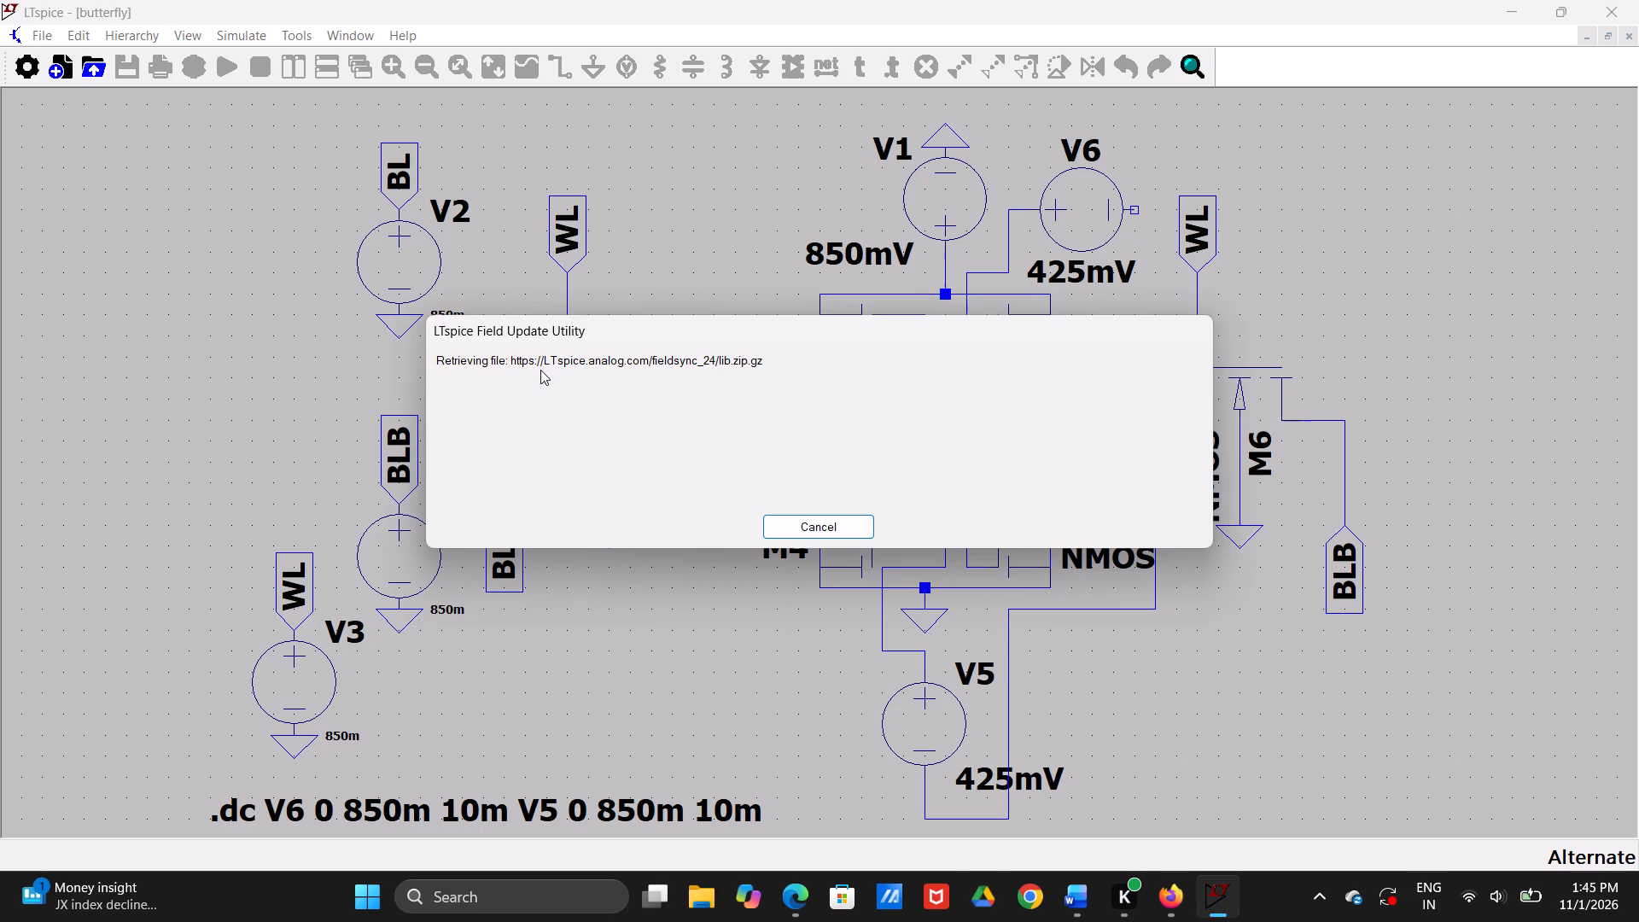
{"action": "left_click_drag", "start_coordinate": [552, 333], "coordinate": [521, 476]}
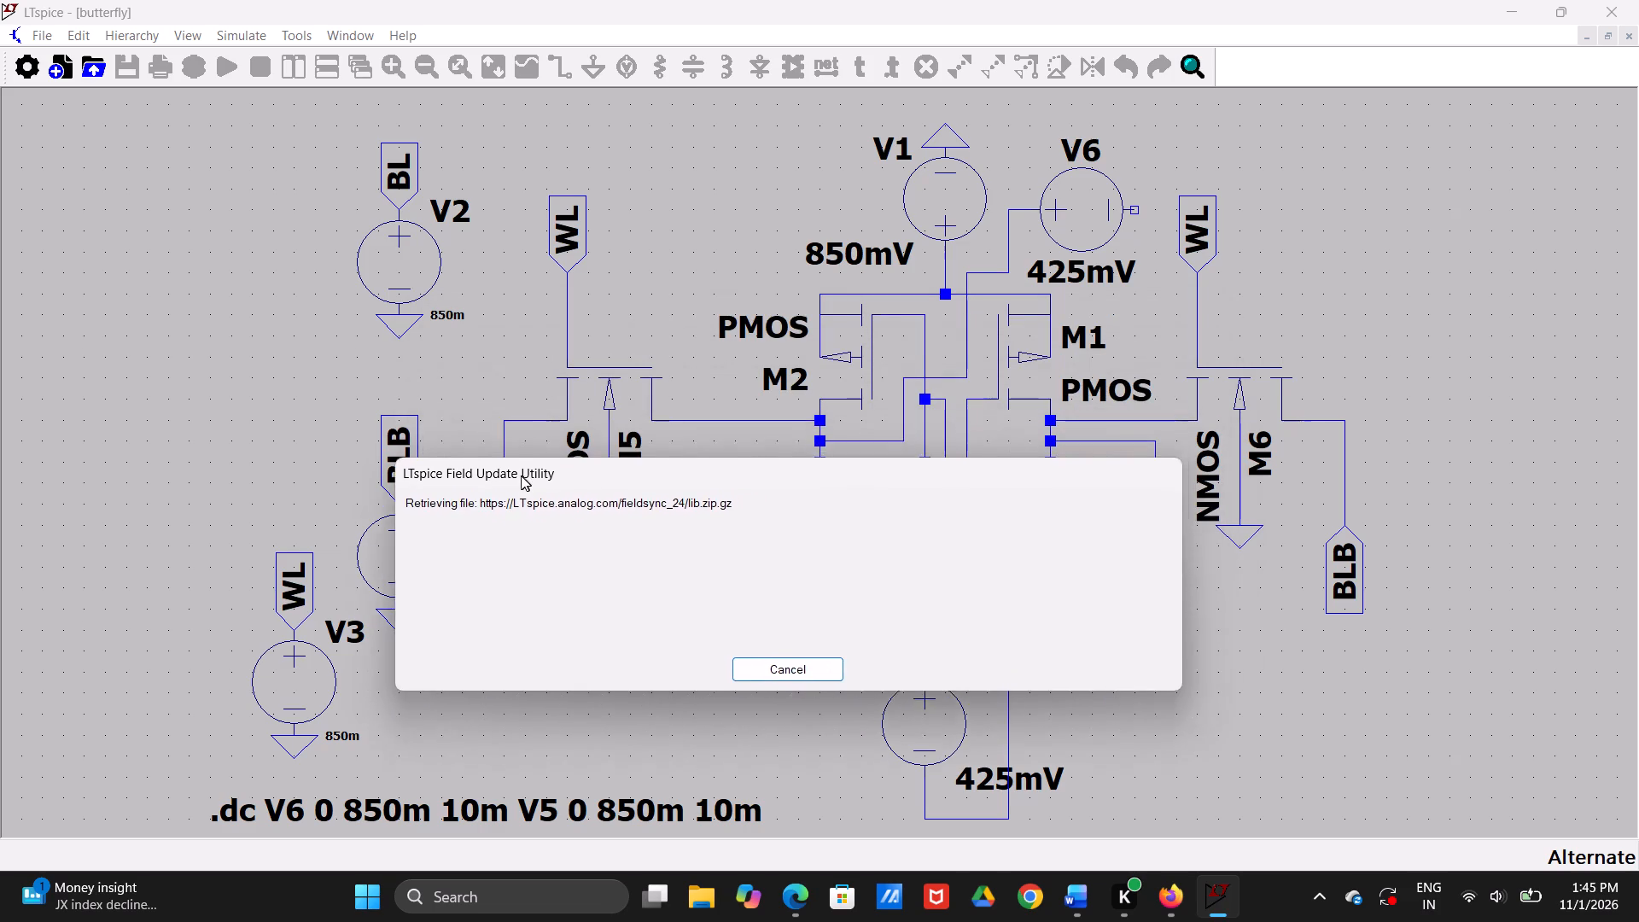
{"action": "left_click_drag", "start_coordinate": [521, 476], "coordinate": [671, 597]}
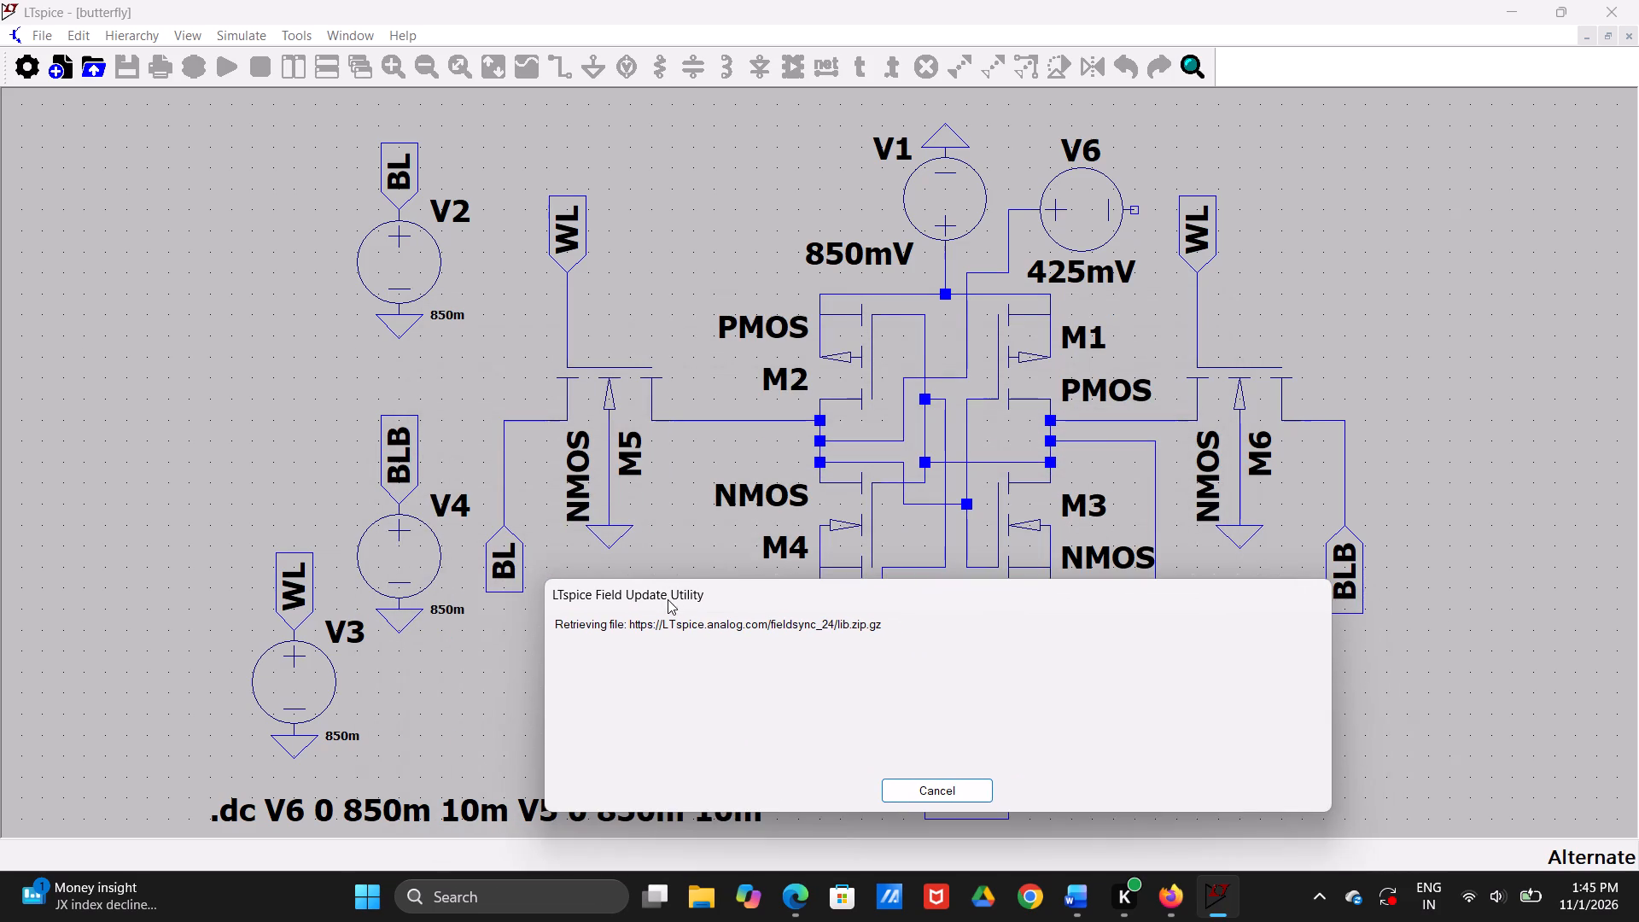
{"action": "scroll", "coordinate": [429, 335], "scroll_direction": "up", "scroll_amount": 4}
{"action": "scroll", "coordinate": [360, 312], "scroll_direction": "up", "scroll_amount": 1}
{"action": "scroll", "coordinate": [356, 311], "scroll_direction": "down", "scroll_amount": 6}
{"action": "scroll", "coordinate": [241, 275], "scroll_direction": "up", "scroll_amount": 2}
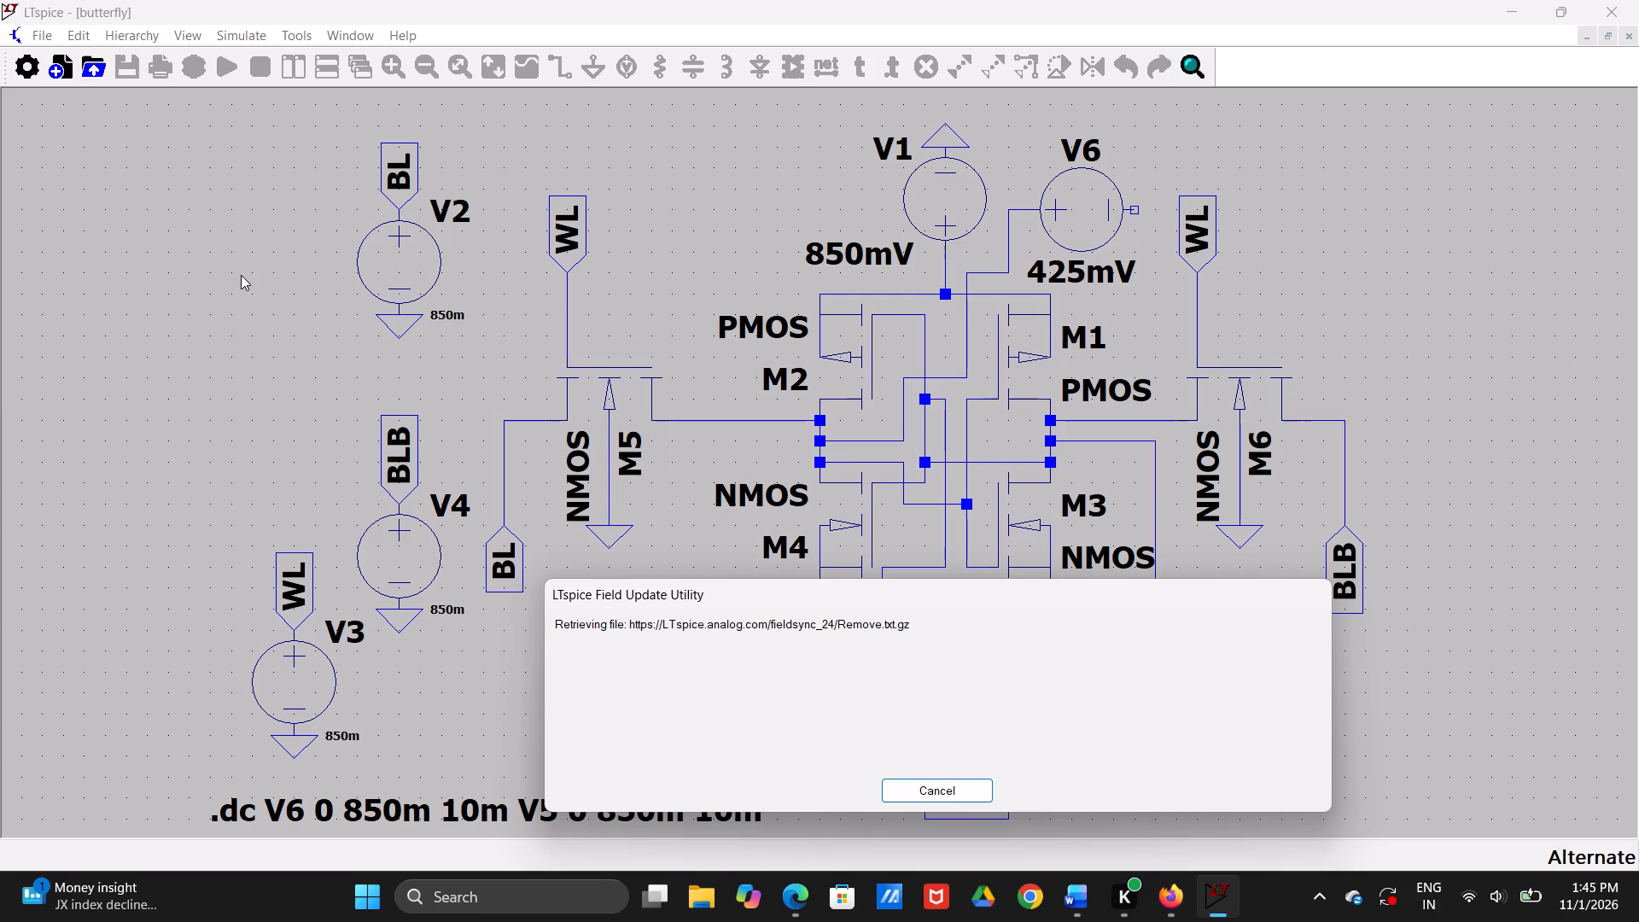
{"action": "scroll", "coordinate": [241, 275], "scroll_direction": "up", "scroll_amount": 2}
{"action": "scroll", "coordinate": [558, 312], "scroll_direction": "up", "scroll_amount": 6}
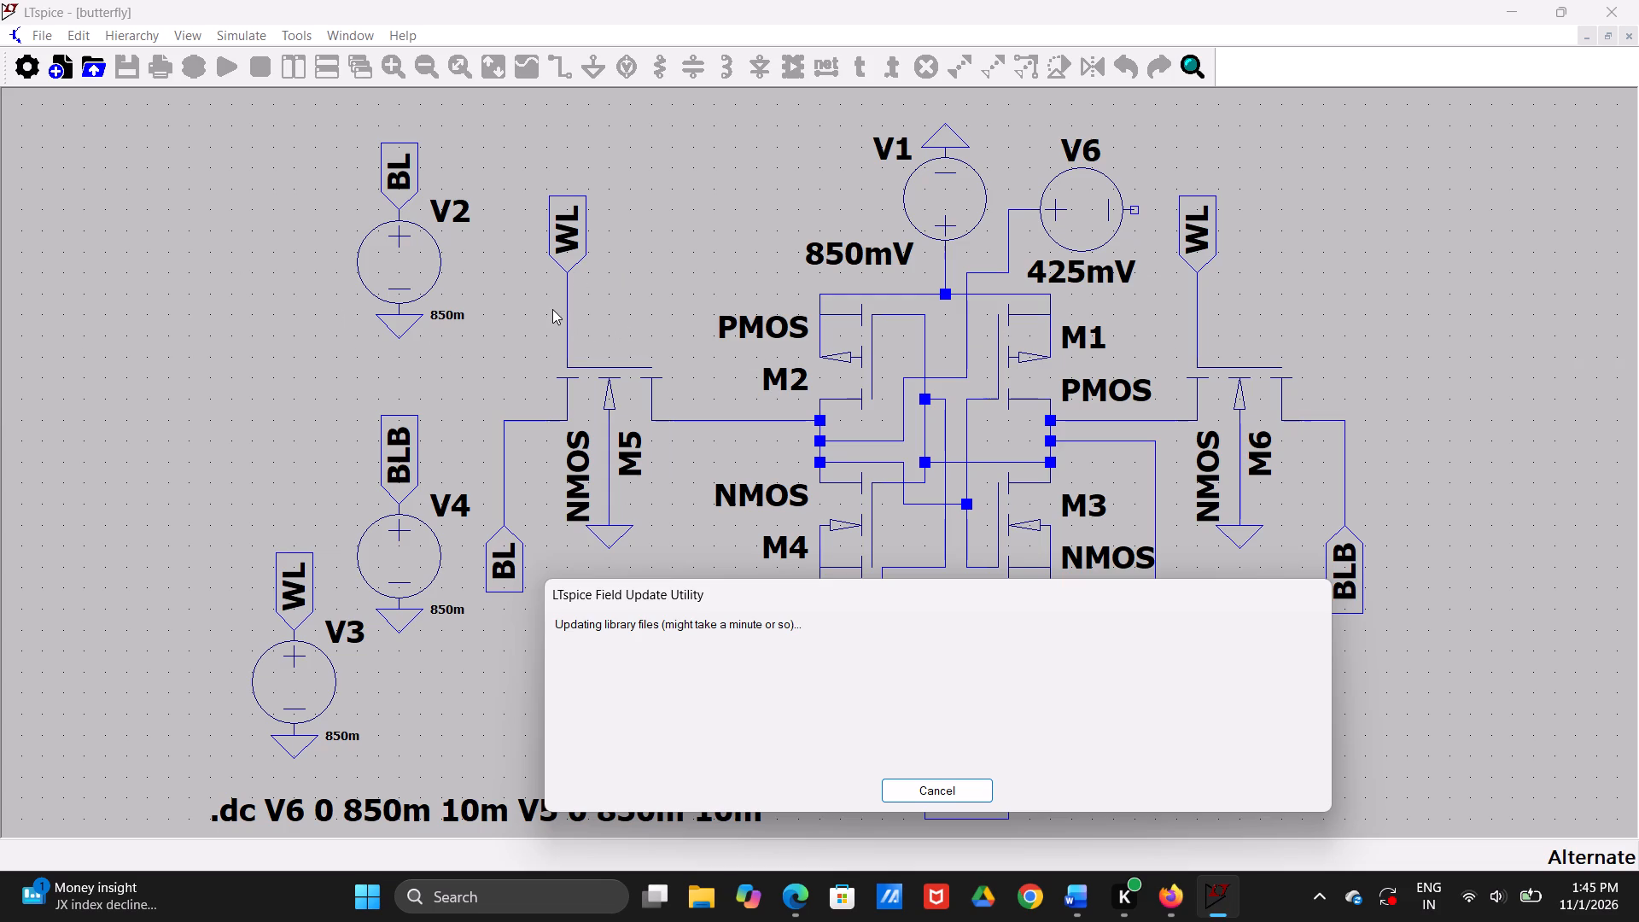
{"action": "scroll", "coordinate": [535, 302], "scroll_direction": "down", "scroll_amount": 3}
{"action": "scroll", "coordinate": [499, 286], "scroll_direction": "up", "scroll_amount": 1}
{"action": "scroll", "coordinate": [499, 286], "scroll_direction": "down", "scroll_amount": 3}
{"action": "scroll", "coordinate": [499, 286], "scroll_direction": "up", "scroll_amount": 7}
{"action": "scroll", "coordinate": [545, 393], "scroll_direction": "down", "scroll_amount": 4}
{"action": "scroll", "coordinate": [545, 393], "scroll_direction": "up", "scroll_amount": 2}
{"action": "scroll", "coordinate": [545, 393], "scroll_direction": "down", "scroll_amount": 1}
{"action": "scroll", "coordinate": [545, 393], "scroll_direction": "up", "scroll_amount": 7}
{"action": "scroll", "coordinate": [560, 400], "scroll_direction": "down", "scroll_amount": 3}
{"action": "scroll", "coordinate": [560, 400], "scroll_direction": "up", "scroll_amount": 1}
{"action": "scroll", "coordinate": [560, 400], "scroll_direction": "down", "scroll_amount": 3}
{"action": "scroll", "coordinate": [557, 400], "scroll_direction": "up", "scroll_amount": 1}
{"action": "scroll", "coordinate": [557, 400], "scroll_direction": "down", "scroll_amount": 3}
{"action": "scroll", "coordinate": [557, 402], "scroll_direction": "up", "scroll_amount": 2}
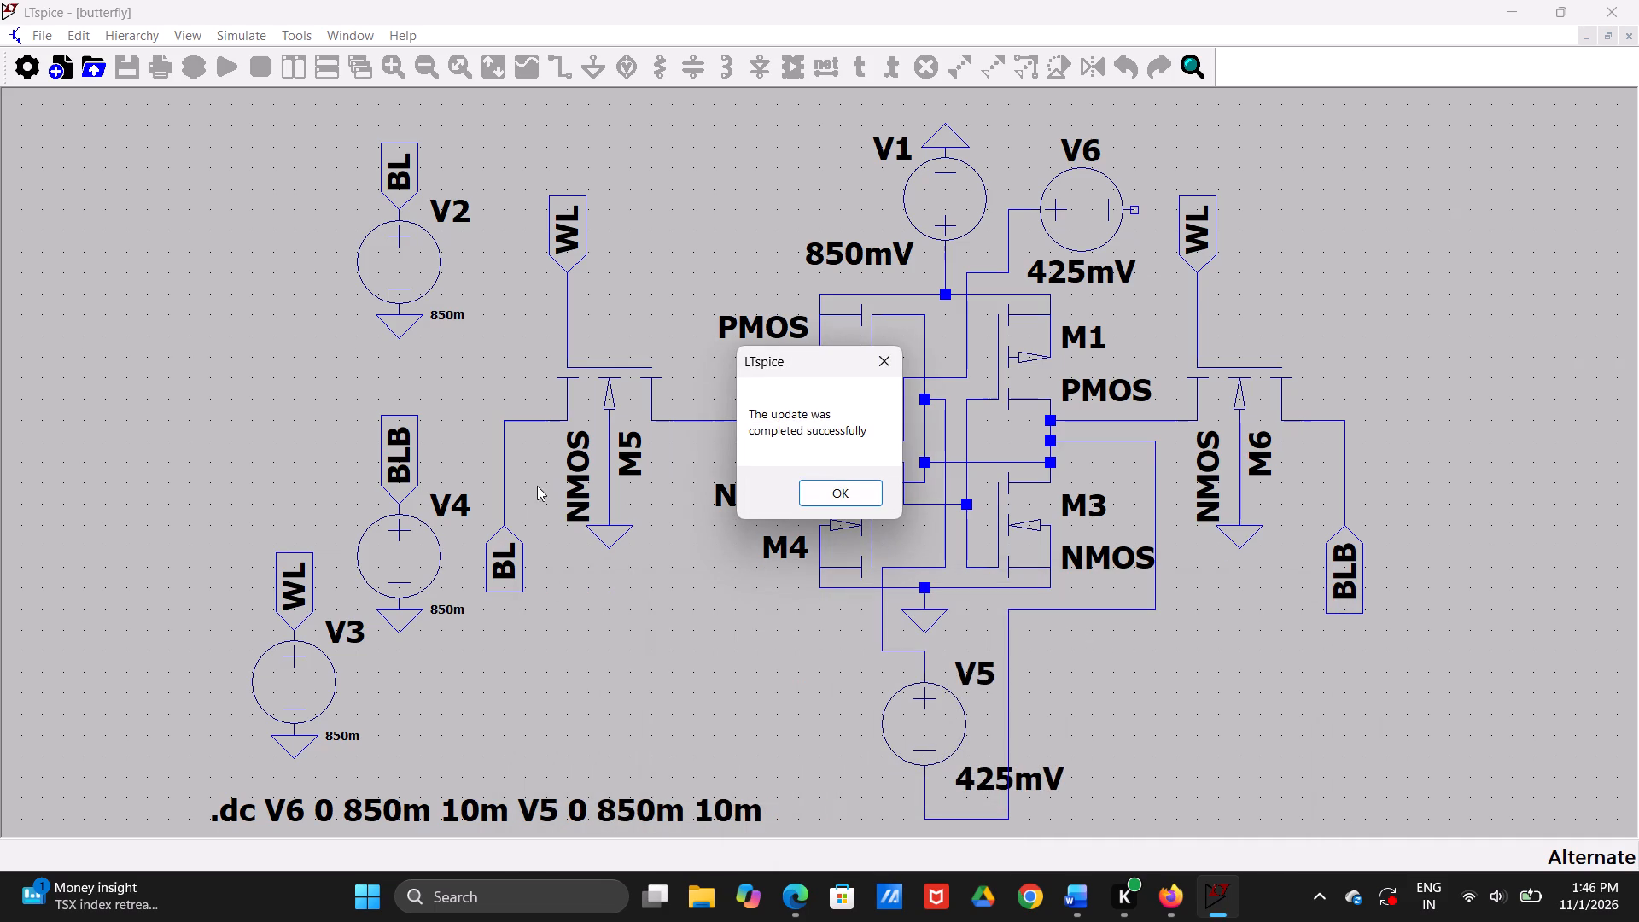
Dismiss the update notice and run the DC sweep simulation of the butterfly schematic.
{"action": "left_click", "coordinate": [835, 487]}
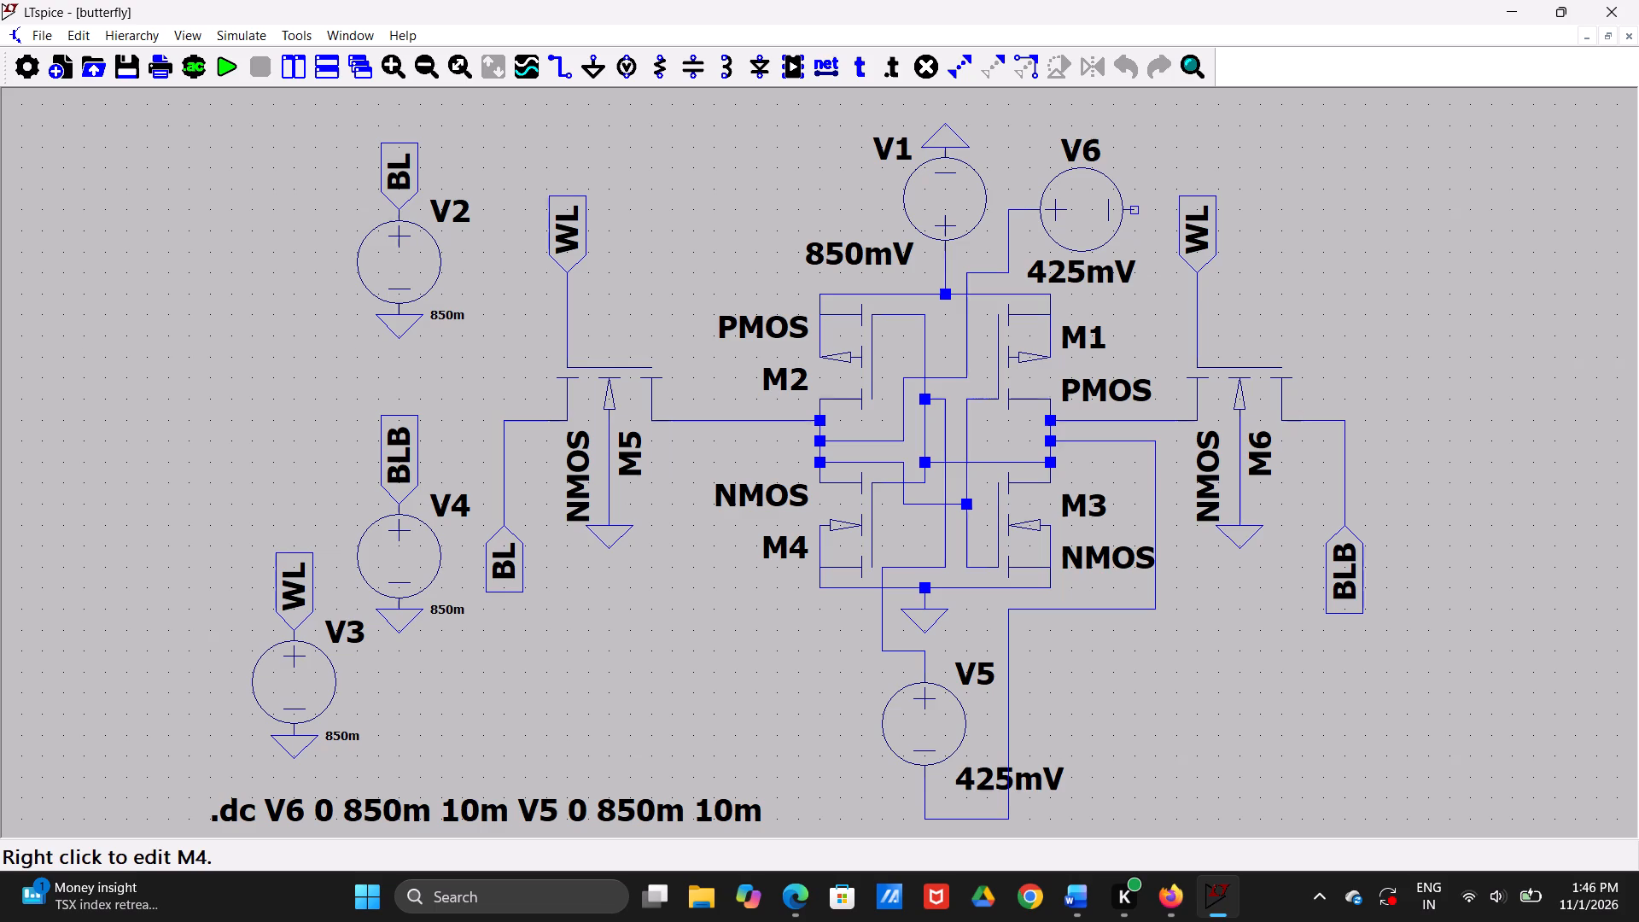
{"action": "left_click", "coordinate": [212, 69]}
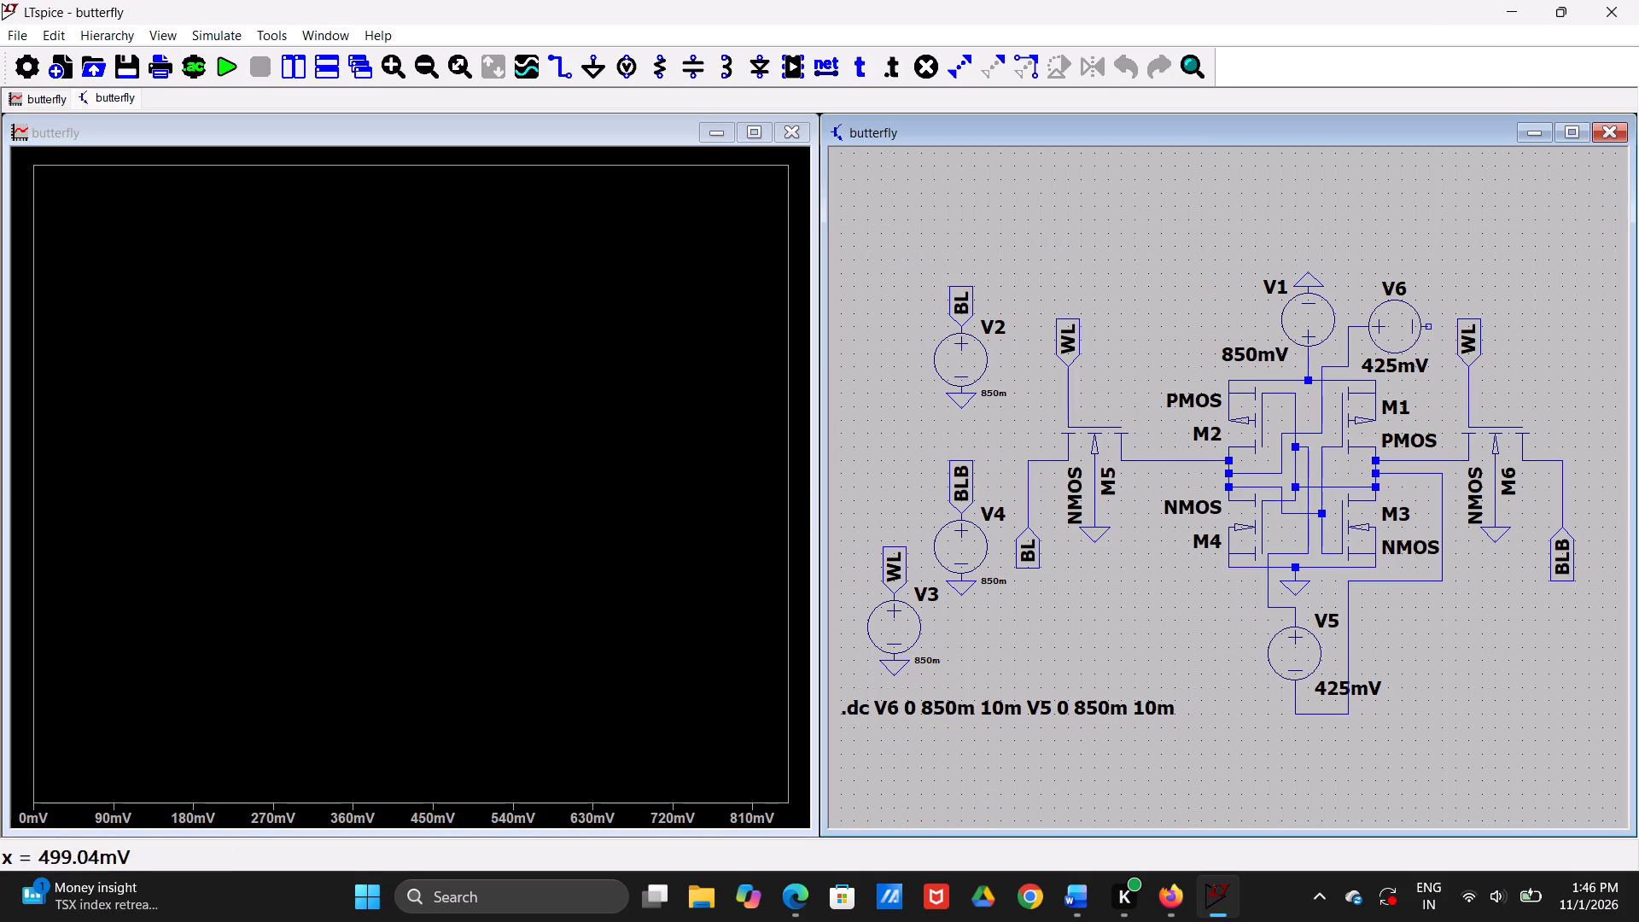
Add a second plot pane below the first and plot the BL node voltage in the upper pane.
{"action": "right_click", "coordinate": [525, 254]}
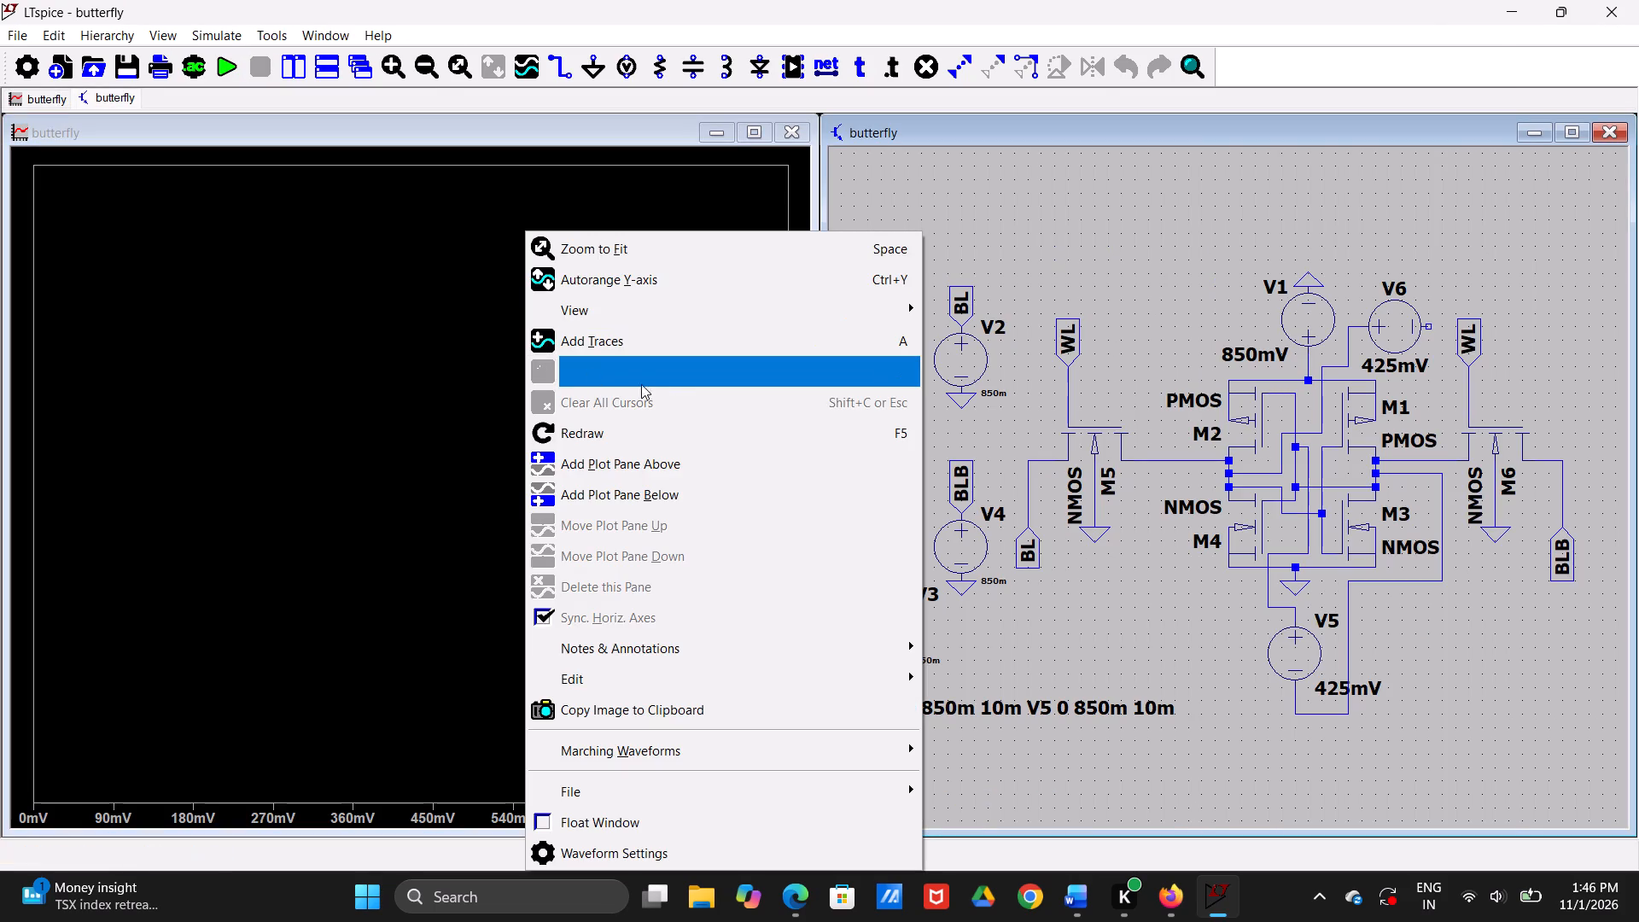
{"action": "left_click", "coordinate": [668, 494]}
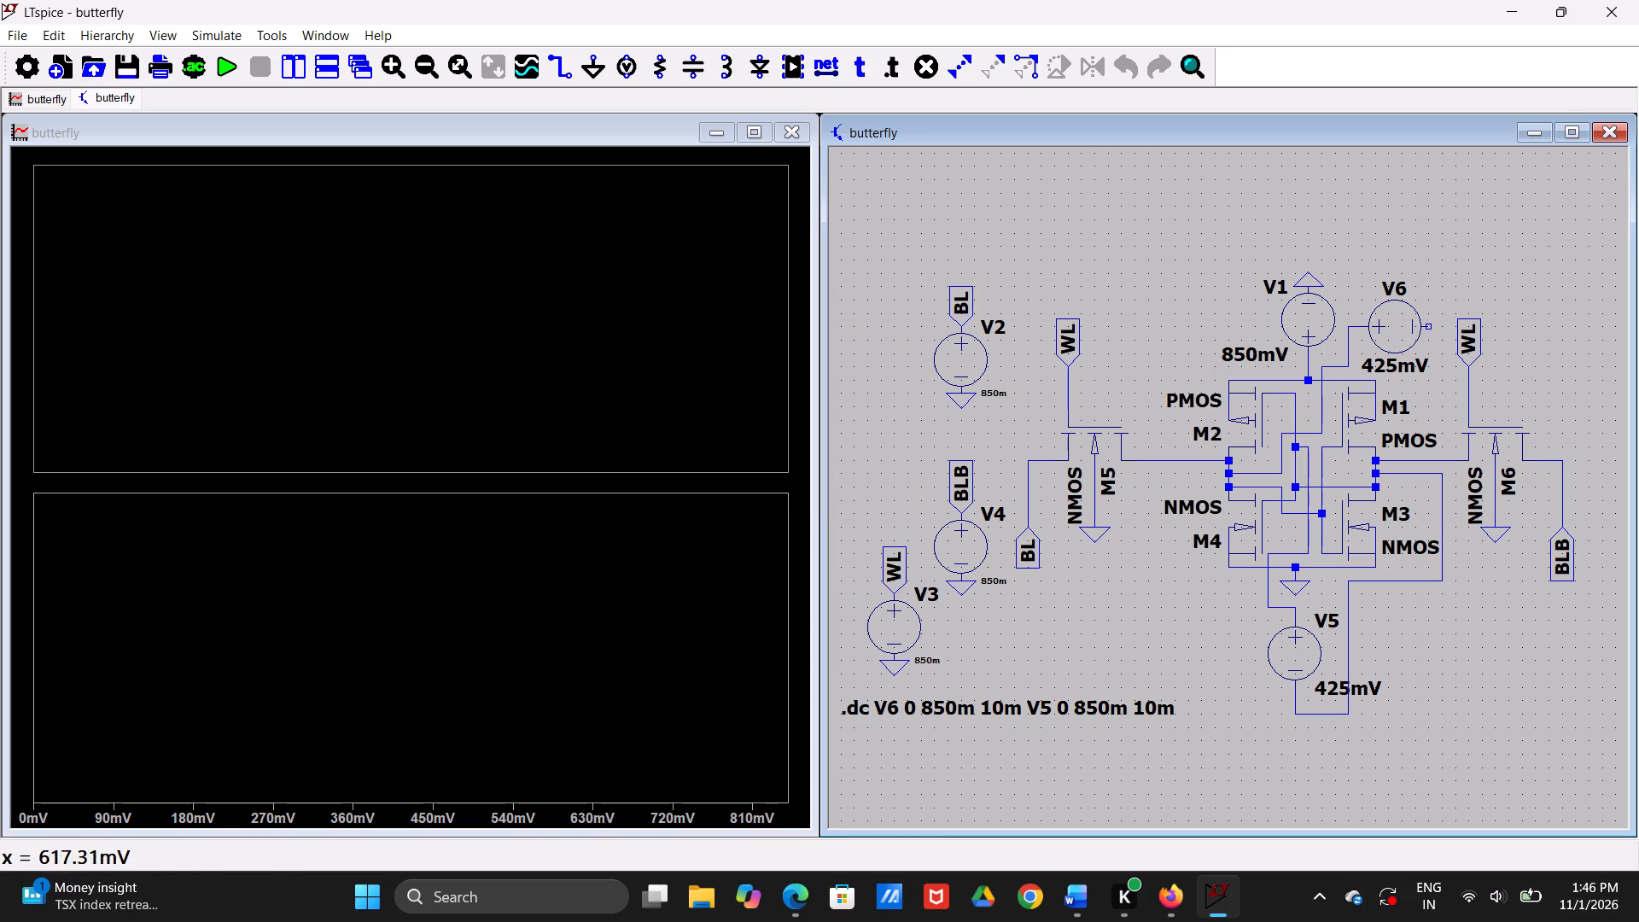
{"action": "left_click", "coordinate": [1027, 476]}
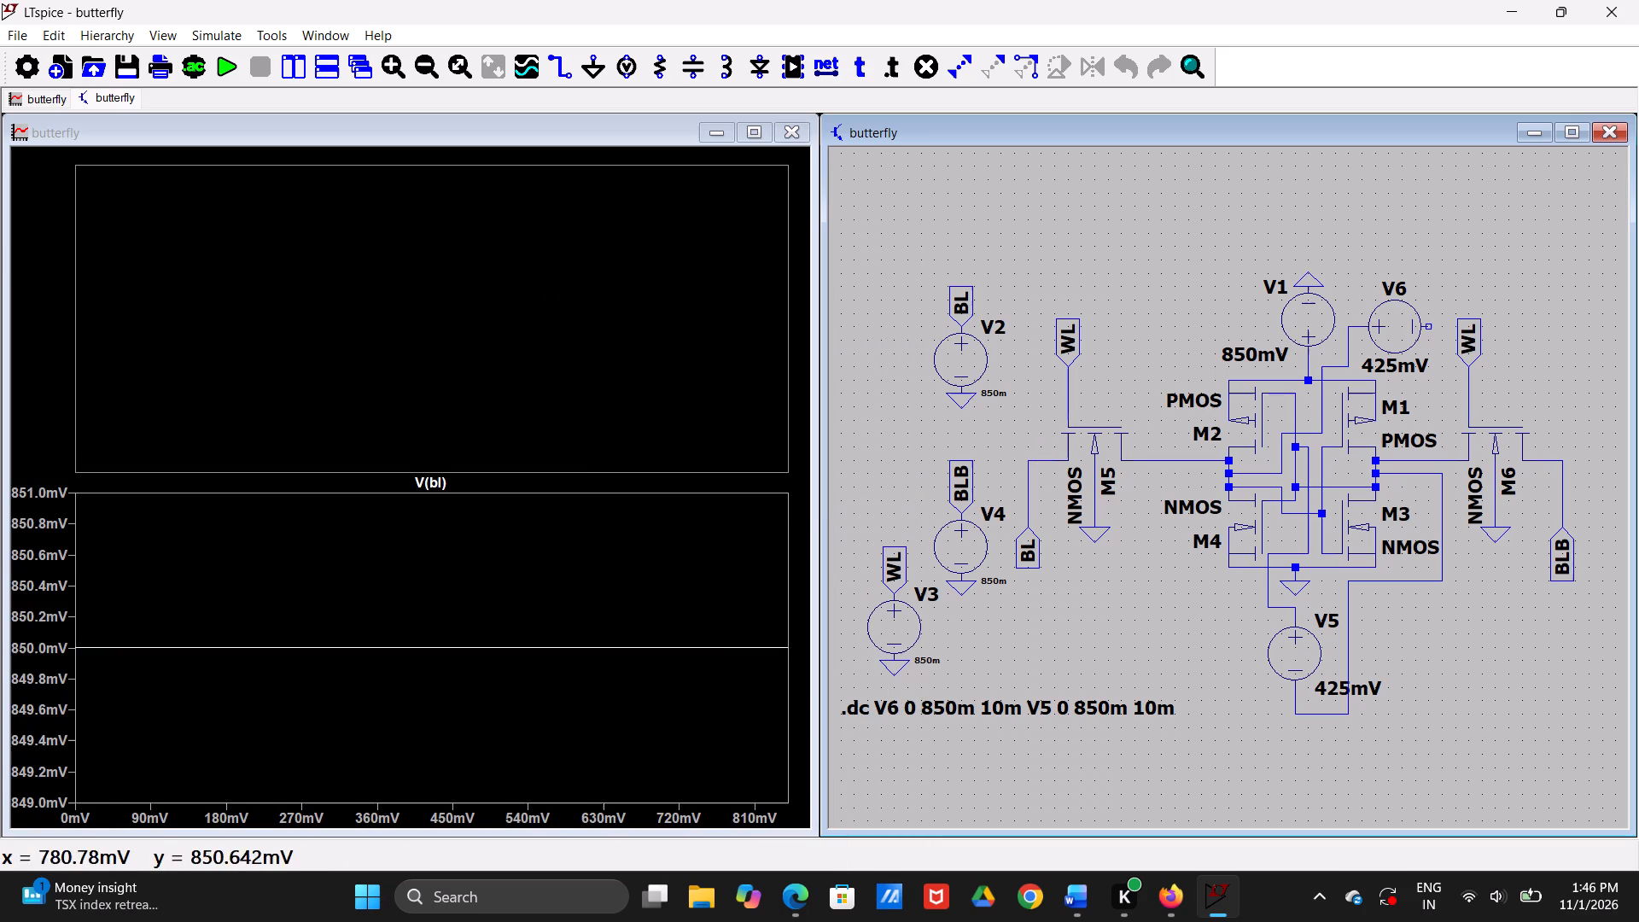
{"action": "left_click_drag", "start_coordinate": [438, 476], "coordinate": [417, 379]}
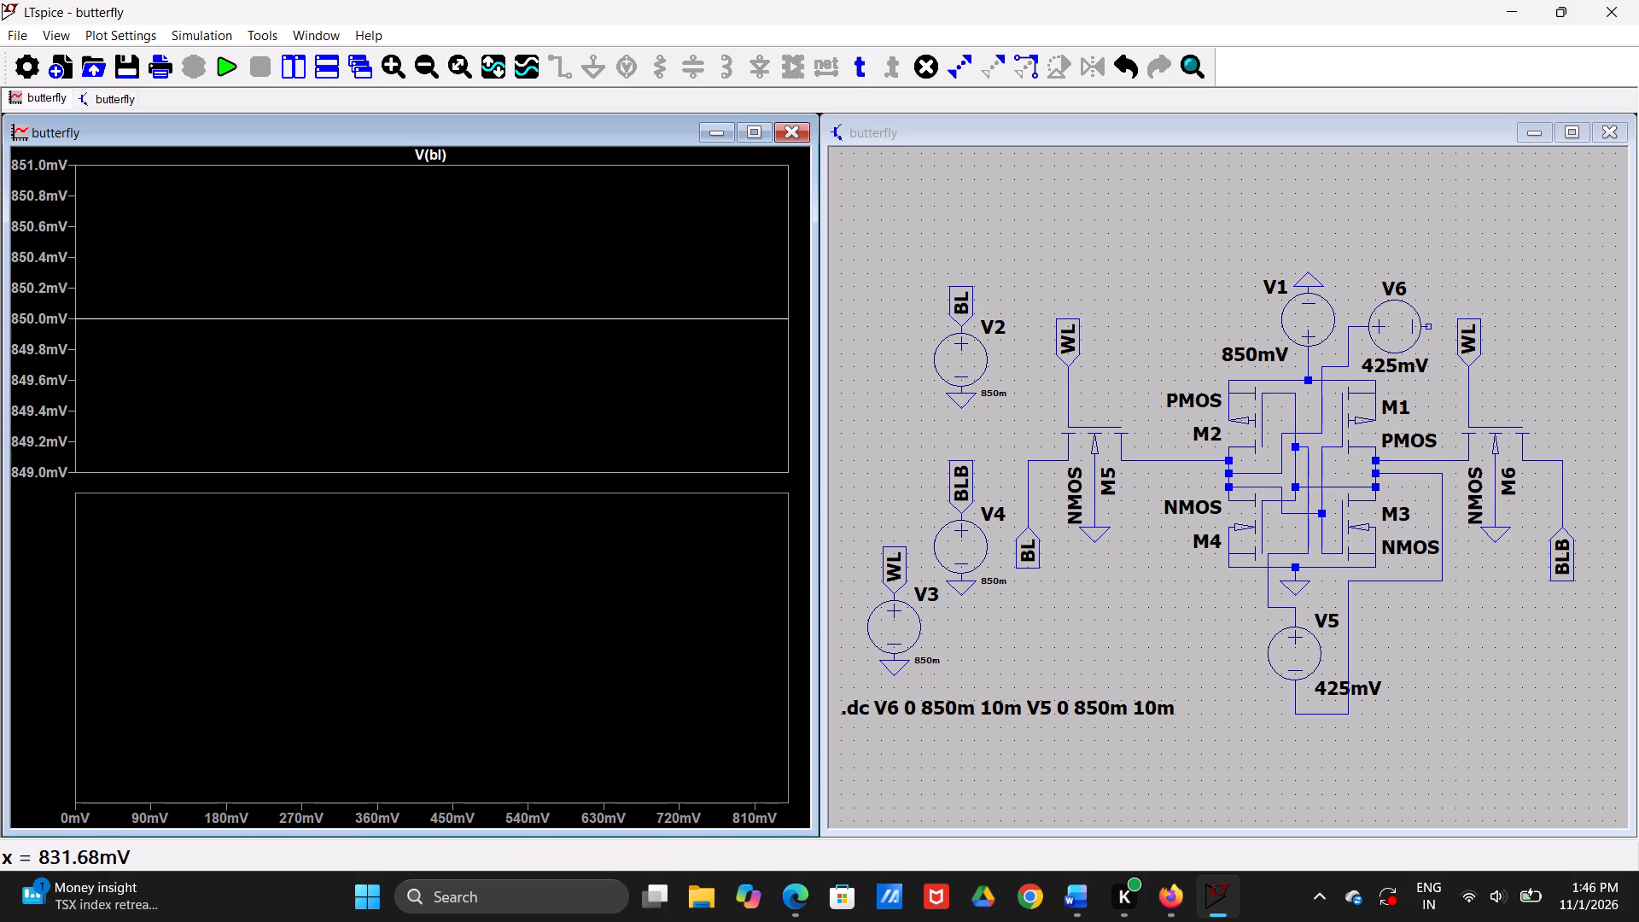
Plot the BLB node voltage in the lower pane and close the cursor readout for that trace.
{"action": "left_click", "coordinate": [664, 598]}
{"action": "left_click", "coordinate": [1248, 632]}
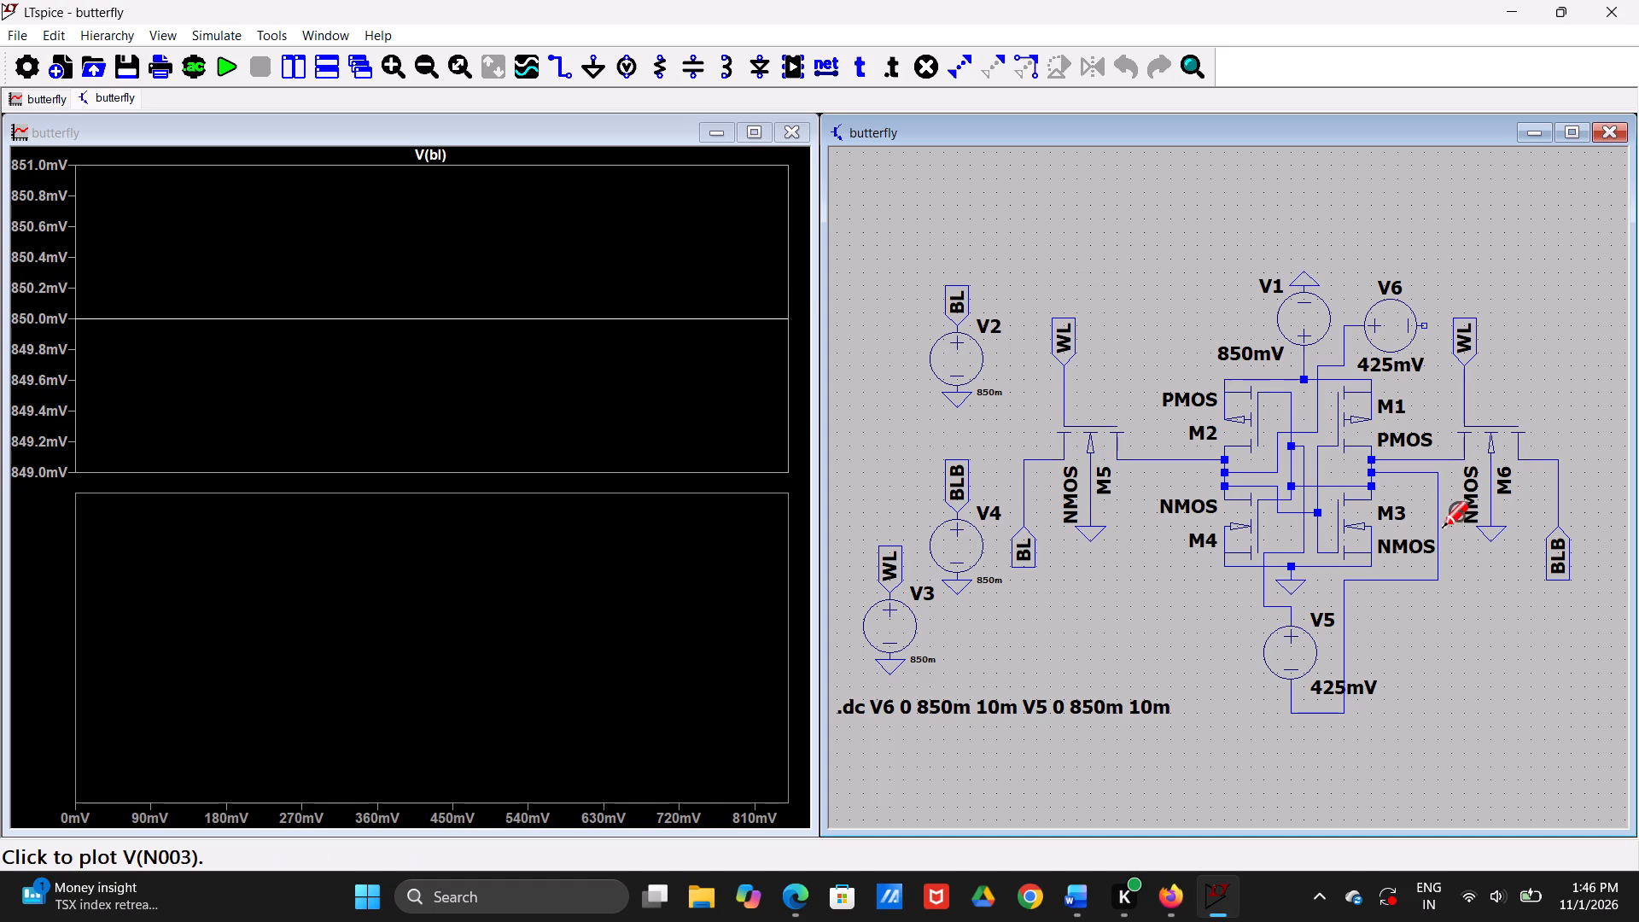
{"action": "double_click", "coordinate": [1563, 485]}
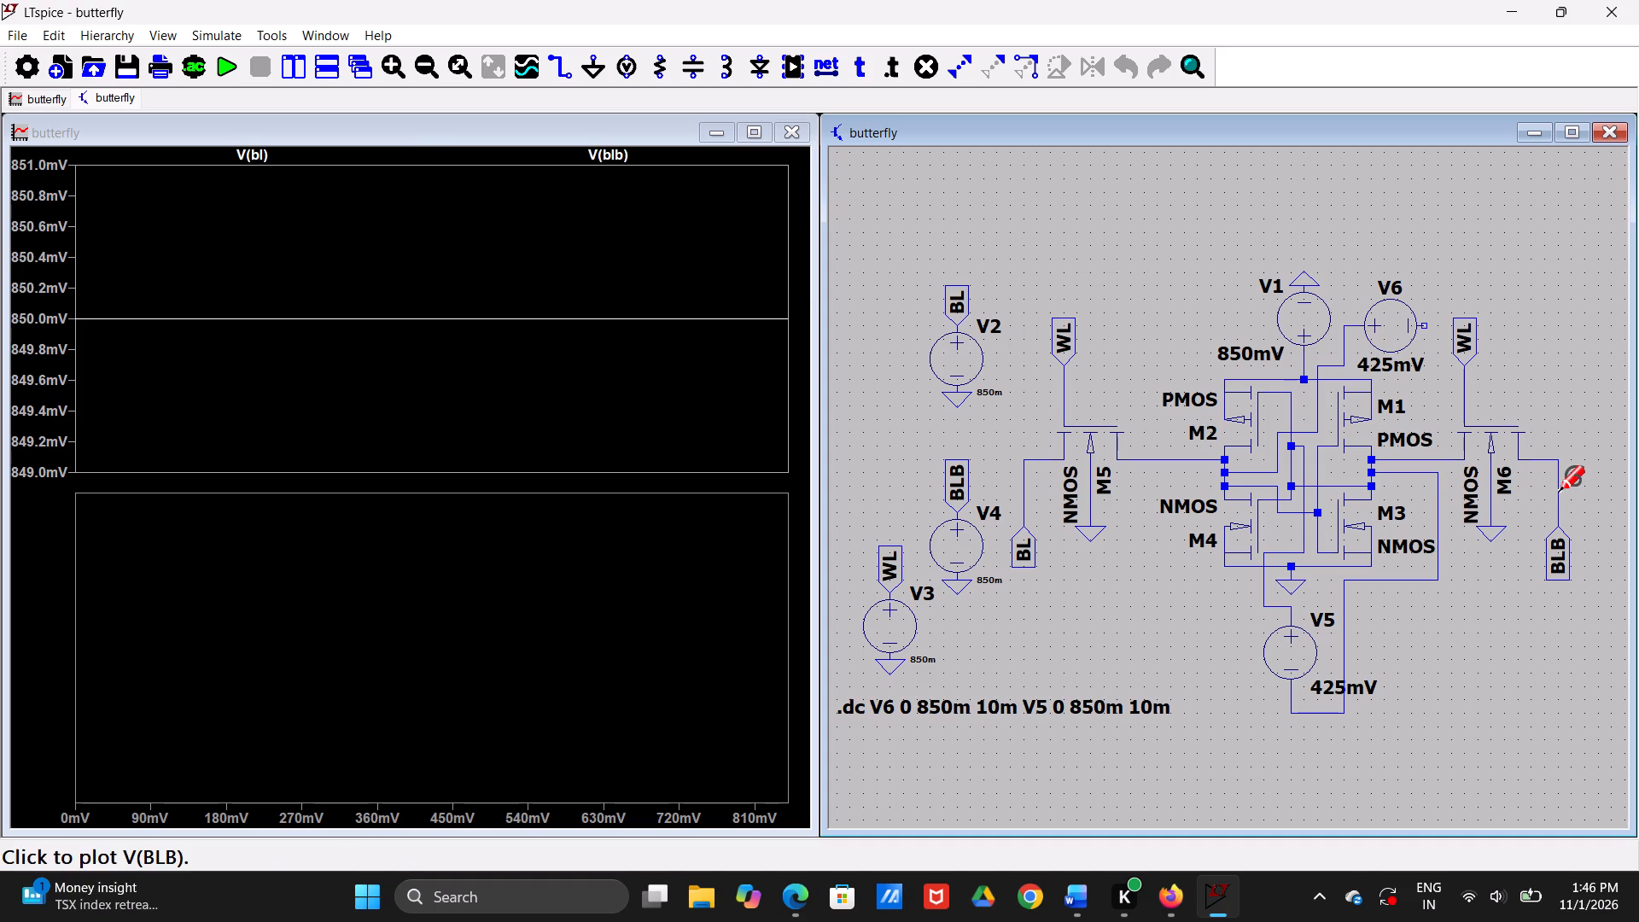
{"action": "left_click_drag", "start_coordinate": [634, 149], "coordinate": [631, 174]}
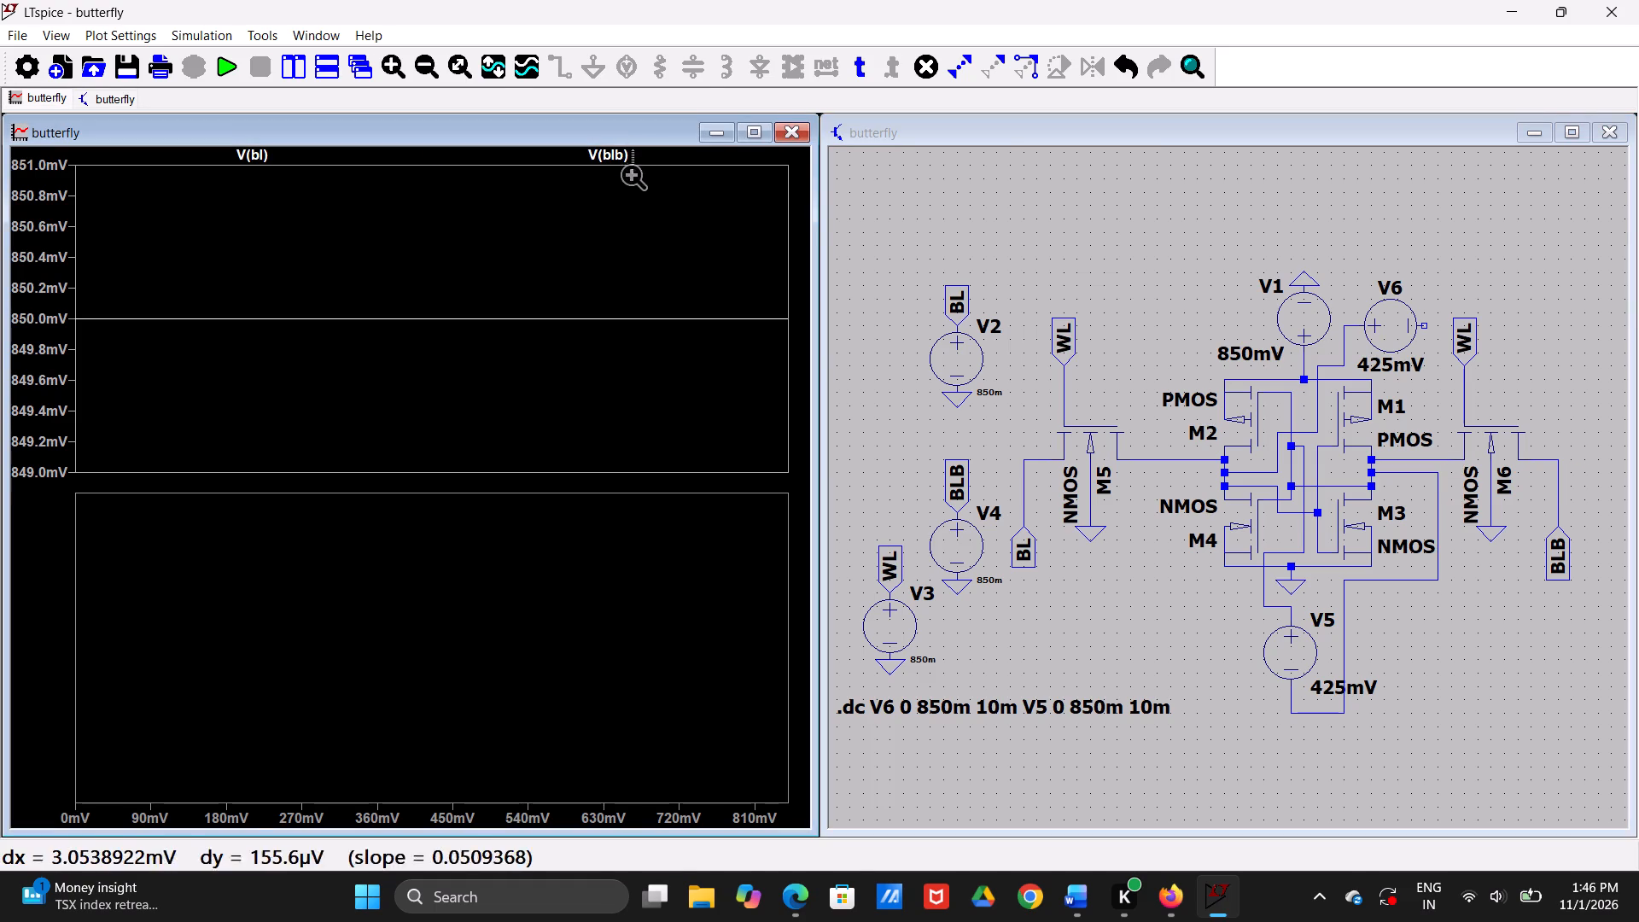
{"action": "left_click_drag", "start_coordinate": [631, 174], "coordinate": [629, 174]}
{"action": "left_click", "coordinate": [612, 161]}
{"action": "left_click_drag", "start_coordinate": [610, 160], "coordinate": [547, 622]}
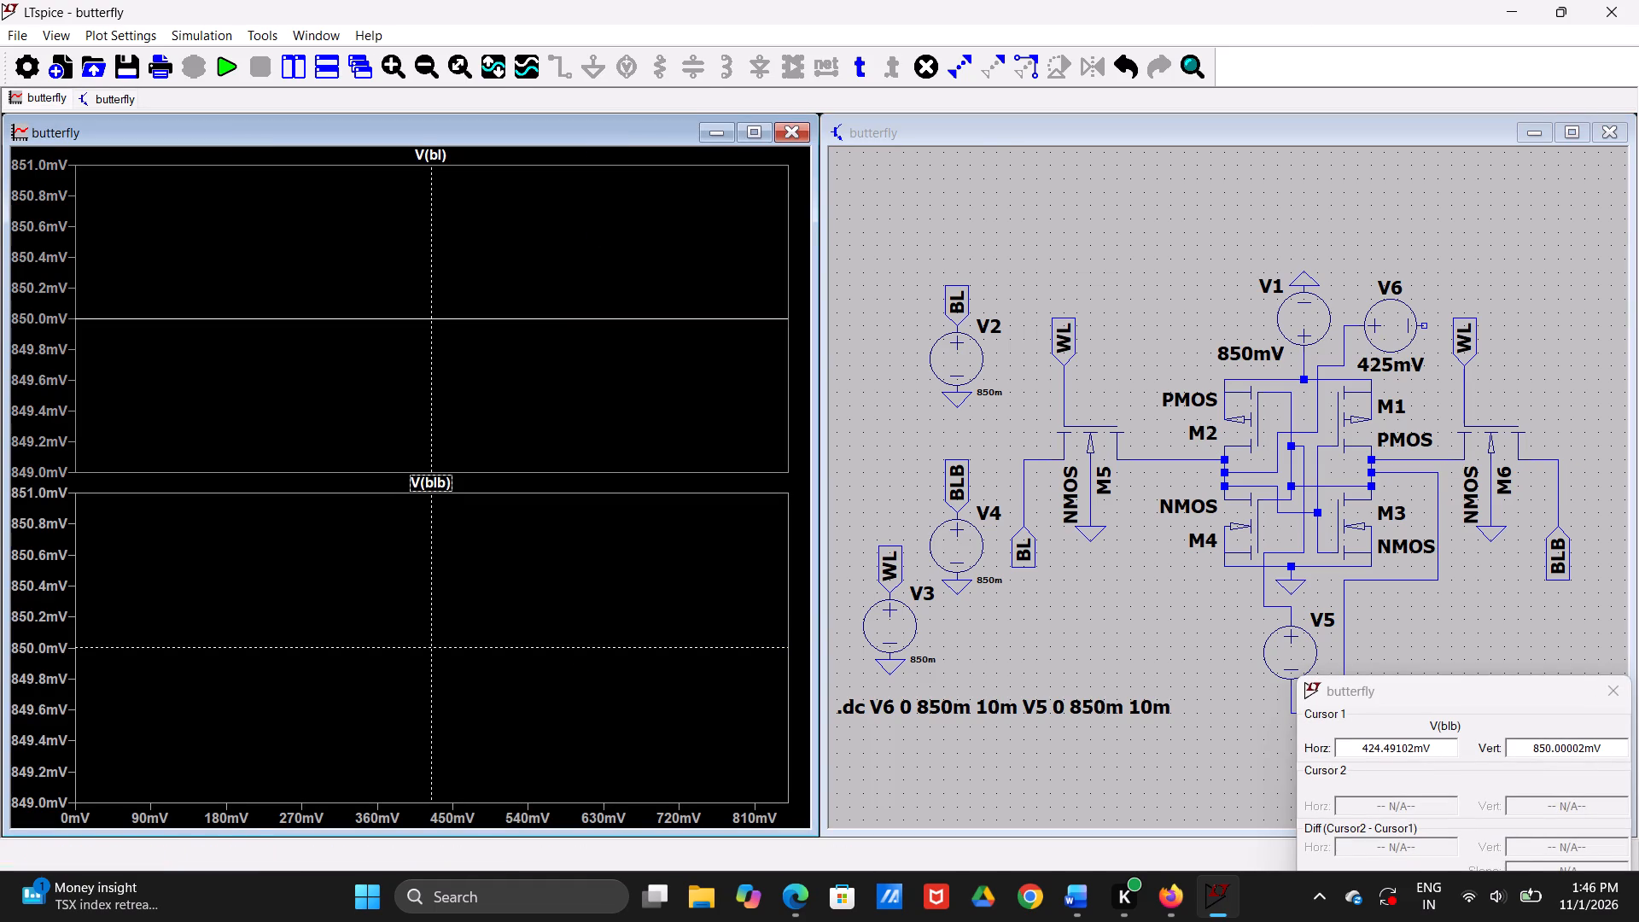
{"action": "left_click_drag", "start_coordinate": [1491, 700], "coordinate": [1333, 560]}
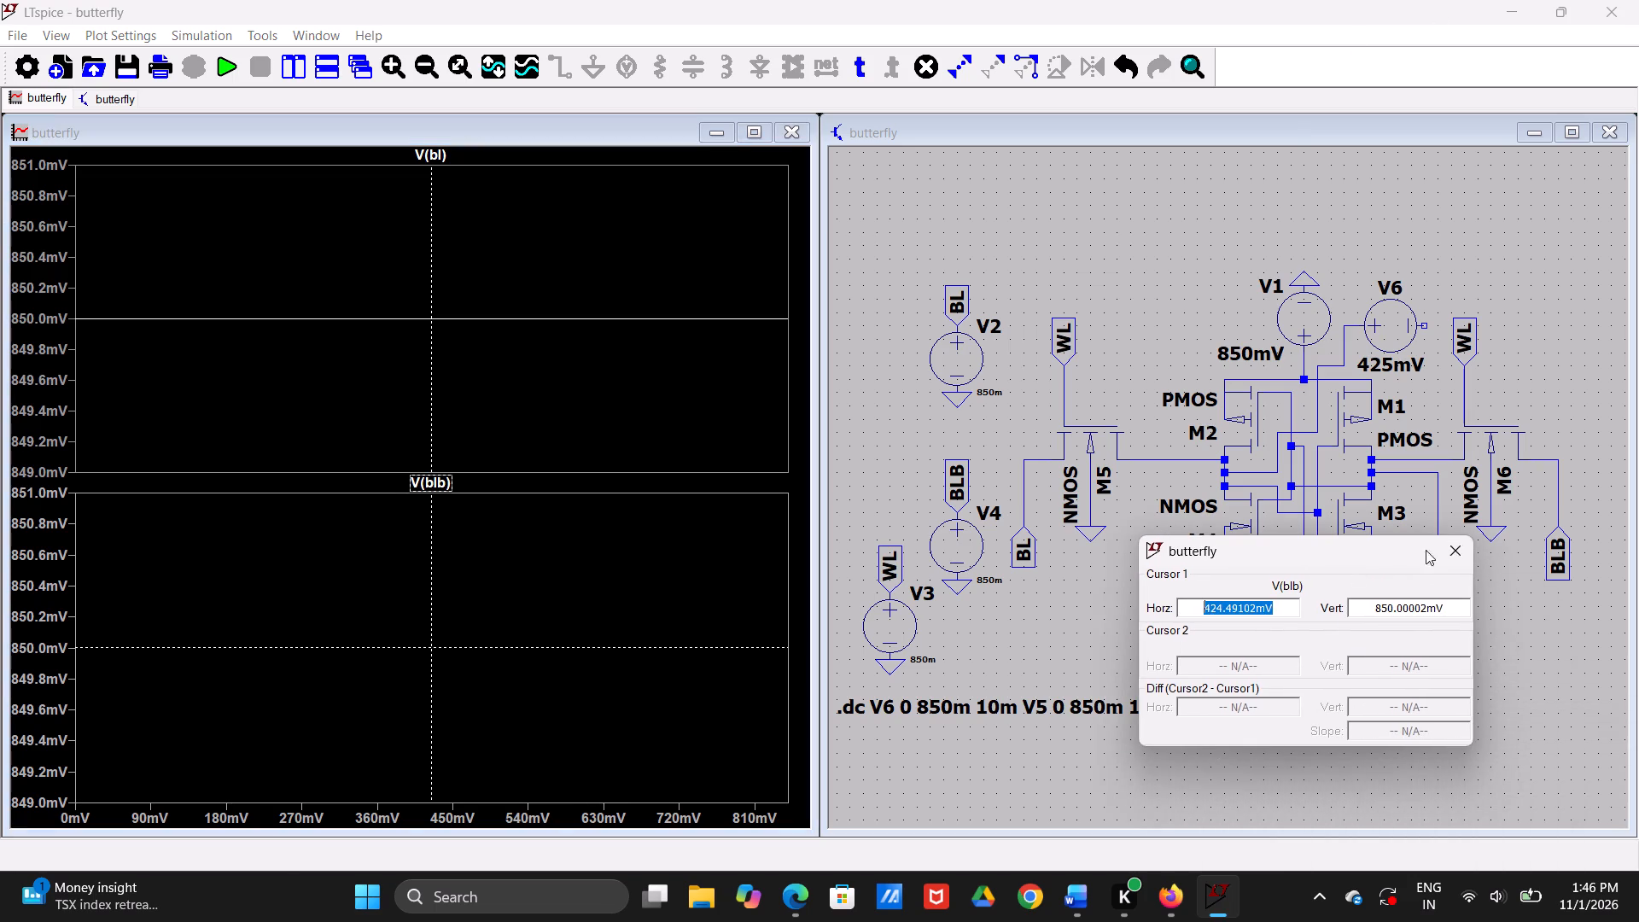
{"action": "left_click", "coordinate": [1452, 552]}
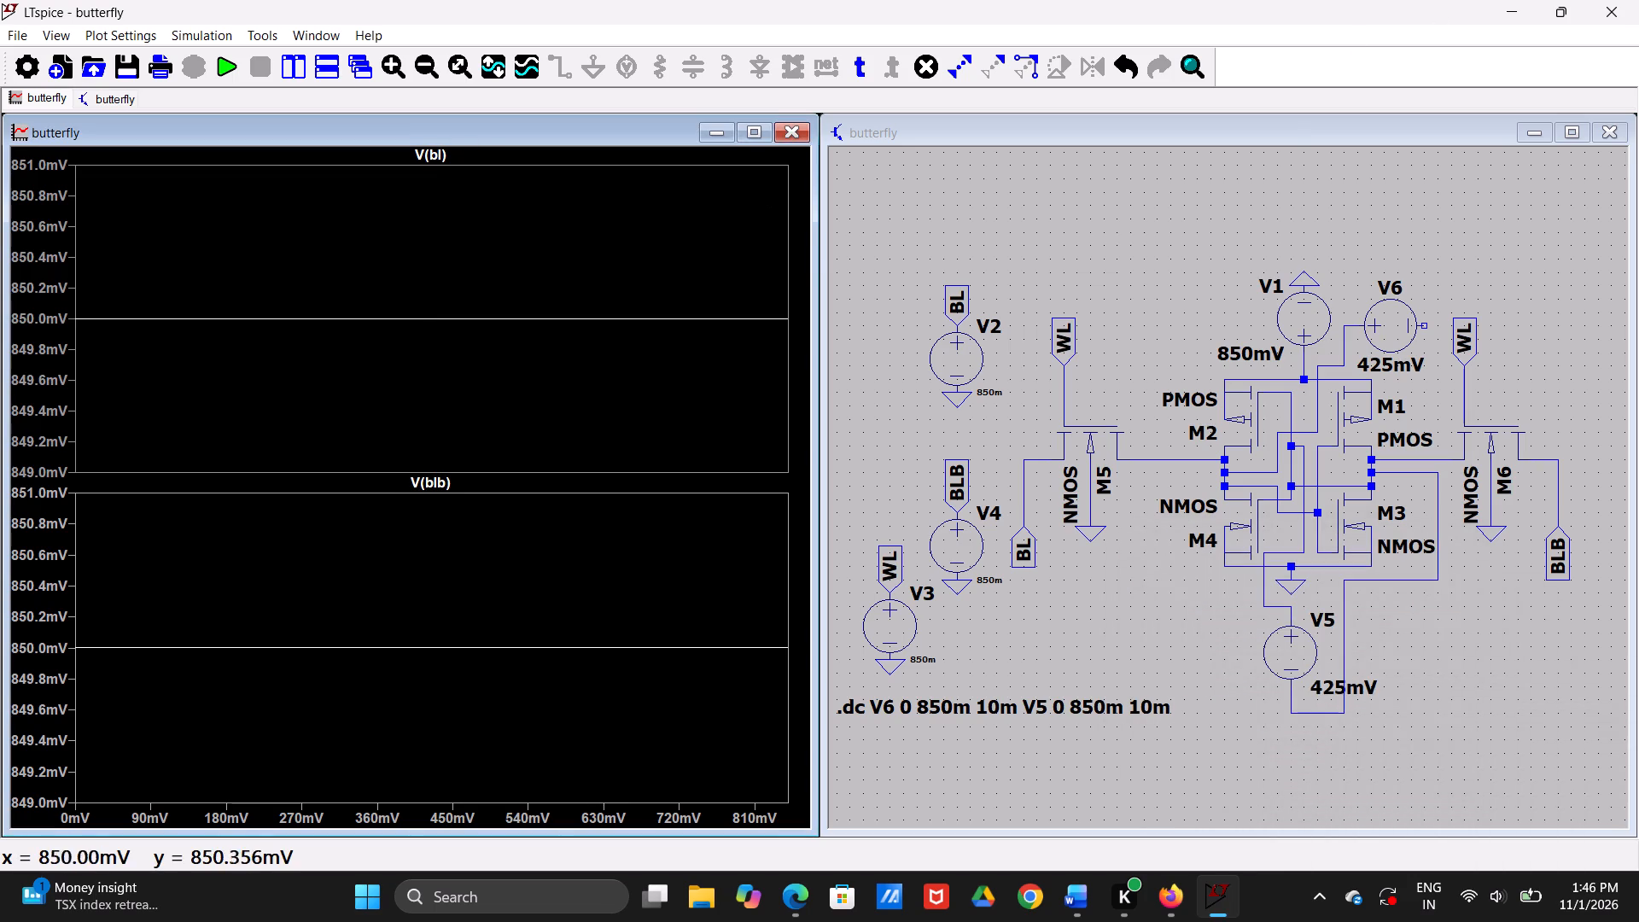
Switch to the training report in Word and review the CMOS truth table pages back to the inverter example section.
{"action": "left_click", "coordinate": [1498, 11]}
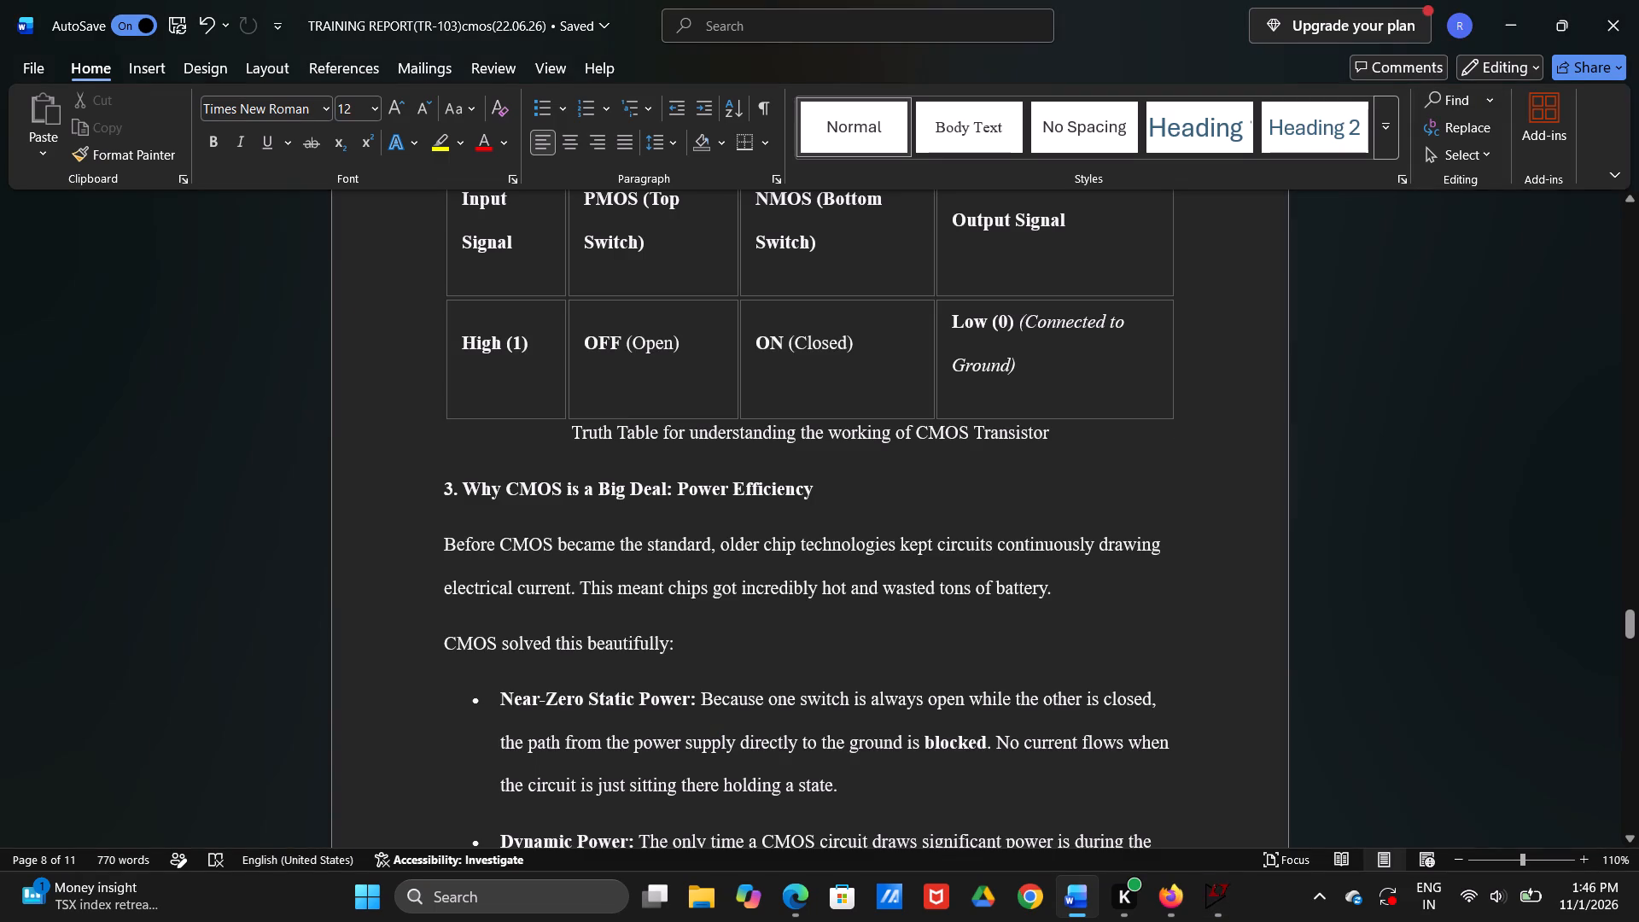
{"action": "scroll", "coordinate": [804, 435], "scroll_direction": "up", "scroll_amount": 3}
{"action": "scroll", "coordinate": [804, 435], "scroll_direction": "down", "scroll_amount": 1}
{"action": "scroll", "coordinate": [804, 435], "scroll_direction": "up", "scroll_amount": 3}
{"action": "scroll", "coordinate": [810, 434], "scroll_direction": "down", "scroll_amount": 1}
{"action": "scroll", "coordinate": [810, 434], "scroll_direction": "up", "scroll_amount": 1}
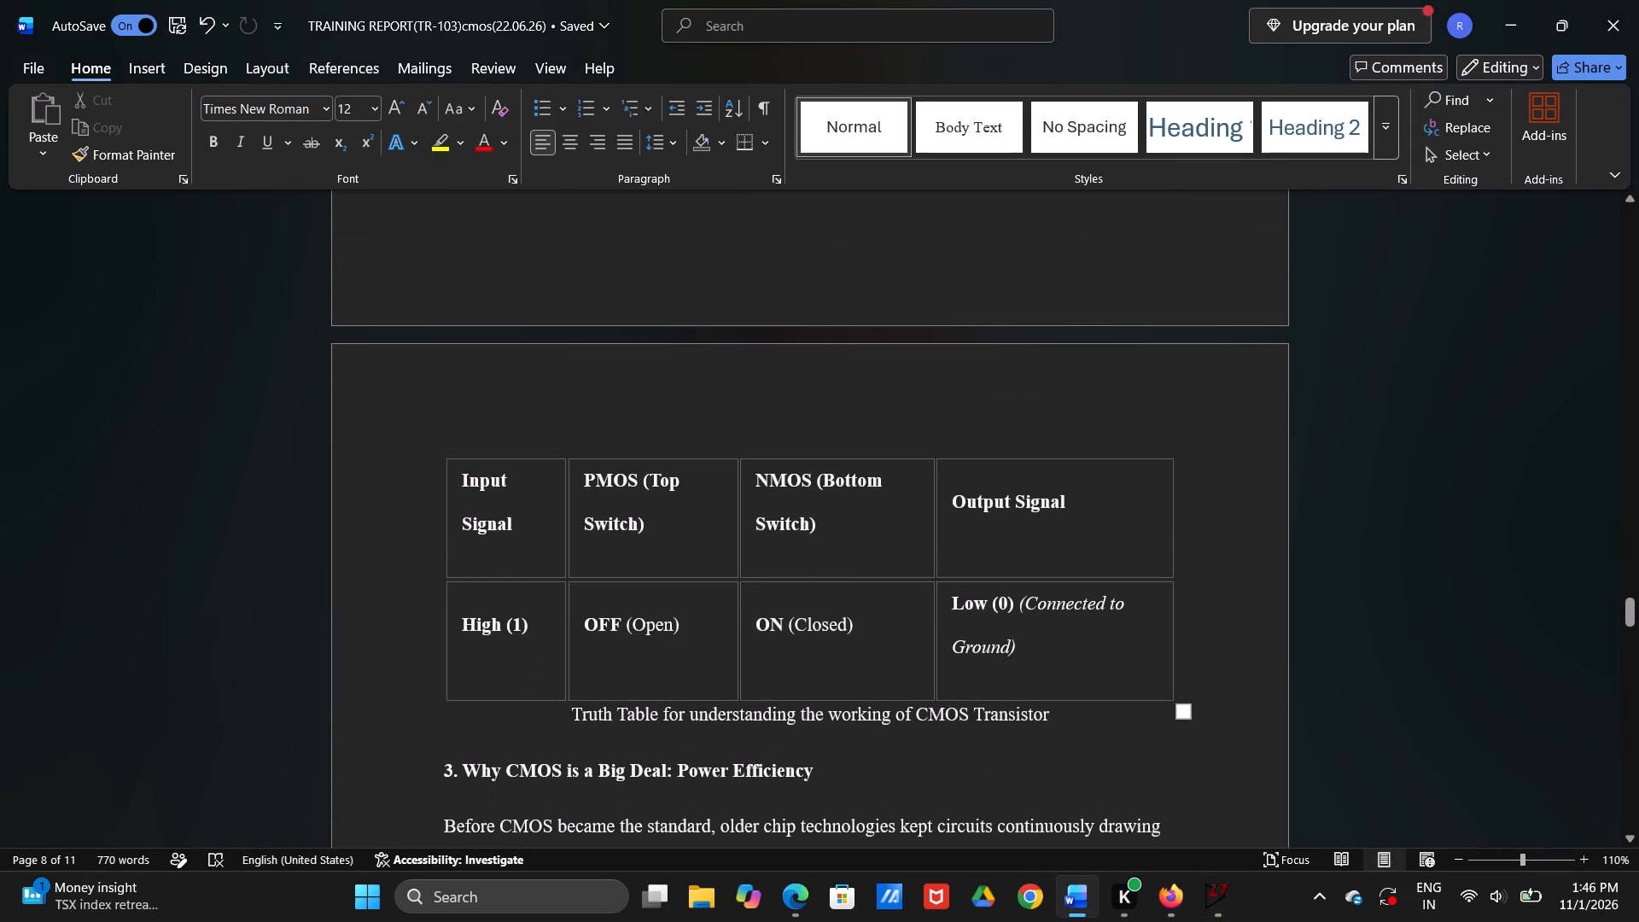
{"action": "scroll", "coordinate": [810, 434], "scroll_direction": "up", "scroll_amount": 2}
{"action": "scroll", "coordinate": [810, 434], "scroll_direction": "down", "scroll_amount": 3}
{"action": "scroll", "coordinate": [810, 434], "scroll_direction": "up", "scroll_amount": 1}
{"action": "scroll", "coordinate": [810, 434], "scroll_direction": "down", "scroll_amount": 1}
{"action": "scroll", "coordinate": [810, 434], "scroll_direction": "up", "scroll_amount": 6}
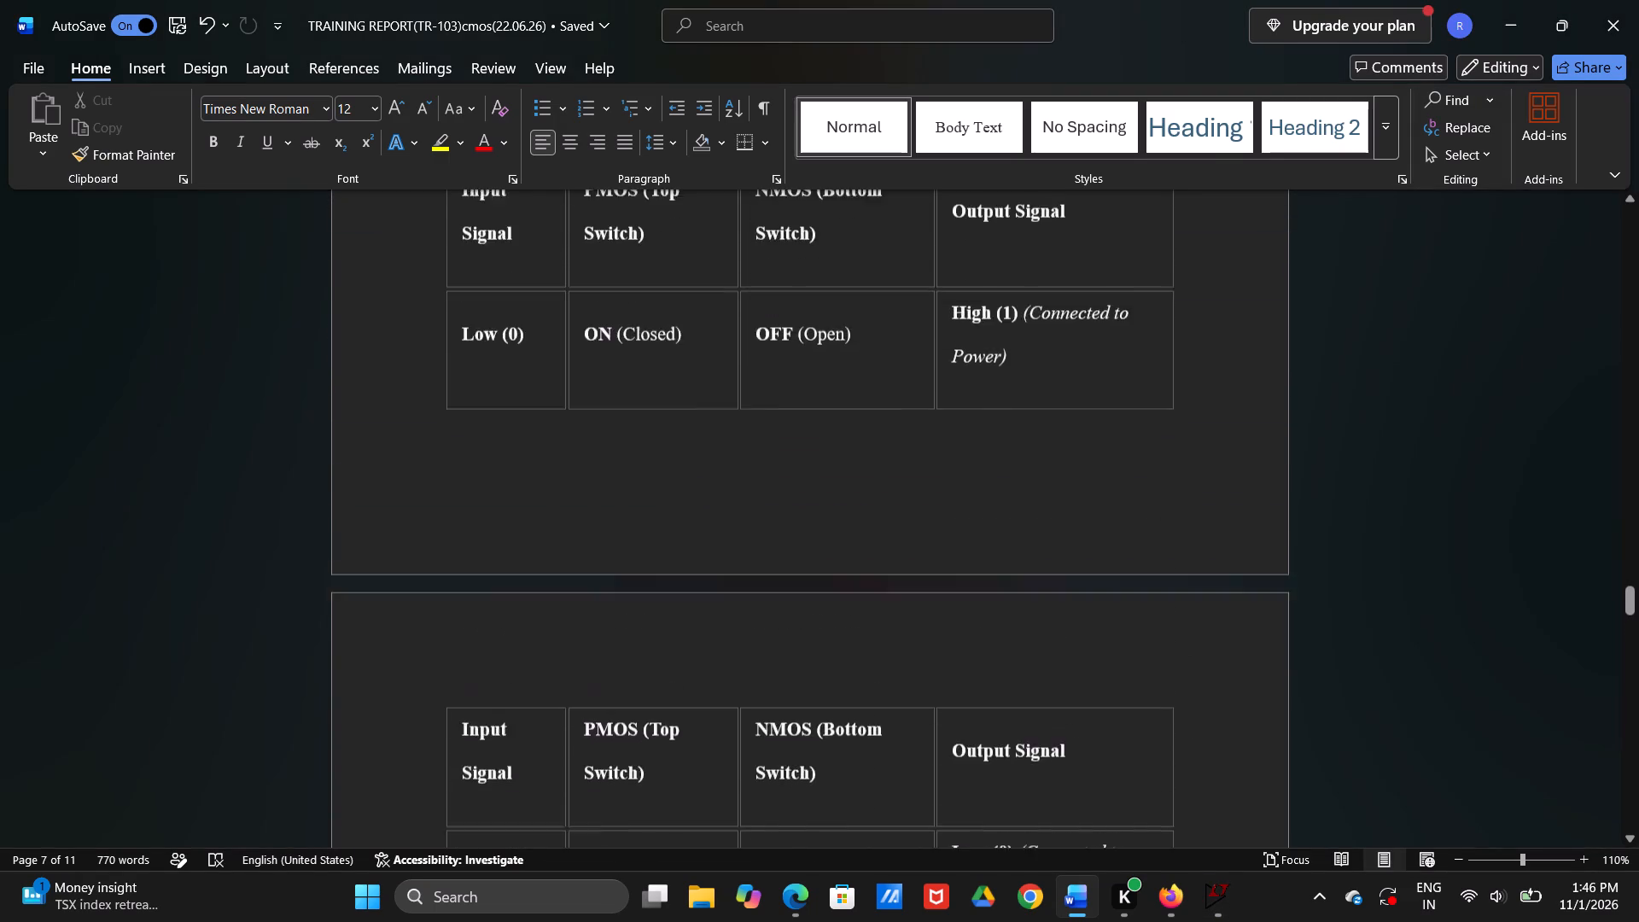
{"action": "scroll", "coordinate": [810, 434], "scroll_direction": "up", "scroll_amount": 1}
{"action": "scroll", "coordinate": [810, 434], "scroll_direction": "down", "scroll_amount": 1}
{"action": "scroll", "coordinate": [810, 434], "scroll_direction": "up", "scroll_amount": 5}
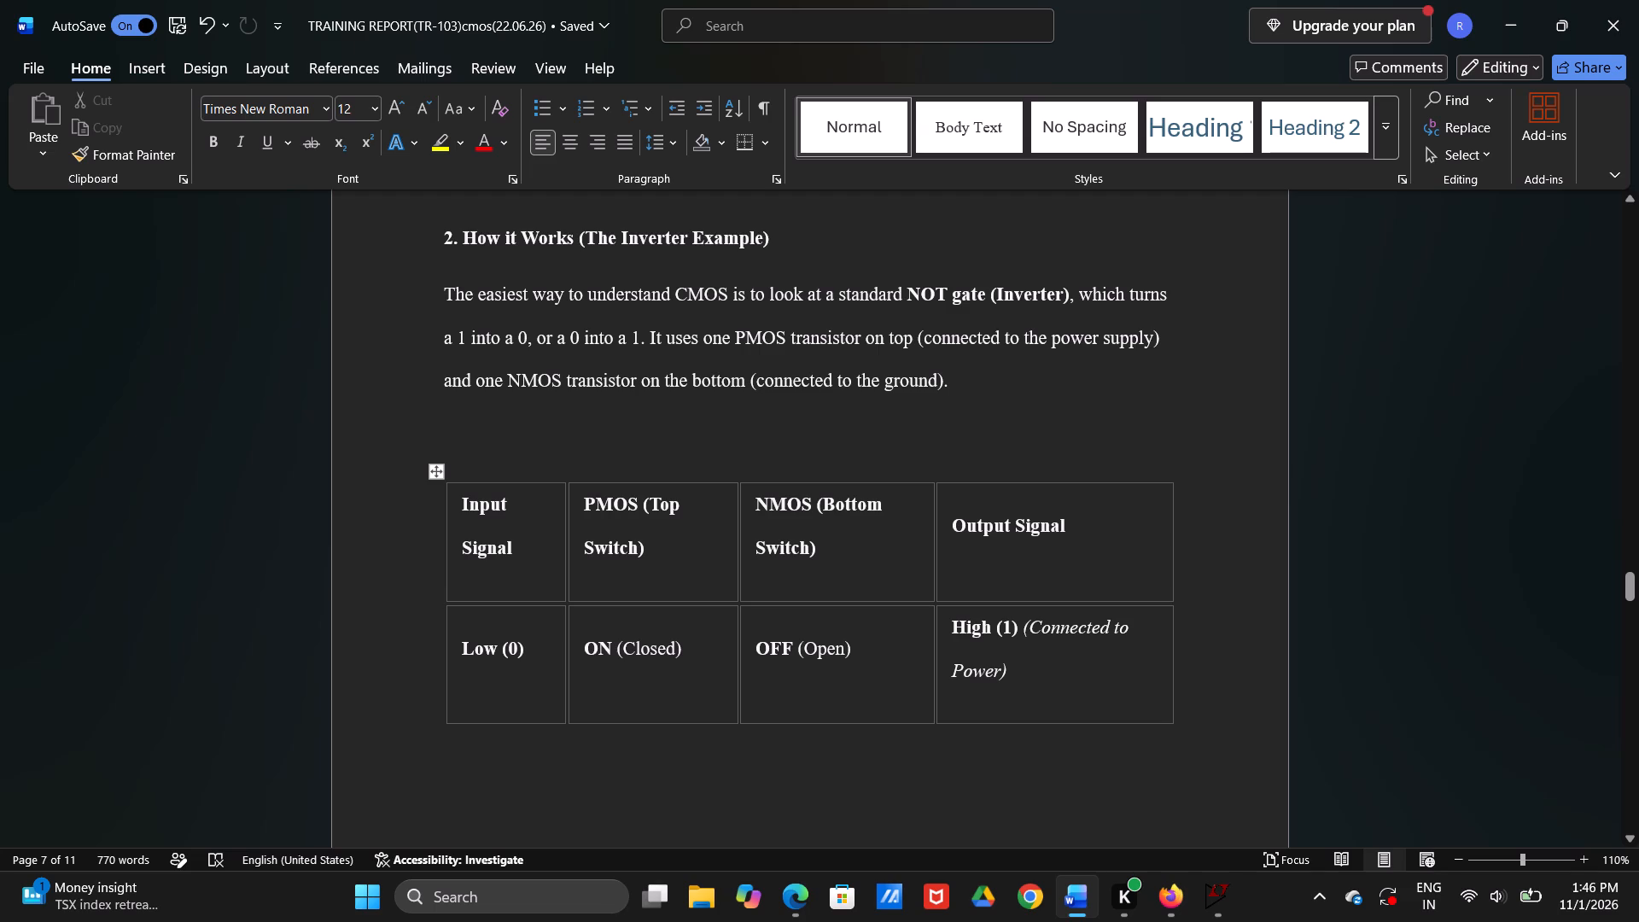
Search the computer for the WhatsApp app by entering "what".
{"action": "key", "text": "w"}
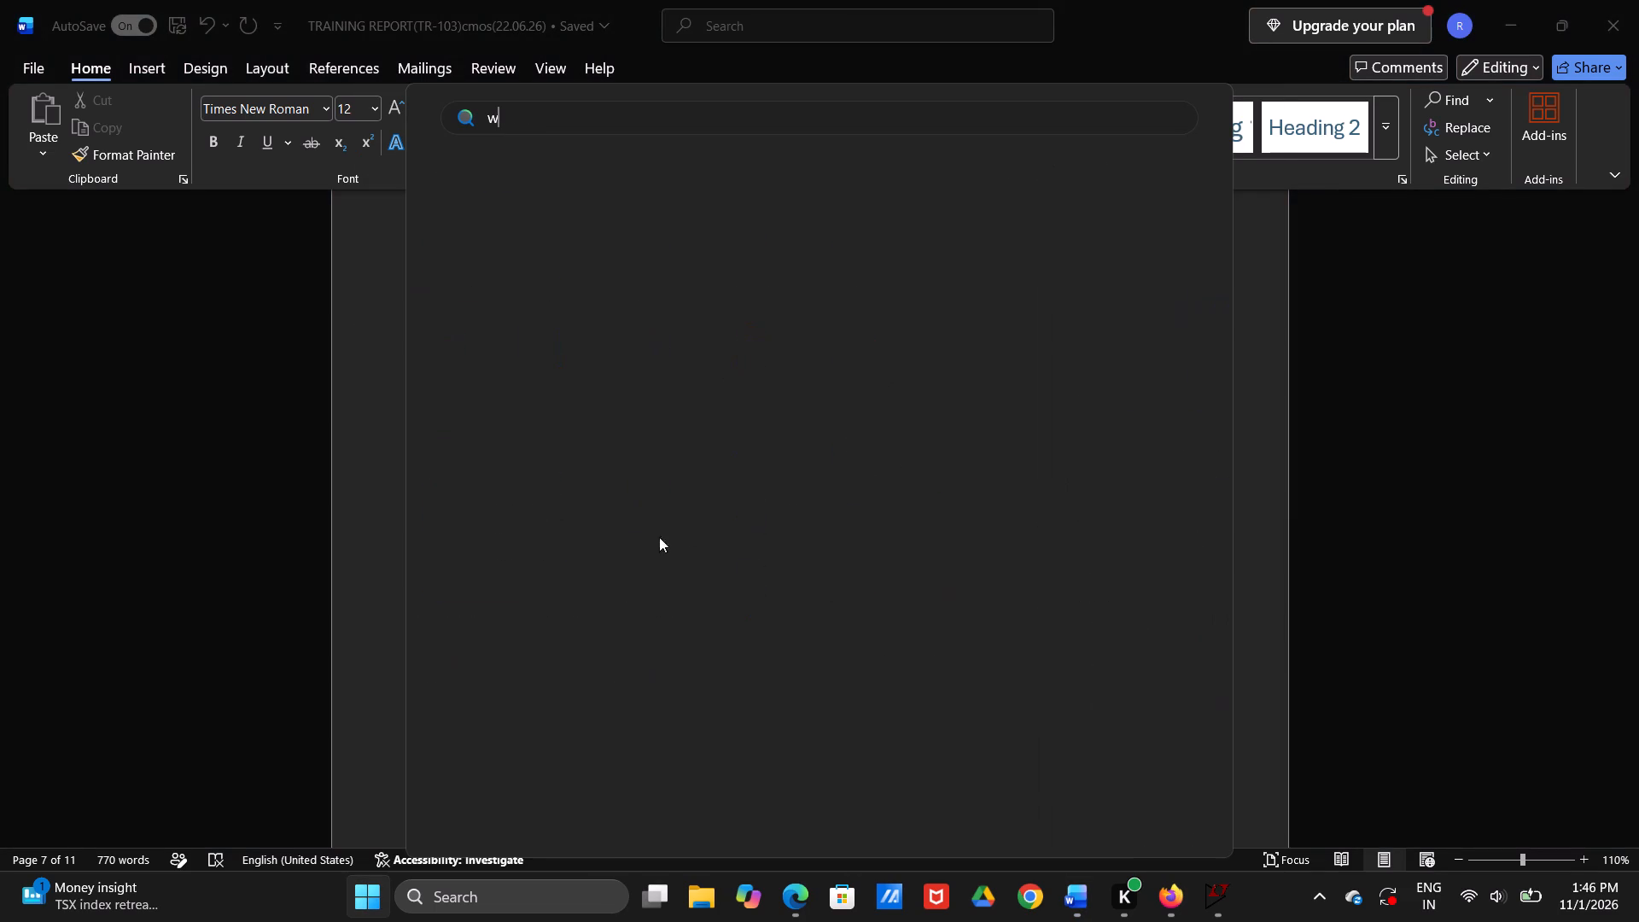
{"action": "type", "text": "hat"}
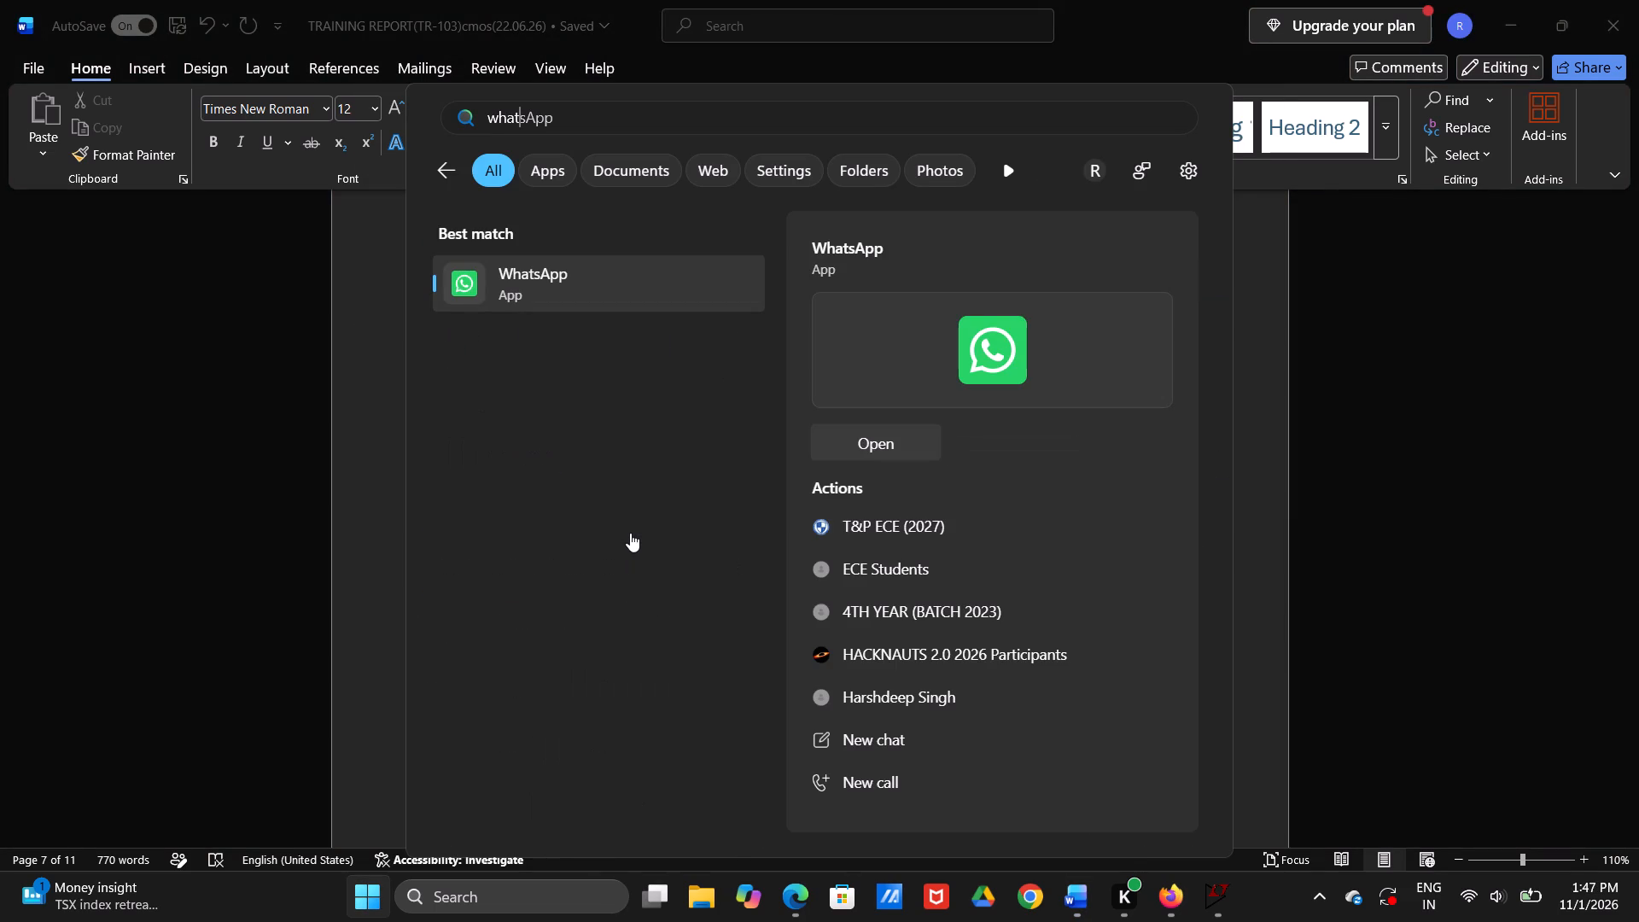
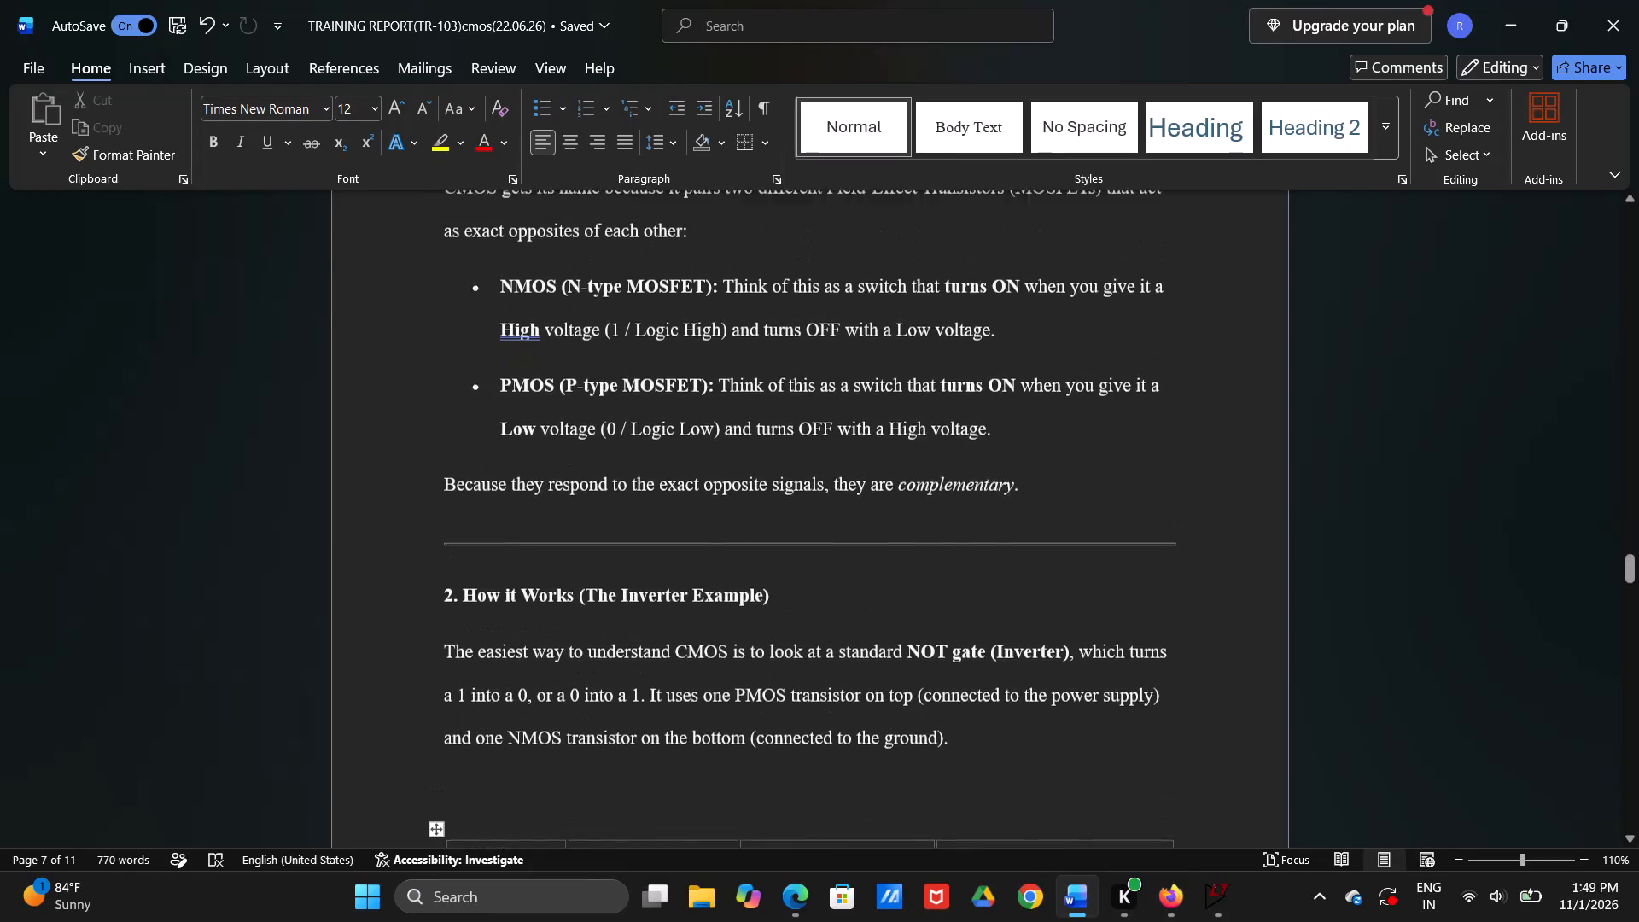
Review the report's CMOS theory sections on the "Complementary" Duo of NMOS and PMOS transistors and the inverter example.
{"action": "scroll", "coordinate": [592, 647], "scroll_direction": "down", "scroll_amount": 1}
{"action": "scroll", "coordinate": [592, 647], "scroll_direction": "up", "scroll_amount": 2}
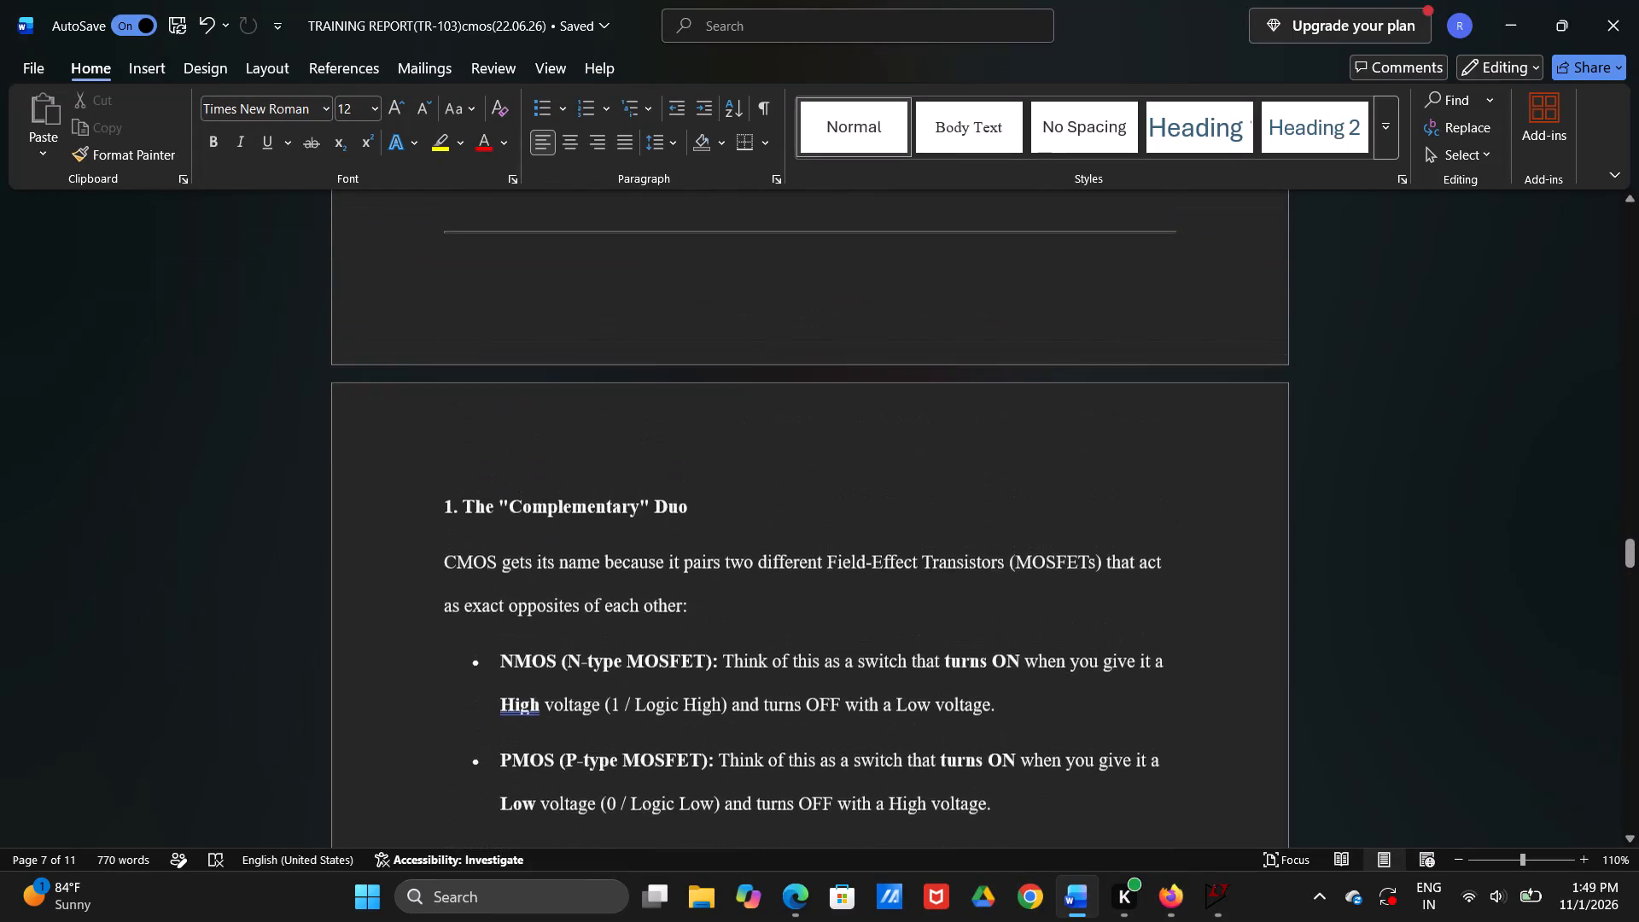
{"action": "scroll", "coordinate": [592, 647], "scroll_direction": "up", "scroll_amount": 2}
{"action": "scroll", "coordinate": [592, 647], "scroll_direction": "down", "scroll_amount": 2}
{"action": "scroll", "coordinate": [592, 647], "scroll_direction": "up", "scroll_amount": 1}
{"action": "scroll", "coordinate": [592, 647], "scroll_direction": "down", "scroll_amount": 1}
{"action": "scroll", "coordinate": [592, 647], "scroll_direction": "up", "scroll_amount": 1}
{"action": "scroll", "coordinate": [592, 647], "scroll_direction": "down", "scroll_amount": 1}
{"action": "scroll", "coordinate": [592, 647], "scroll_direction": "up", "scroll_amount": 1}
{"action": "scroll", "coordinate": [592, 647], "scroll_direction": "down", "scroll_amount": 3}
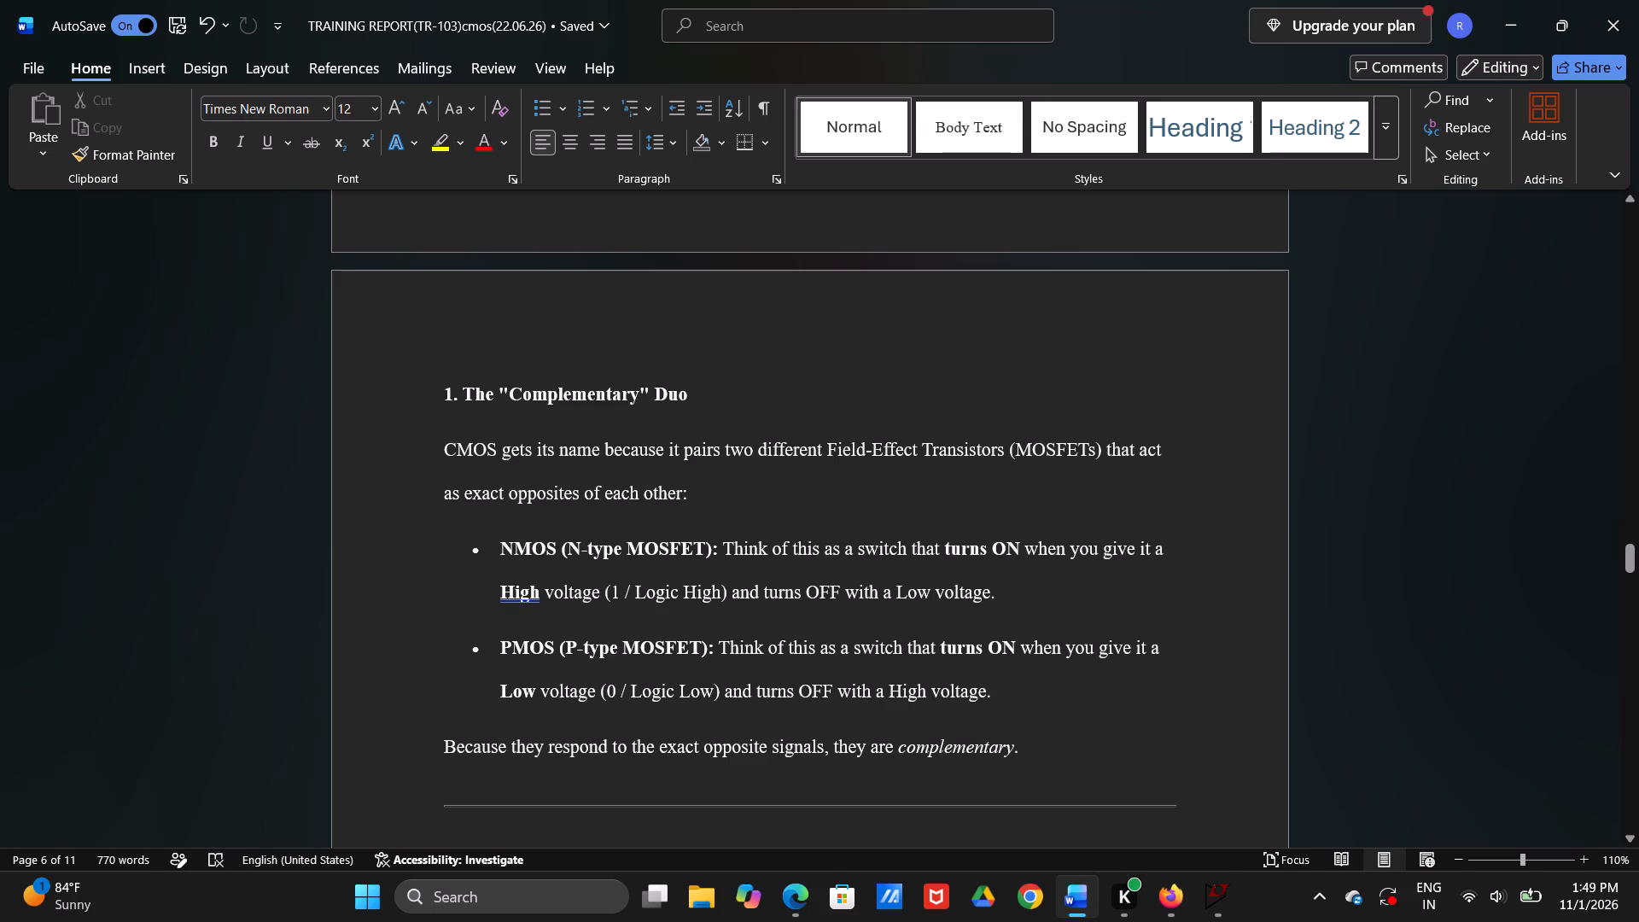
{"action": "scroll", "coordinate": [610, 513], "scroll_direction": "up", "scroll_amount": 1}
{"action": "scroll", "coordinate": [610, 513], "scroll_direction": "down", "scroll_amount": 3}
{"action": "scroll", "coordinate": [610, 513], "scroll_direction": "up", "scroll_amount": 1}
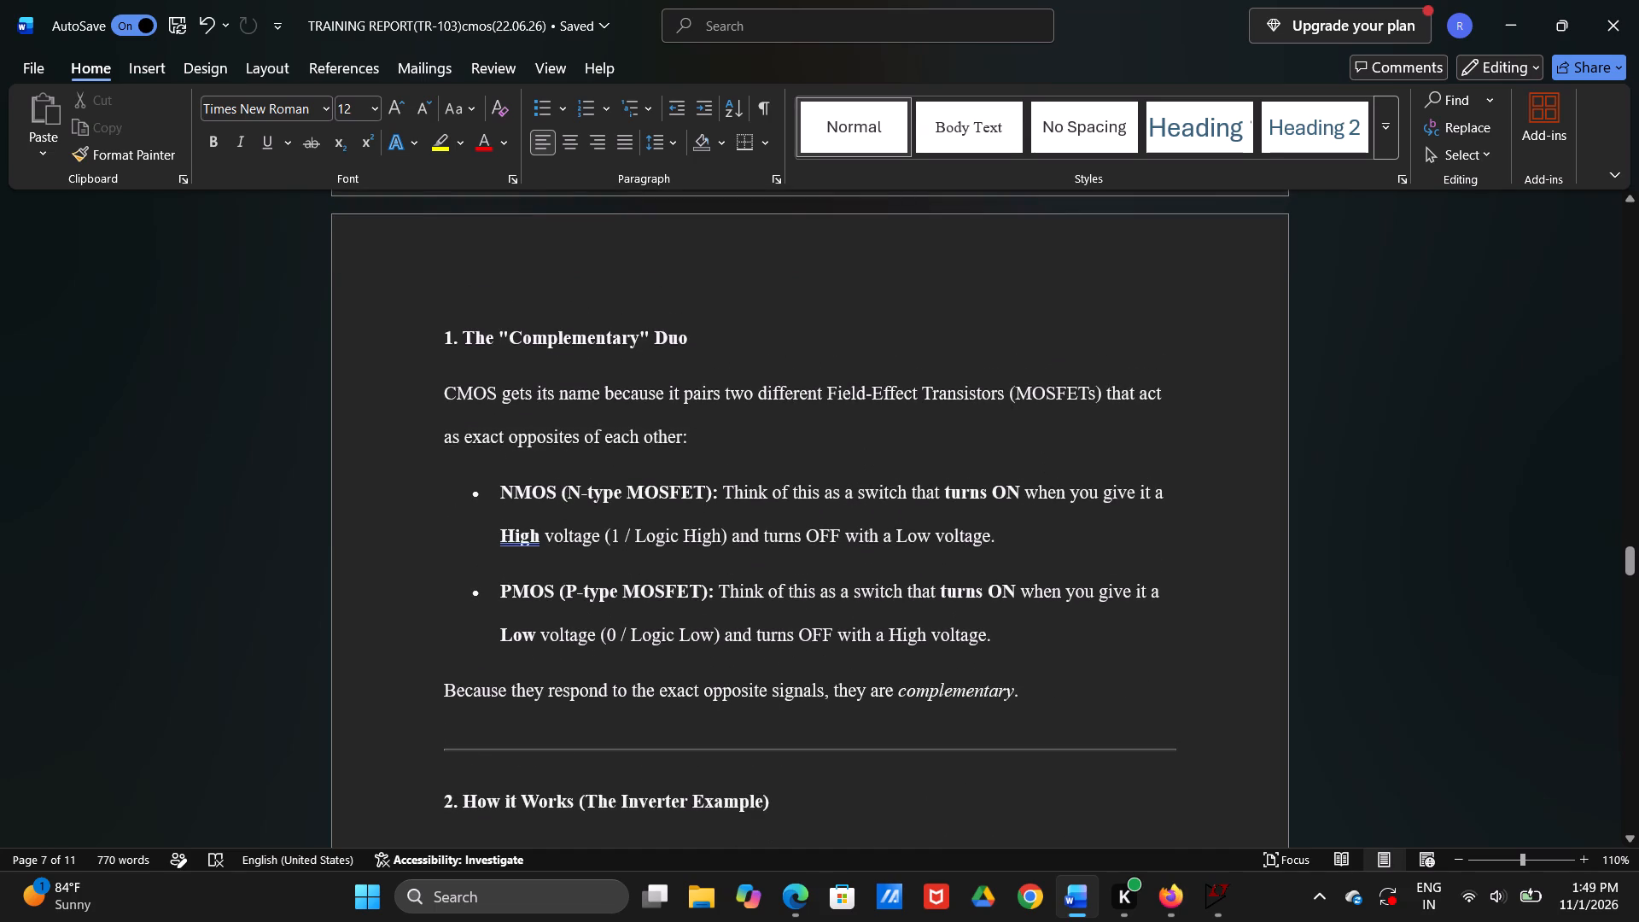
{"action": "scroll", "coordinate": [718, 577], "scroll_direction": "down", "scroll_amount": 5}
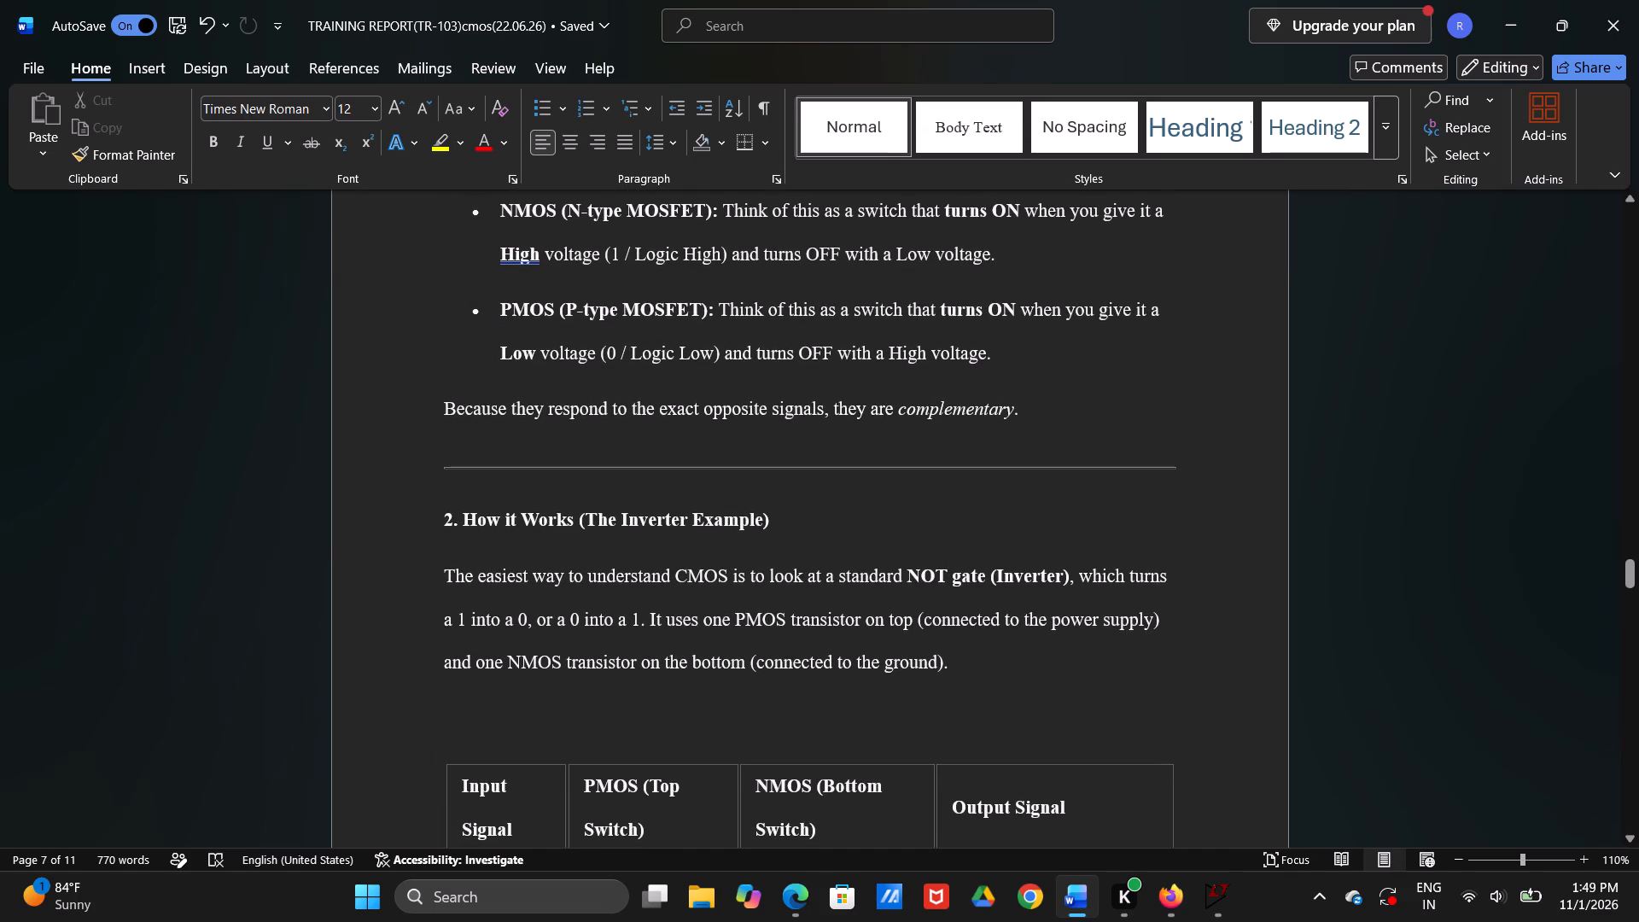
Examine the NMOS/PMOS explanation, the inverter example and the placement of its truth table across the page break.
{"action": "scroll", "coordinate": [605, 602], "scroll_direction": "up", "scroll_amount": 1}
{"action": "scroll", "coordinate": [605, 601], "scroll_direction": "down", "scroll_amount": 1}
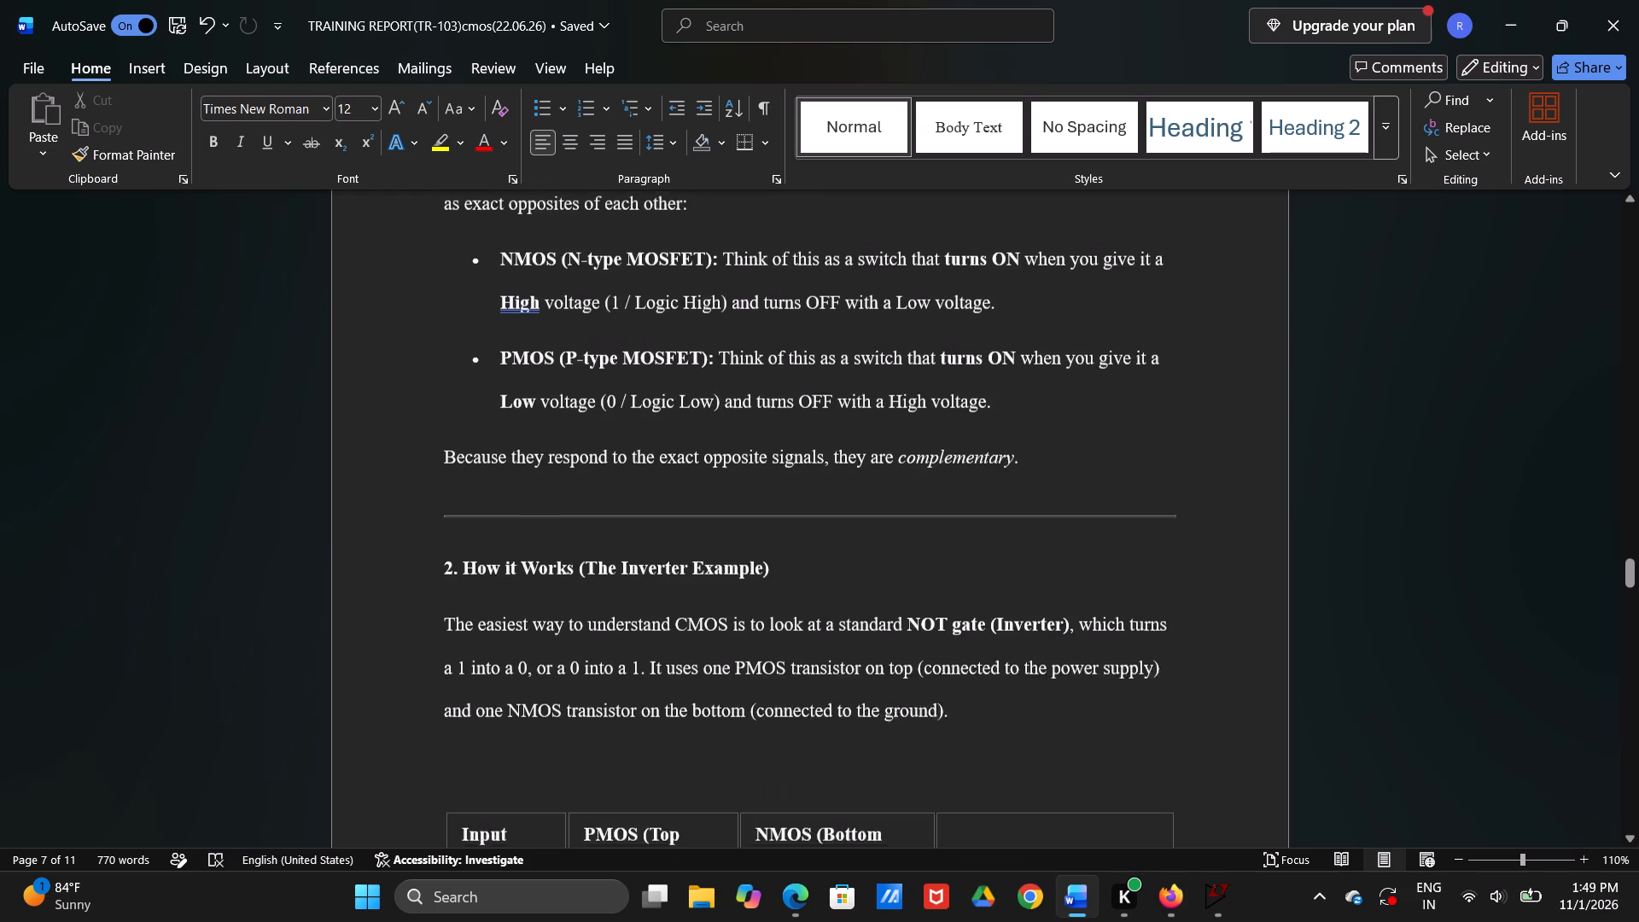
{"action": "scroll", "coordinate": [484, 563], "scroll_direction": "down", "scroll_amount": 2}
{"action": "scroll", "coordinate": [484, 563], "scroll_direction": "up", "scroll_amount": 1}
{"action": "scroll", "coordinate": [484, 563], "scroll_direction": "down", "scroll_amount": 1}
{"action": "scroll", "coordinate": [635, 470], "scroll_direction": "up", "scroll_amount": 1}
{"action": "scroll", "coordinate": [633, 470], "scroll_direction": "down", "scroll_amount": 2}
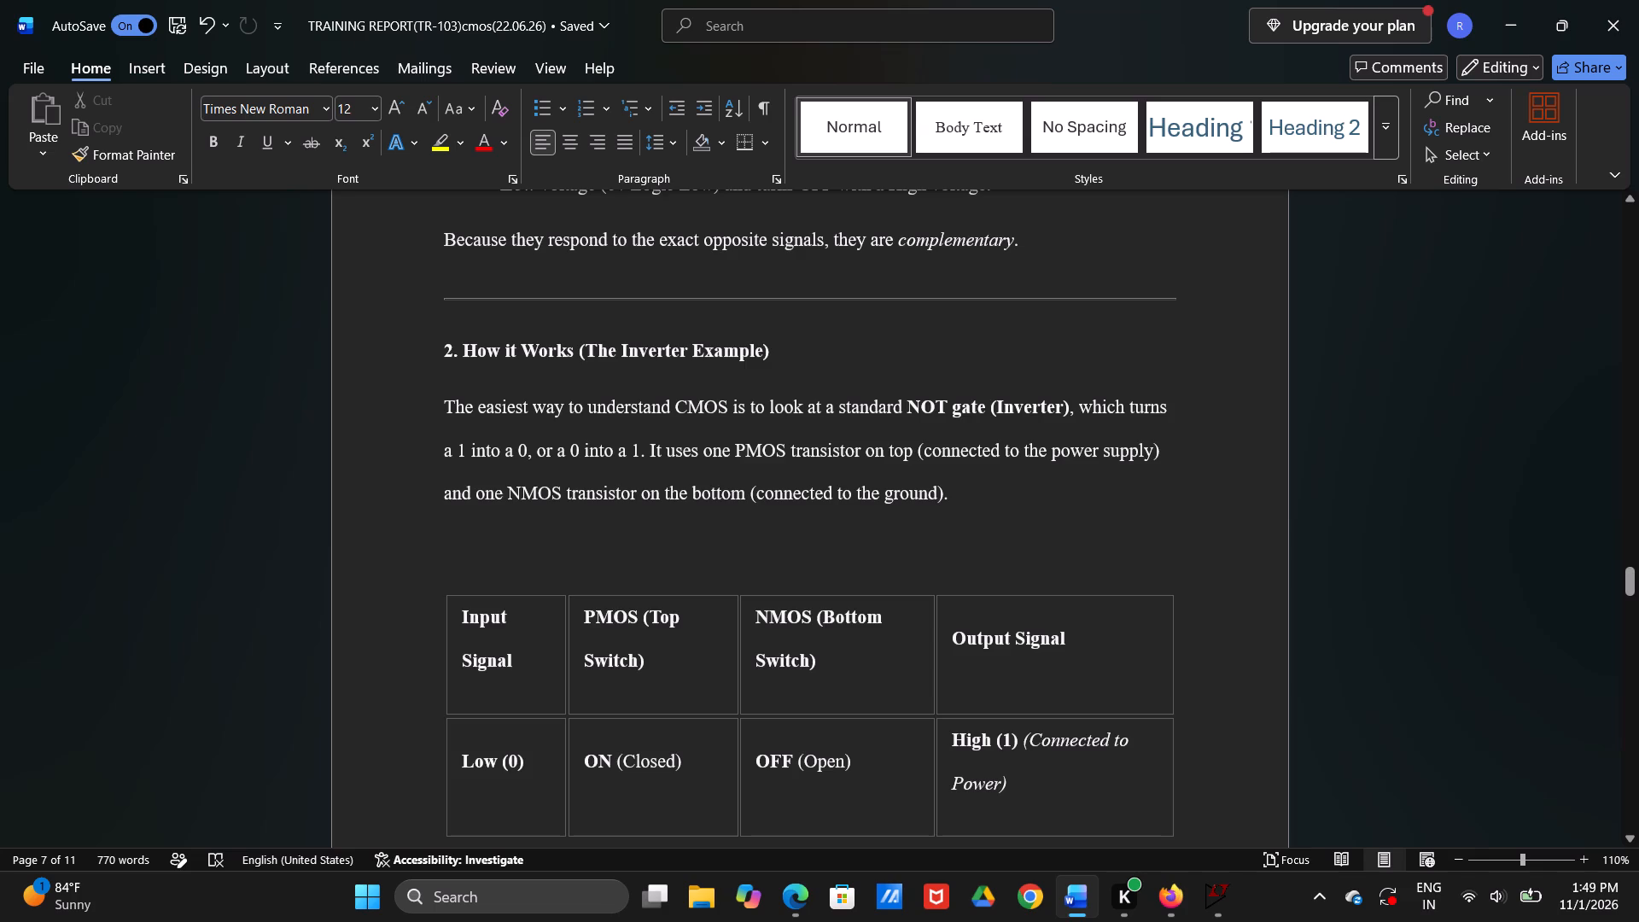
{"action": "scroll", "coordinate": [518, 453], "scroll_direction": "down", "scroll_amount": 3}
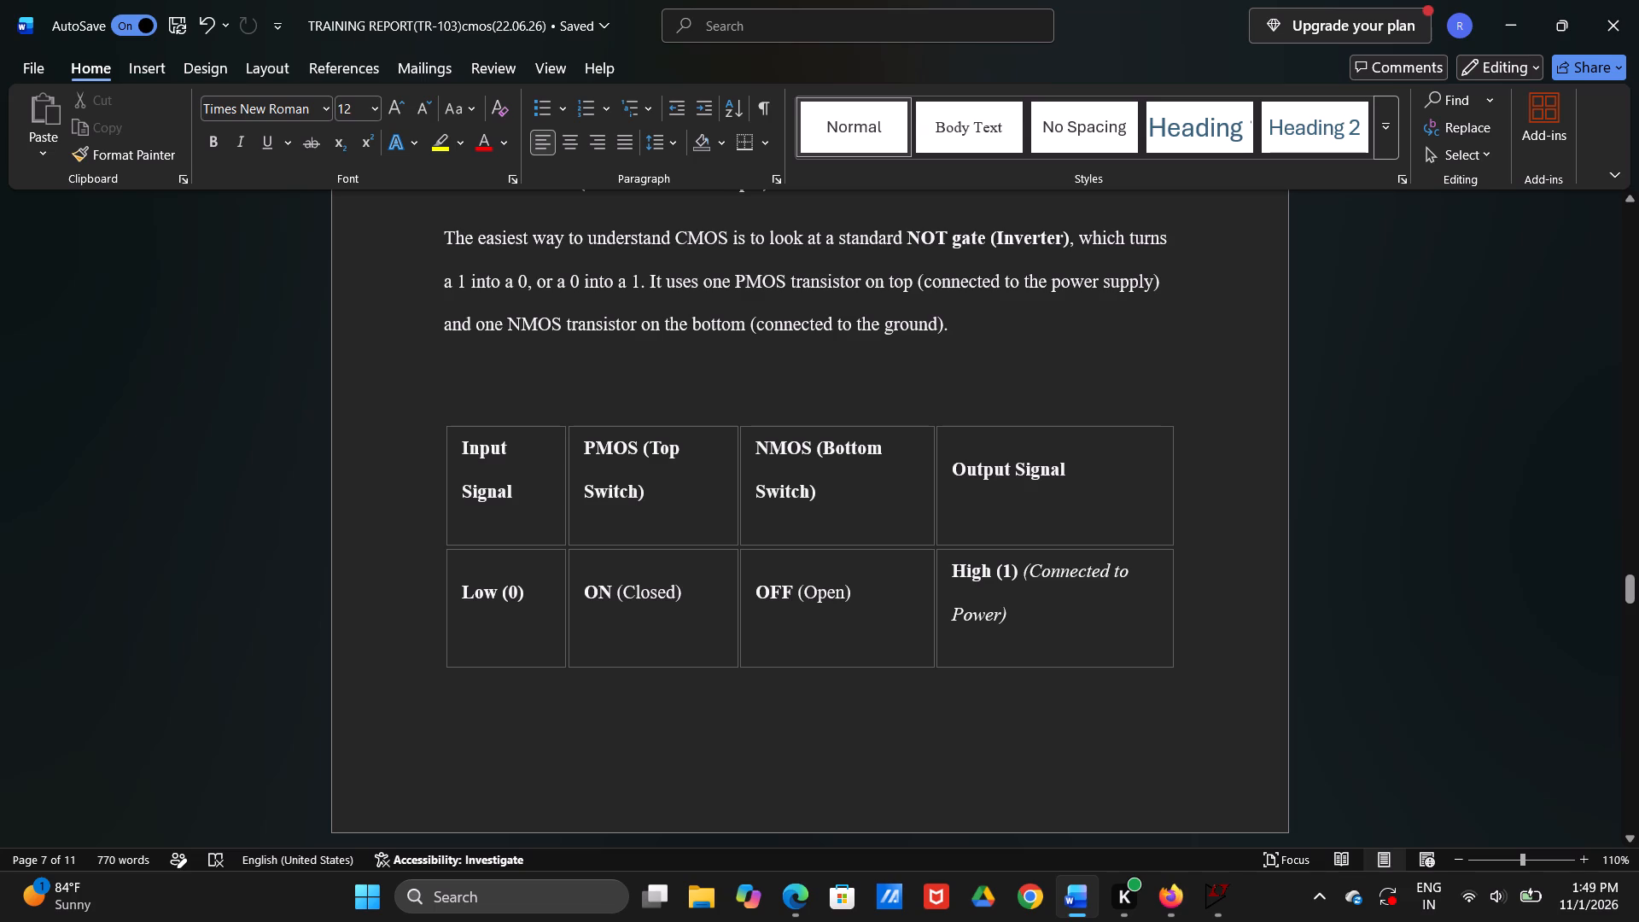
{"action": "scroll", "coordinate": [714, 361], "scroll_direction": "up", "scroll_amount": 1}
{"action": "scroll", "coordinate": [714, 361], "scroll_direction": "down", "scroll_amount": 1}
{"action": "scroll", "coordinate": [714, 361], "scroll_direction": "up", "scroll_amount": 1}
{"action": "scroll", "coordinate": [714, 361], "scroll_direction": "down", "scroll_amount": 1}
{"action": "scroll", "coordinate": [714, 361], "scroll_direction": "up", "scroll_amount": 1}
{"action": "scroll", "coordinate": [714, 361], "scroll_direction": "down", "scroll_amount": 3}
{"action": "scroll", "coordinate": [714, 361], "scroll_direction": "up", "scroll_amount": 1}
{"action": "scroll", "coordinate": [714, 361], "scroll_direction": "down", "scroll_amount": 1}
{"action": "scroll", "coordinate": [714, 361], "scroll_direction": "up", "scroll_amount": 1}
{"action": "scroll", "coordinate": [714, 361], "scroll_direction": "down", "scroll_amount": 1}
{"action": "scroll", "coordinate": [714, 361], "scroll_direction": "up", "scroll_amount": 1}
{"action": "scroll", "coordinate": [714, 361], "scroll_direction": "down", "scroll_amount": 5}
{"action": "scroll", "coordinate": [714, 361], "scroll_direction": "up", "scroll_amount": 1}
{"action": "scroll", "coordinate": [714, 361], "scroll_direction": "down", "scroll_amount": 3}
{"action": "scroll", "coordinate": [714, 361], "scroll_direction": "up", "scroll_amount": 1}
{"action": "scroll", "coordinate": [714, 361], "scroll_direction": "down", "scroll_amount": 1}
{"action": "scroll", "coordinate": [714, 361], "scroll_direction": "up", "scroll_amount": 1}
{"action": "scroll", "coordinate": [714, 361], "scroll_direction": "down", "scroll_amount": 1}
{"action": "scroll", "coordinate": [714, 361], "scroll_direction": "up", "scroll_amount": 7}
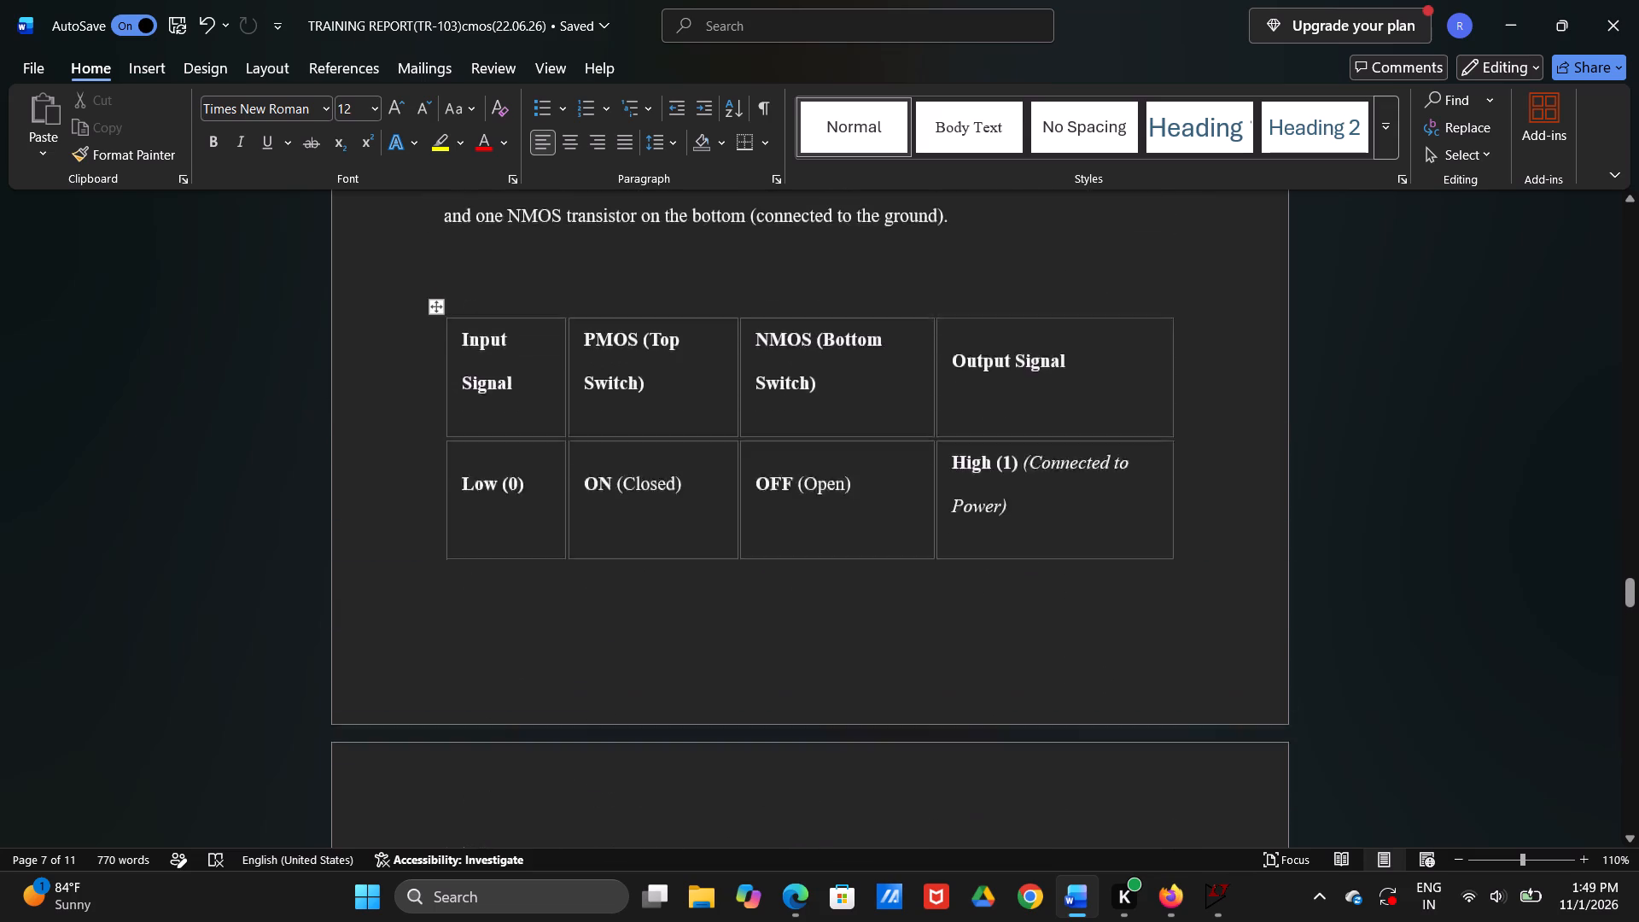
Move the inverter truth table up so it sits directly below the paragraph ending "(connected to the ground).".
{"action": "scroll", "coordinate": [714, 361], "scroll_direction": "down", "scroll_amount": 1}
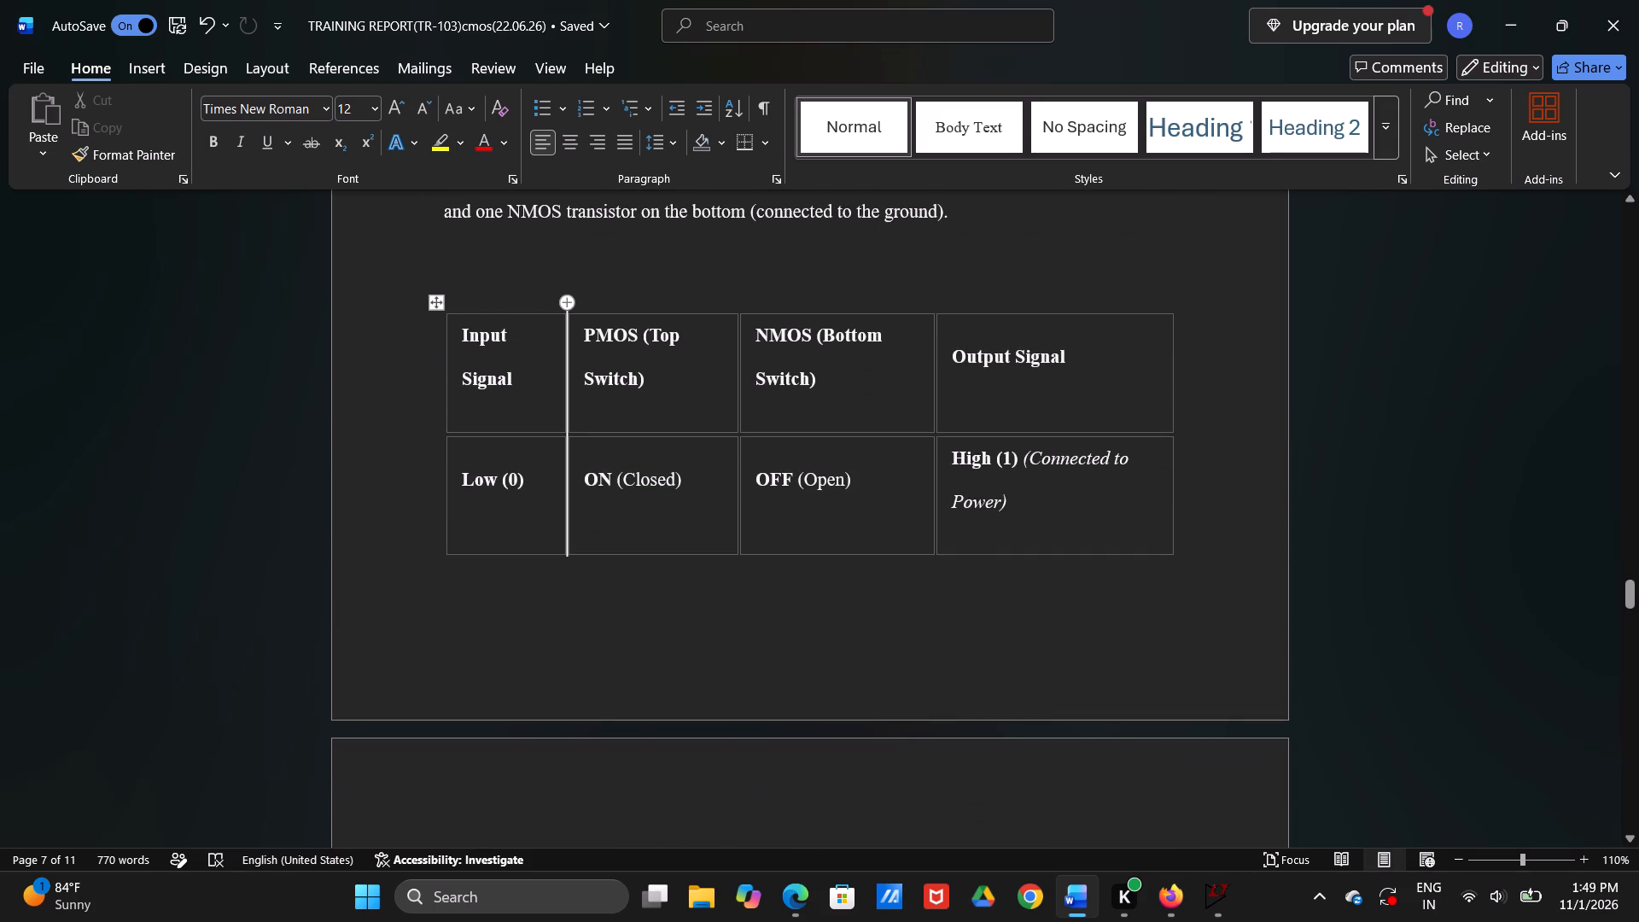
{"action": "left_click_drag", "start_coordinate": [430, 301], "coordinate": [424, 232]}
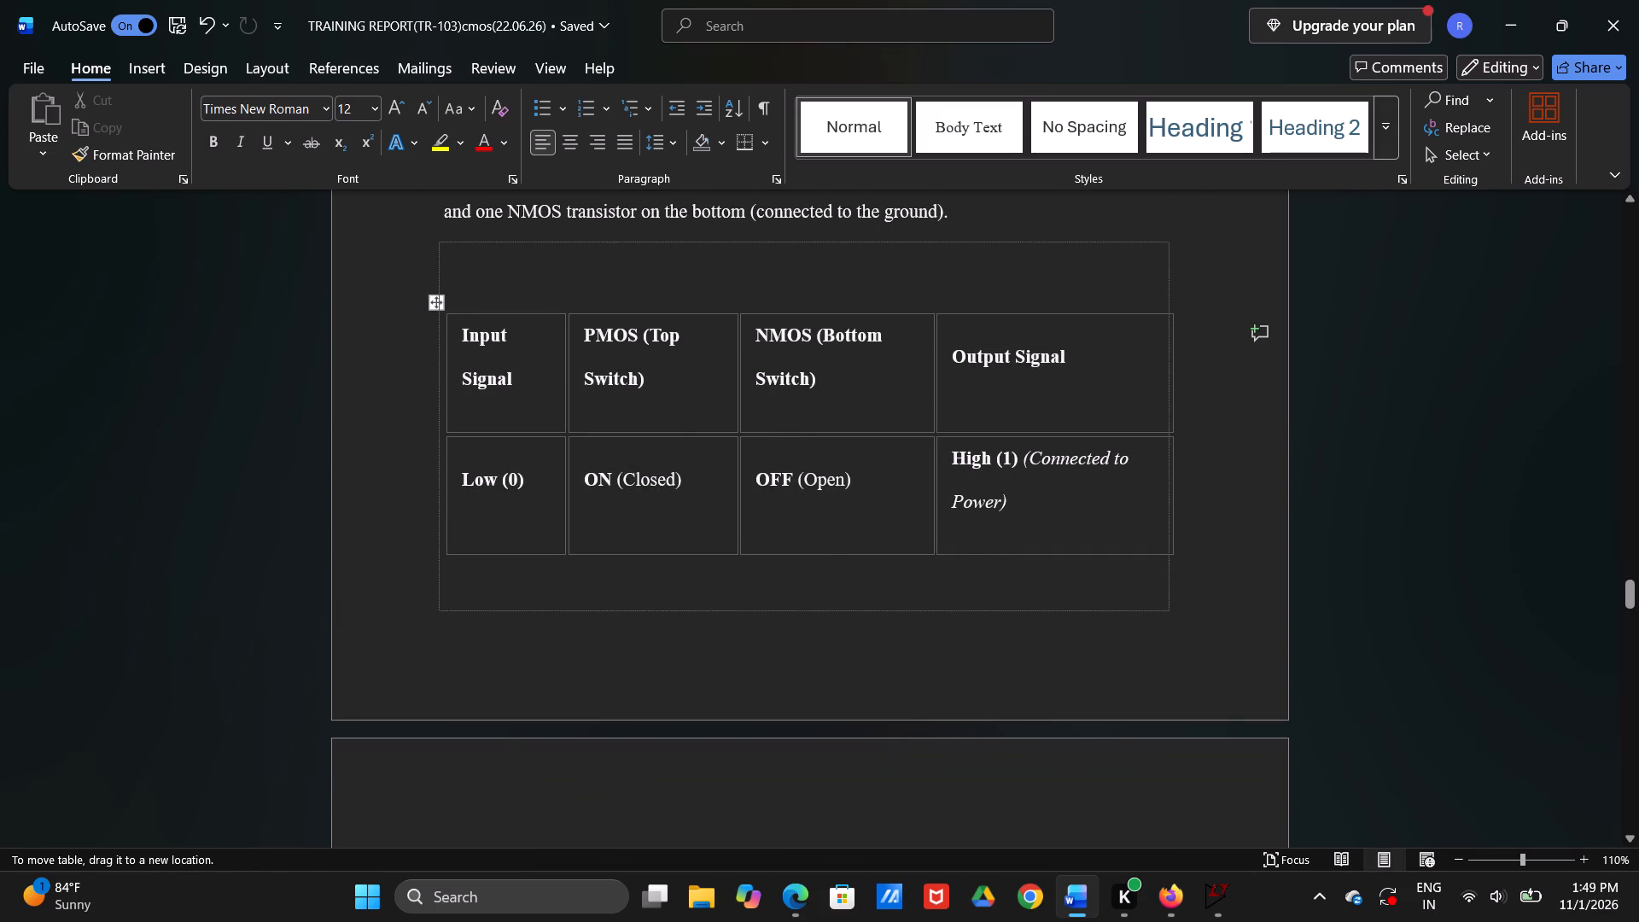
{"action": "left_click_drag", "start_coordinate": [424, 232], "coordinate": [423, 225]}
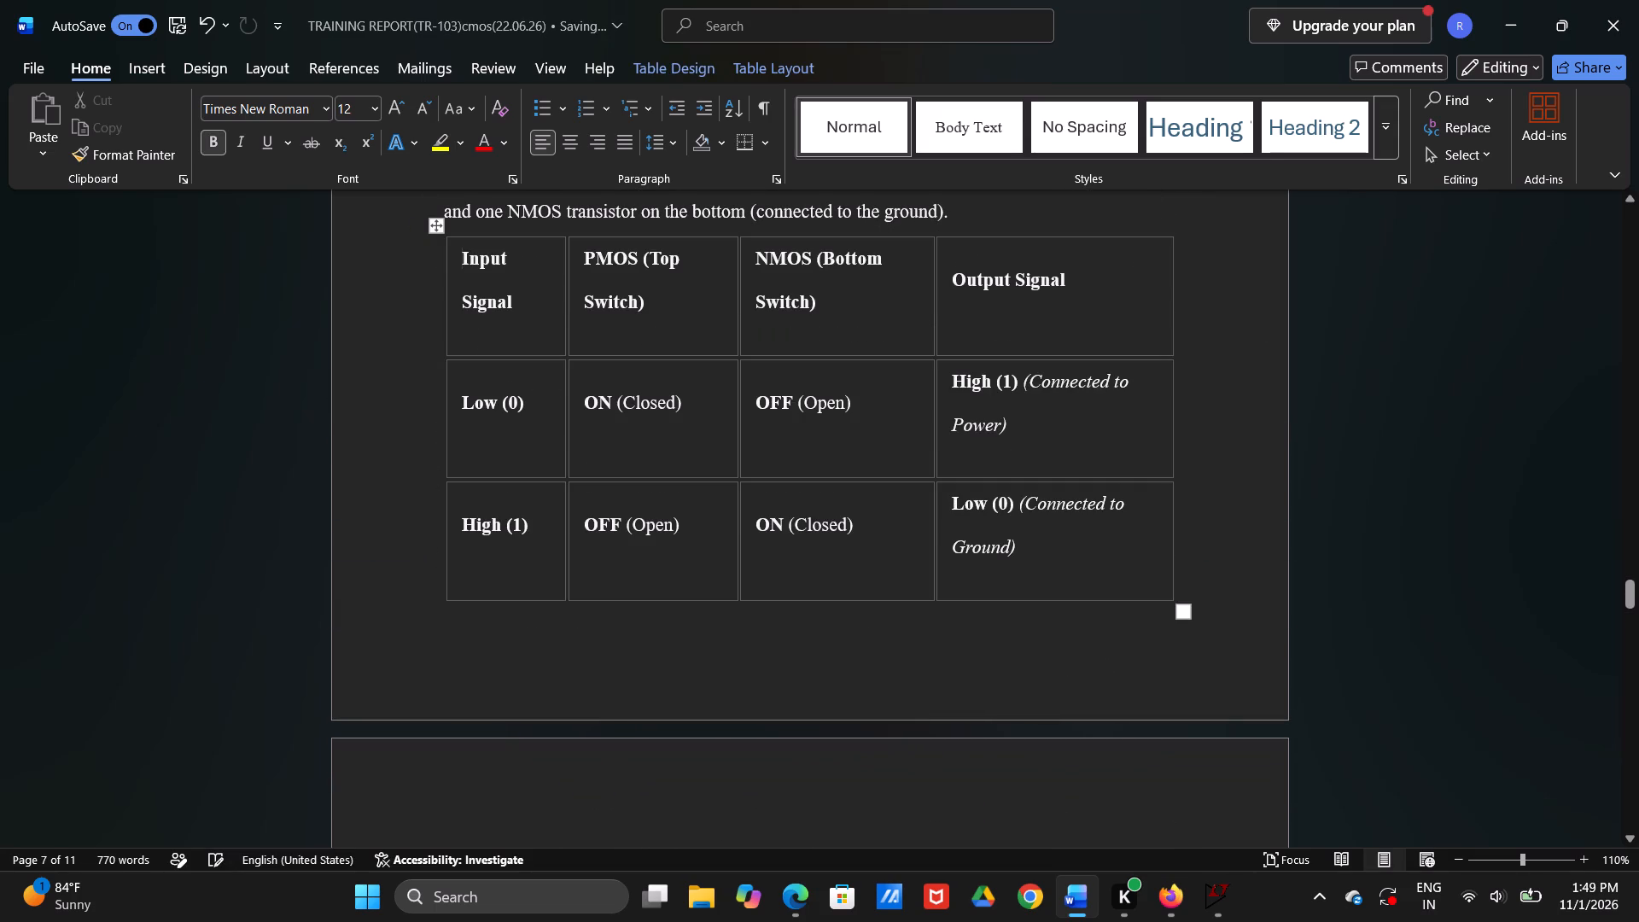
{"action": "left_click_drag", "start_coordinate": [1387, 602], "coordinate": [1365, 603]}
Cut the caption "Truth Table for understanding the working of CMOS Transistor" from above section 3.
{"action": "scroll", "coordinate": [1033, 634], "scroll_direction": "down", "scroll_amount": 4}
{"action": "scroll", "coordinate": [1033, 634], "scroll_direction": "up", "scroll_amount": 1}
{"action": "scroll", "coordinate": [1033, 634], "scroll_direction": "down", "scroll_amount": 1}
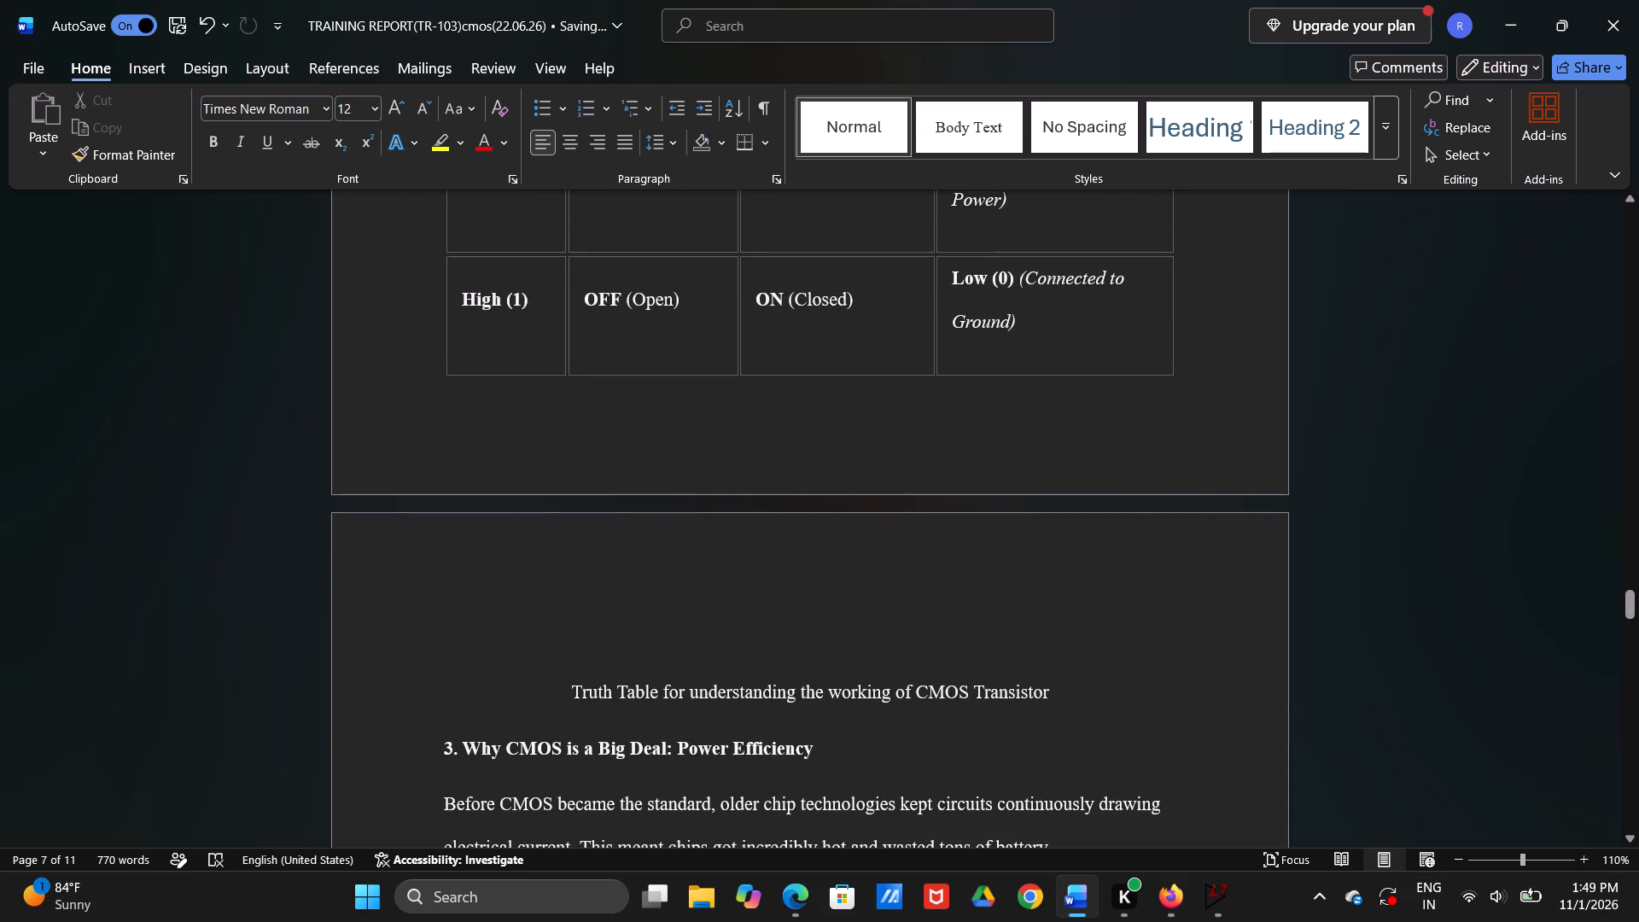
{"action": "scroll", "coordinate": [695, 529], "scroll_direction": "up", "scroll_amount": 1}
{"action": "scroll", "coordinate": [695, 529], "scroll_direction": "down", "scroll_amount": 1}
{"action": "scroll", "coordinate": [695, 529], "scroll_direction": "up", "scroll_amount": 6}
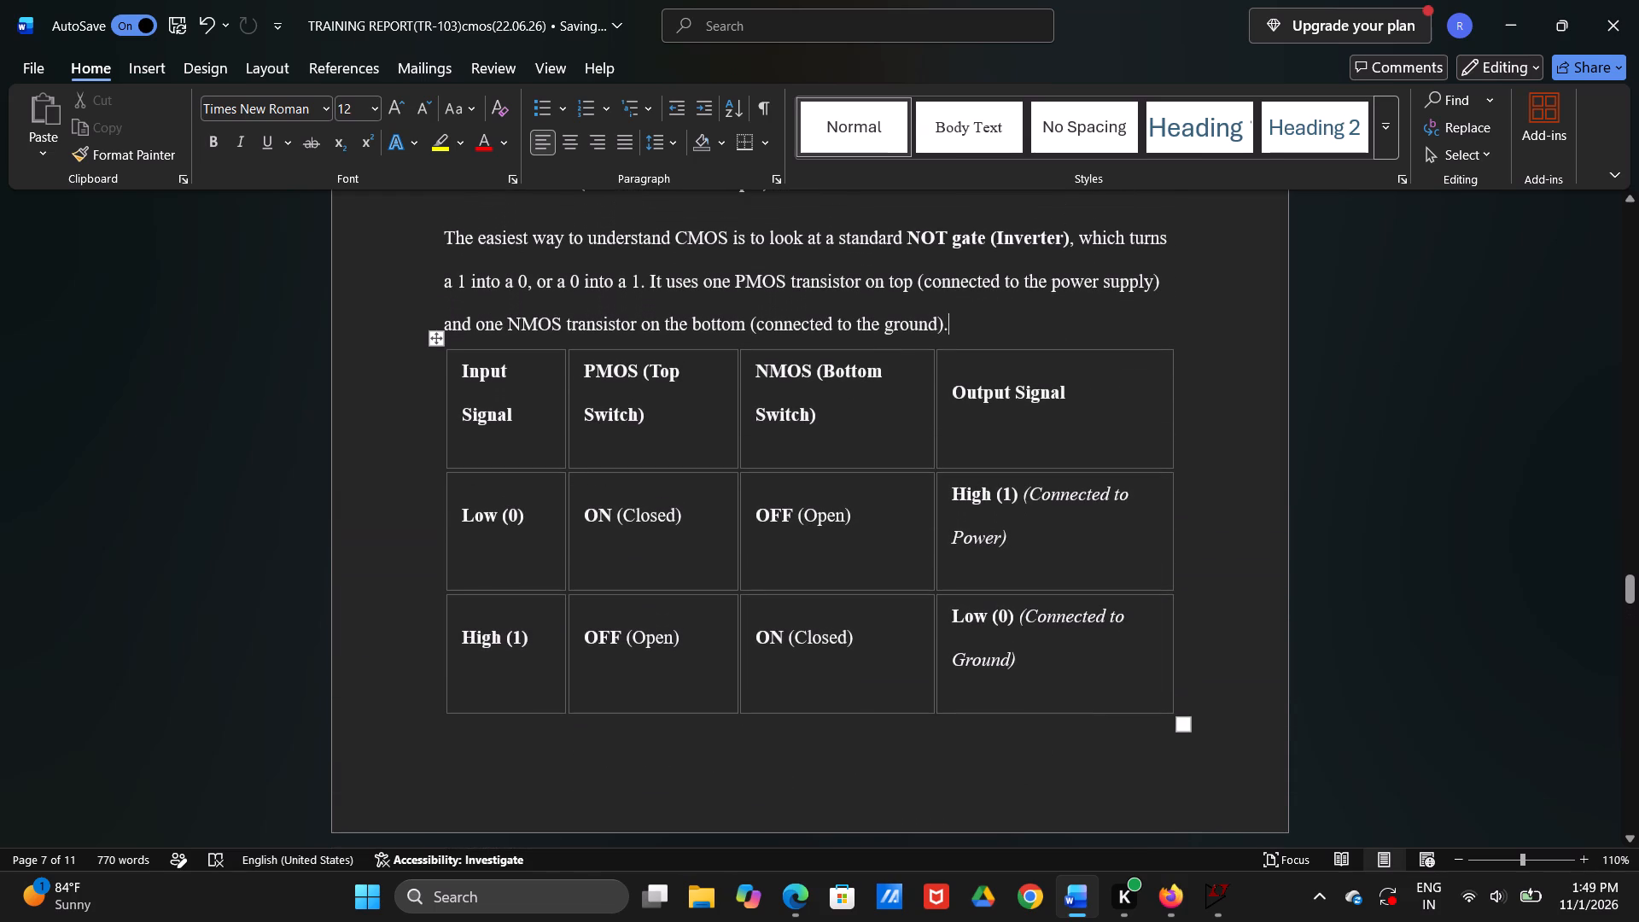
{"action": "scroll", "coordinate": [684, 525], "scroll_direction": "down", "scroll_amount": 3}
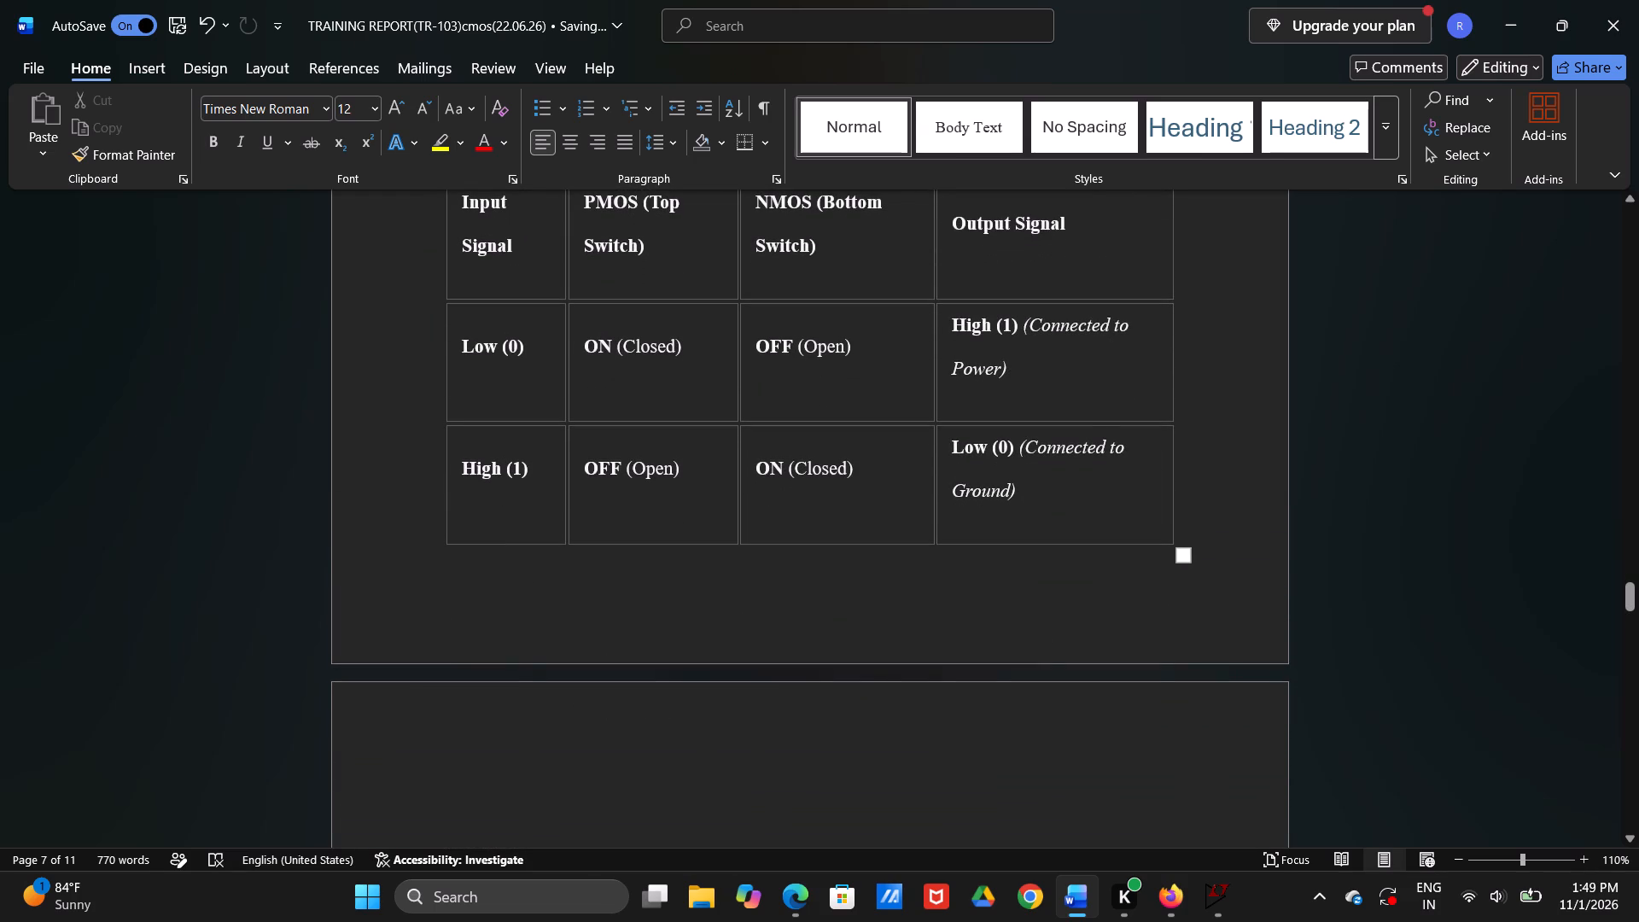
{"action": "scroll", "coordinate": [690, 526], "scroll_direction": "down", "scroll_amount": 1}
{"action": "scroll", "coordinate": [690, 526], "scroll_direction": "up", "scroll_amount": 1}
{"action": "scroll", "coordinate": [645, 627], "scroll_direction": "down", "scroll_amount": 1}
{"action": "scroll", "coordinate": [643, 627], "scroll_direction": "up", "scroll_amount": 1}
{"action": "scroll", "coordinate": [643, 627], "scroll_direction": "down", "scroll_amount": 2}
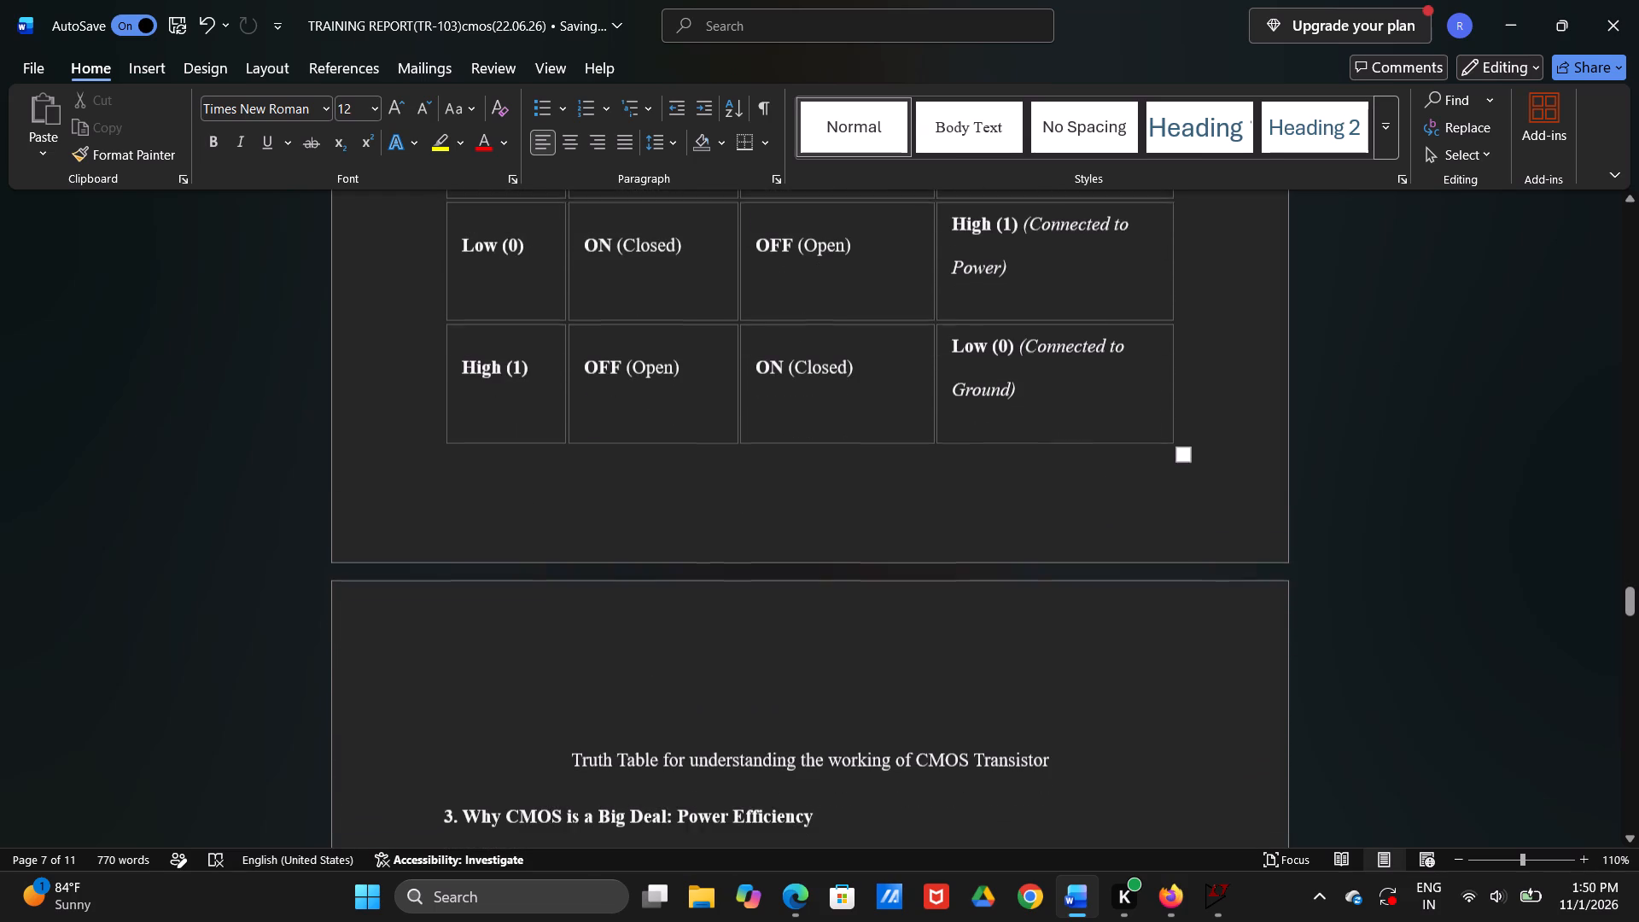
{"action": "left_click_drag", "start_coordinate": [558, 750], "coordinate": [1112, 757]}
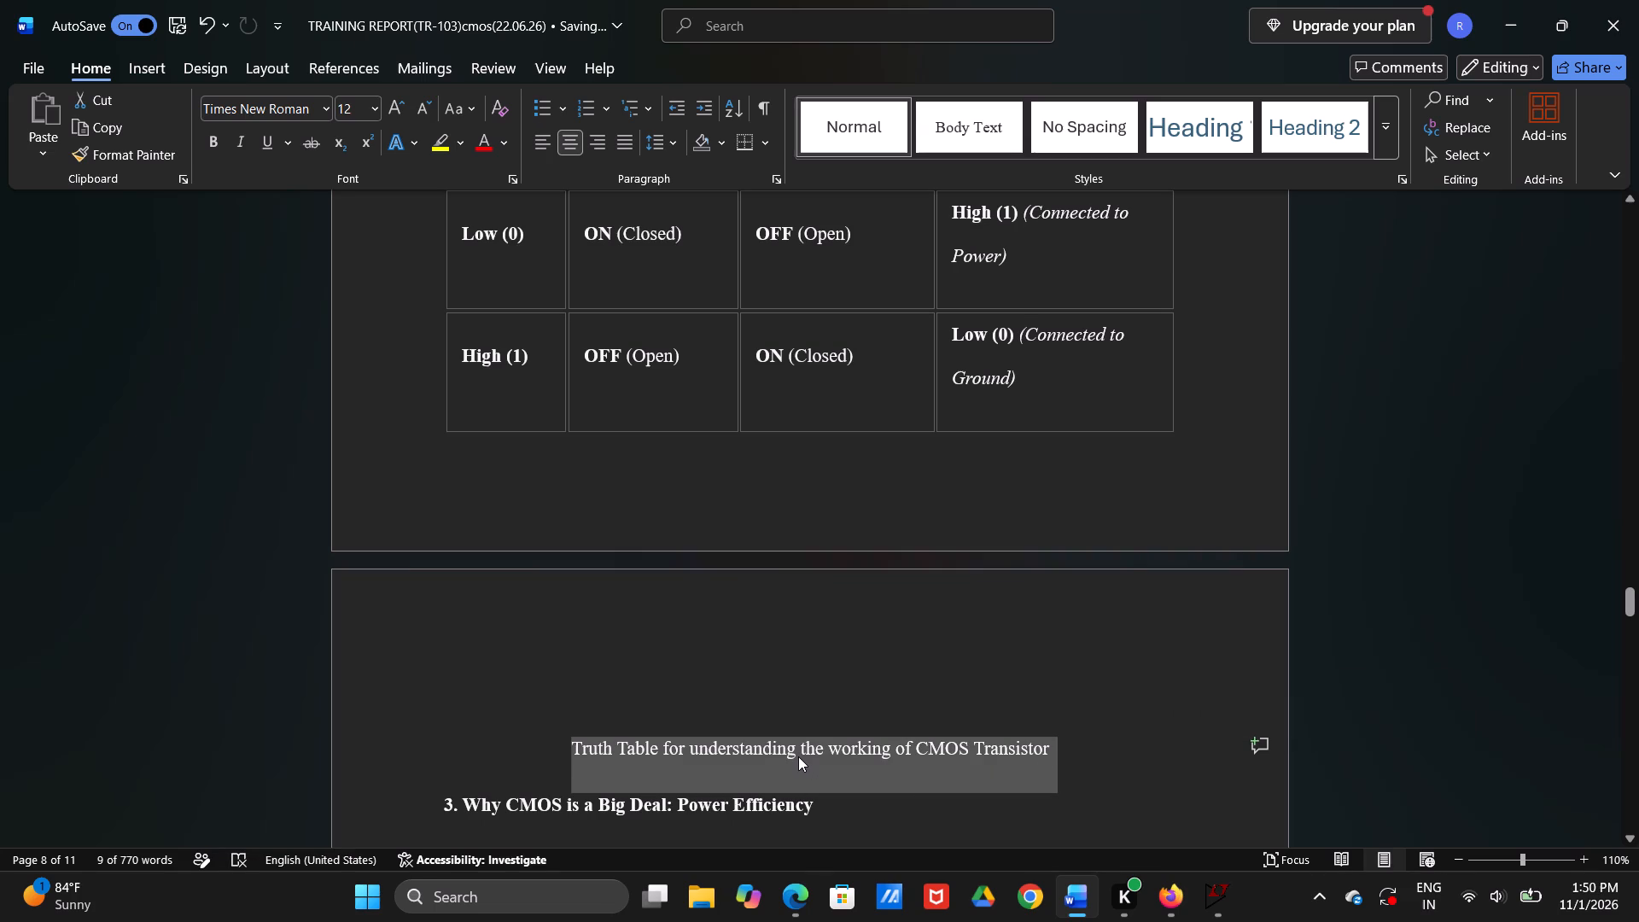
{"action": "key", "text": "ctrl+x"}
Narrow the whole inverter truth table by resizing it from its outer corner, keeping its three rows on the page.
{"action": "scroll", "coordinate": [713, 570], "scroll_direction": "up", "scroll_amount": 6}
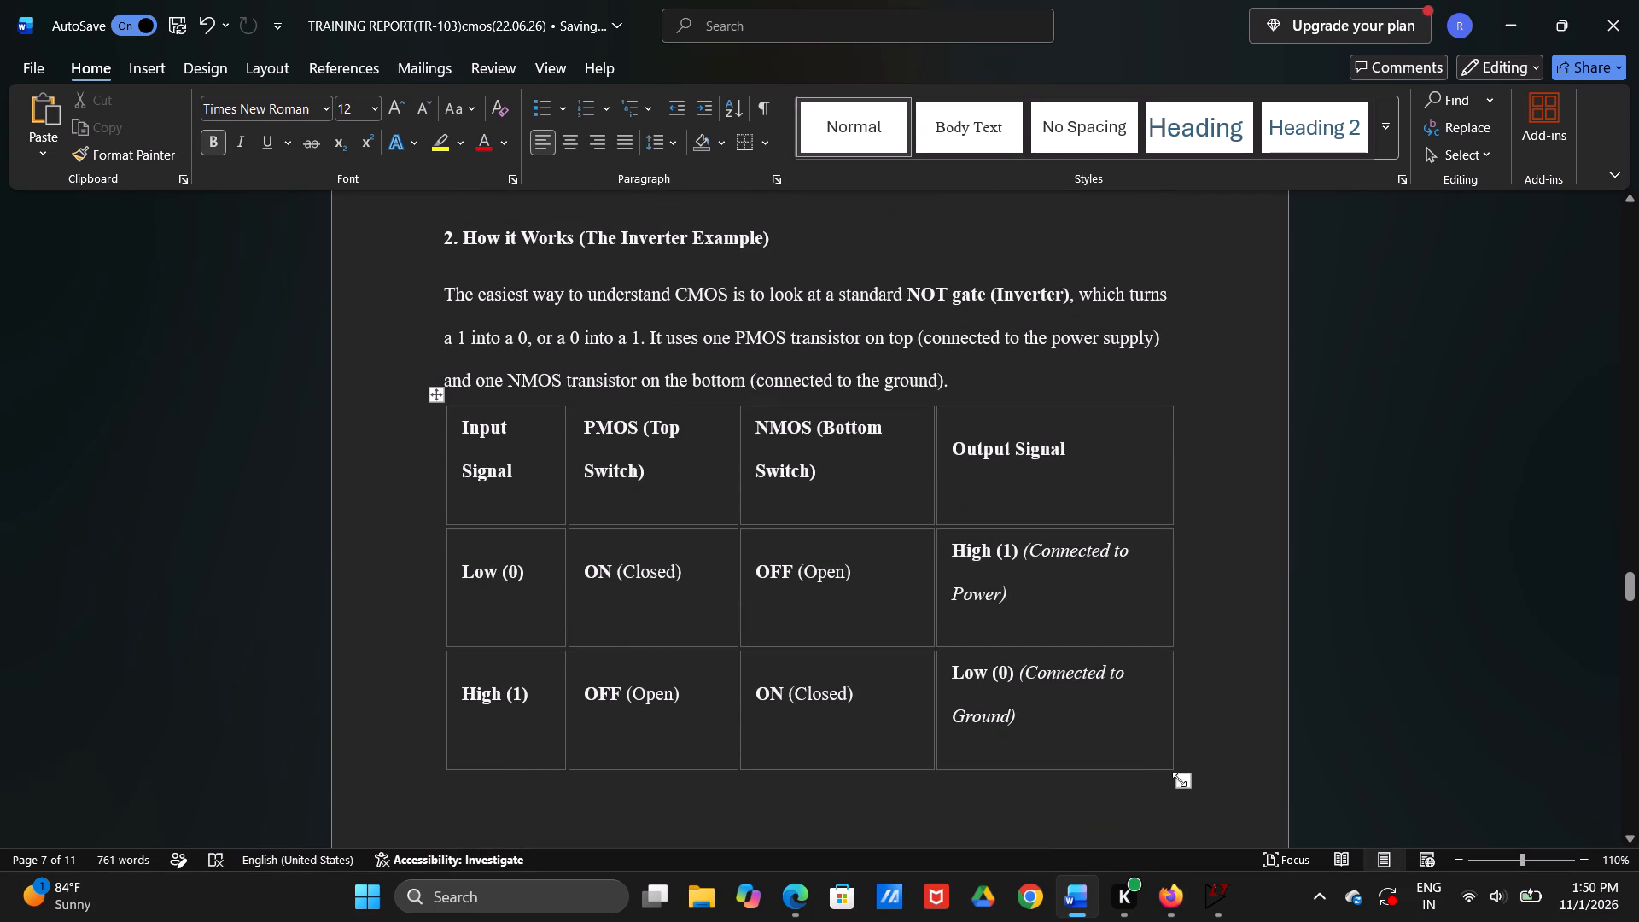
{"action": "left_click_drag", "start_coordinate": [1179, 779], "coordinate": [1111, 734]}
{"action": "left_click", "coordinate": [1108, 727]}
{"action": "left_click_drag", "start_coordinate": [1186, 785], "coordinate": [1184, 784]}
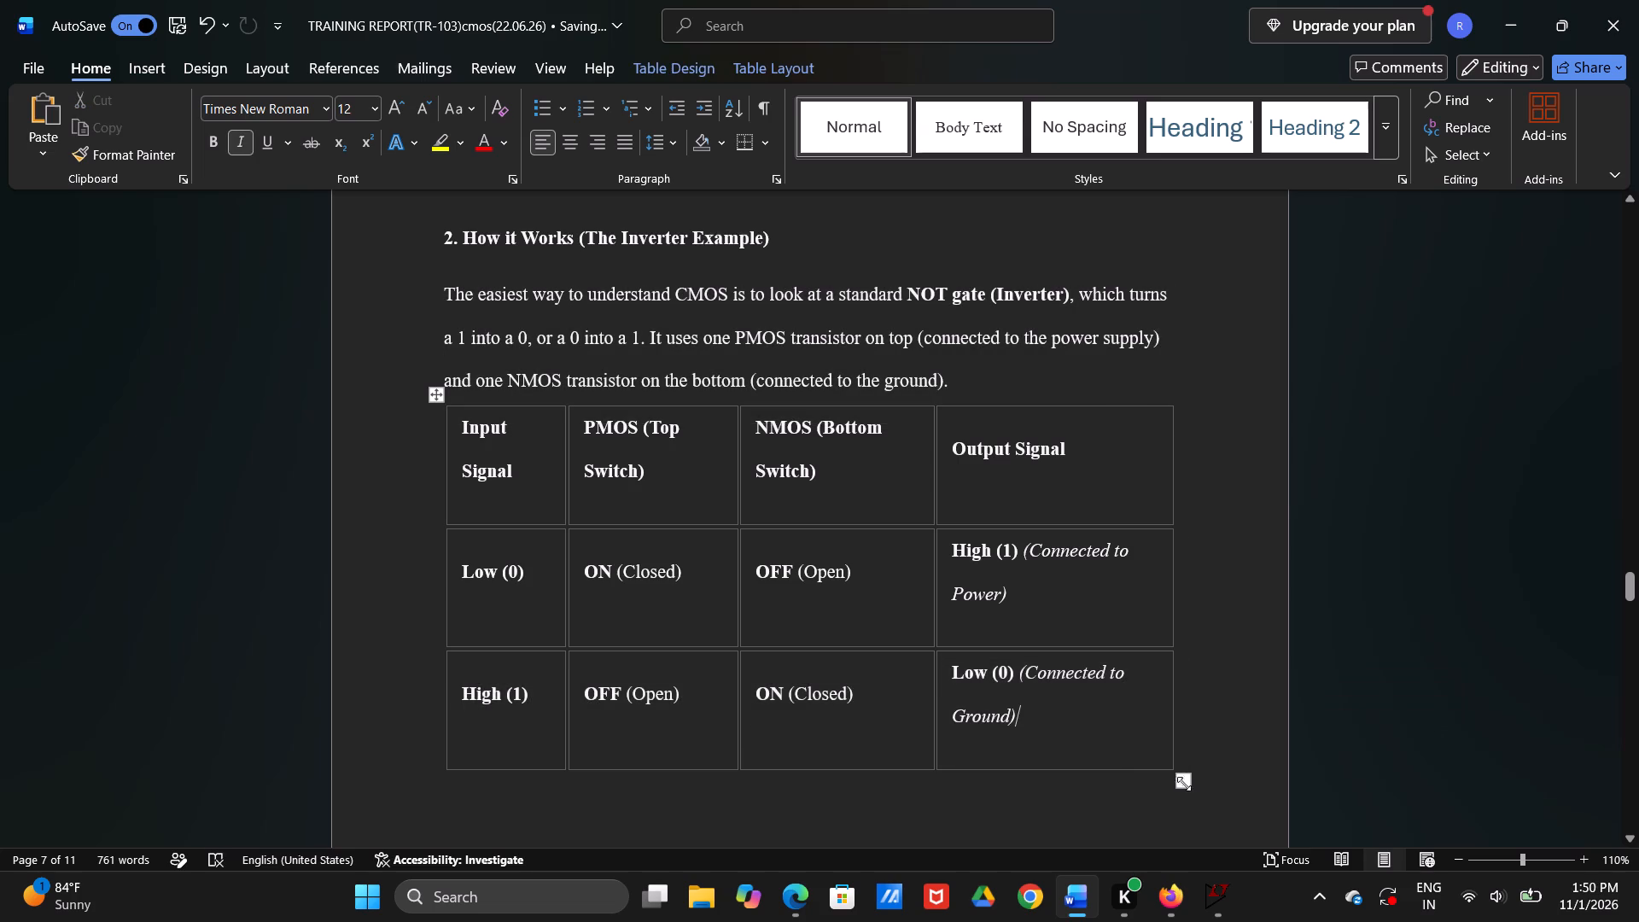
{"action": "left_click_drag", "start_coordinate": [1184, 784], "coordinate": [1131, 739]}
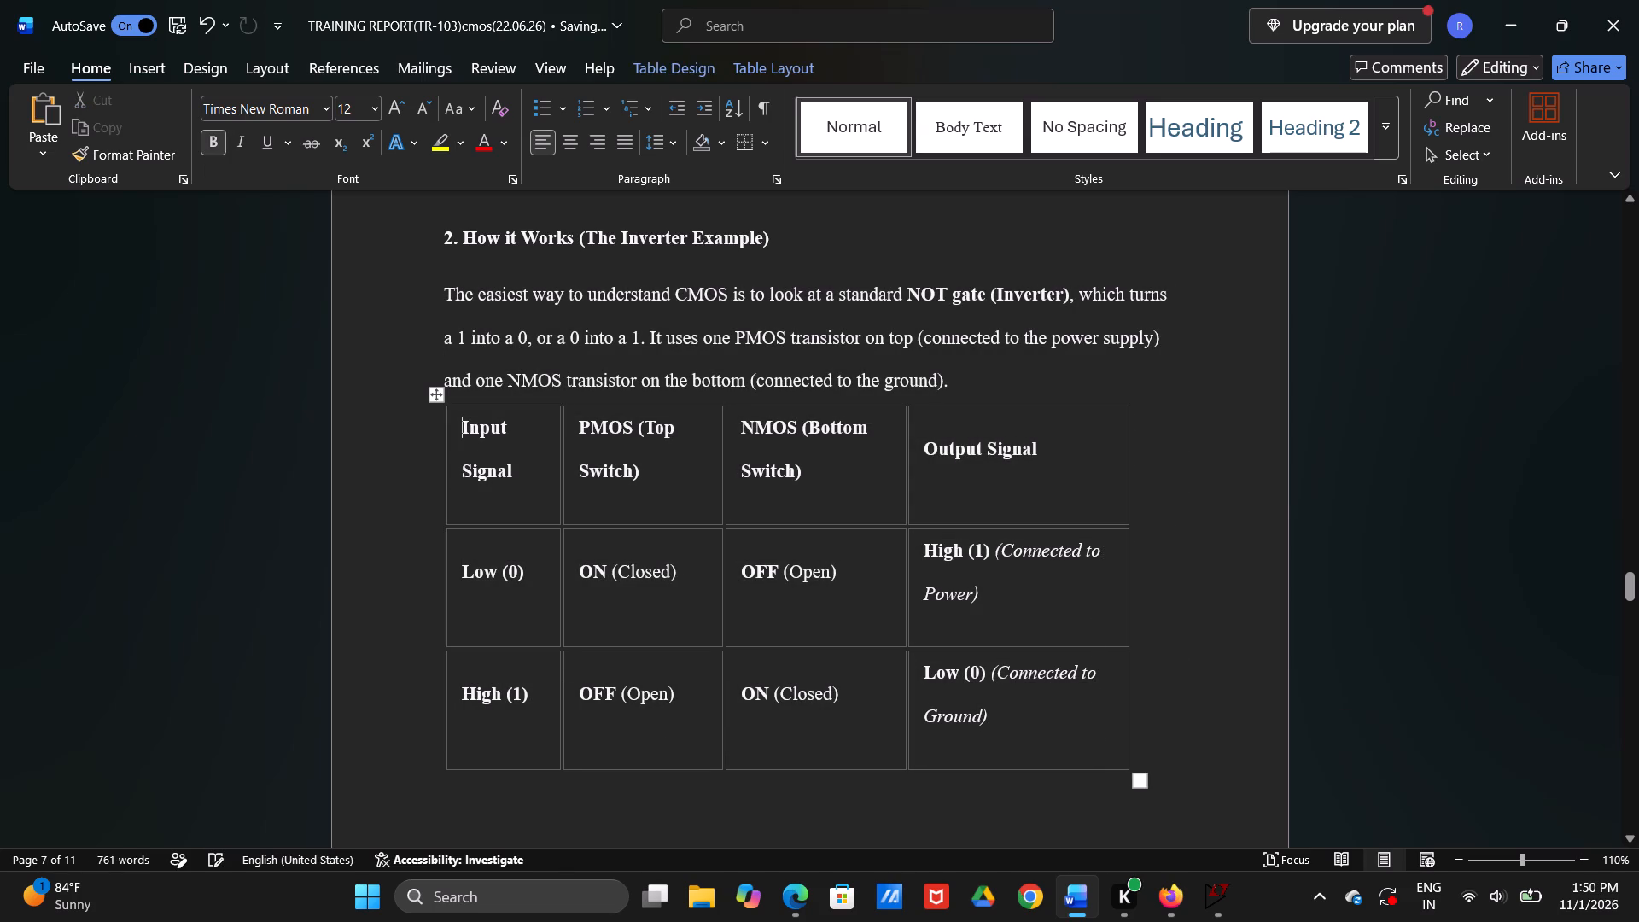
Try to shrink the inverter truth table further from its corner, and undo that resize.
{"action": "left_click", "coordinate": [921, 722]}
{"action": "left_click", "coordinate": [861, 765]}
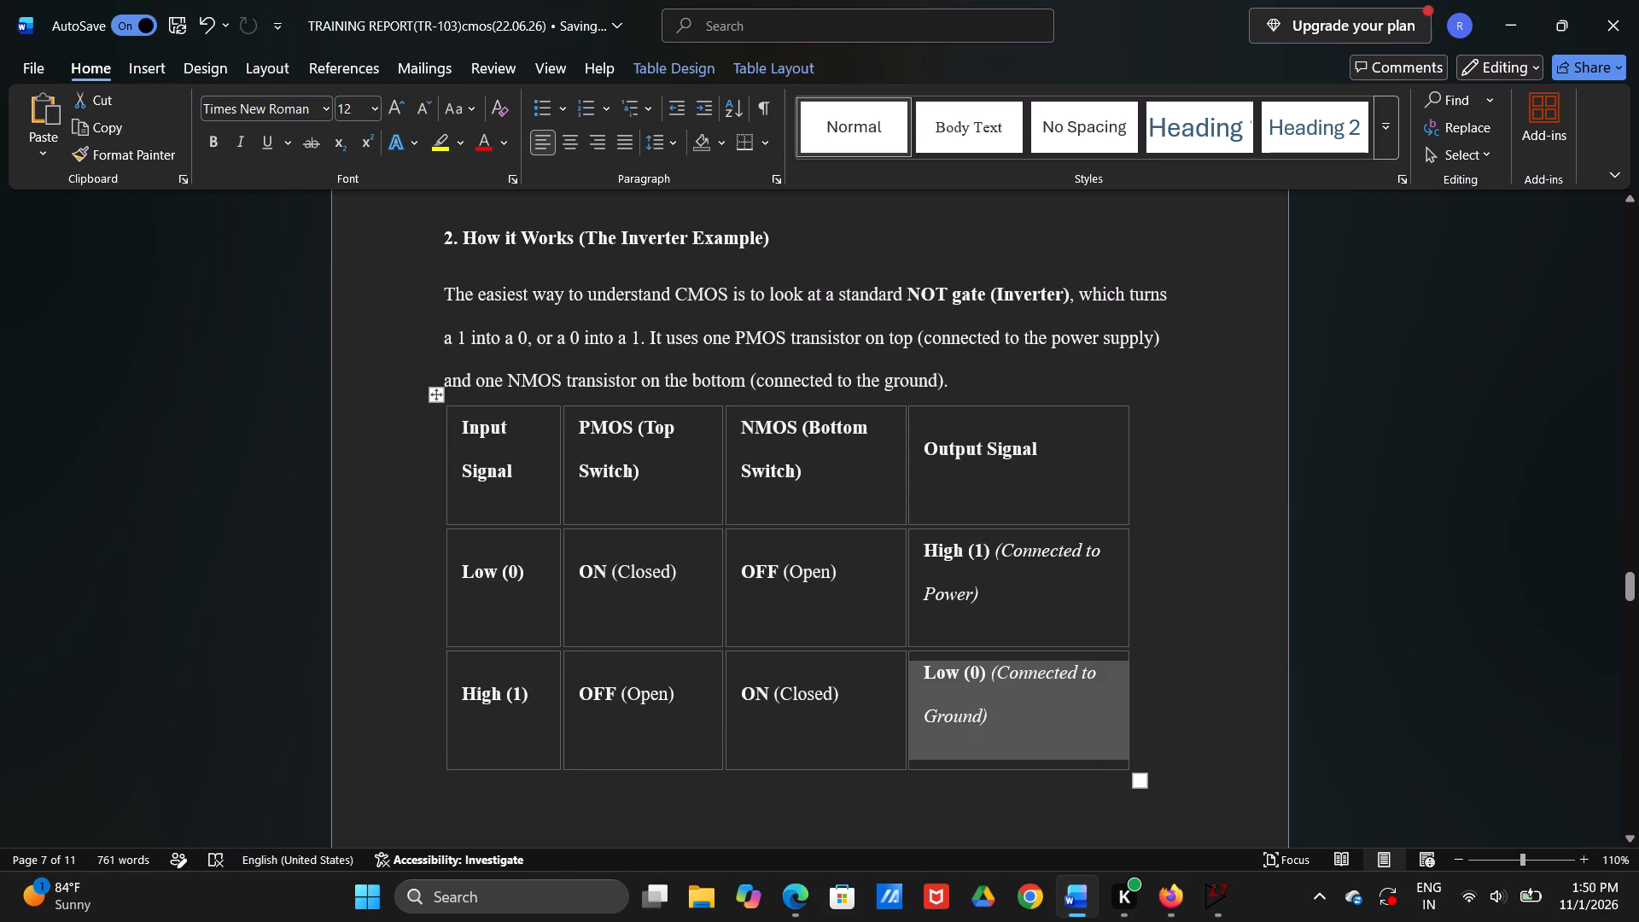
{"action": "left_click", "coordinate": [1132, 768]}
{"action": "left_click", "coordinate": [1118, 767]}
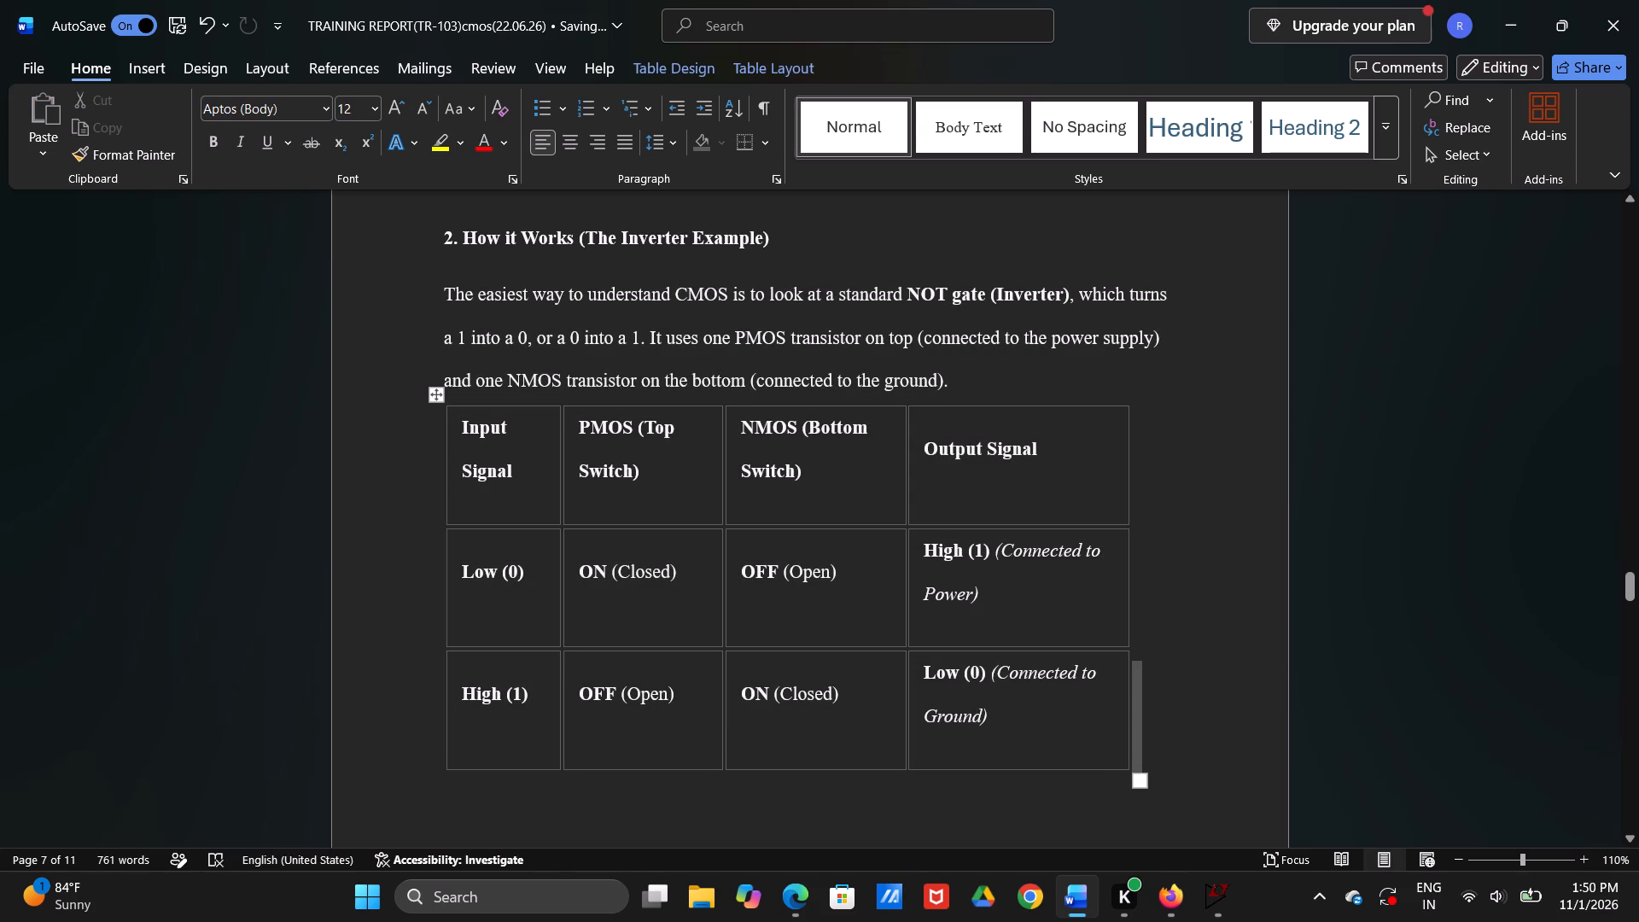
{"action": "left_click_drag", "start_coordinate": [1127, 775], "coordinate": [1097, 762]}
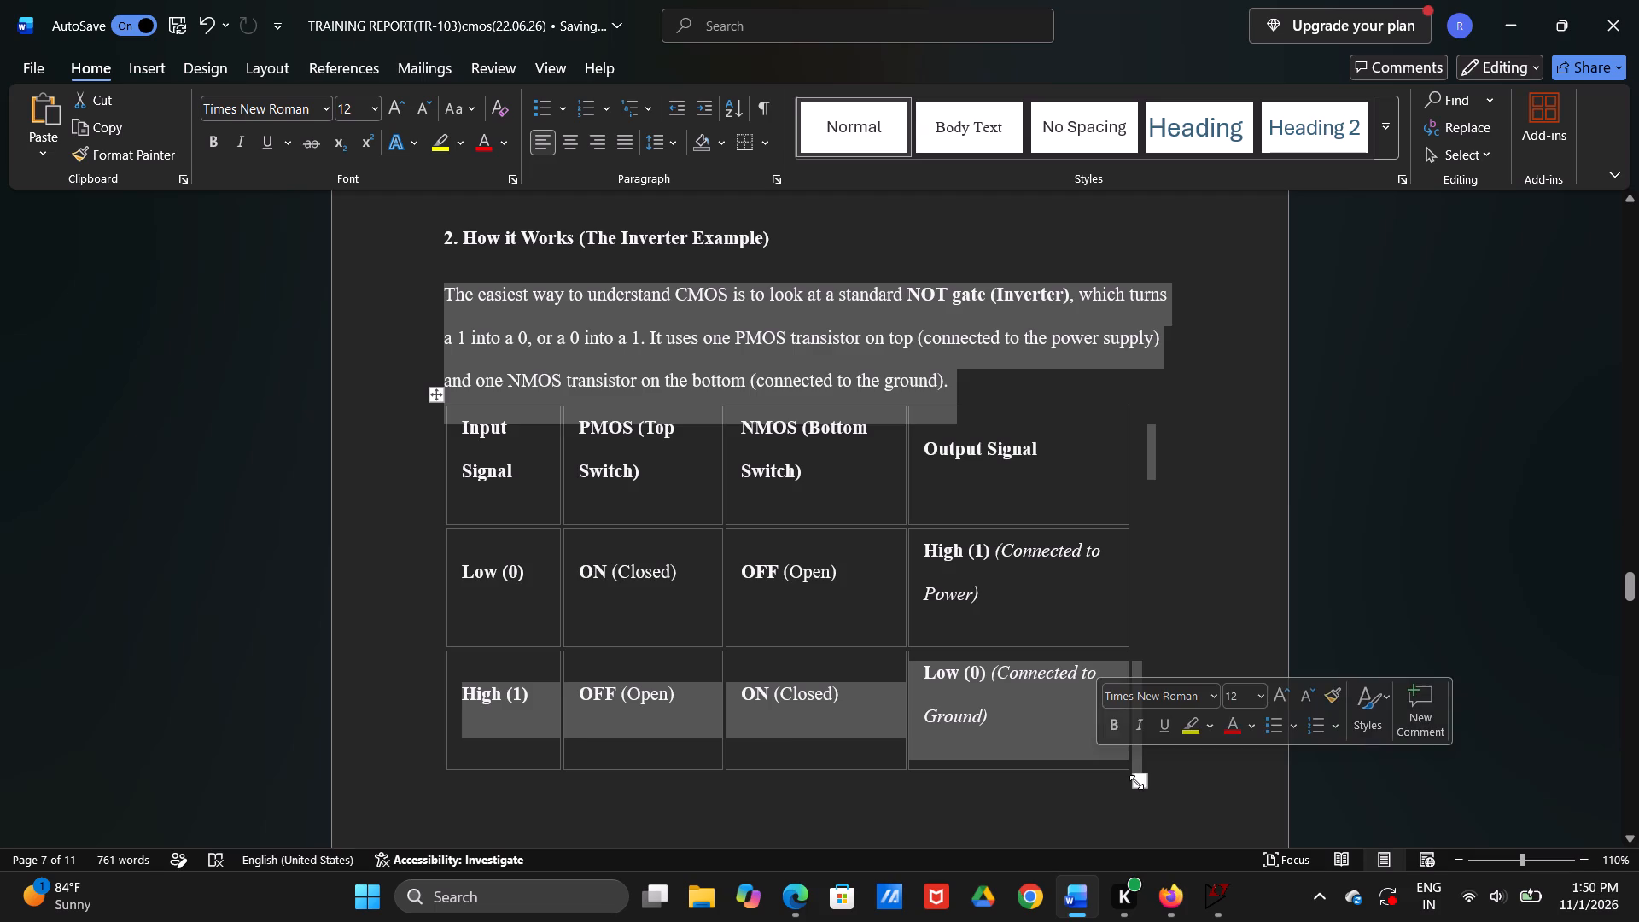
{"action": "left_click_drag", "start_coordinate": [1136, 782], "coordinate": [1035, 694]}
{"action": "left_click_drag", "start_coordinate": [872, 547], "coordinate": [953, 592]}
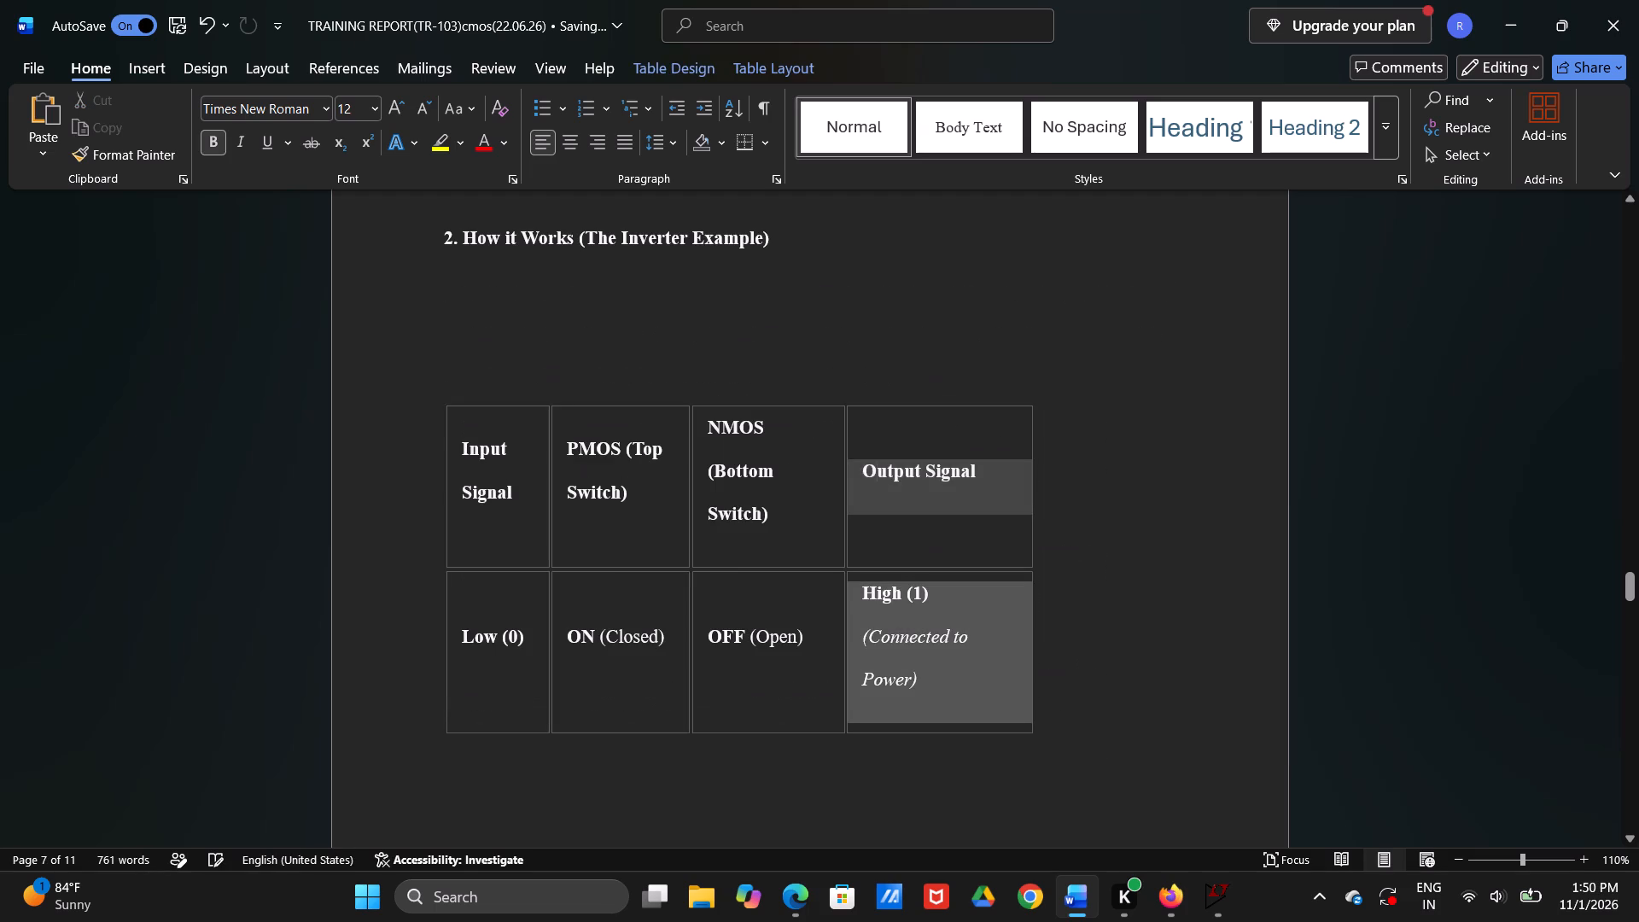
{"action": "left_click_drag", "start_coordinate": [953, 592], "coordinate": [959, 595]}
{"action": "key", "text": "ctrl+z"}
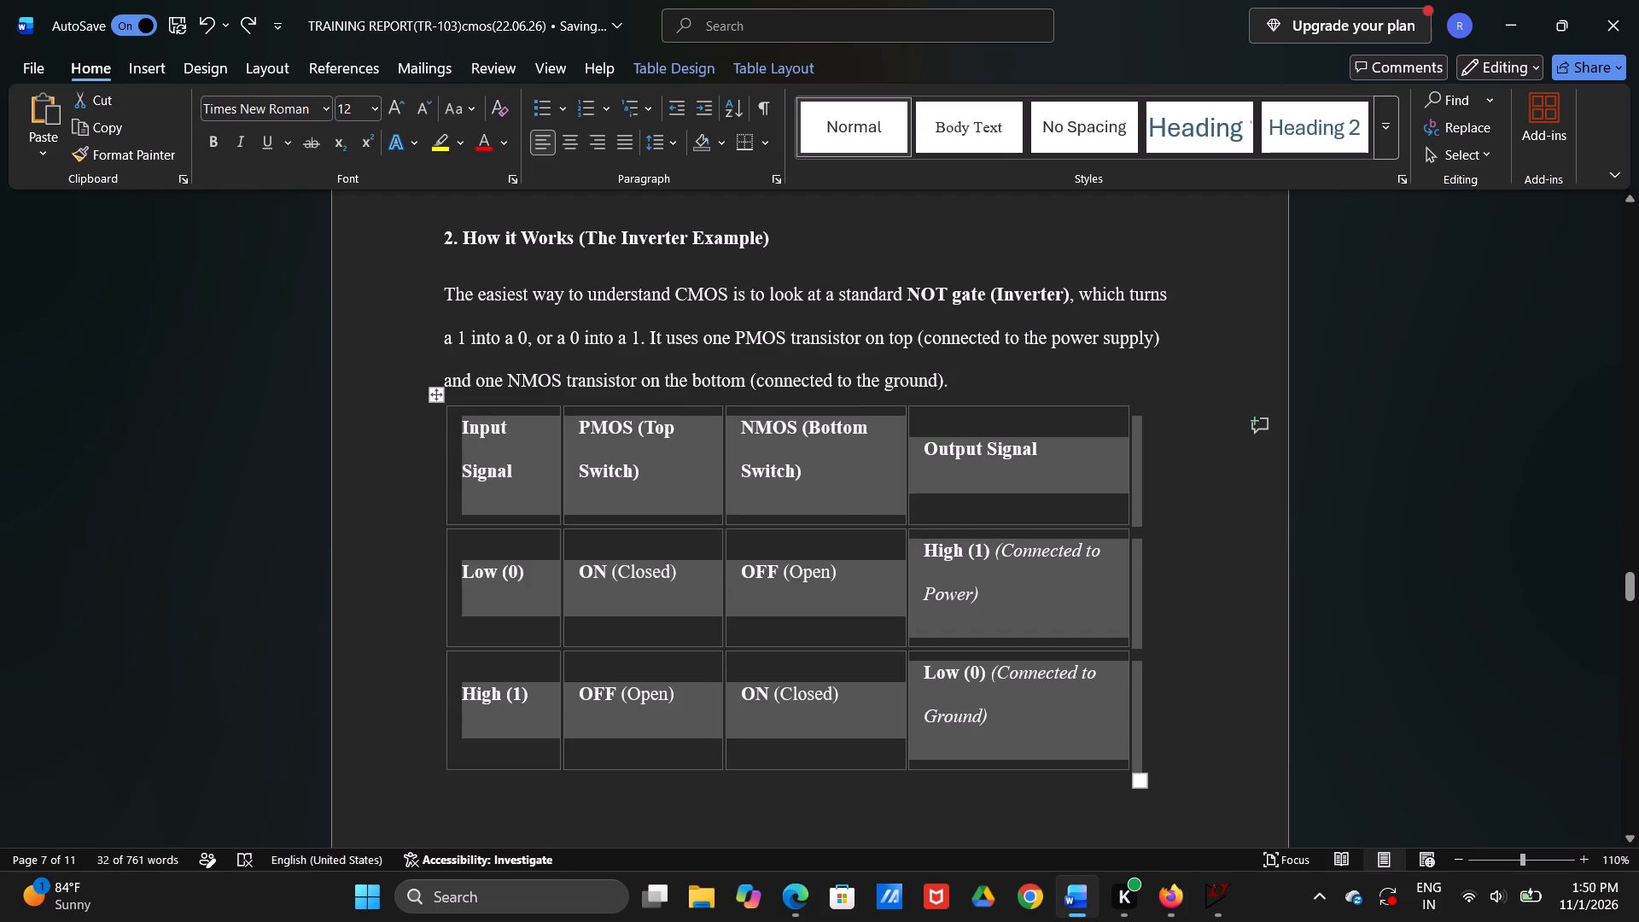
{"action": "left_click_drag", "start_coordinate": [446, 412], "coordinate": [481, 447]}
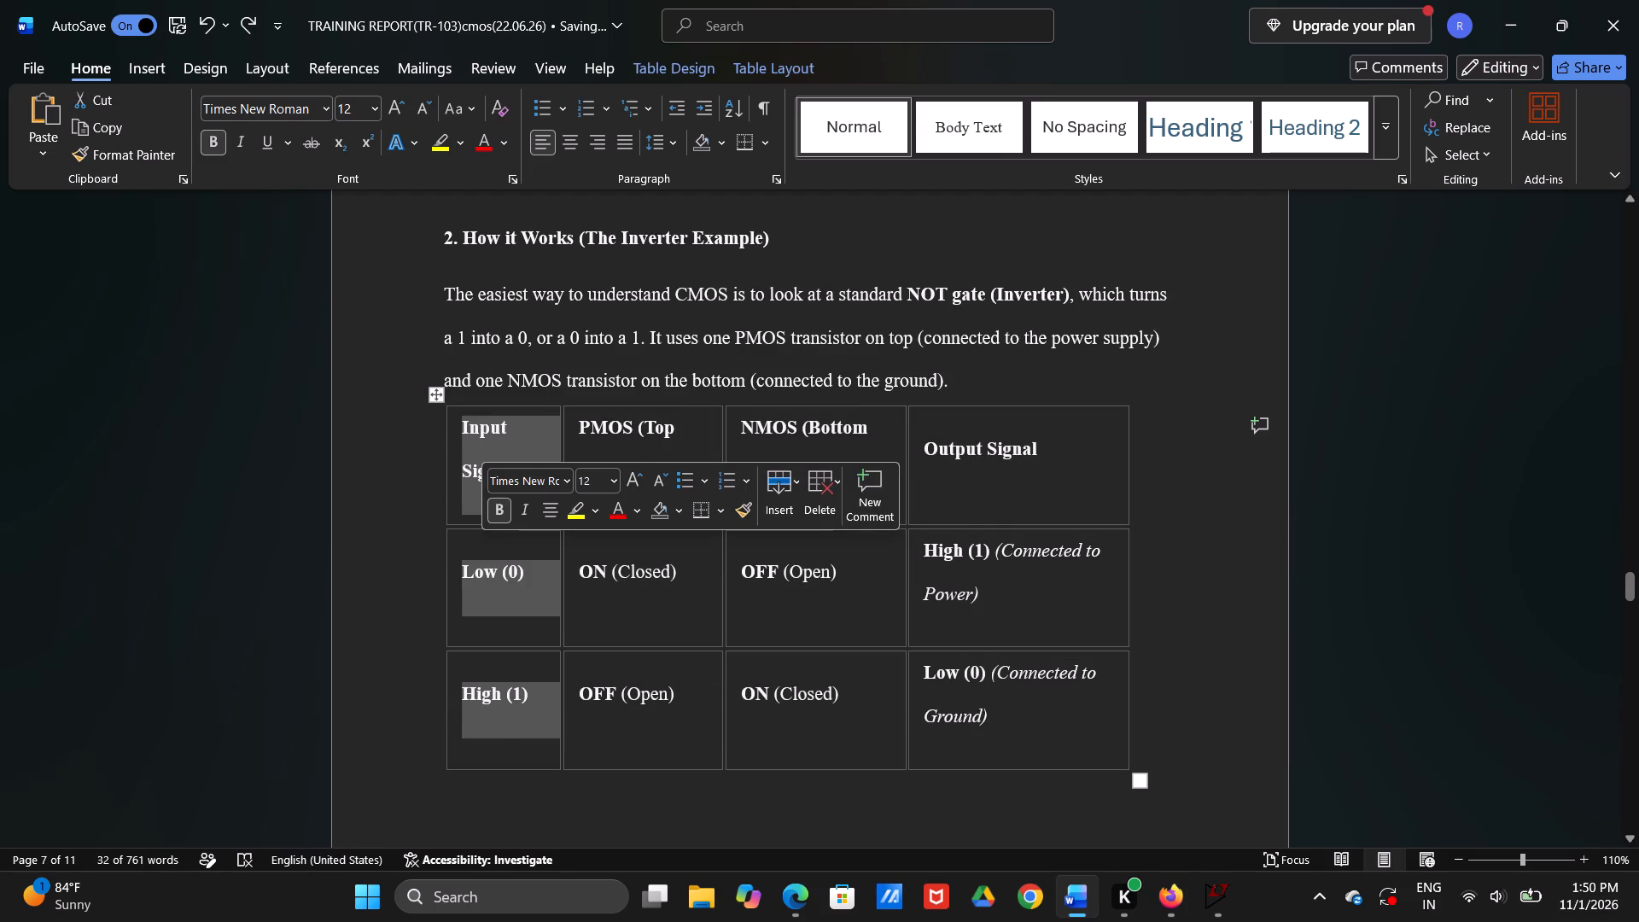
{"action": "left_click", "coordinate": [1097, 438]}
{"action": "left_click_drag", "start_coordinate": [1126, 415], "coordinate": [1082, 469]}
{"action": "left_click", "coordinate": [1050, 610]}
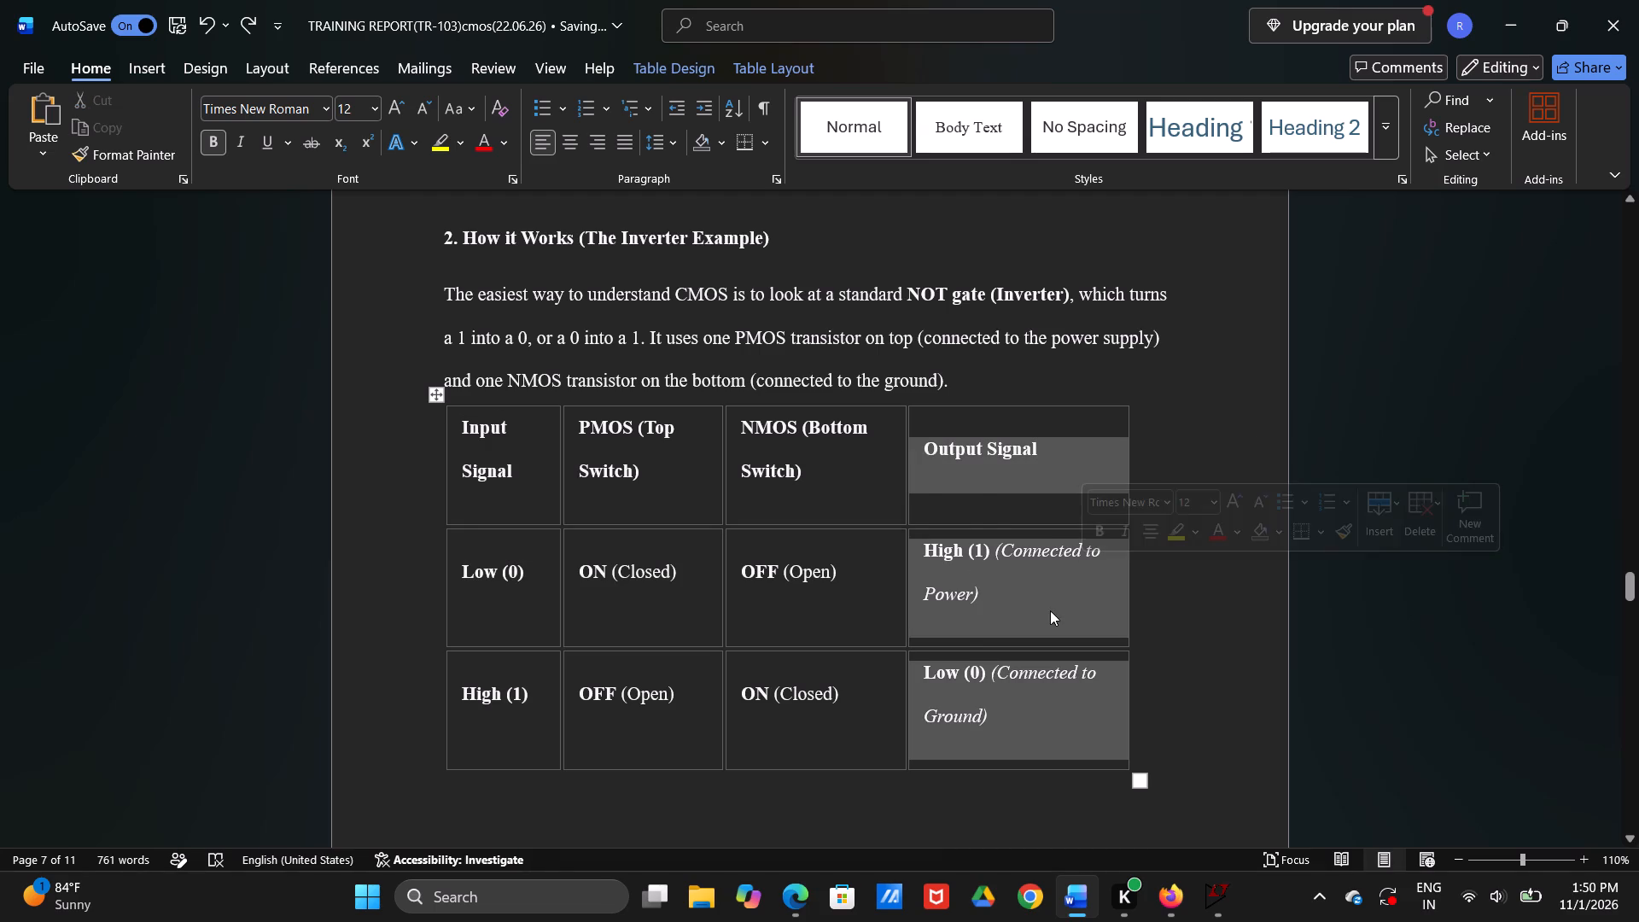
Resize the inverter truth table very slightly narrower, keeping the paragraph above it in place.
{"action": "scroll", "coordinate": [1089, 610], "scroll_direction": "up", "scroll_amount": 4}
{"action": "scroll", "coordinate": [1085, 672], "scroll_direction": "down", "scroll_amount": 1}
{"action": "scroll", "coordinate": [1072, 664], "scroll_direction": "up", "scroll_amount": 1}
{"action": "scroll", "coordinate": [1072, 664], "scroll_direction": "down", "scroll_amount": 3}
{"action": "scroll", "coordinate": [1072, 664], "scroll_direction": "up", "scroll_amount": 1}
{"action": "scroll", "coordinate": [1072, 664], "scroll_direction": "down", "scroll_amount": 1}
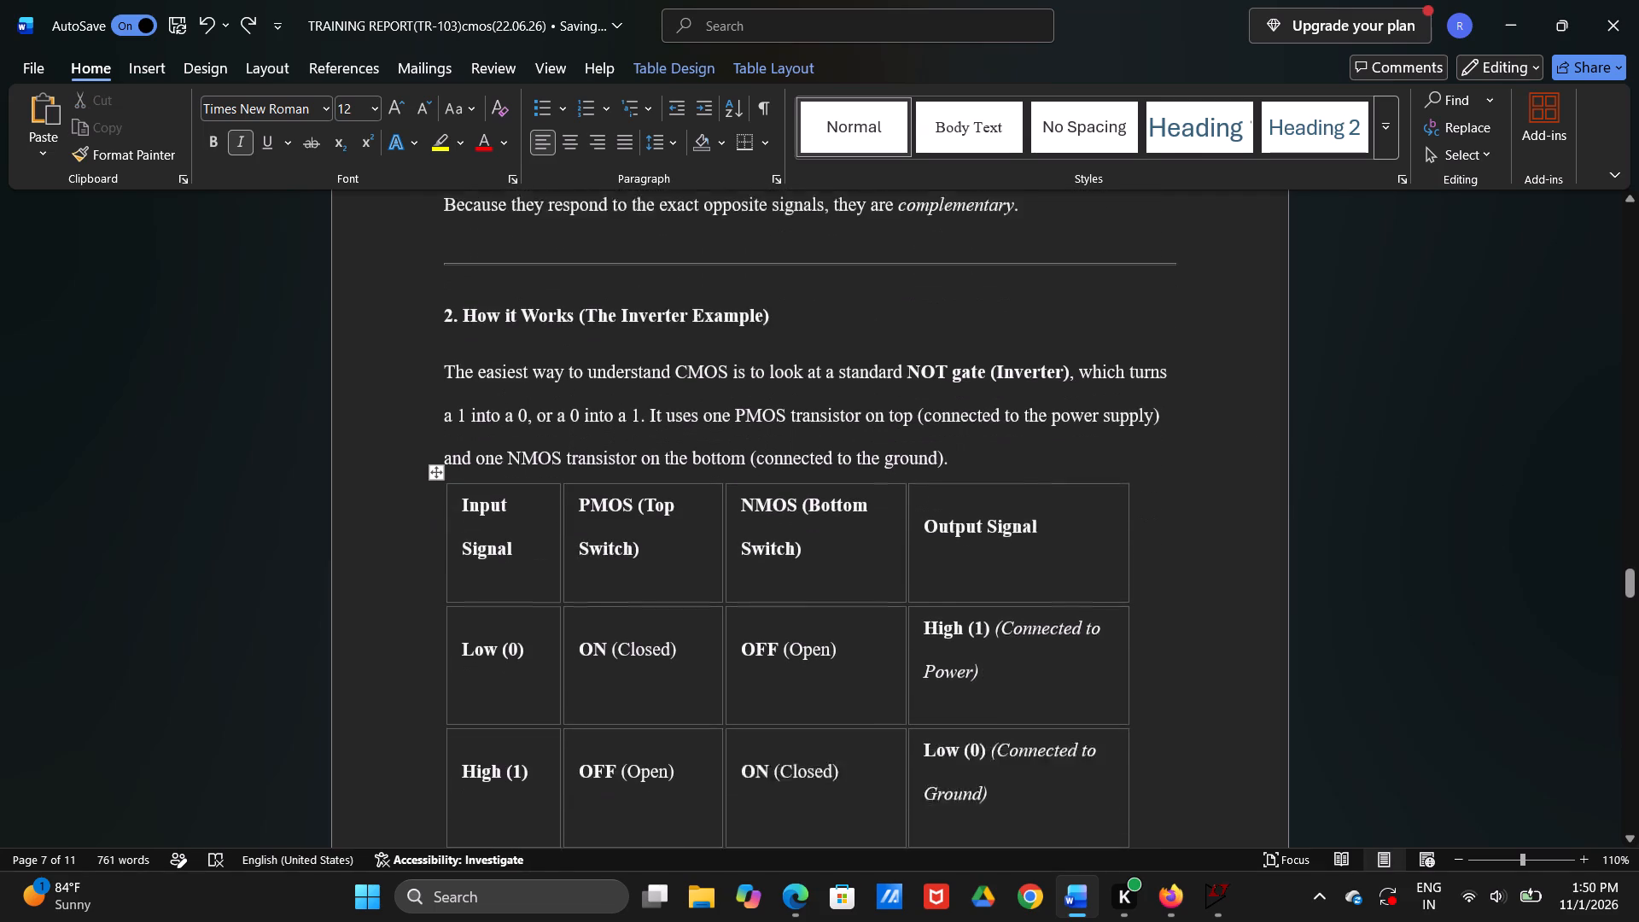
{"action": "scroll", "coordinate": [1072, 664], "scroll_direction": "left", "scroll_amount": 1}
{"action": "scroll", "coordinate": [1072, 664], "scroll_direction": "down", "scroll_amount": 1}
{"action": "left_click", "coordinate": [1091, 689]}
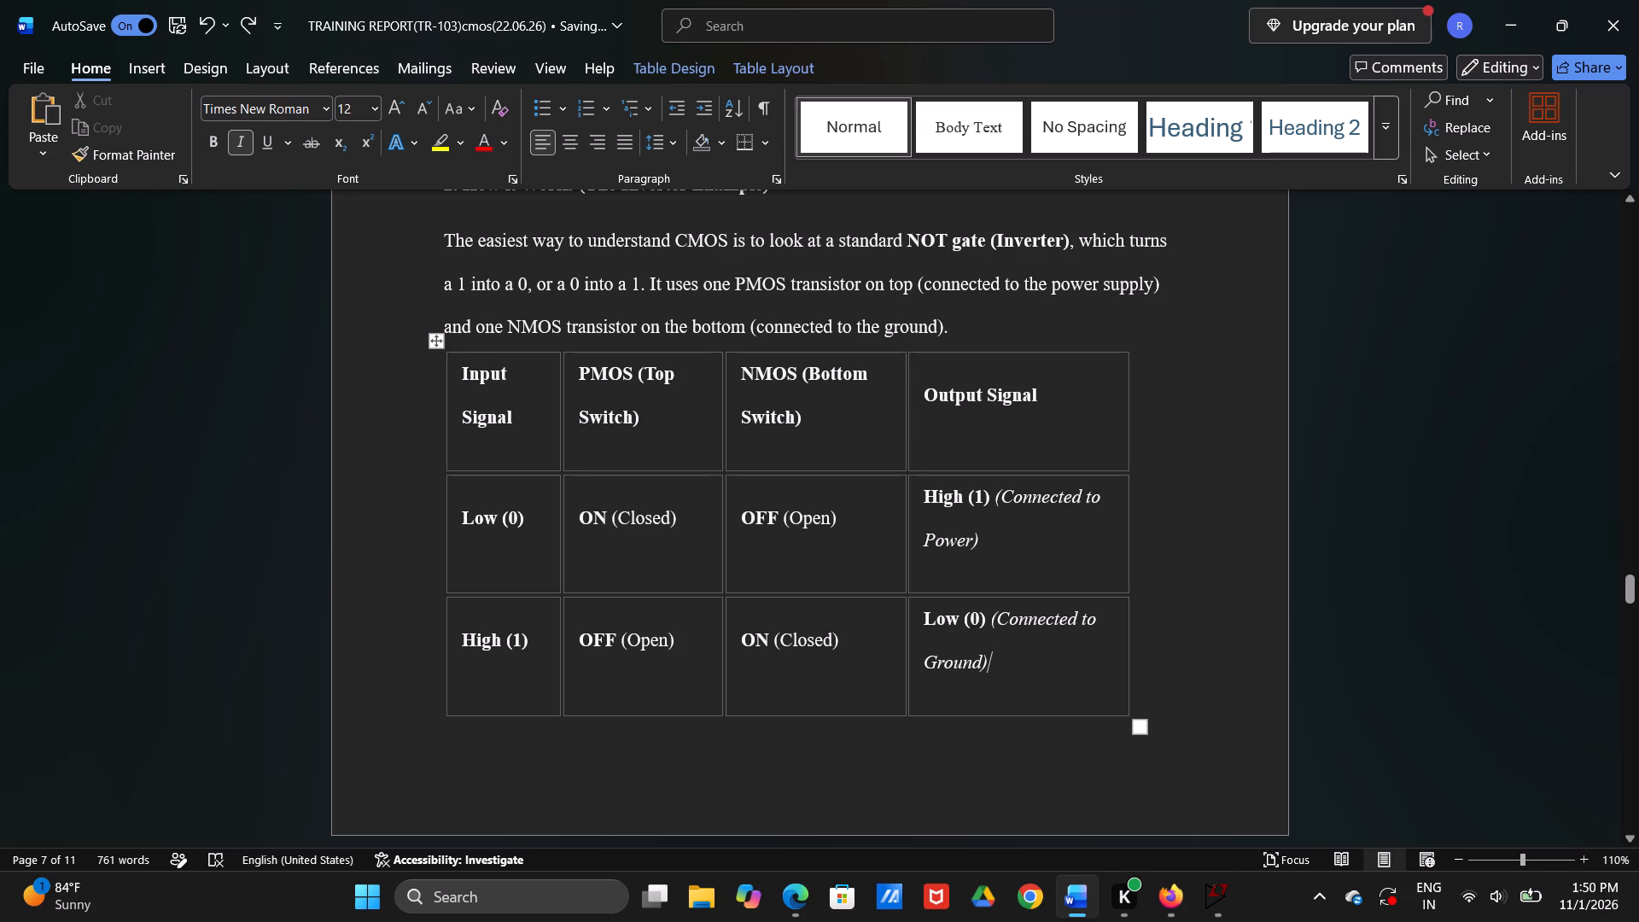
{"action": "left_click_drag", "start_coordinate": [1138, 722], "coordinate": [1100, 701]}
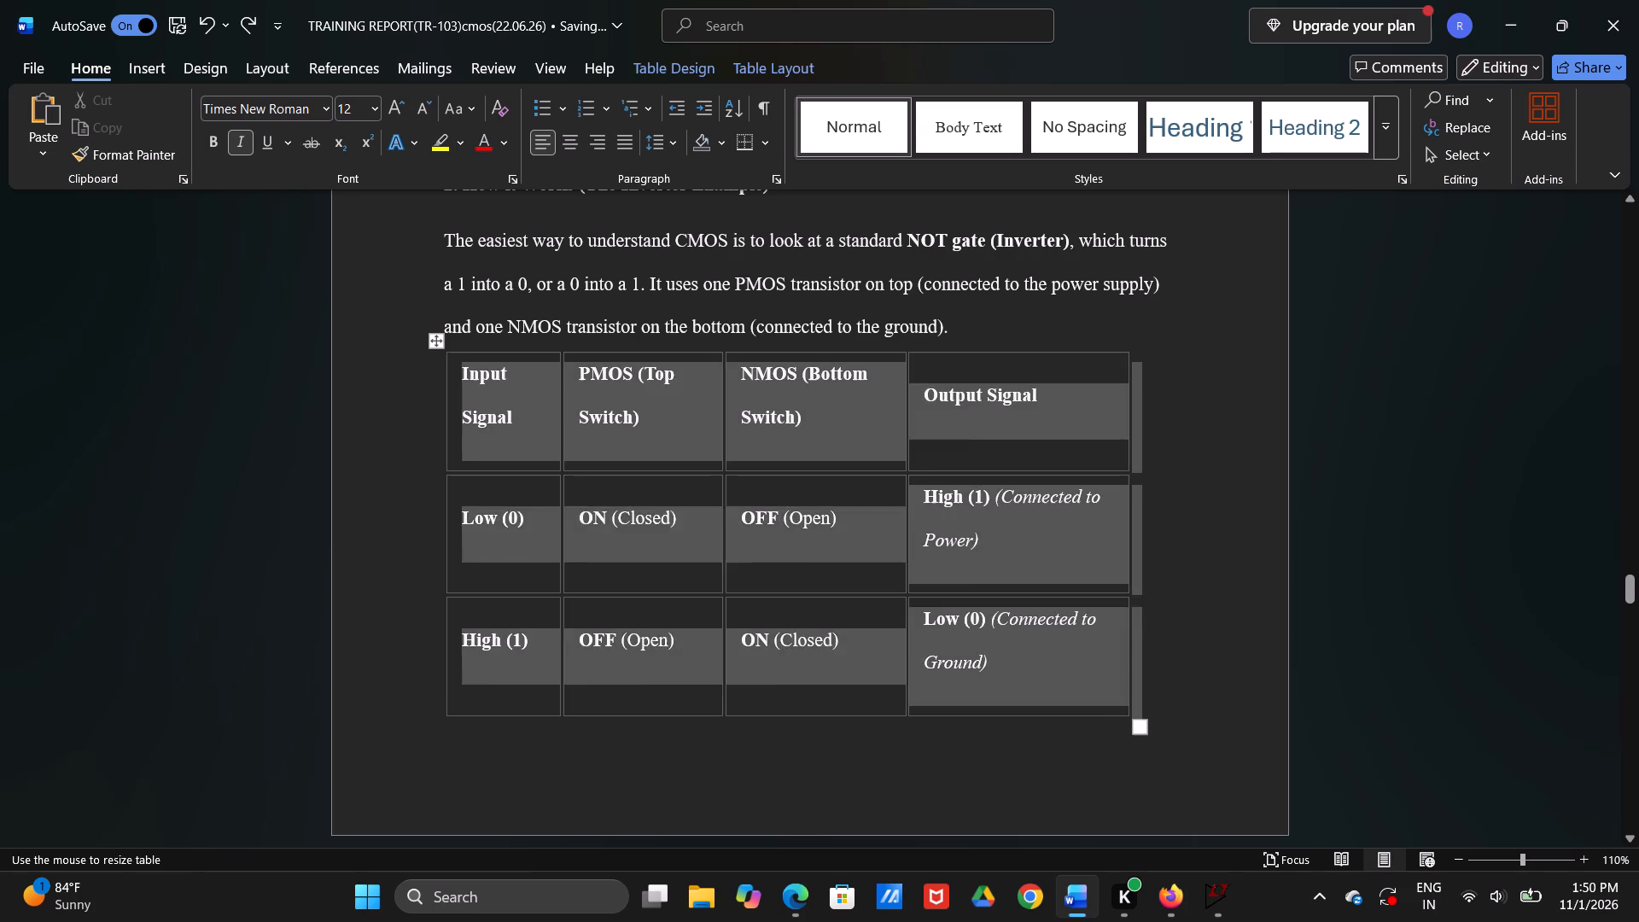
{"action": "left_click_drag", "start_coordinate": [1100, 701], "coordinate": [1035, 656]}
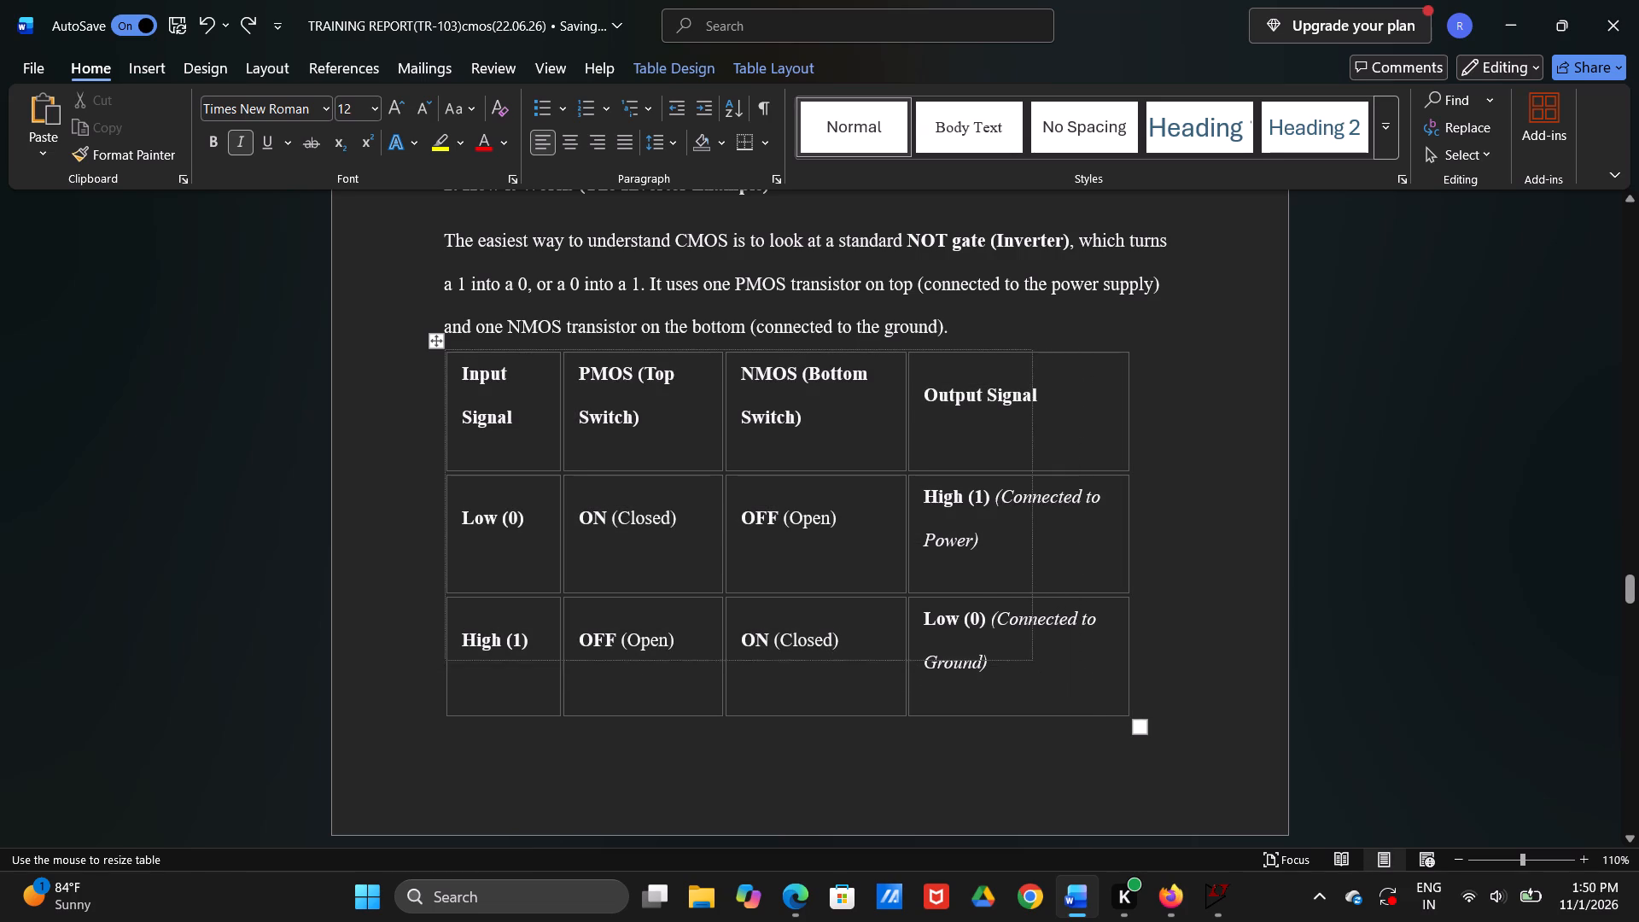
{"action": "left_click_drag", "start_coordinate": [1035, 656], "coordinate": [1130, 625]}
{"action": "left_click", "coordinate": [916, 696]}
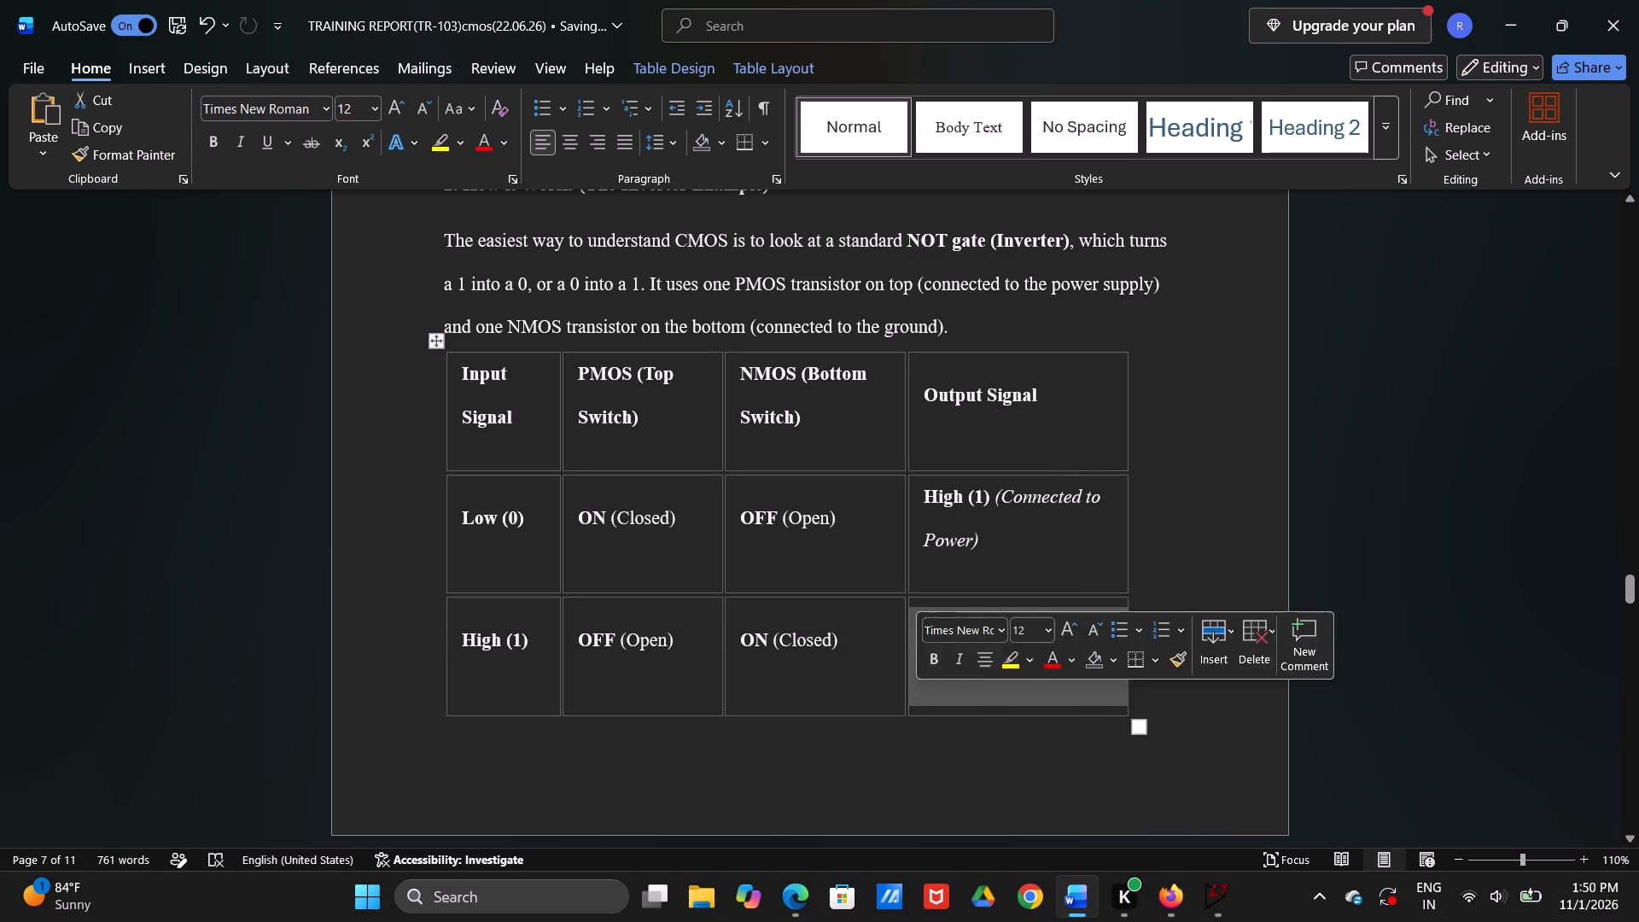
Insert a new empty paragraph after "(connected to the ground).", before the inverter truth table.
{"action": "scroll", "coordinate": [817, 747], "scroll_direction": "down", "scroll_amount": 1}
{"action": "scroll", "coordinate": [817, 747], "scroll_direction": "up", "scroll_amount": 1}
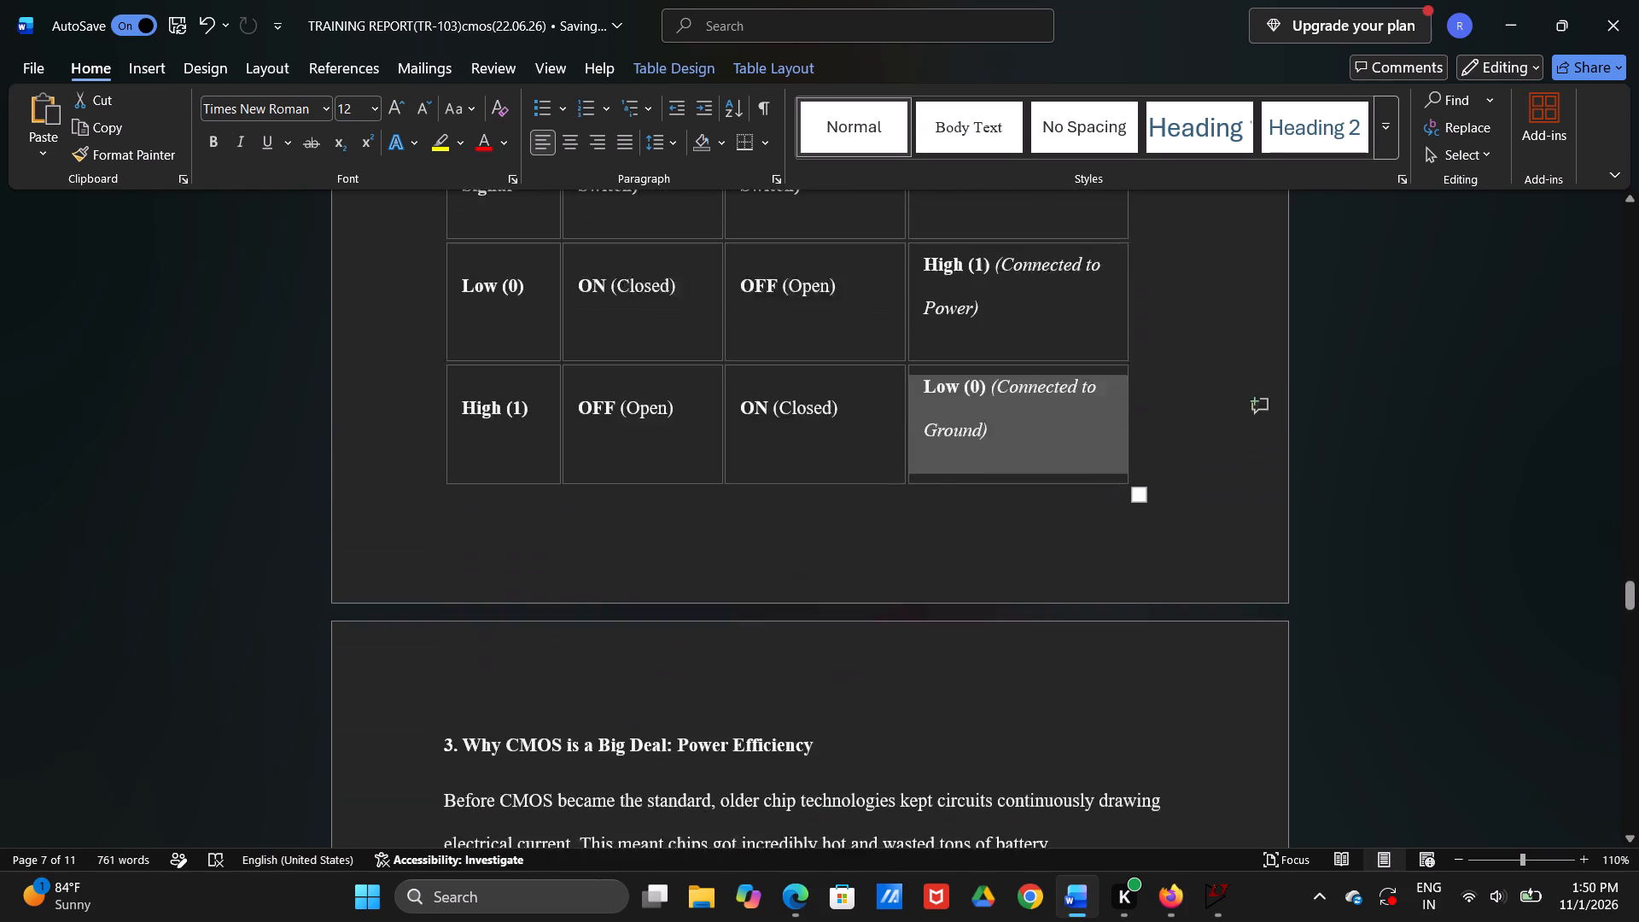
{"action": "scroll", "coordinate": [817, 747], "scroll_direction": "up", "scroll_amount": 2}
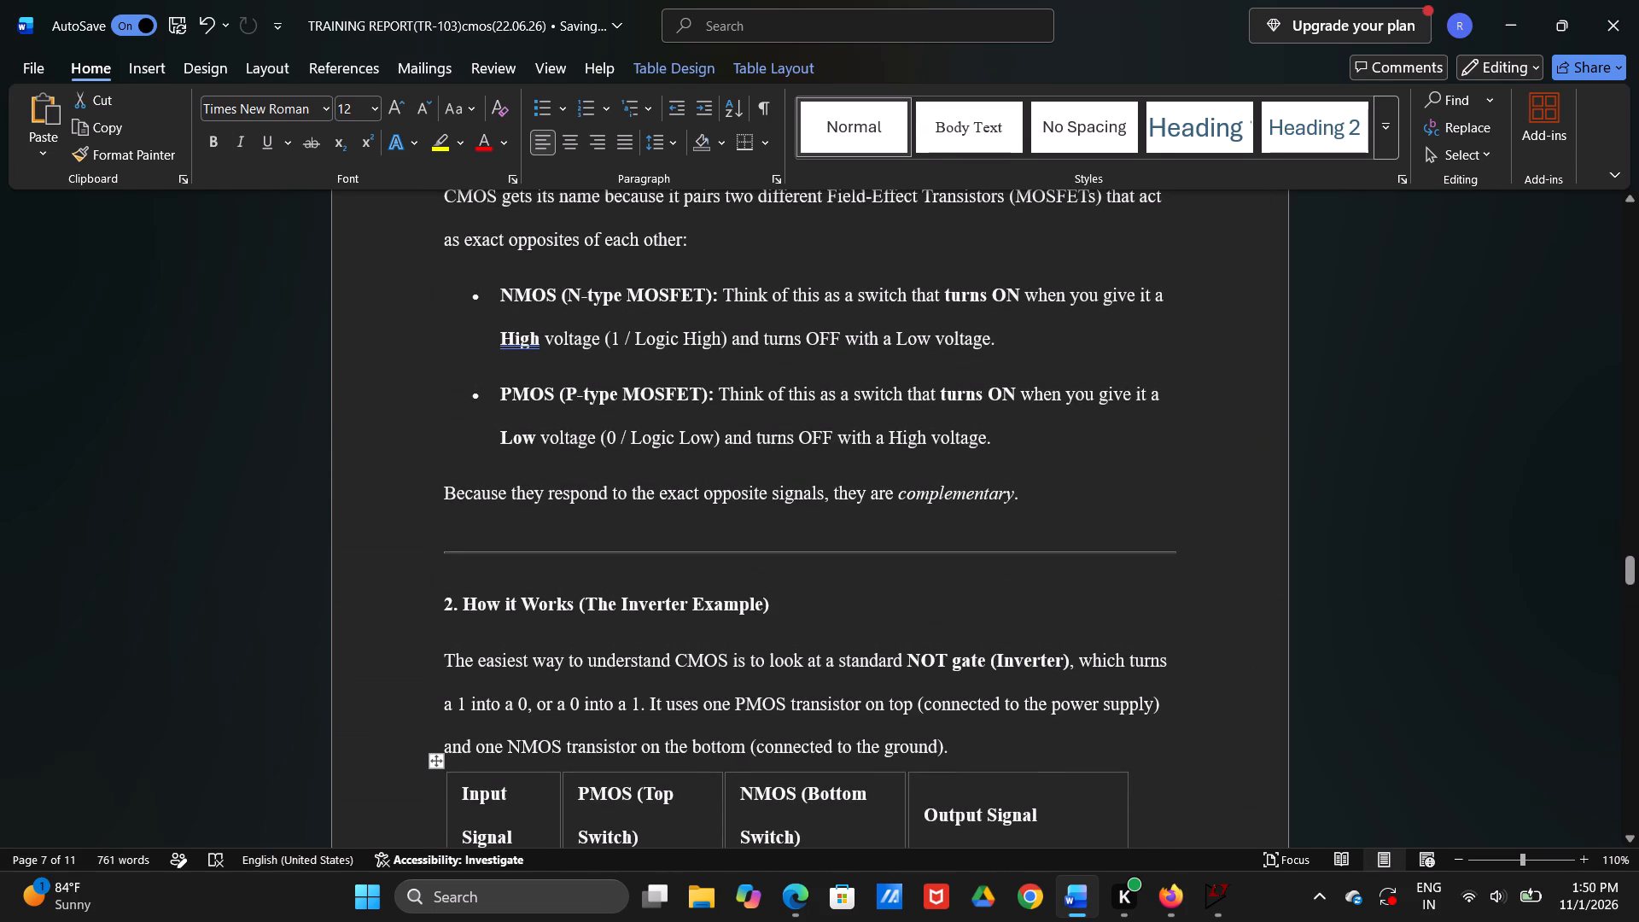
{"action": "left_click", "coordinate": [468, 762]}
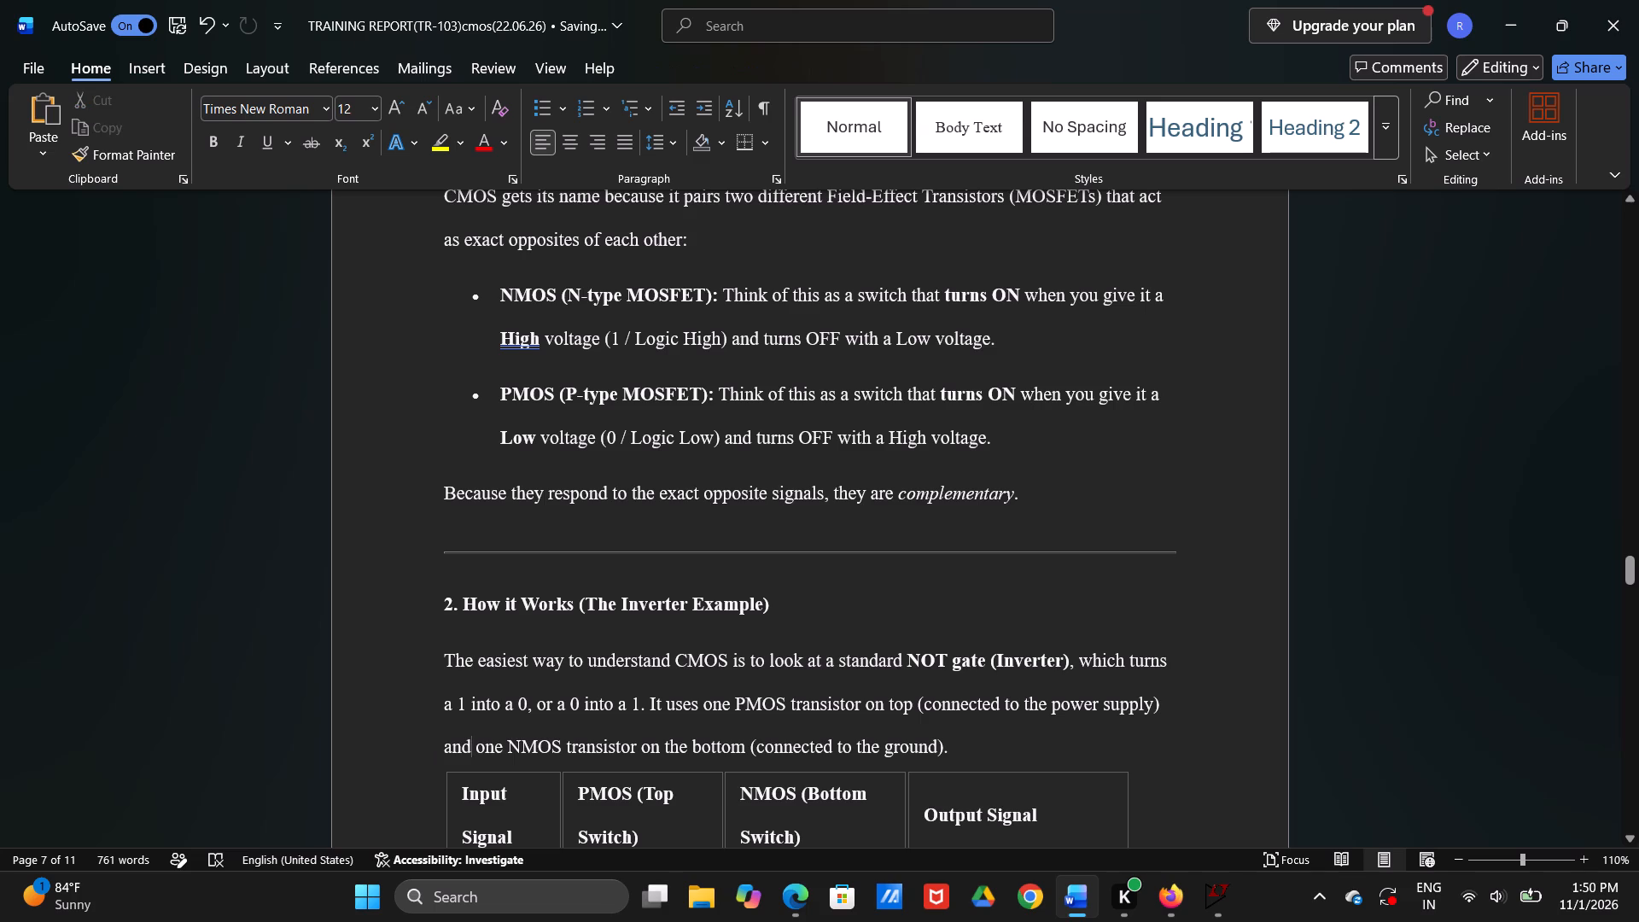
{"action": "left_click", "coordinate": [978, 773]}
{"action": "left_click", "coordinate": [950, 748]}
{"action": "key", "text": "Return"}
{"action": "key", "text": "BackSpace"}
{"action": "key", "text": "Return"}
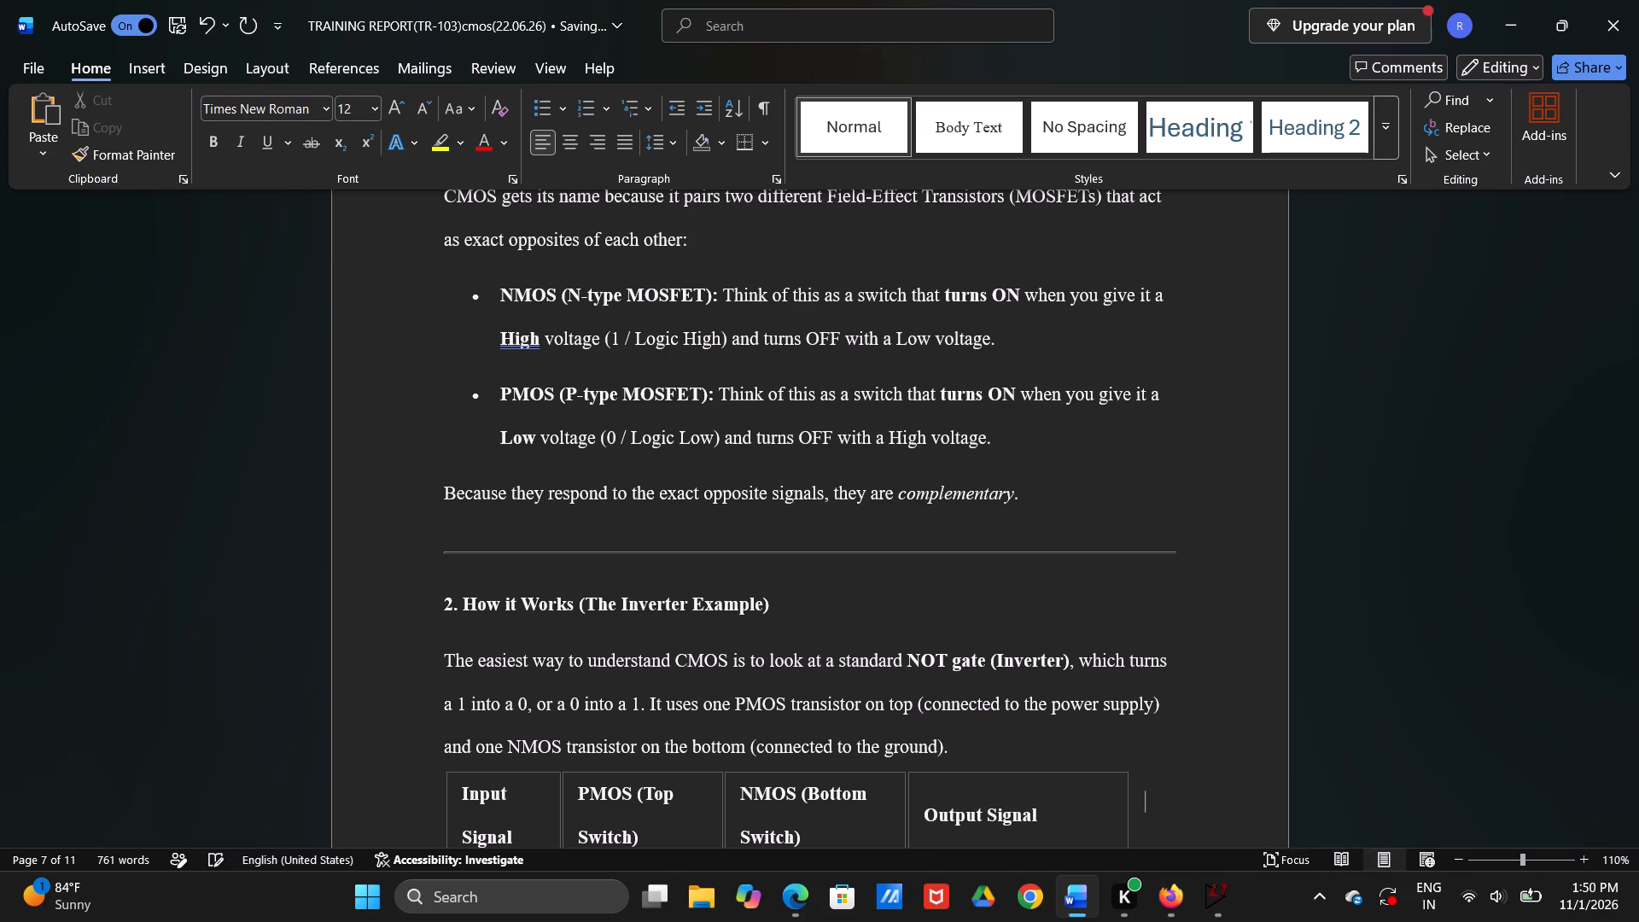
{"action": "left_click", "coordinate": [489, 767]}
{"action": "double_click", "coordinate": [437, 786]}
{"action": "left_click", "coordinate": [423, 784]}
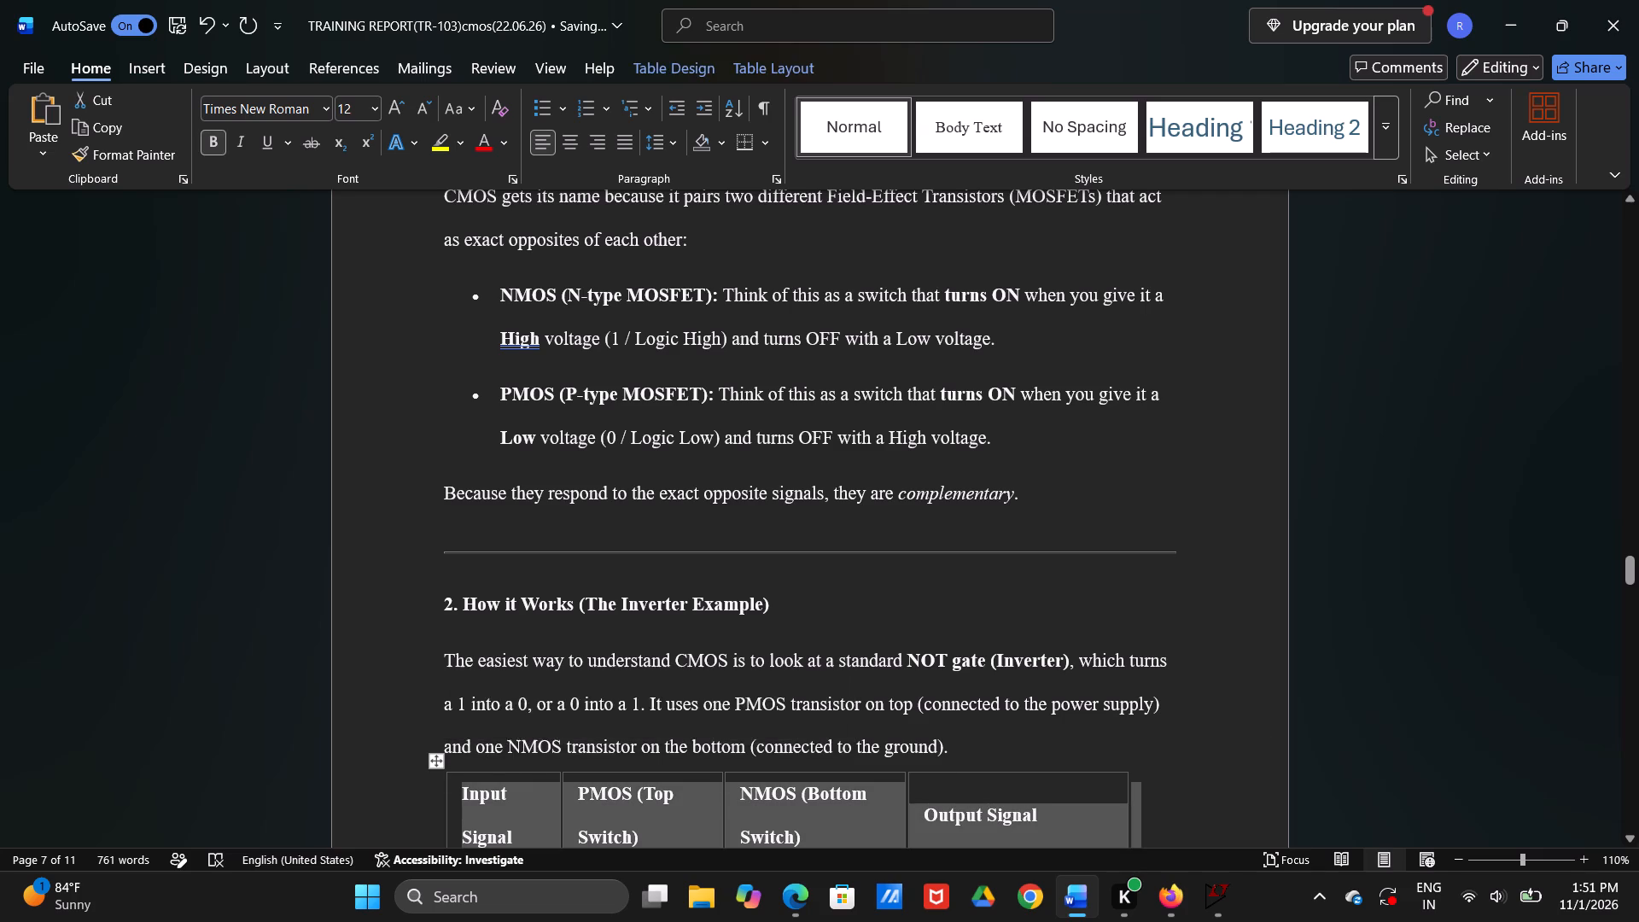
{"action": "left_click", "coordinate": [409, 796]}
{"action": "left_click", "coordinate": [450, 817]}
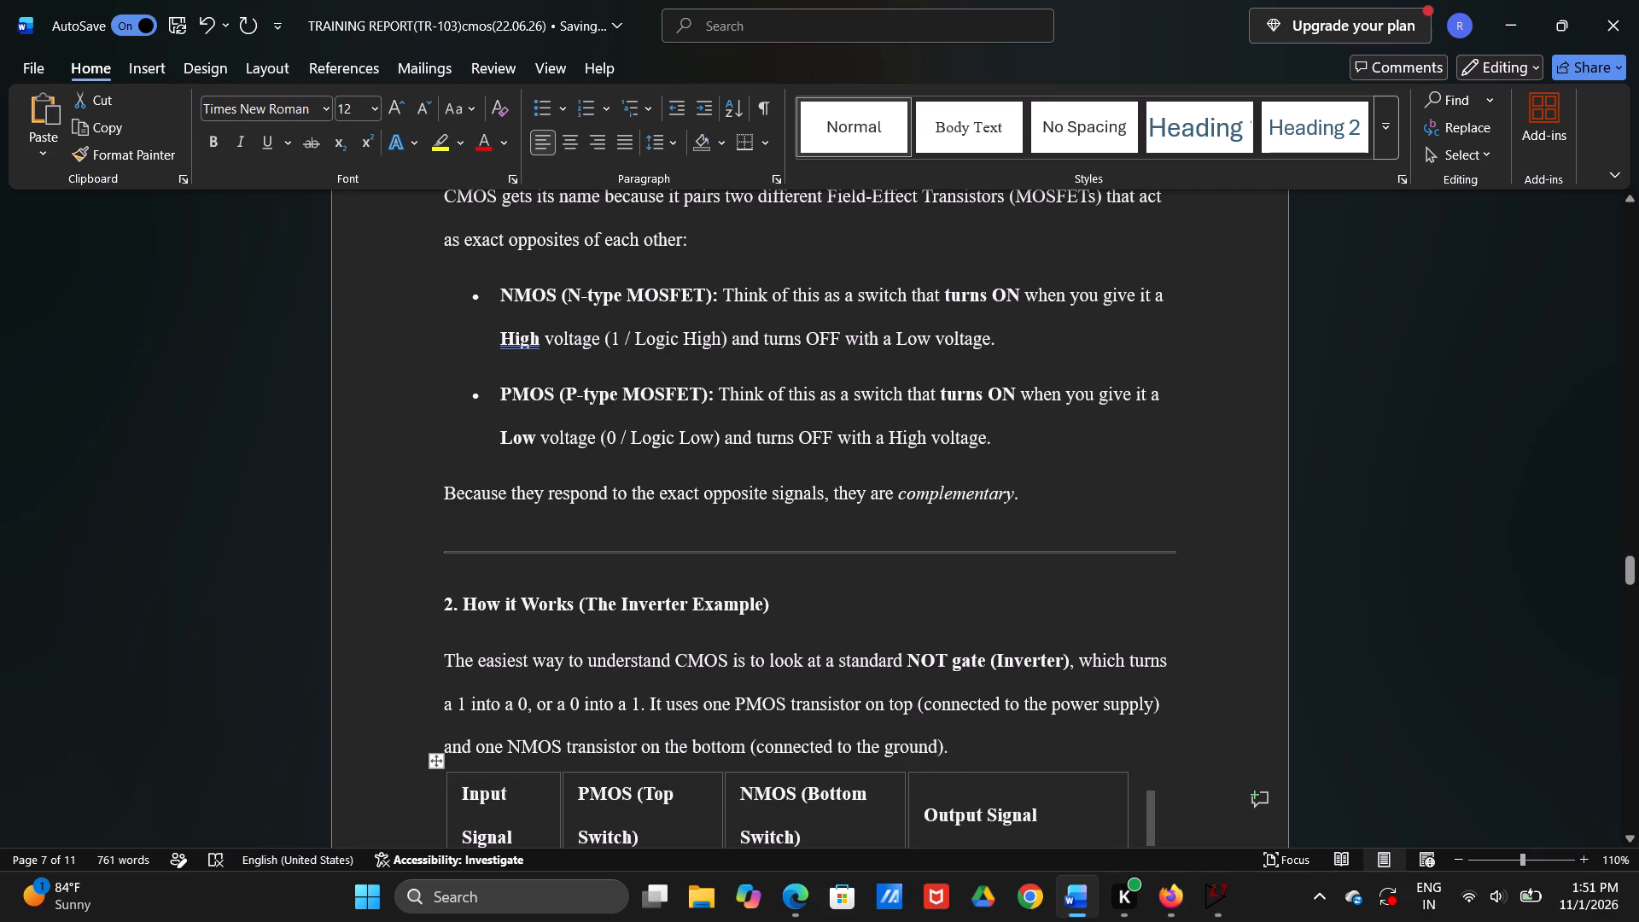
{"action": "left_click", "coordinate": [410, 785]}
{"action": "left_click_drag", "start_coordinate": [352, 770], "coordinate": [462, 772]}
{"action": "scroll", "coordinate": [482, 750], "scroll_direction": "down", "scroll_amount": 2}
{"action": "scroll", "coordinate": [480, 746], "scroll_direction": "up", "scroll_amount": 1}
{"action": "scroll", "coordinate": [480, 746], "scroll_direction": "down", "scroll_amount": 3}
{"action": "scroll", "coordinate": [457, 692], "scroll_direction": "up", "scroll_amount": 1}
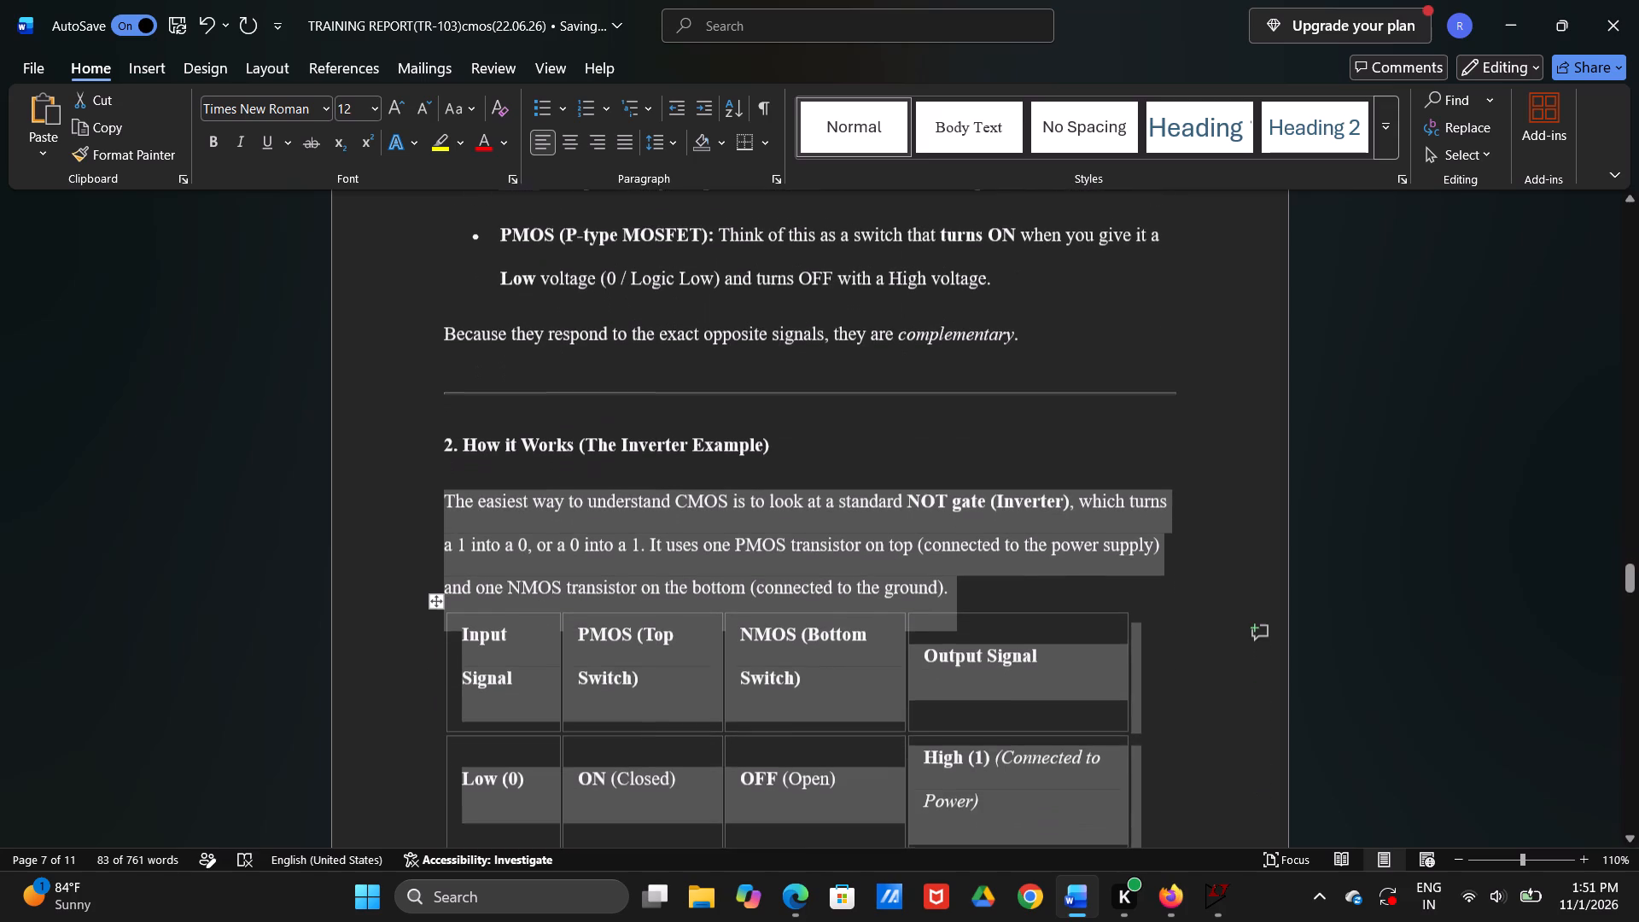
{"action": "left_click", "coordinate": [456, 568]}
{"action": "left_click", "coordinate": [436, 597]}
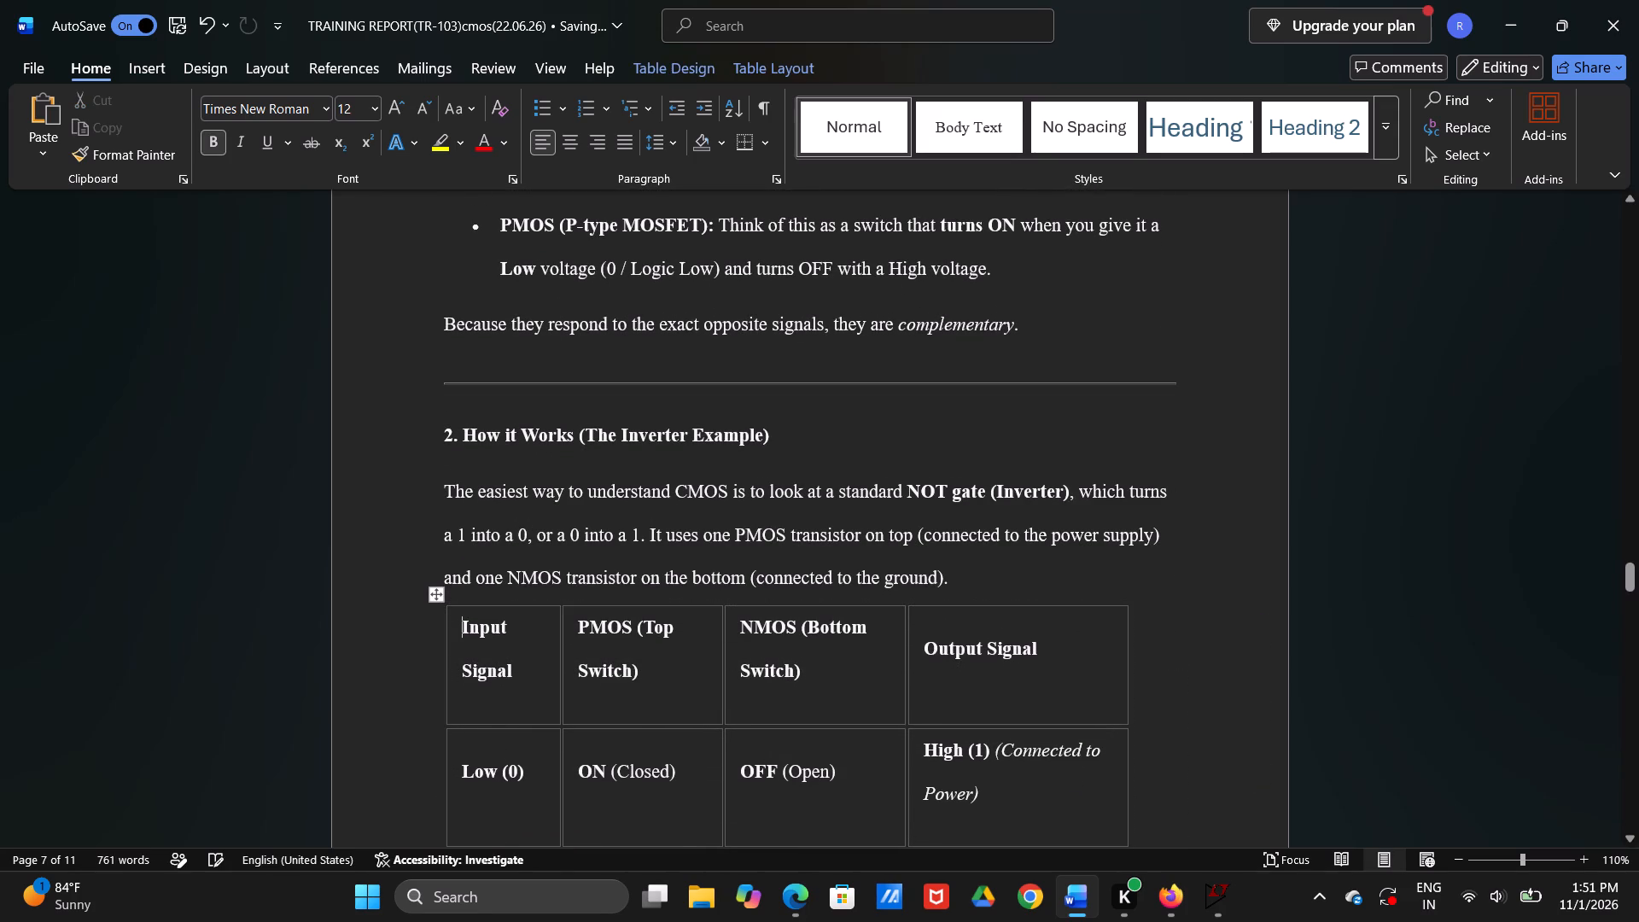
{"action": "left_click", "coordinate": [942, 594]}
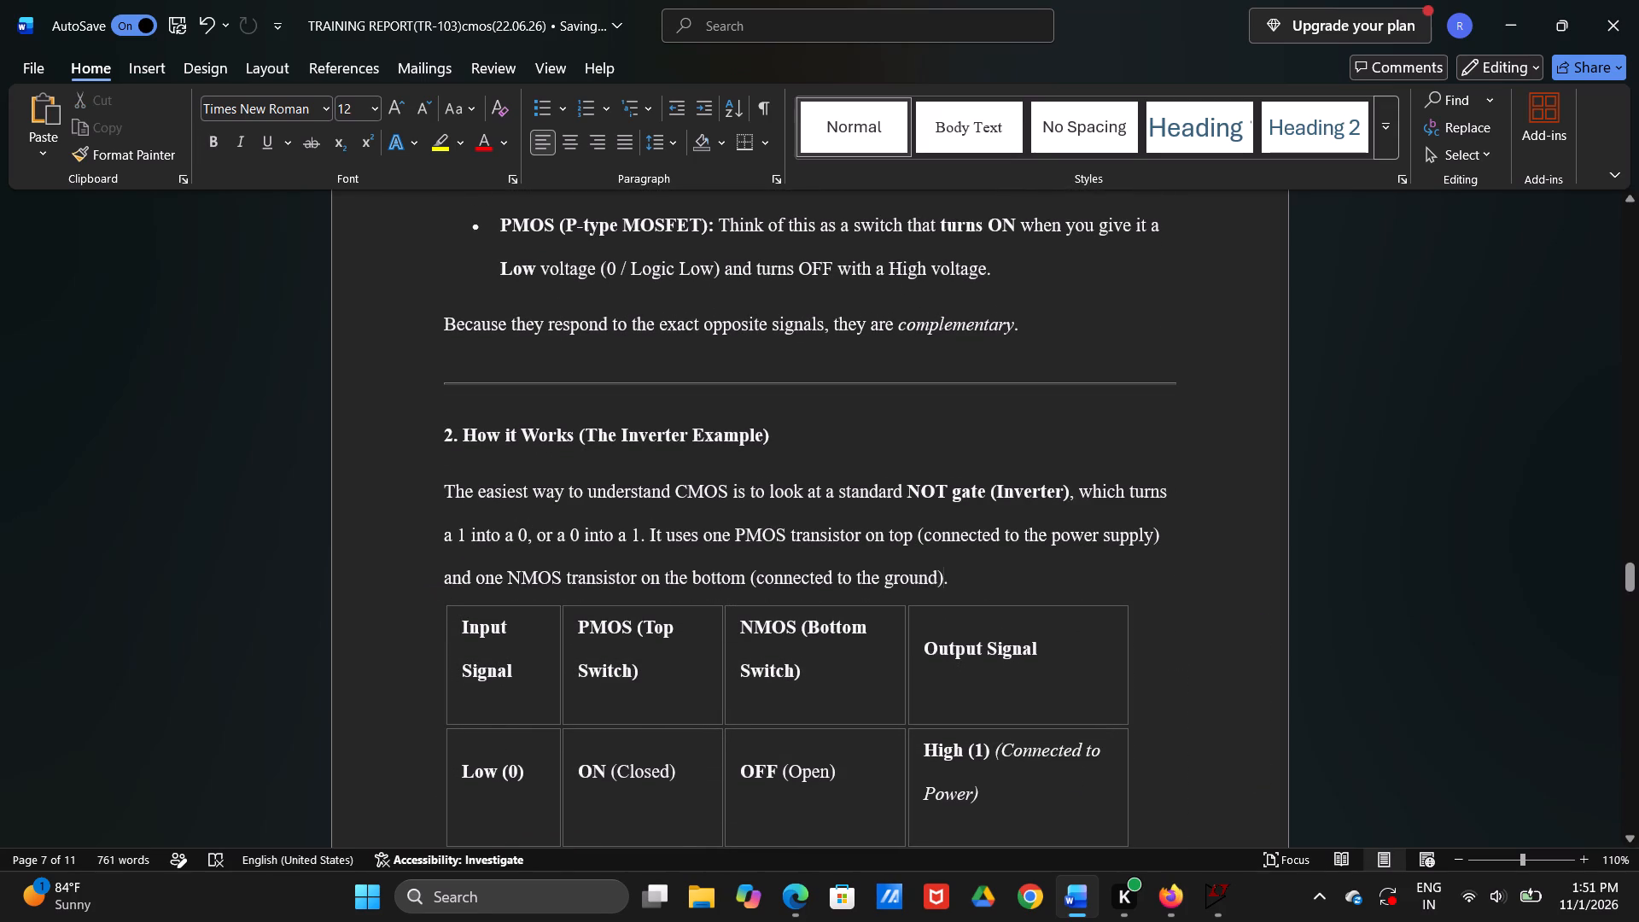
Delete the horizontal divider line above the heading "2. How it Works (The Inverter Example)", closing the gap before it.
{"action": "left_click", "coordinate": [447, 434]}
{"action": "key", "text": "BackSpace"}
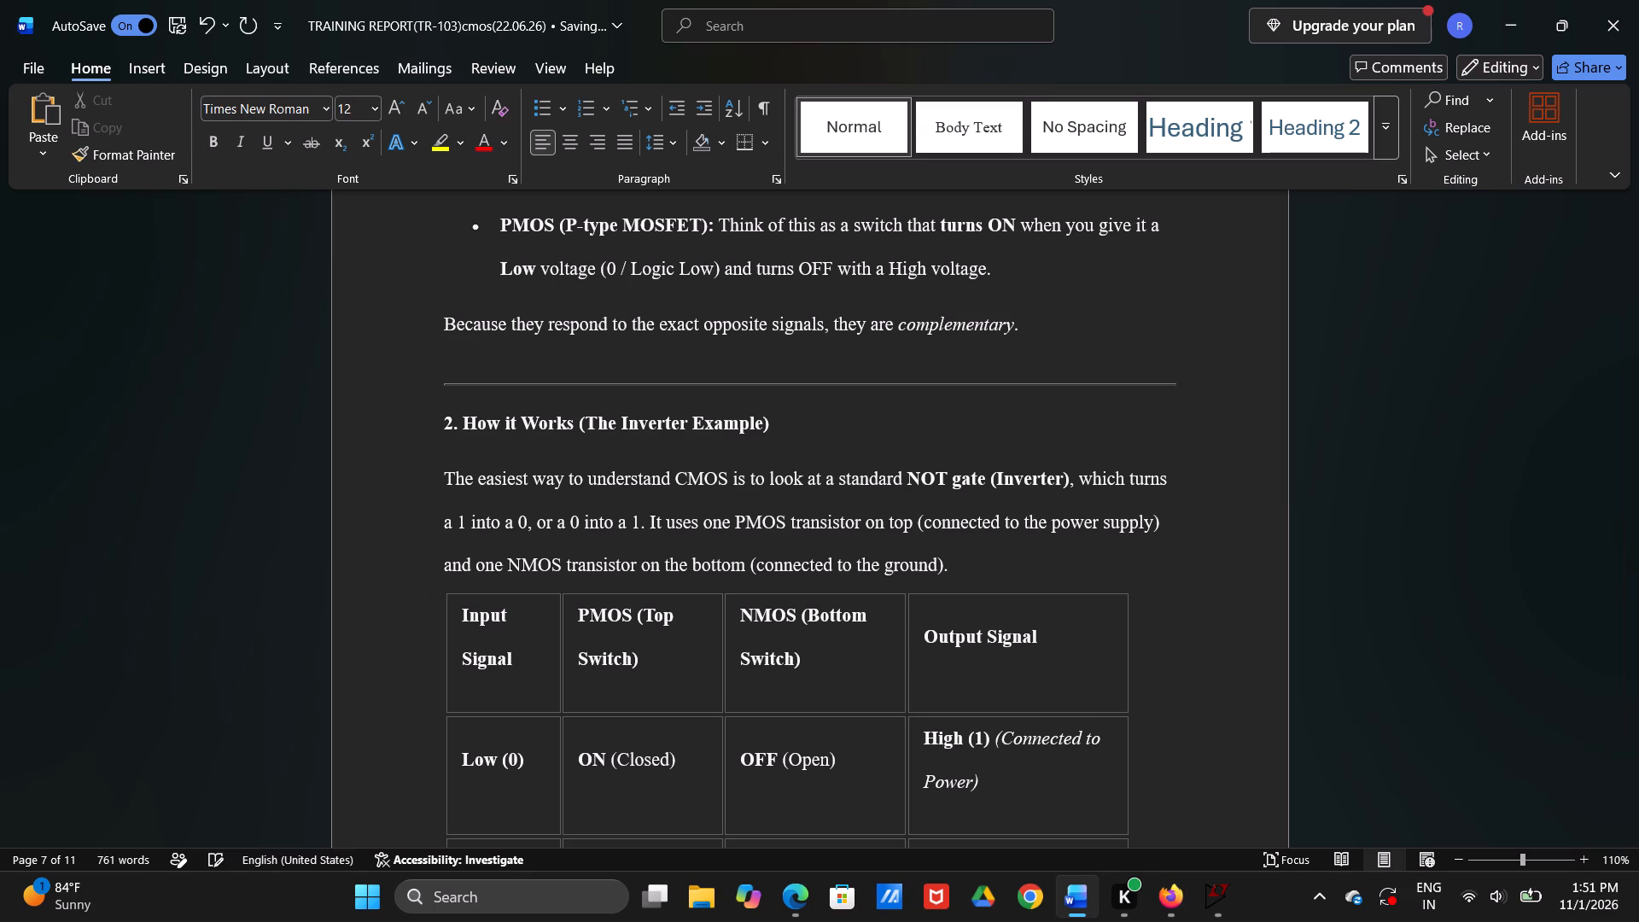
{"action": "key", "text": "BackSpace"}
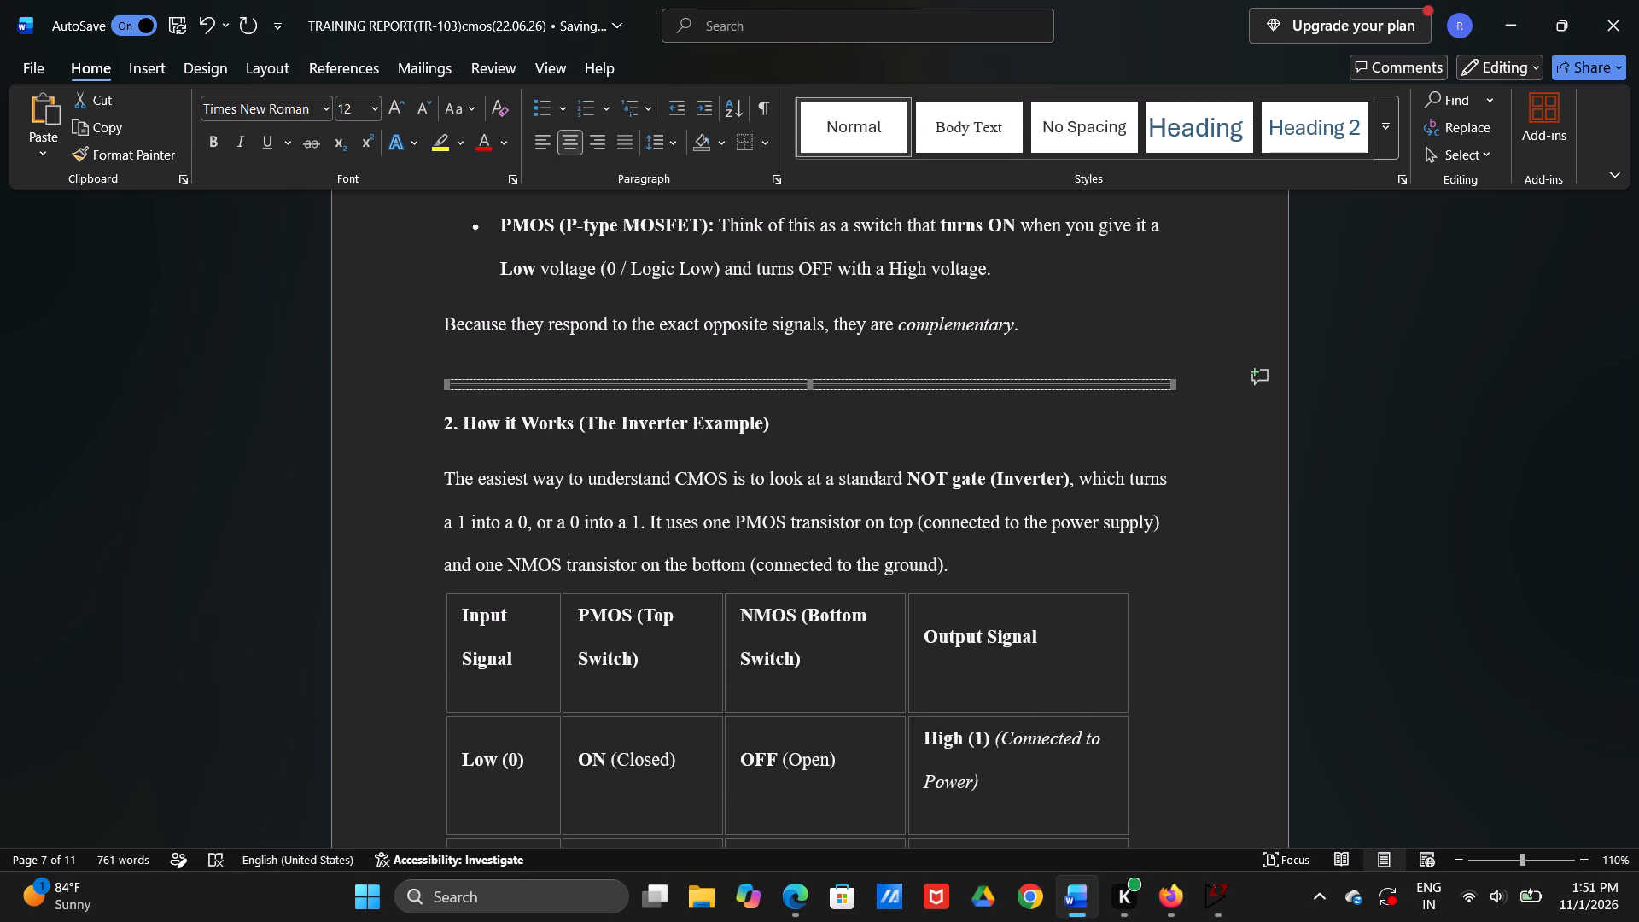
{"action": "key", "text": "BackSpace"}
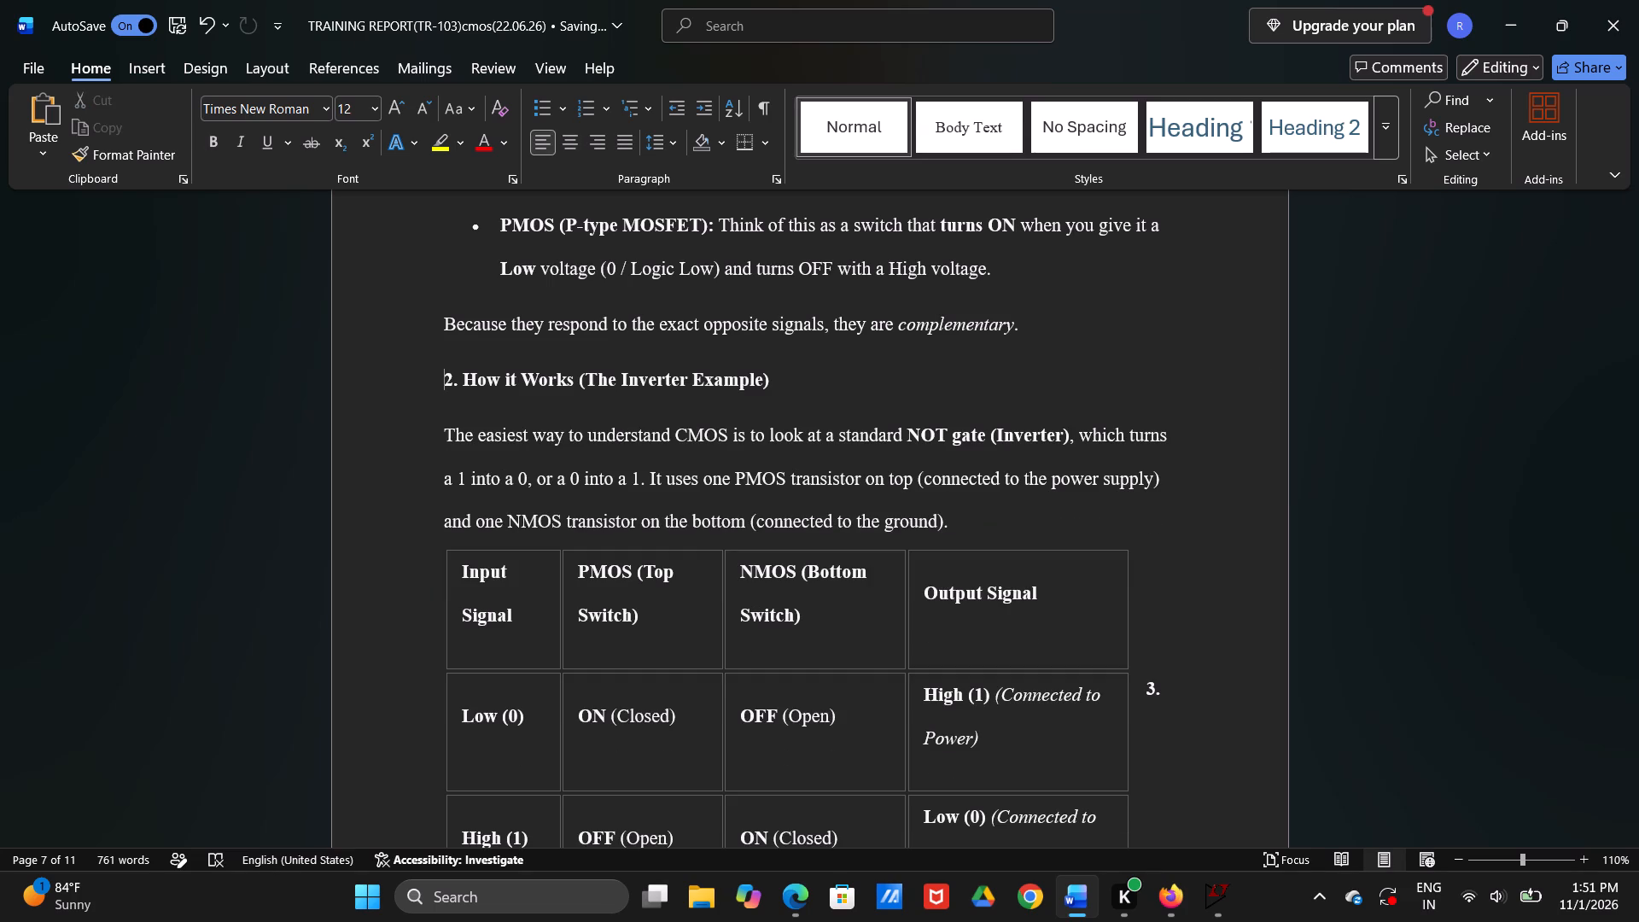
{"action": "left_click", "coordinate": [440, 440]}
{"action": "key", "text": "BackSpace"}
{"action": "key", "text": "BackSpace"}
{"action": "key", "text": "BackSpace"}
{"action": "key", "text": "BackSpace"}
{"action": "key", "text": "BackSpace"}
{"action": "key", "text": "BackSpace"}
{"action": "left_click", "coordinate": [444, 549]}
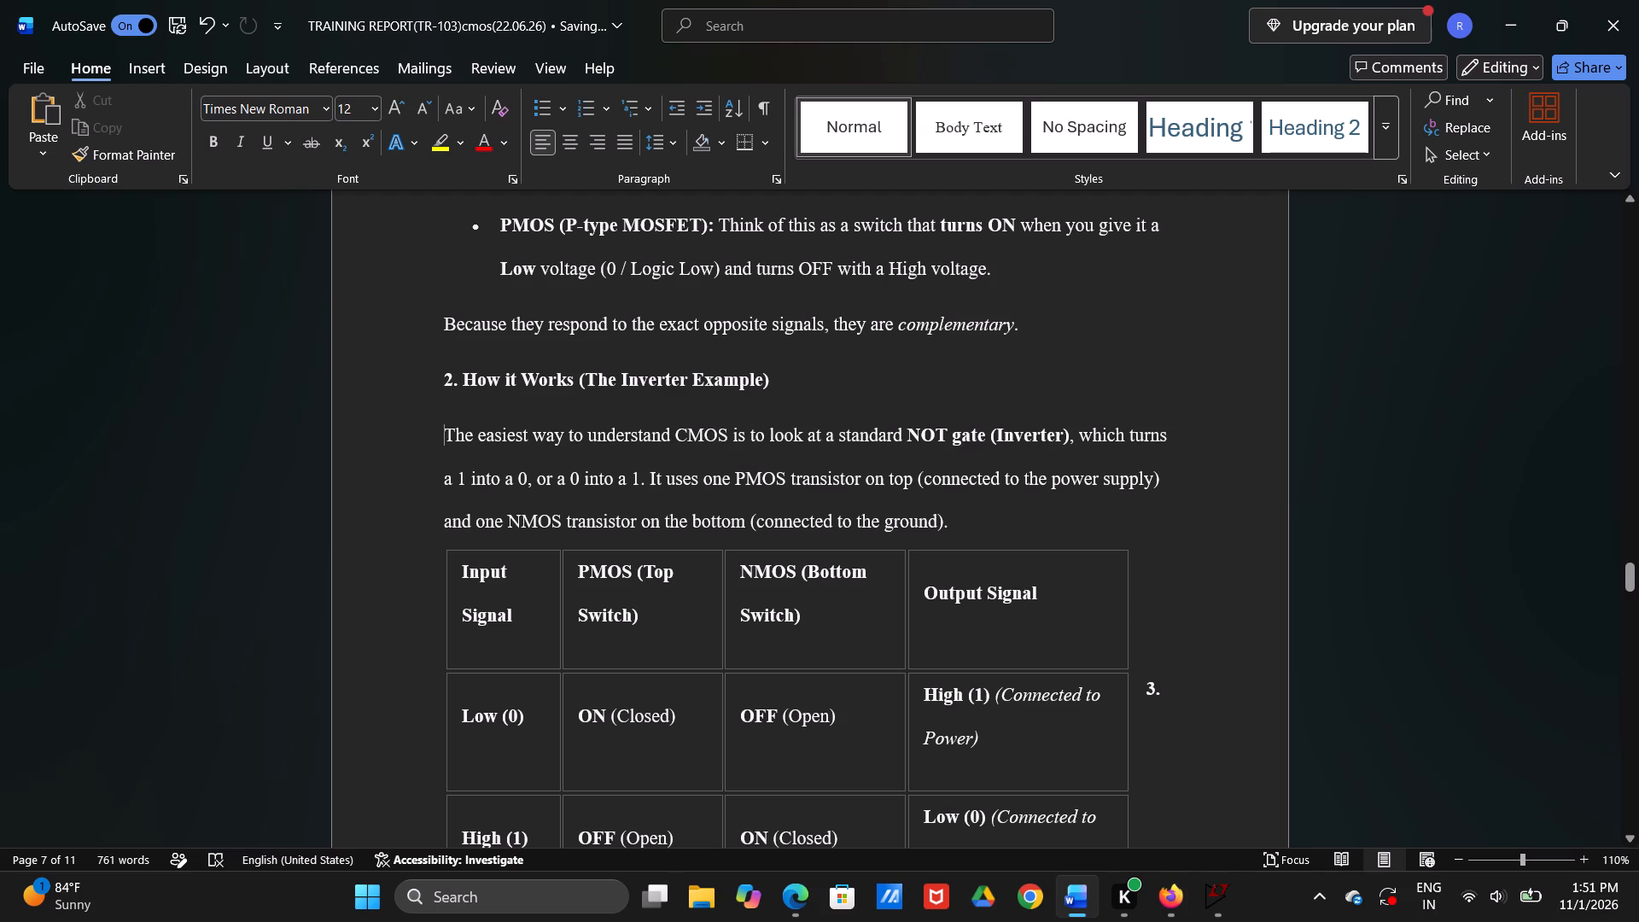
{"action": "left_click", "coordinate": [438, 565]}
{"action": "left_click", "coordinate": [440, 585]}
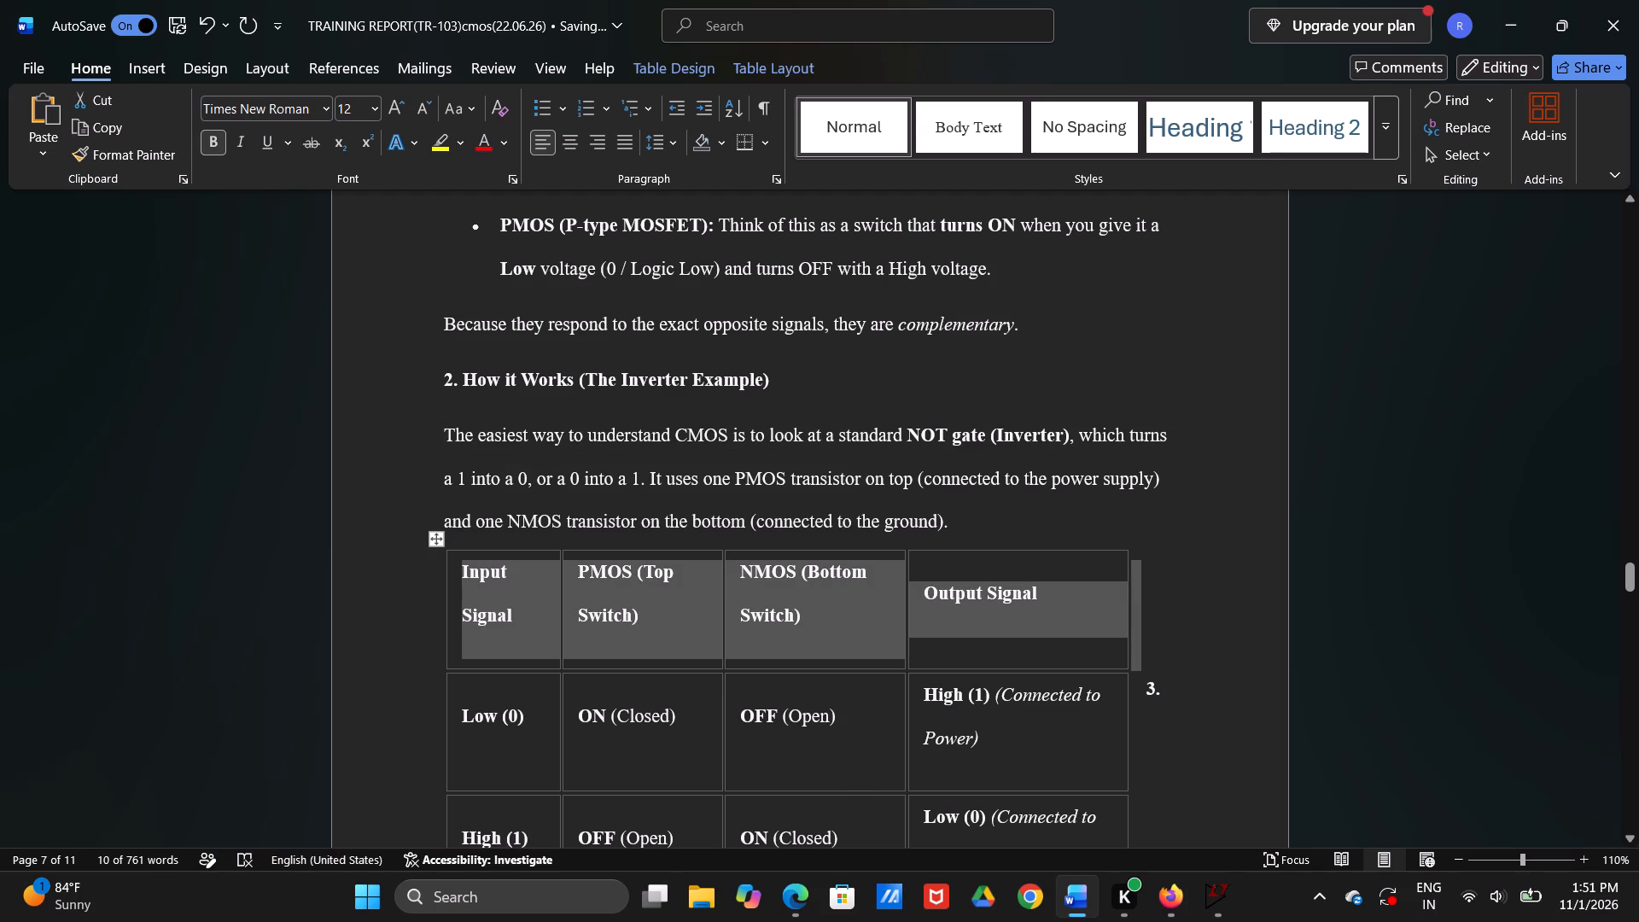
Insert an empty paragraph after "(connected to the ground).", just before the inverter truth table.
{"action": "left_click", "coordinate": [1014, 519]}
{"action": "key", "text": "Return"}
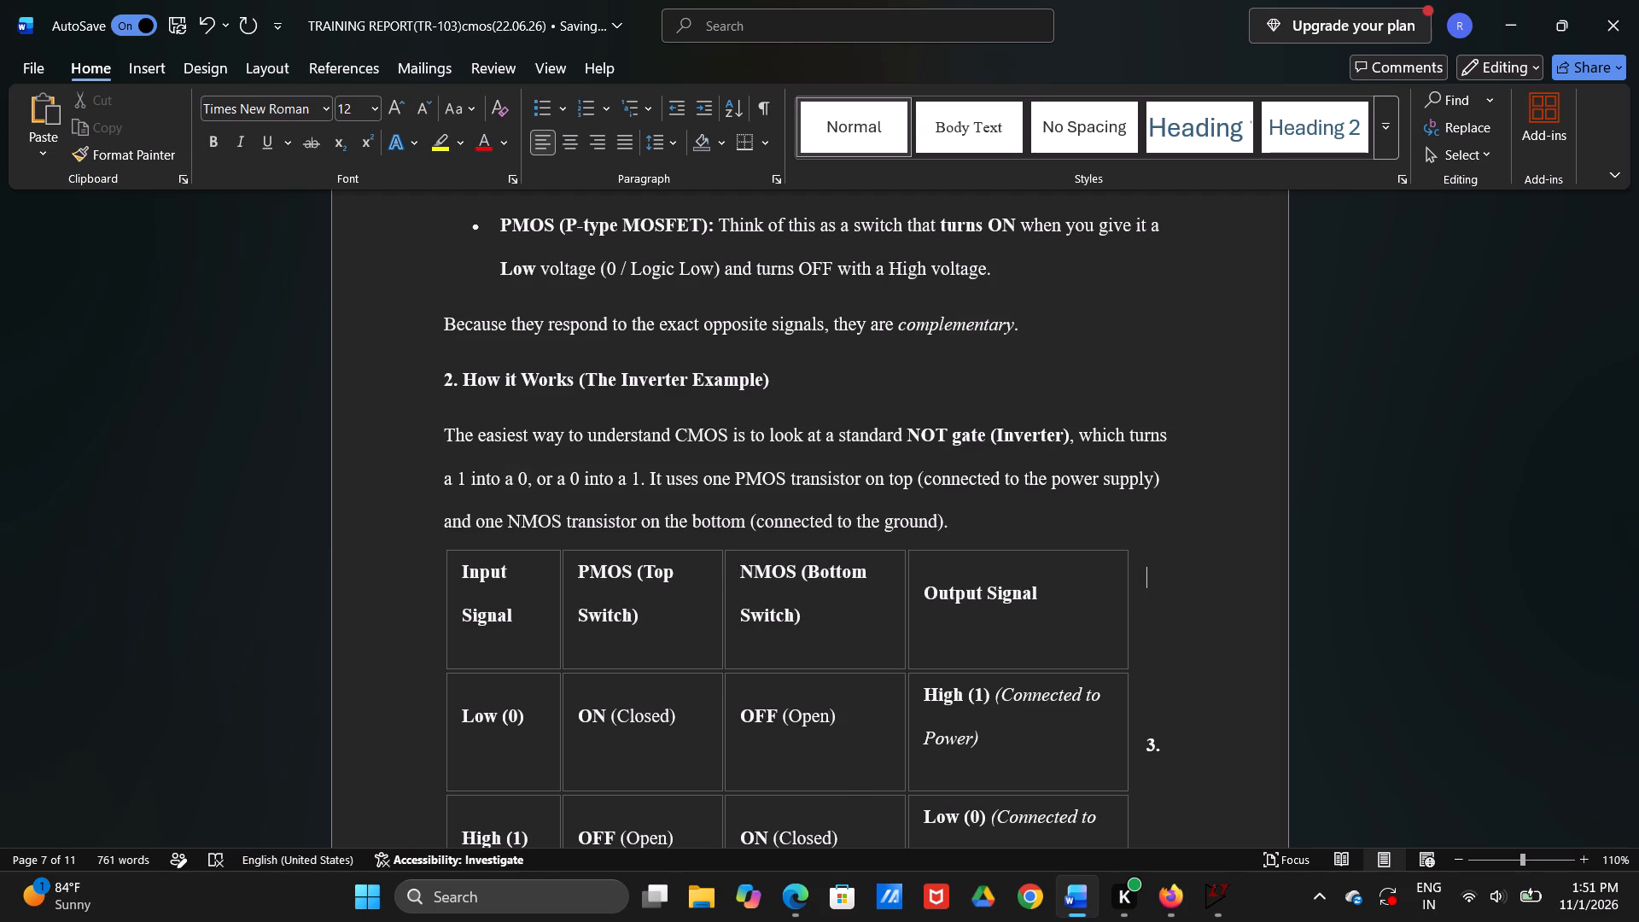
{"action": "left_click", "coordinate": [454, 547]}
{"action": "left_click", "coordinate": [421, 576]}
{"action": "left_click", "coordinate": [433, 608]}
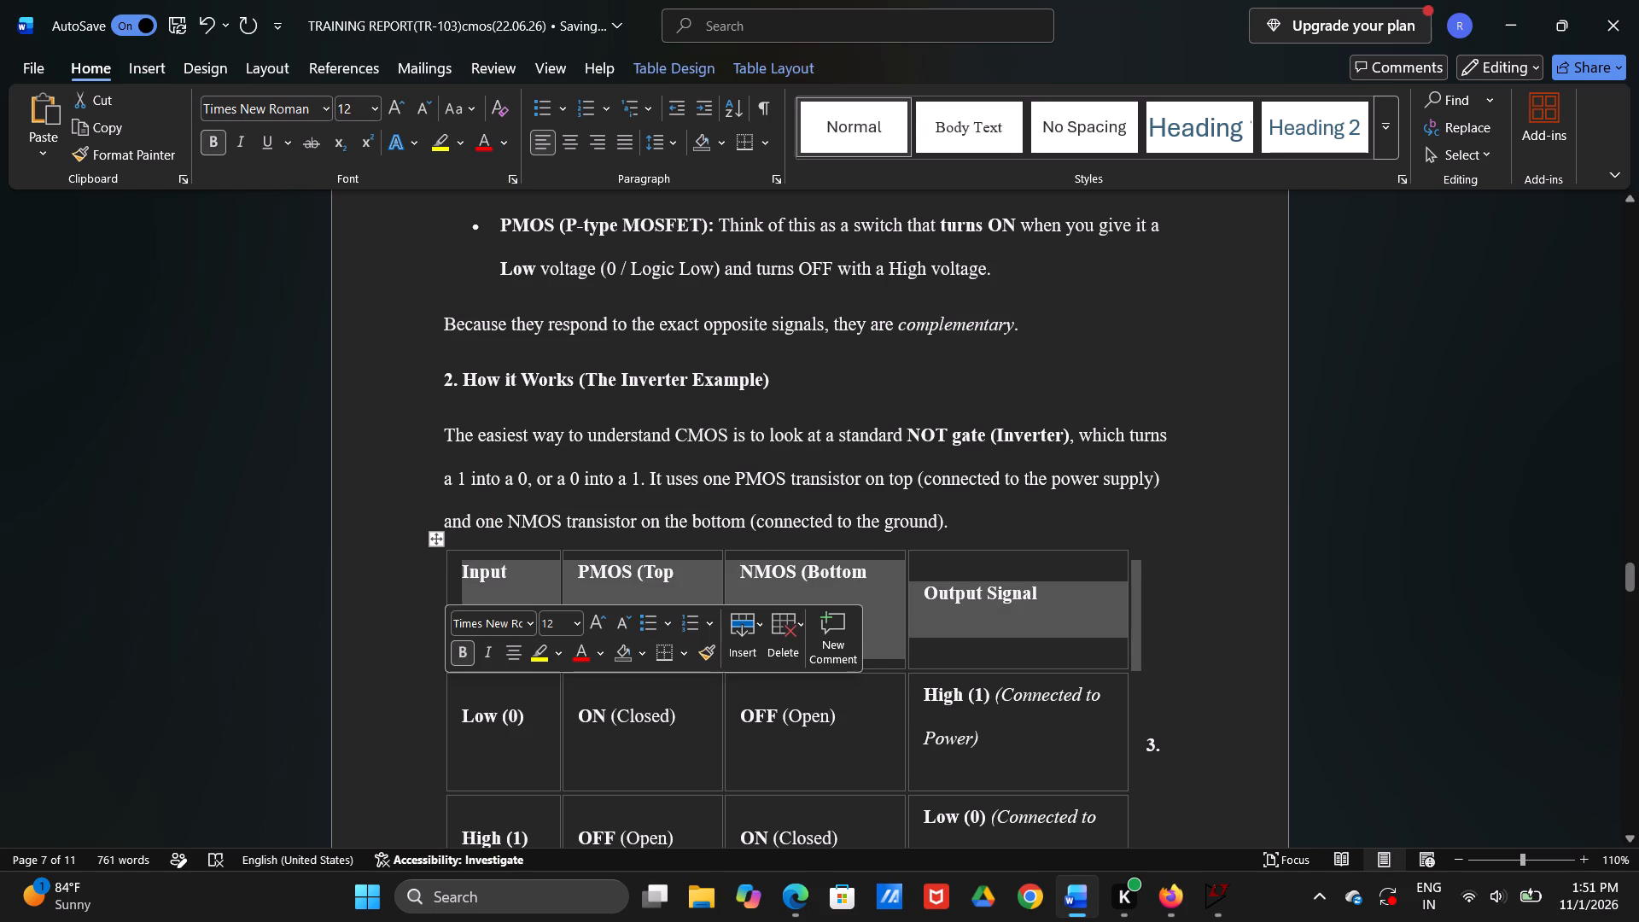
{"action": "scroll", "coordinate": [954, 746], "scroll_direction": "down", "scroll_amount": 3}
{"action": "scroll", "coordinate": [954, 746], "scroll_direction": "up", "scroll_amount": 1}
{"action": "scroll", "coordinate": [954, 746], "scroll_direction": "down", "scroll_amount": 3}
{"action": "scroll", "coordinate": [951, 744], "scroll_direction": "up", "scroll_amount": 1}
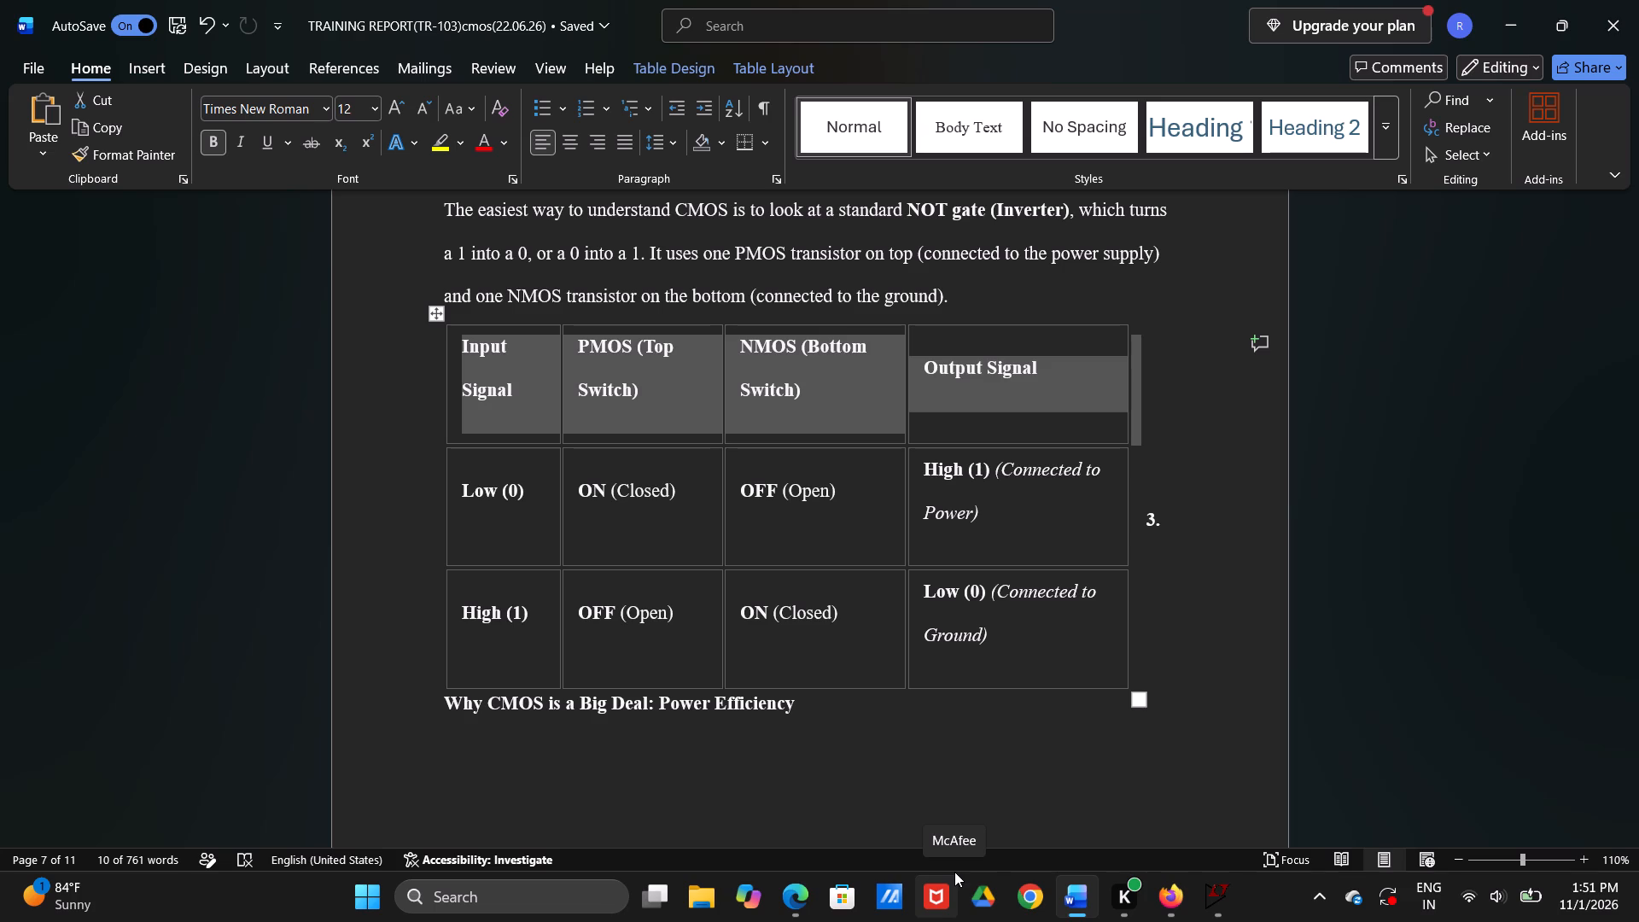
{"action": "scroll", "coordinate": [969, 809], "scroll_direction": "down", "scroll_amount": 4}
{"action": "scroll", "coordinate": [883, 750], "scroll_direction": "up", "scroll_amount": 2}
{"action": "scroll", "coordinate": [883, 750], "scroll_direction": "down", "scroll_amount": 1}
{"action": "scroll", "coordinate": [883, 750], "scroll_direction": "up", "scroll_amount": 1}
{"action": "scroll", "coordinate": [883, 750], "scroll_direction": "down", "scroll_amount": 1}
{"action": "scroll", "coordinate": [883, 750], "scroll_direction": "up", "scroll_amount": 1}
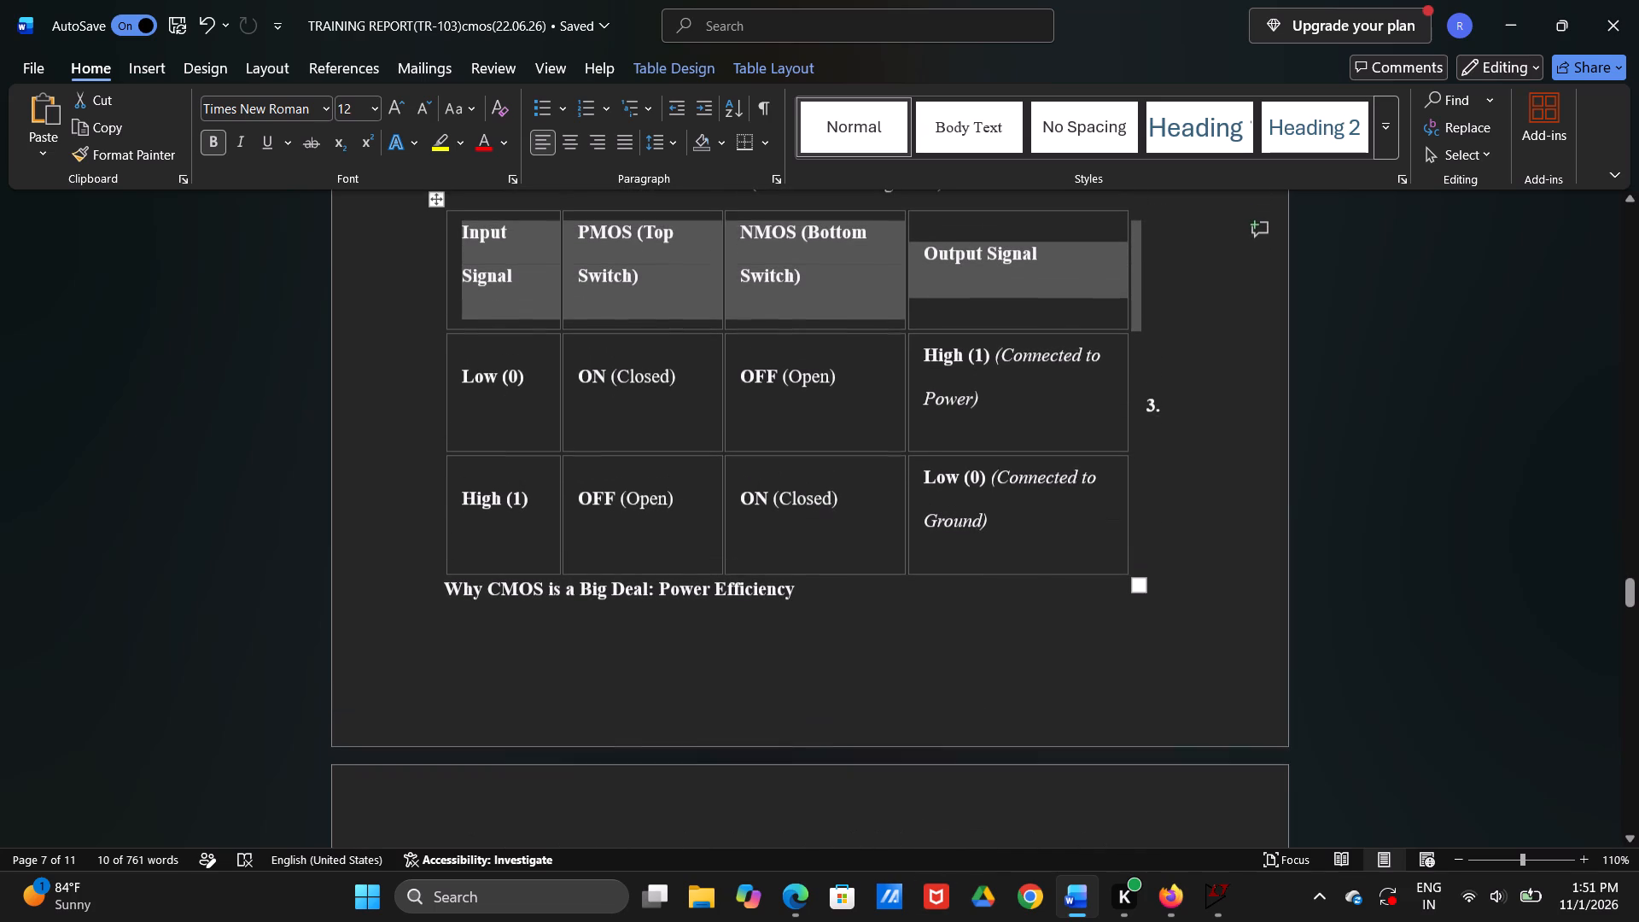
Insert blank paragraphs before "Why CMOS is a Big Deal: Power Efficiency" so the heading starts at the top of the next page.
{"action": "left_click", "coordinate": [444, 594]}
{"action": "key", "text": "Return"}
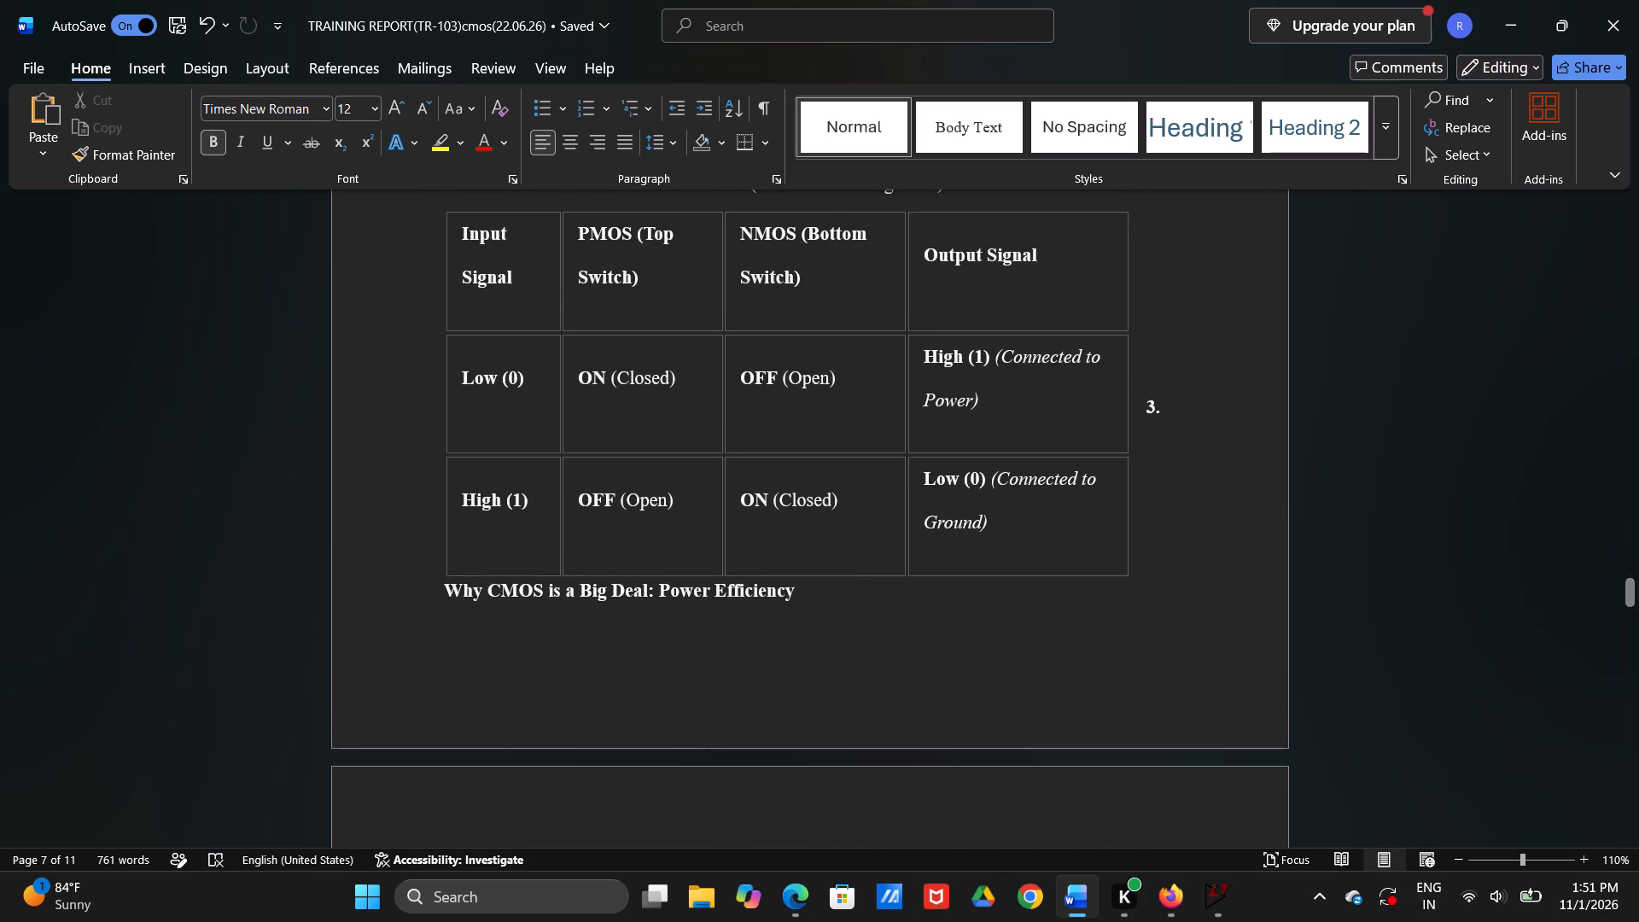
{"action": "key", "text": "Return"}
{"action": "key", "text": "Return"}
{"action": "key", "text": "Return"}
{"action": "key", "text": "Return"}
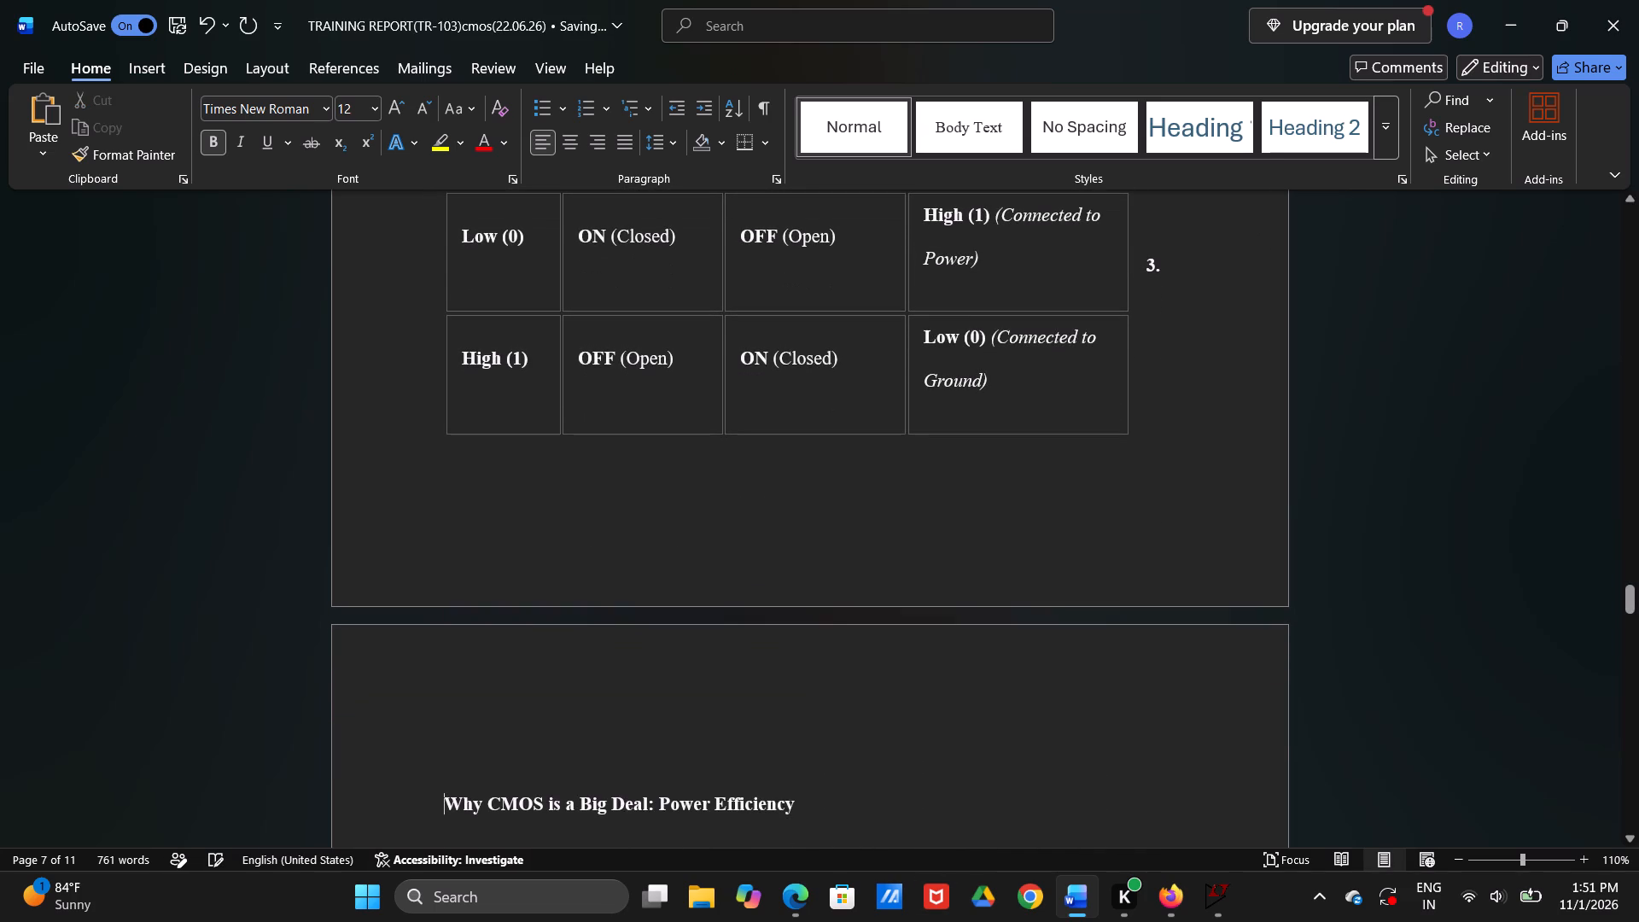
{"action": "key", "text": "BackSpace"}
{"action": "key", "text": "BackSpace"}
{"action": "key", "text": "Return"}
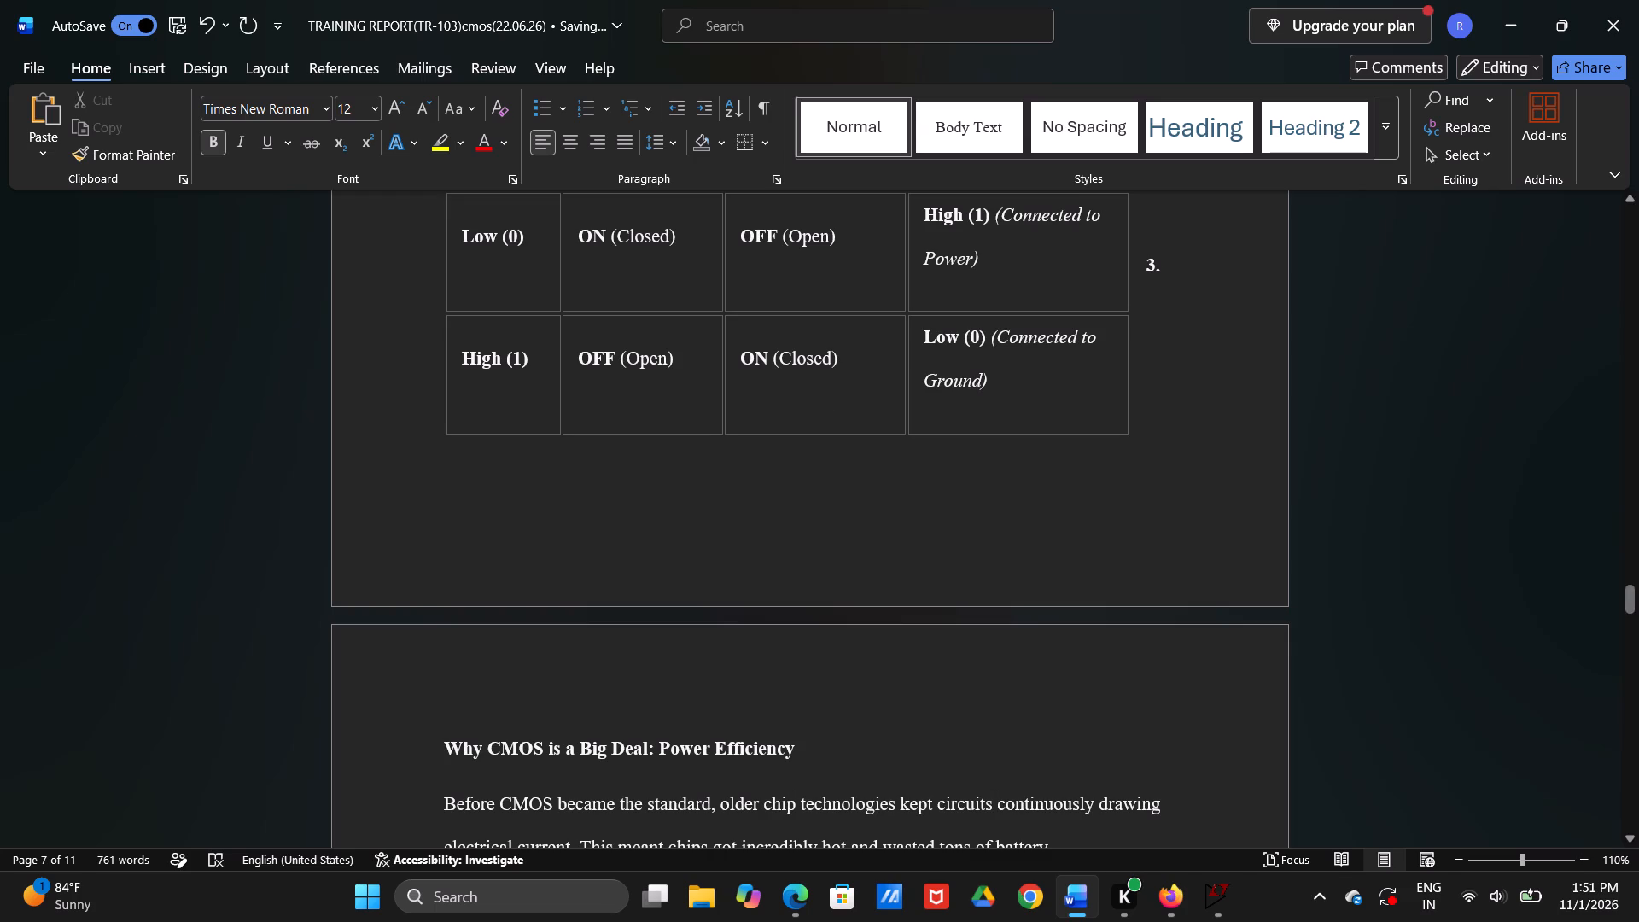
Cut the stray heading number "3." stranded beside the inverter truth table.
{"action": "scroll", "coordinate": [765, 488], "scroll_direction": "up", "scroll_amount": 2}
{"action": "scroll", "coordinate": [765, 488], "scroll_direction": "down", "scroll_amount": 1}
{"action": "scroll", "coordinate": [765, 488], "scroll_direction": "up", "scroll_amount": 2}
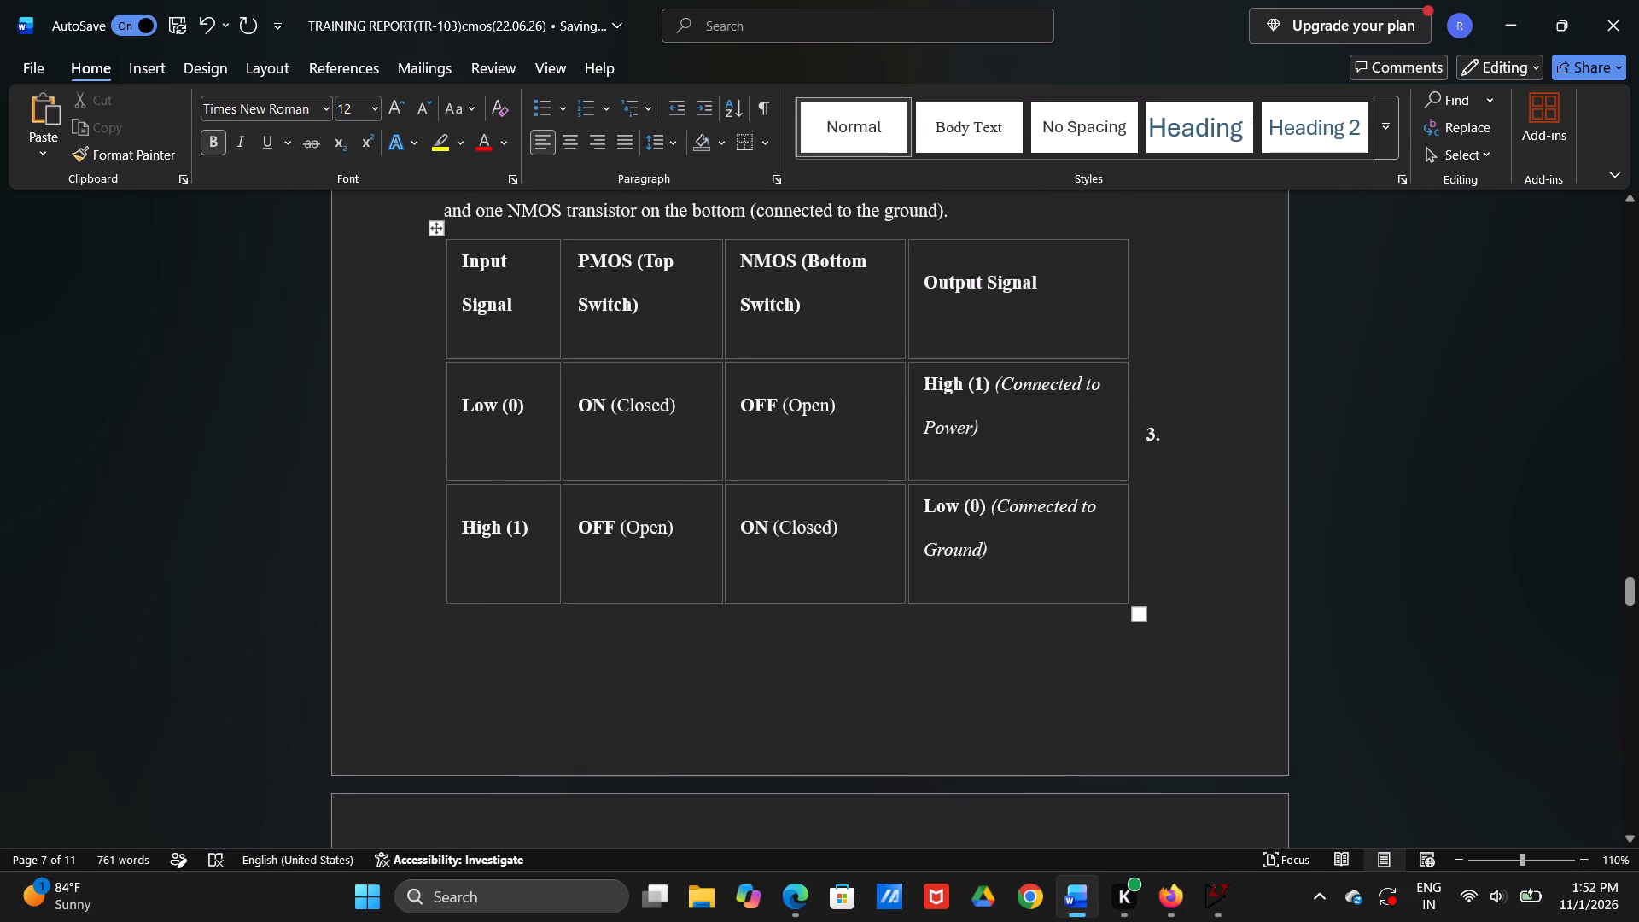
{"action": "left_click", "coordinate": [1140, 432]}
{"action": "left_click", "coordinate": [1142, 425]}
{"action": "left_click_drag", "start_coordinate": [1144, 440], "coordinate": [1177, 442]}
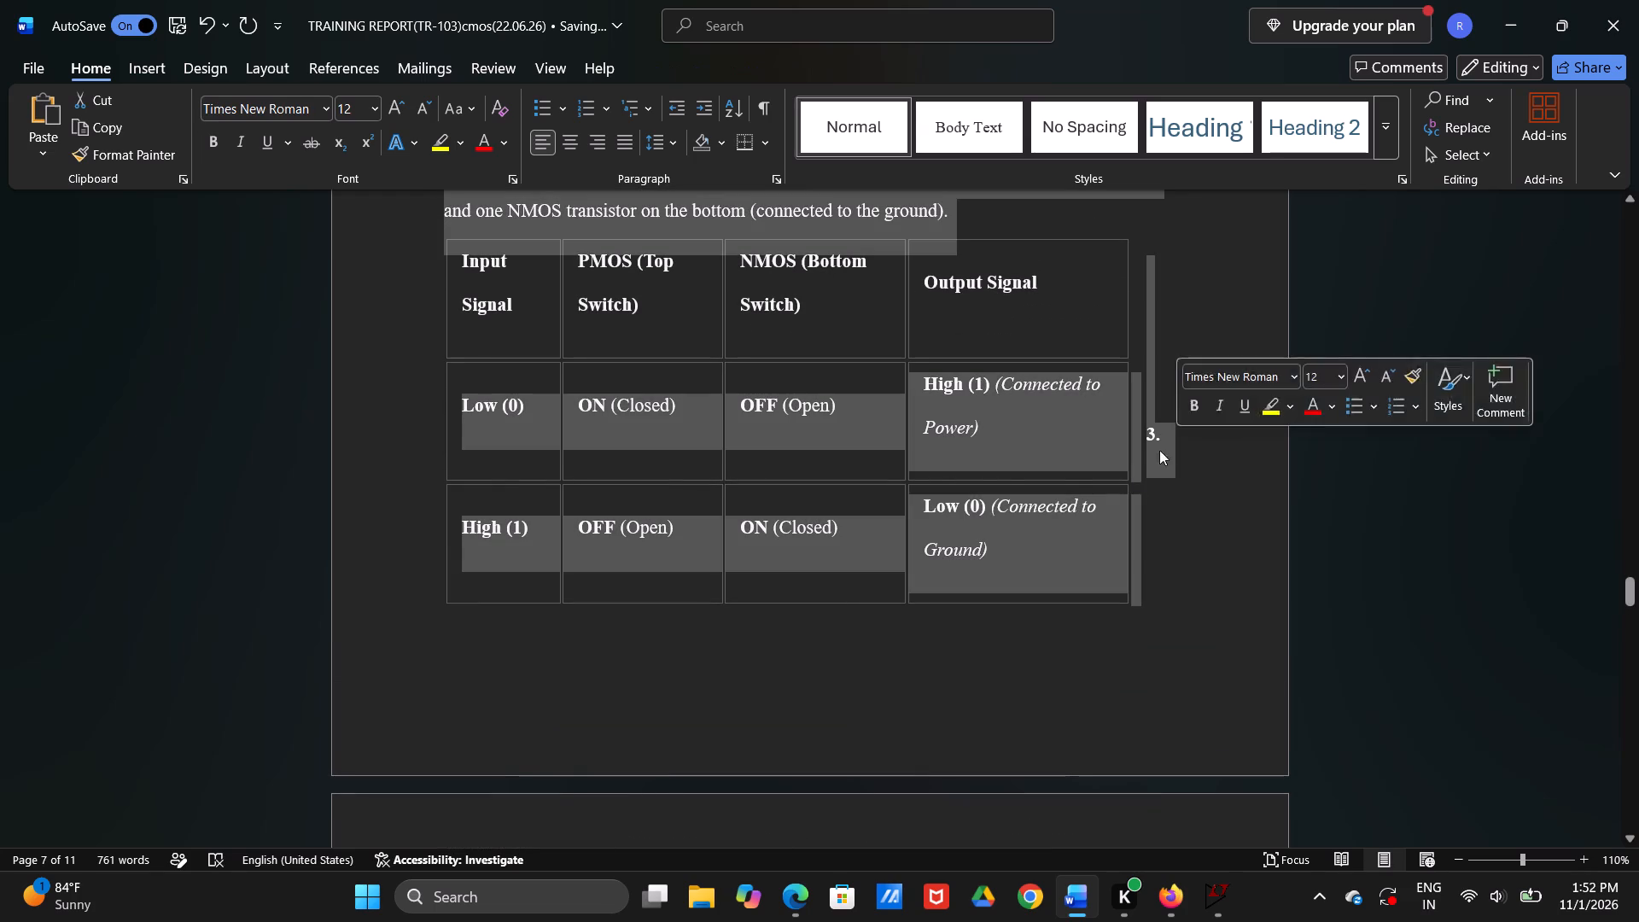
{"action": "left_click", "coordinate": [1164, 464]}
{"action": "left_click_drag", "start_coordinate": [1160, 437], "coordinate": [1141, 437]}
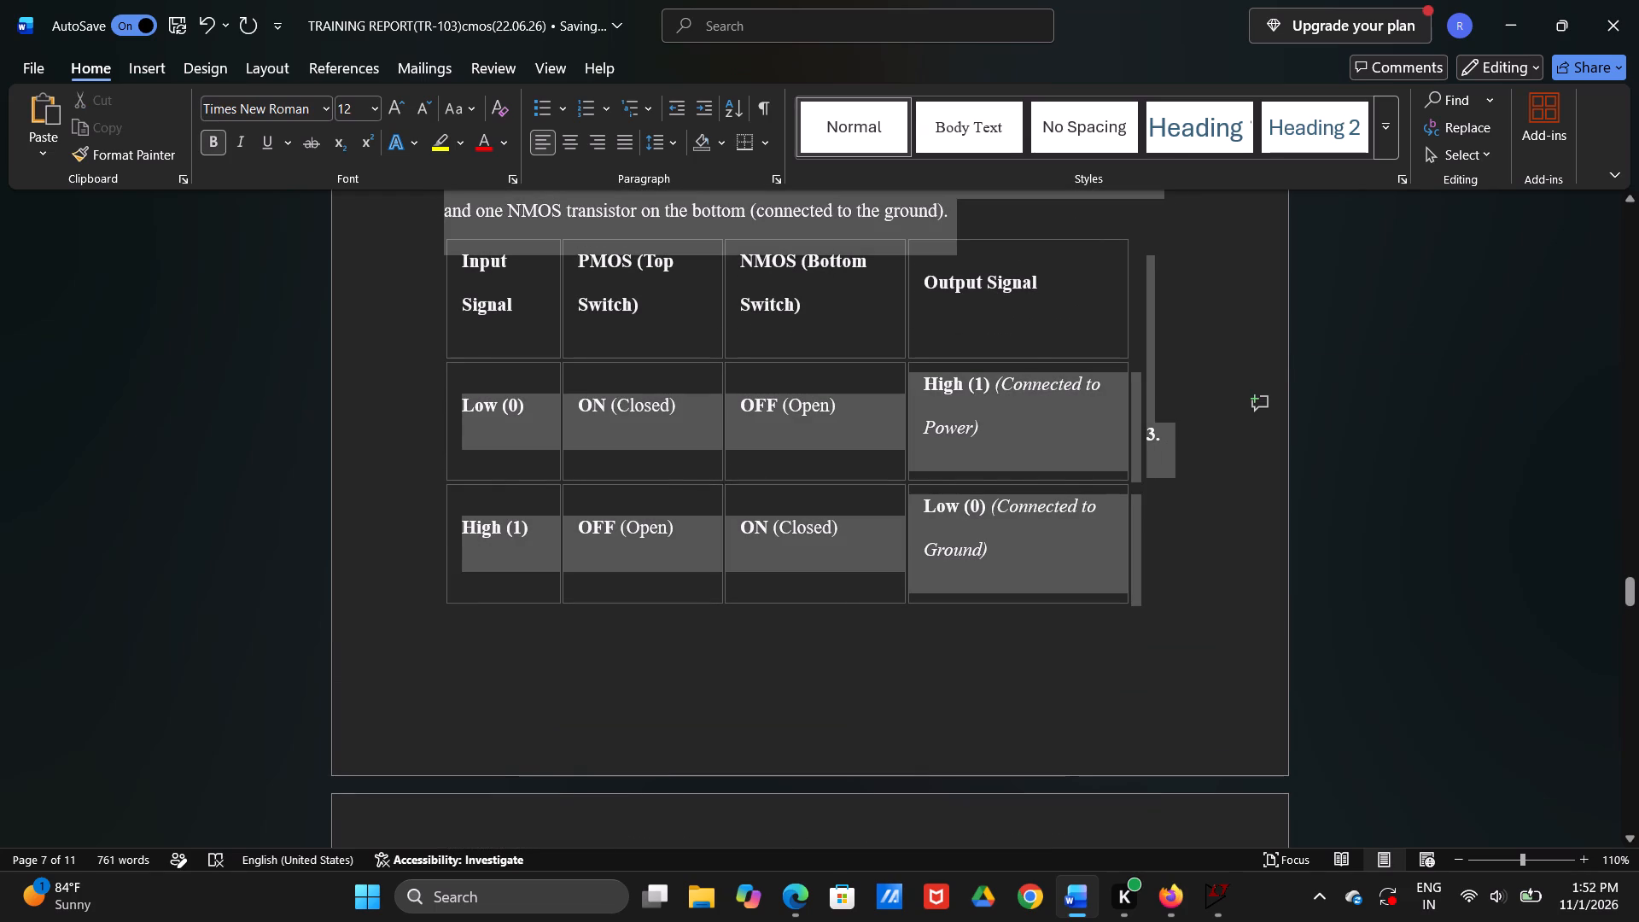
{"action": "left_click_drag", "start_coordinate": [1141, 437], "coordinate": [1150, 438]}
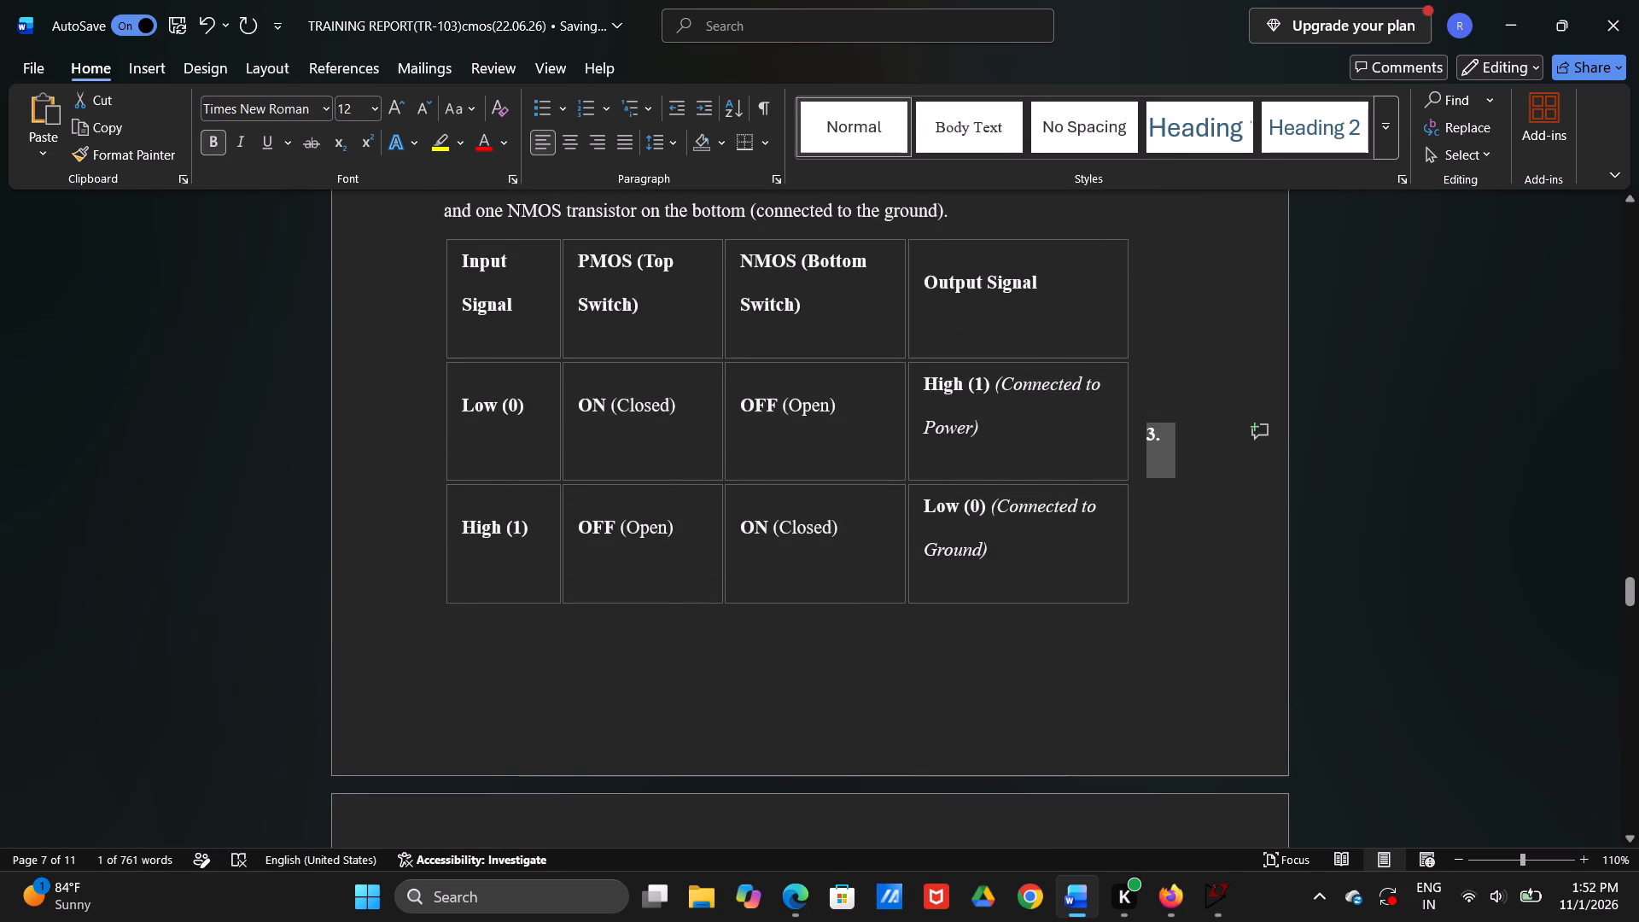
{"action": "key", "text": "ctrl+x"}
Push the heading "Why CMOS is a Big Deal: Power Efficiency" onto the next page and paste "3." directly in front of it.
{"action": "scroll", "coordinate": [962, 429], "scroll_direction": "down", "scroll_amount": 1}
{"action": "scroll", "coordinate": [955, 429], "scroll_direction": "up", "scroll_amount": 1}
{"action": "scroll", "coordinate": [941, 425], "scroll_direction": "down", "scroll_amount": 1}
{"action": "scroll", "coordinate": [460, 623], "scroll_direction": "down", "scroll_amount": 2}
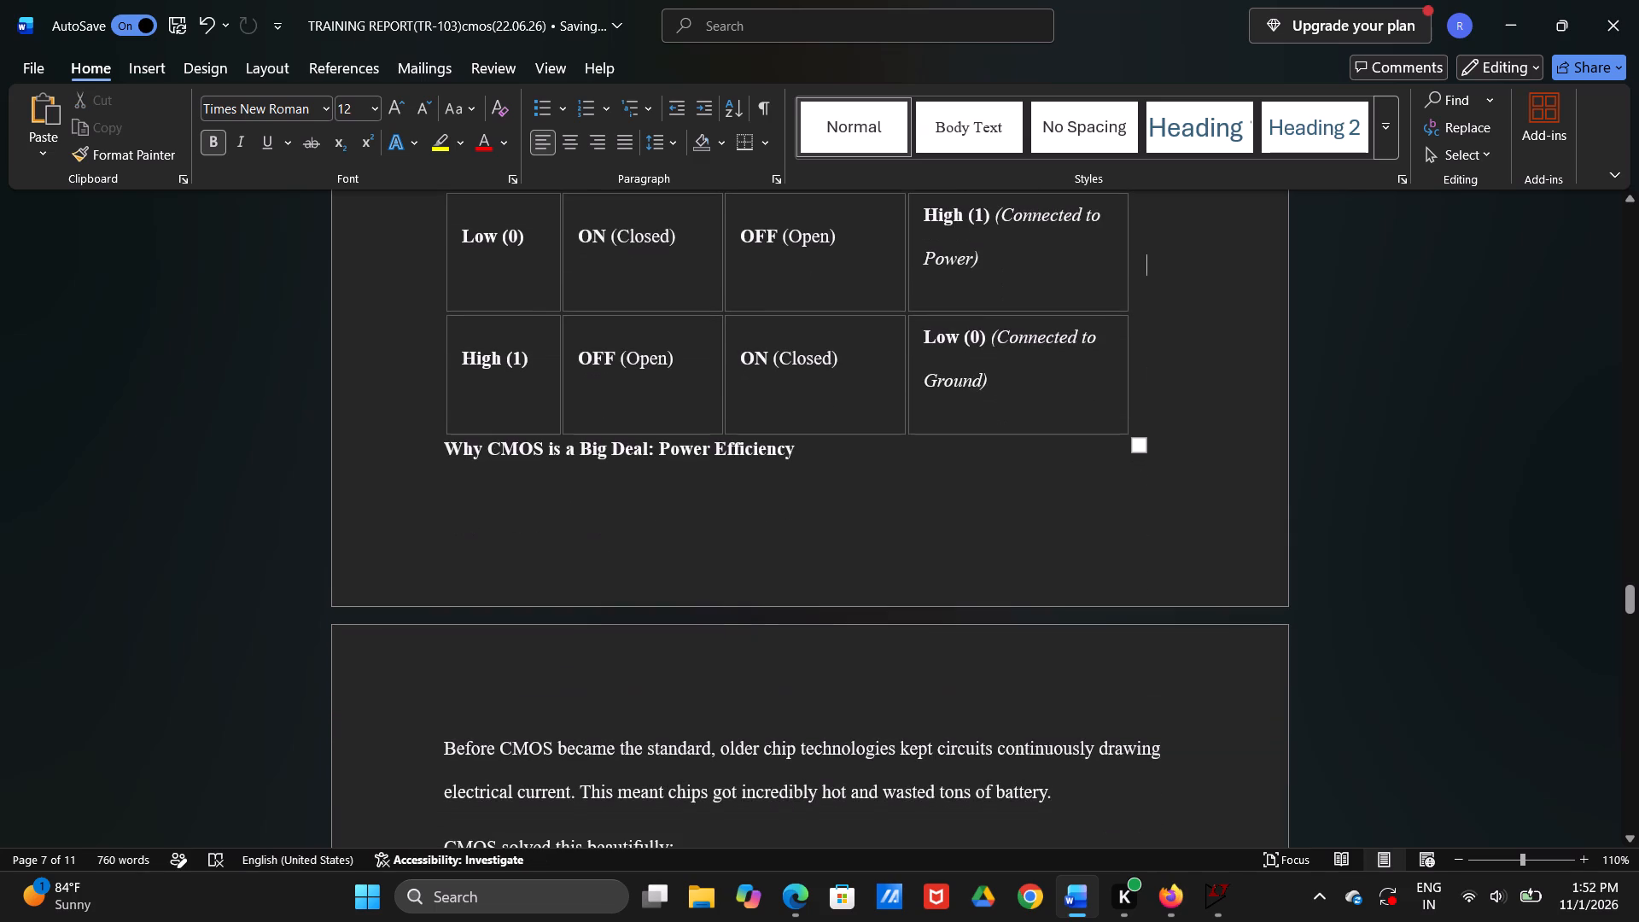
{"action": "left_click", "coordinate": [429, 455]}
{"action": "key", "text": "Return"}
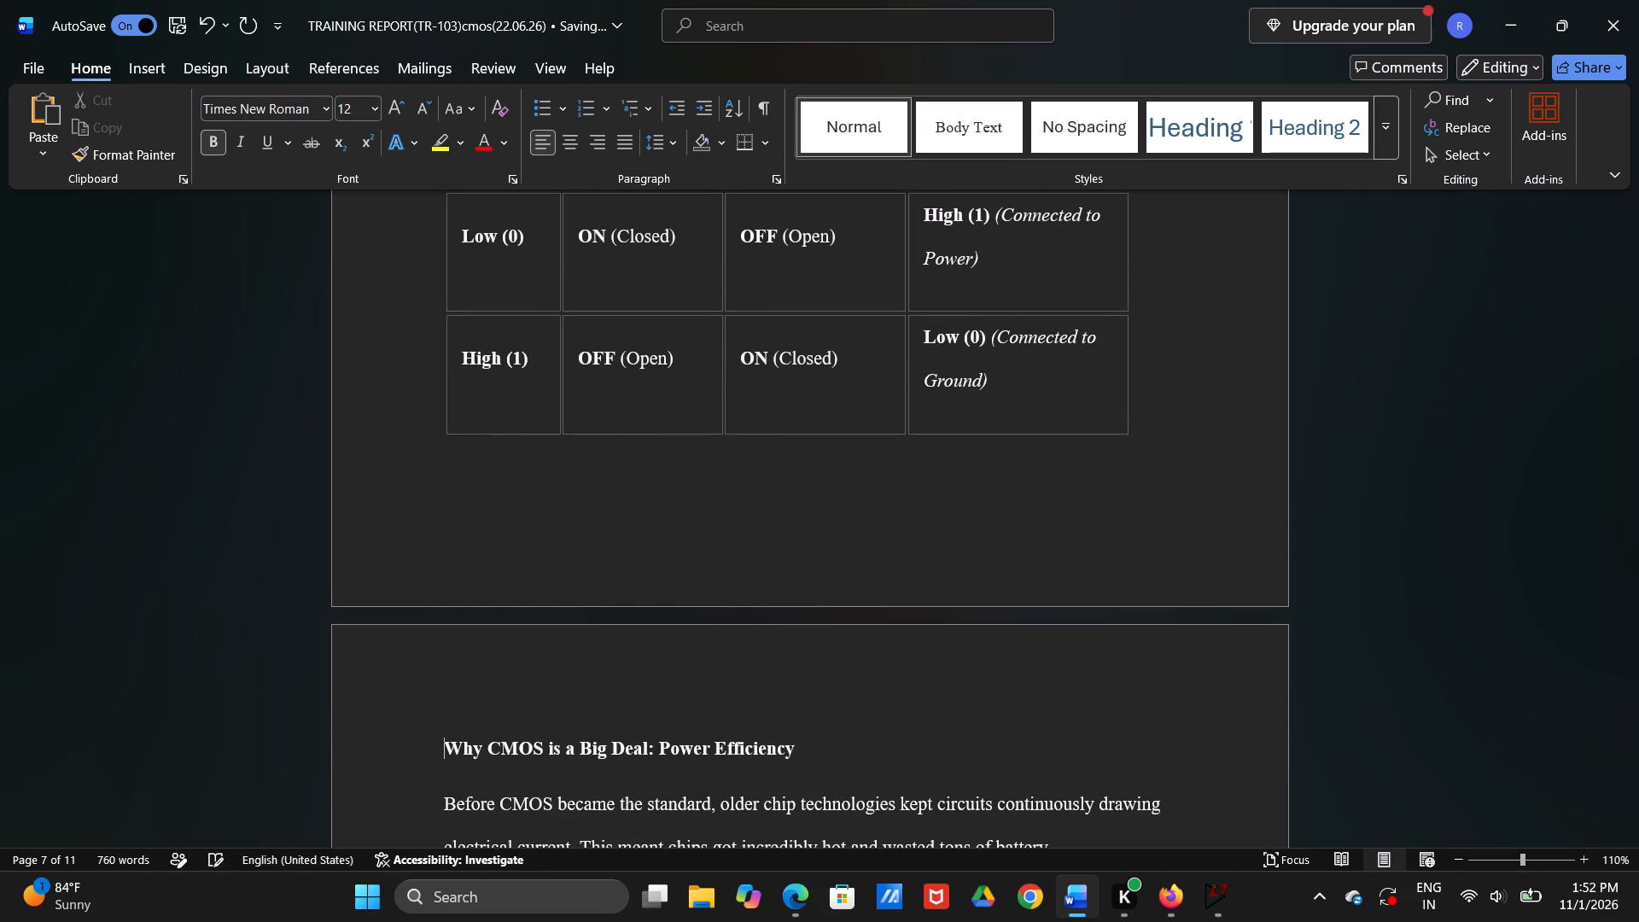
{"action": "key", "text": "ctrl+v"}
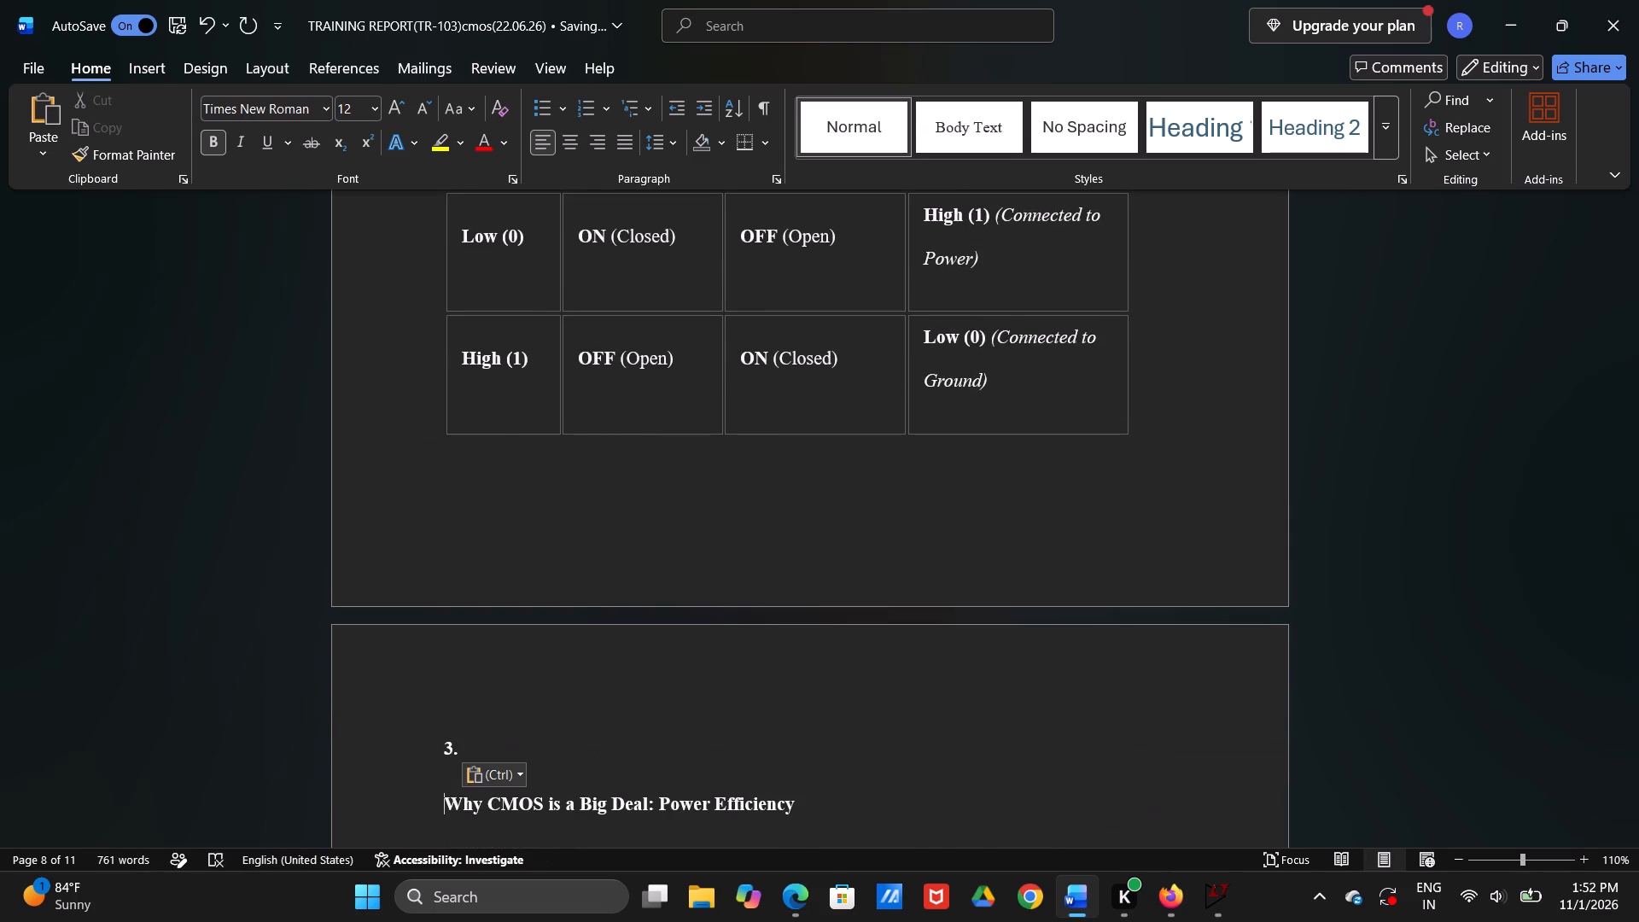
{"action": "key", "text": "BackSpace"}
Shrink the LTspice simulation figure of the simple PMOS transistor slightly and proportionally from its corner, under the Diagram heading.
{"action": "scroll", "coordinate": [449, 454], "scroll_direction": "up", "scroll_amount": 2}
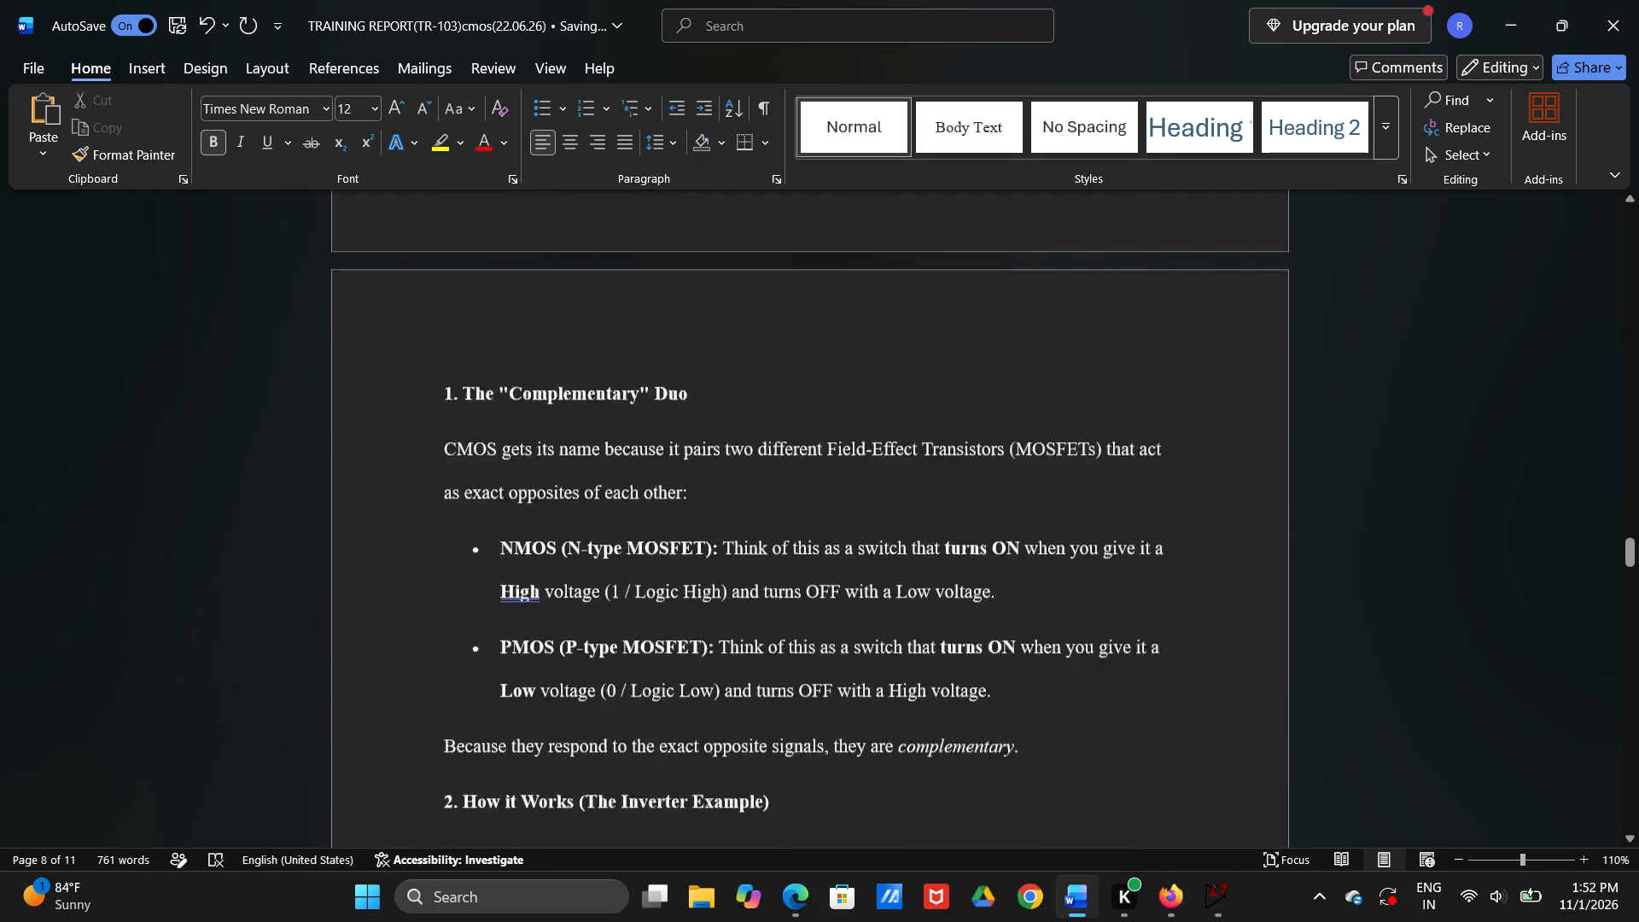
{"action": "scroll", "coordinate": [449, 454], "scroll_direction": "up", "scroll_amount": 3}
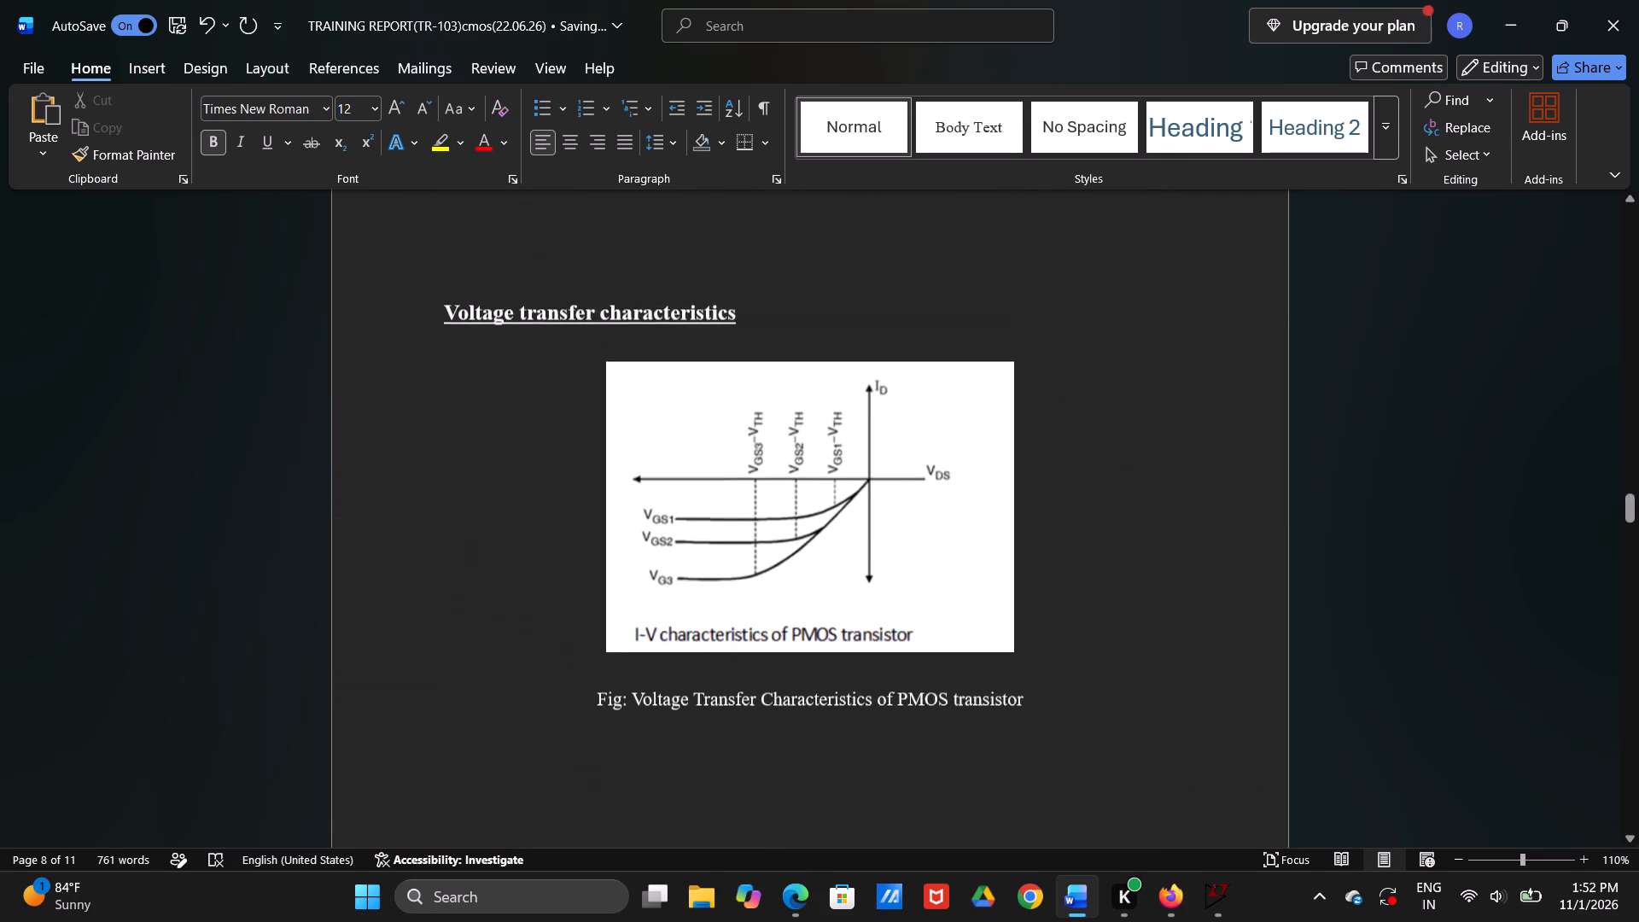
{"action": "scroll", "coordinate": [449, 454], "scroll_direction": "up", "scroll_amount": 3}
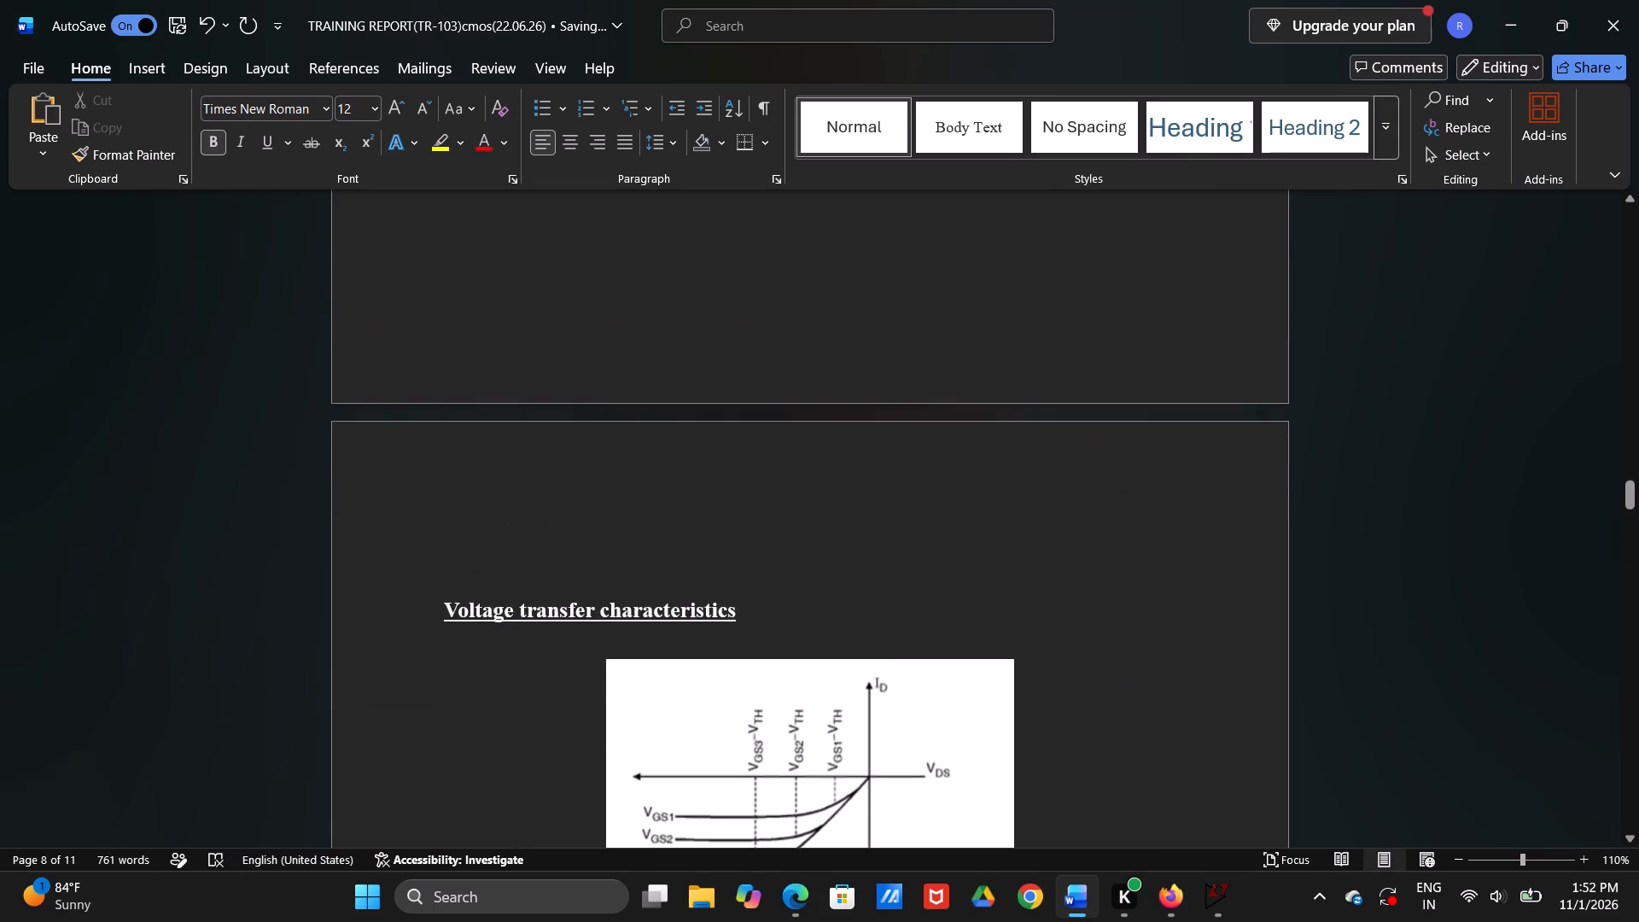
{"action": "scroll", "coordinate": [449, 454], "scroll_direction": "up", "scroll_amount": 3}
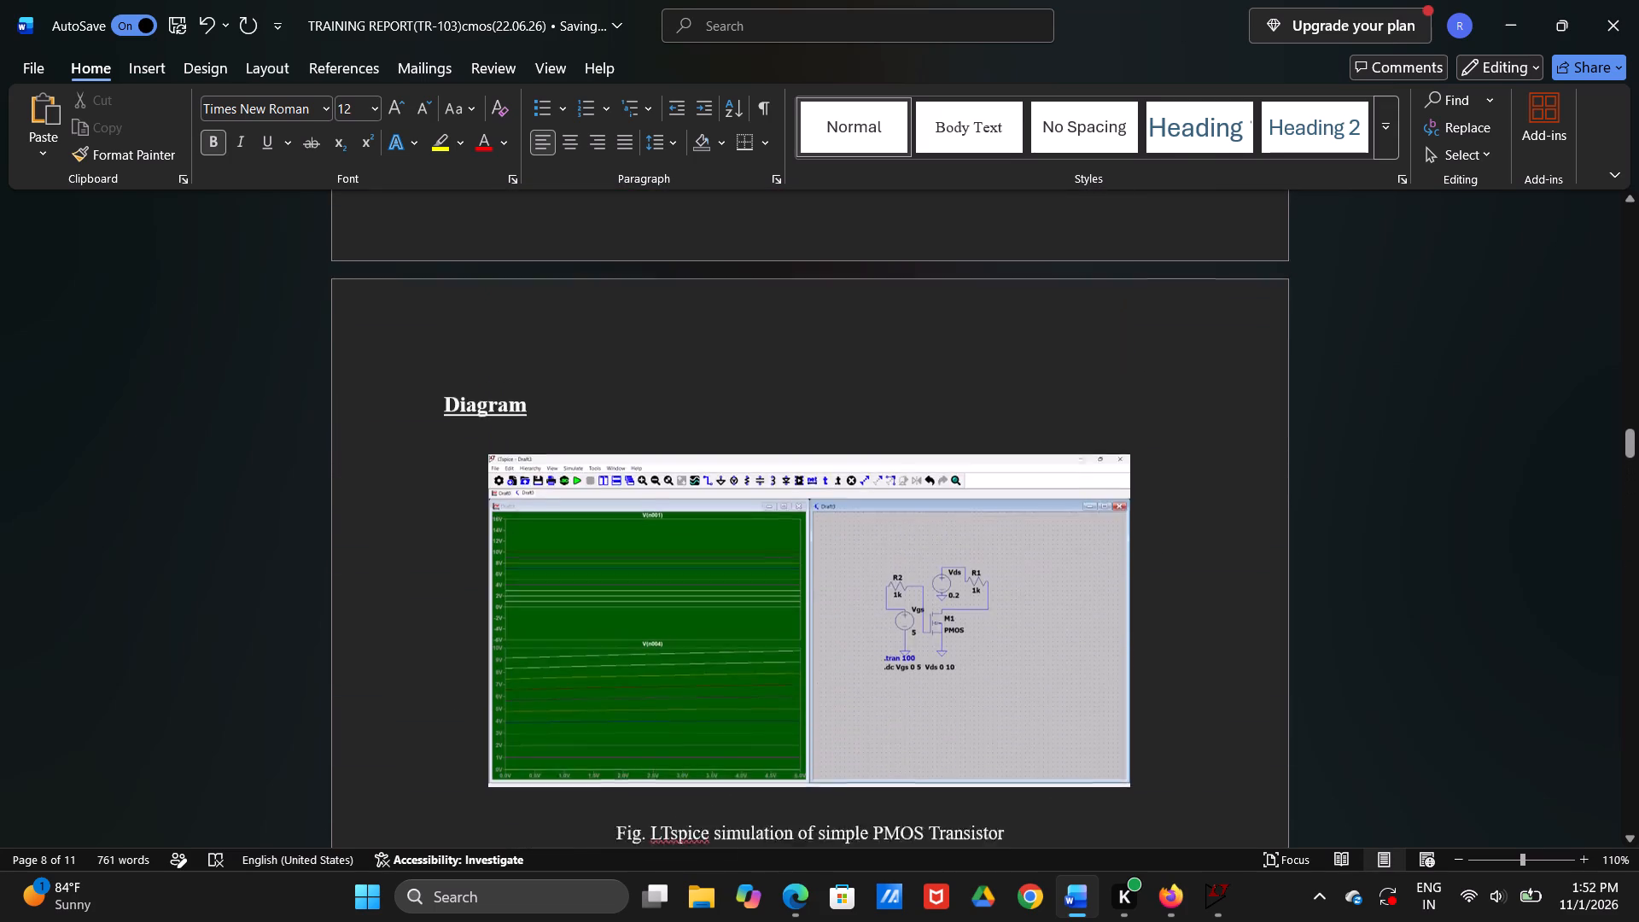
{"action": "scroll", "coordinate": [449, 454], "scroll_direction": "up", "scroll_amount": 1}
{"action": "scroll", "coordinate": [449, 454], "scroll_direction": "down", "scroll_amount": 1}
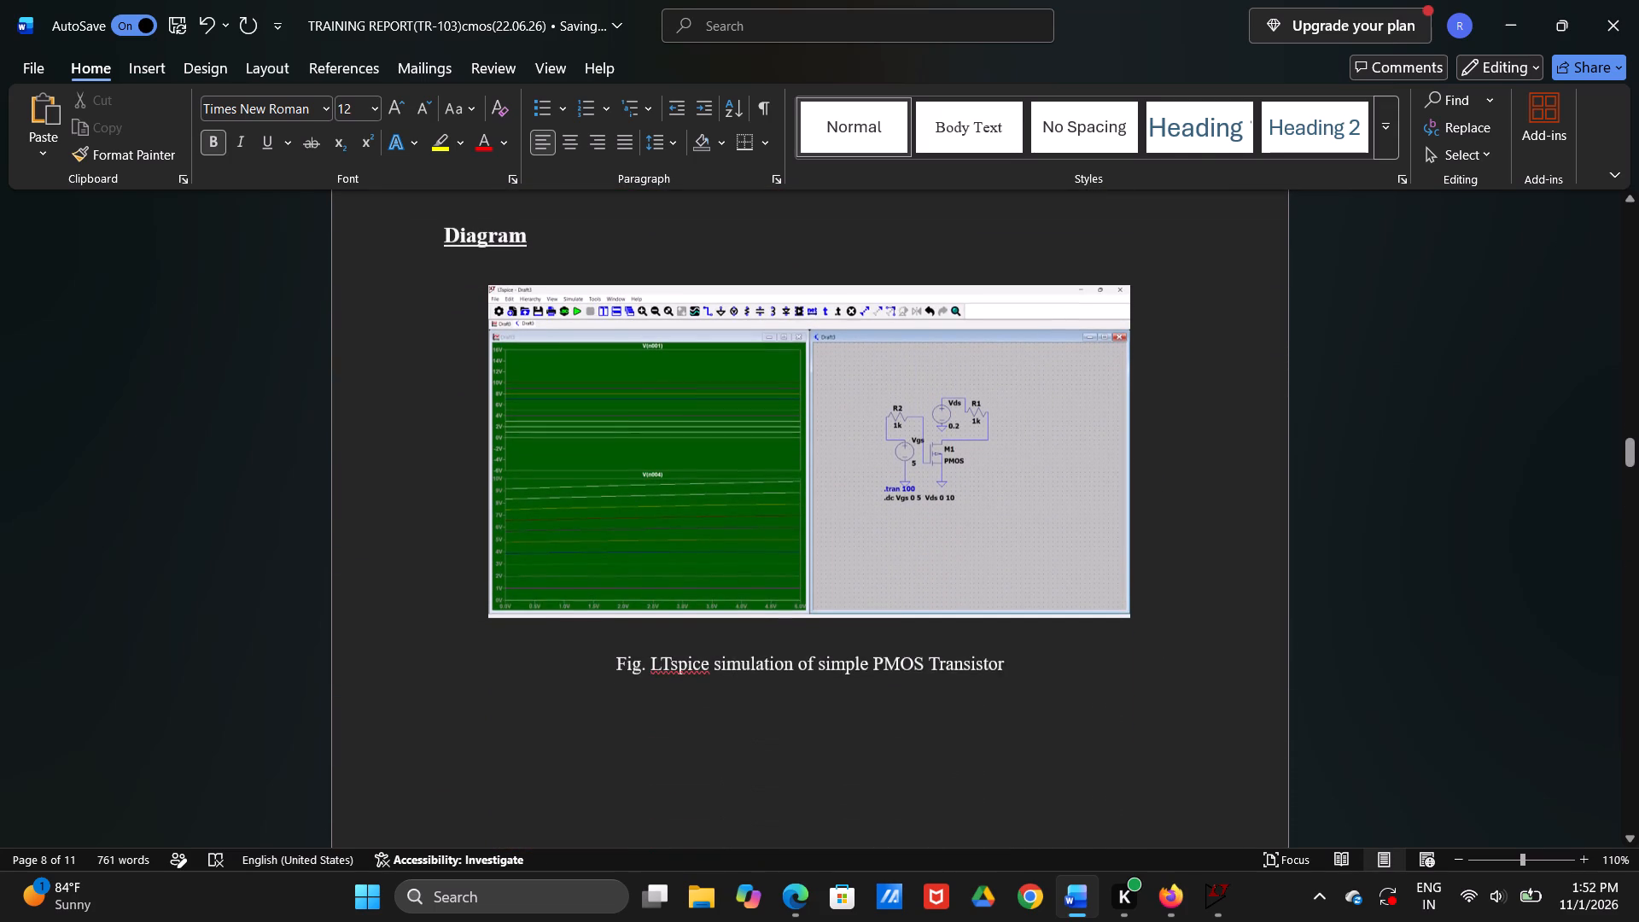
{"action": "left_click", "coordinate": [510, 455]}
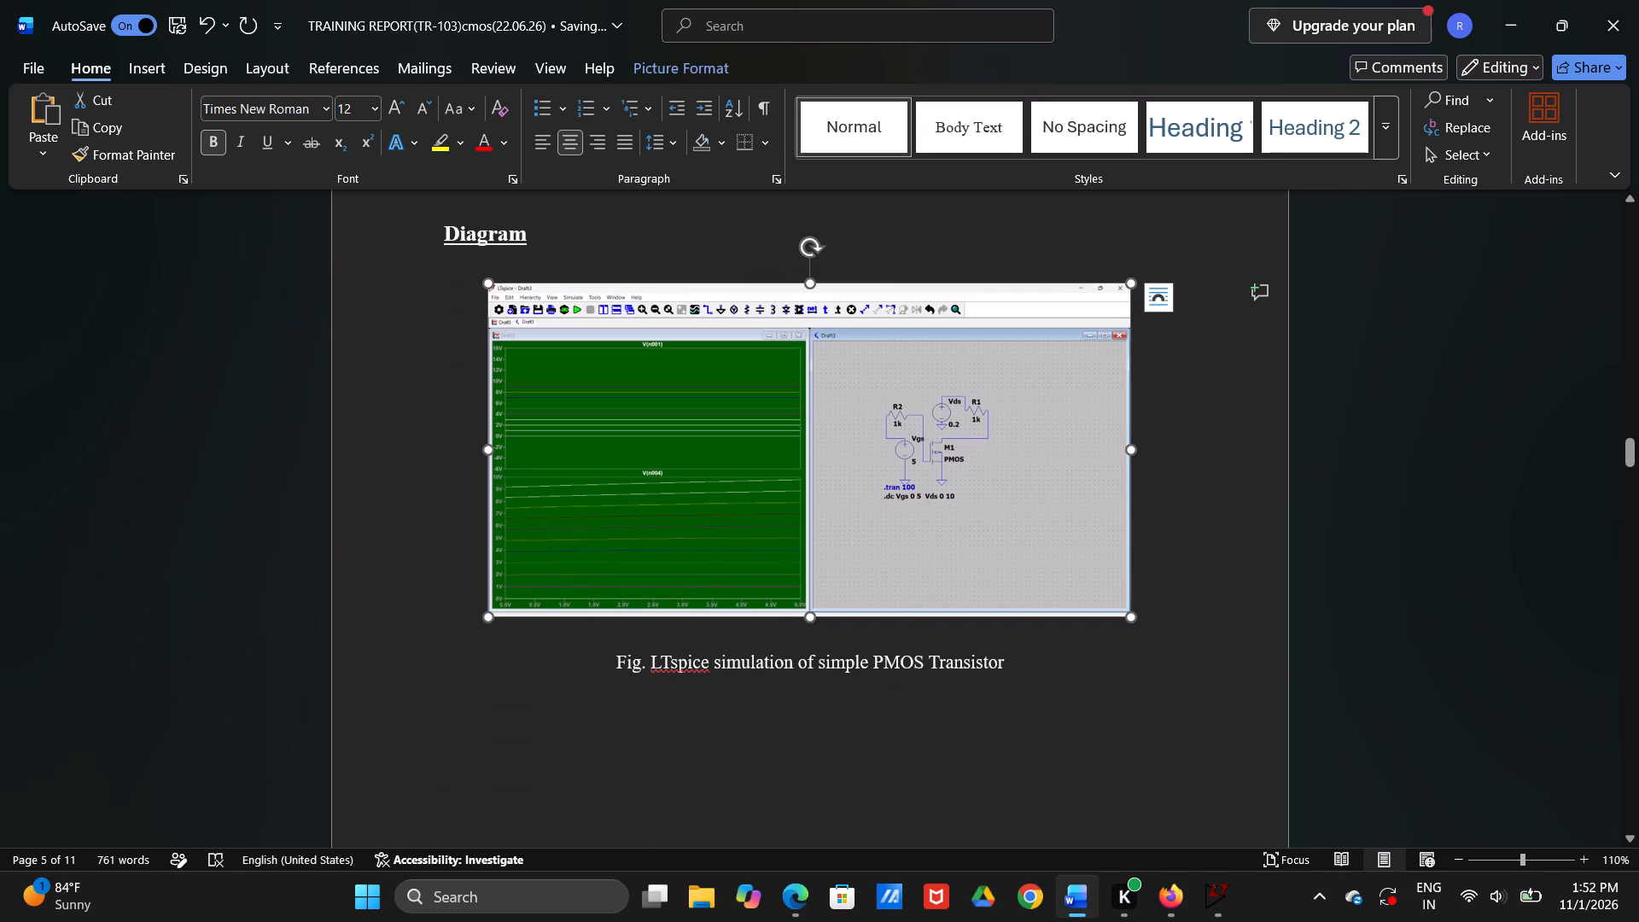
{"action": "left_click_drag", "start_coordinate": [1135, 620], "coordinate": [1028, 565]}
{"action": "scroll", "coordinate": [499, 516], "scroll_direction": "up", "scroll_amount": 1}
{"action": "scroll", "coordinate": [499, 516], "scroll_direction": "down", "scroll_amount": 3}
{"action": "scroll", "coordinate": [499, 516], "scroll_direction": "up", "scroll_amount": 1}
{"action": "scroll", "coordinate": [496, 515], "scroll_direction": "down", "scroll_amount": 1}
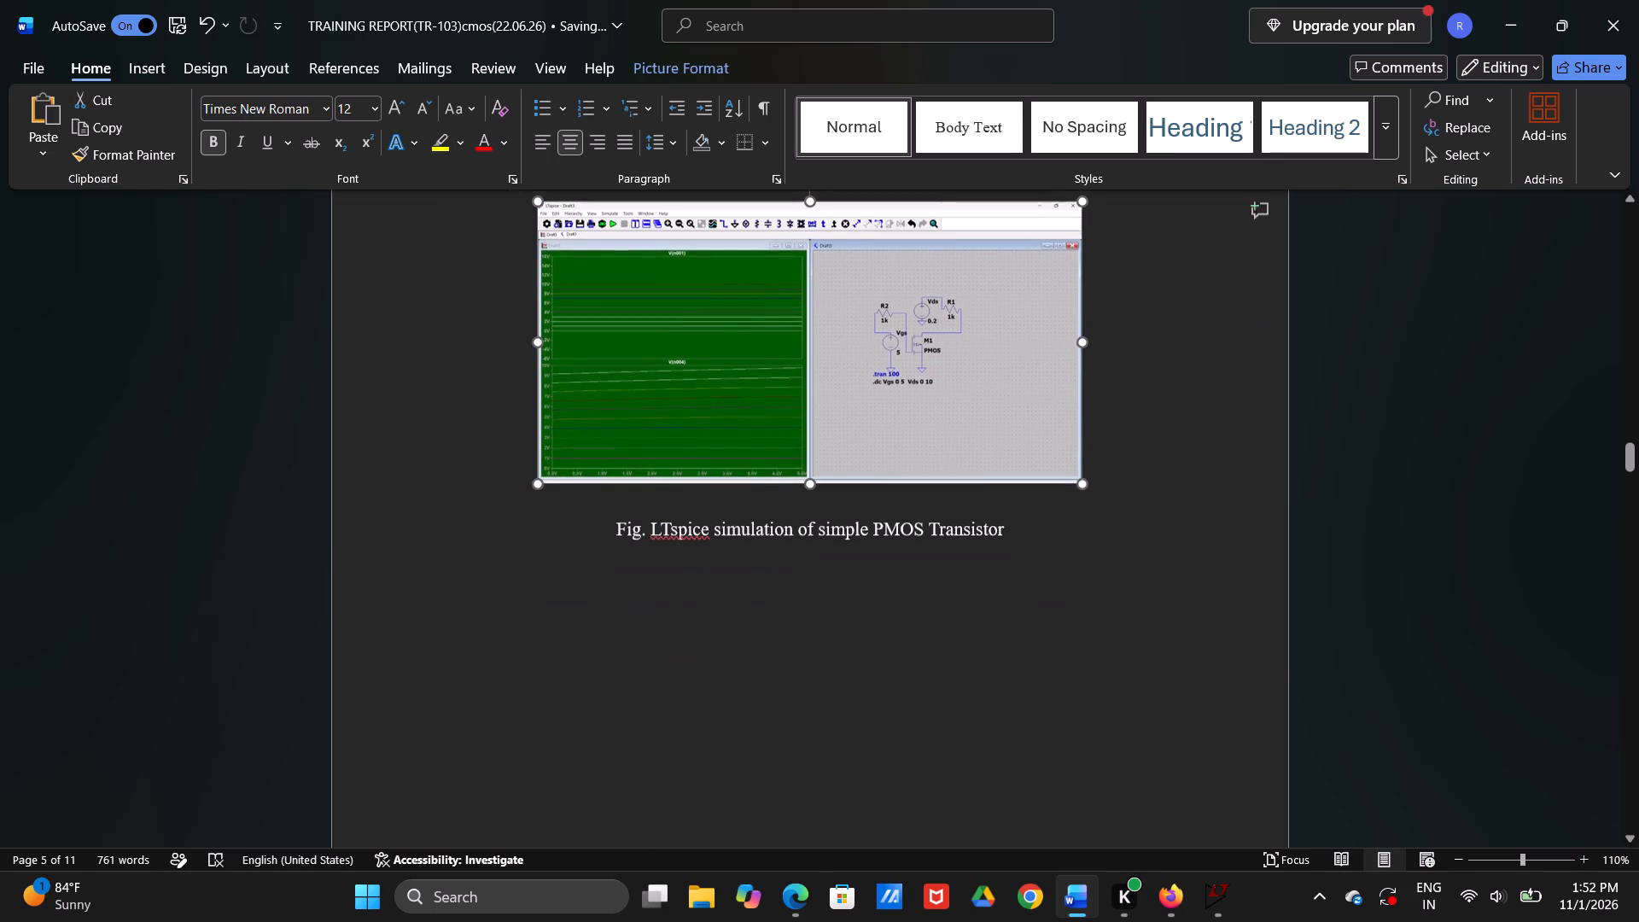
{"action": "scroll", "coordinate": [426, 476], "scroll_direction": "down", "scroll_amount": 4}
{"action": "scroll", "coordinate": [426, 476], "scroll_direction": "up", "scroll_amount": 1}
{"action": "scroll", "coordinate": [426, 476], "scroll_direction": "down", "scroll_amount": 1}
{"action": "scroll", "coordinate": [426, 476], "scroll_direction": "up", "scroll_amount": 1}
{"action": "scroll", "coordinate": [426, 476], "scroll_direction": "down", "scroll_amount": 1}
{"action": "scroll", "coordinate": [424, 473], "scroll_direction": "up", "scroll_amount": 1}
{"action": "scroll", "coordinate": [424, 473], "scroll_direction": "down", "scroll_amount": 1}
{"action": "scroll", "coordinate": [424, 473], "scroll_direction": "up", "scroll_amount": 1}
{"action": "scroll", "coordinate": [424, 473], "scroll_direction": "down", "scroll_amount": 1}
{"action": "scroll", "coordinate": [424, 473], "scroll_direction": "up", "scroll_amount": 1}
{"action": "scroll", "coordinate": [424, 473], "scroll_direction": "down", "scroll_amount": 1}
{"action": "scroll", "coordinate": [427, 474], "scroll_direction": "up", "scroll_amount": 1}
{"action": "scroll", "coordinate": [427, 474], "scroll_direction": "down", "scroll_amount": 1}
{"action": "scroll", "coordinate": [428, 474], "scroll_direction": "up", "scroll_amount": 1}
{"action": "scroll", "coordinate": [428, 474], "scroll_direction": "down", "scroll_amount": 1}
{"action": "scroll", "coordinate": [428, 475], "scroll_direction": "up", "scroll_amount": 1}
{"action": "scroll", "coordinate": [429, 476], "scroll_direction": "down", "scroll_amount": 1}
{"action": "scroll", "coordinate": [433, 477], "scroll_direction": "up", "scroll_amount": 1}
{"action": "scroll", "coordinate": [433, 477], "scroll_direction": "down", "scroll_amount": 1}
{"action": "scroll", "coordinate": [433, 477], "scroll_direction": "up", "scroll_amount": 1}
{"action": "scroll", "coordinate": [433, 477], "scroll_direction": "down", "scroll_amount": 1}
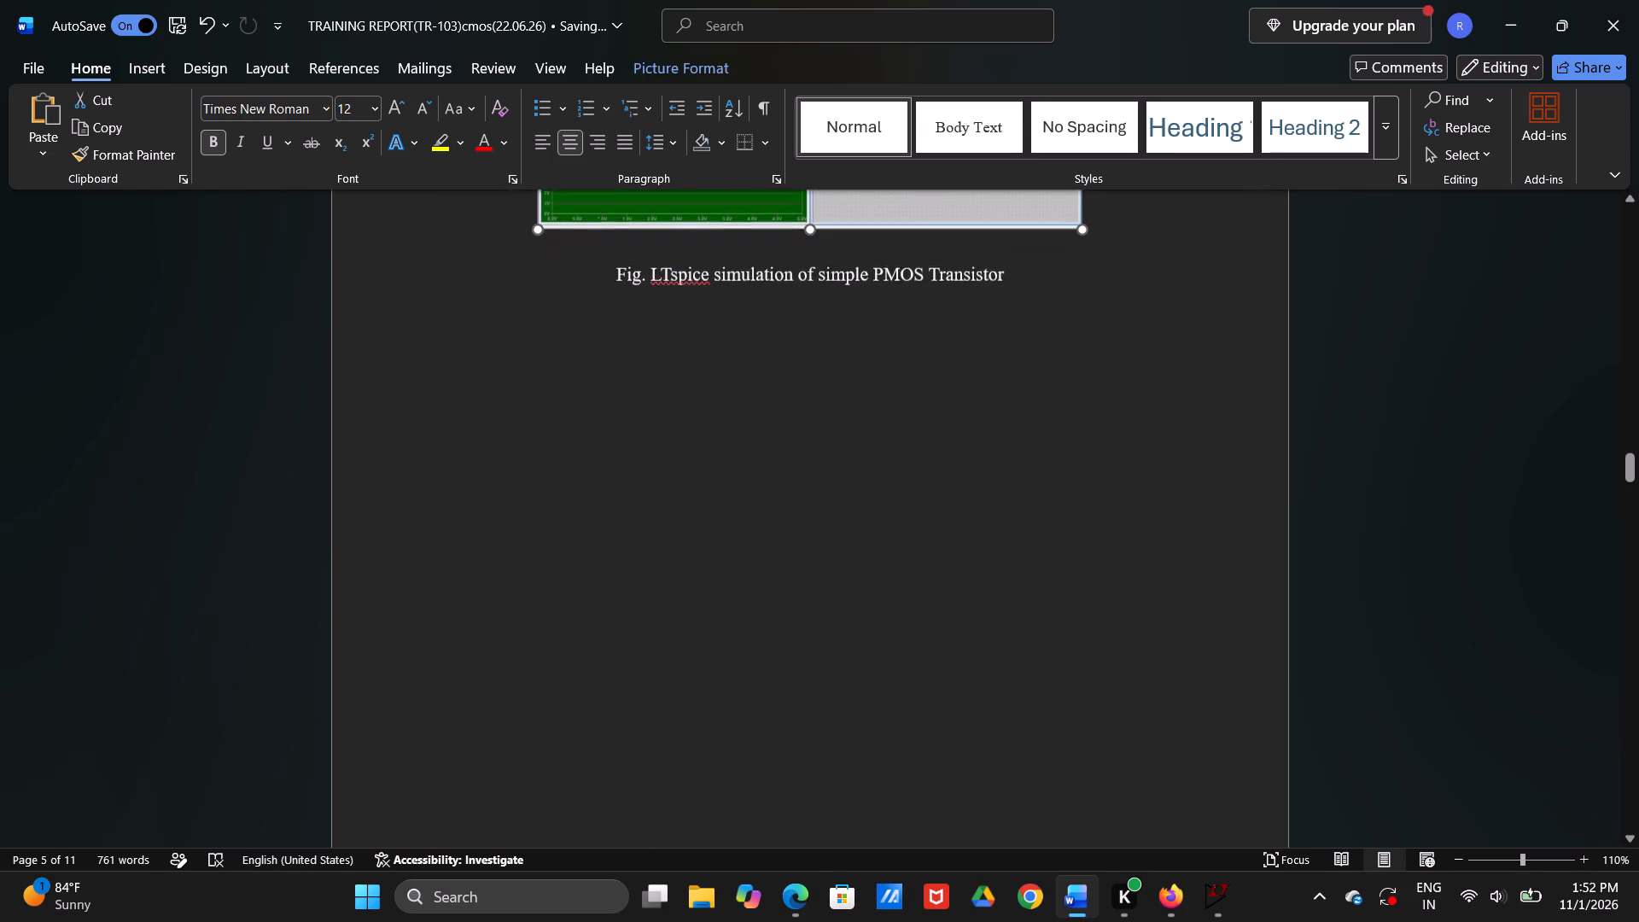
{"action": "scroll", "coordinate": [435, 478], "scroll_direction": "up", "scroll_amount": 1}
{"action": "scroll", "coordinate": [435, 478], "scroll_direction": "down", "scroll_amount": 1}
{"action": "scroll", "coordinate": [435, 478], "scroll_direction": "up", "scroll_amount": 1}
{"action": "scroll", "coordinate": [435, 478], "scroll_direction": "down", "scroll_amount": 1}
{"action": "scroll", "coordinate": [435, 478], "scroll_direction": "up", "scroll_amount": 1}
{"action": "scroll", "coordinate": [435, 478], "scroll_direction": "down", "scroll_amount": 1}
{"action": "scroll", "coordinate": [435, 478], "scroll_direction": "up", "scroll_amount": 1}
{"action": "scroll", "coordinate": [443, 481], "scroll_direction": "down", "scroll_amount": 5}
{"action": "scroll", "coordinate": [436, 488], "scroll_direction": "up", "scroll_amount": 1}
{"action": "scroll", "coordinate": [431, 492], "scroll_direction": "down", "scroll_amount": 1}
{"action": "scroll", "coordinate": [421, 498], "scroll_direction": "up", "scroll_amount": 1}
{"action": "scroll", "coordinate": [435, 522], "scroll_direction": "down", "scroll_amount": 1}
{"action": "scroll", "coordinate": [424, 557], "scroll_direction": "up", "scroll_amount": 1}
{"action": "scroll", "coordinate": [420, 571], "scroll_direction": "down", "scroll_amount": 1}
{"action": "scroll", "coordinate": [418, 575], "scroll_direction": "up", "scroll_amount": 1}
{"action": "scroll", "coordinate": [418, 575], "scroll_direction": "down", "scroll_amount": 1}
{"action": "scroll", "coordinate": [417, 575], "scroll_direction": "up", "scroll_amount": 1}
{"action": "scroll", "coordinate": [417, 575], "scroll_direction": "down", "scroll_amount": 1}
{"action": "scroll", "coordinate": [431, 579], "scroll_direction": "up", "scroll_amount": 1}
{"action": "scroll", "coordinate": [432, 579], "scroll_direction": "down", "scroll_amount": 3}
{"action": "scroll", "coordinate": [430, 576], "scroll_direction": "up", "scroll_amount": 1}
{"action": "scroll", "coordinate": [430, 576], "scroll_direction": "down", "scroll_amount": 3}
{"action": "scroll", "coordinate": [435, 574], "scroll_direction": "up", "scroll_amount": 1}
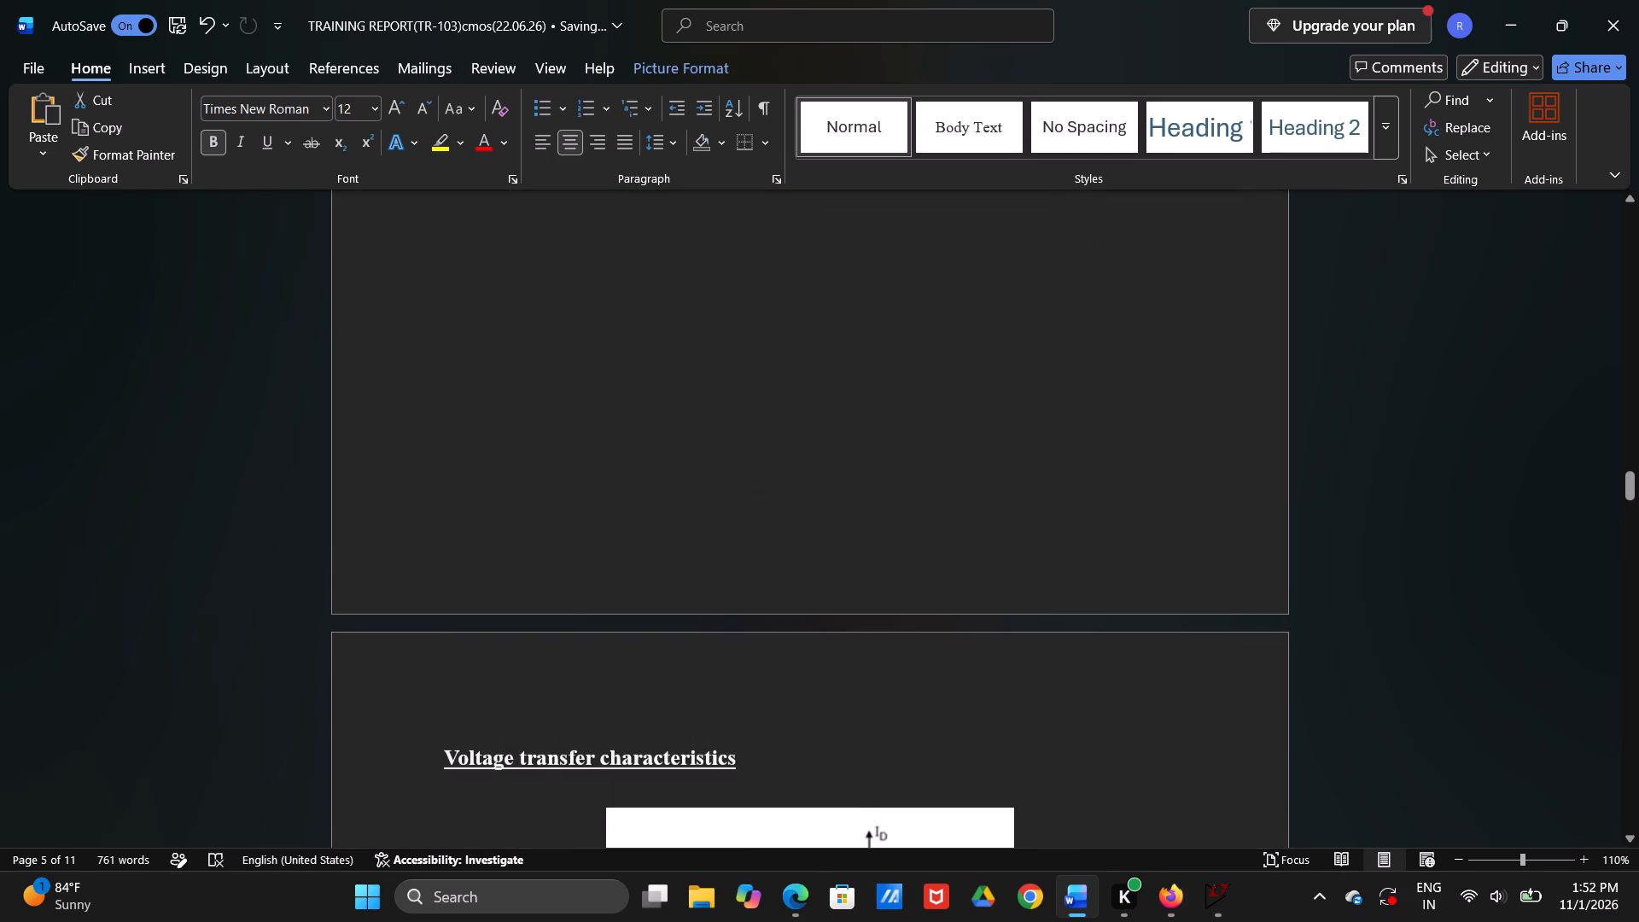
Remove the surplus blank paragraphs above "Voltage transfer characteristics" so the heading follows closely below the PMOS simulation figure's caption.
{"action": "left_click", "coordinate": [440, 729]}
{"action": "left_click", "coordinate": [438, 741]}
{"action": "key", "text": "BackSpace"}
{"action": "key", "text": "BackSpace"}
{"action": "key", "text": "BackSpace"}
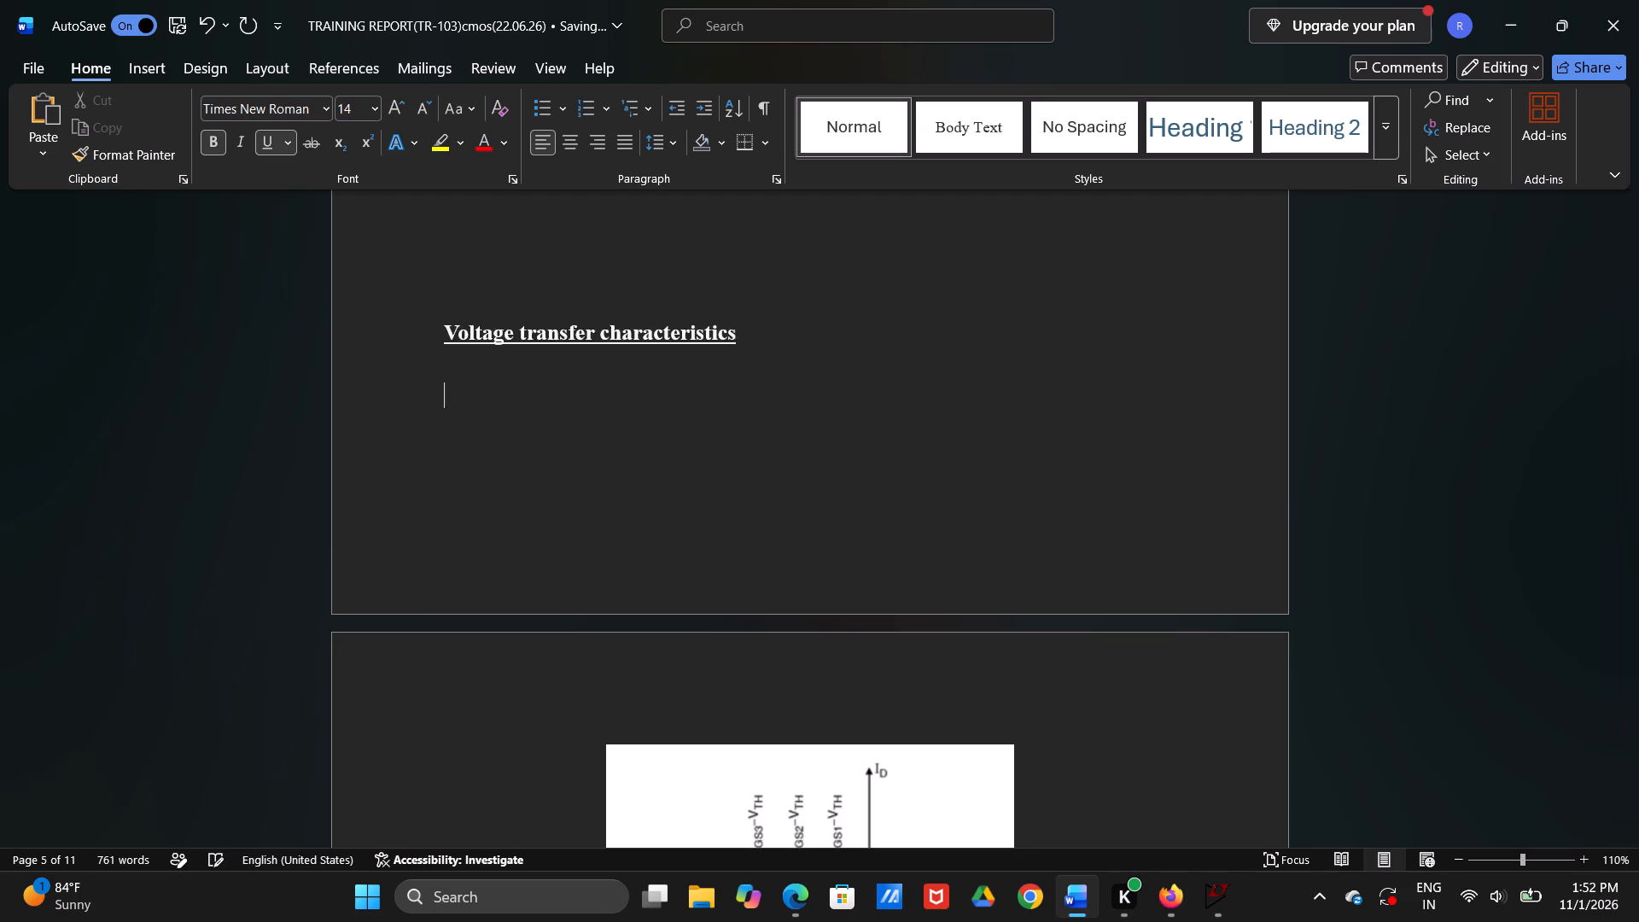
{"action": "key", "text": "BackSpace"}
{"action": "key", "text": "BackSpace"}
{"action": "key", "text": "BackSpace"}
{"action": "key", "text": "BackSpace"}
{"action": "key", "text": "BackSpace"}
{"action": "scroll", "coordinate": [435, 739], "scroll_direction": "up", "scroll_amount": 2}
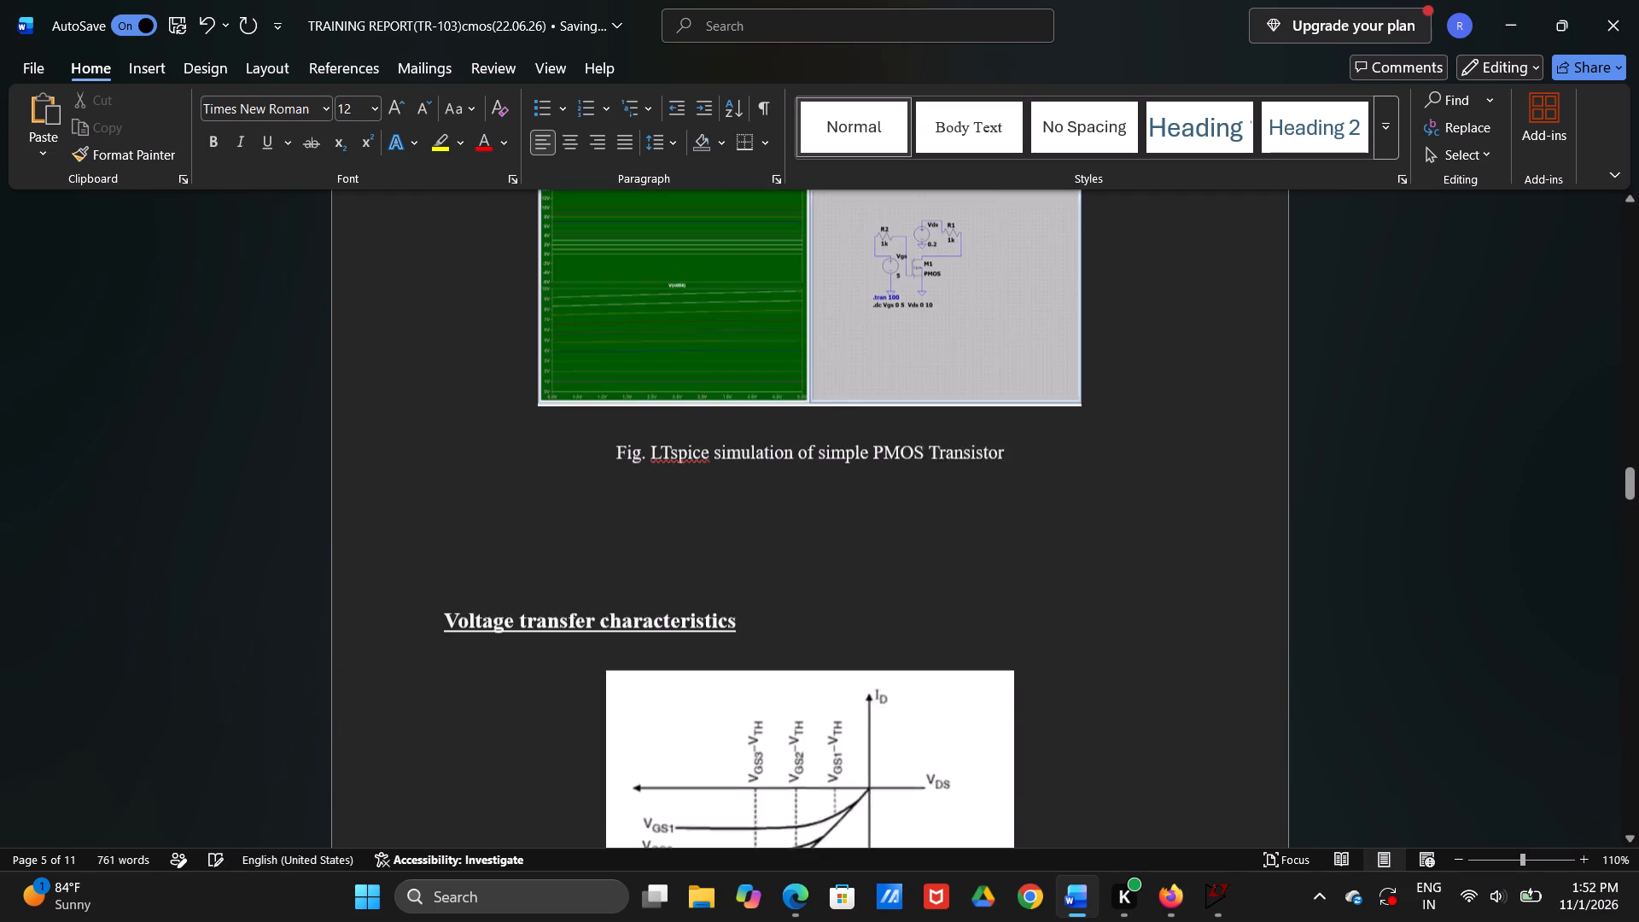
{"action": "key", "text": "BackSpace"}
{"action": "key", "text": "BackSpace"}
{"action": "key", "text": "Return"}
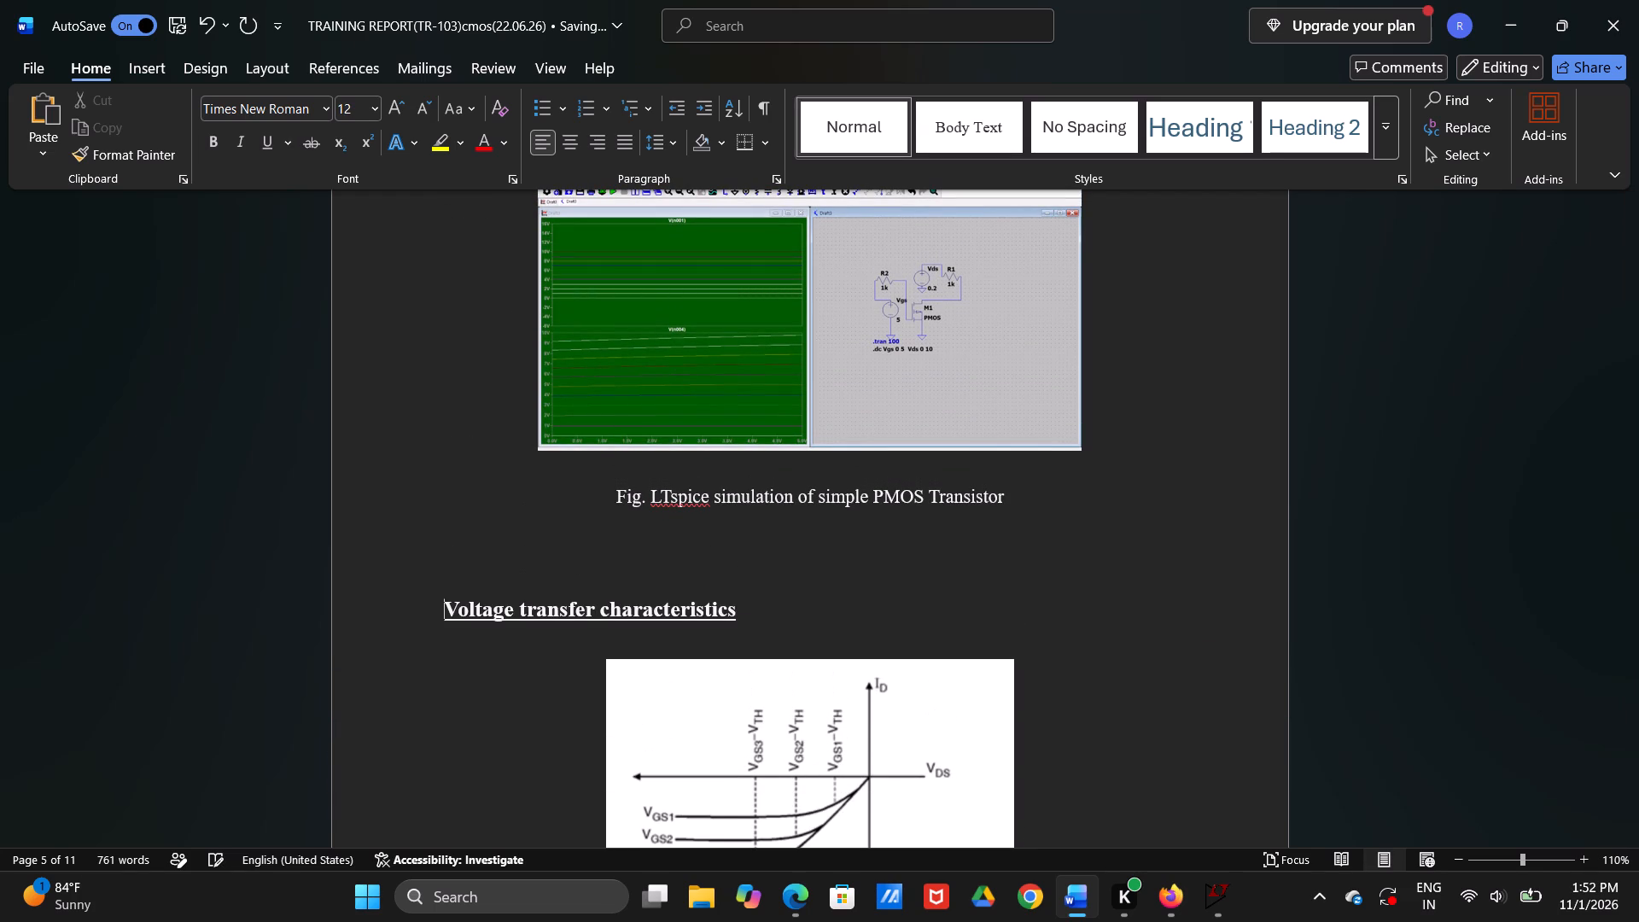
Review the report's layout from the cover page through the opening of the "PMOS Transistor explanation" section.
{"action": "scroll", "coordinate": [435, 739], "scroll_direction": "up", "scroll_amount": 3}
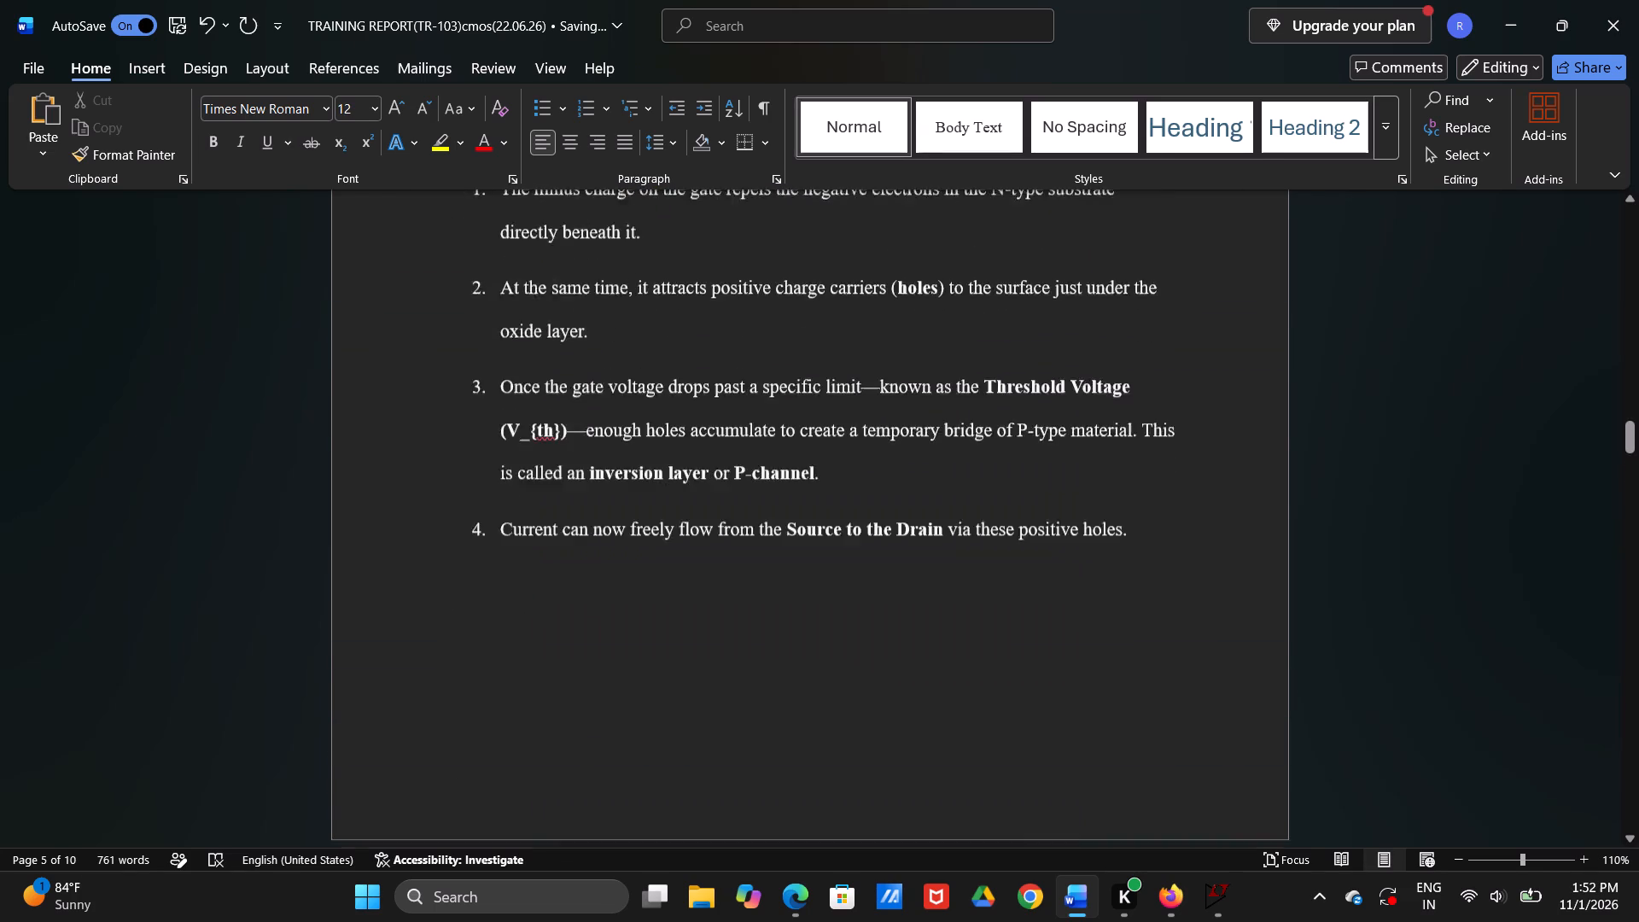
{"action": "scroll", "coordinate": [435, 739], "scroll_direction": "up", "scroll_amount": 5}
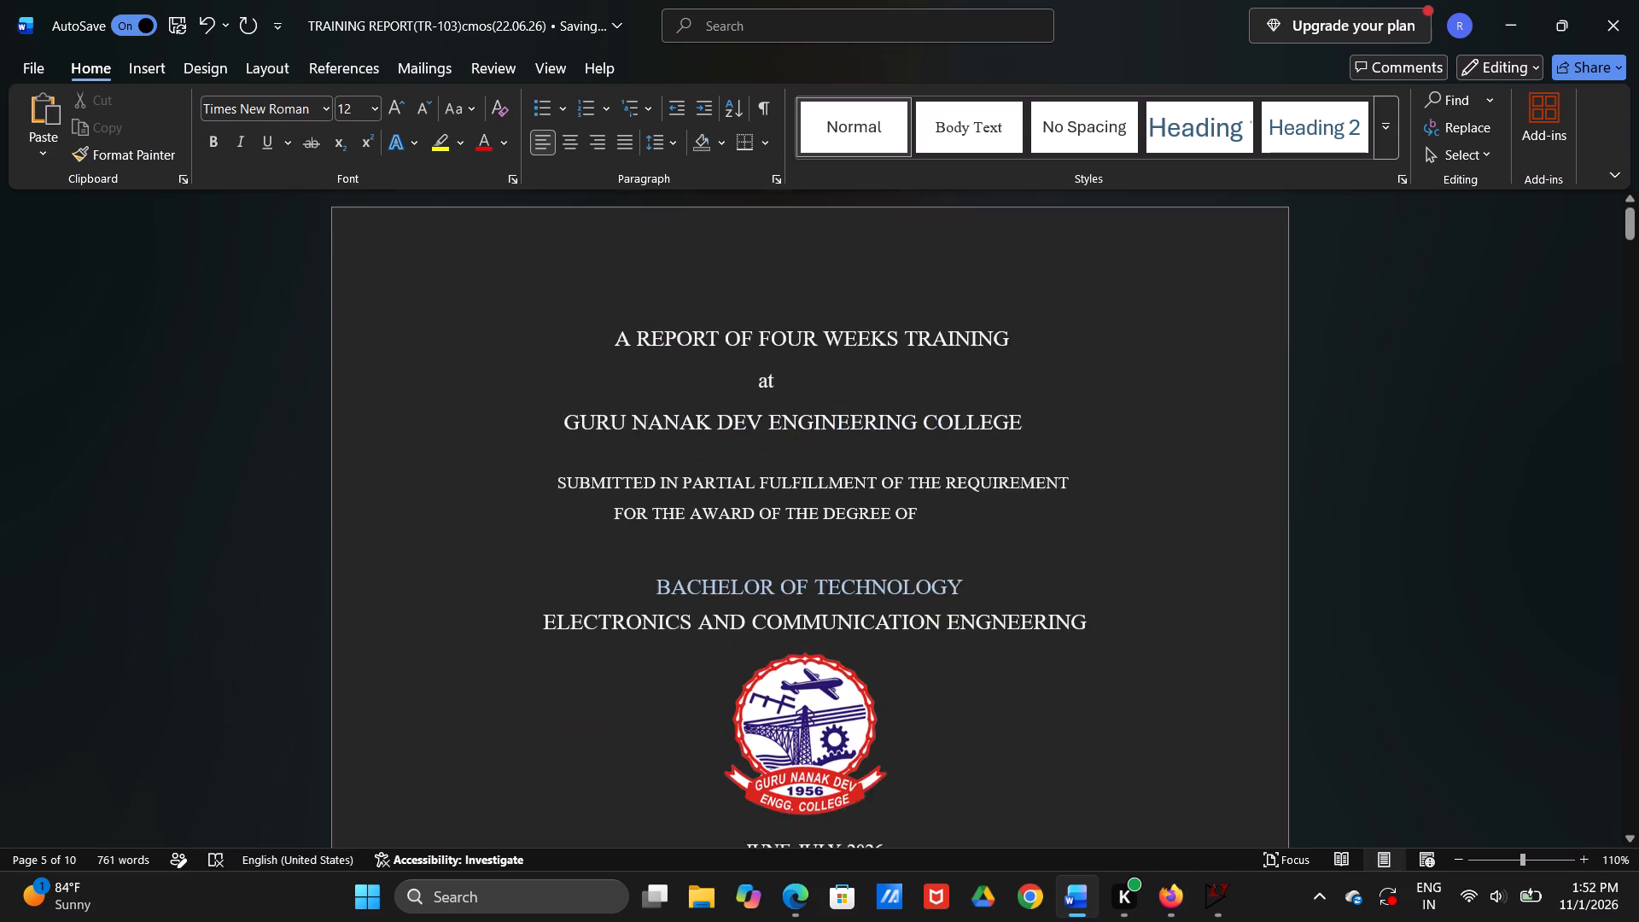
{"action": "scroll", "coordinate": [435, 739], "scroll_direction": "down", "scroll_amount": 1}
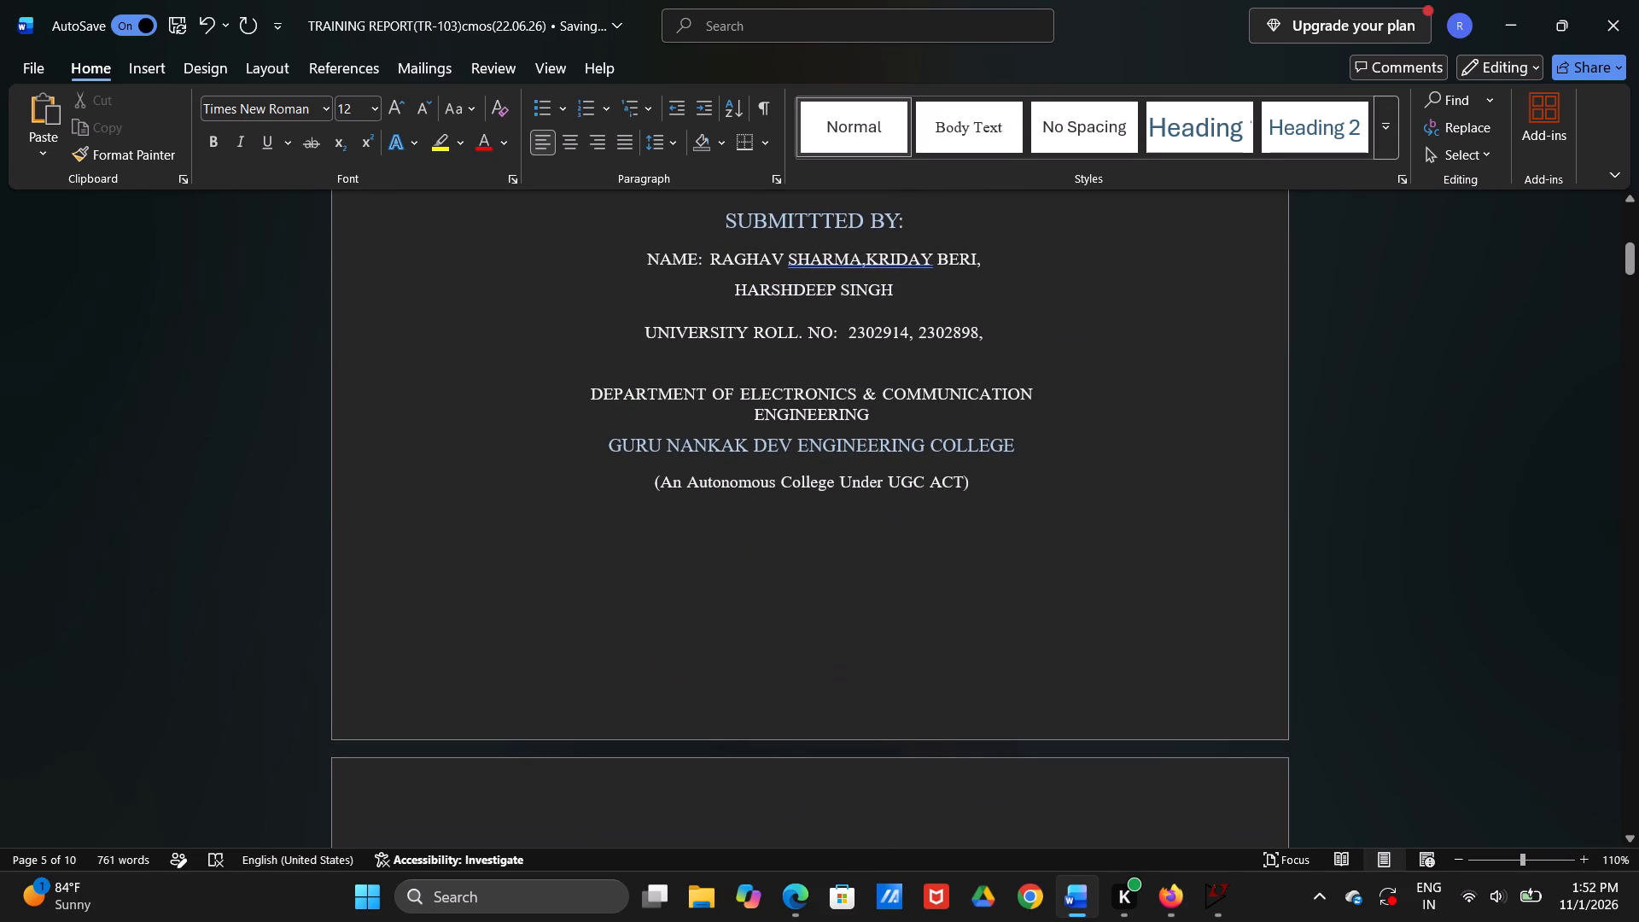
{"action": "scroll", "coordinate": [435, 739], "scroll_direction": "up", "scroll_amount": 1}
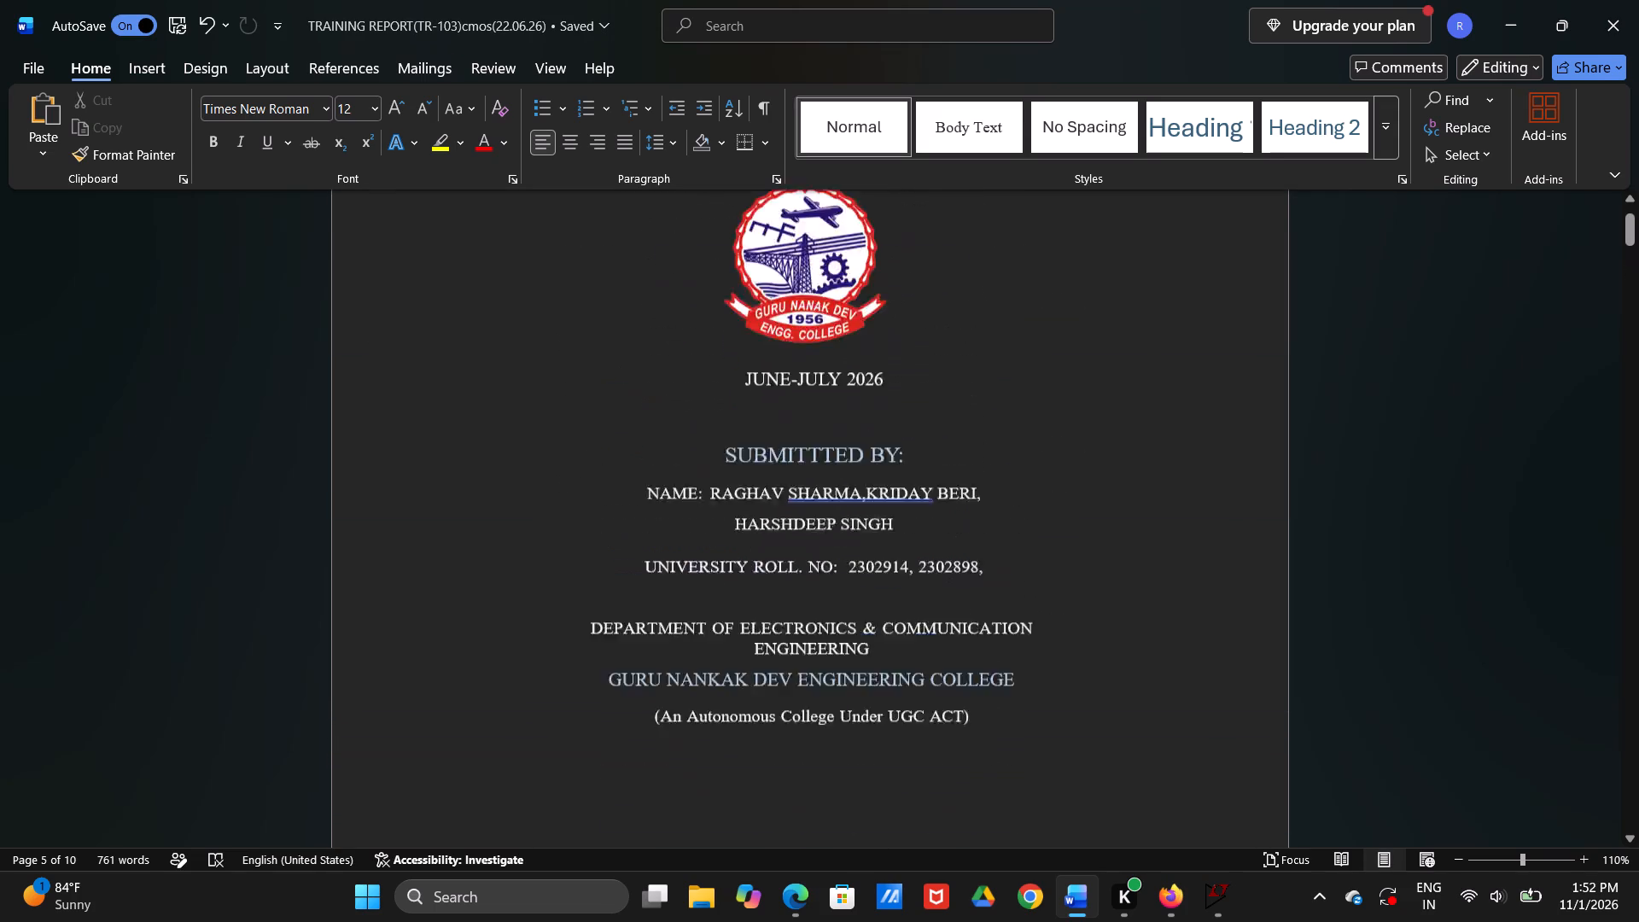
{"action": "scroll", "coordinate": [435, 739], "scroll_direction": "up", "scroll_amount": 1}
{"action": "scroll", "coordinate": [435, 739], "scroll_direction": "down", "scroll_amount": 1}
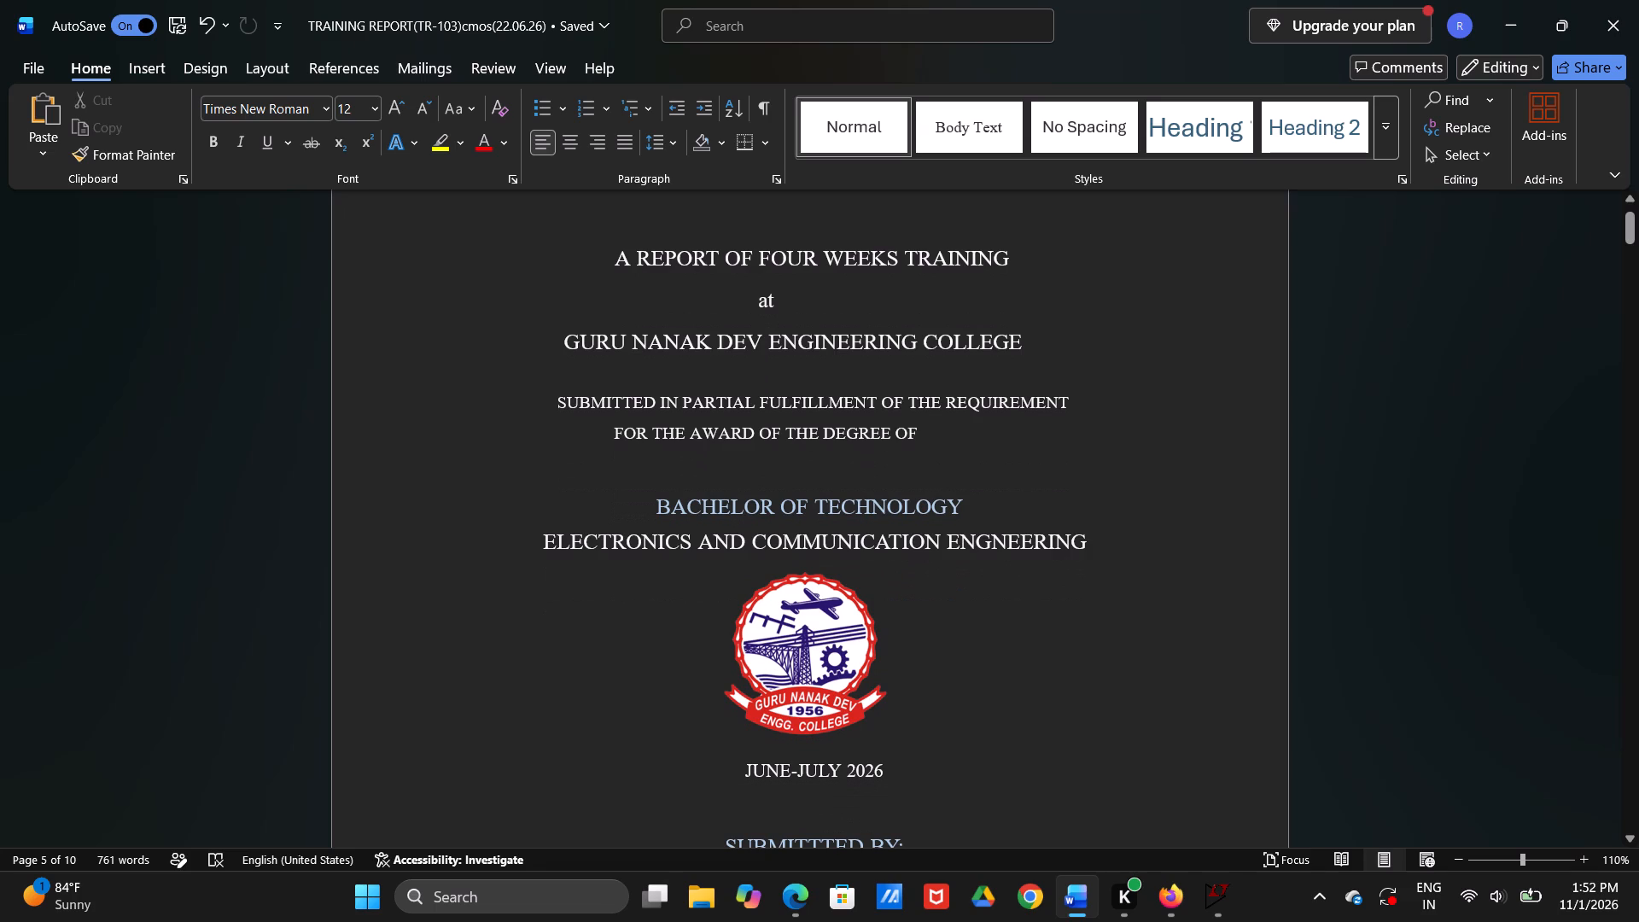
{"action": "scroll", "coordinate": [435, 739], "scroll_direction": "down", "scroll_amount": 1}
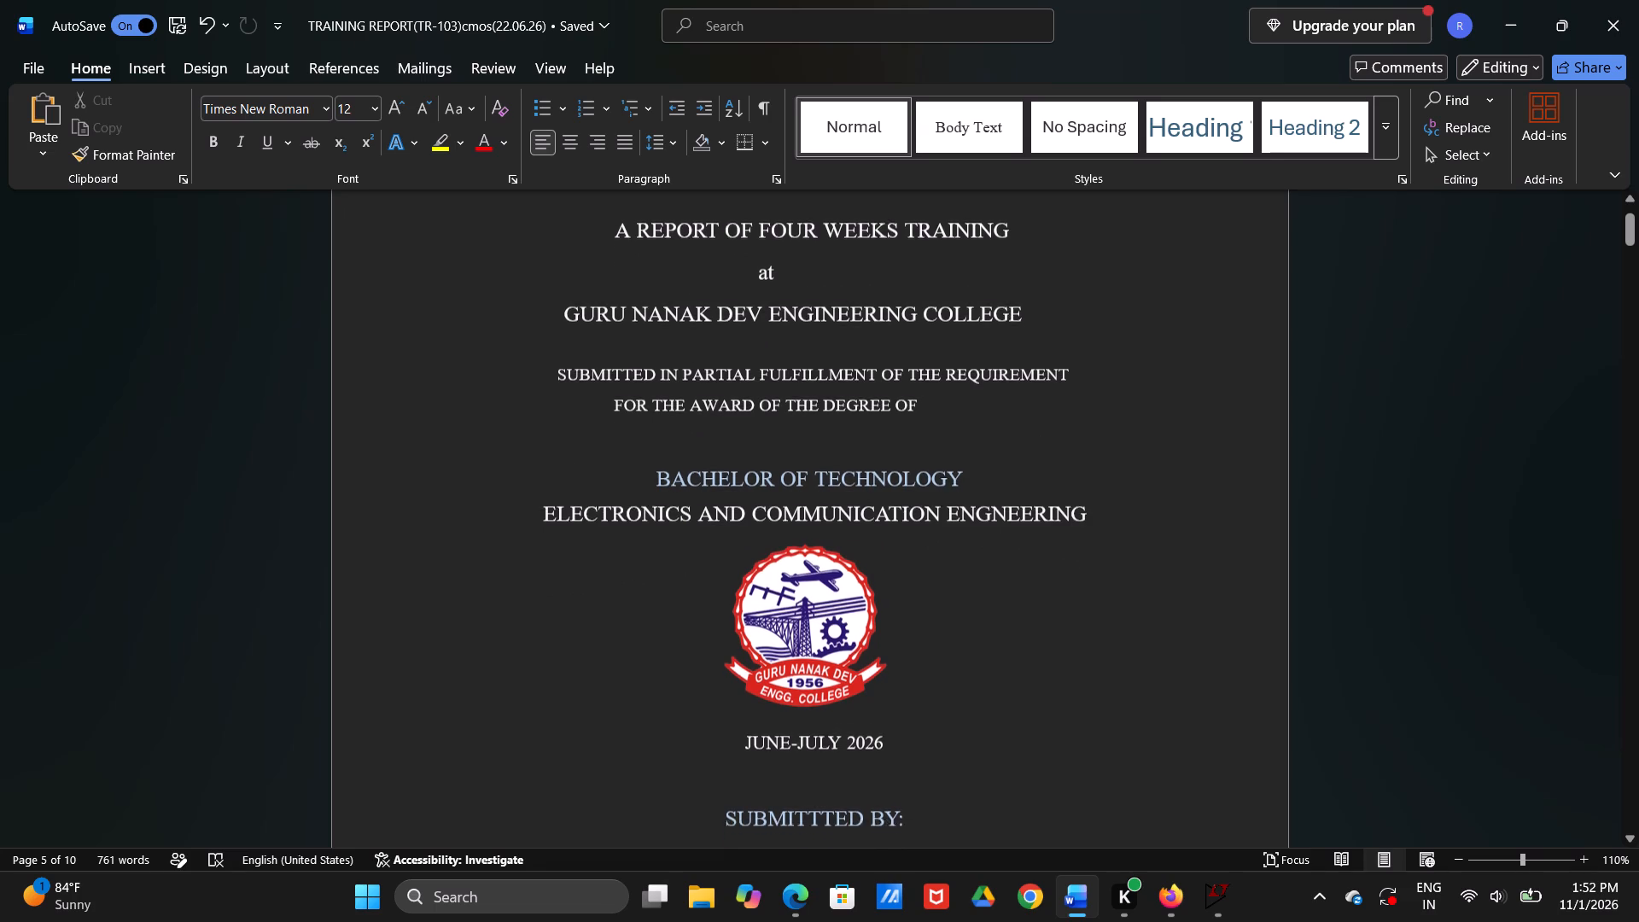
{"action": "scroll", "coordinate": [435, 739], "scroll_direction": "down", "scroll_amount": 1}
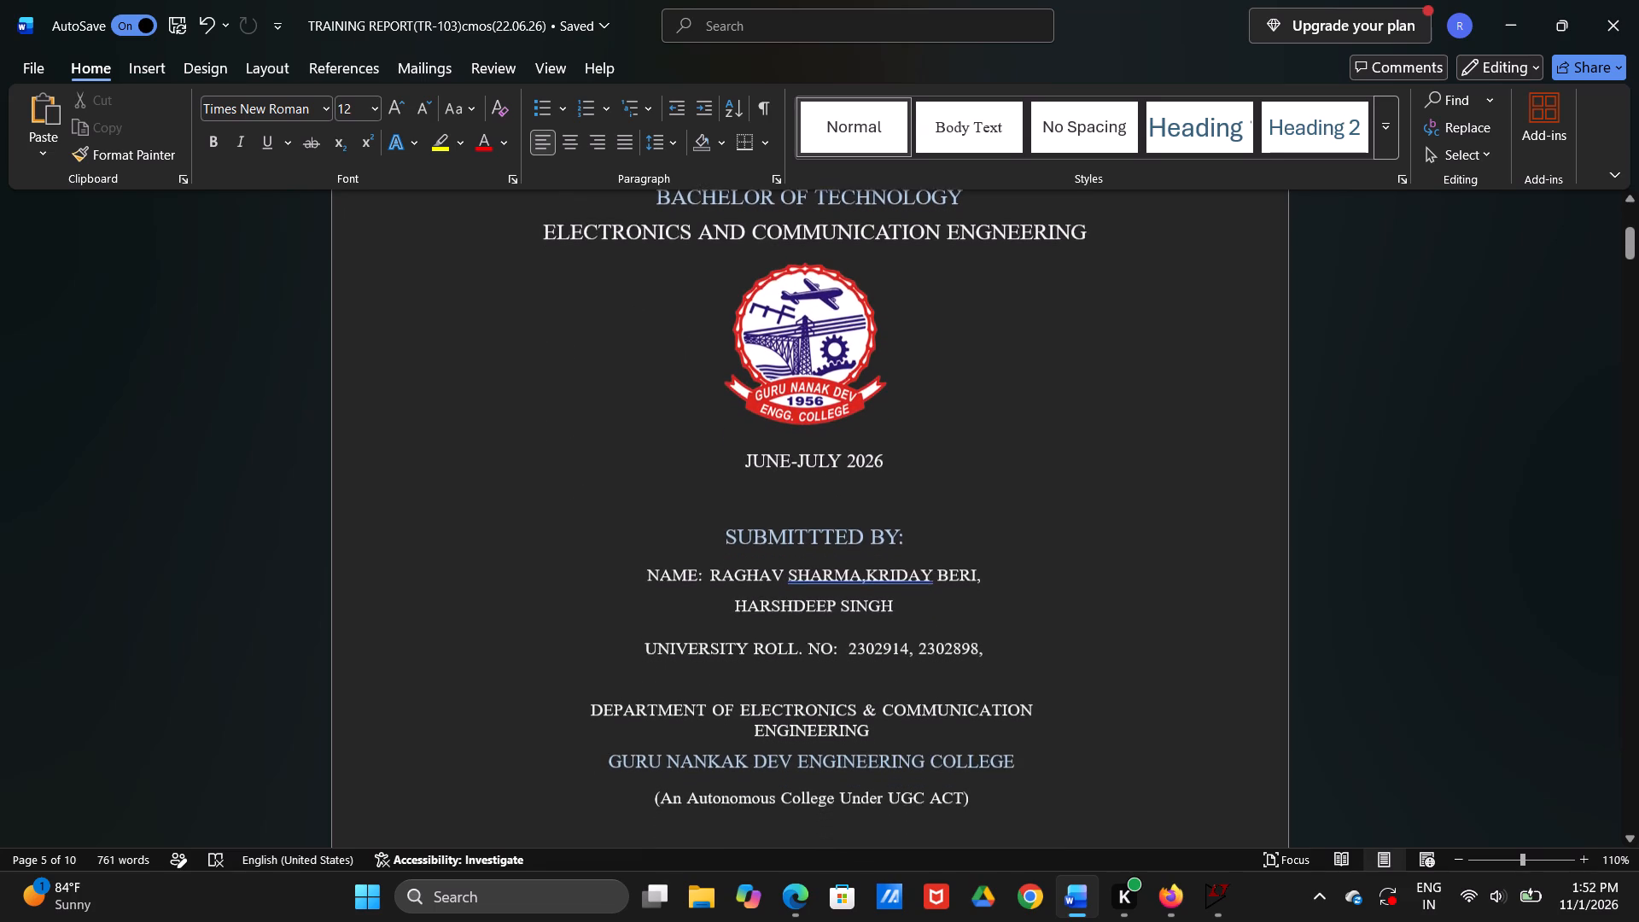
{"action": "scroll", "coordinate": [435, 739], "scroll_direction": "down", "scroll_amount": 3}
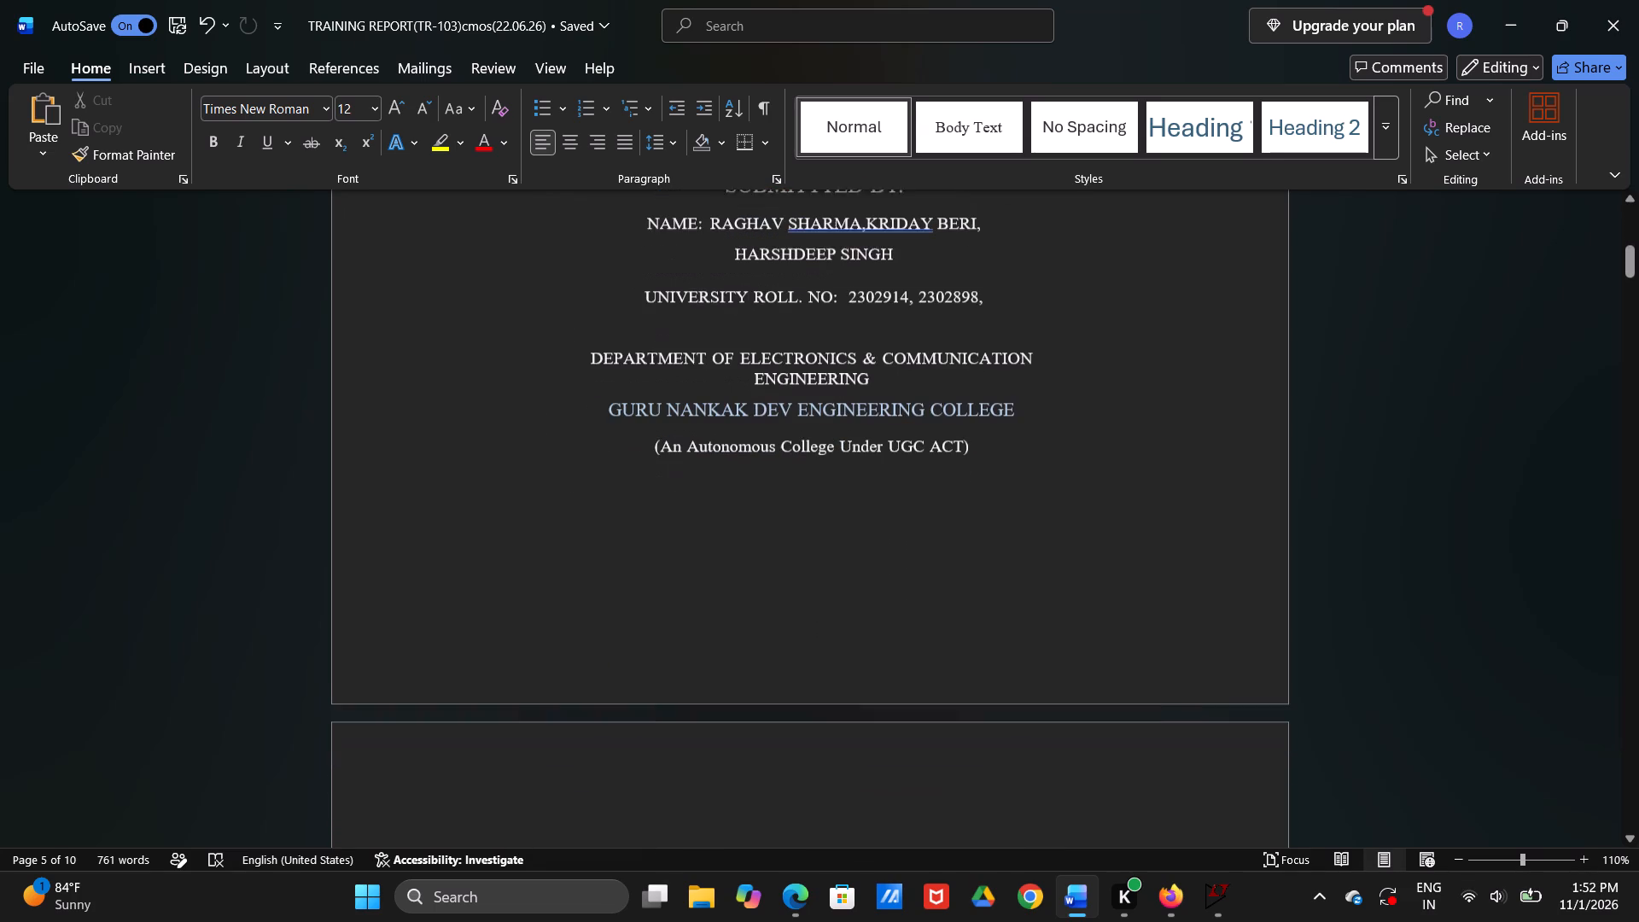
{"action": "scroll", "coordinate": [435, 739], "scroll_direction": "down", "scroll_amount": 1}
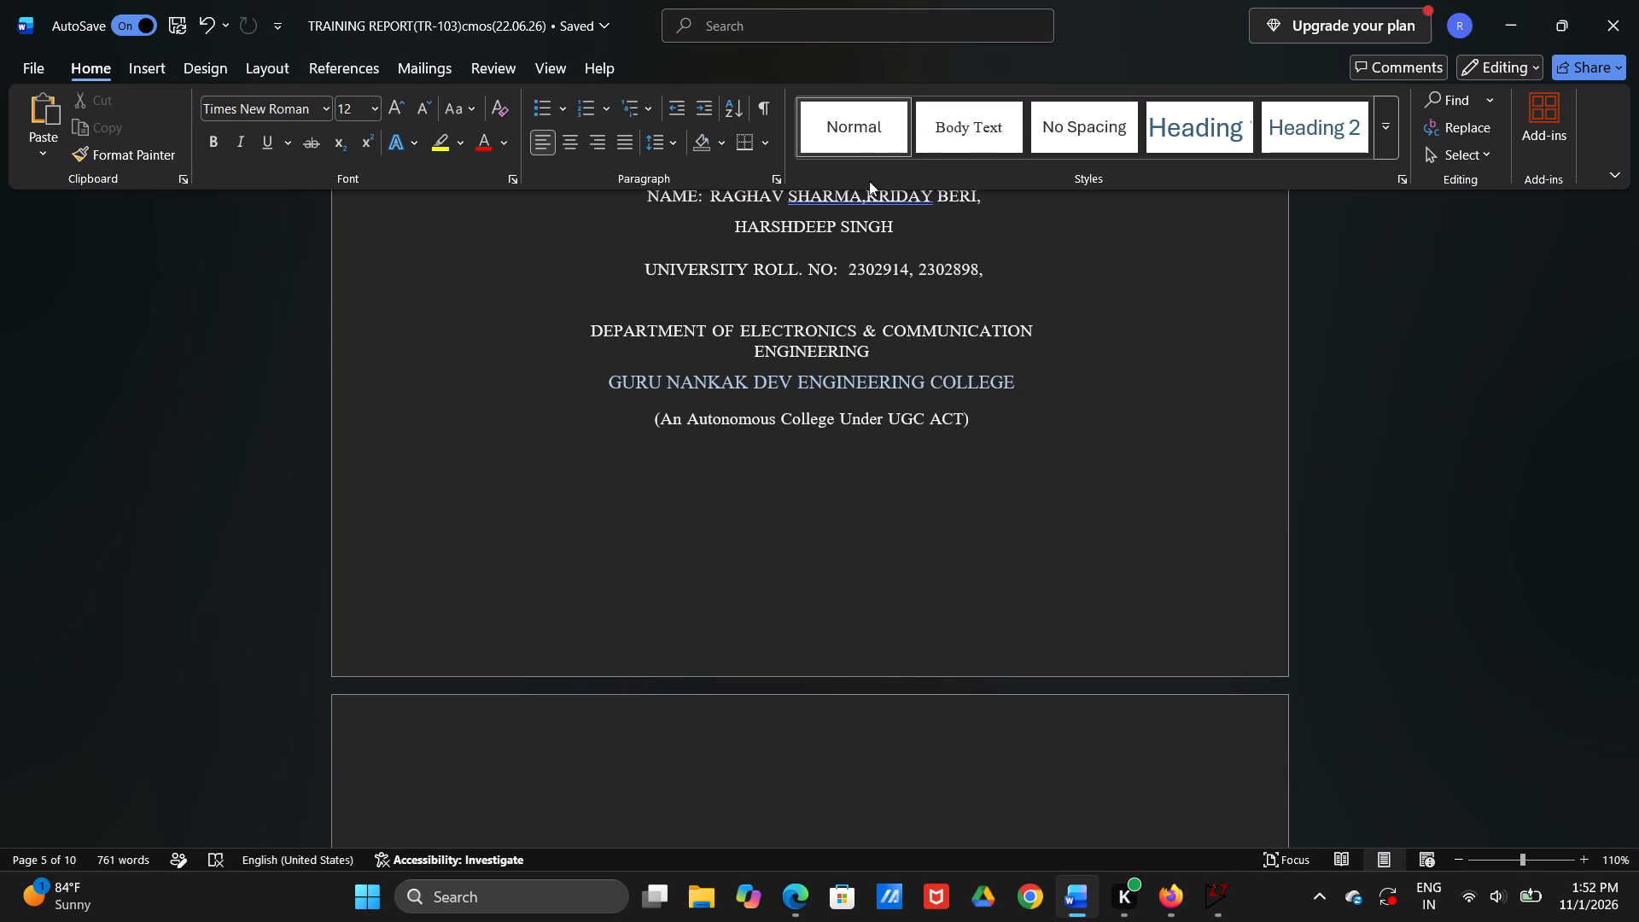
{"action": "left_click_drag", "start_coordinate": [867, 192], "coordinate": [866, 200]}
{"action": "scroll", "coordinate": [783, 351], "scroll_direction": "down", "scroll_amount": 1}
{"action": "scroll", "coordinate": [783, 351], "scroll_direction": "up", "scroll_amount": 1}
{"action": "scroll", "coordinate": [783, 351], "scroll_direction": "down", "scroll_amount": 2}
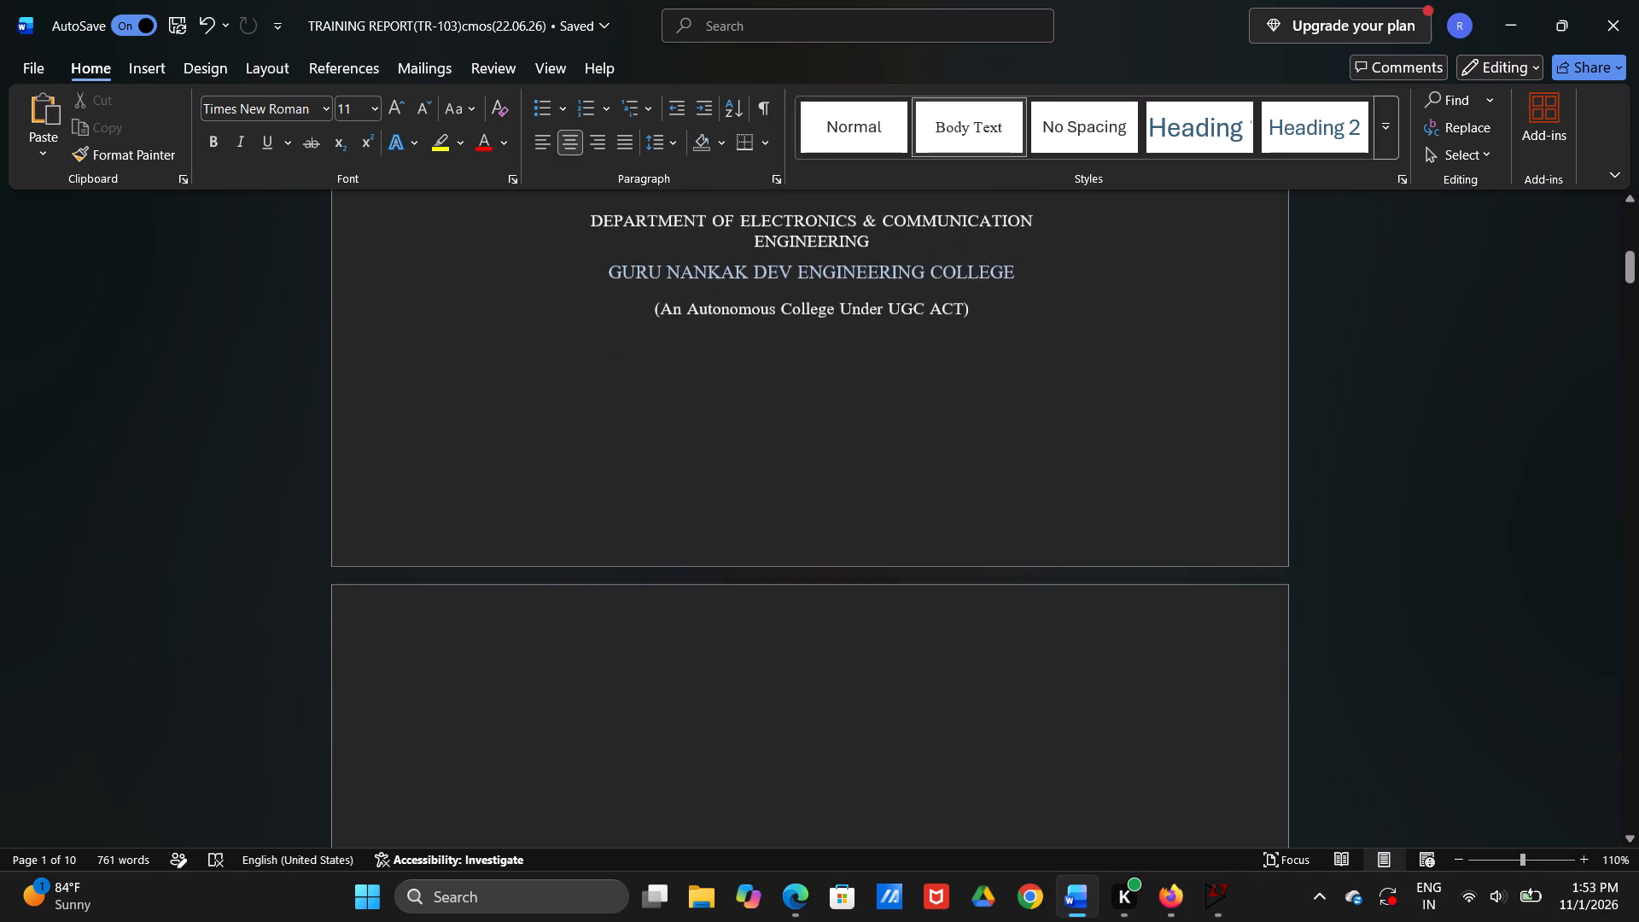
{"action": "scroll", "coordinate": [634, 326], "scroll_direction": "down", "scroll_amount": 1}
{"action": "scroll", "coordinate": [634, 326], "scroll_direction": "up", "scroll_amount": 1}
{"action": "scroll", "coordinate": [634, 326], "scroll_direction": "down", "scroll_amount": 2}
{"action": "scroll", "coordinate": [636, 326], "scroll_direction": "up", "scroll_amount": 1}
{"action": "scroll", "coordinate": [636, 326], "scroll_direction": "down", "scroll_amount": 1}
{"action": "scroll", "coordinate": [641, 328], "scroll_direction": "up", "scroll_amount": 2}
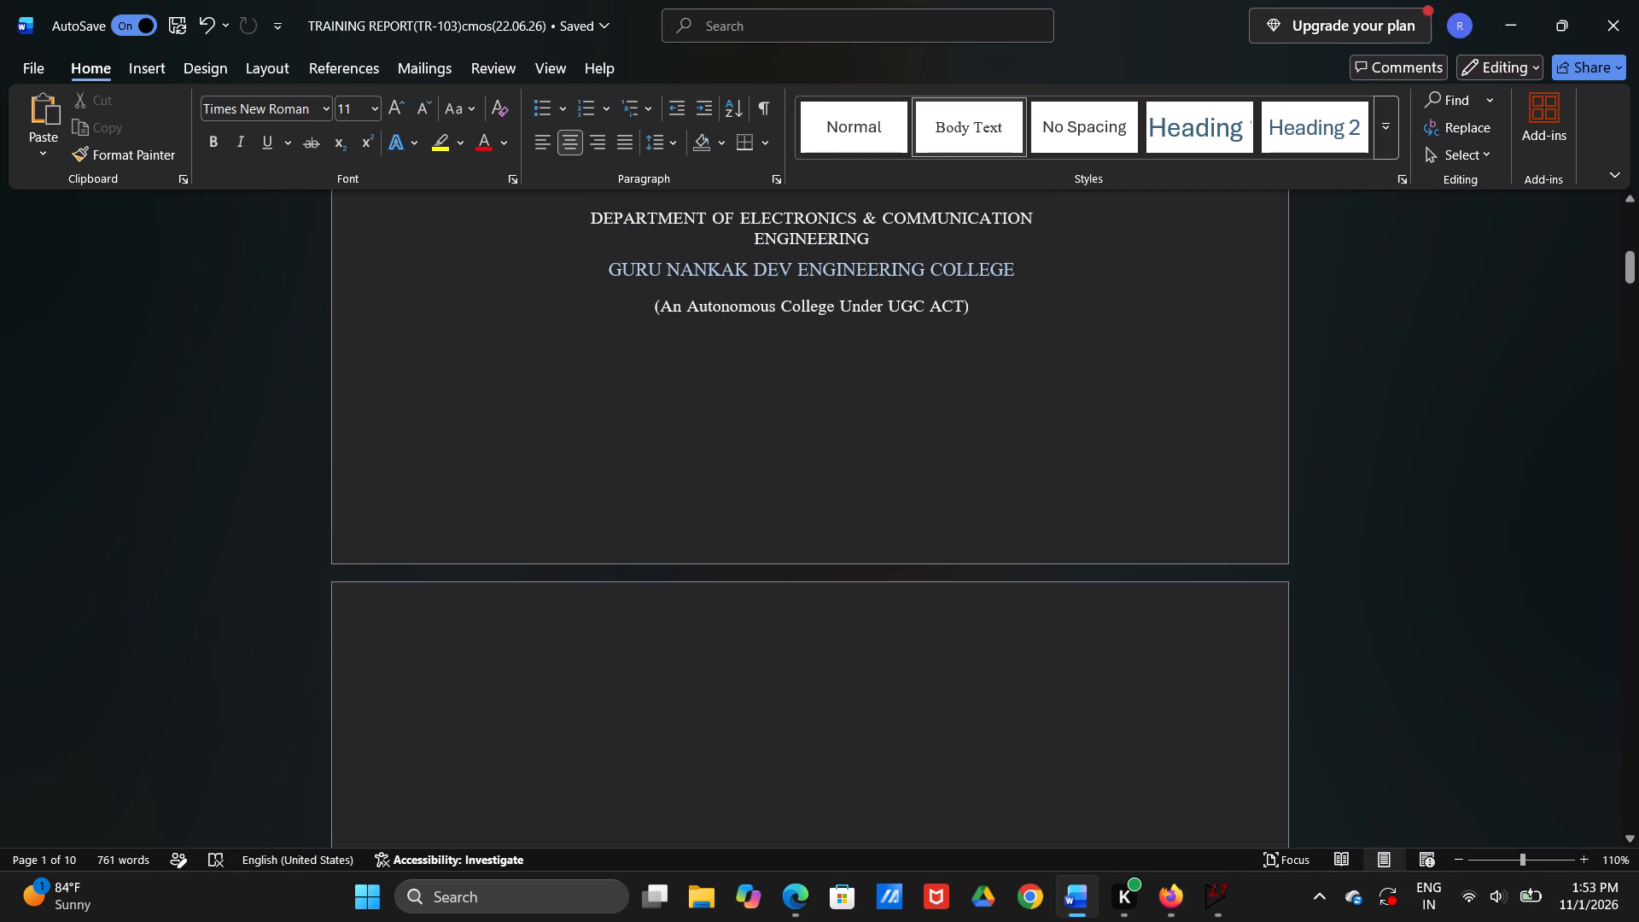
{"action": "scroll", "coordinate": [642, 329], "scroll_direction": "down", "scroll_amount": 2}
{"action": "scroll", "coordinate": [642, 329], "scroll_direction": "up", "scroll_amount": 1}
{"action": "scroll", "coordinate": [642, 329], "scroll_direction": "down", "scroll_amount": 1}
{"action": "scroll", "coordinate": [642, 329], "scroll_direction": "up", "scroll_amount": 1}
{"action": "scroll", "coordinate": [642, 329], "scroll_direction": "down", "scroll_amount": 1}
{"action": "scroll", "coordinate": [642, 329], "scroll_direction": "up", "scroll_amount": 1}
{"action": "scroll", "coordinate": [642, 329], "scroll_direction": "down", "scroll_amount": 1}
{"action": "scroll", "coordinate": [642, 329], "scroll_direction": "up", "scroll_amount": 1}
{"action": "scroll", "coordinate": [642, 329], "scroll_direction": "down", "scroll_amount": 1}
{"action": "scroll", "coordinate": [642, 329], "scroll_direction": "up", "scroll_amount": 1}
{"action": "scroll", "coordinate": [642, 329], "scroll_direction": "down", "scroll_amount": 1}
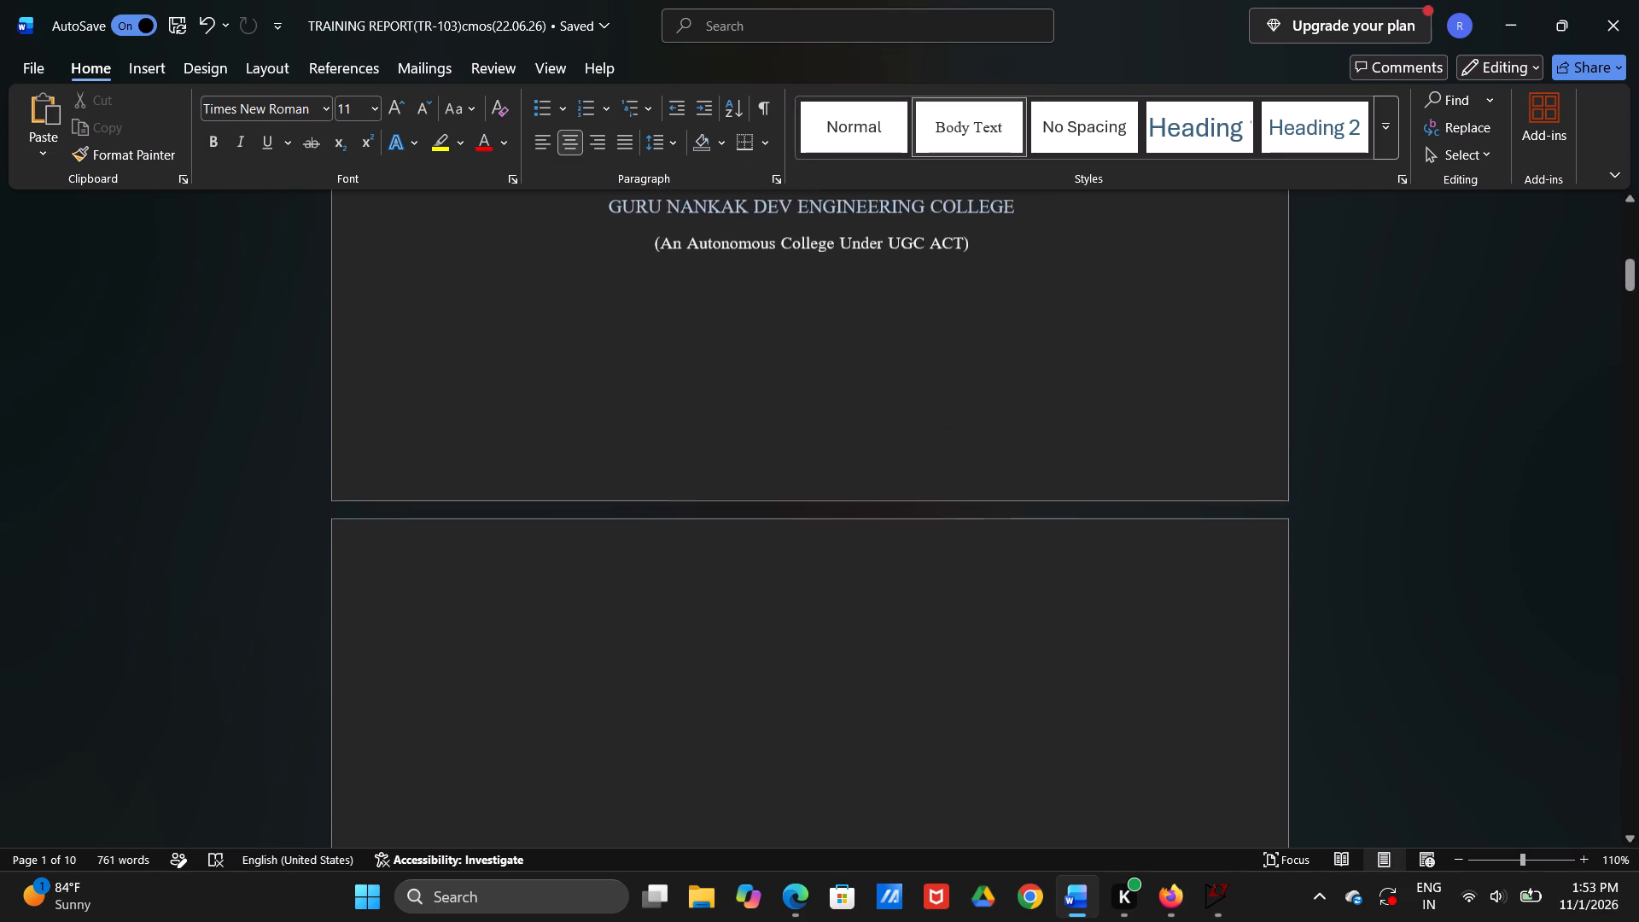
{"action": "scroll", "coordinate": [642, 329], "scroll_direction": "down", "scroll_amount": 2}
{"action": "scroll", "coordinate": [559, 326], "scroll_direction": "down", "scroll_amount": 2}
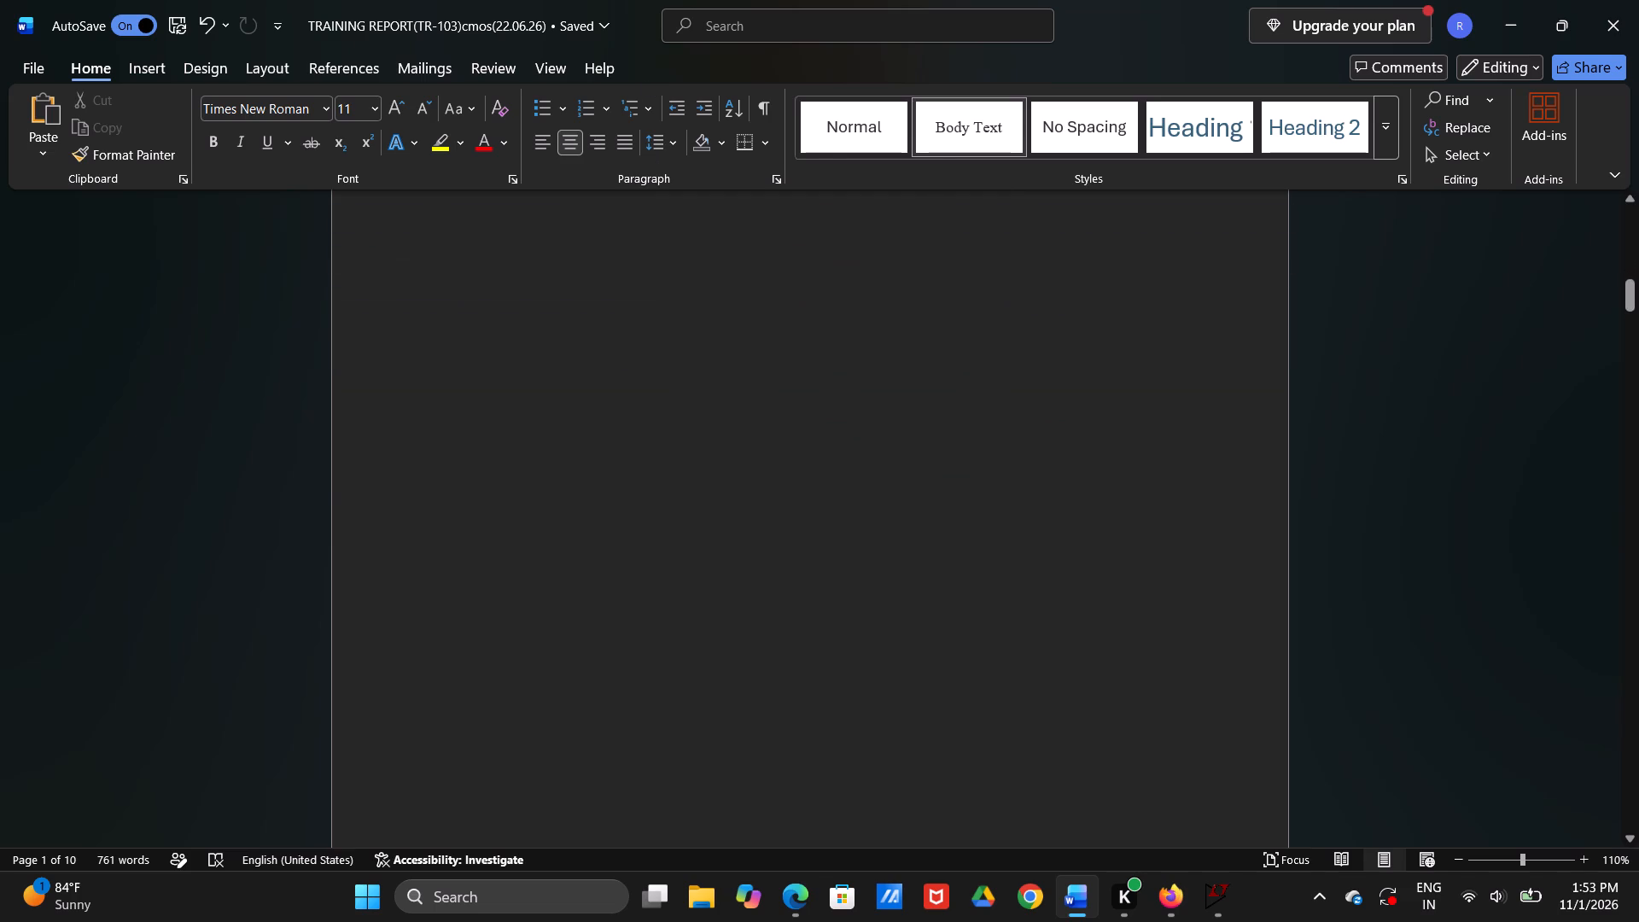
{"action": "scroll", "coordinate": [558, 325], "scroll_direction": "down", "scroll_amount": 4}
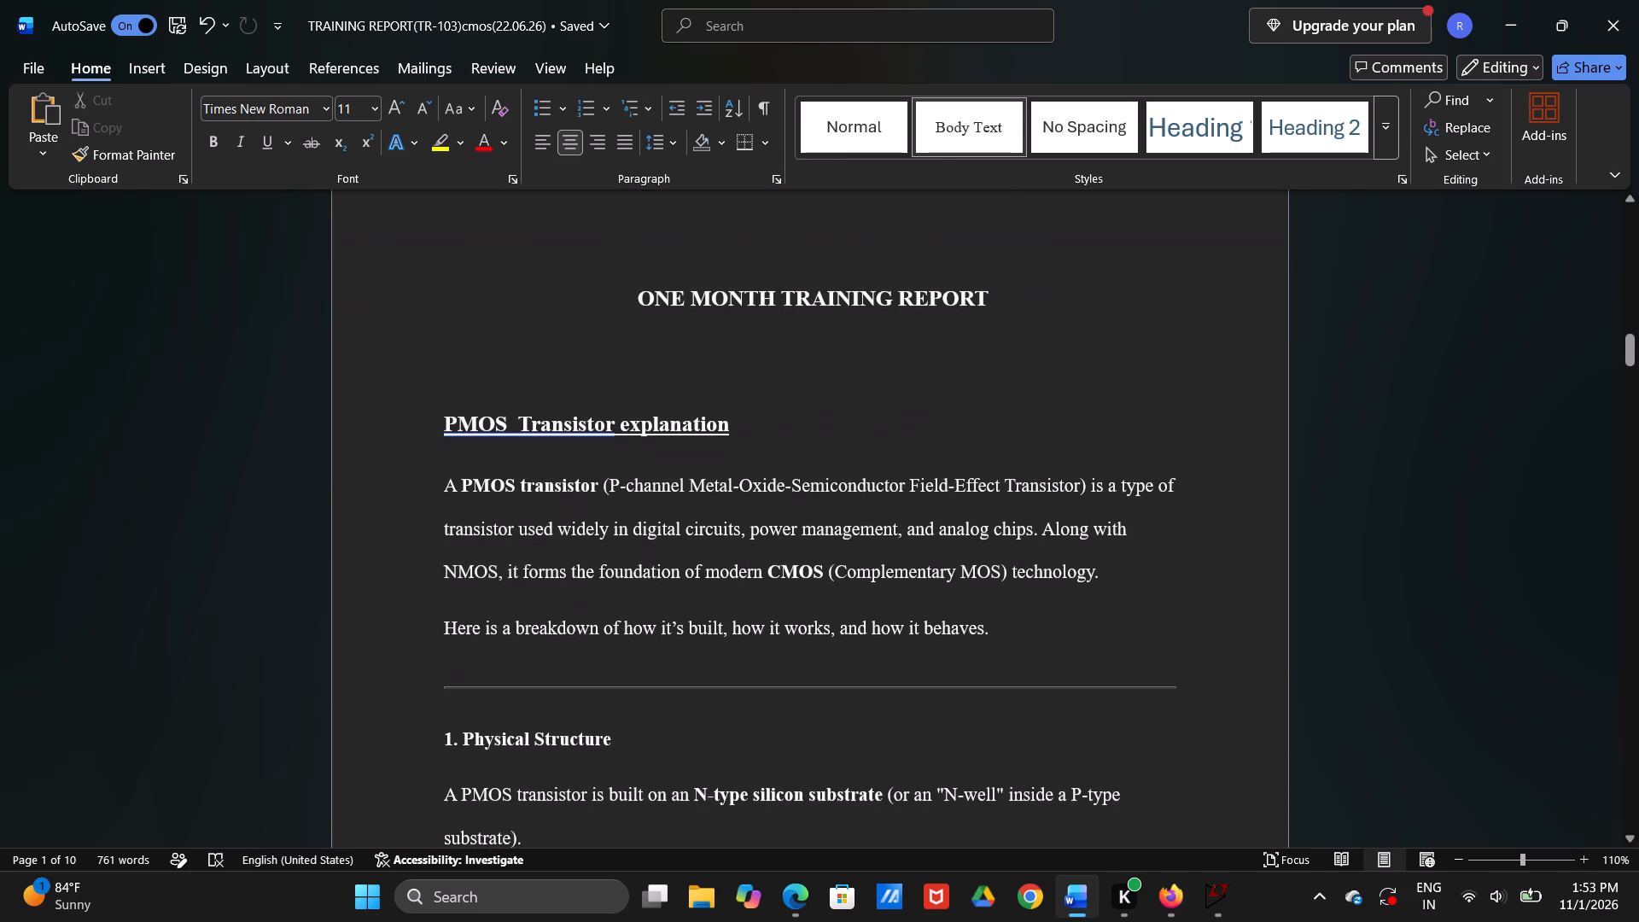
{"action": "scroll", "coordinate": [582, 414], "scroll_direction": "down", "scroll_amount": 4}
{"action": "scroll", "coordinate": [582, 414], "scroll_direction": "up", "scroll_amount": 1}
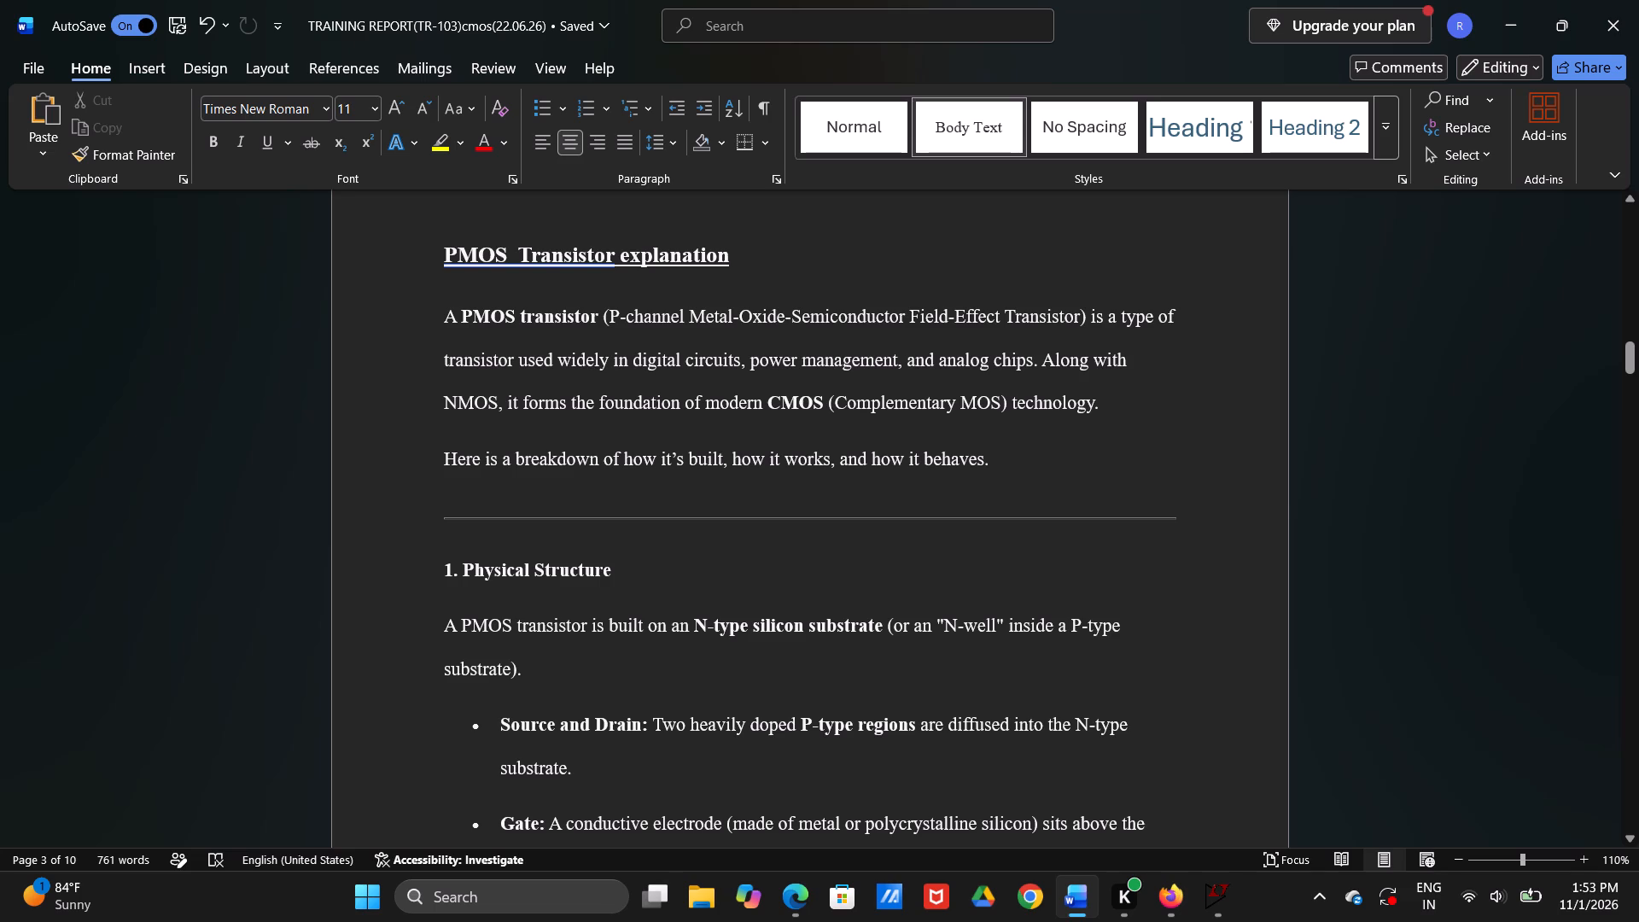
Search Windows for "what" to find the WhatsApp app.
{"action": "type", "text": "what"}
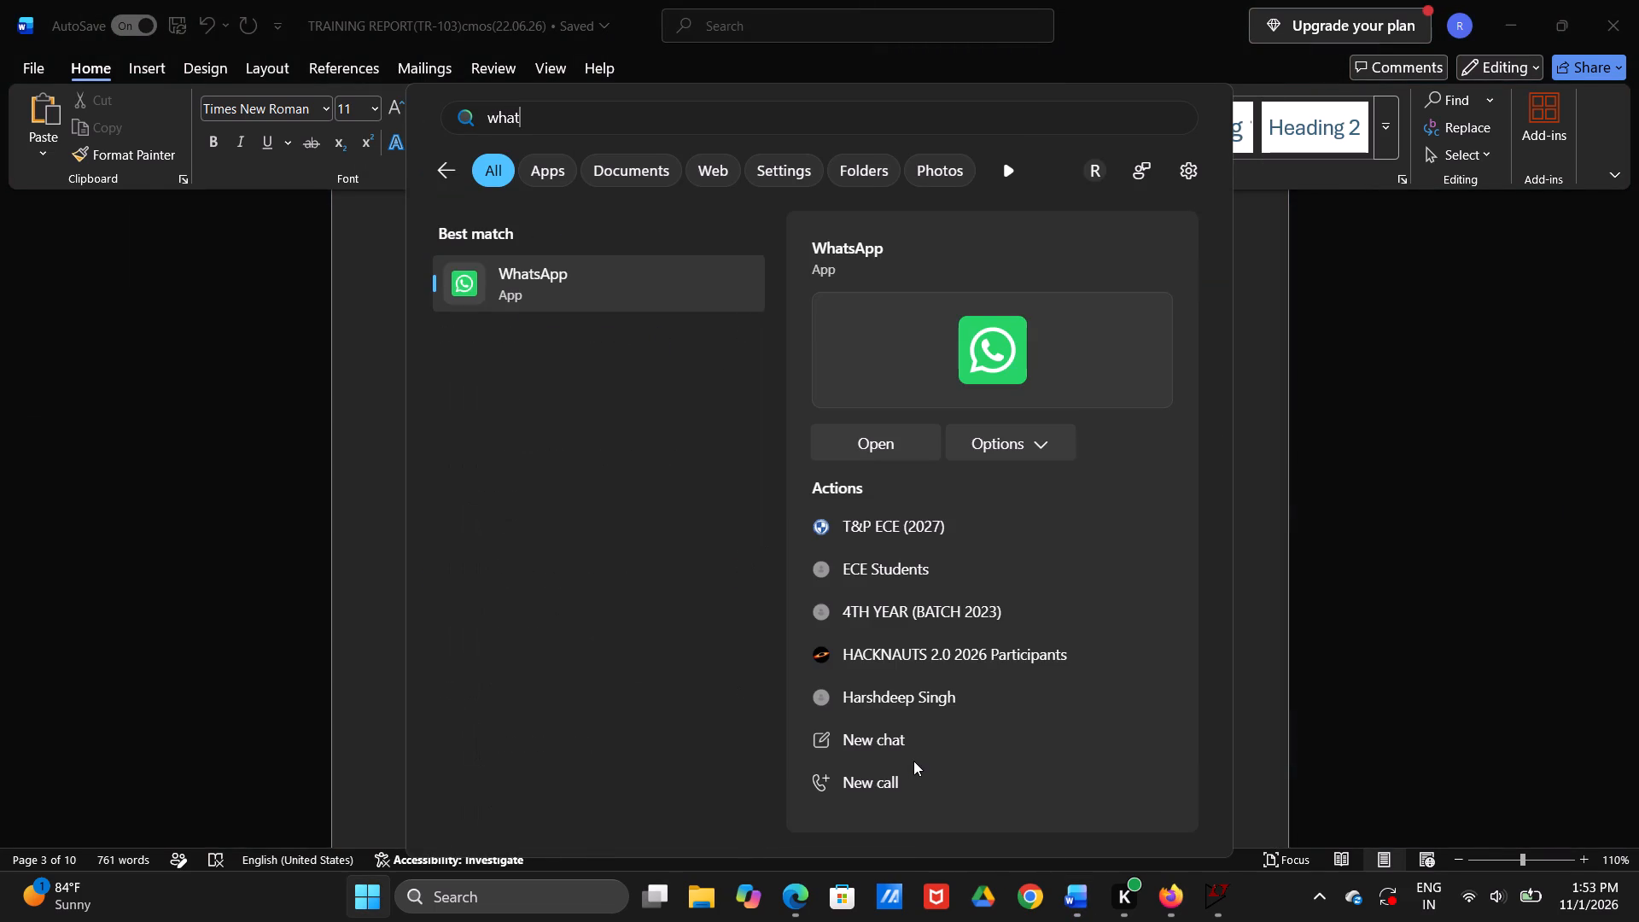
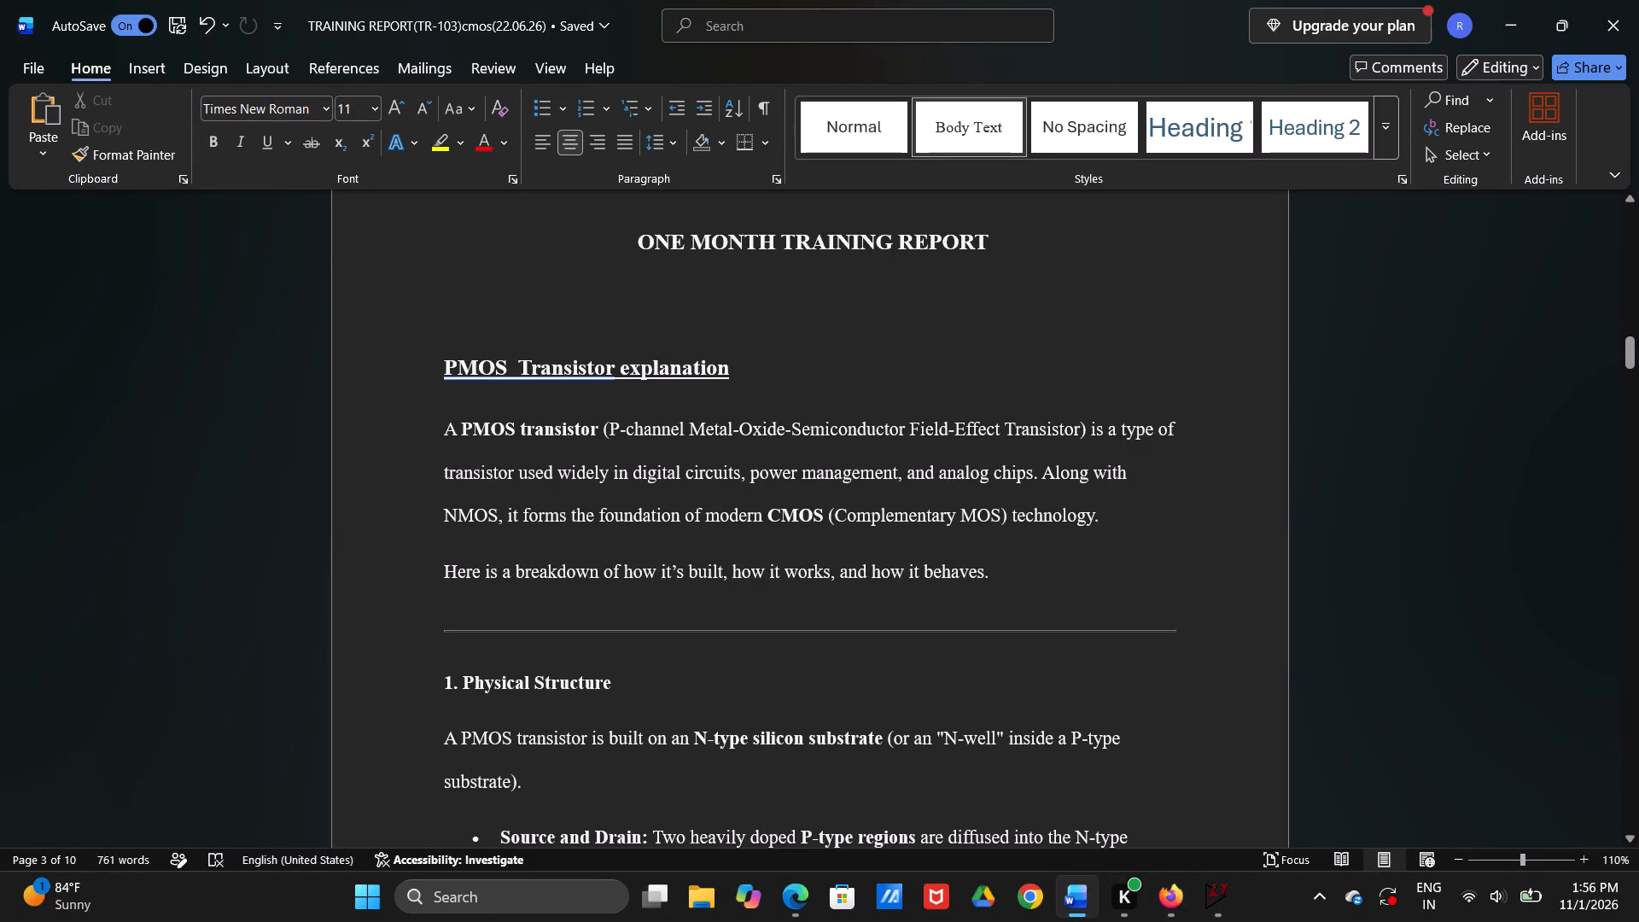
Read through the "PMOS Transistor explanation" introduction and the "1. Physical Structure" section for wording errors.
{"action": "scroll", "coordinate": [743, 516], "scroll_direction": "down", "scroll_amount": 2}
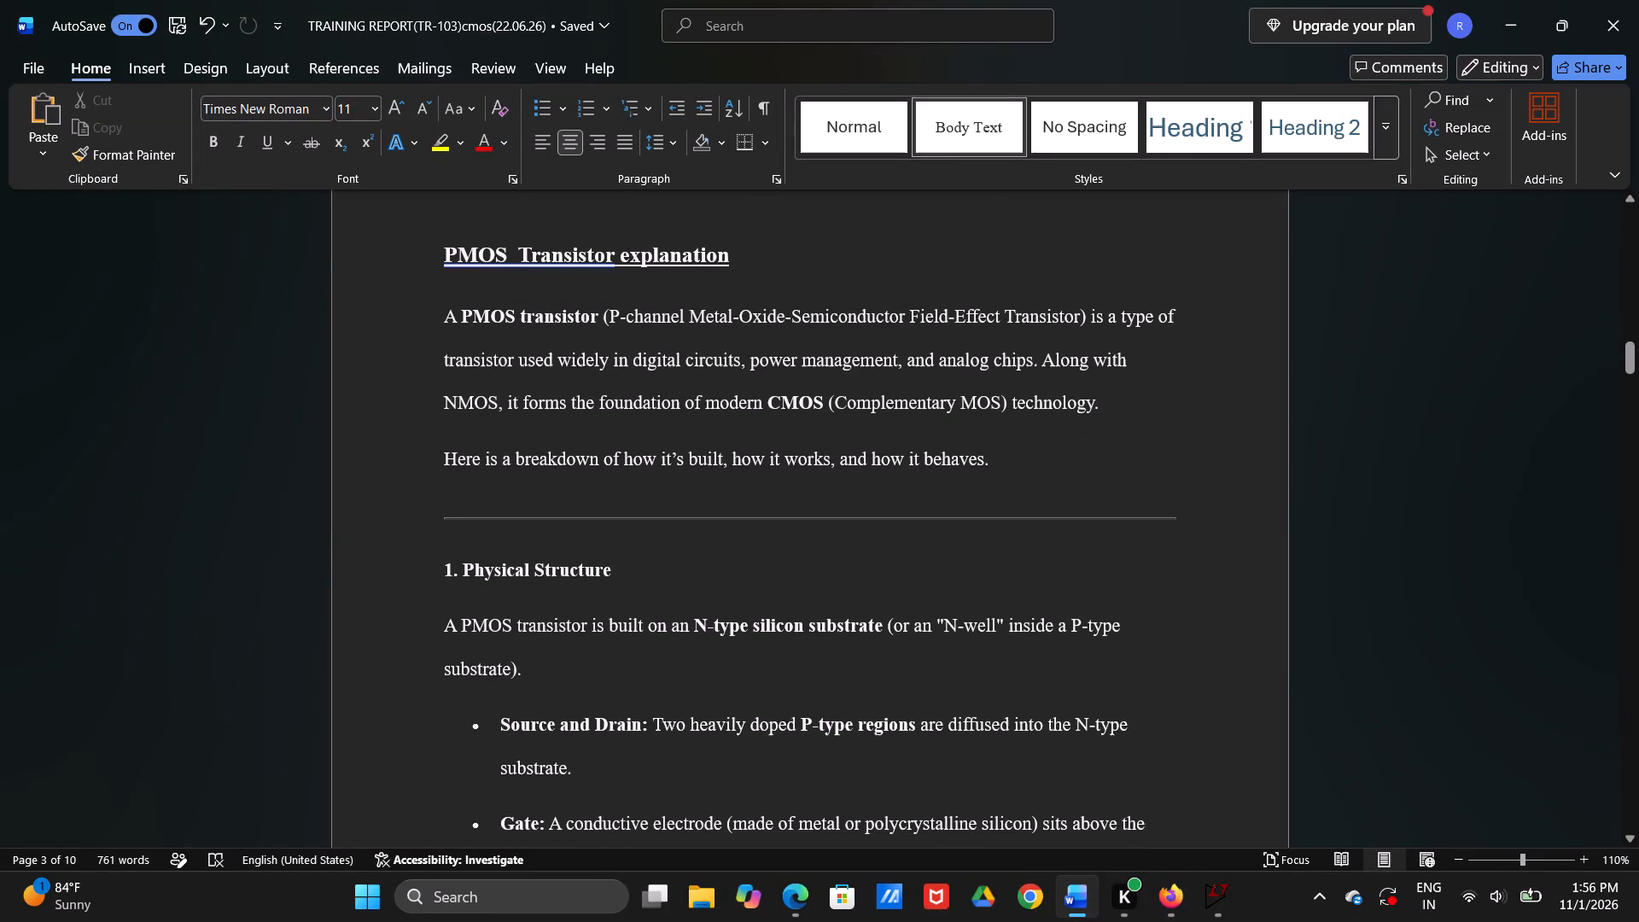
{"action": "scroll", "coordinate": [637, 501], "scroll_direction": "down", "scroll_amount": 3}
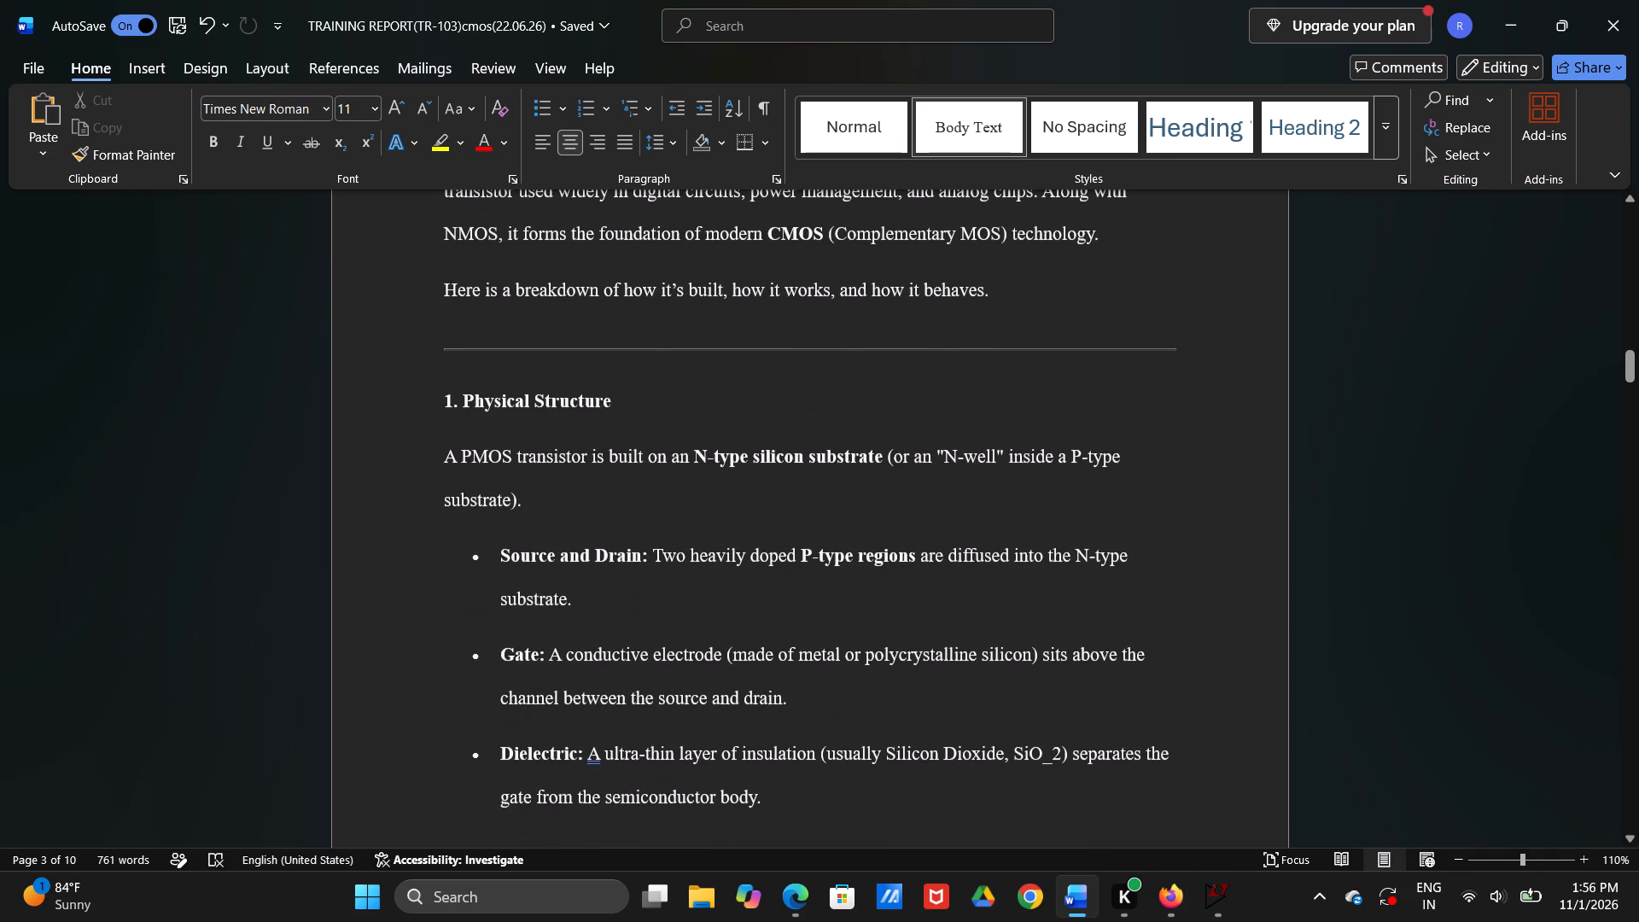
{"action": "scroll", "coordinate": [637, 501], "scroll_direction": "up", "scroll_amount": 1}
{"action": "scroll", "coordinate": [637, 501], "scroll_direction": "down", "scroll_amount": 1}
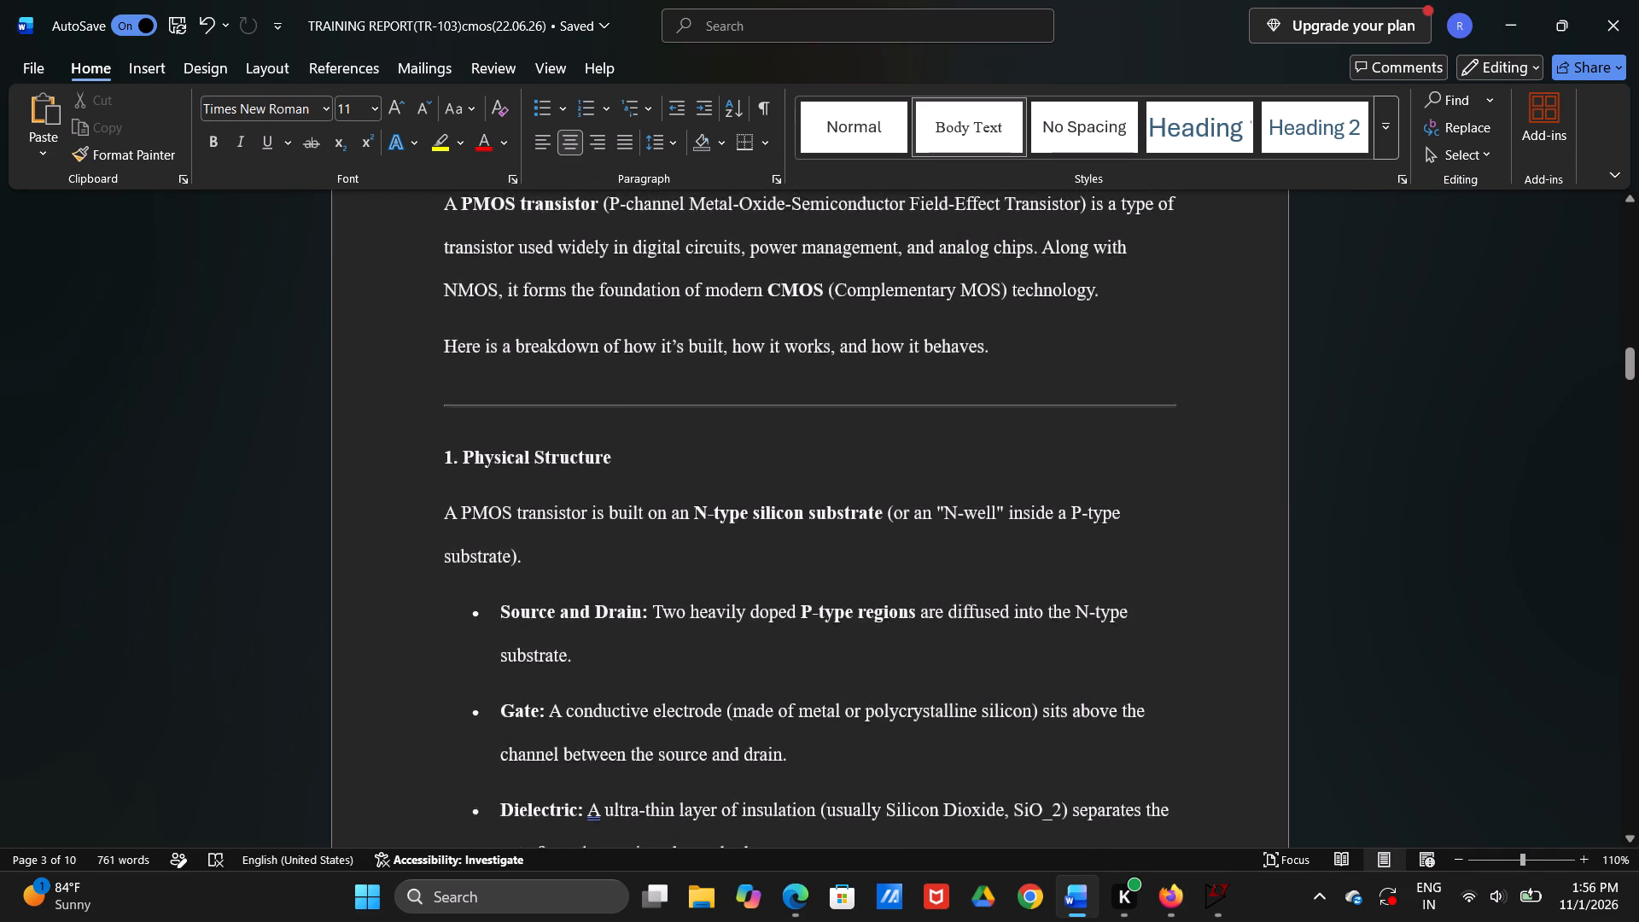
{"action": "scroll", "coordinate": [637, 501], "scroll_direction": "down", "scroll_amount": 2}
{"action": "scroll", "coordinate": [637, 501], "scroll_direction": "up", "scroll_amount": 2}
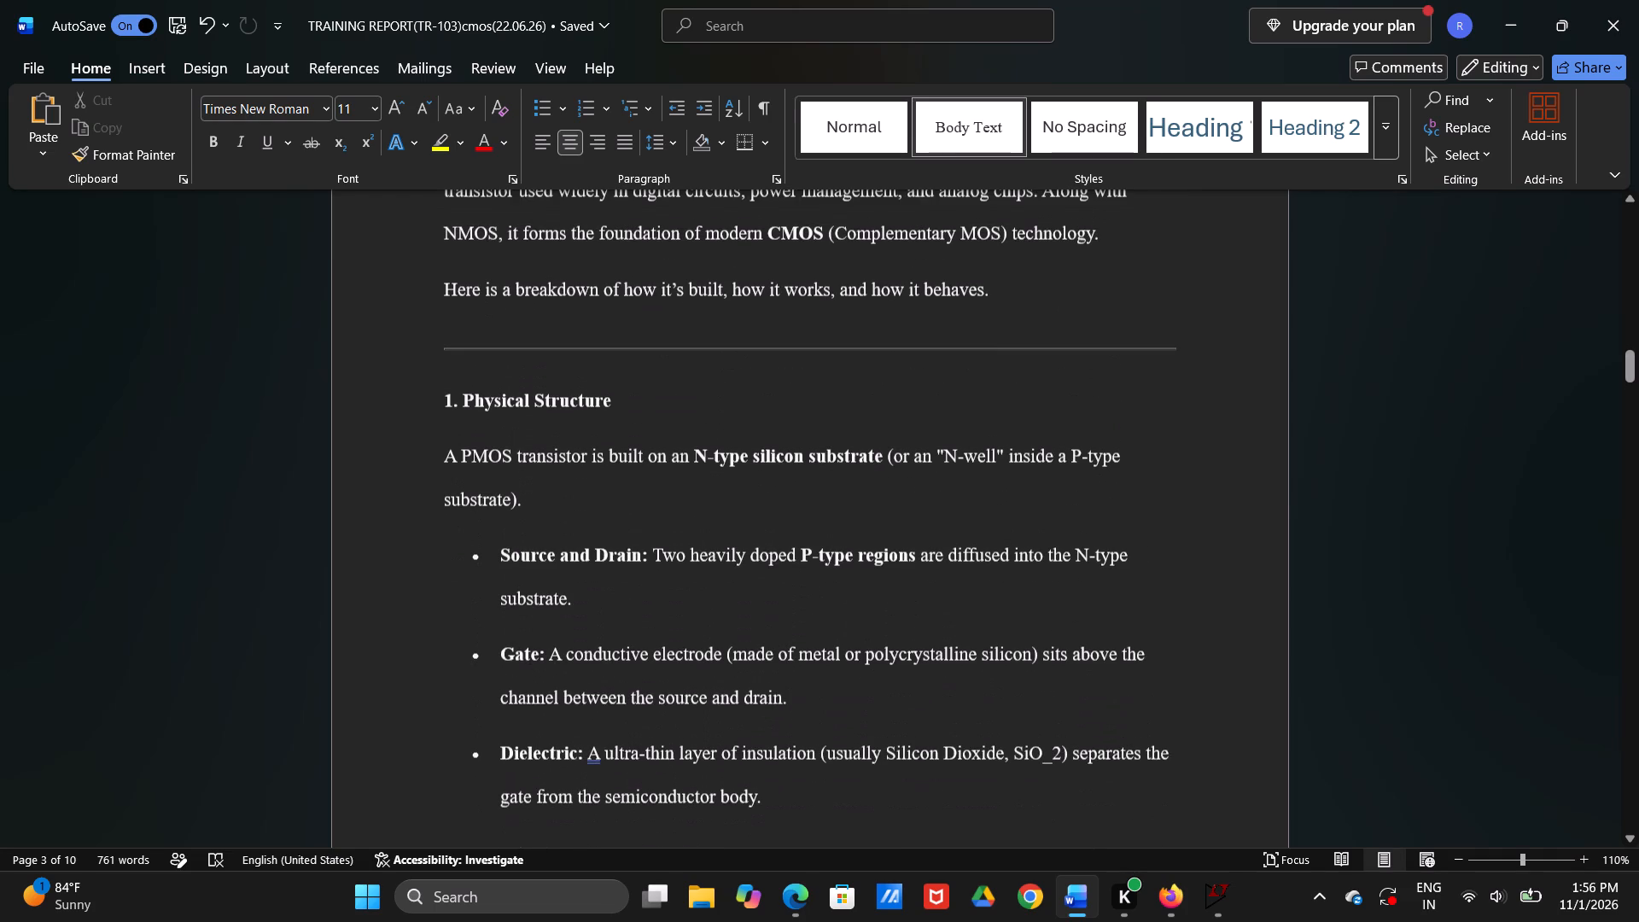
{"action": "scroll", "coordinate": [637, 501], "scroll_direction": "up", "scroll_amount": 1}
{"action": "scroll", "coordinate": [637, 501], "scroll_direction": "down", "scroll_amount": 3}
{"action": "scroll", "coordinate": [637, 501], "scroll_direction": "up", "scroll_amount": 1}
{"action": "scroll", "coordinate": [637, 501], "scroll_direction": "down", "scroll_amount": 2}
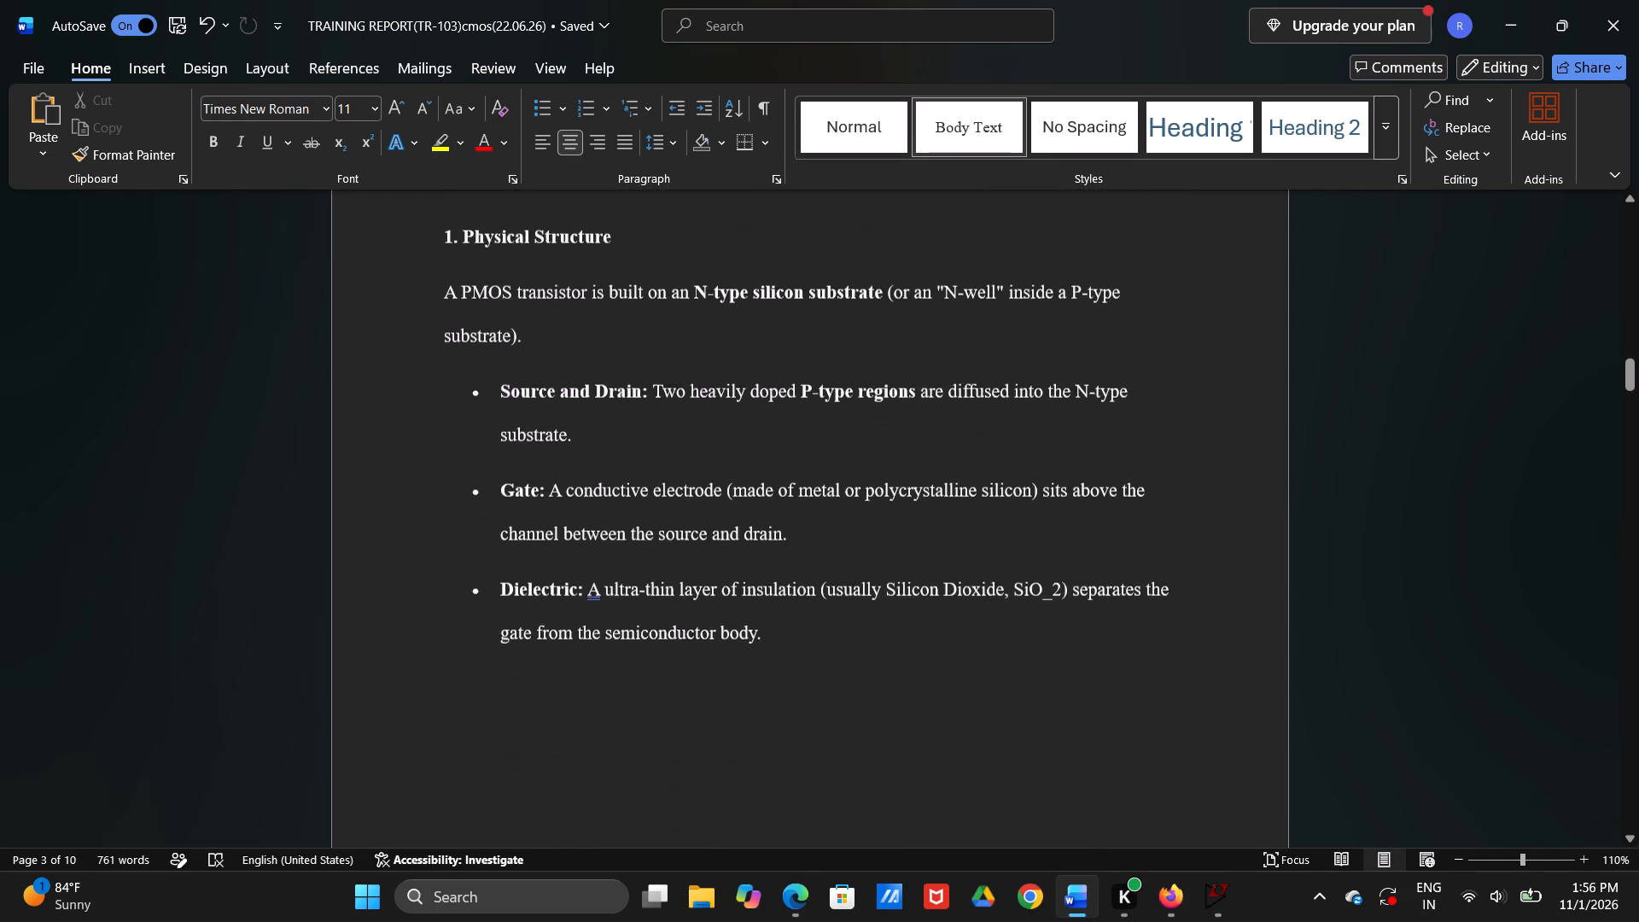
{"action": "scroll", "coordinate": [637, 501], "scroll_direction": "down", "scroll_amount": 1}
{"action": "scroll", "coordinate": [637, 501], "scroll_direction": "up", "scroll_amount": 1}
{"action": "scroll", "coordinate": [637, 501], "scroll_direction": "down", "scroll_amount": 2}
{"action": "scroll", "coordinate": [637, 501], "scroll_direction": "up", "scroll_amount": 2}
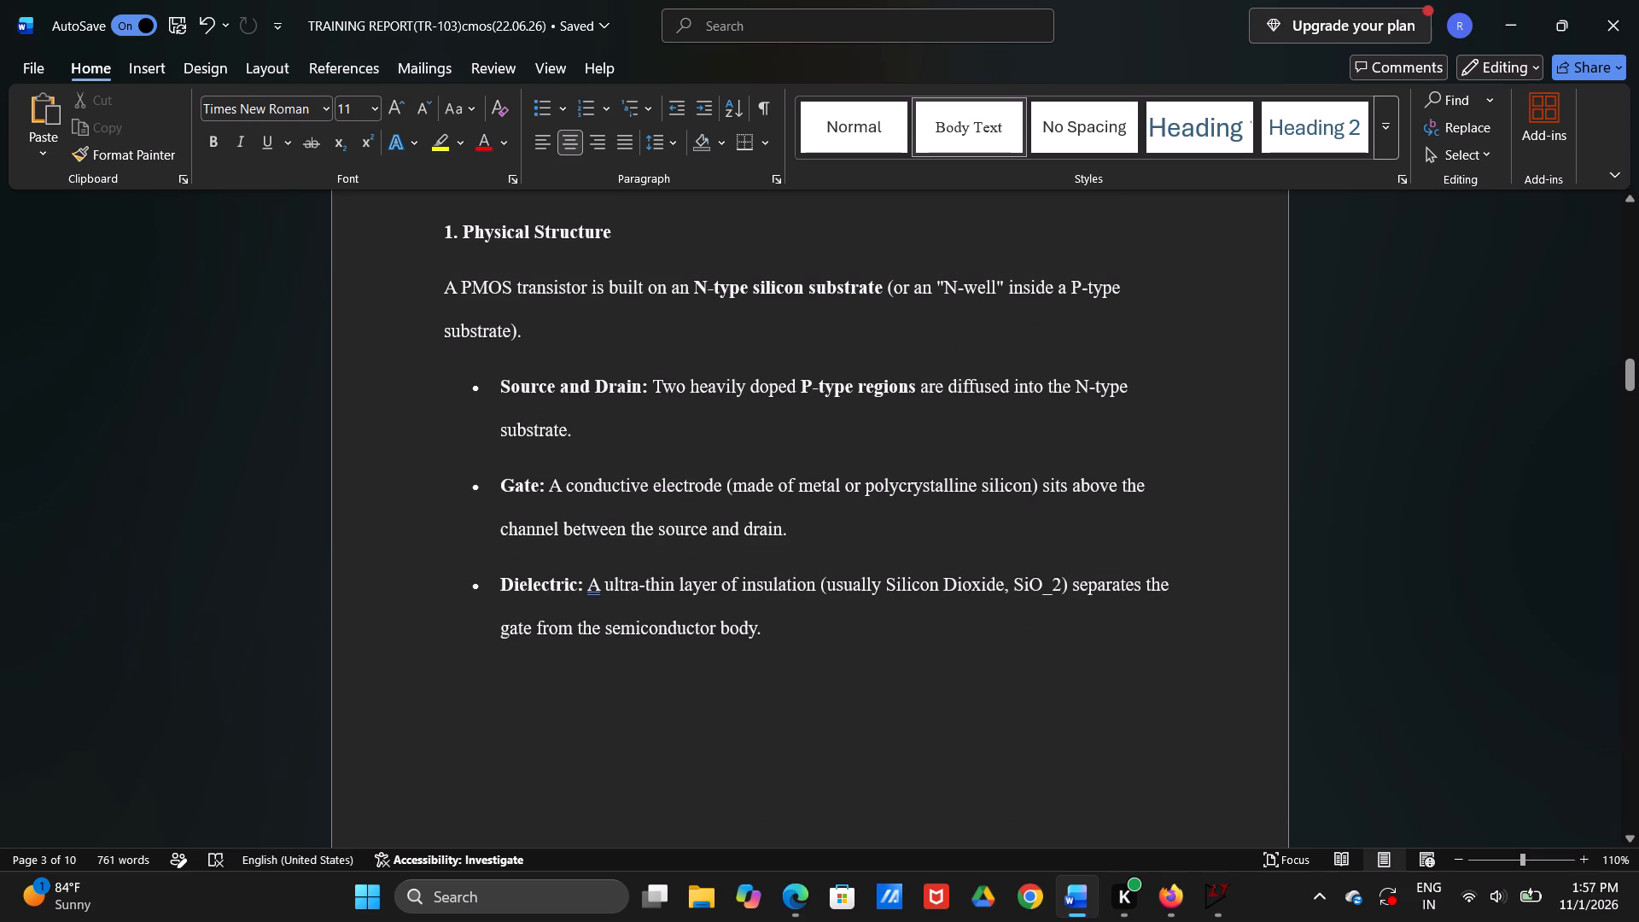
{"action": "scroll", "coordinate": [575, 490], "scroll_direction": "down", "scroll_amount": 3}
{"action": "scroll", "coordinate": [575, 490], "scroll_direction": "up", "scroll_amount": 2}
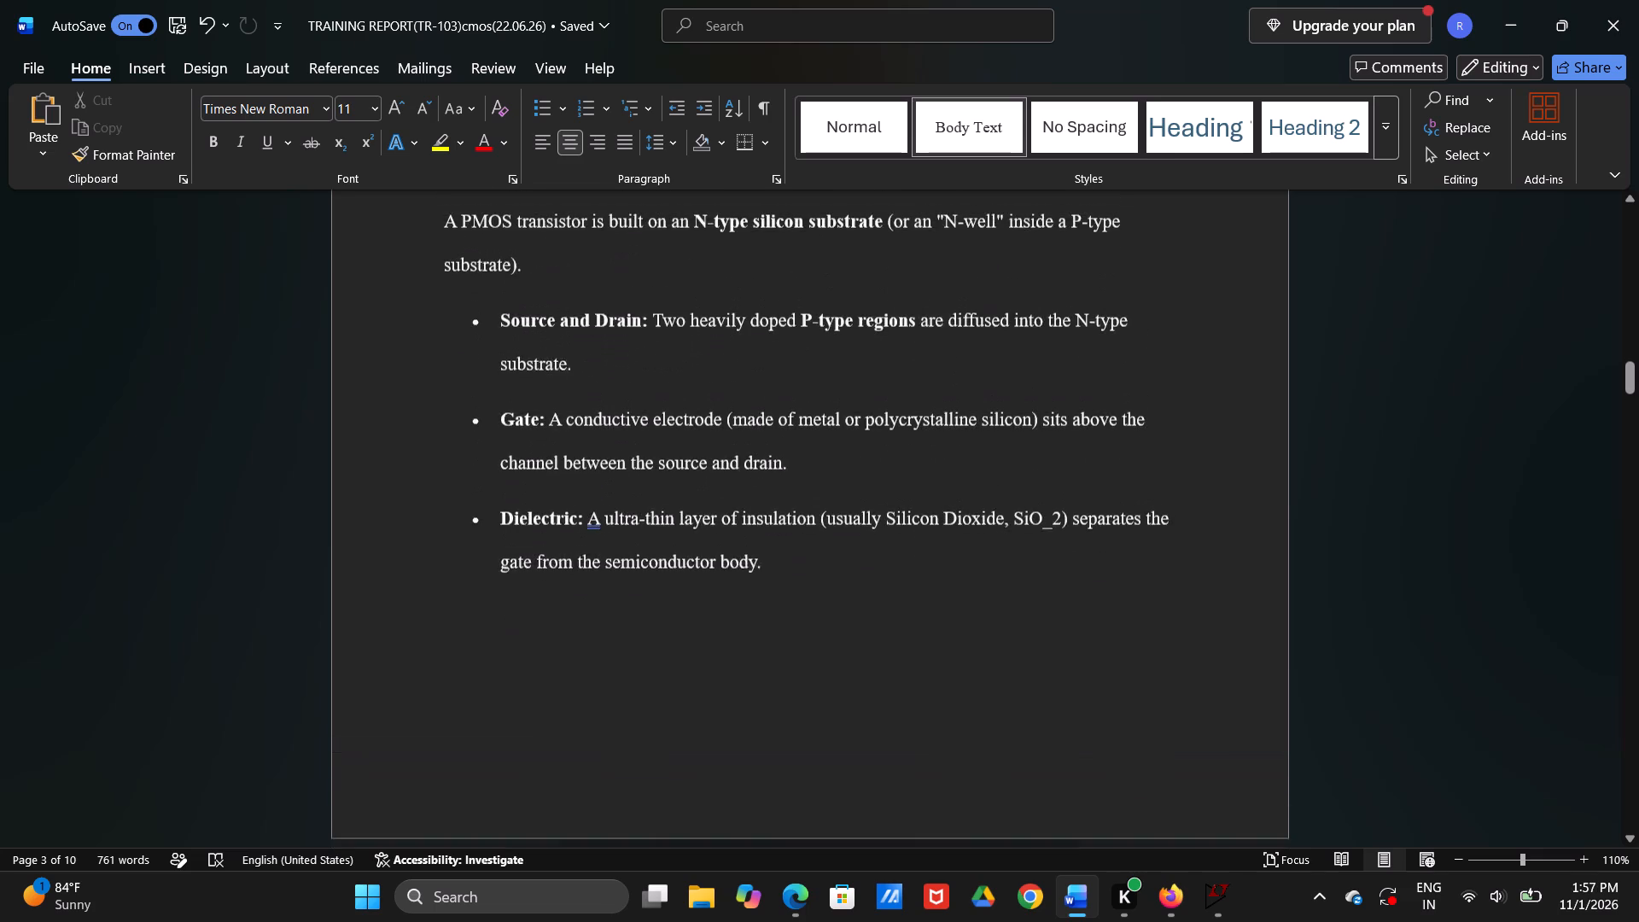
{"action": "scroll", "coordinate": [575, 490], "scroll_direction": "down", "scroll_amount": 2}
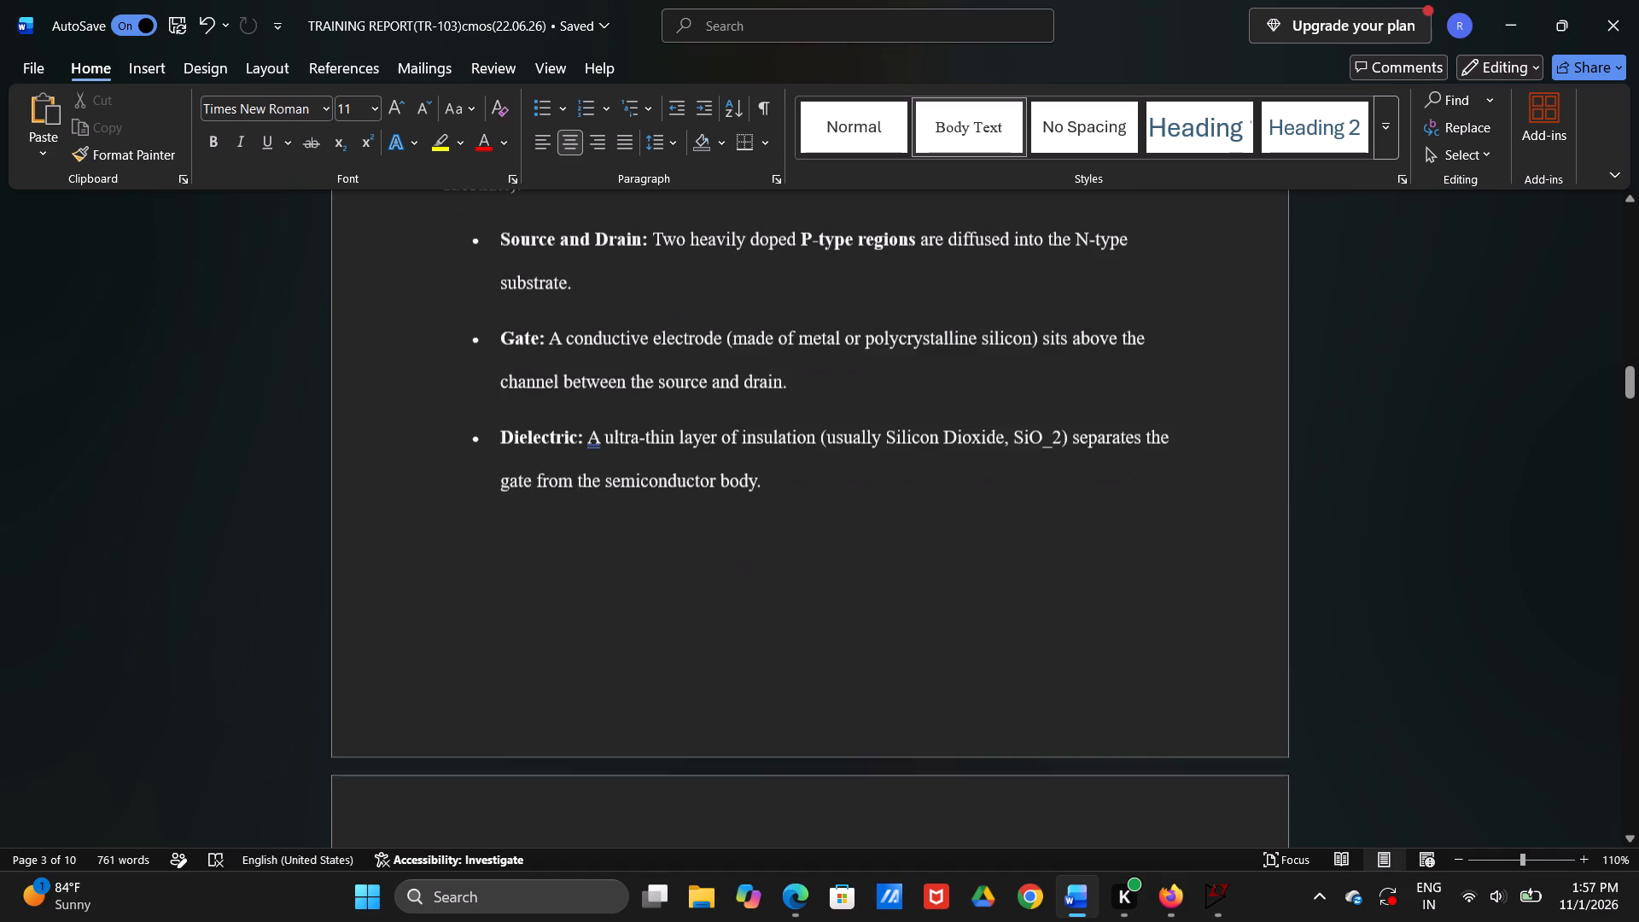
{"action": "scroll", "coordinate": [575, 490], "scroll_direction": "down", "scroll_amount": 1}
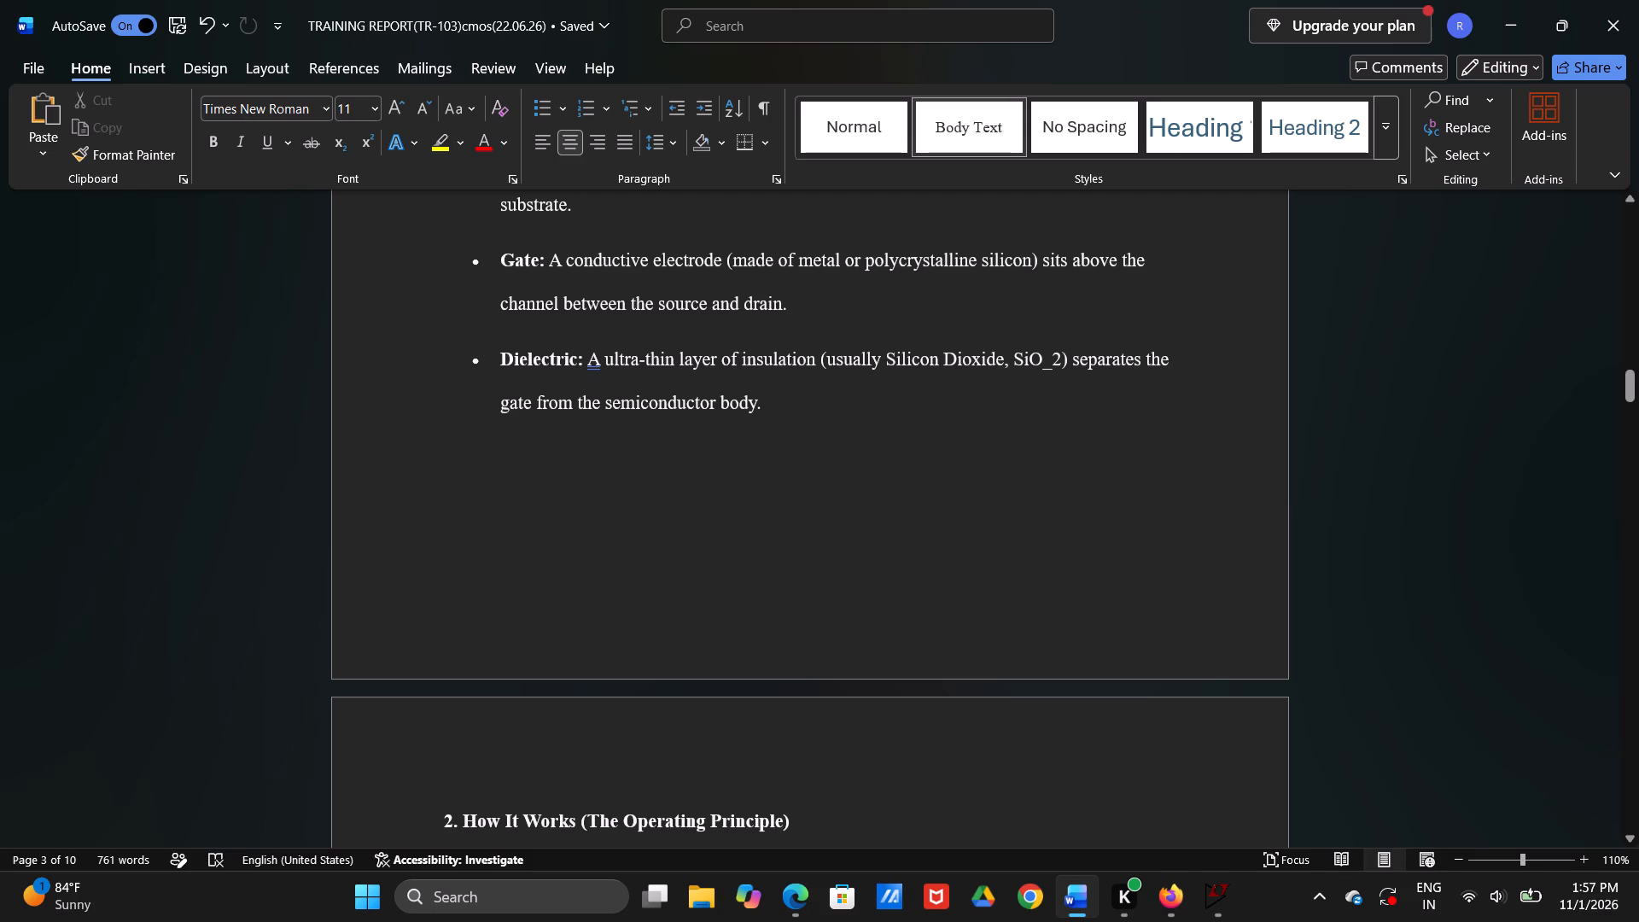
Correct the article "A" to "An" before "ultra-thin layer" in the Dielectric bullet.
{"action": "left_click_drag", "start_coordinate": [589, 365], "coordinate": [589, 377]}
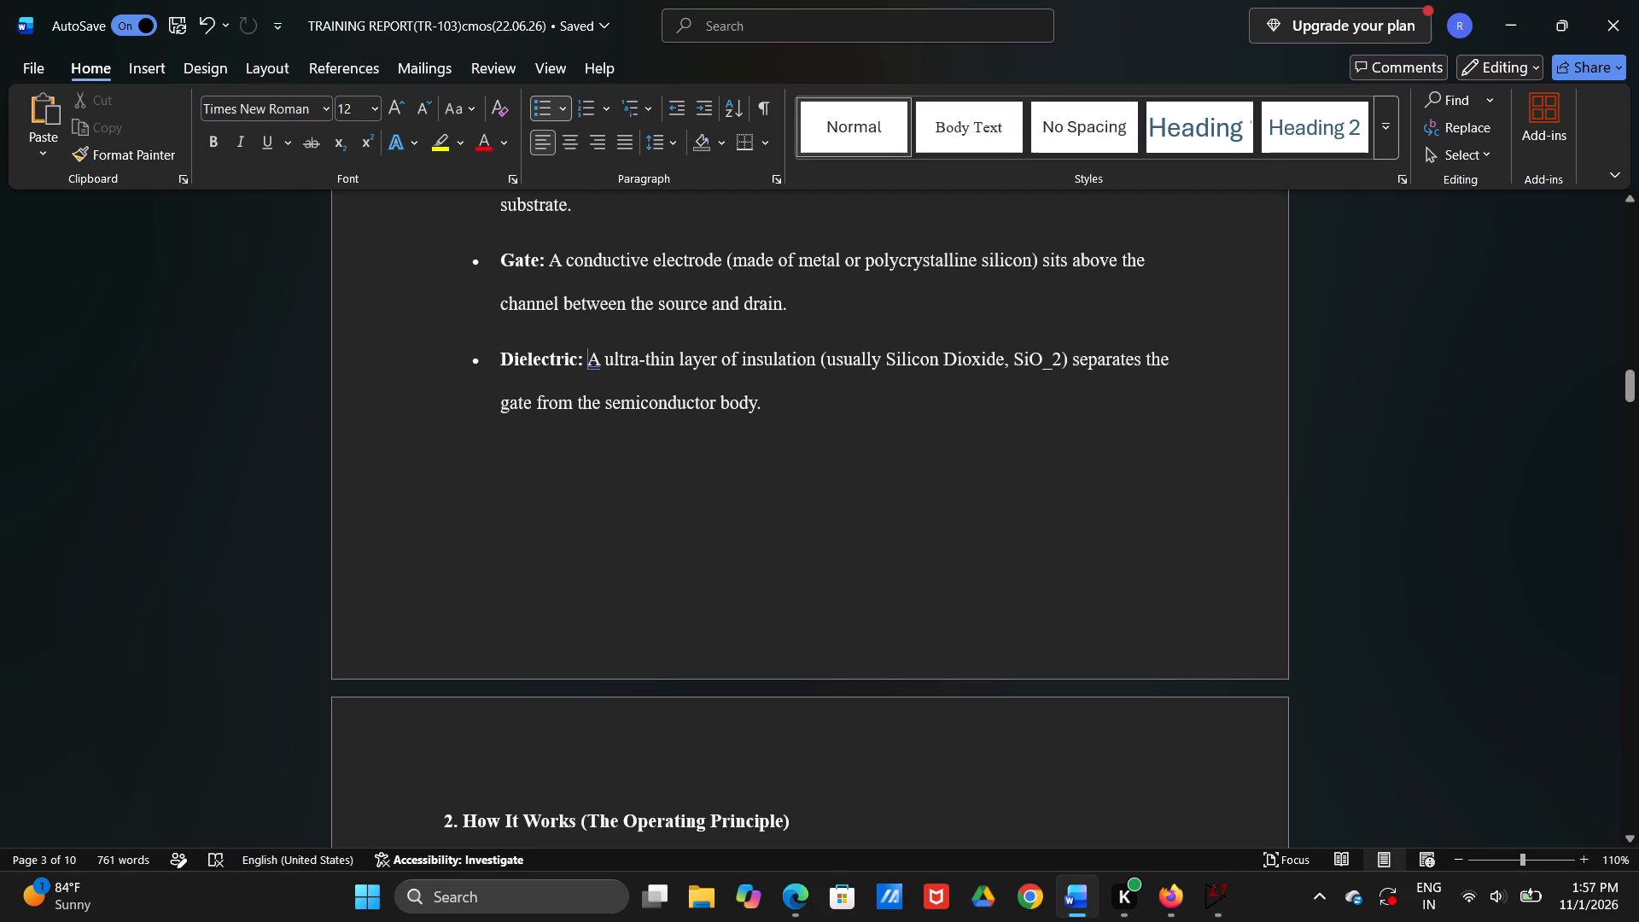
{"action": "left_click", "coordinate": [594, 367]}
{"action": "key", "text": "n"}
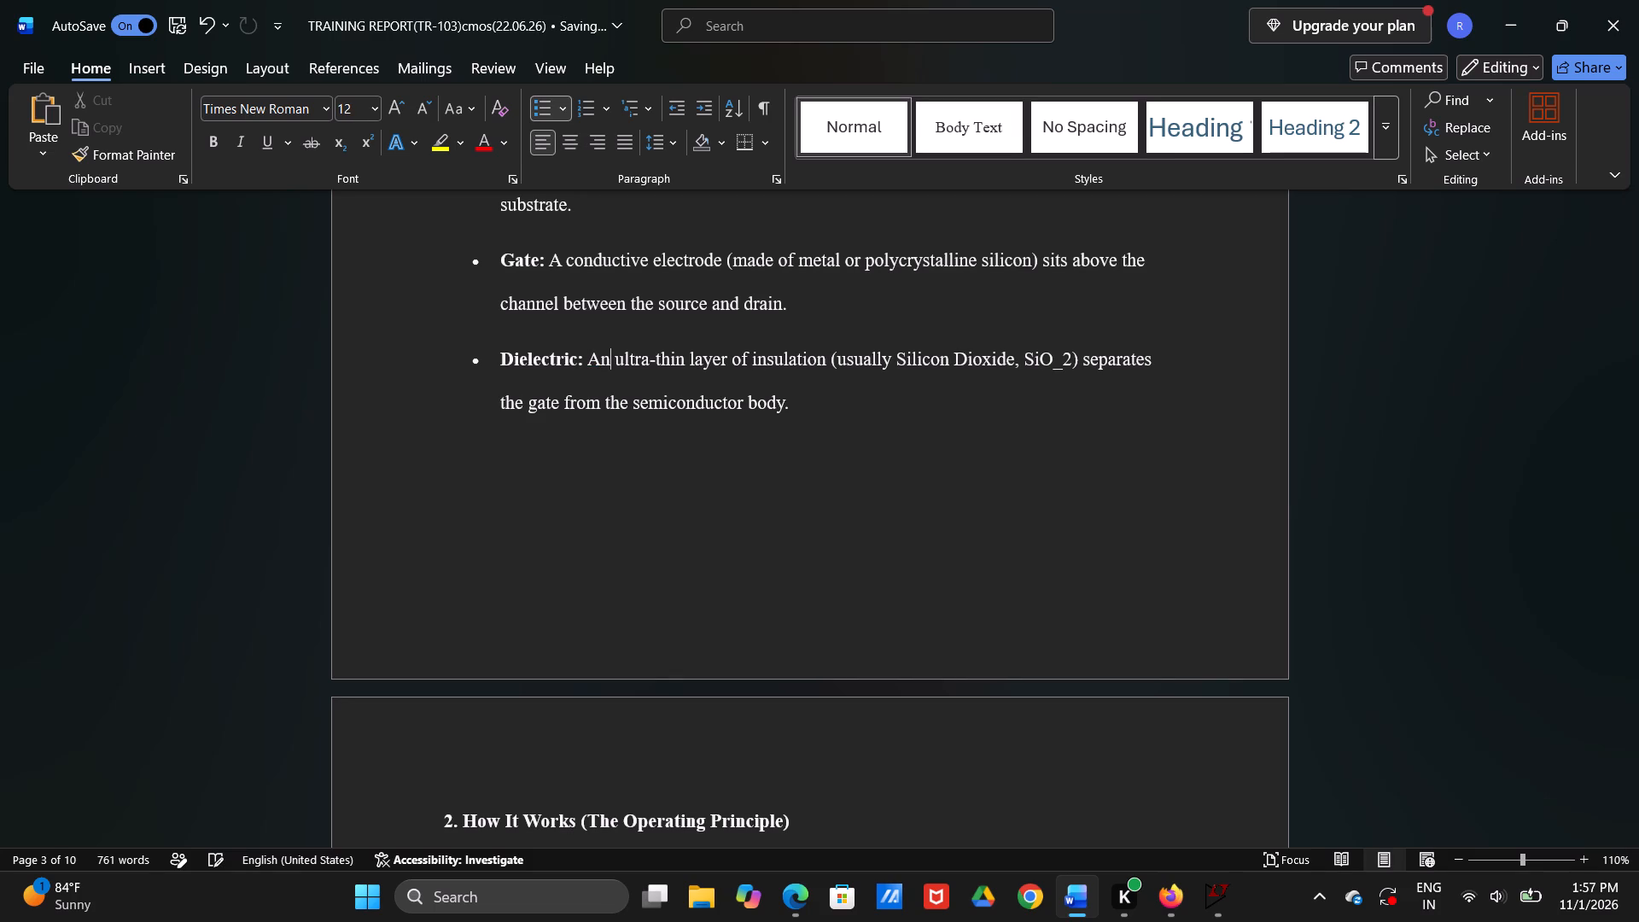
Insert ", the dielectric medium" between "SiO_2)" and "separates" in the Dielectric bullet, with a space before the comma.
{"action": "scroll", "coordinate": [487, 500], "scroll_direction": "down", "scroll_amount": 1}
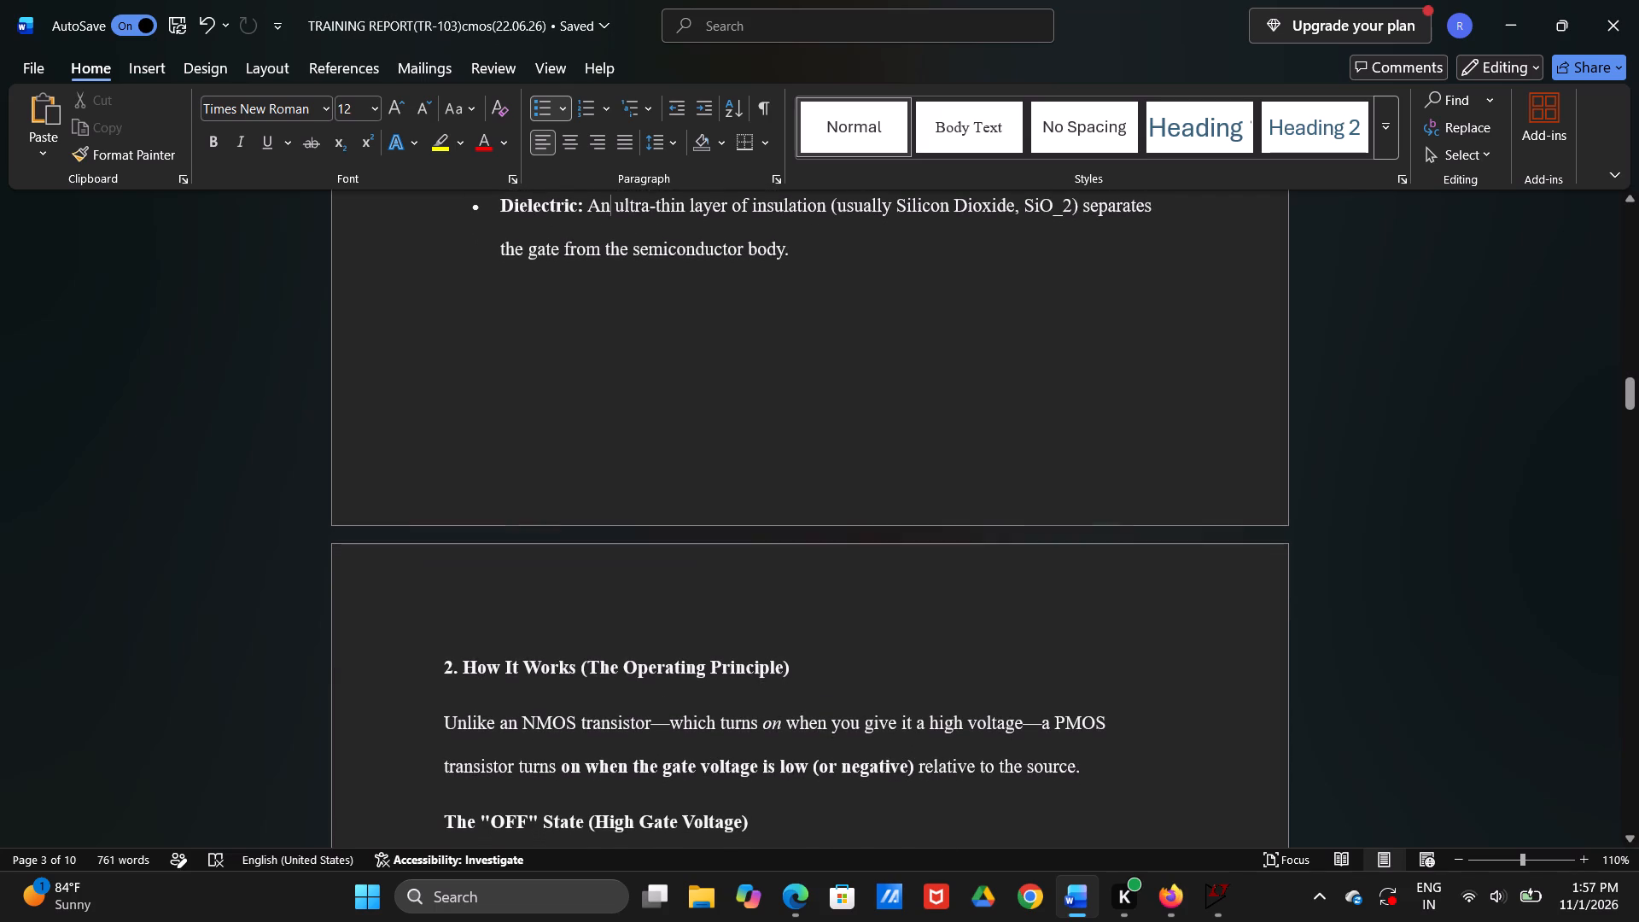
{"action": "scroll", "coordinate": [648, 355], "scroll_direction": "up", "scroll_amount": 1}
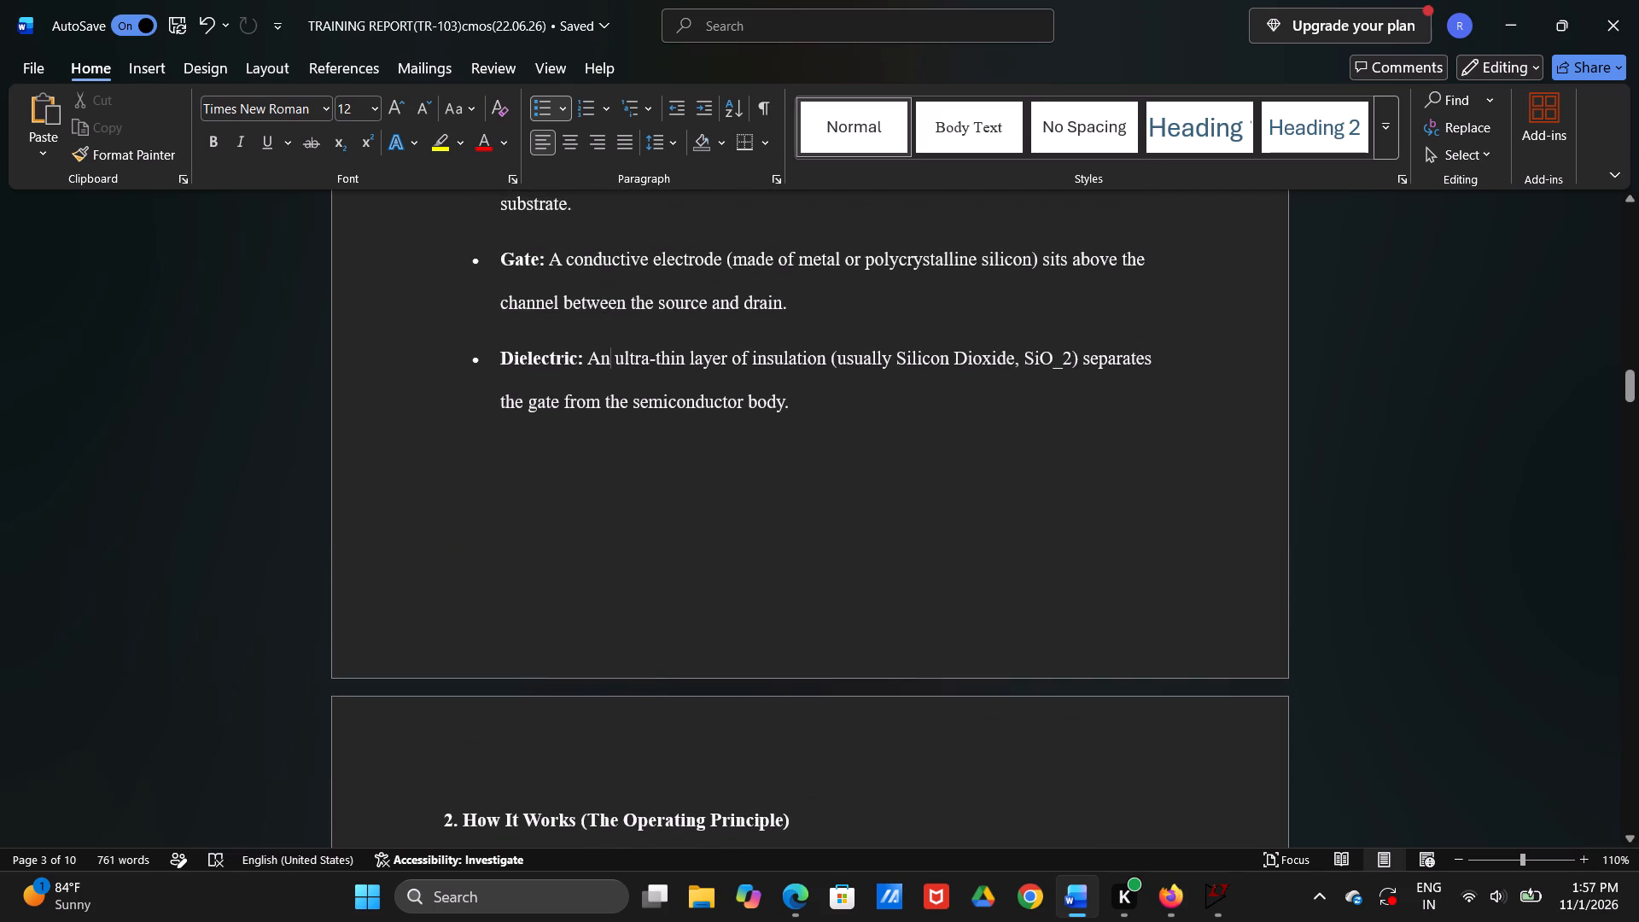
{"action": "left_click", "coordinate": [1082, 362]}
{"action": "key", "text": "BackSpace"}
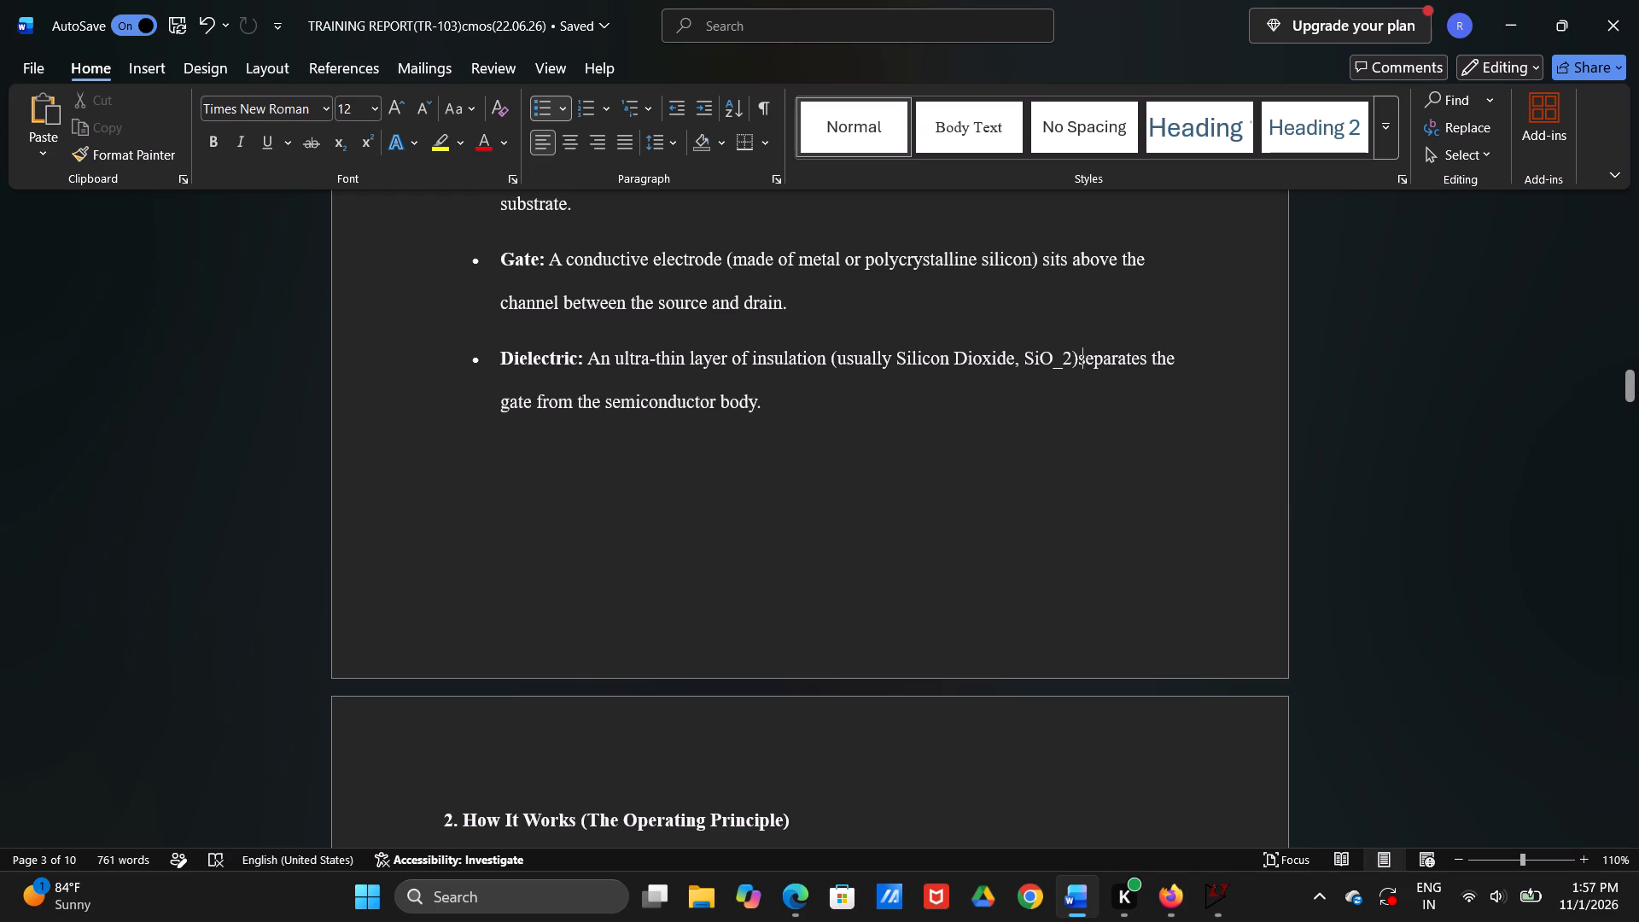
{"action": "key", "text": "space"}
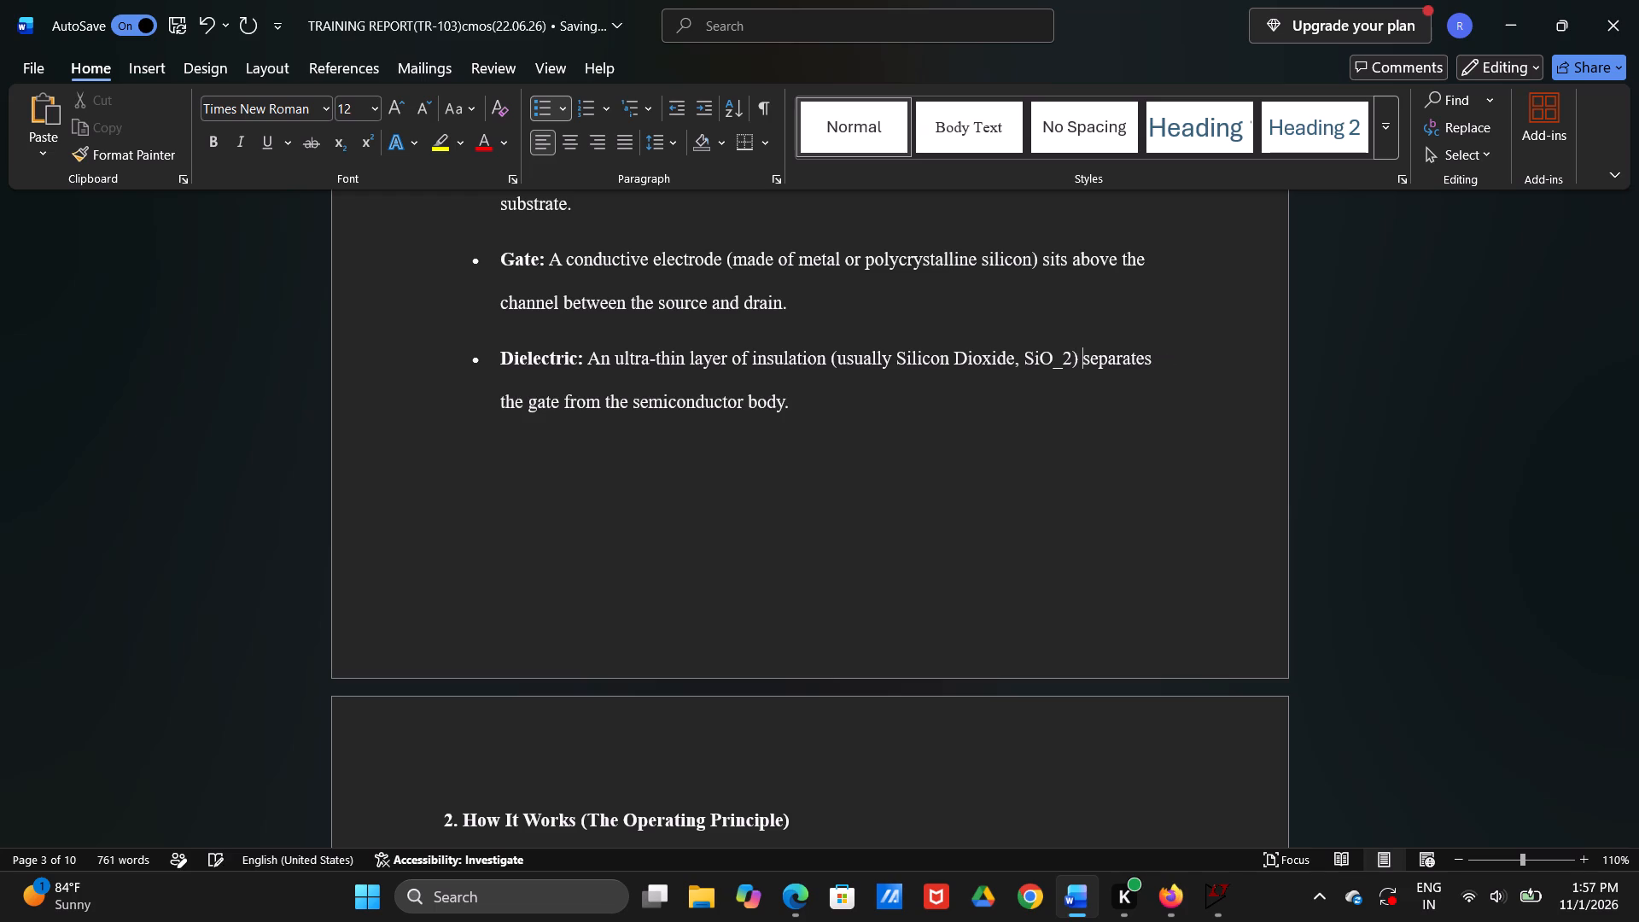
{"action": "type", "text": ","}
{"action": "key", "text": "space"}
{"action": "key", "text": "t"}
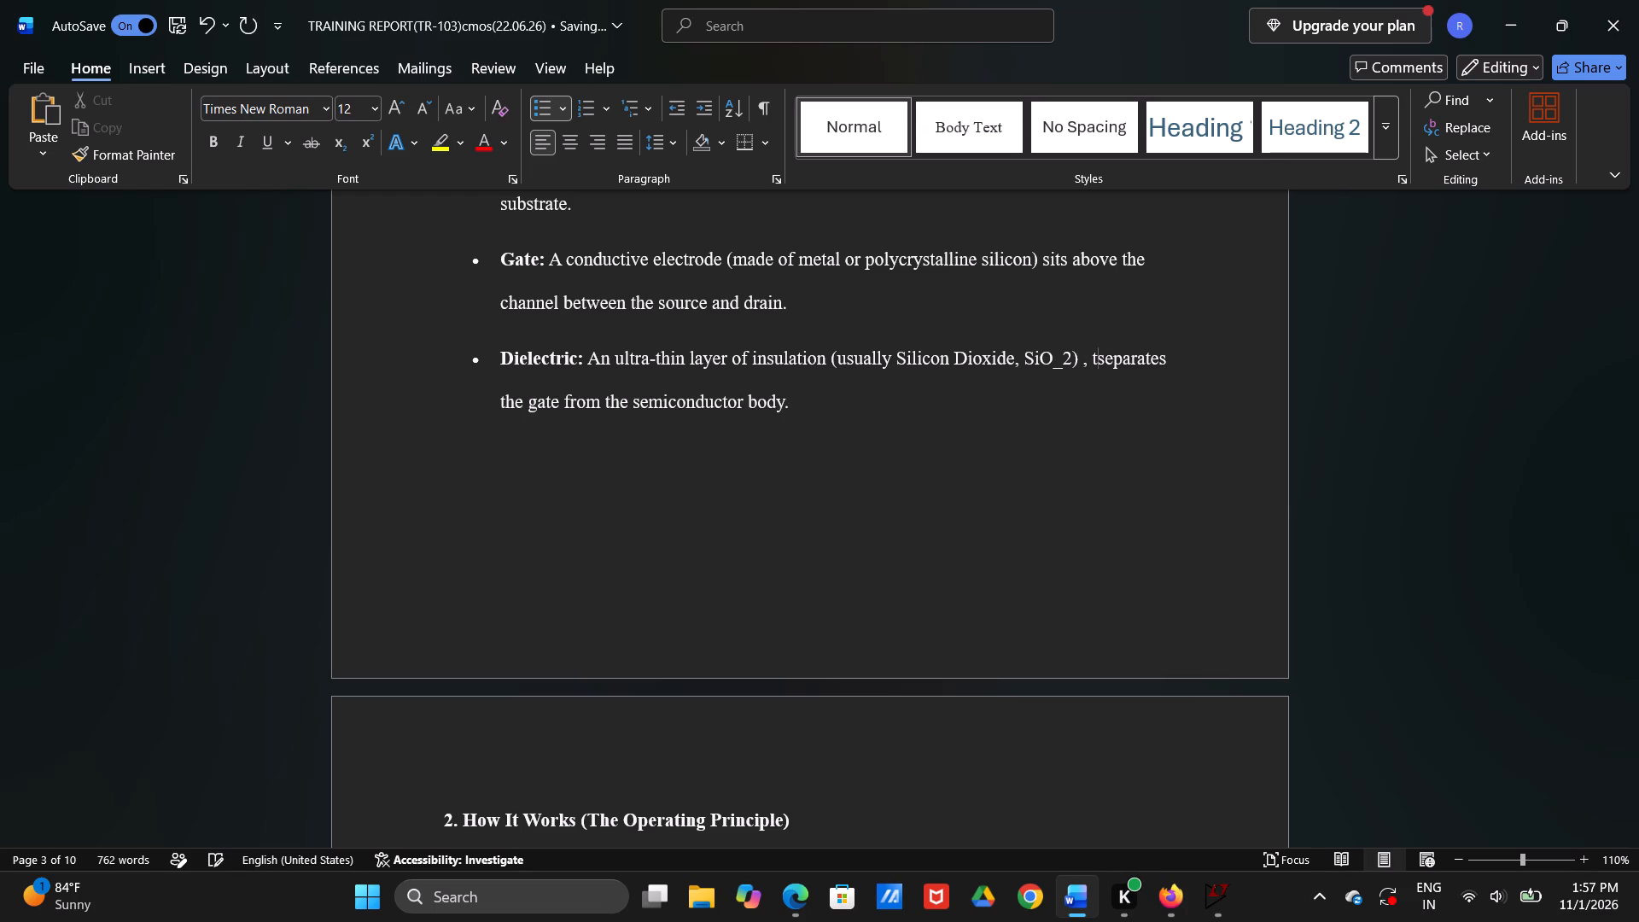
{"action": "type", "text": "he"}
{"action": "key", "text": "space"}
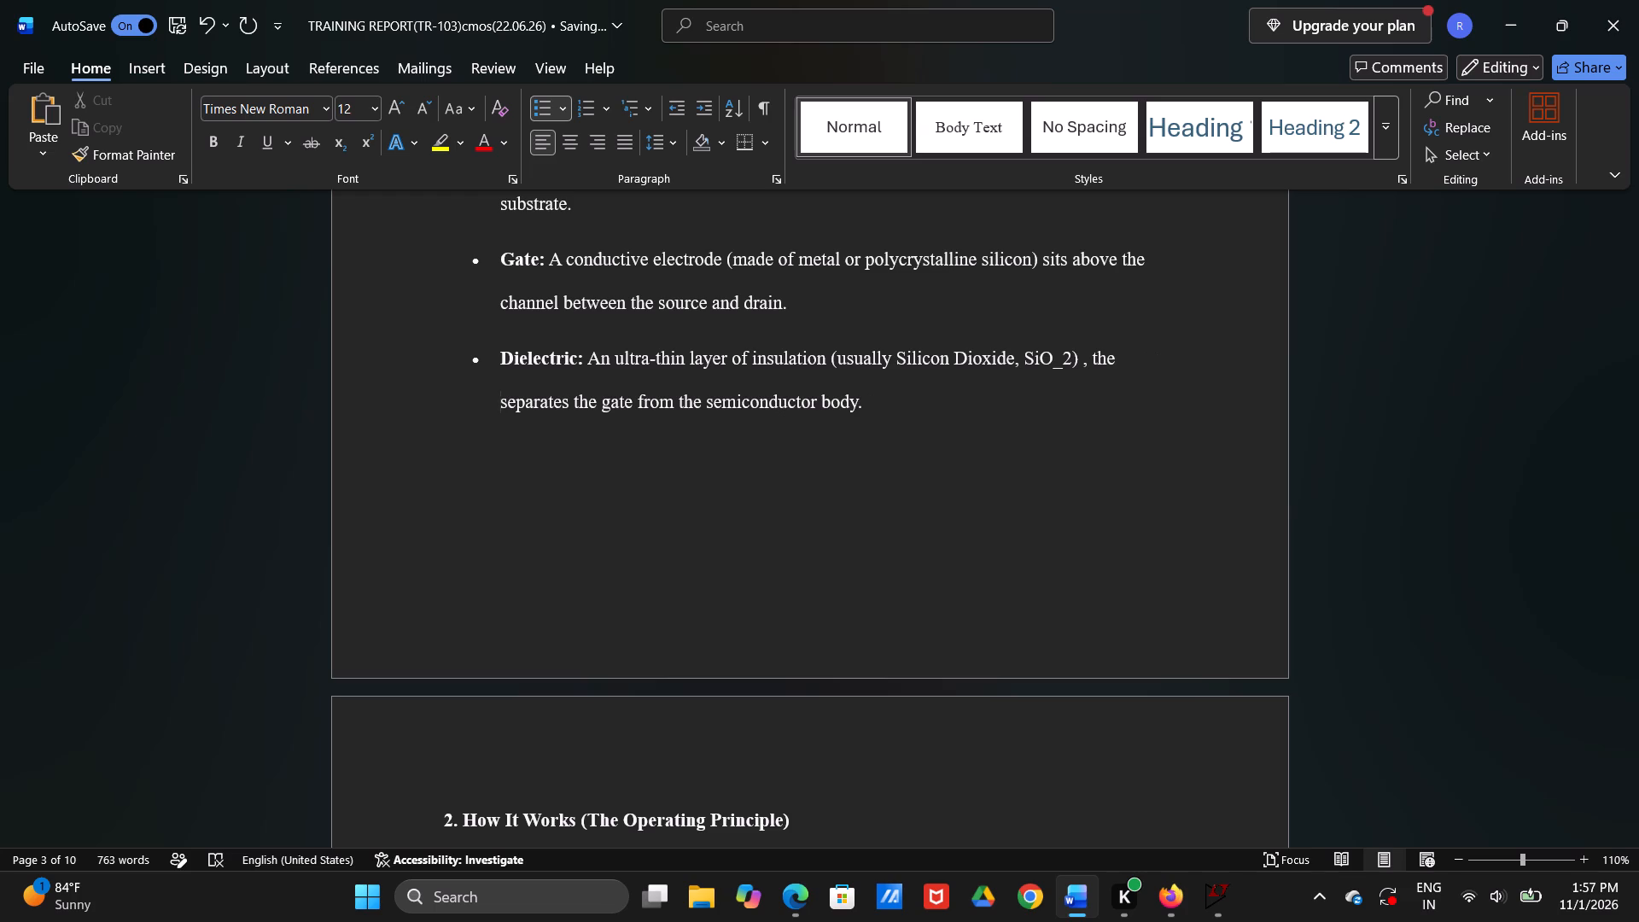
{"action": "type", "text": "dielectric medium"}
{"action": "key", "text": "space"}
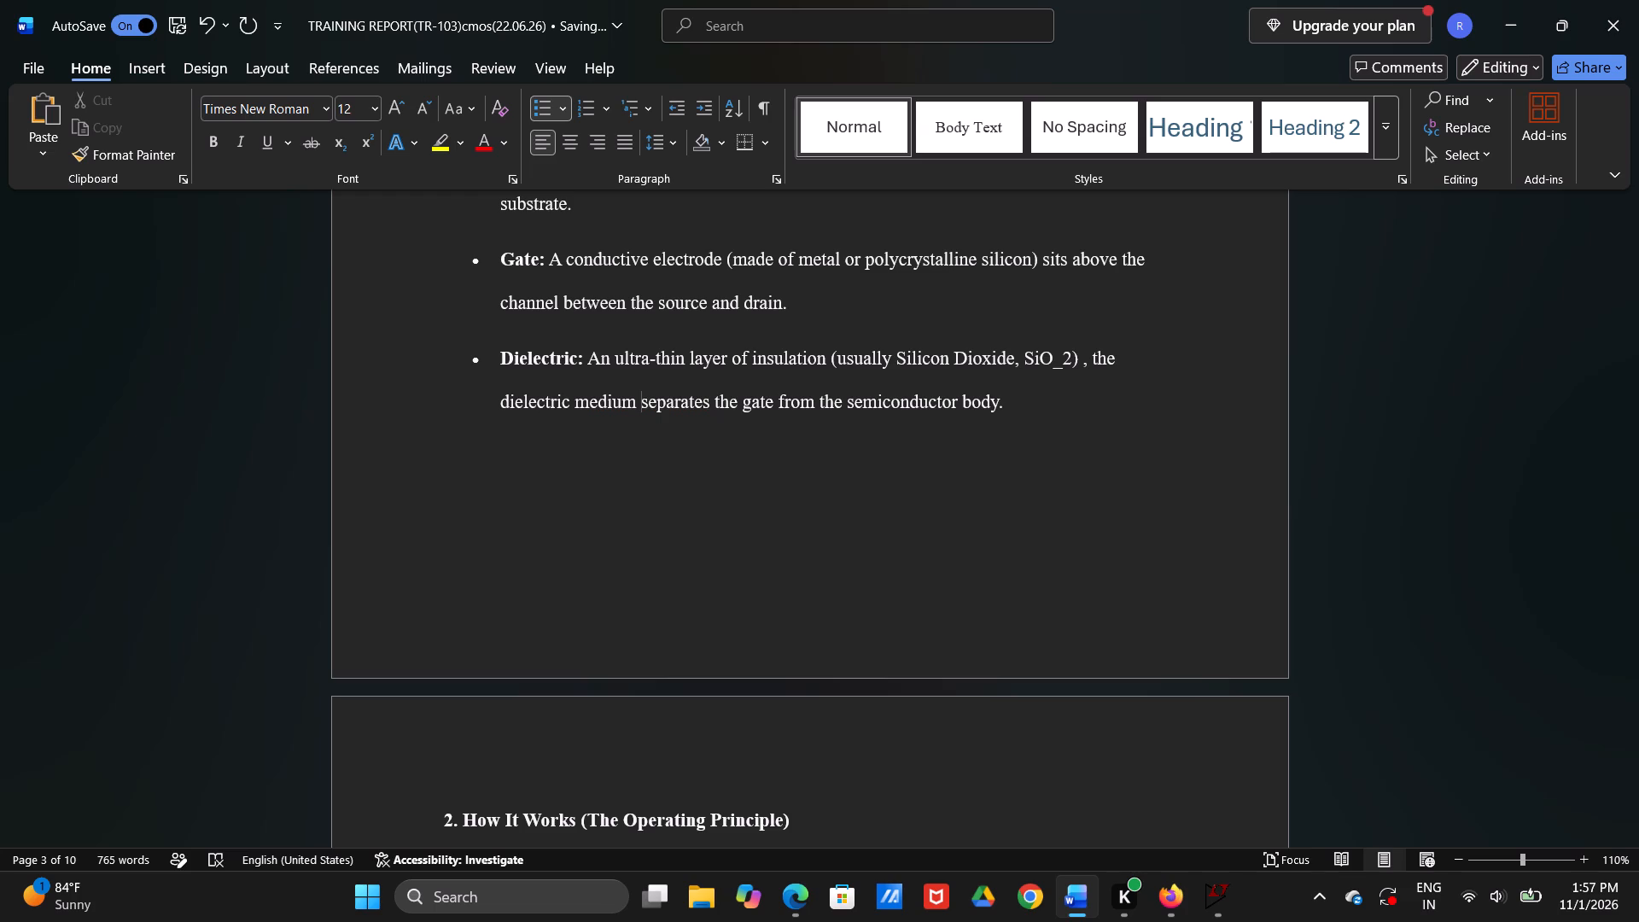
Rework the separator between "Silicon Dioxide" and "SiO_2" in the Dielectric bullet into a comma with a space on both sides.
{"action": "scroll", "coordinate": [1121, 441], "scroll_direction": "up", "scroll_amount": 1}
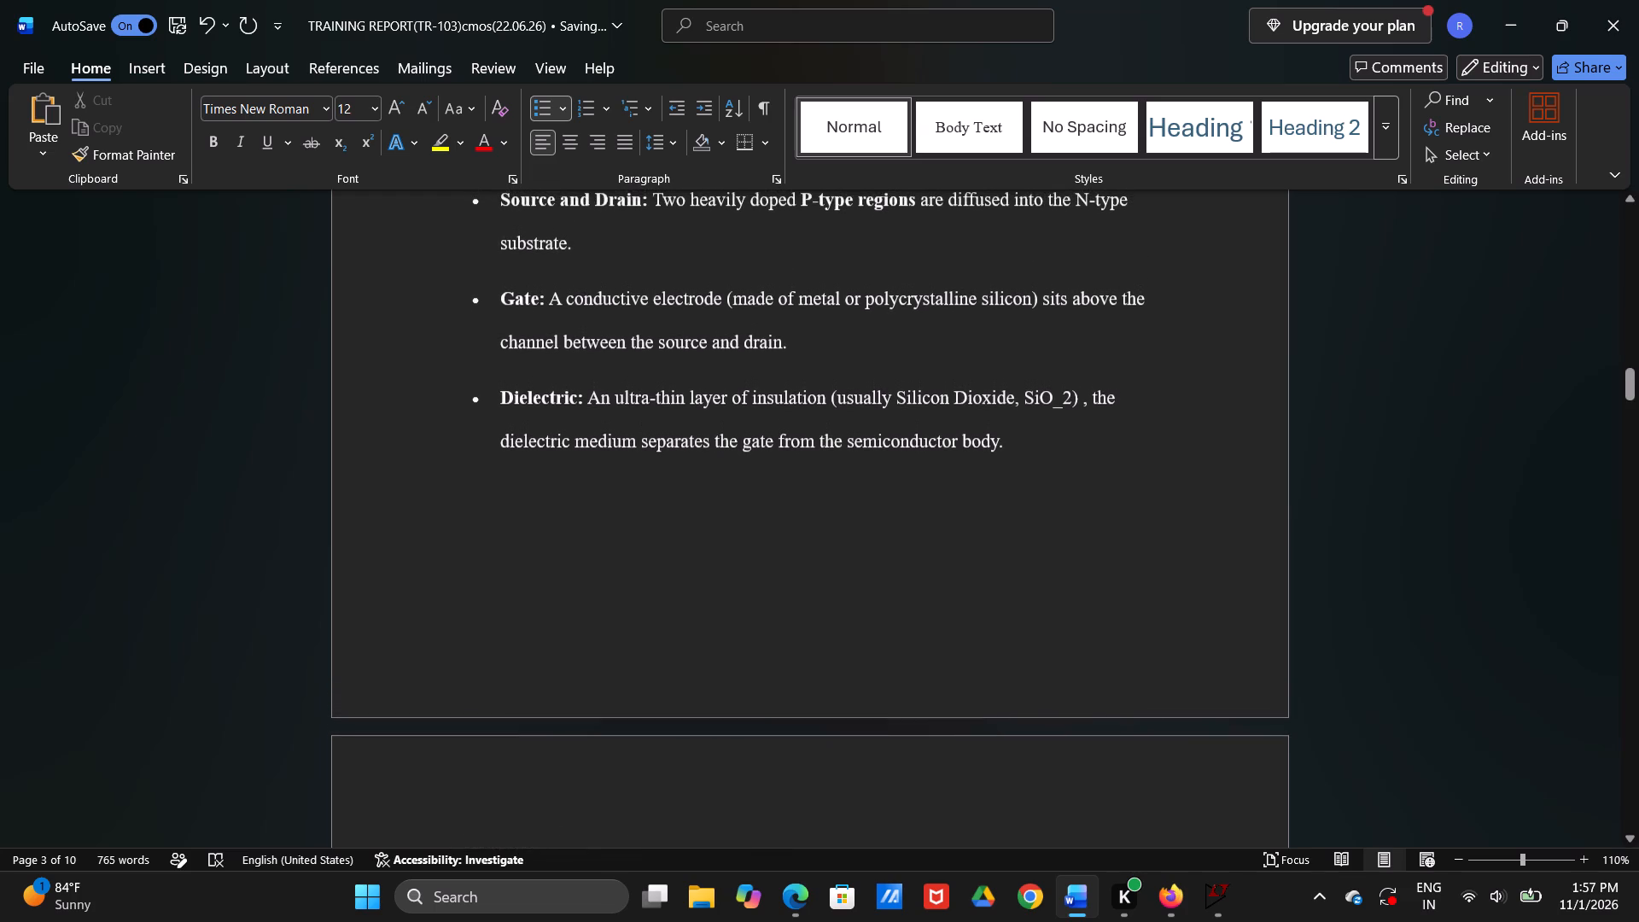
{"action": "scroll", "coordinate": [1121, 441], "scroll_direction": "up", "scroll_amount": 1}
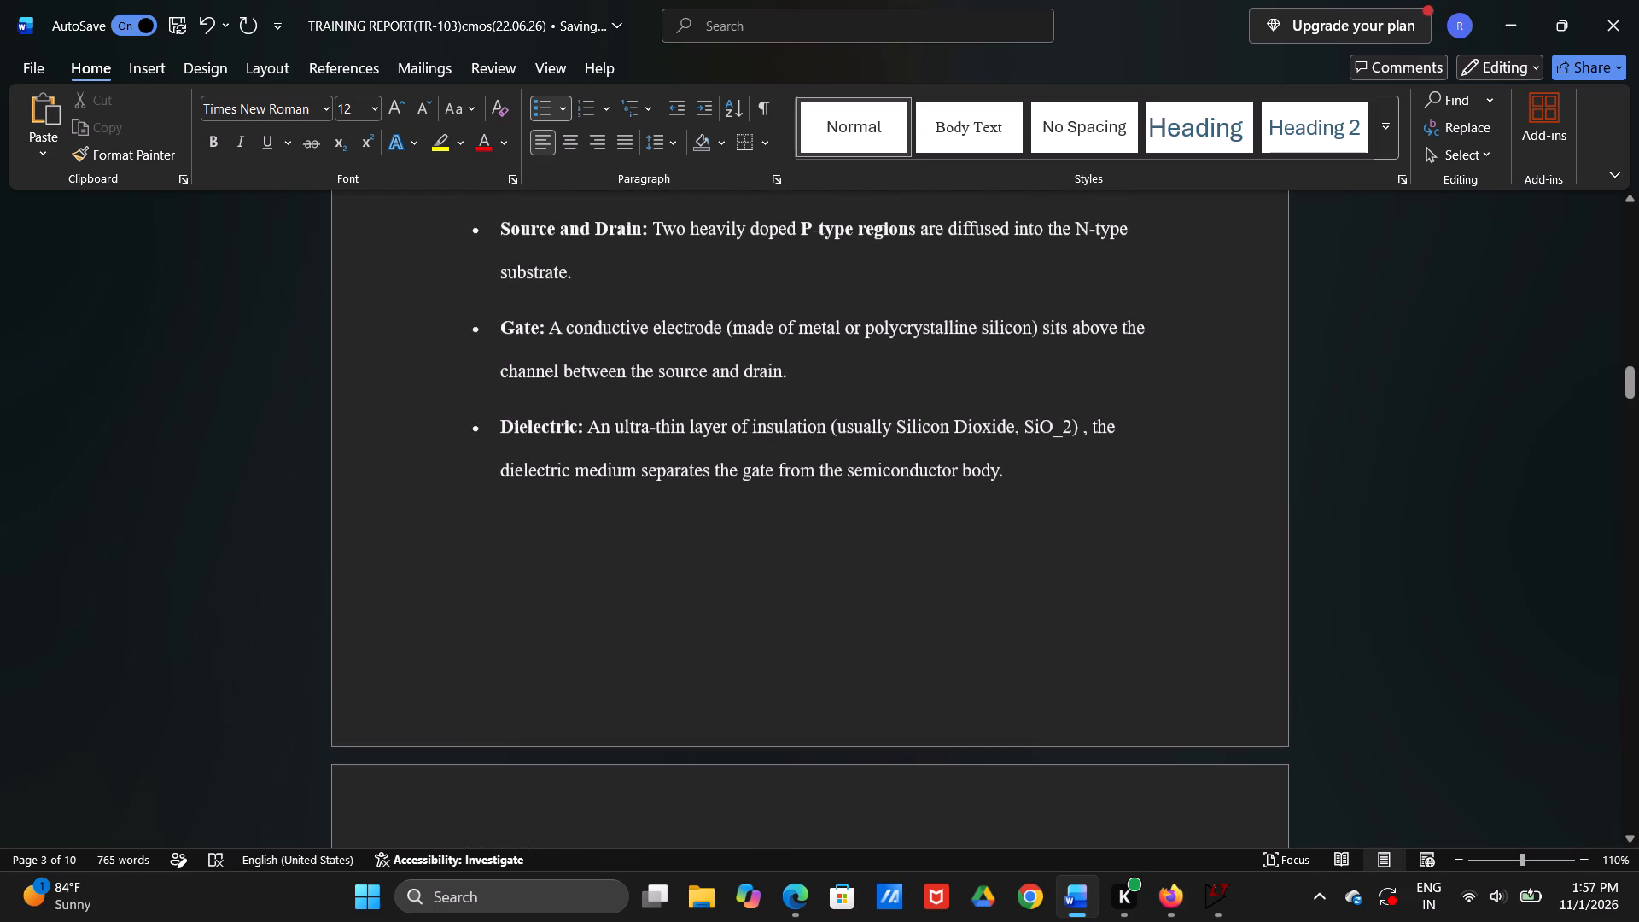
{"action": "scroll", "coordinate": [1121, 441], "scroll_direction": "up", "scroll_amount": 1}
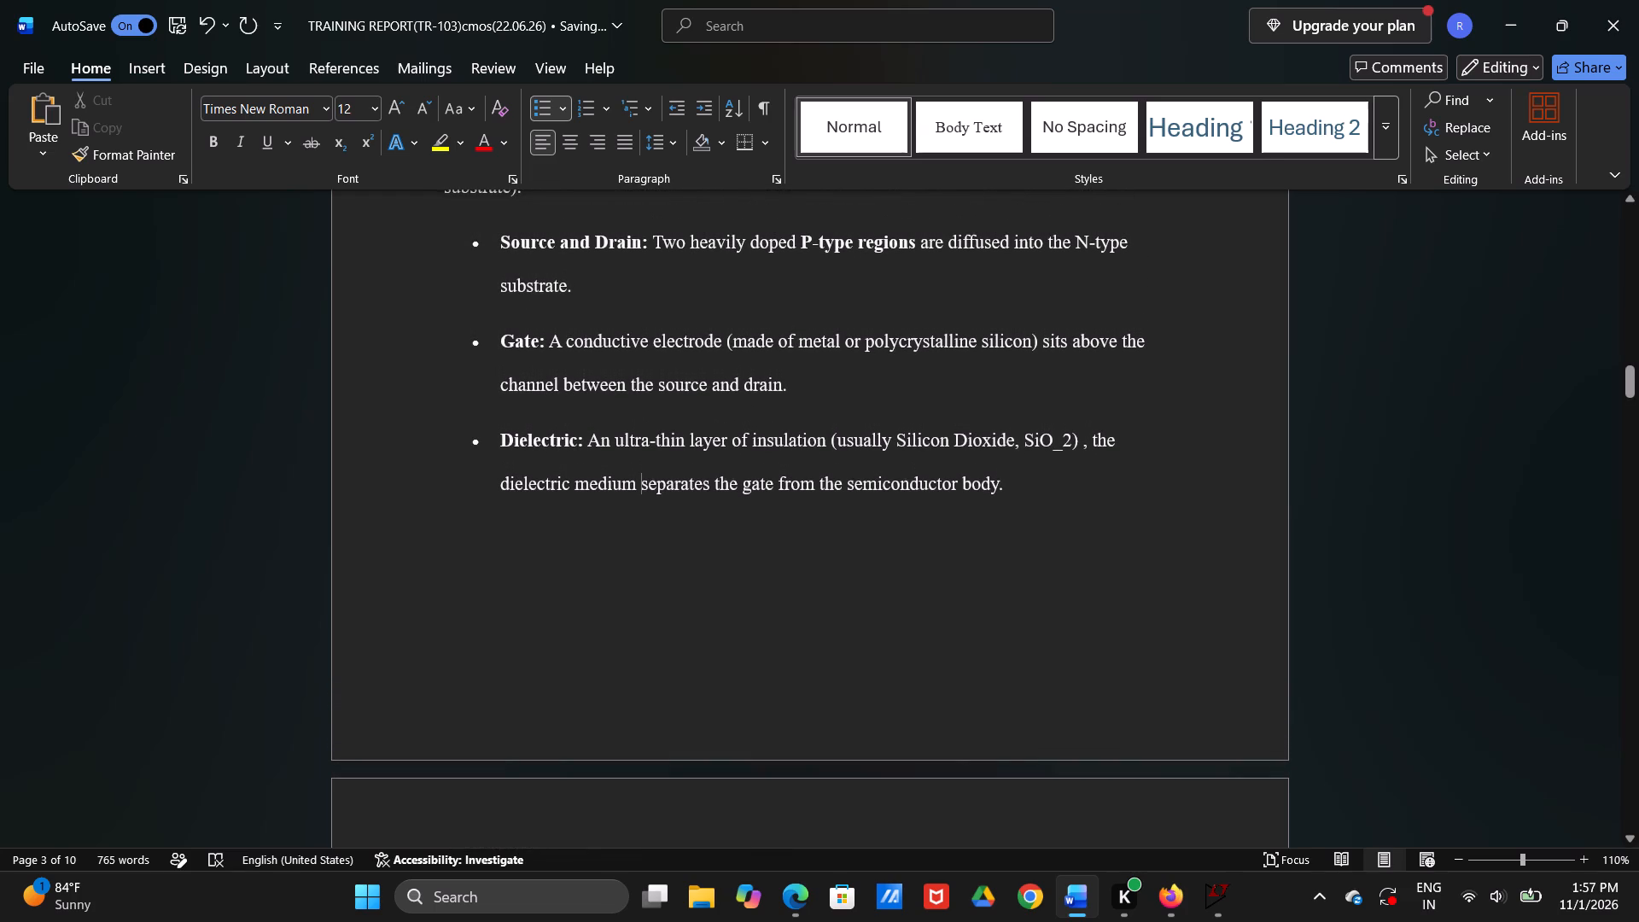
{"action": "scroll", "coordinate": [1121, 441], "scroll_direction": "up", "scroll_amount": 1}
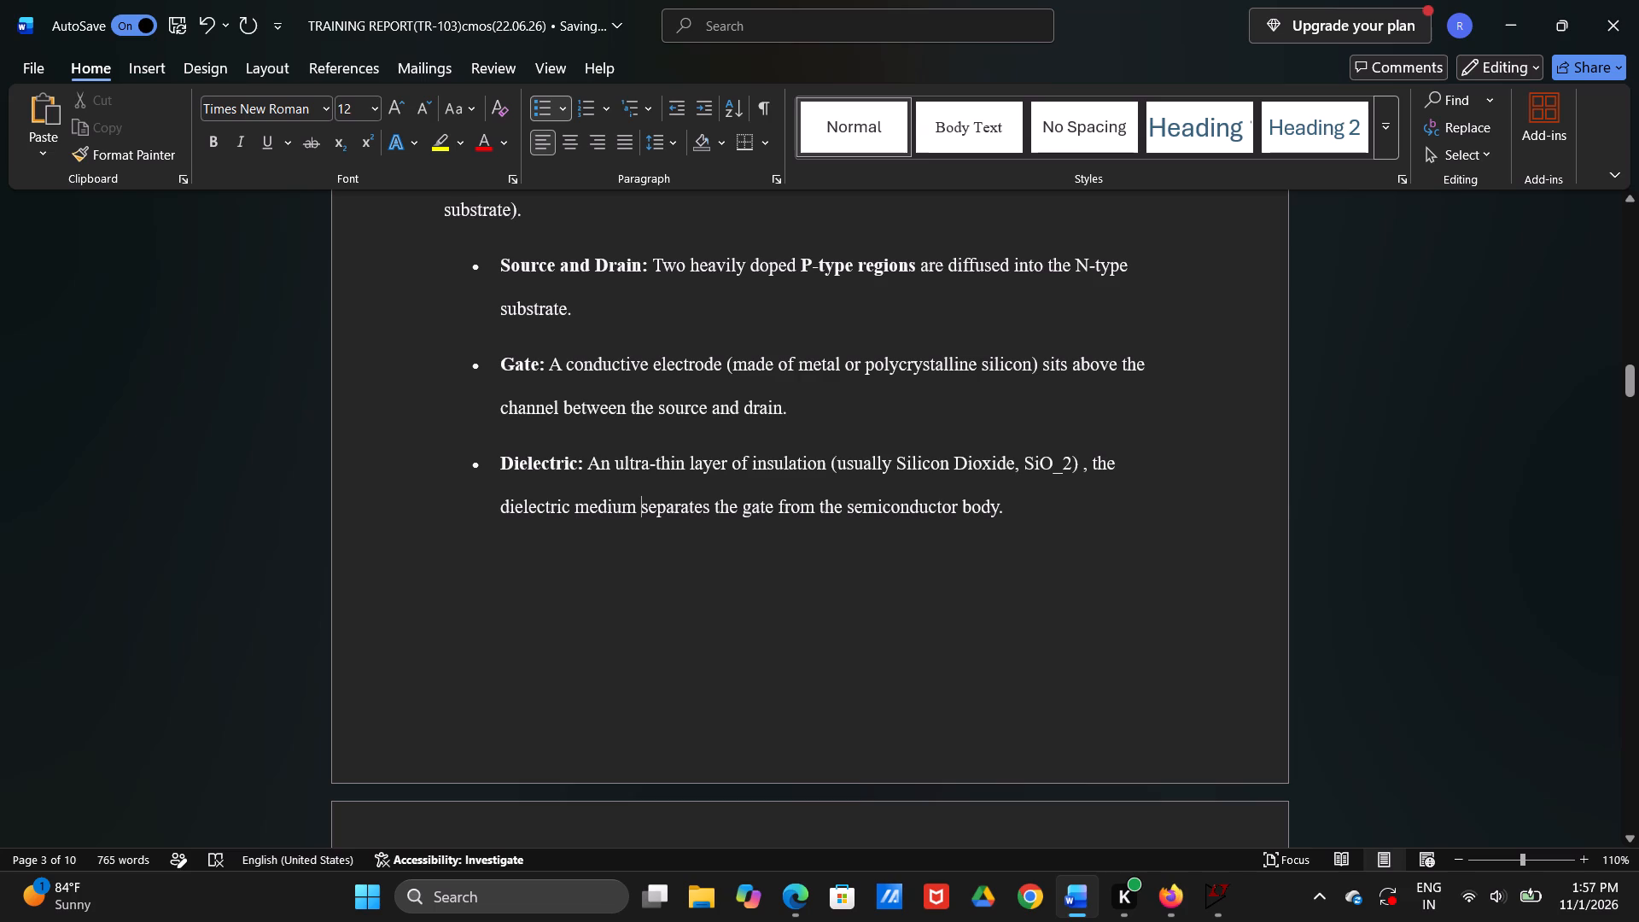
{"action": "left_click", "coordinate": [1024, 474]}
{"action": "key", "text": "BackSpace"}
{"action": "key", "text": "BackSpace"}
{"action": "key", "text": "space"}
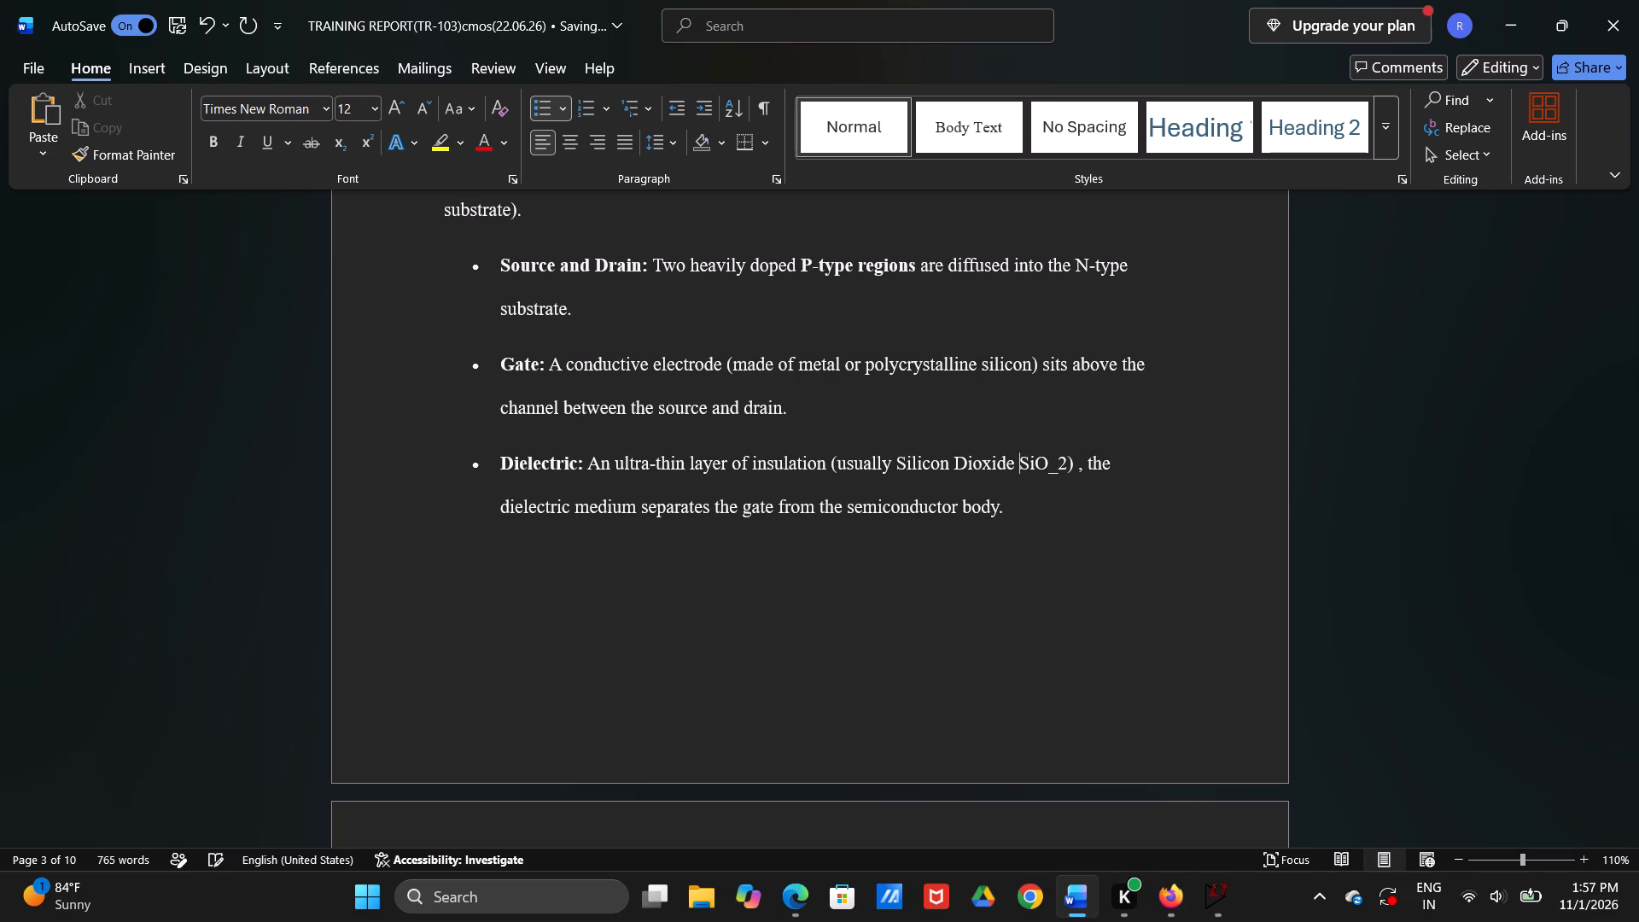
{"action": "key", "text": "plus"}
{"action": "key", "text": "BackSpace"}
{"action": "key", "text": "comma"}
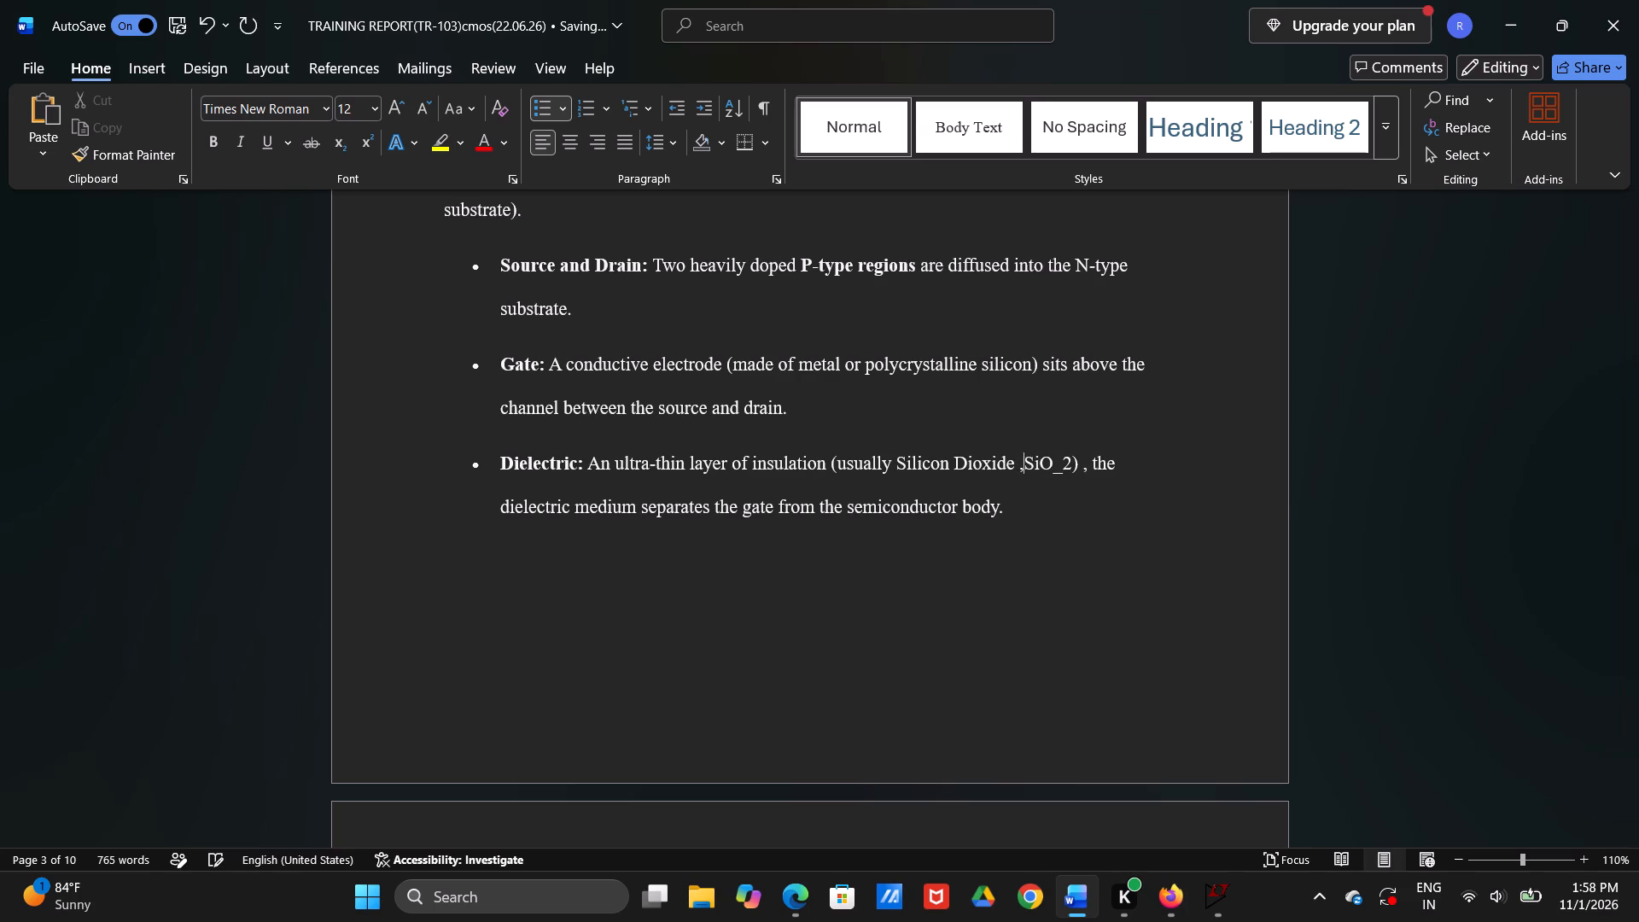
{"action": "key", "text": "space"}
Make the italic word "on" bold in the first sentence of "2. How It Works (The Operating Principle)".
{"action": "scroll", "coordinate": [1022, 465], "scroll_direction": "down", "scroll_amount": 2}
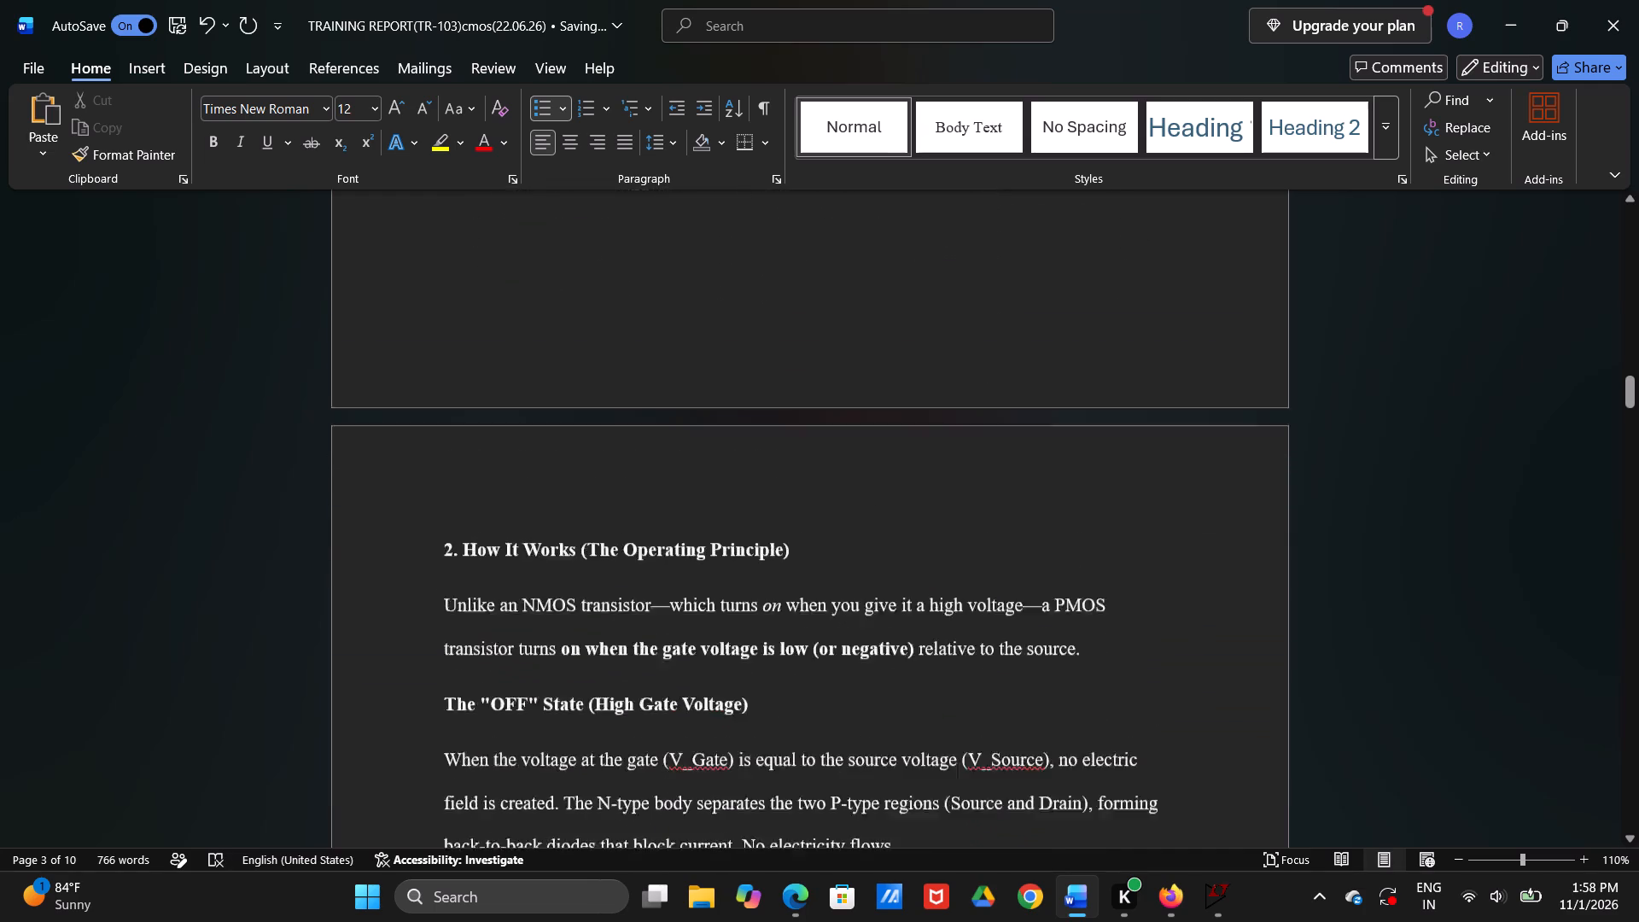
{"action": "scroll", "coordinate": [1022, 465], "scroll_direction": "down", "scroll_amount": 2}
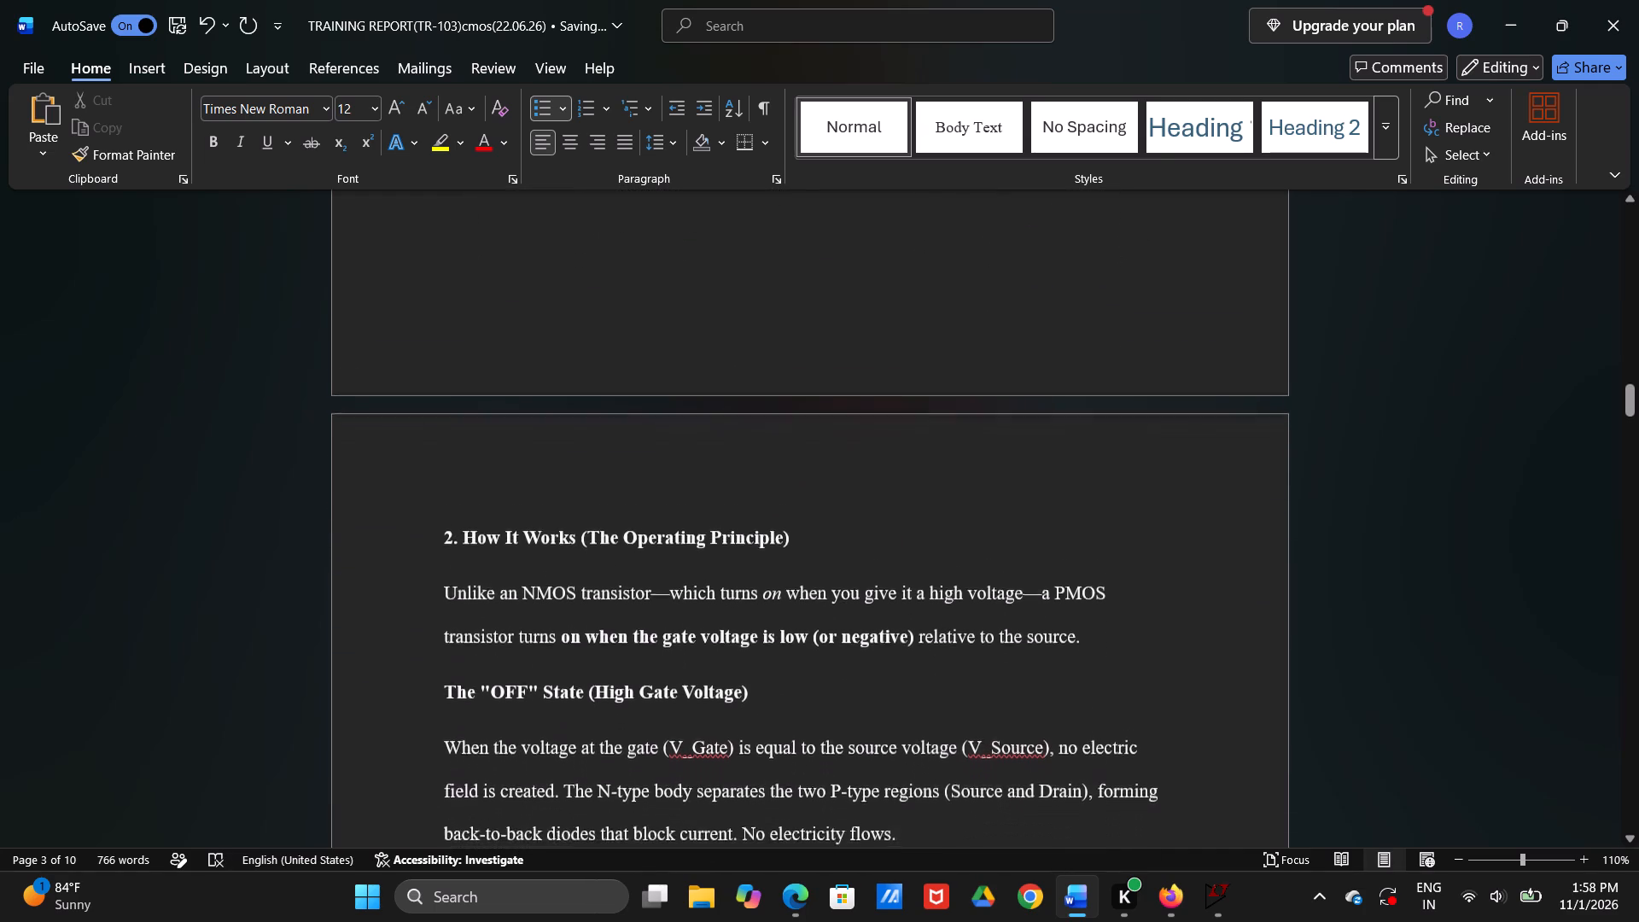
{"action": "scroll", "coordinate": [1022, 465], "scroll_direction": "down", "scroll_amount": 2}
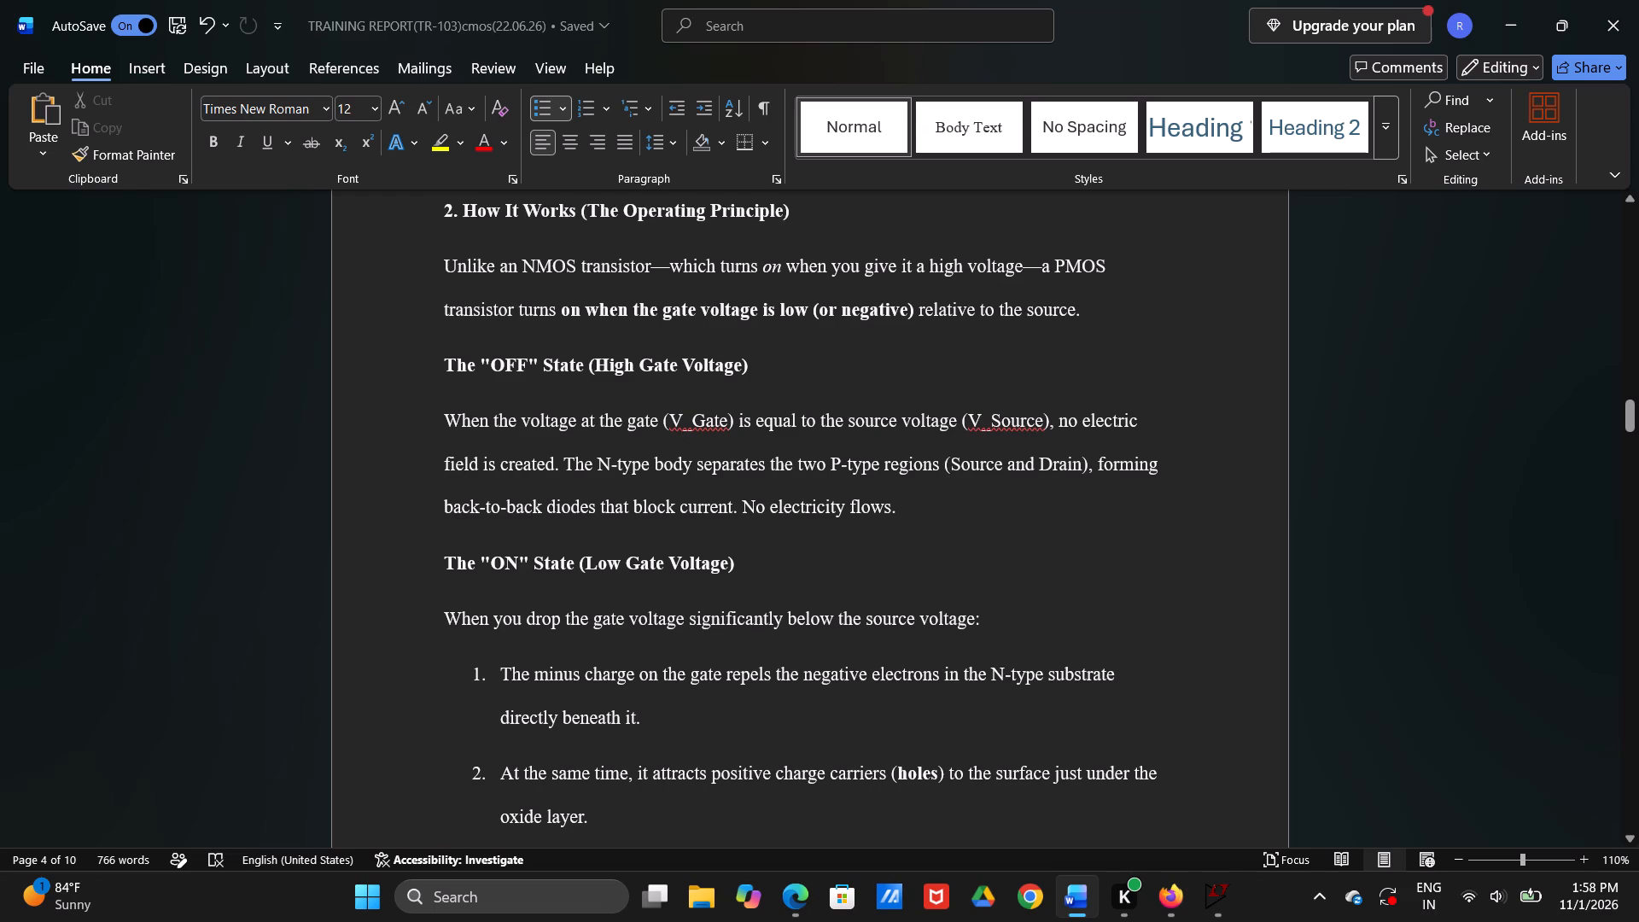
{"action": "left_click_drag", "start_coordinate": [785, 275], "coordinate": [763, 272]}
{"action": "key", "text": "ctrl+b"}
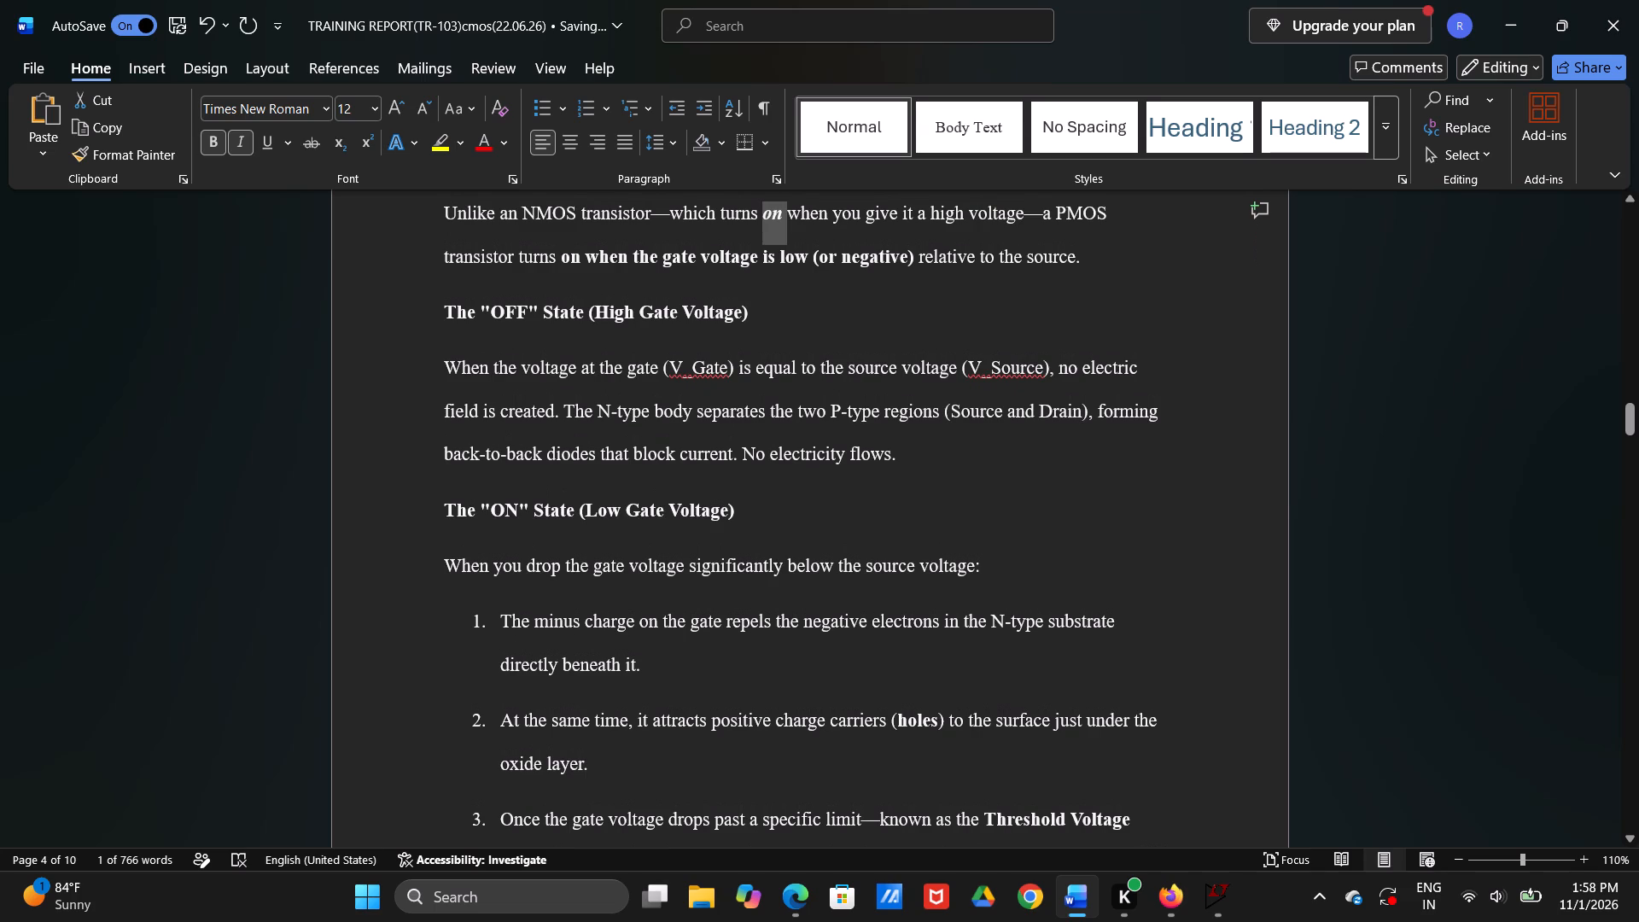
Delete "(or negative)" from the gate voltage statement in the opening paragraph of "2. How It Works".
{"action": "scroll", "coordinate": [821, 301], "scroll_direction": "up", "scroll_amount": 1}
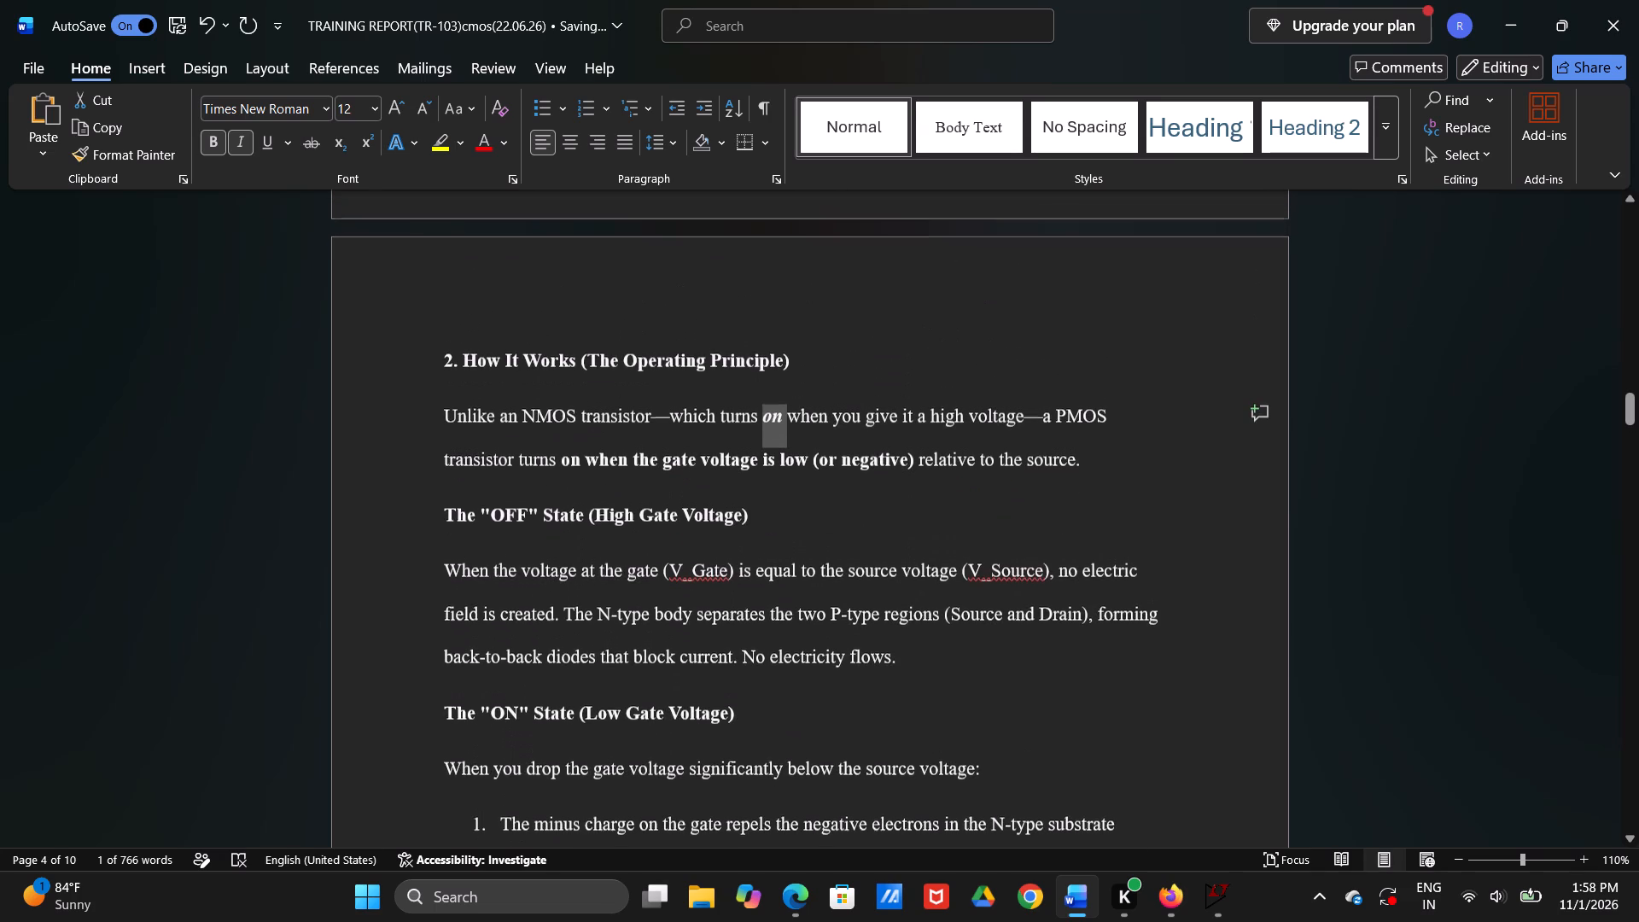
{"action": "scroll", "coordinate": [821, 301], "scroll_direction": "up", "scroll_amount": 1}
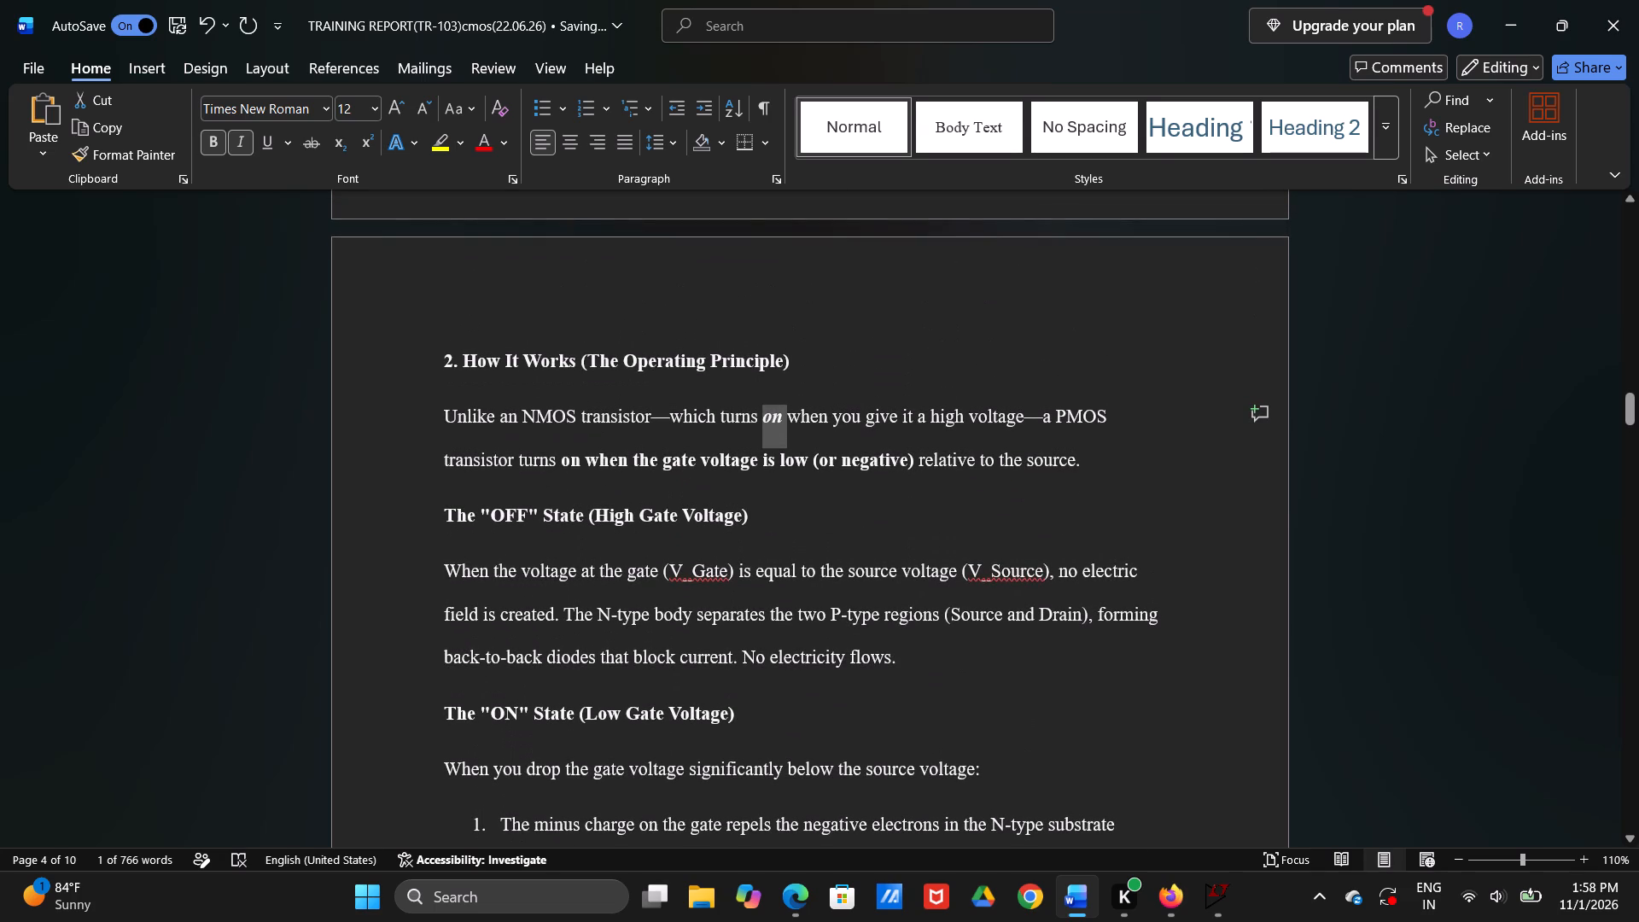
{"action": "left_click_drag", "start_coordinate": [812, 451], "coordinate": [907, 455]}
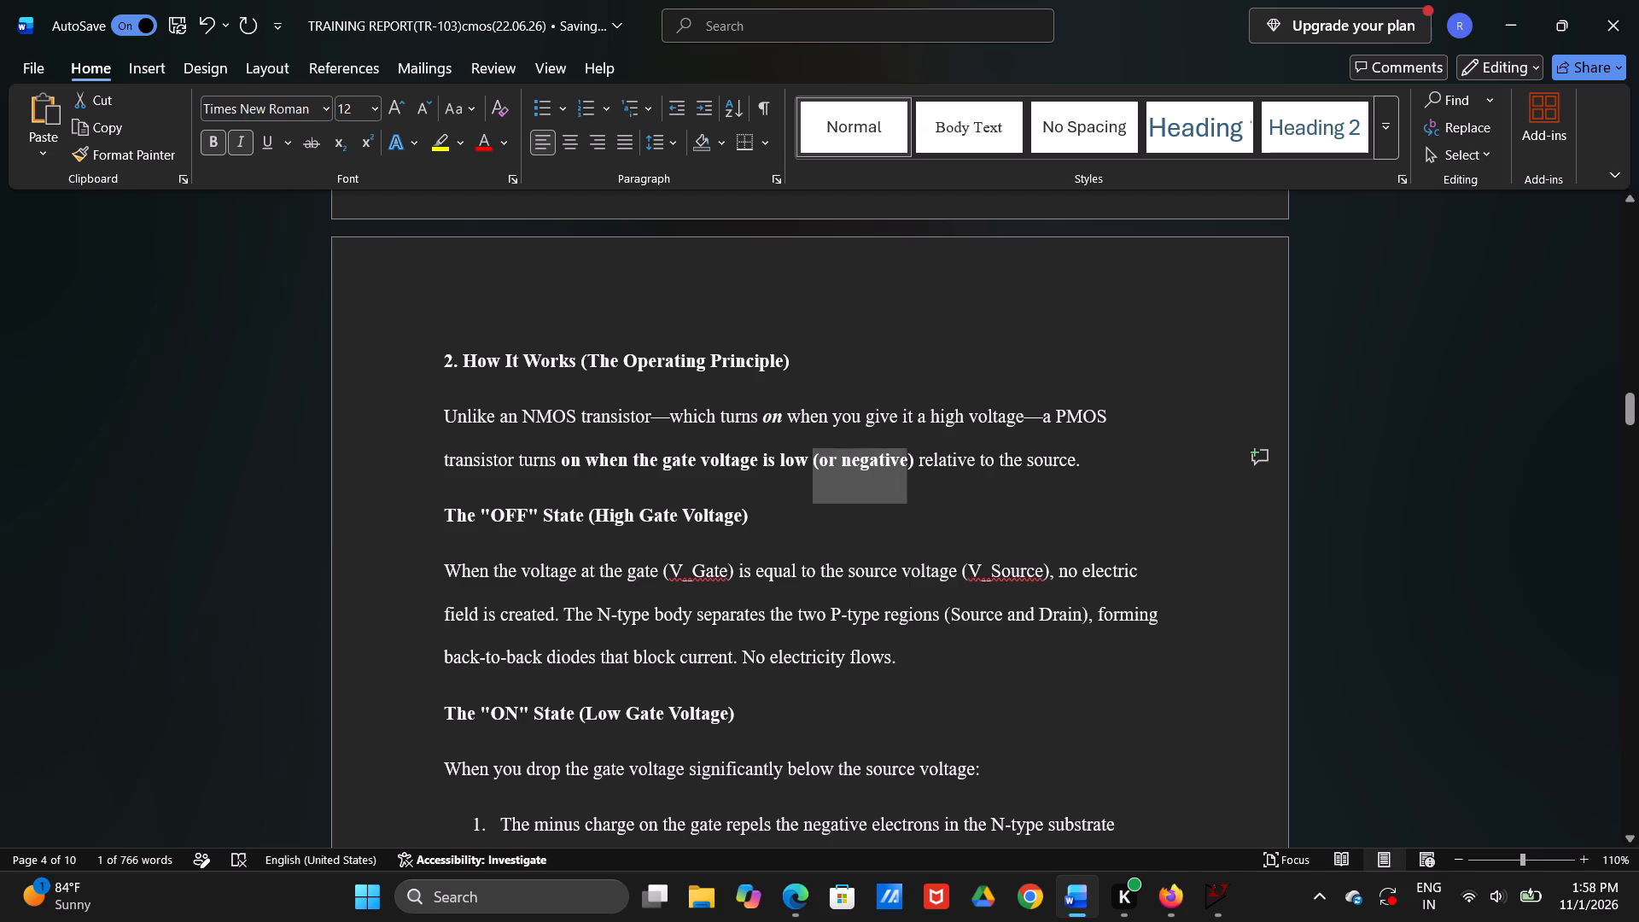
{"action": "left_click_drag", "start_coordinate": [907, 455], "coordinate": [918, 458]}
{"action": "key", "text": "BackSpace"}
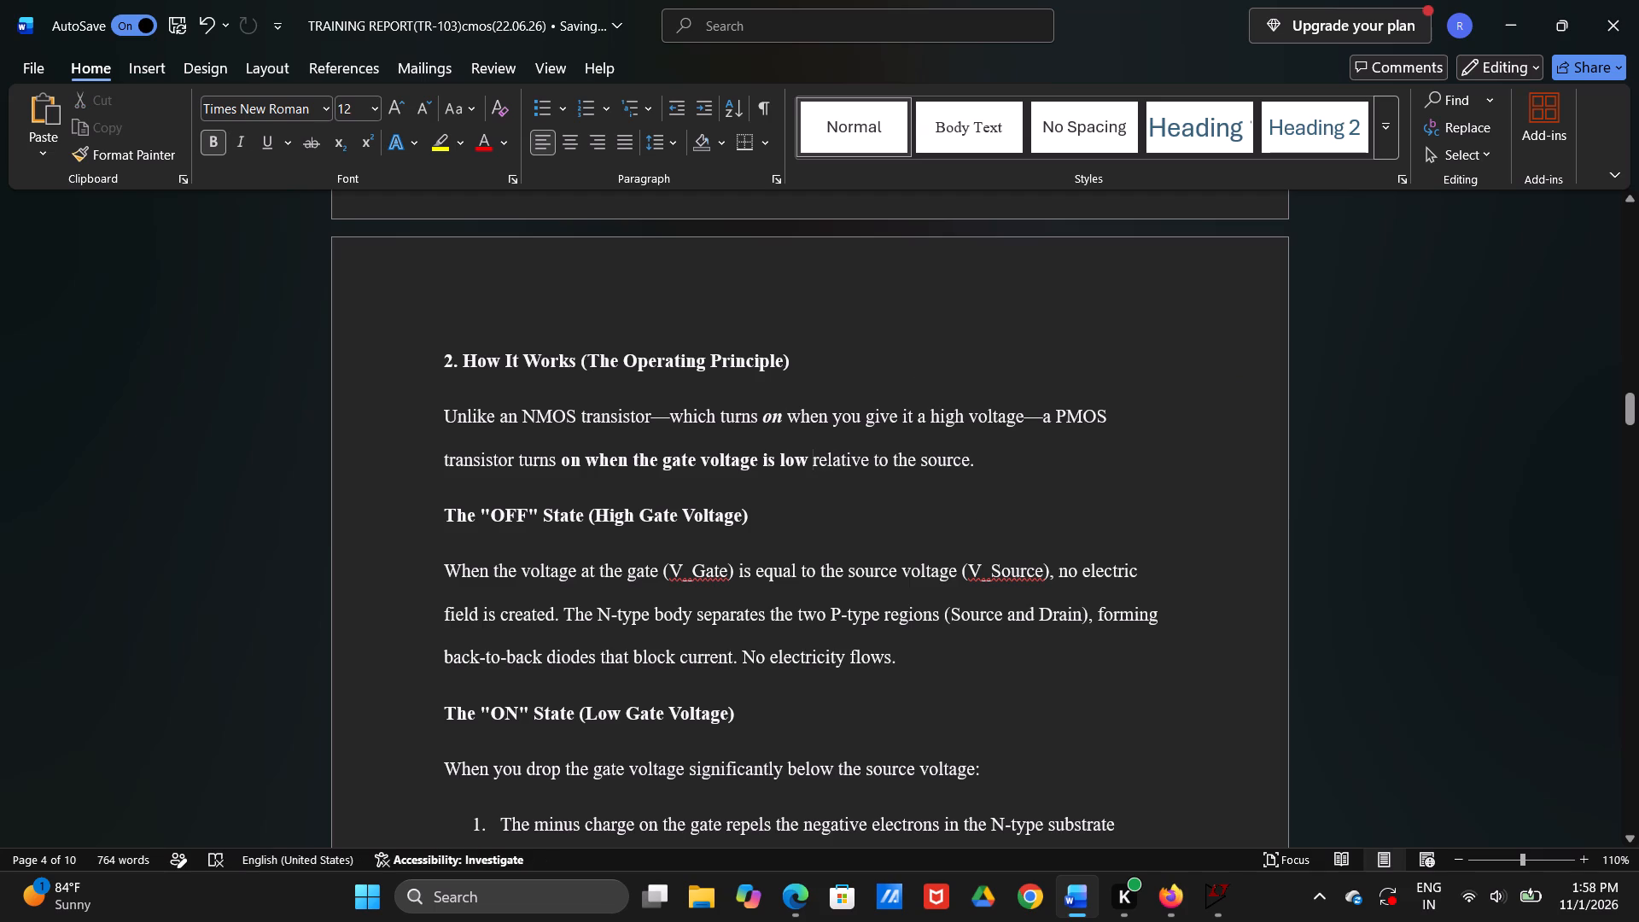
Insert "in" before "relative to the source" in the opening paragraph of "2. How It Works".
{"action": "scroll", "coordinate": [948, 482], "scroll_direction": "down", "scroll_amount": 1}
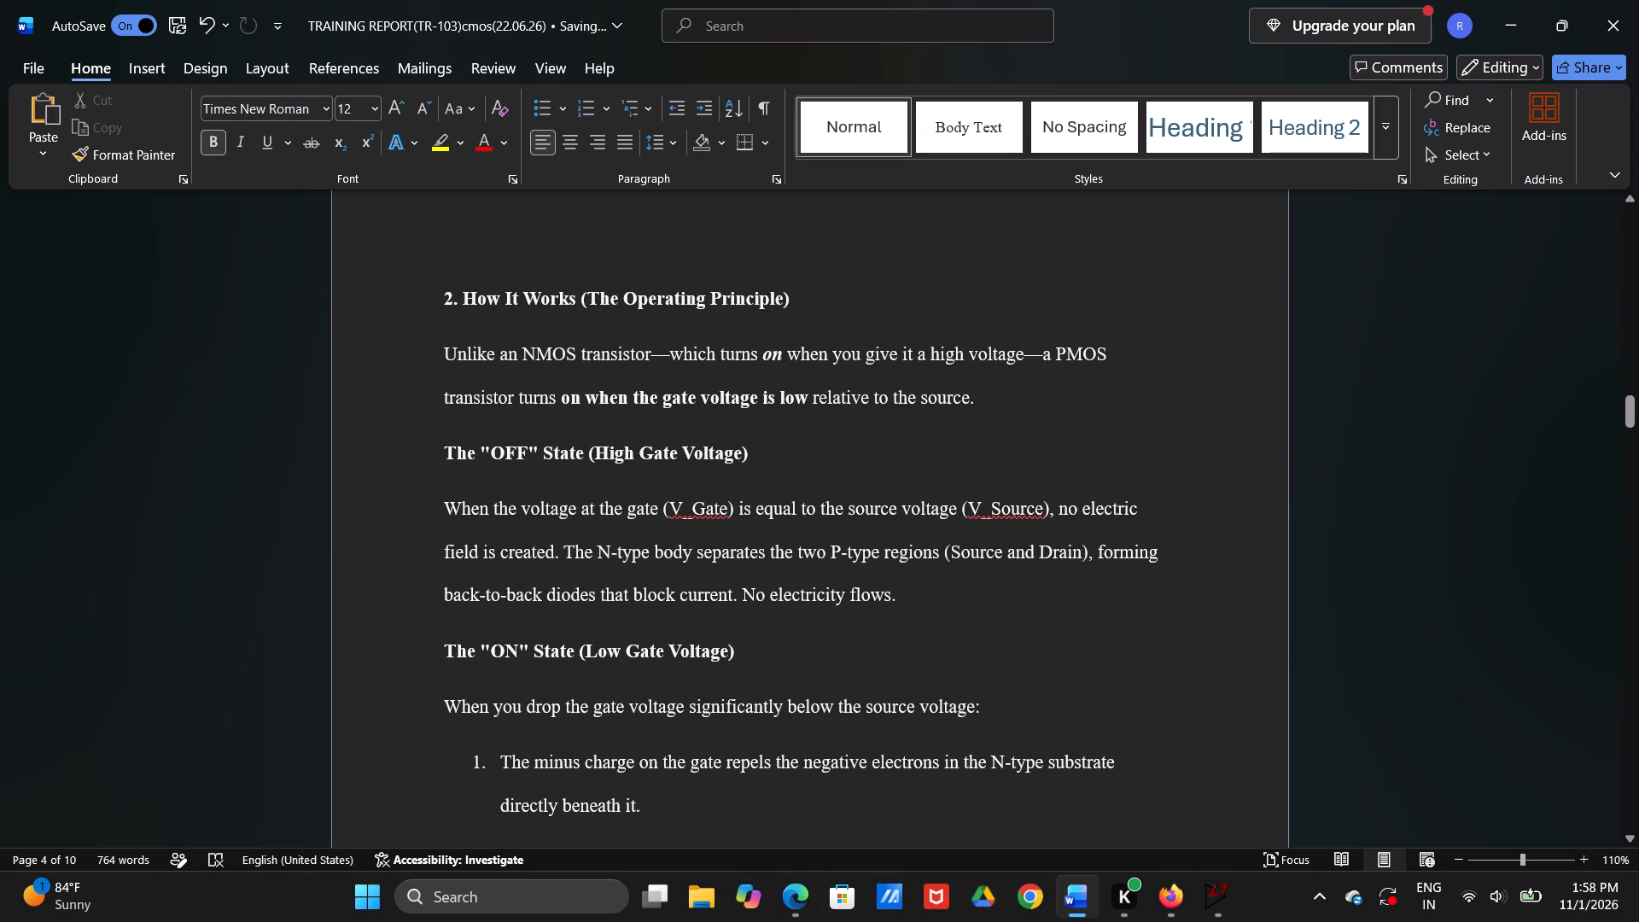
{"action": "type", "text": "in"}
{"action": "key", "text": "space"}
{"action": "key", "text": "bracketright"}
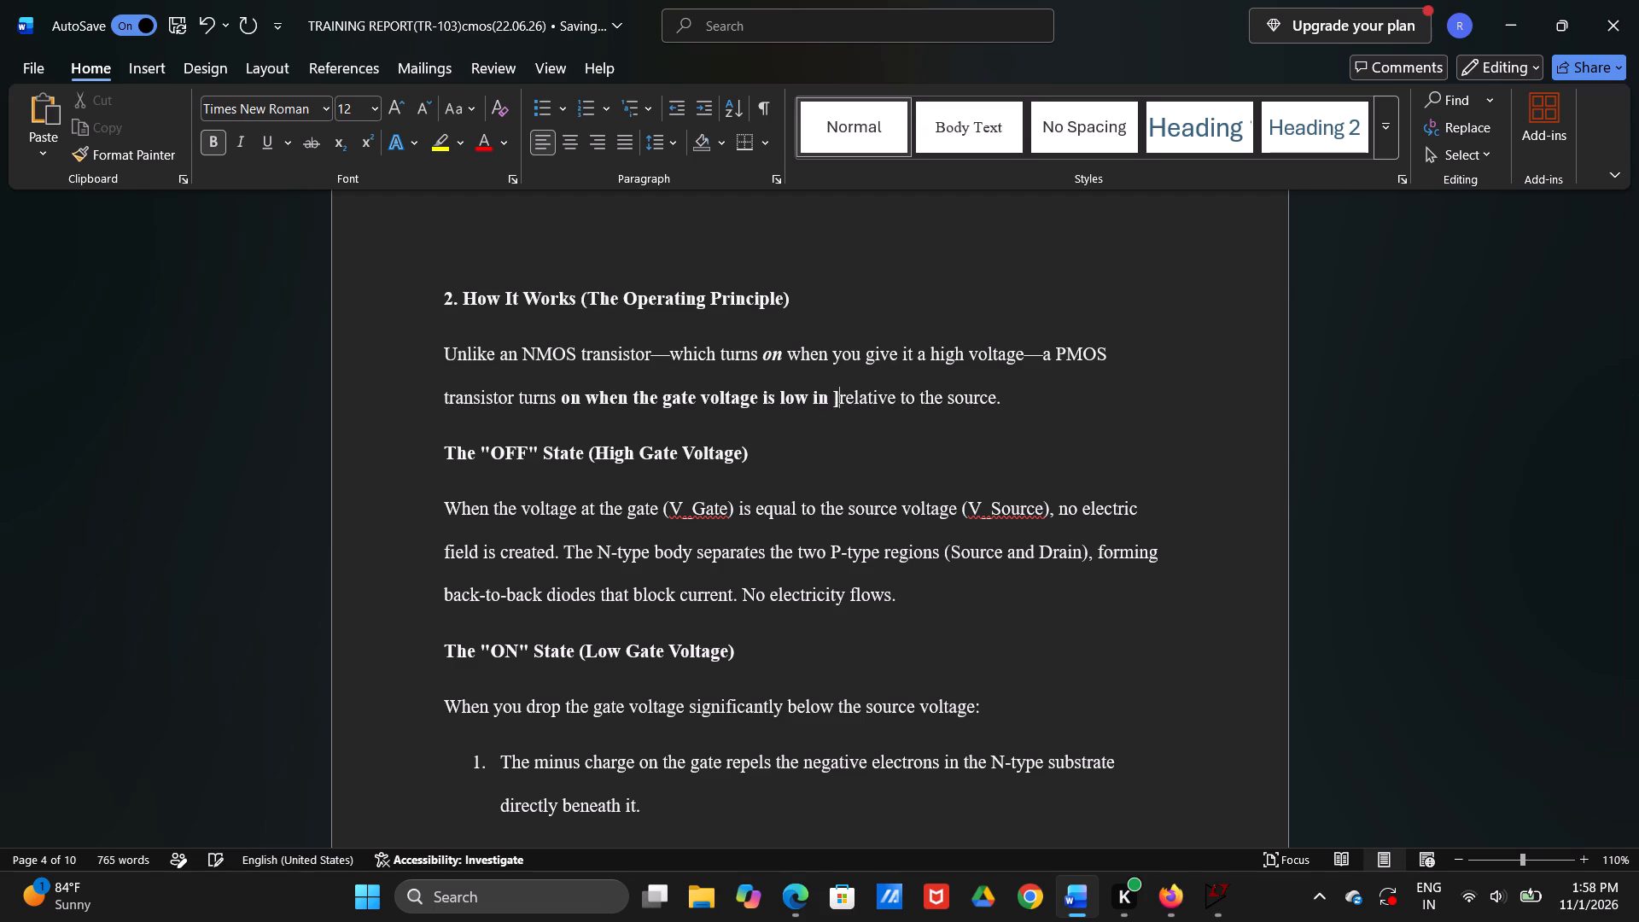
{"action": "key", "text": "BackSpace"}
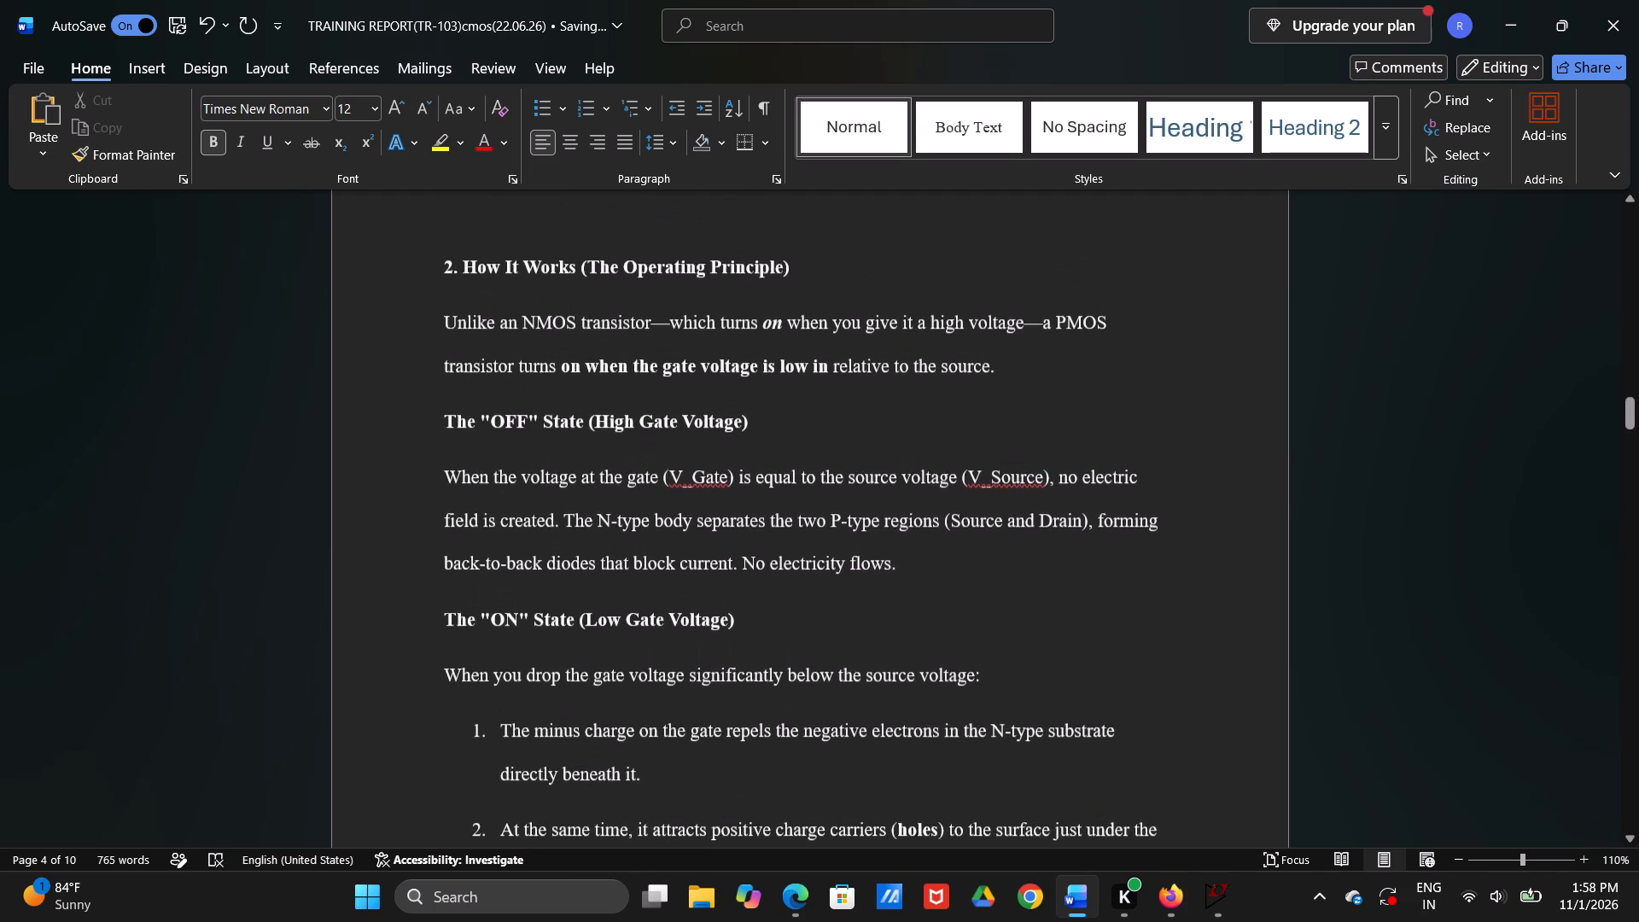
Delete "in relative to the source" from the opening paragraph and end the sentence with a period directly after "low".
{"action": "scroll", "coordinate": [862, 399], "scroll_direction": "down", "scroll_amount": 2}
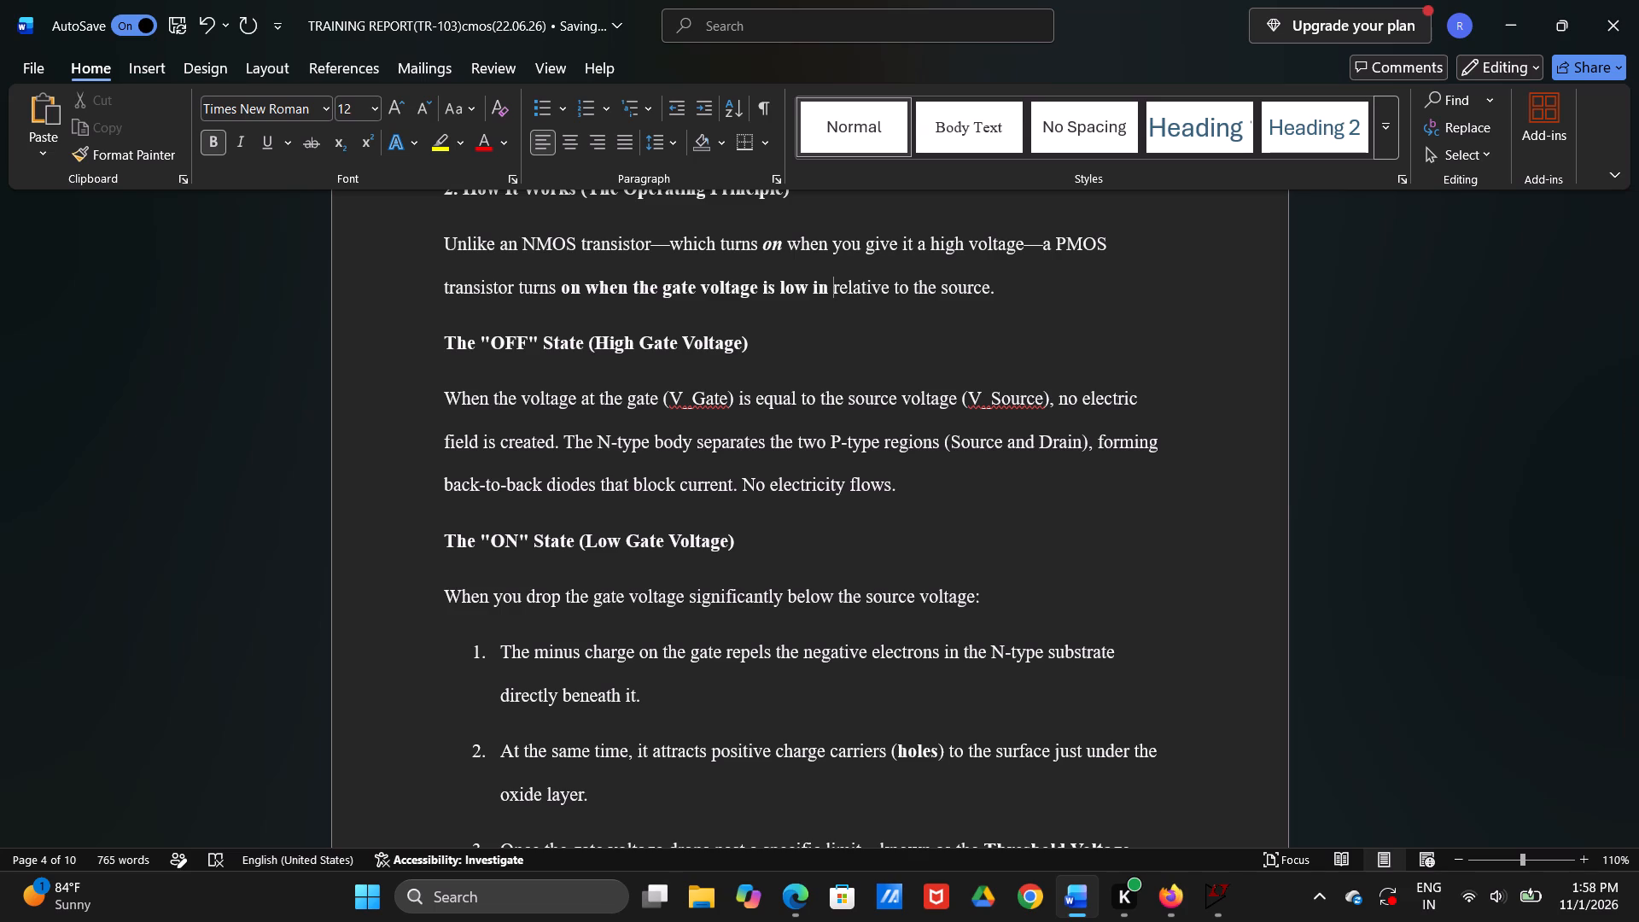
{"action": "left_click_drag", "start_coordinate": [813, 283], "coordinate": [1000, 289]}
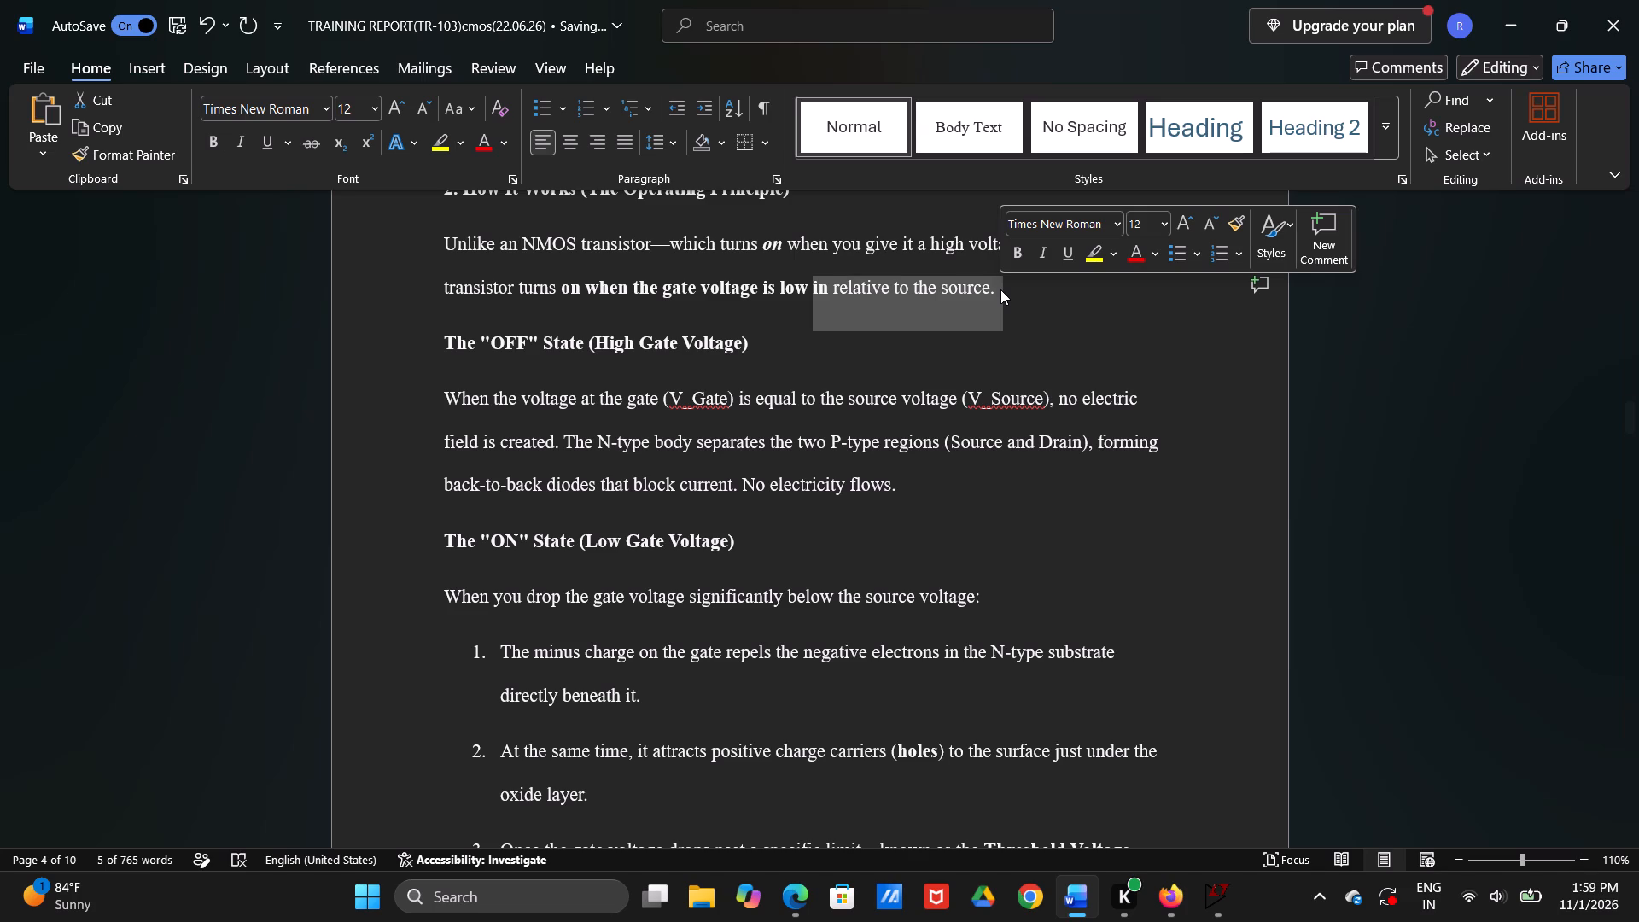
{"action": "key", "text": "BackSpace"}
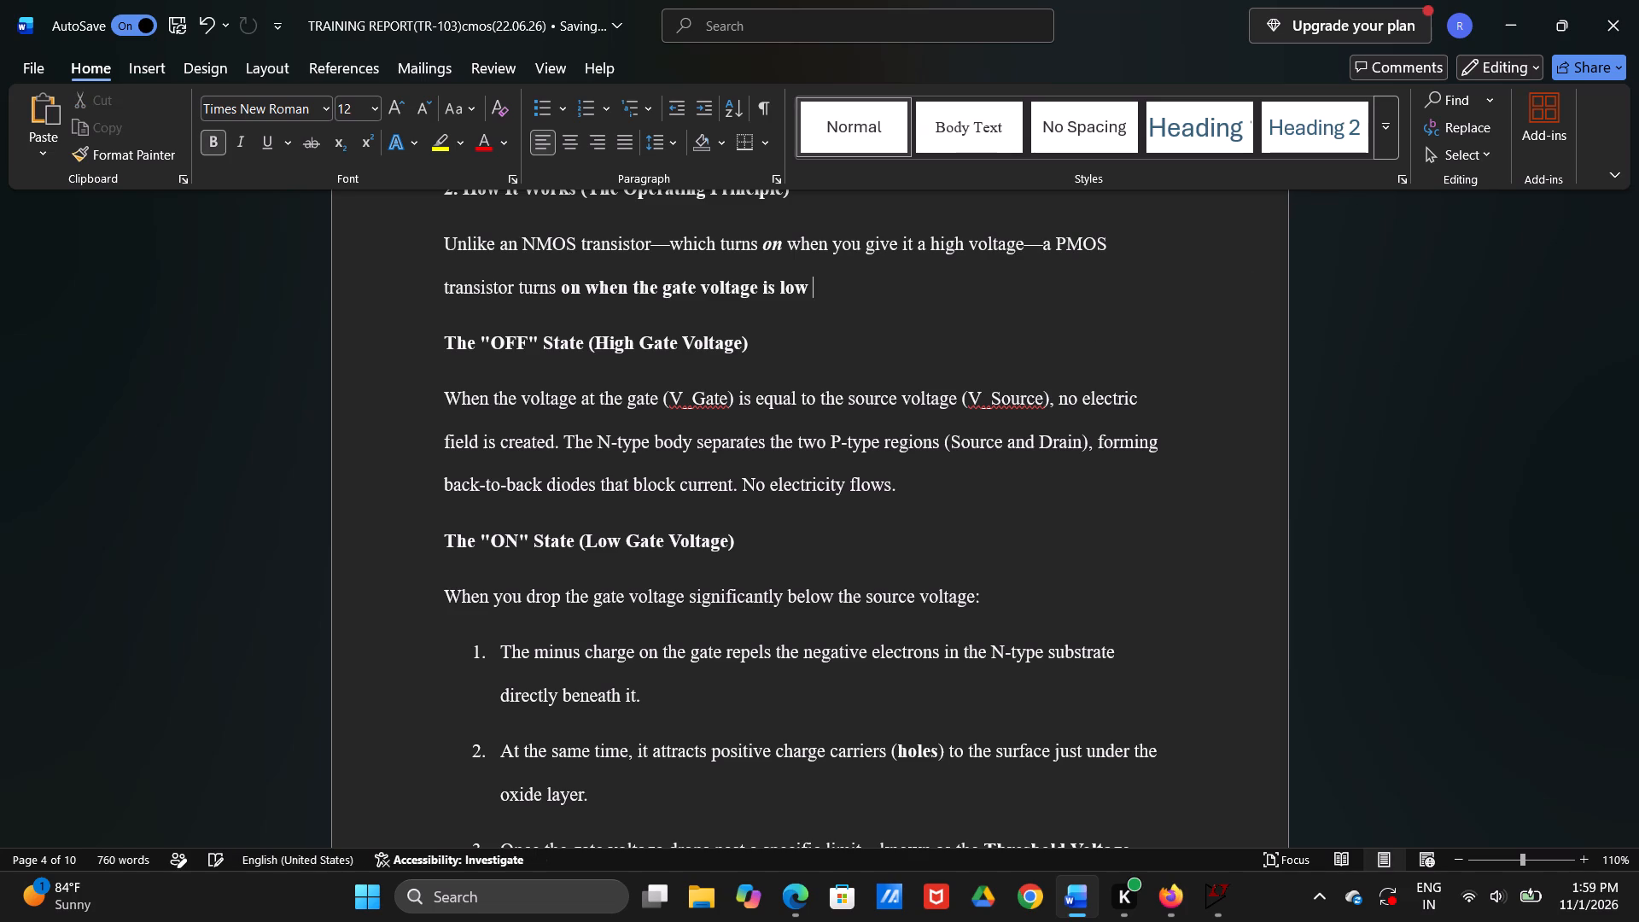
{"action": "key", "text": "BackSpace"}
{"action": "key", "text": "period"}
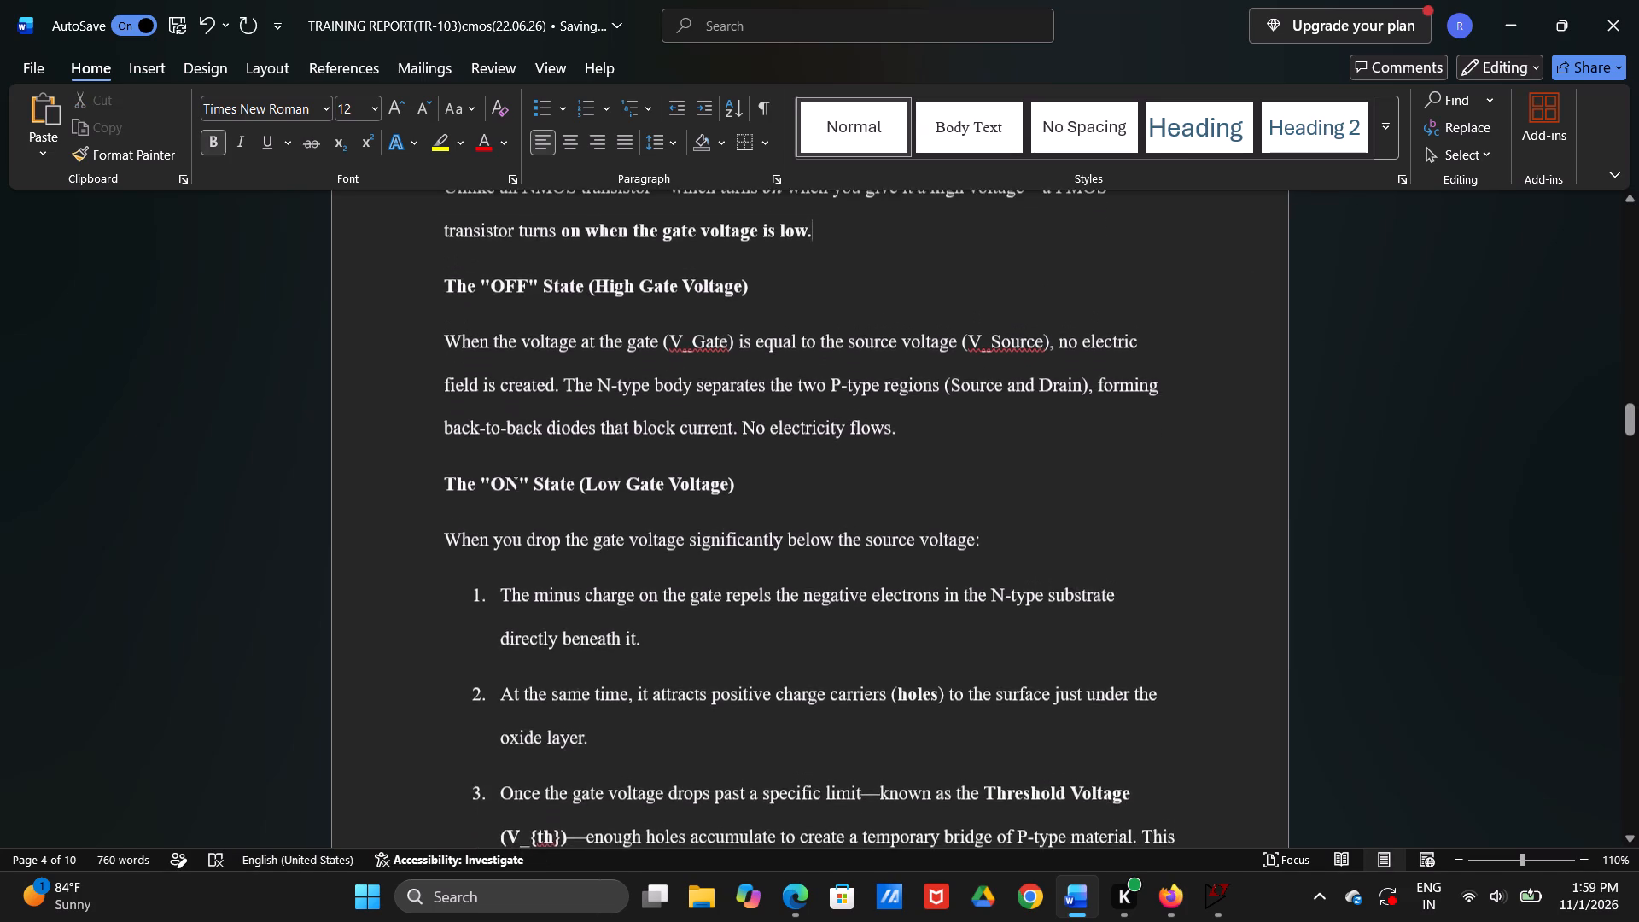
Add a new line under the "2. How It Works" heading and start it with "The" in bold.
{"action": "scroll", "coordinate": [1000, 289], "scroll_direction": "up", "scroll_amount": 1}
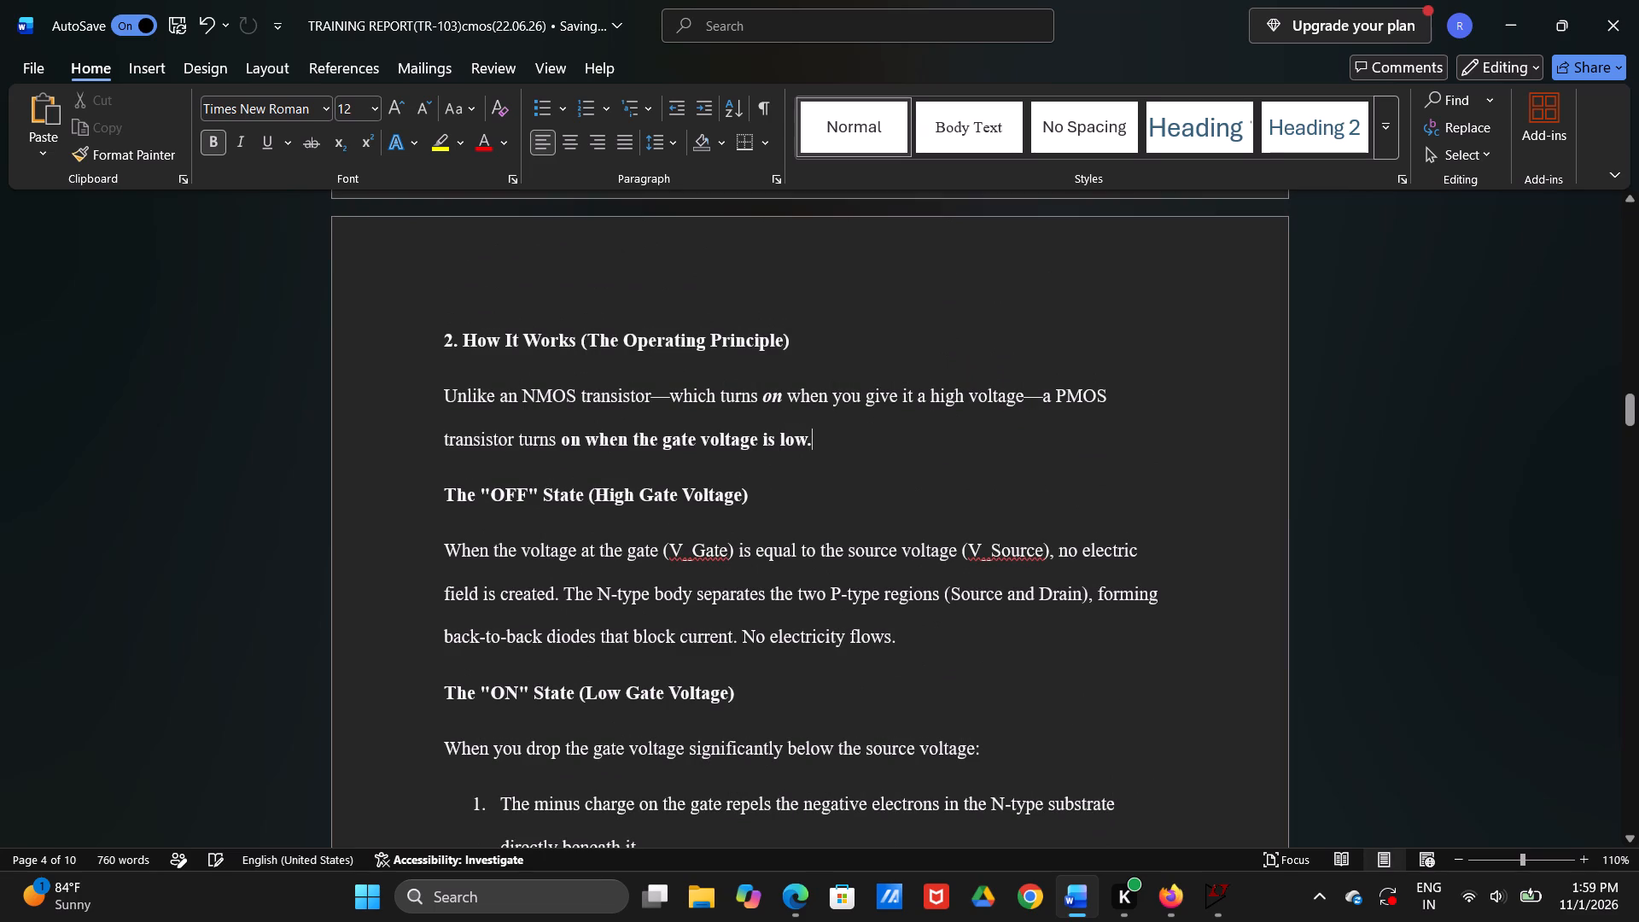
{"action": "left_click", "coordinate": [450, 394]}
{"action": "left_click", "coordinate": [435, 391]}
{"action": "key", "text": "Return"}
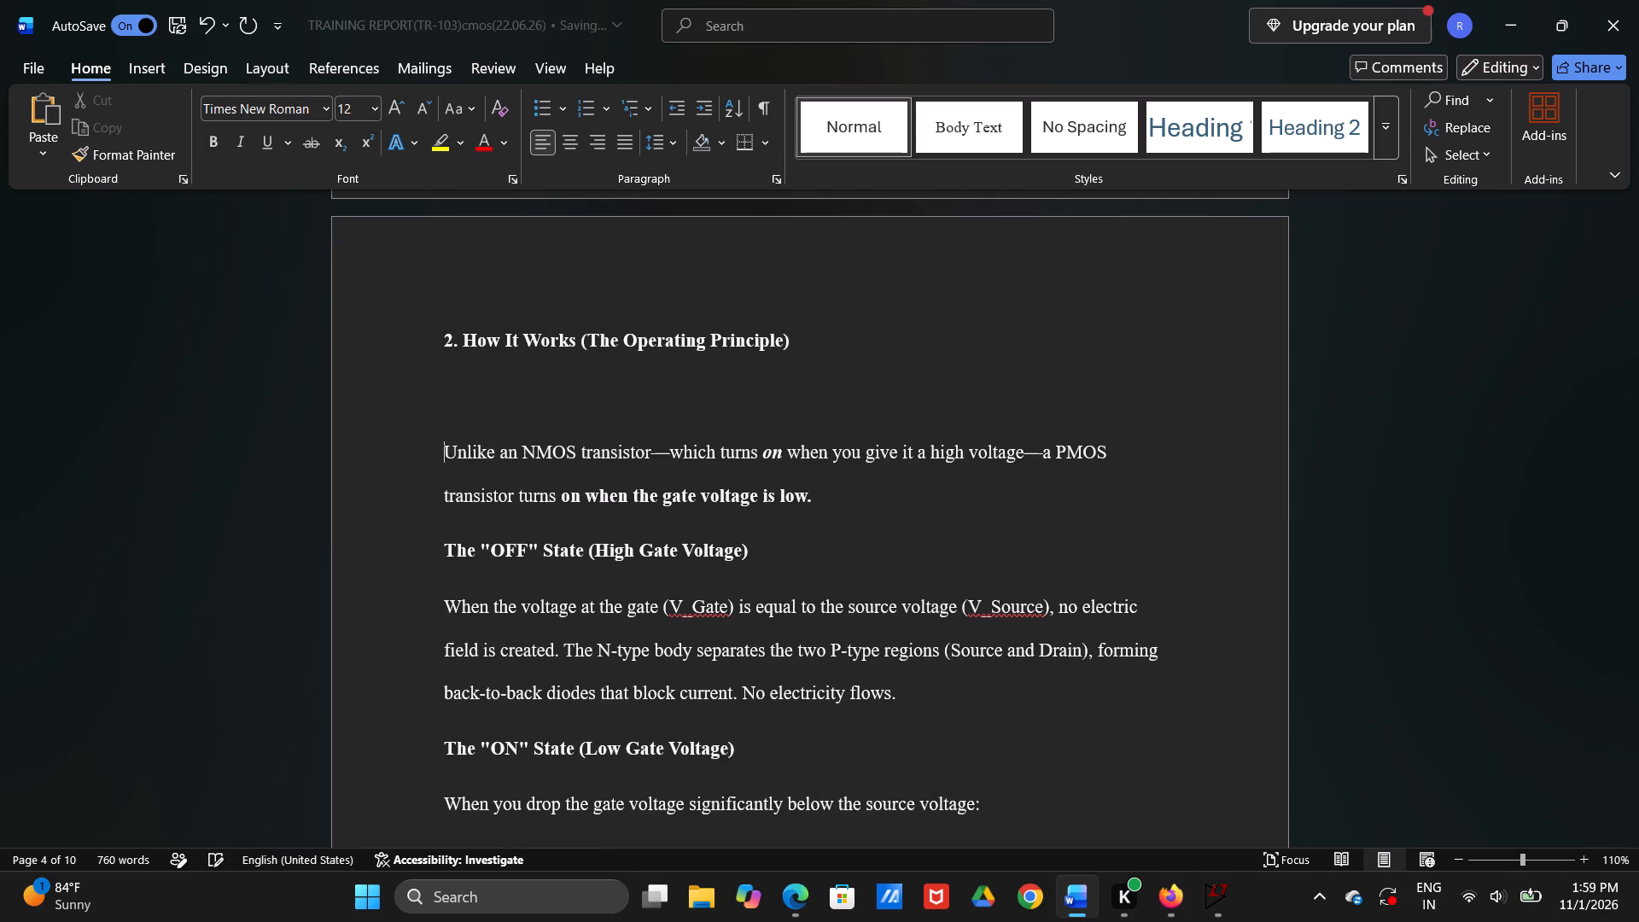
{"action": "key", "text": "Up"}
{"action": "key", "text": "t"}
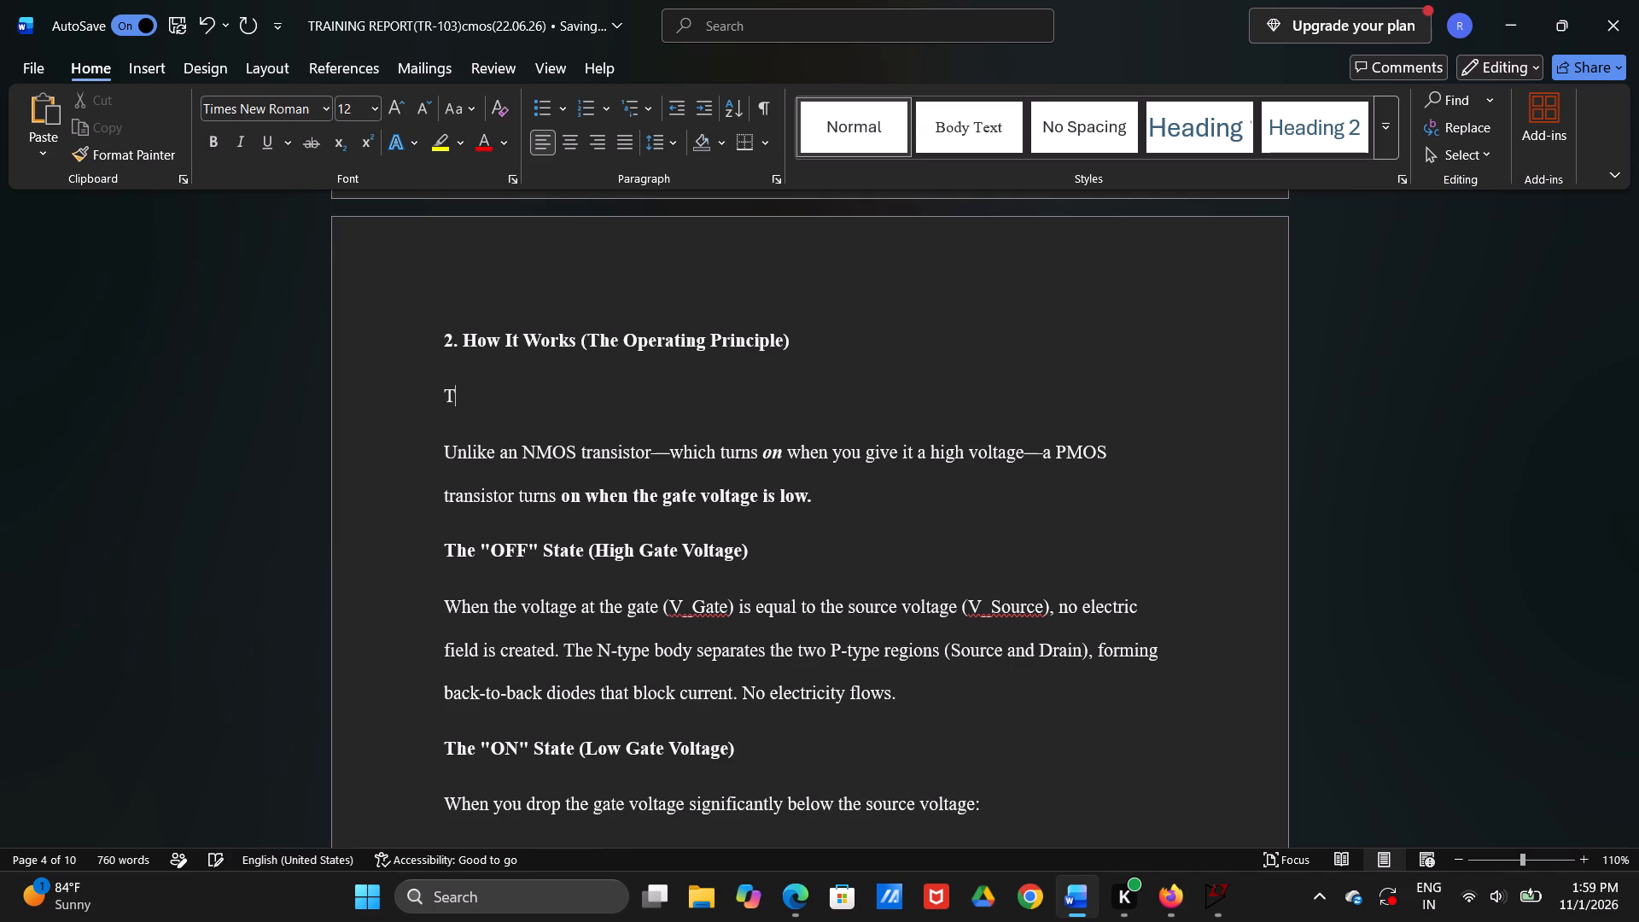
{"action": "key", "text": "BackSpace"}
{"action": "key", "text": "ctrl+b"}
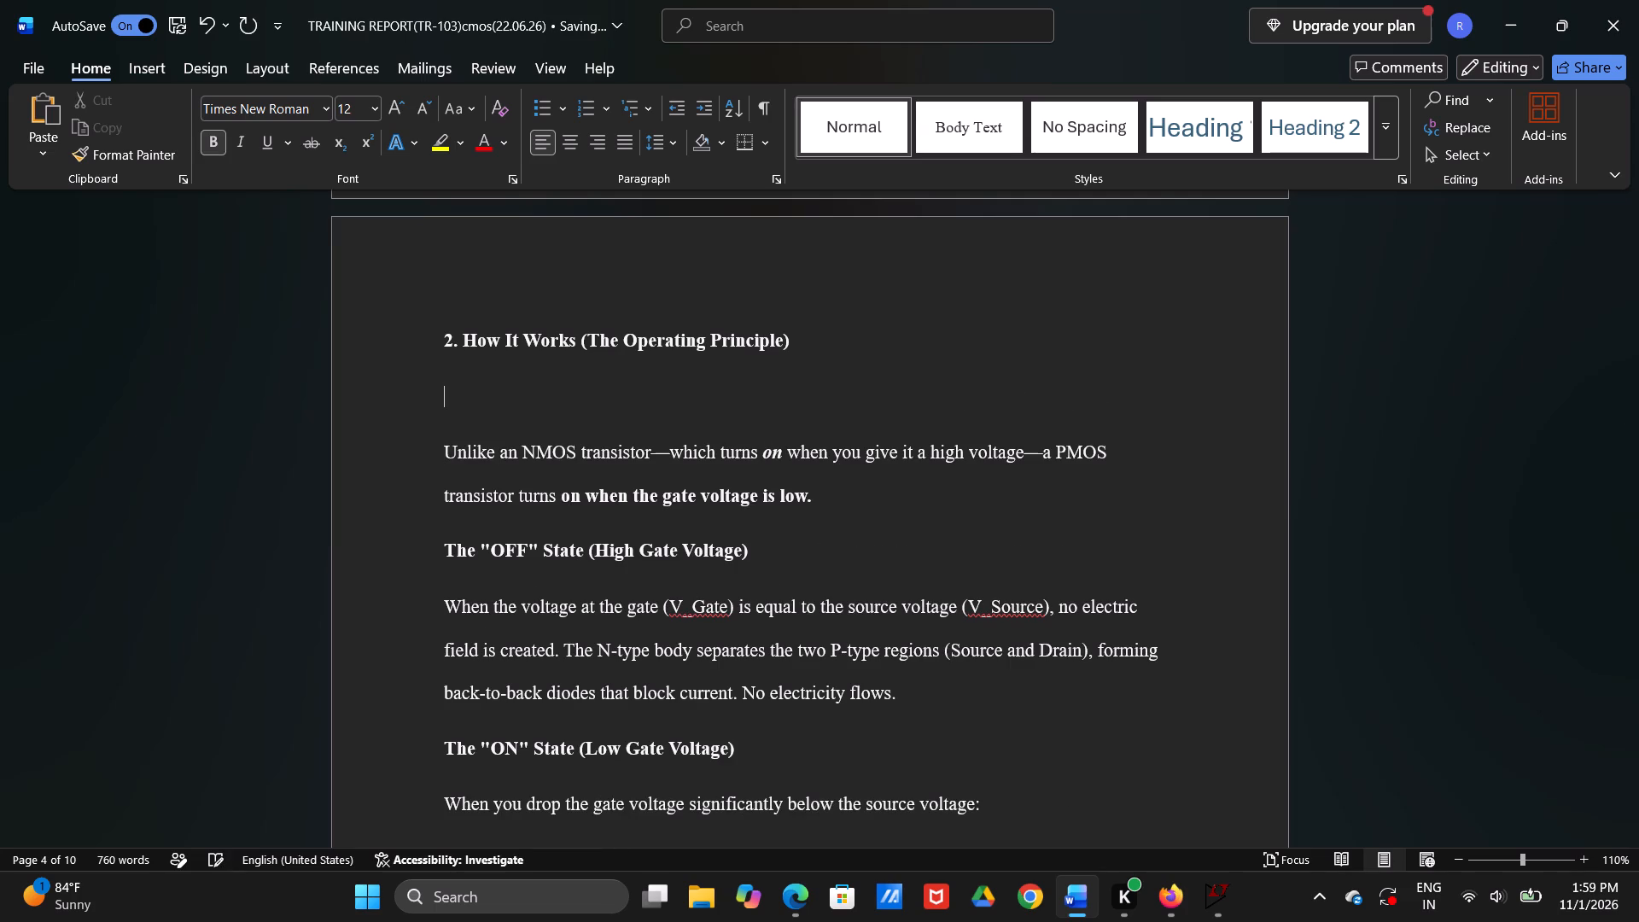
{"action": "type", "text": "tH"}
{"action": "key", "text": "BackSpace"}
{"action": "key", "text": "BackSpace"}
{"action": "key", "text": "t"}
{"action": "type", "text": "he"}
{"action": "key", "text": "space"}
Copy ""OFF" State (High Gate Voltage)" from the existing subheading onto the end of the new "The" line, without an extra blank line.
{"action": "left_click_drag", "start_coordinate": [479, 548], "coordinate": [733, 575]}
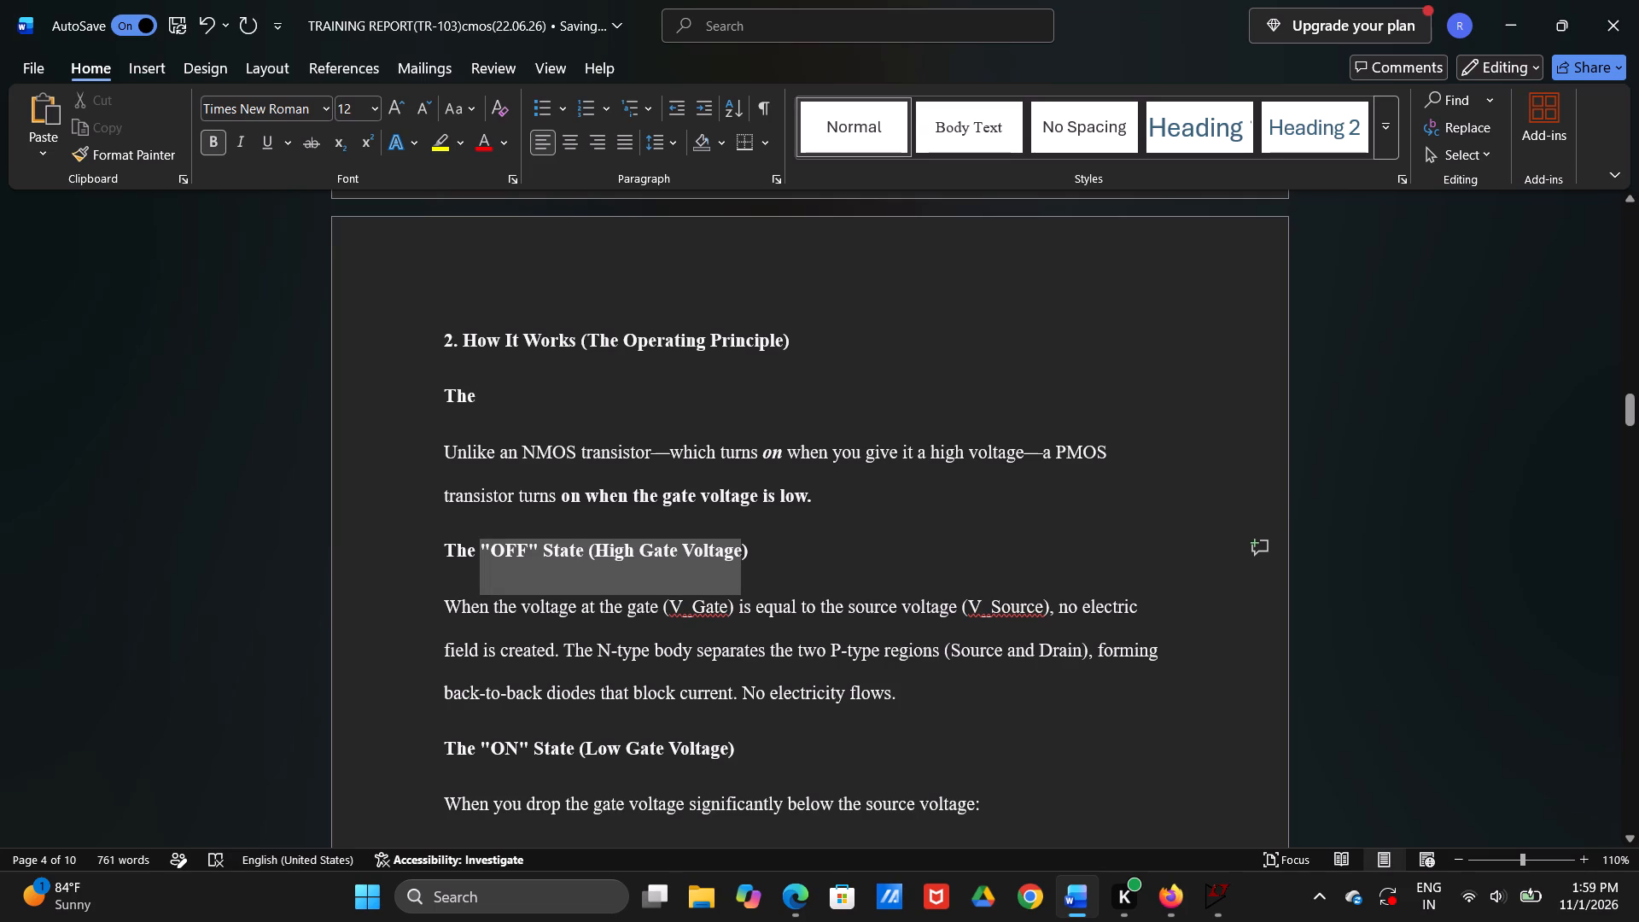
{"action": "left_click_drag", "start_coordinate": [733, 575], "coordinate": [760, 574]}
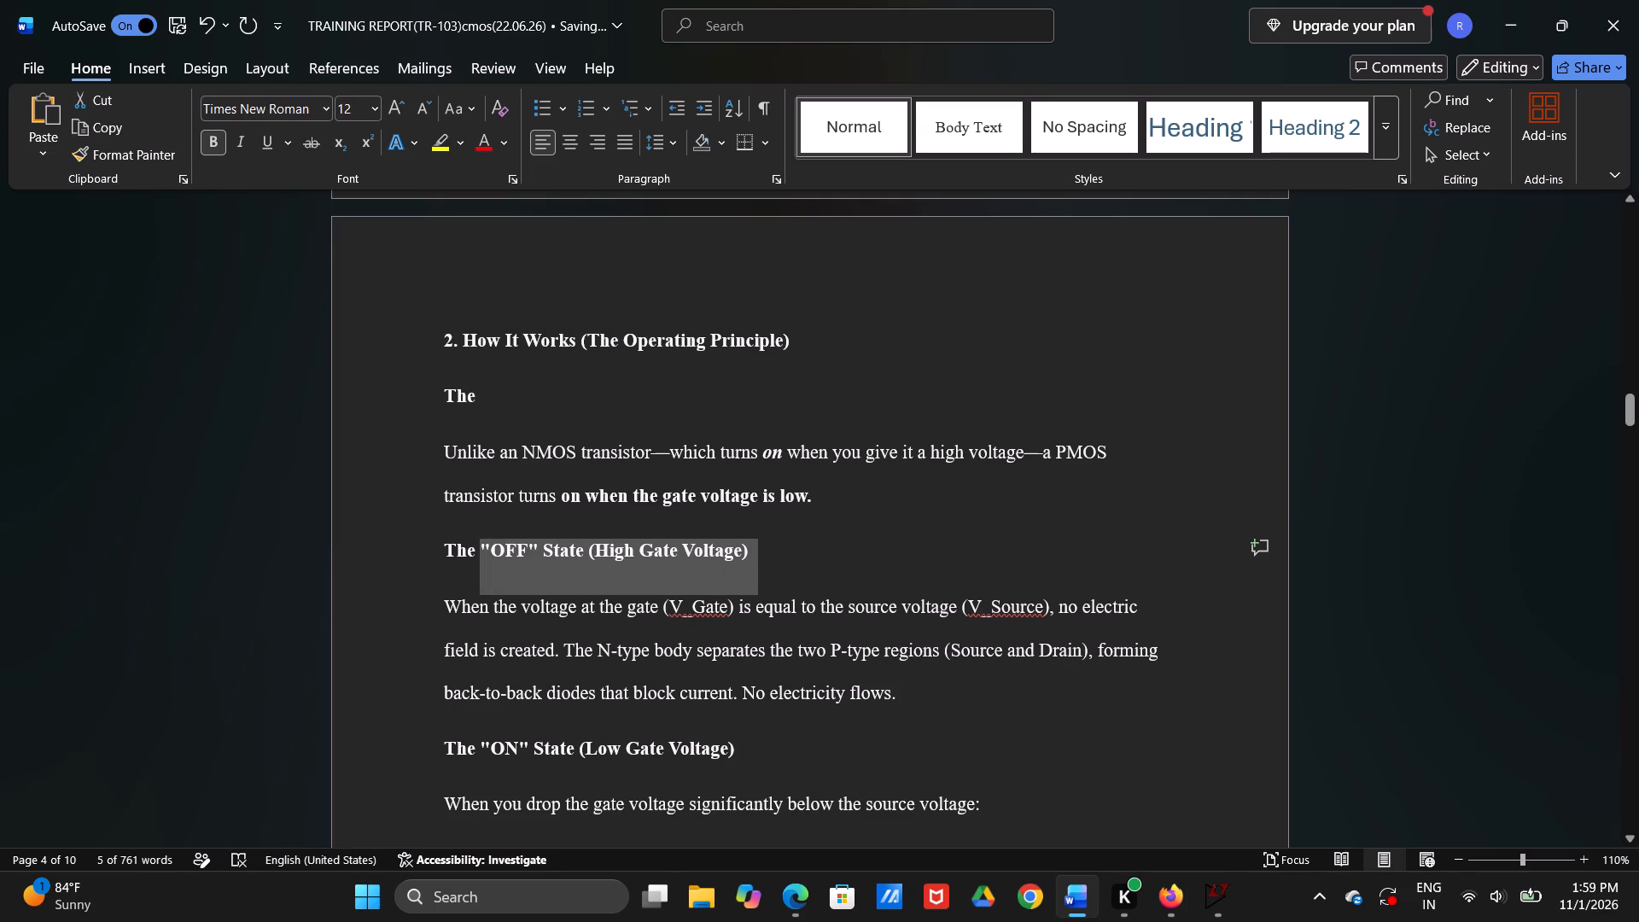
{"action": "key", "text": "ctrl+c"}
{"action": "left_click", "coordinate": [543, 416]}
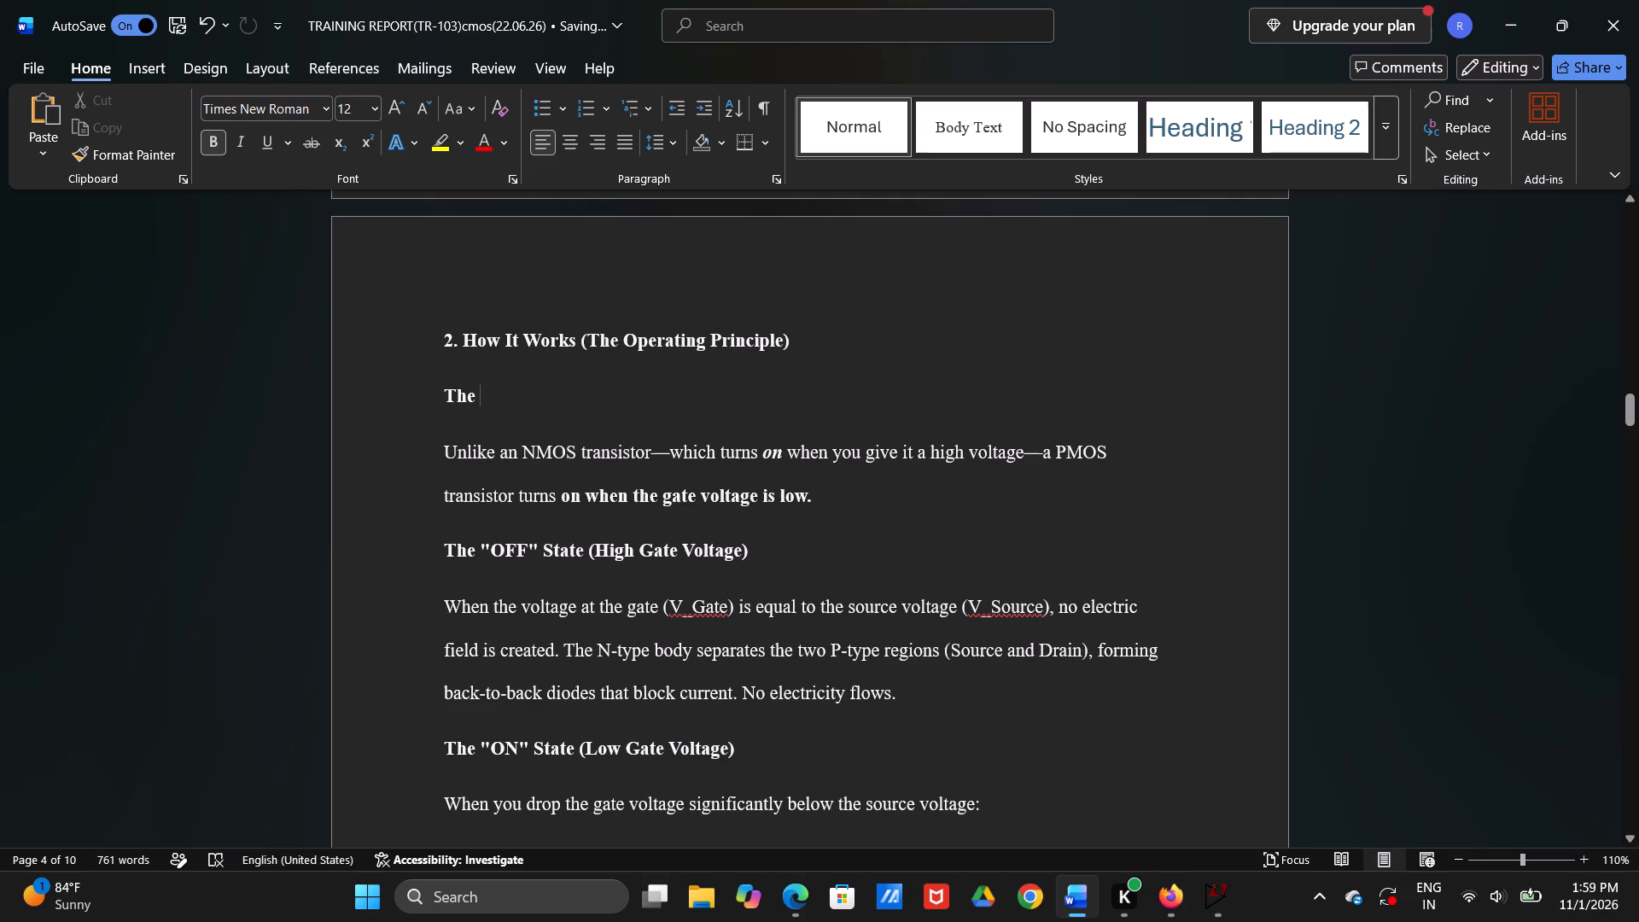
{"action": "key", "text": "ctrl+v"}
{"action": "key", "text": "BackSpace"}
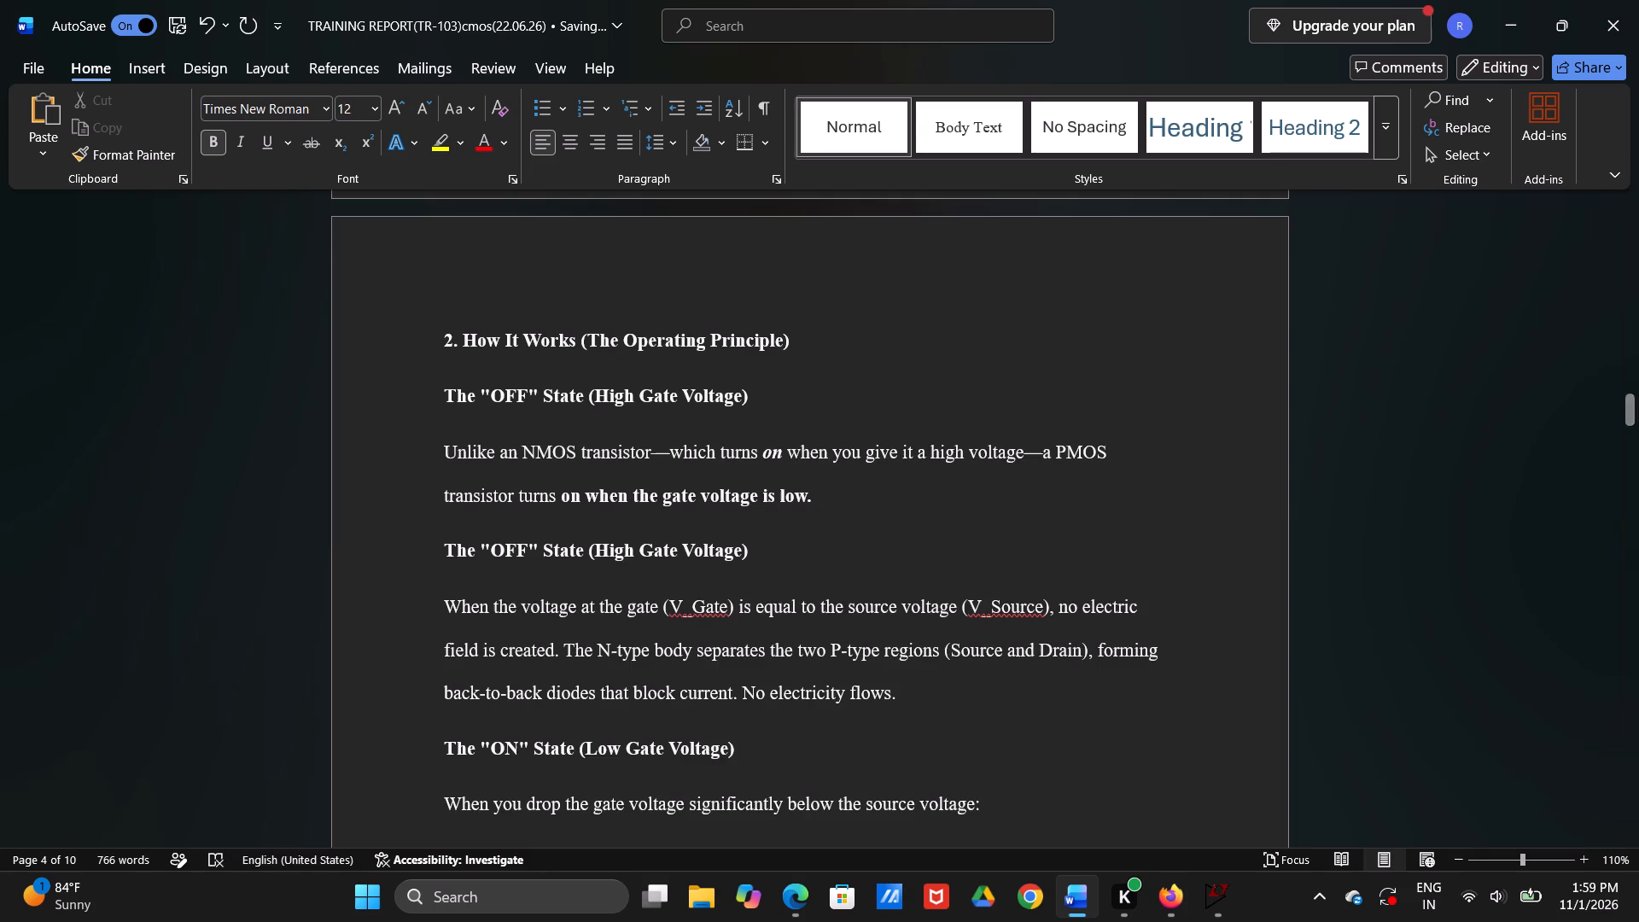
Reword the new subheading above the opening paragraph to read 'The "ON" State (Low Gate Voltage)'.
{"action": "left_click_drag", "start_coordinate": [496, 386], "coordinate": [519, 407]}
{"action": "left_click", "coordinate": [535, 408]}
{"action": "left_click", "coordinate": [515, 388]}
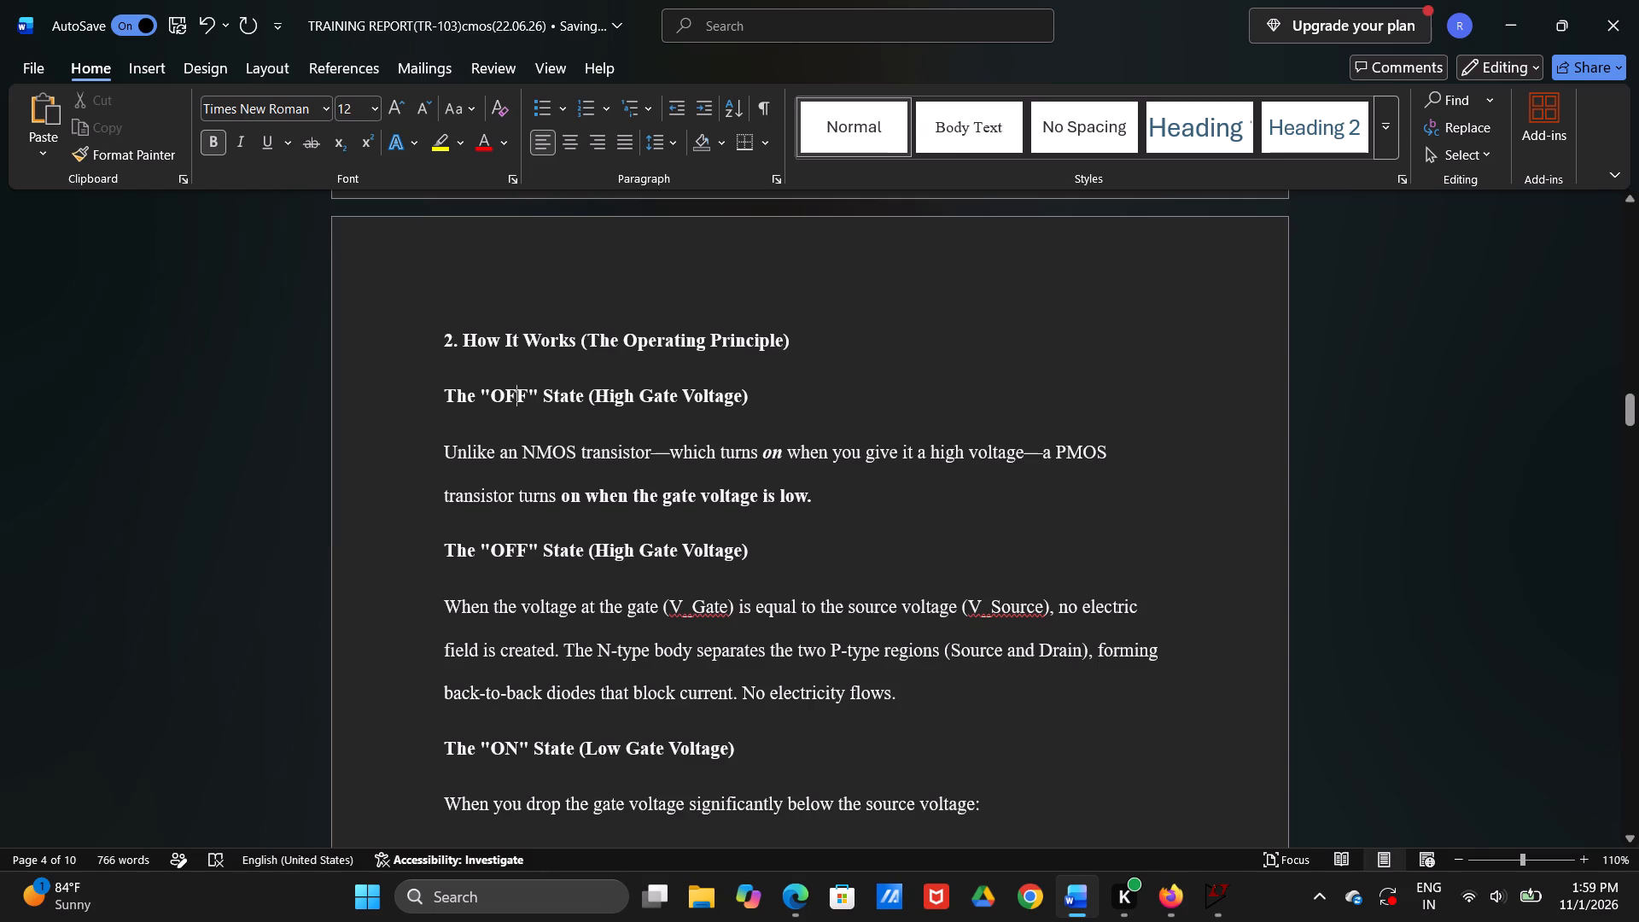
{"action": "left_click", "coordinate": [523, 401]}
{"action": "key", "text": "BackSpace"}
{"action": "key", "text": "BackSpace"}
{"action": "key", "text": "n"}
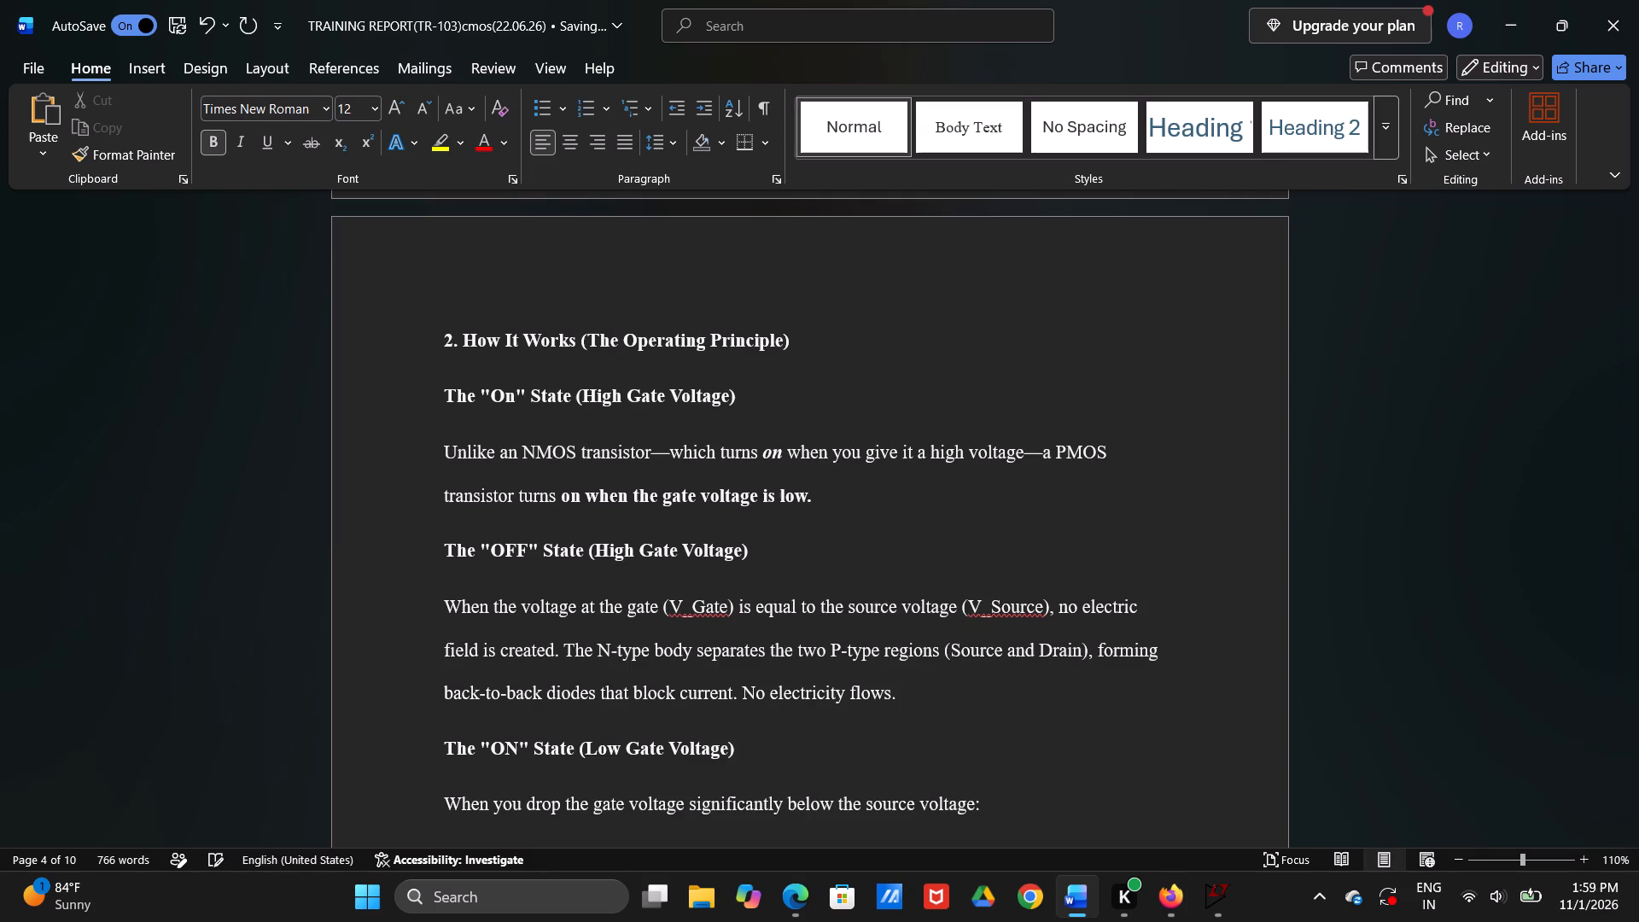
{"action": "key", "text": "BackSpace"}
{"action": "key", "text": "shift+n"}
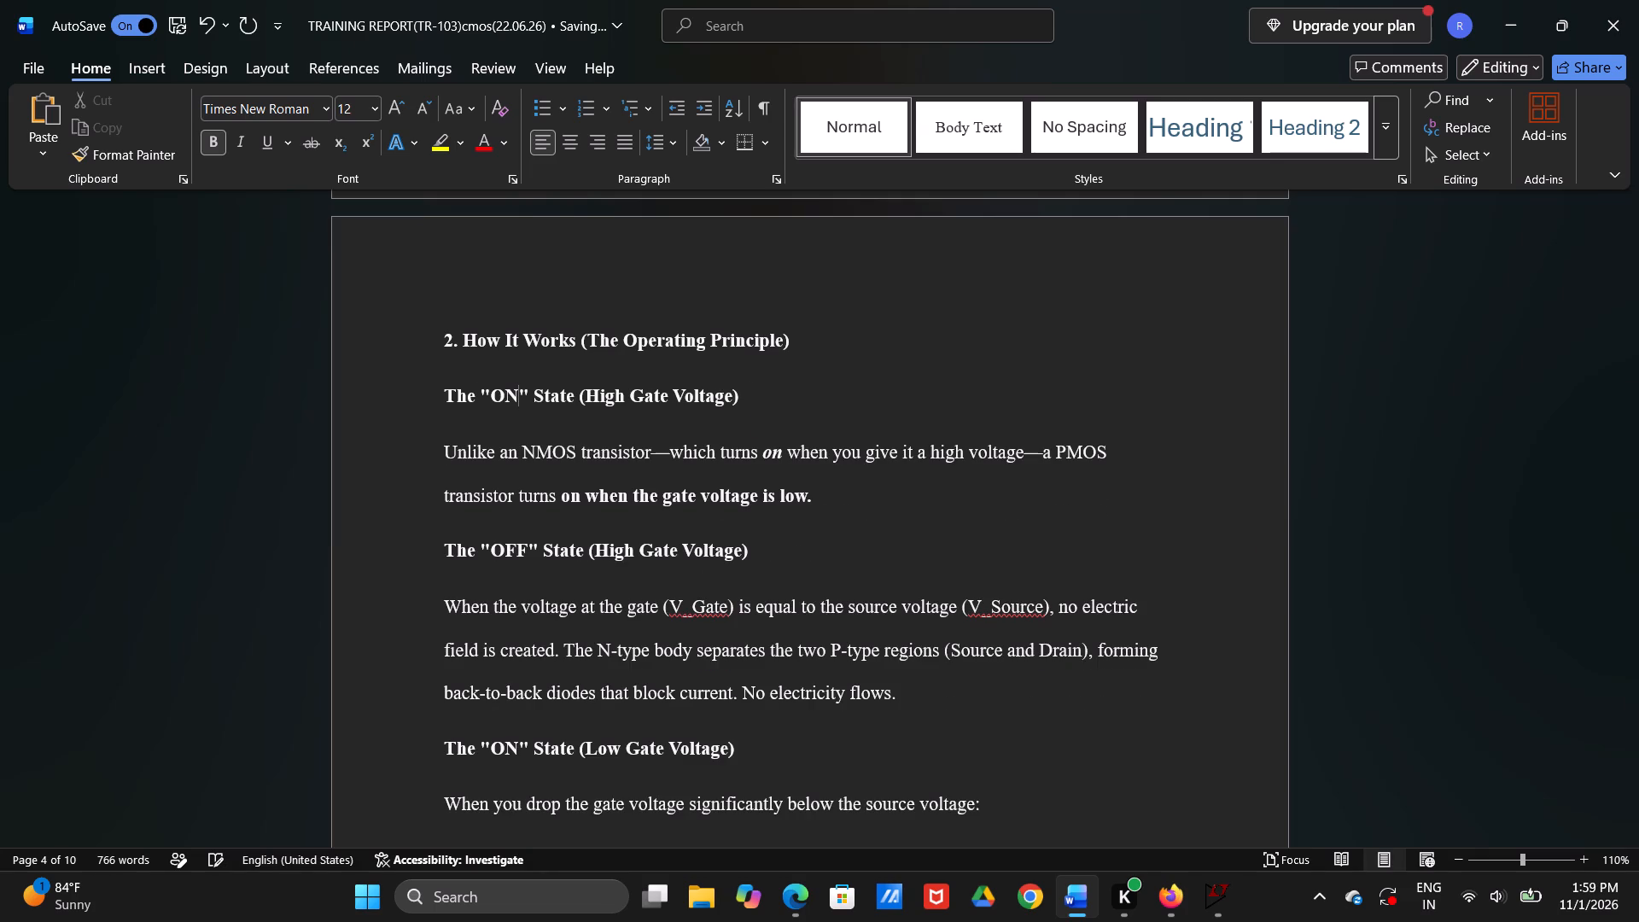
{"action": "left_click", "coordinate": [625, 392]}
{"action": "key", "text": "ctrl+shift+Left"}
{"action": "type", "text": "Low"}
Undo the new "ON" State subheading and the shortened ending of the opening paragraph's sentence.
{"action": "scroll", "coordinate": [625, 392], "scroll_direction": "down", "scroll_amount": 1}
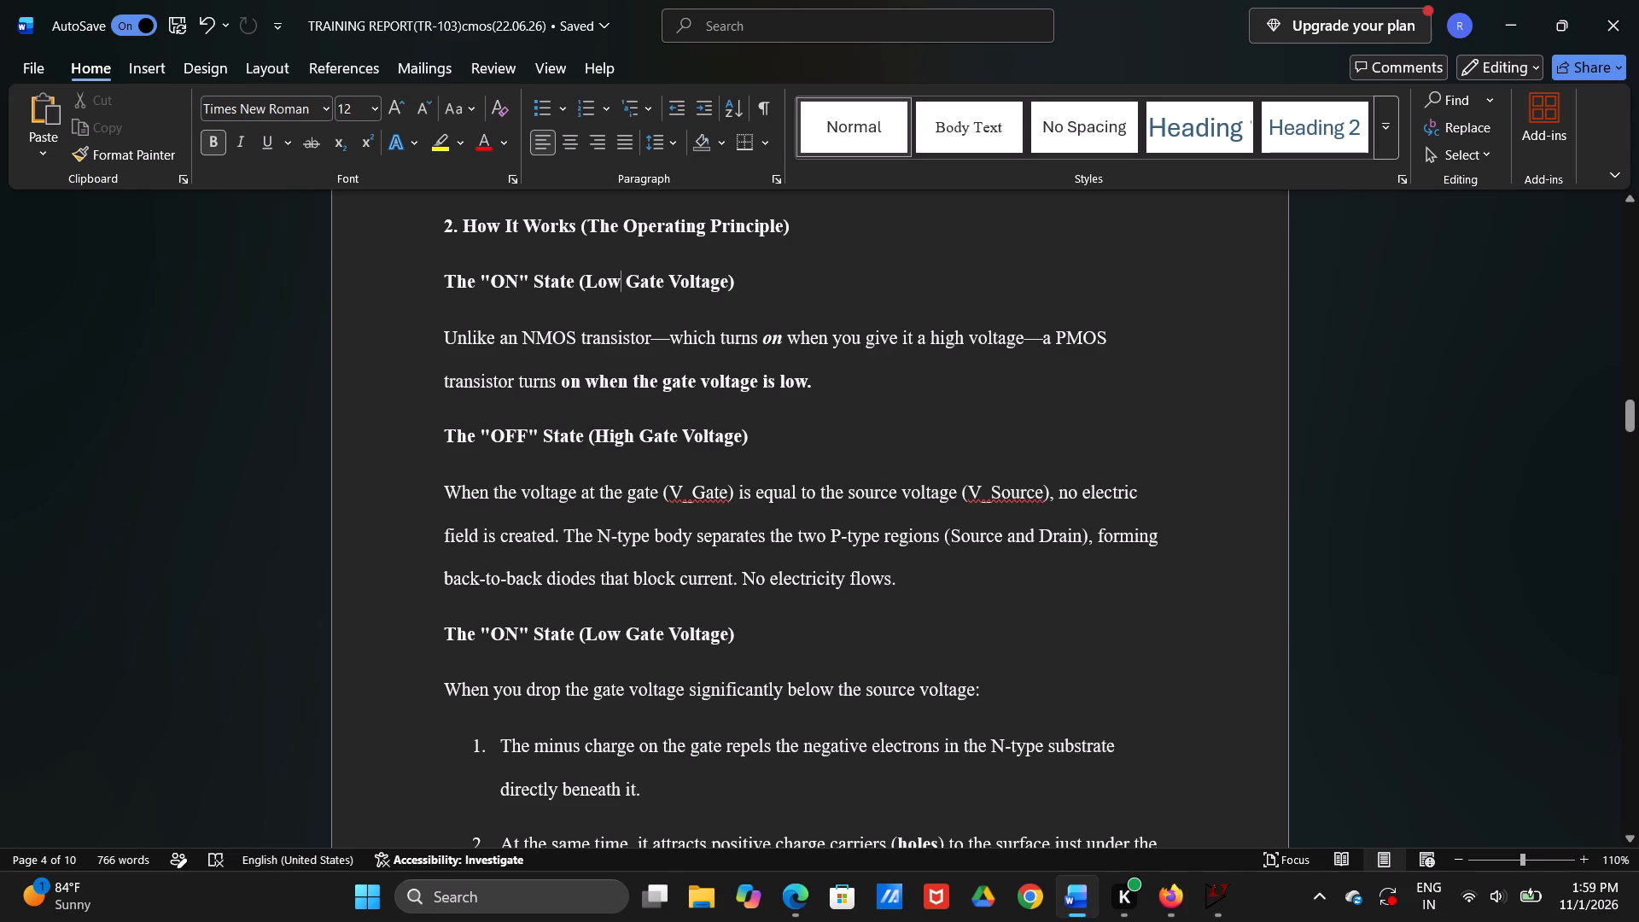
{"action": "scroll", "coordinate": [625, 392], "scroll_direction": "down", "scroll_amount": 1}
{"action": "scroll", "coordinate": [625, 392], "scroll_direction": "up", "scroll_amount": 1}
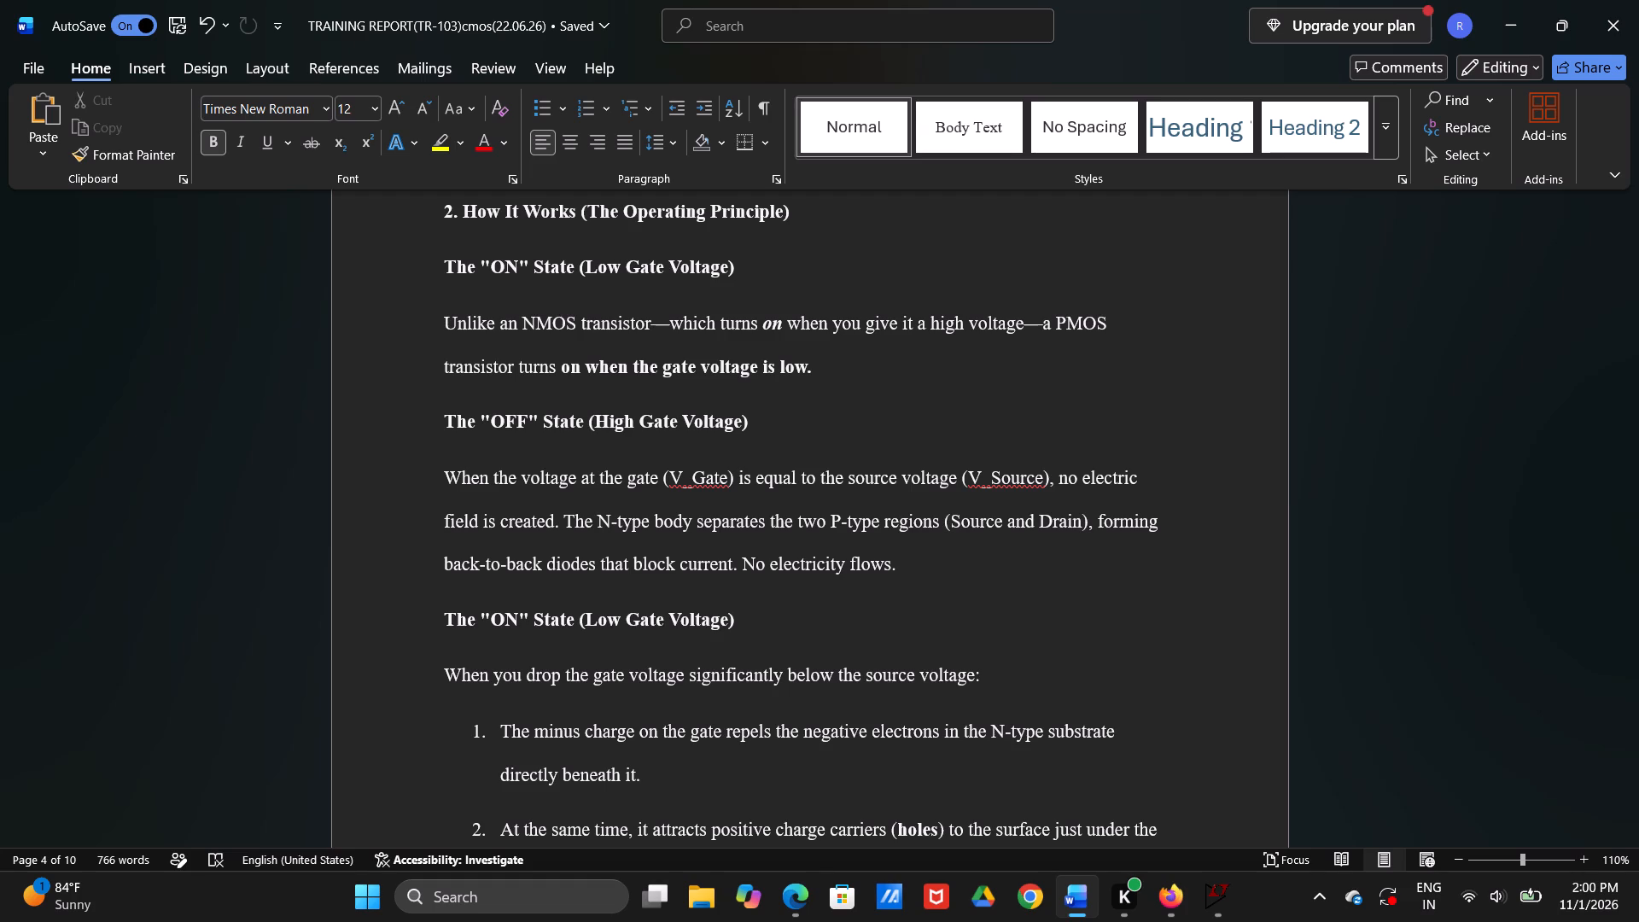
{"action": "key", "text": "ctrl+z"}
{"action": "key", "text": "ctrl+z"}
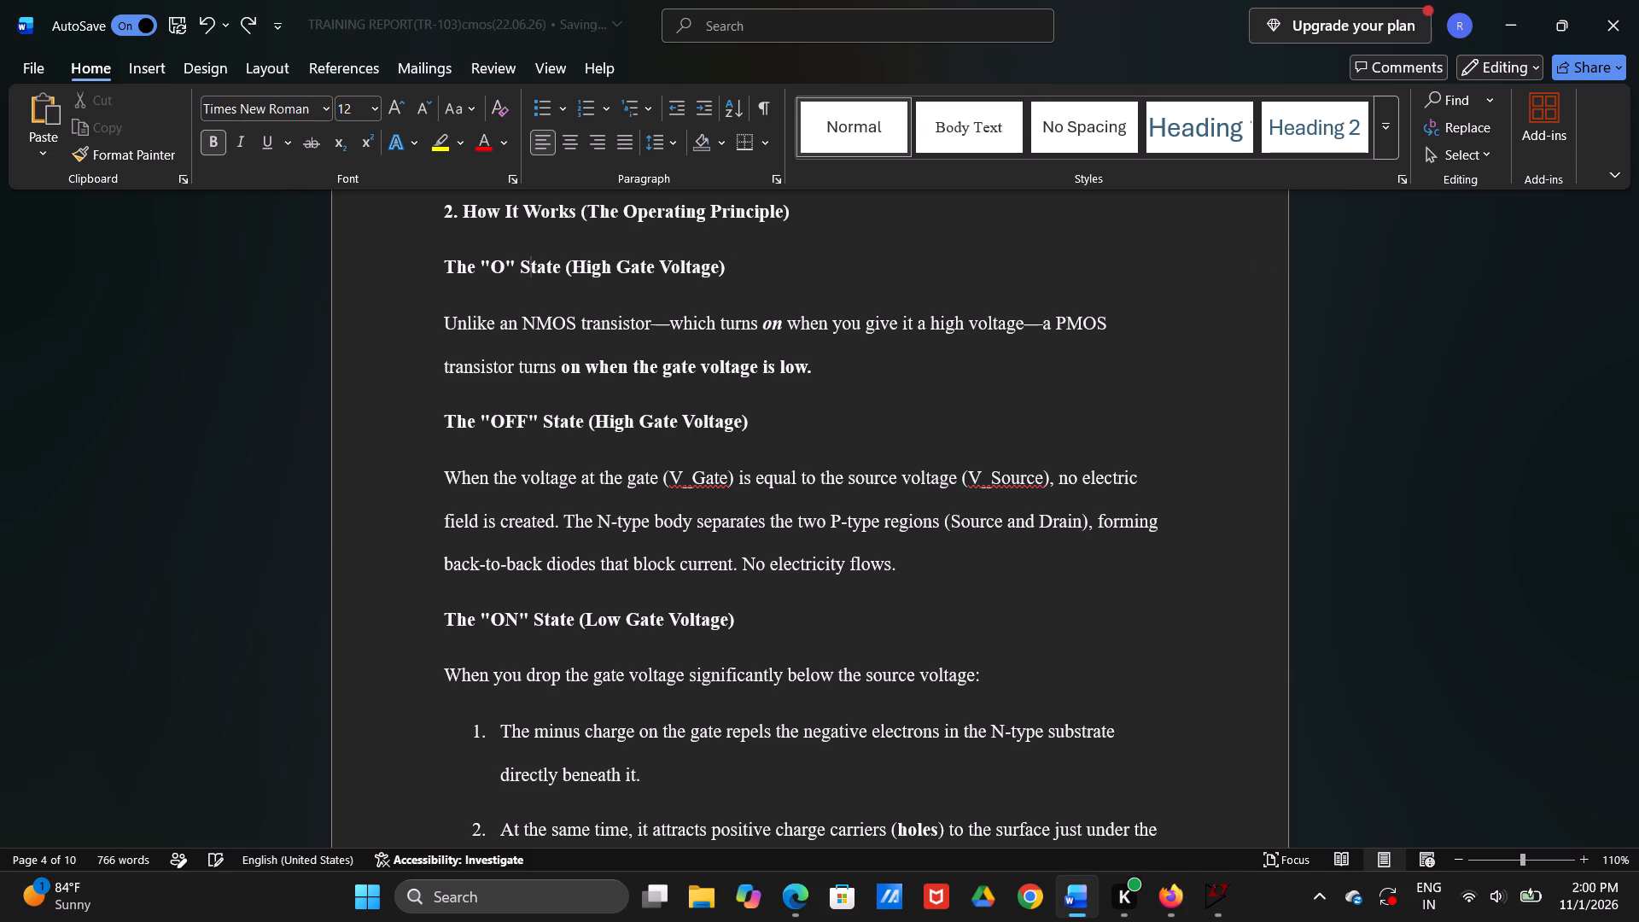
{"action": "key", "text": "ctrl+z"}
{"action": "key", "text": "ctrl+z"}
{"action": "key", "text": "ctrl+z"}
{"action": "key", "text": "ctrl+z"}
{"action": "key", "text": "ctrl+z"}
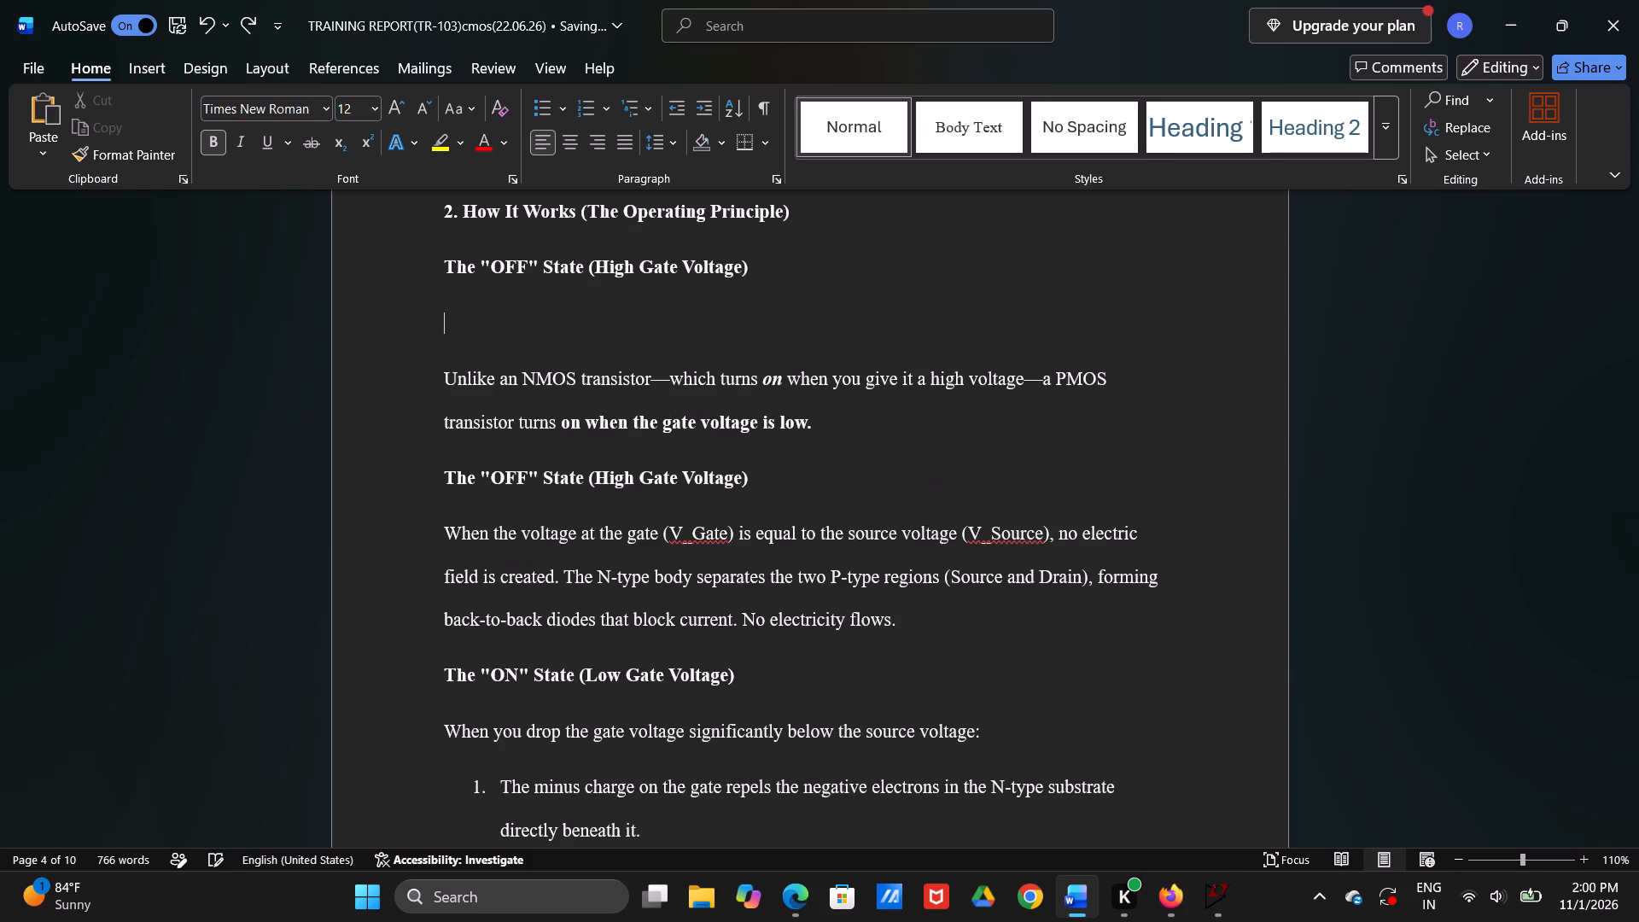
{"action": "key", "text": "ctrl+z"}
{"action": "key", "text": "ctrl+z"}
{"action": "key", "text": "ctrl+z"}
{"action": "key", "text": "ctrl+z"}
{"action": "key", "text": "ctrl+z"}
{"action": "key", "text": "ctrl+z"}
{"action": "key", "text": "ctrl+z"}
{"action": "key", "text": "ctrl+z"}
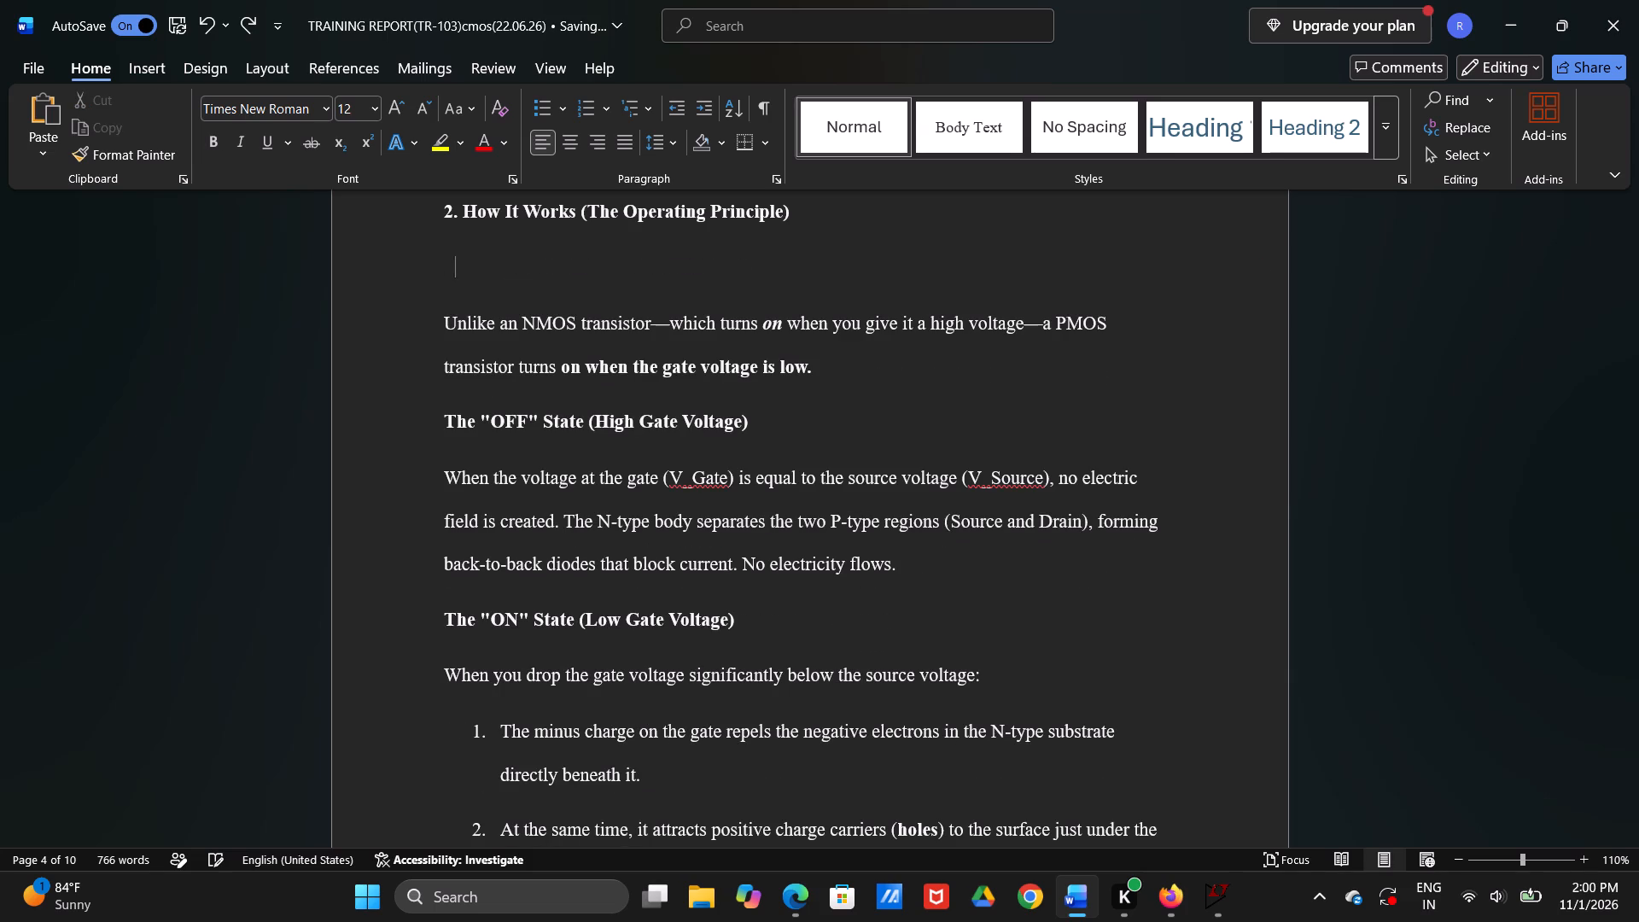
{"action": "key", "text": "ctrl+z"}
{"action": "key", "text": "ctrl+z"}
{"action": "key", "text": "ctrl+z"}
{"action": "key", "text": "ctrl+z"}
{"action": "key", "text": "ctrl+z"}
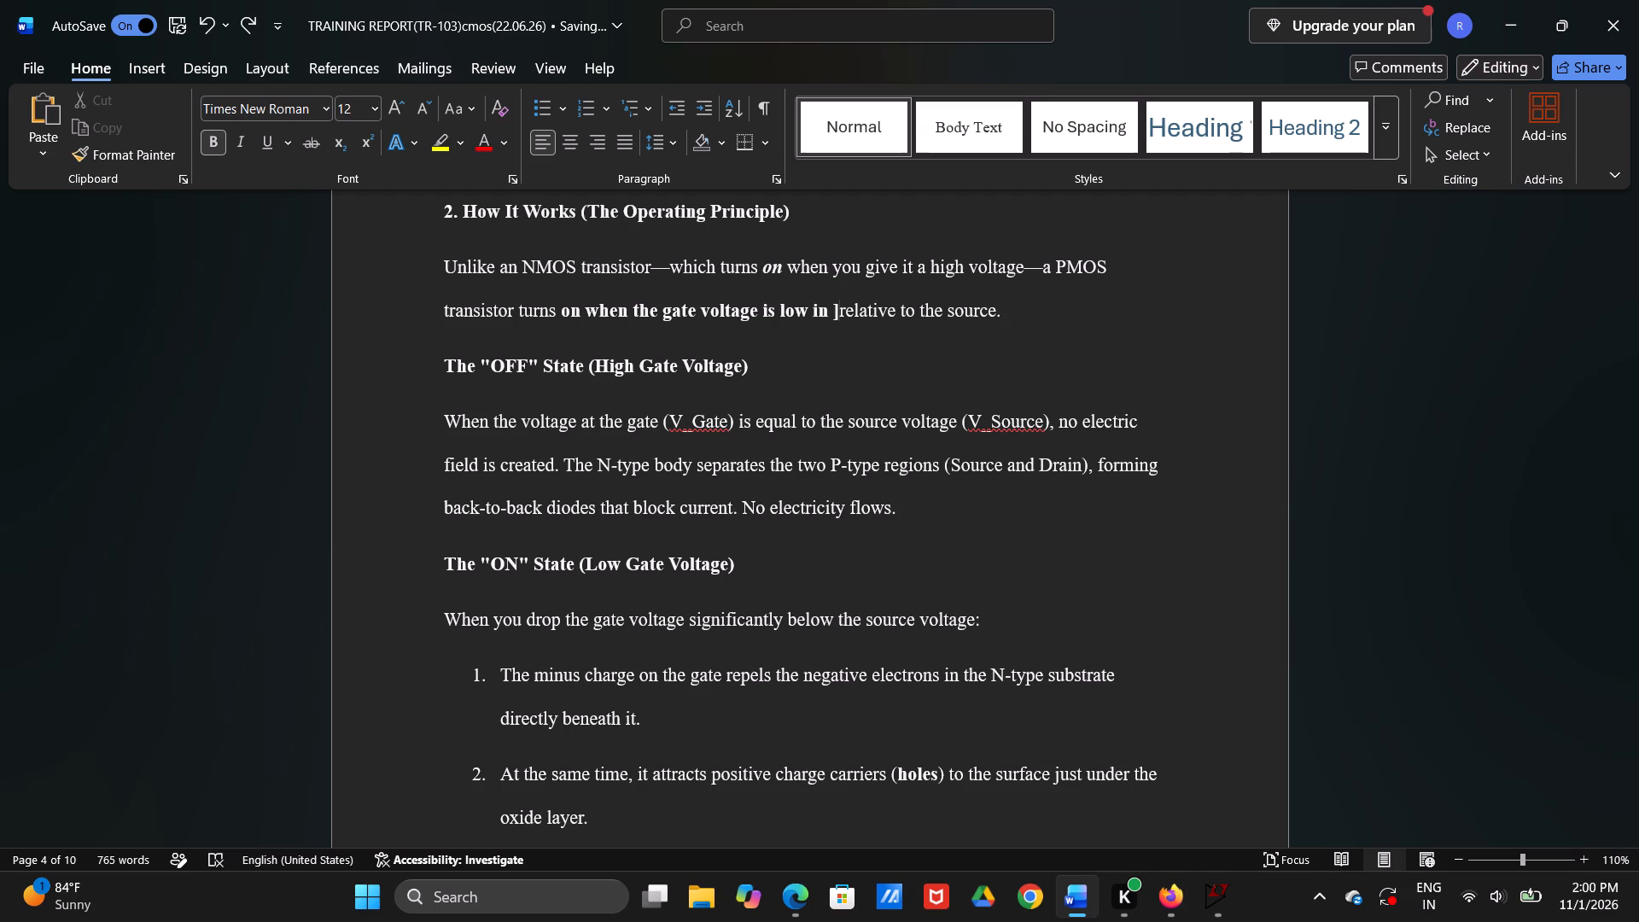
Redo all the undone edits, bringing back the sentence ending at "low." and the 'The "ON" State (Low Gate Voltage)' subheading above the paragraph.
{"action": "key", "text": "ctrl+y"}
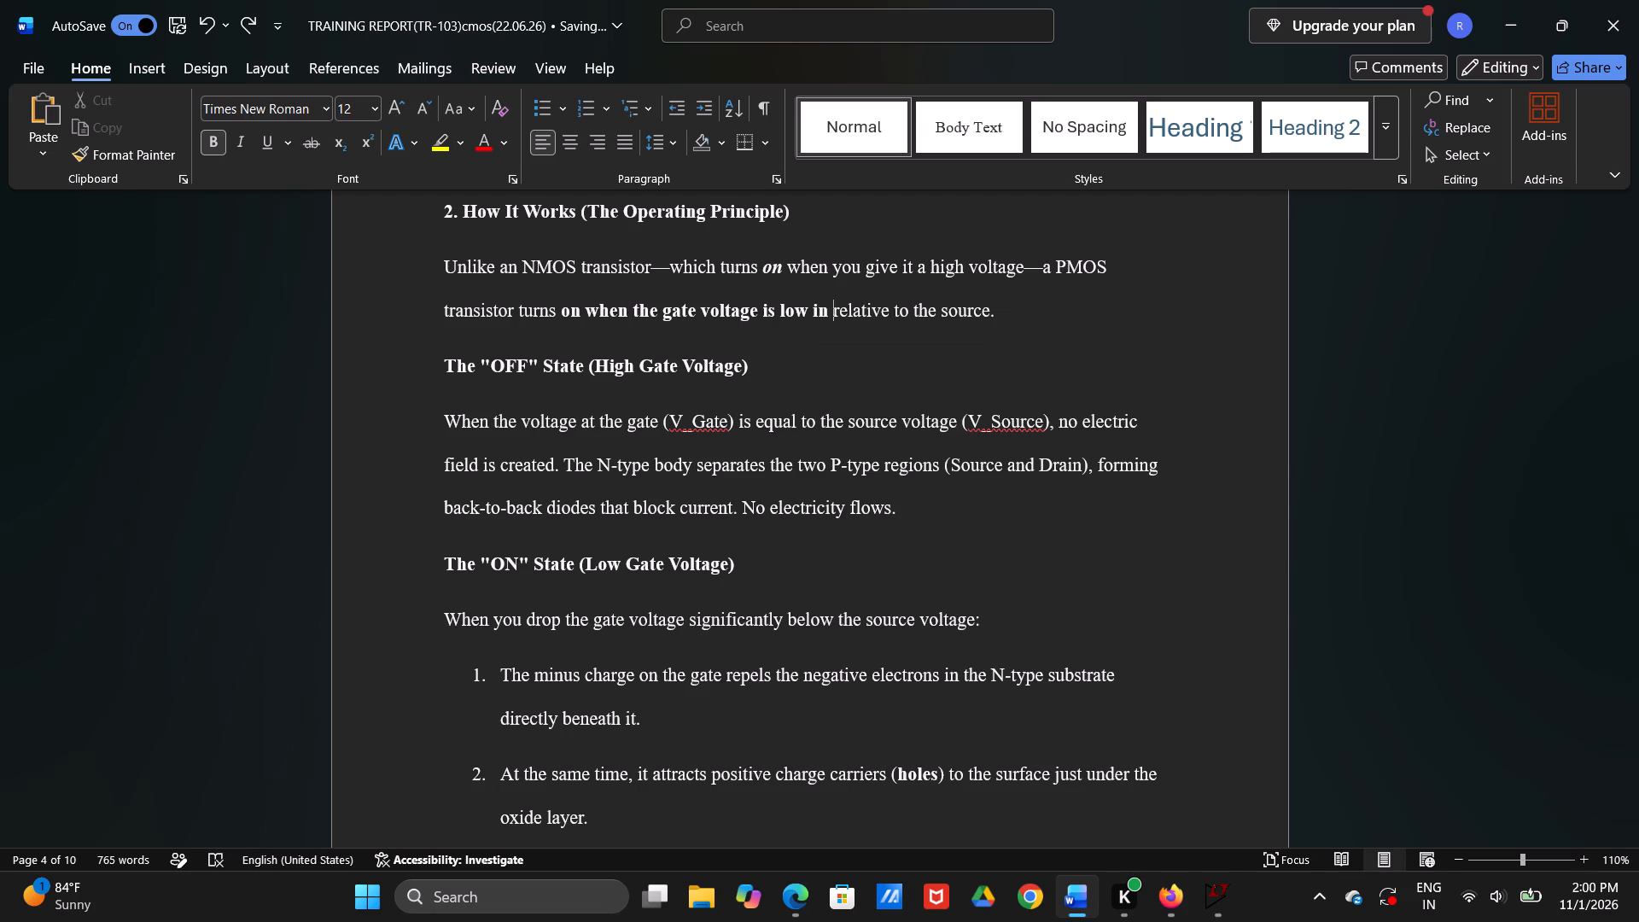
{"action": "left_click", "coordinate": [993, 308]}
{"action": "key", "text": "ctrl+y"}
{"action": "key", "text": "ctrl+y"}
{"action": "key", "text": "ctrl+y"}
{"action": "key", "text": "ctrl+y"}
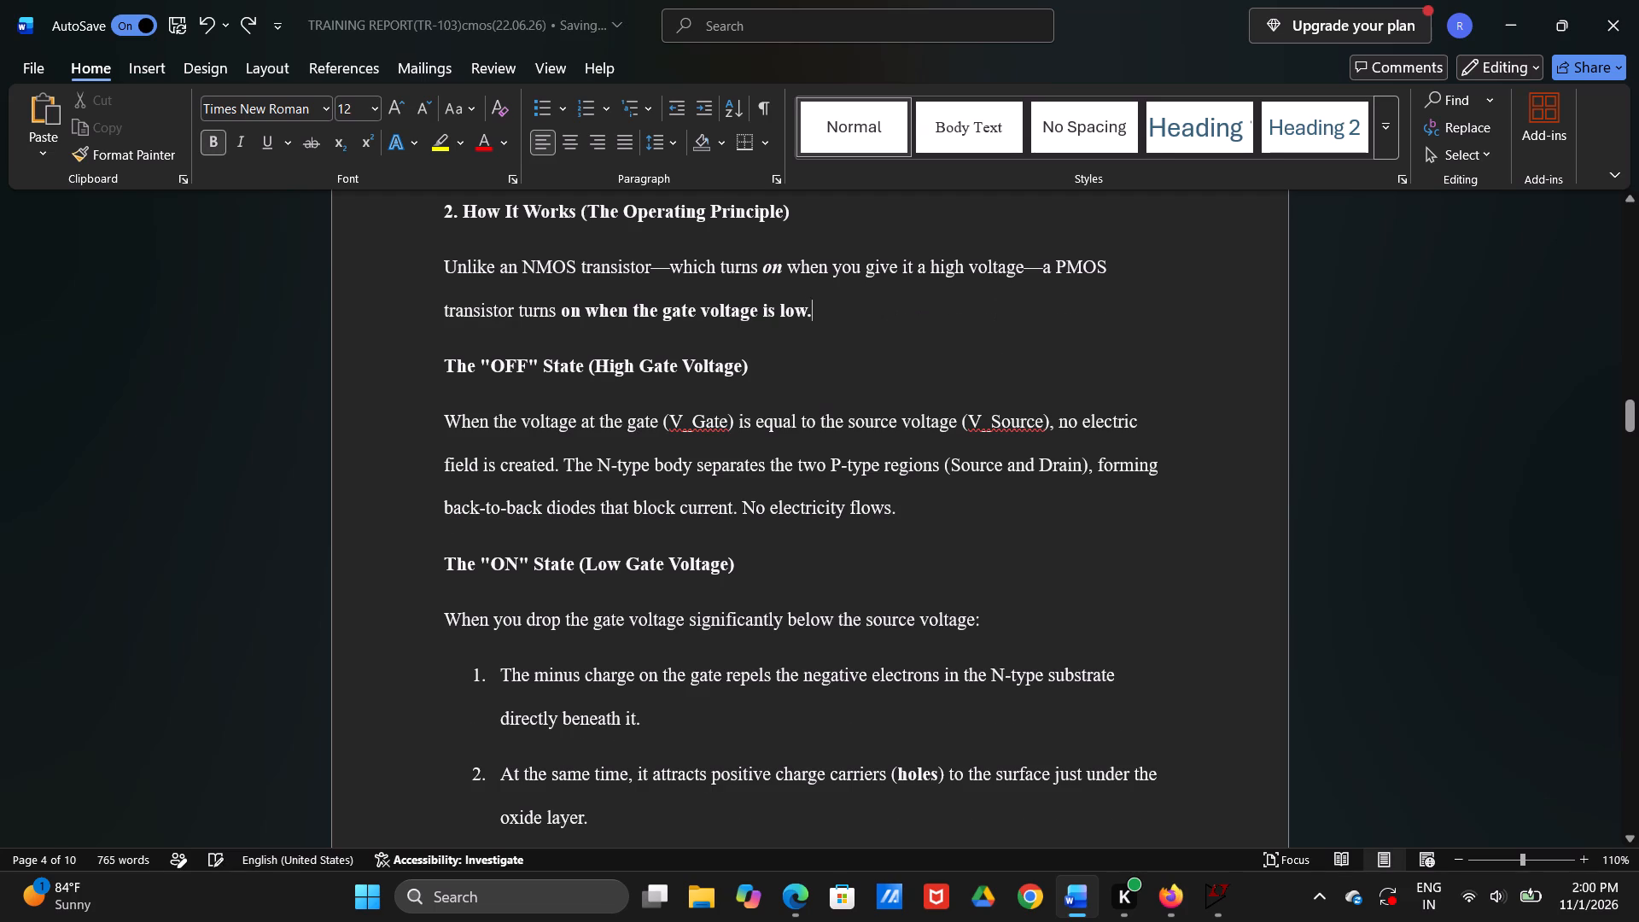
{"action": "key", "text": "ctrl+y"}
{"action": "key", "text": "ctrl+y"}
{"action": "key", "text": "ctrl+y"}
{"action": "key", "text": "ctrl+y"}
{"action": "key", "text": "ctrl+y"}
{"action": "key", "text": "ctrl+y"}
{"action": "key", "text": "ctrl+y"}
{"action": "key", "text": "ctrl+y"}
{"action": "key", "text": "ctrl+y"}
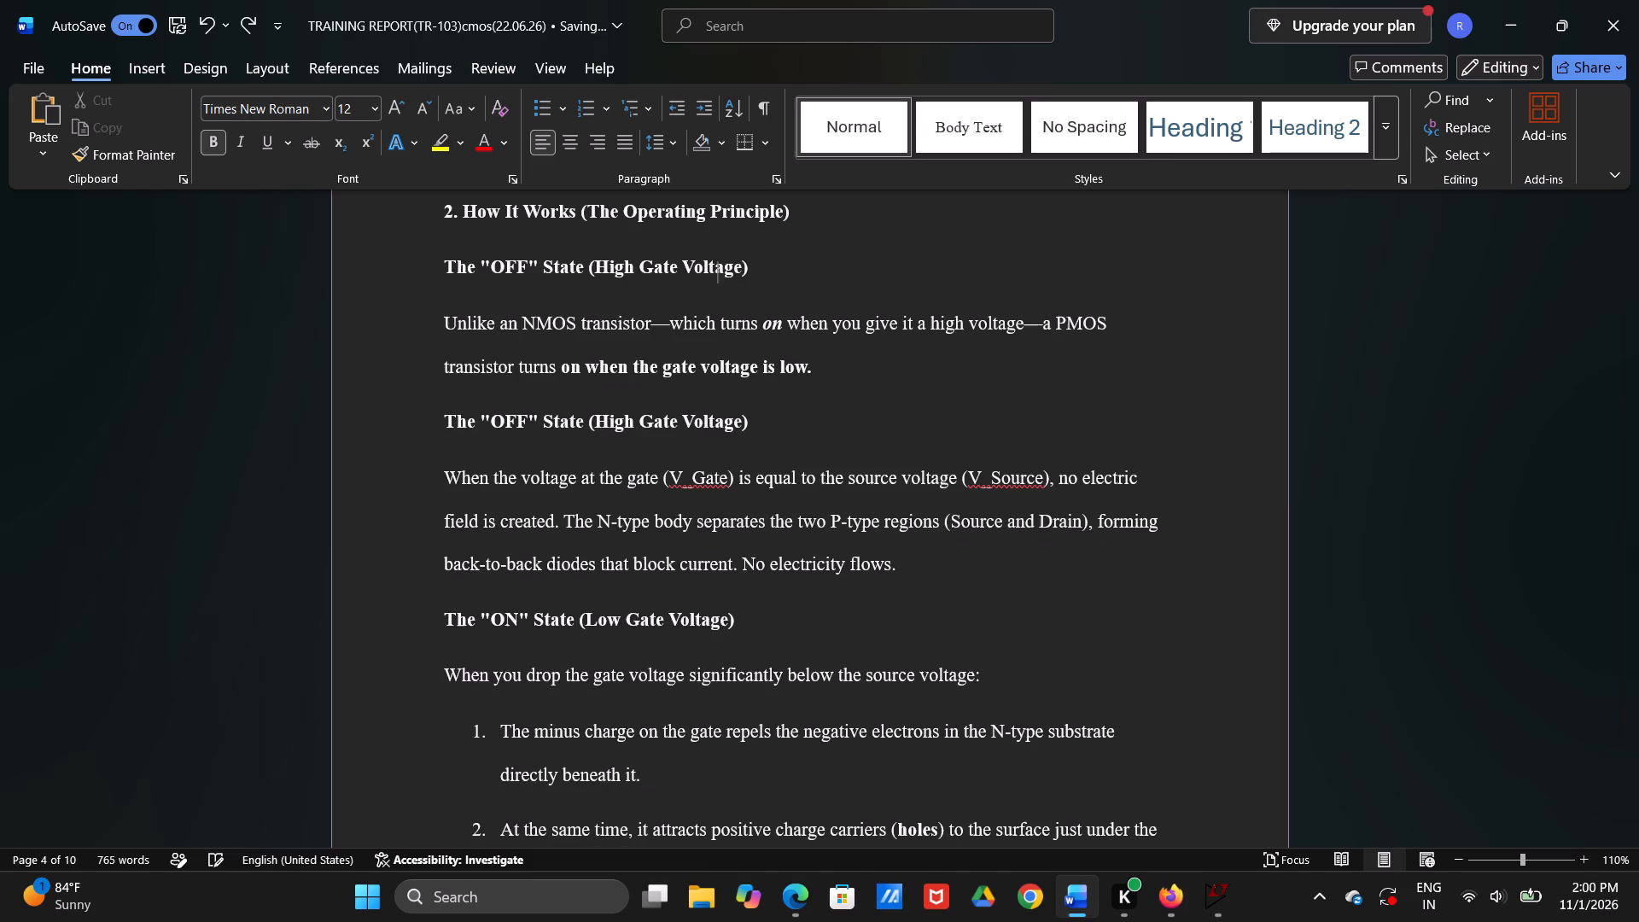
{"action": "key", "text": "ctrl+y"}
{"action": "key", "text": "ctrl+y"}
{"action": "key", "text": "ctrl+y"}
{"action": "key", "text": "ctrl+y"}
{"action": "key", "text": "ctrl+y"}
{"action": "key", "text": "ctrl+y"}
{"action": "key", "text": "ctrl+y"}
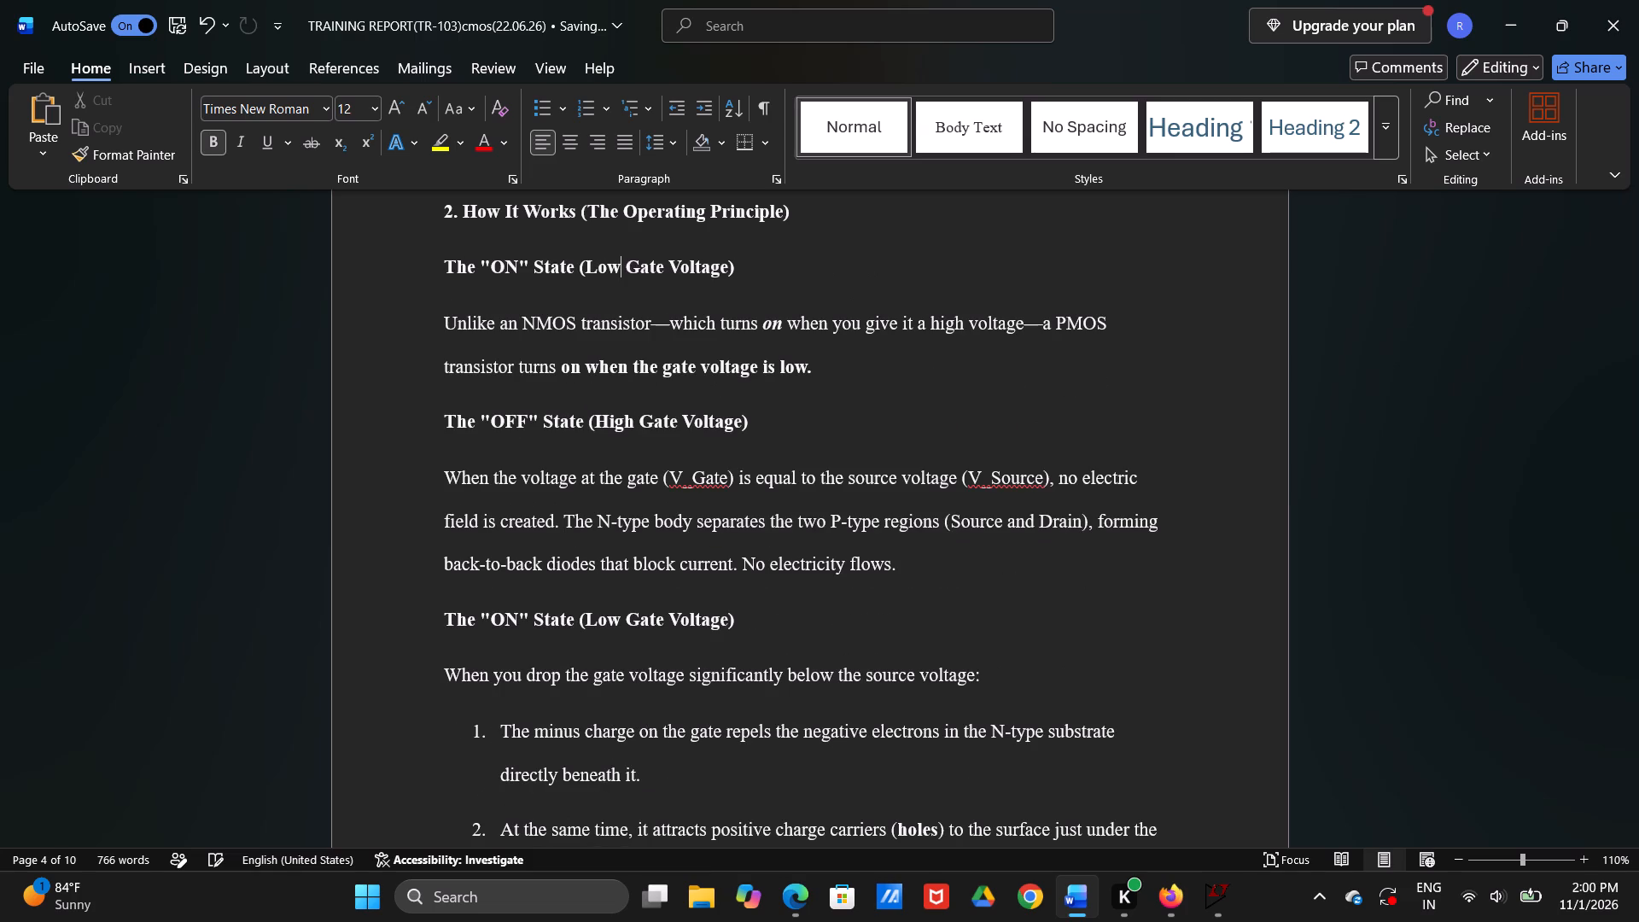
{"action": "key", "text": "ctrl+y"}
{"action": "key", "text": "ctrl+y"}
Replace the period after "low" in the opening paragraph with " in relative to source.", with "in" bold and the rest in regular weight.
{"action": "left_click", "coordinate": [851, 374]}
{"action": "key", "text": "BackSpace"}
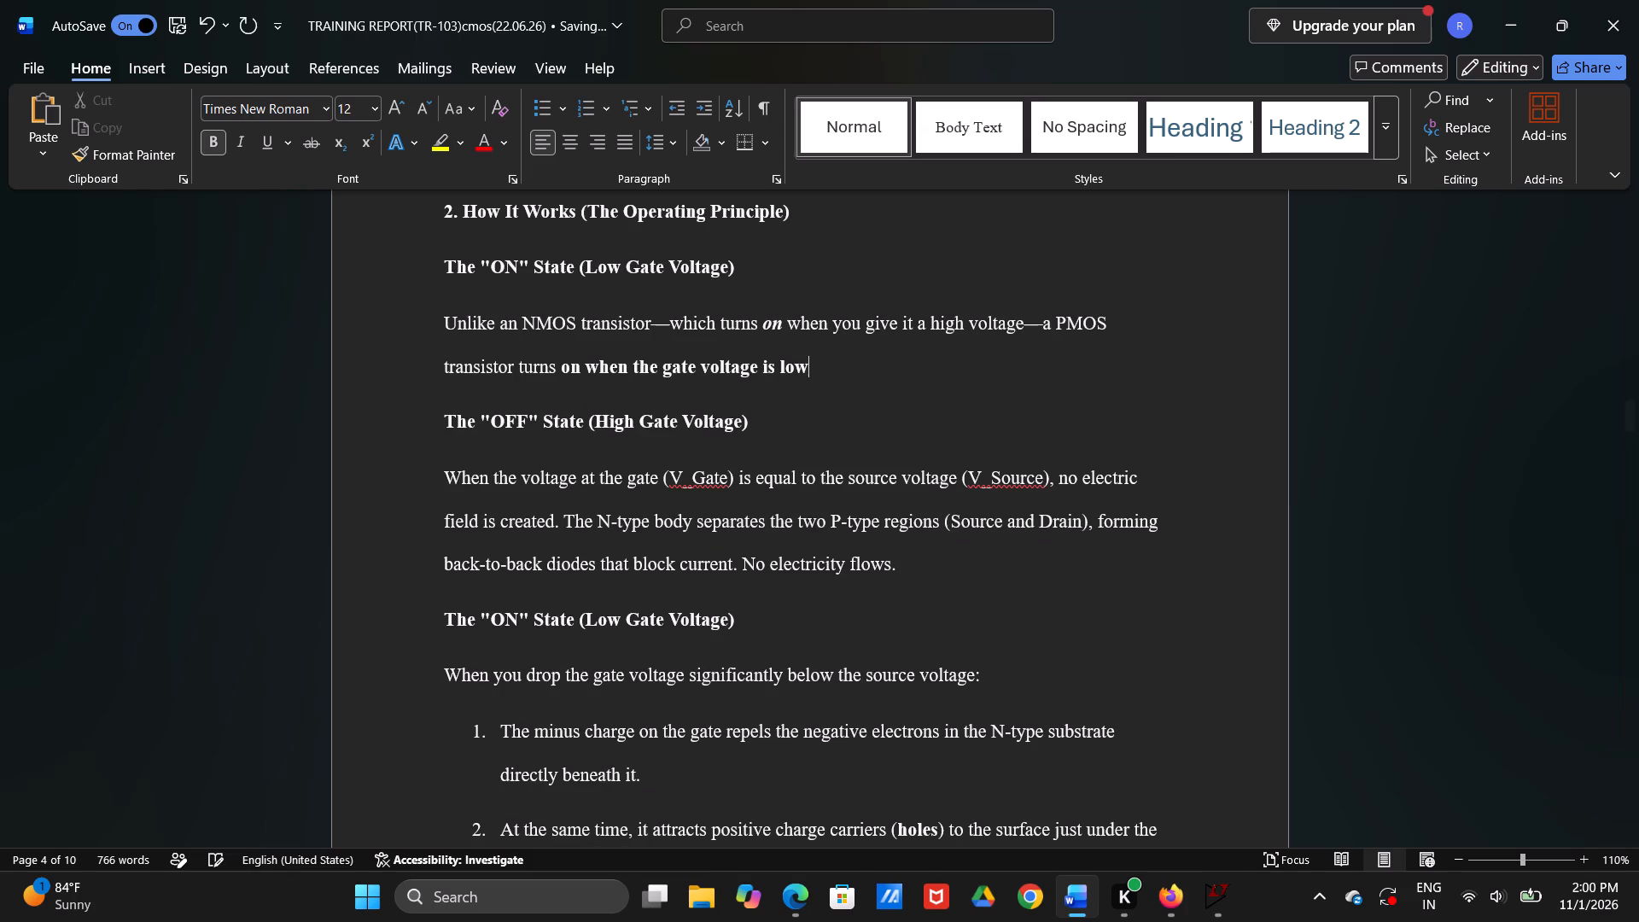
{"action": "key", "text": "space"}
{"action": "type", "text": "in"}
{"action": "key", "text": "space"}
{"action": "key", "text": "ctrl+b"}
{"action": "type", "text": "rea"}
{"action": "key", "text": "BackSpace"}
{"action": "type", "text": "lative tos"}
{"action": "key", "text": "BackSpace"}
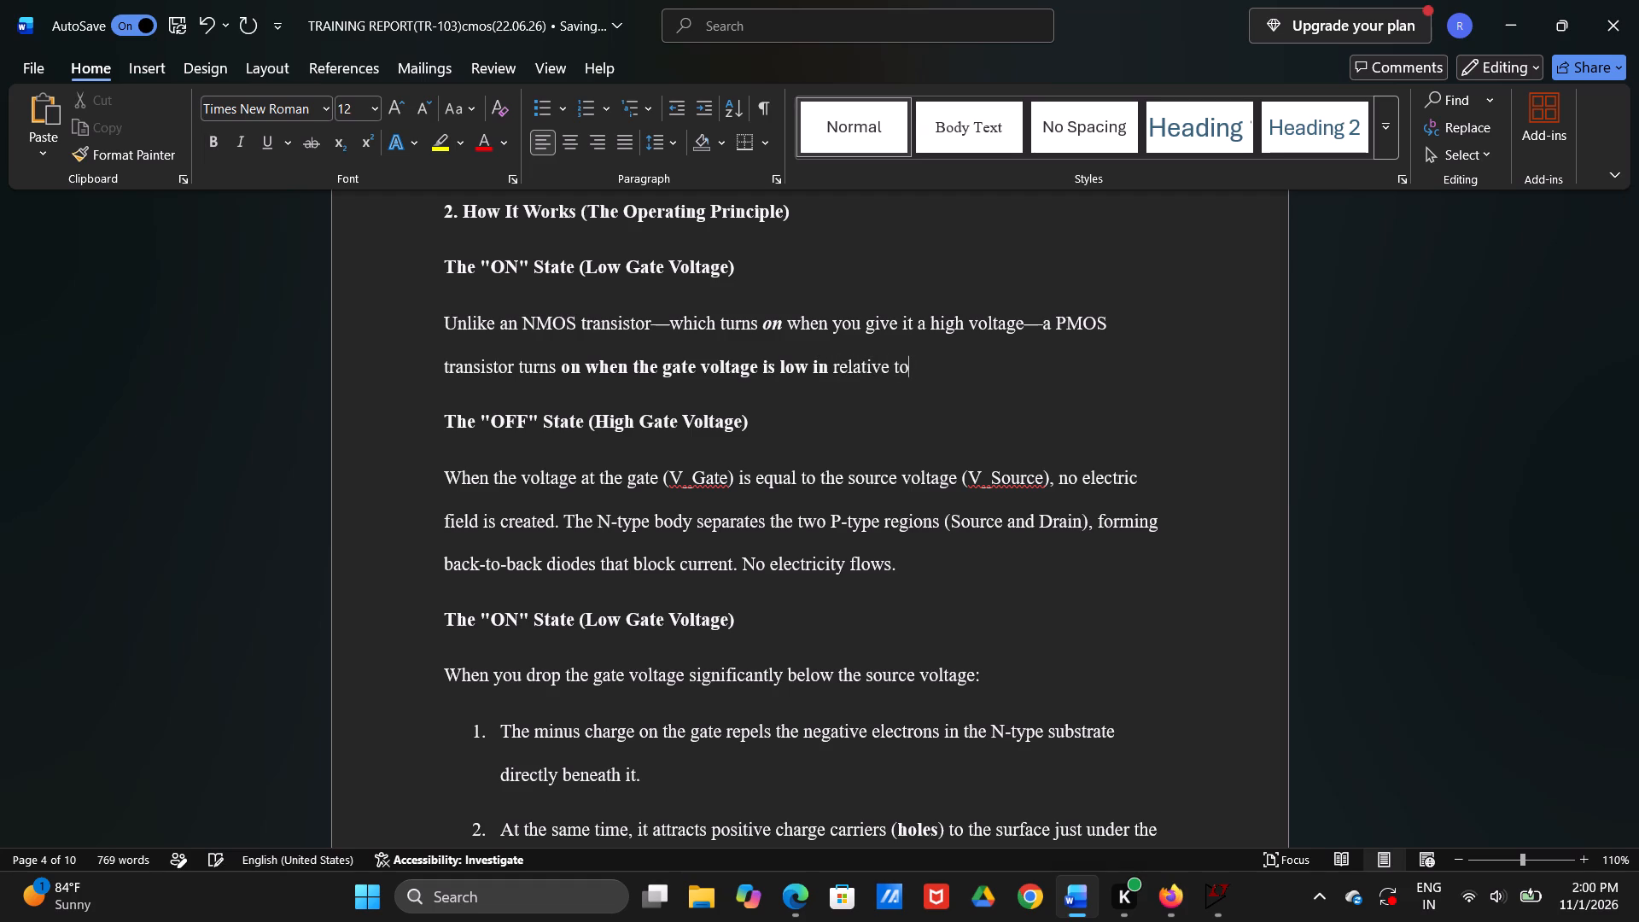
{"action": "key", "text": "space"}
{"action": "type", "text": "source."}
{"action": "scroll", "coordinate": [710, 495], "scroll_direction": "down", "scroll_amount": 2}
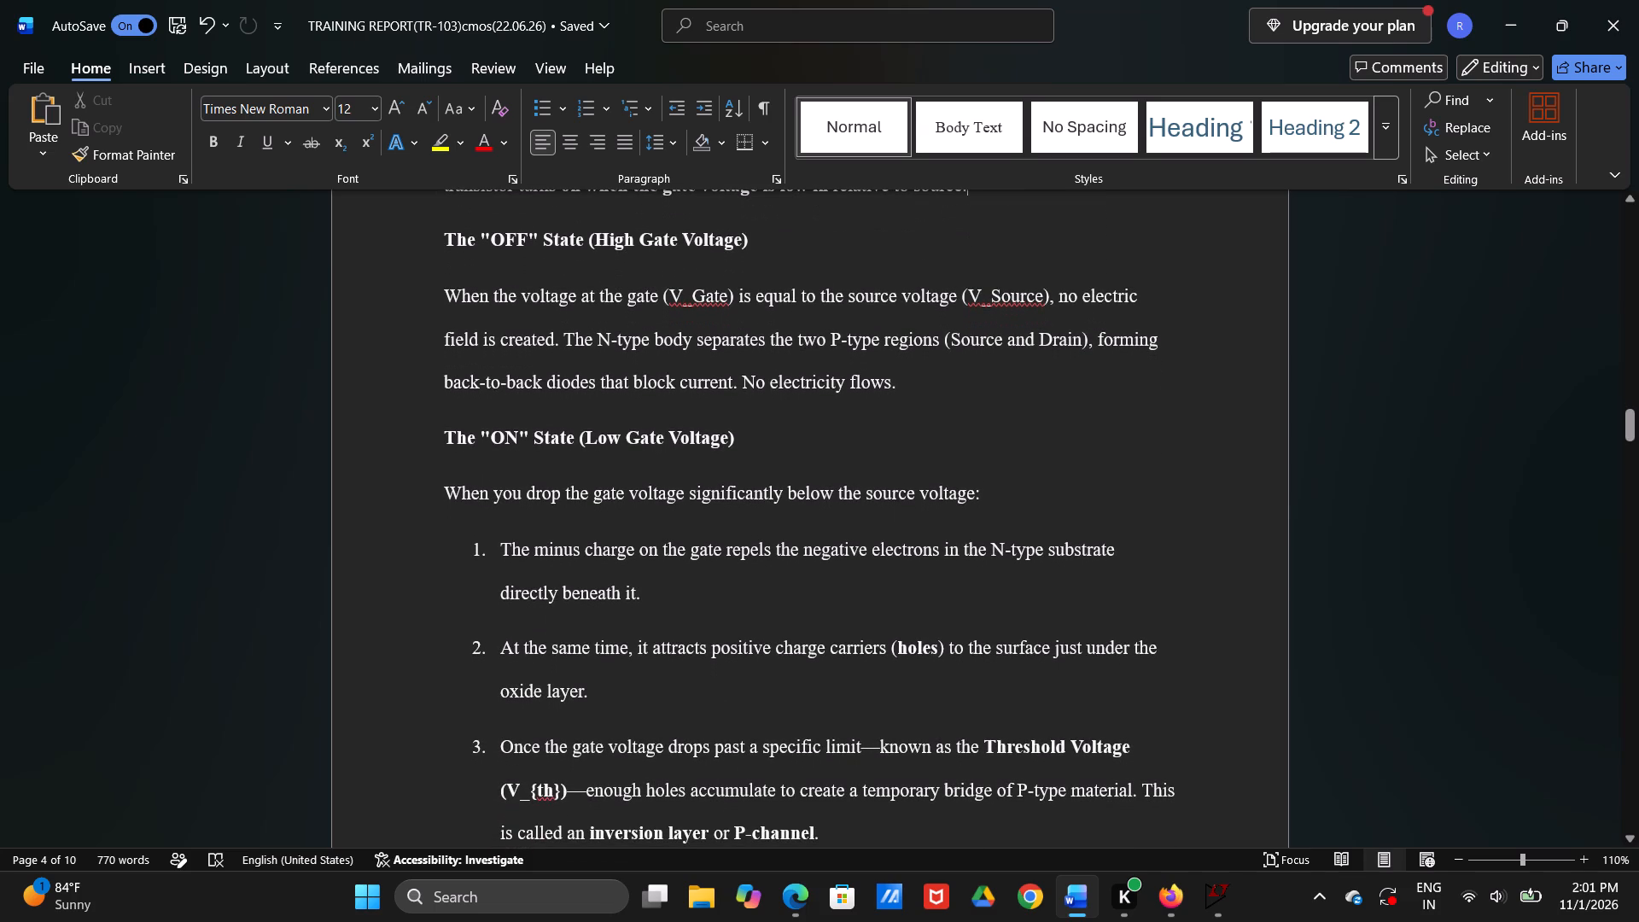
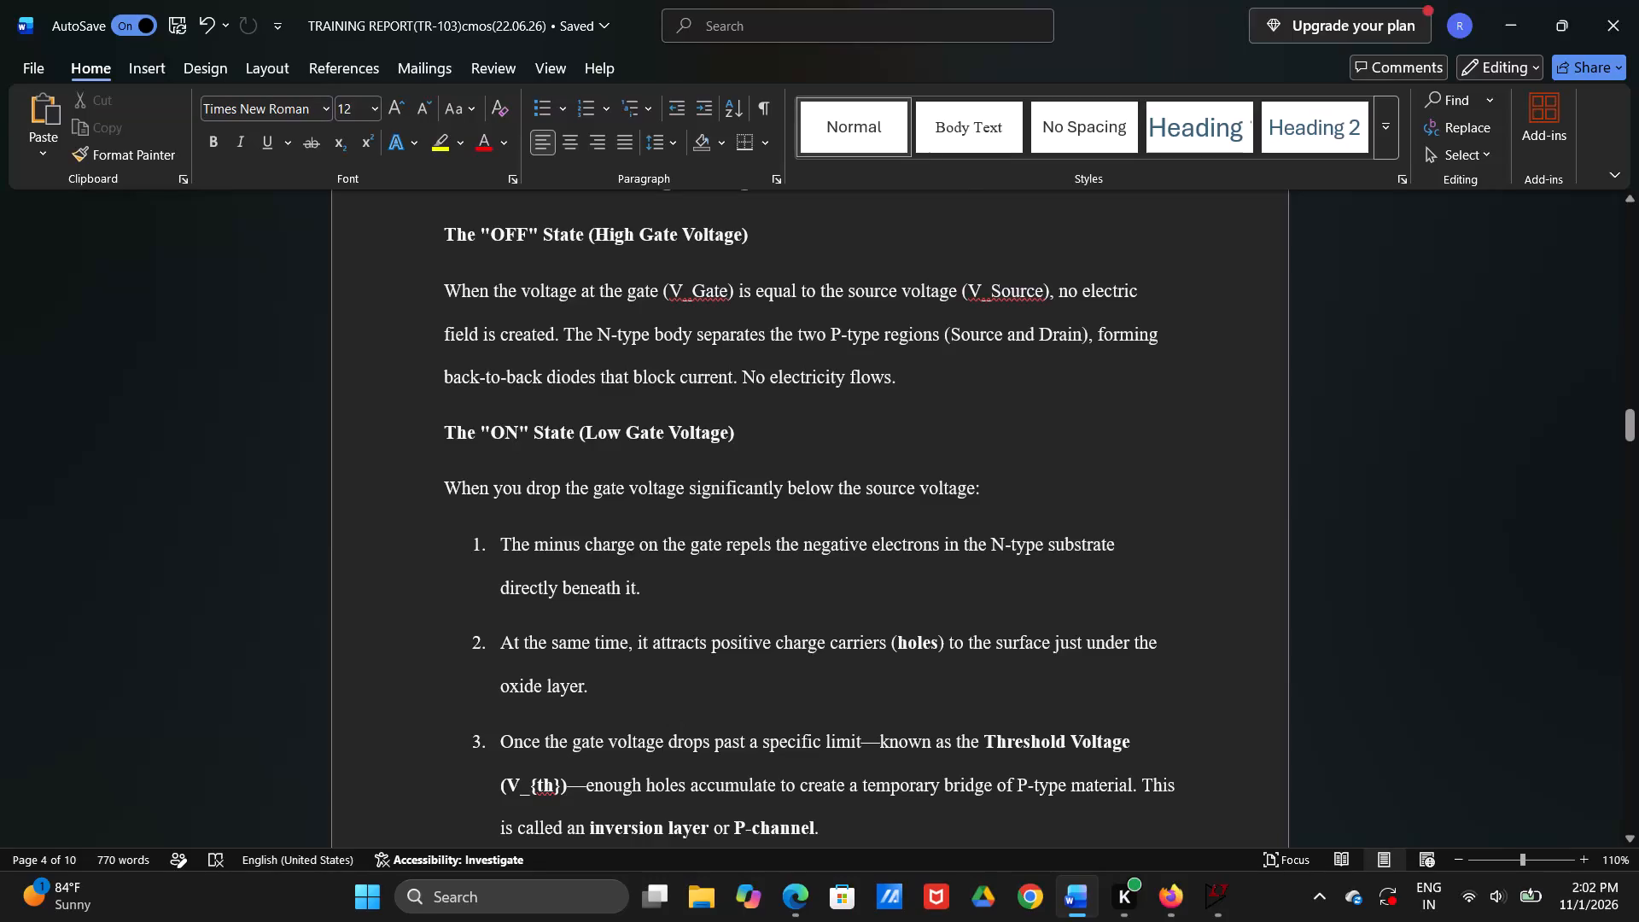
Extend the "OFF" State paragraph's last sentence to read "No electricity flows resulting in OFF state.".
{"action": "left_click", "coordinate": [895, 386]}
{"action": "key", "text": "BackSpace"}
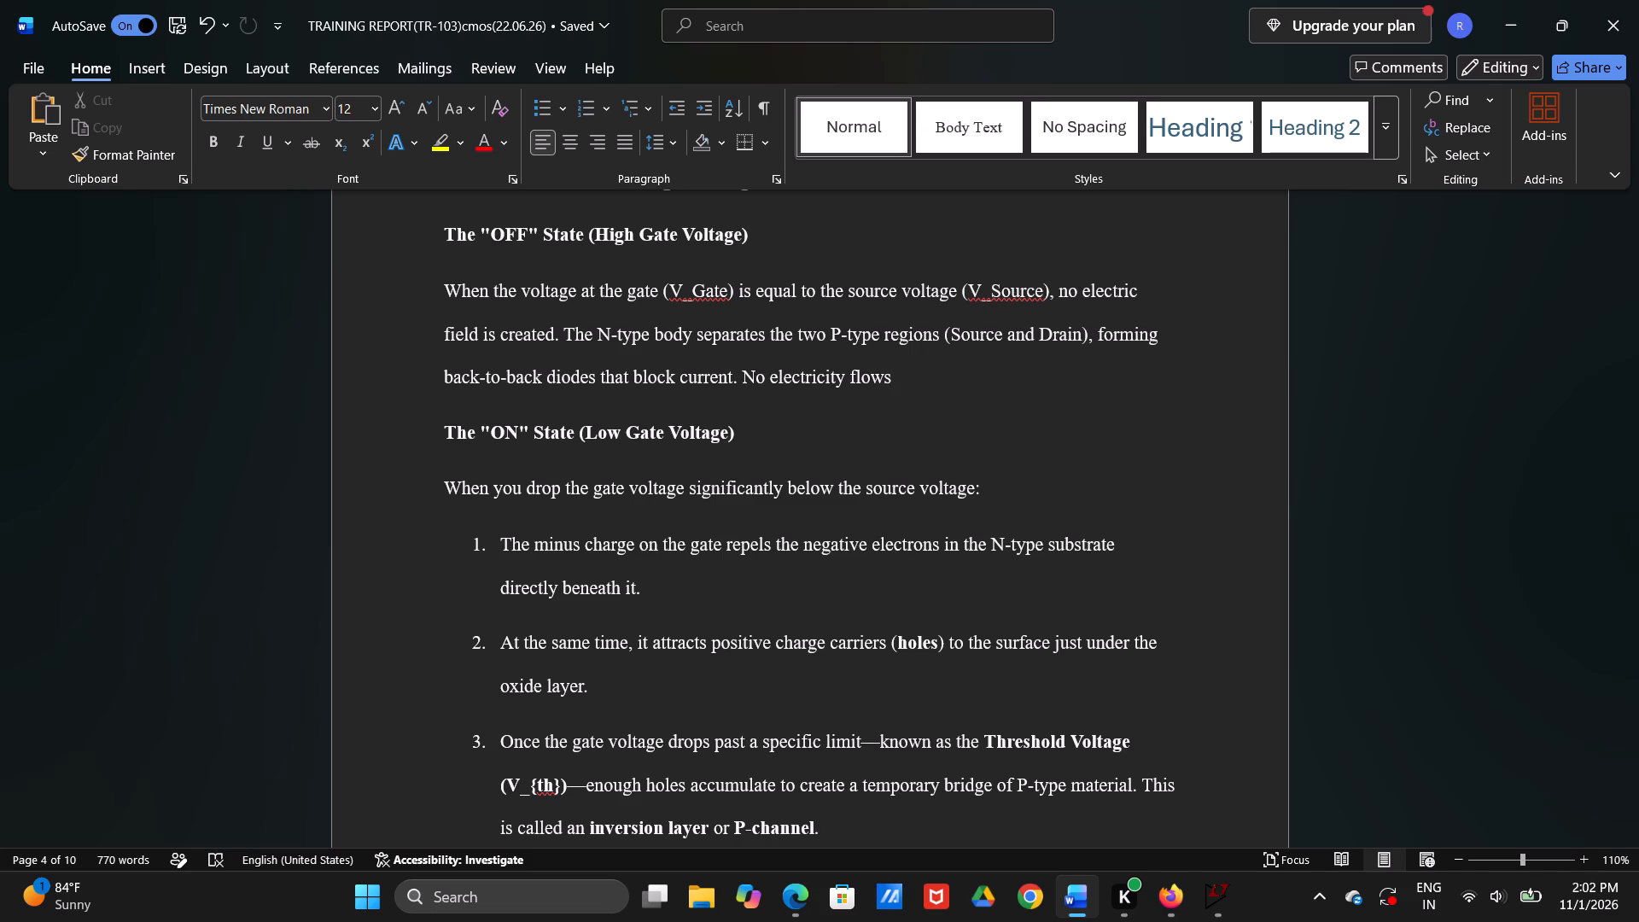
{"action": "key", "text": "space"}
{"action": "type", "text": "t"}
{"action": "key", "text": "BackSpace"}
{"action": "type", "text": "resulting in"}
{"action": "key", "text": "space"}
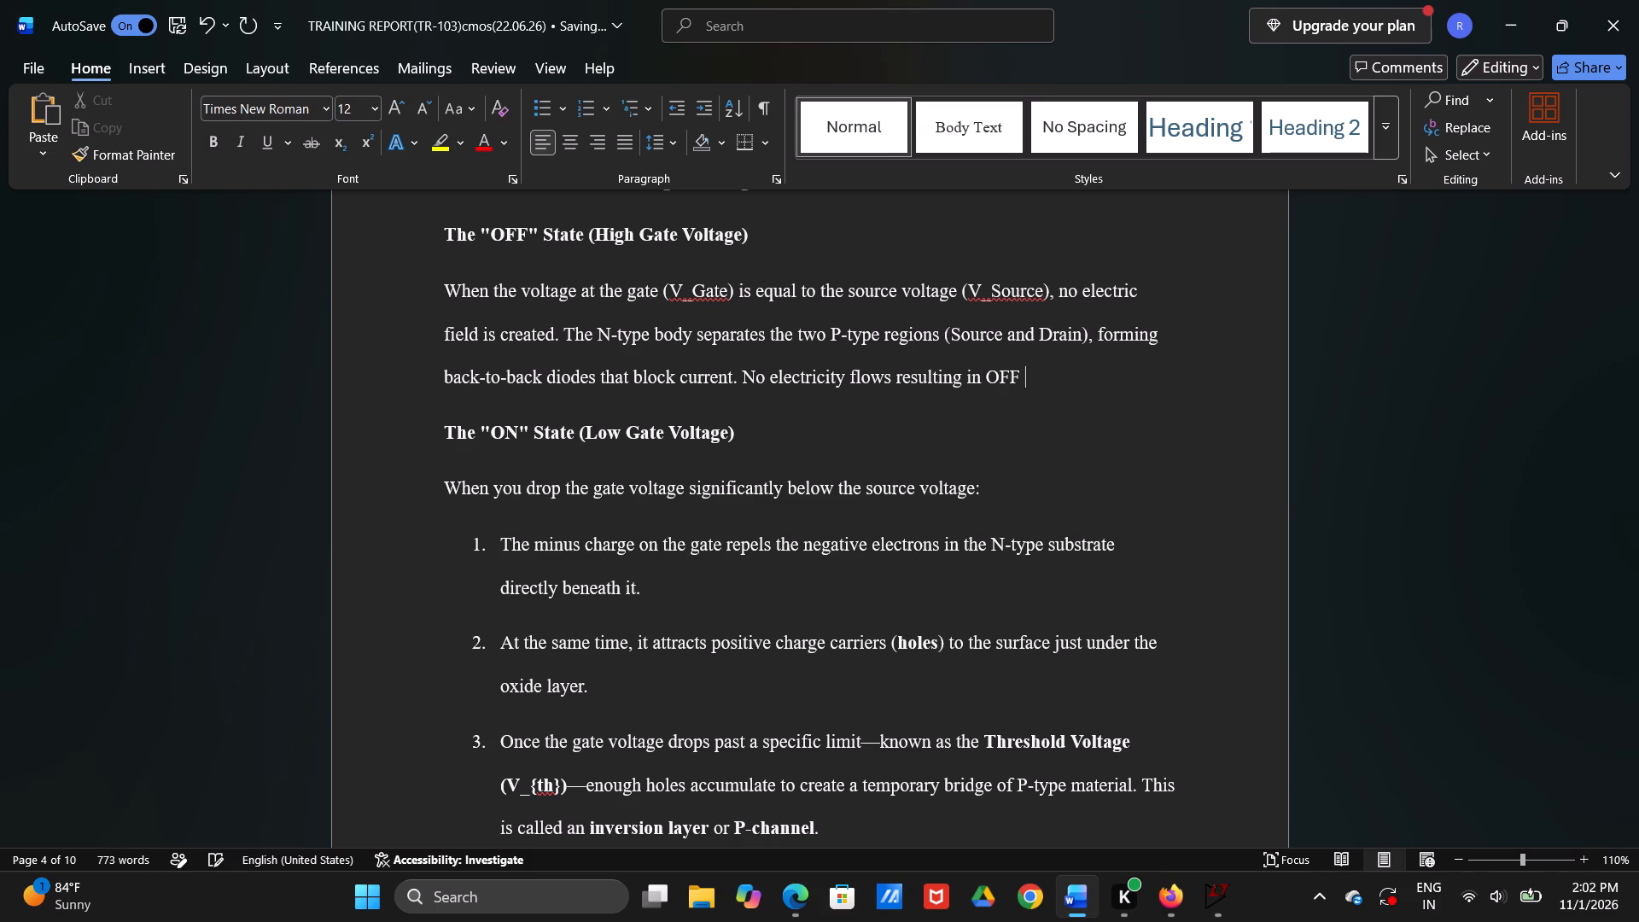
{"action": "type", "text": "statwe"}
{"action": "key", "text": "BackSpace"}
{"action": "key", "text": "BackSpace"}
{"action": "type", "text": "e,"}
{"action": "key", "text": "BackSpace"}
{"action": "key", "text": "period"}
Review the operating principle section, comparing its "ON" and "OFF" state subheadings and the text beneath them.
{"action": "scroll", "coordinate": [895, 386], "scroll_direction": "down", "scroll_amount": 1}
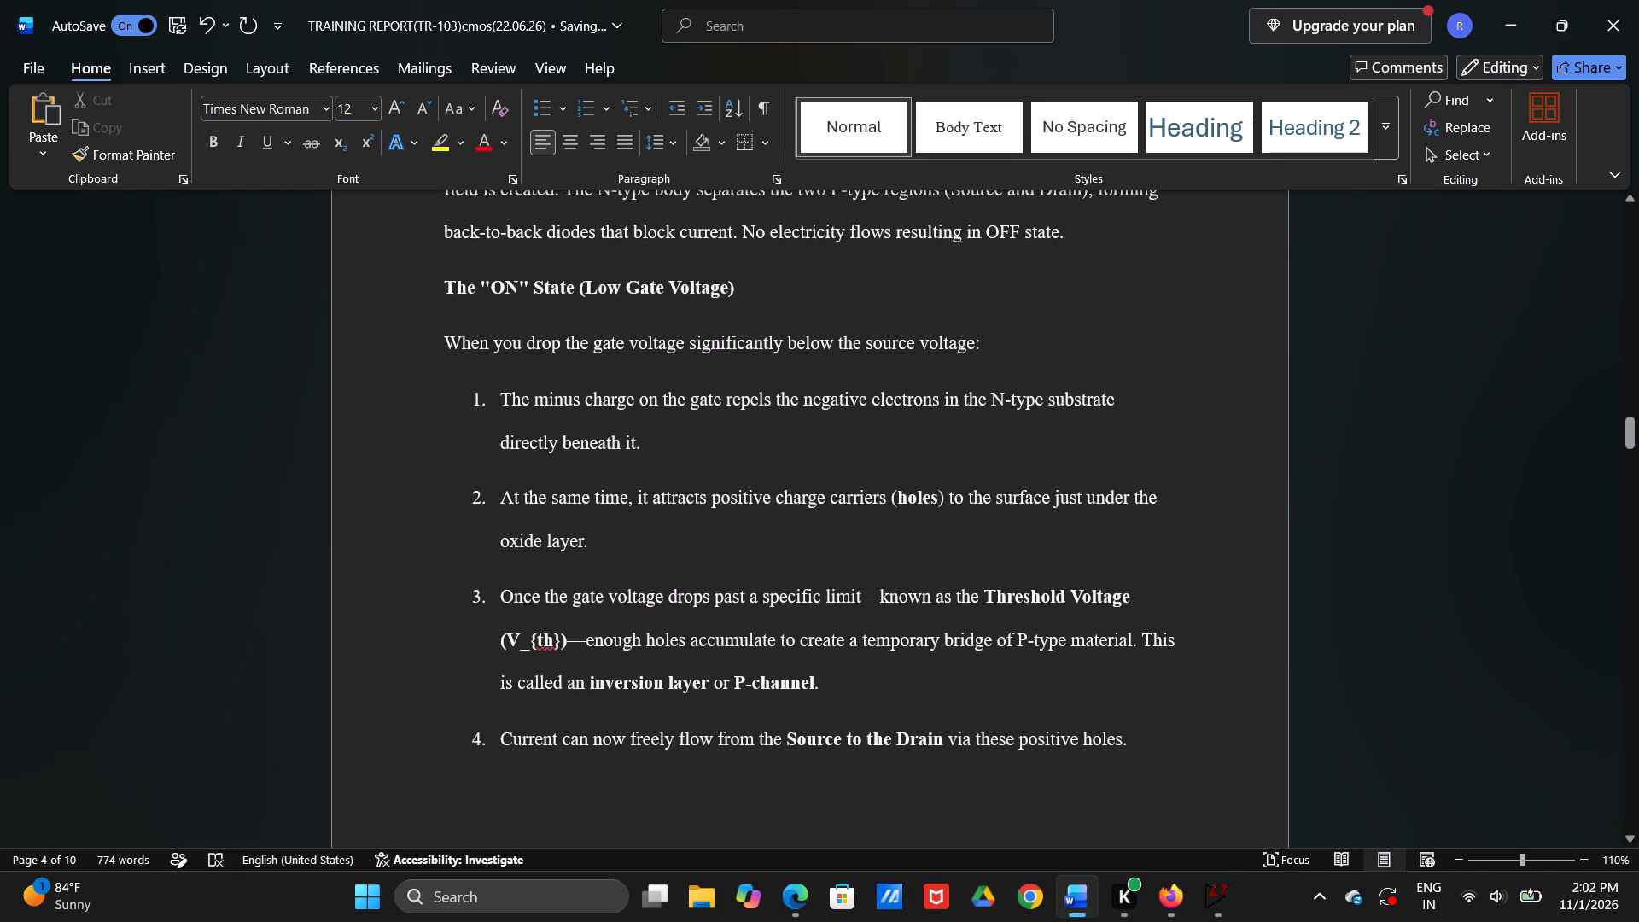
{"action": "scroll", "coordinate": [895, 386], "scroll_direction": "up", "scroll_amount": 1}
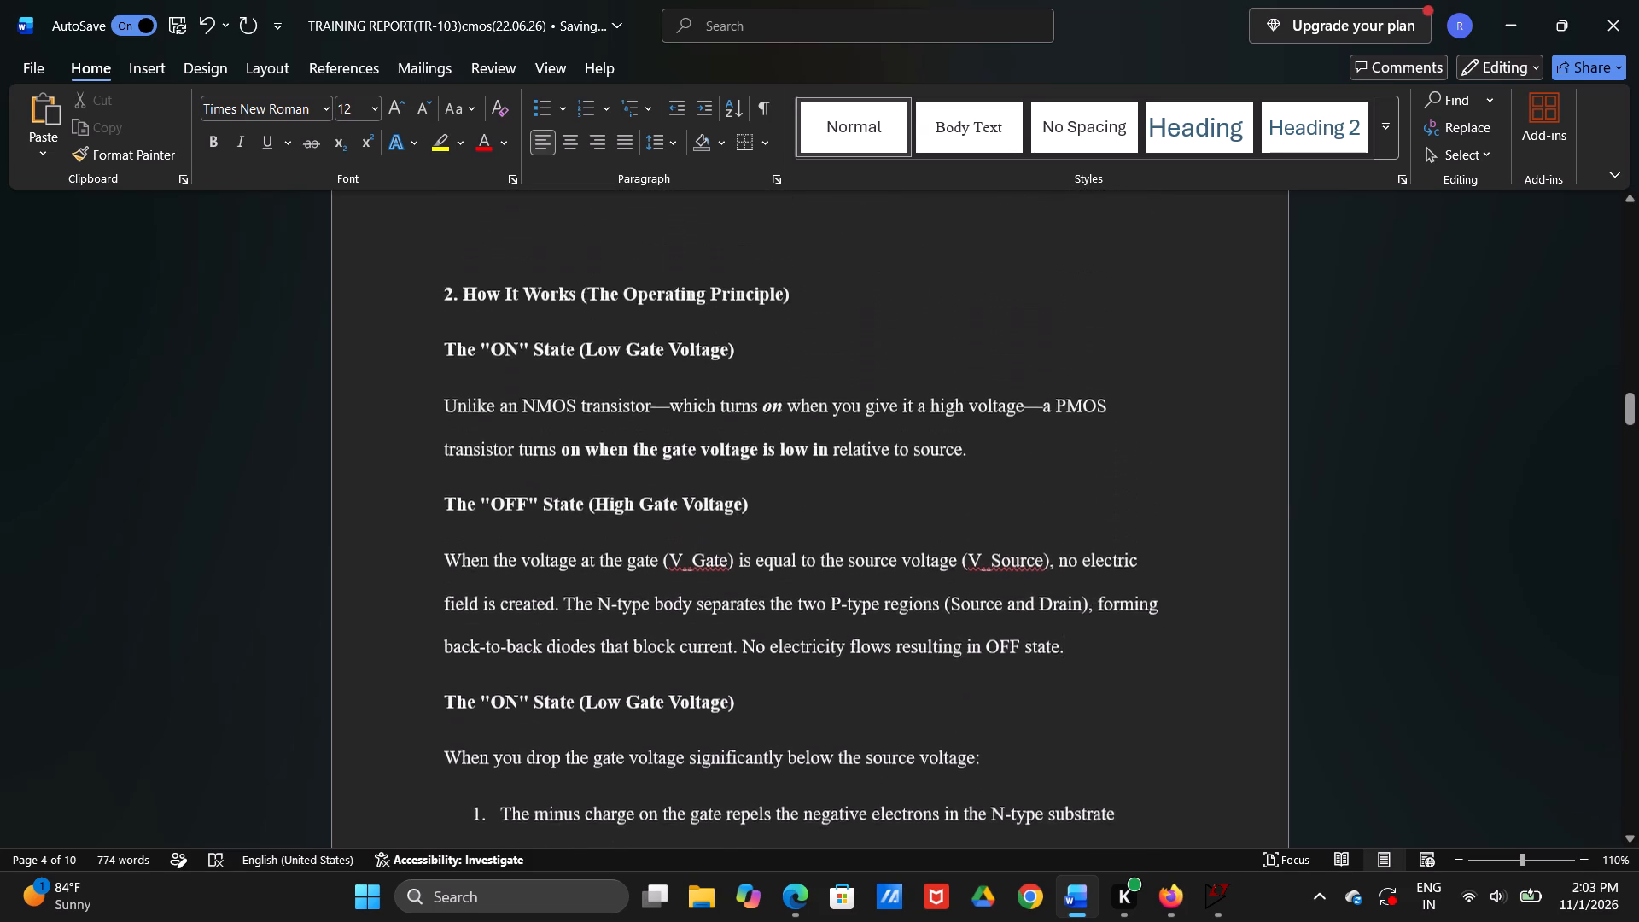
{"action": "scroll", "coordinate": [895, 386], "scroll_direction": "up", "scroll_amount": 1}
{"action": "scroll", "coordinate": [895, 386], "scroll_direction": "down", "scroll_amount": 2}
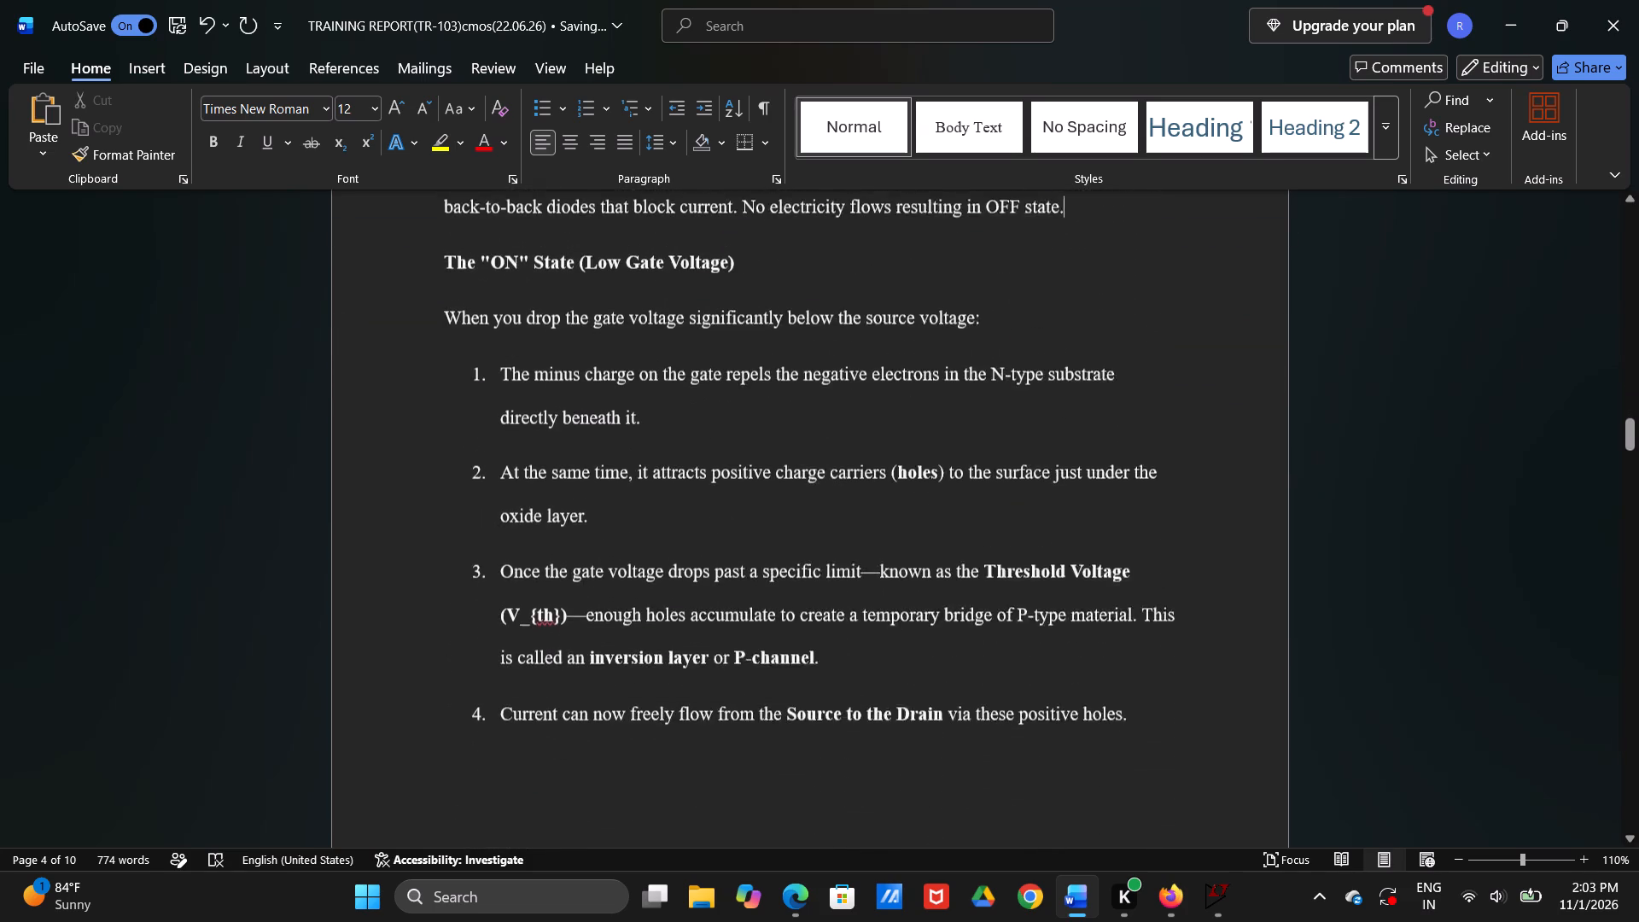
{"action": "scroll", "coordinate": [895, 386], "scroll_direction": "down", "scroll_amount": 2}
{"action": "scroll", "coordinate": [895, 386], "scroll_direction": "up", "scroll_amount": 1}
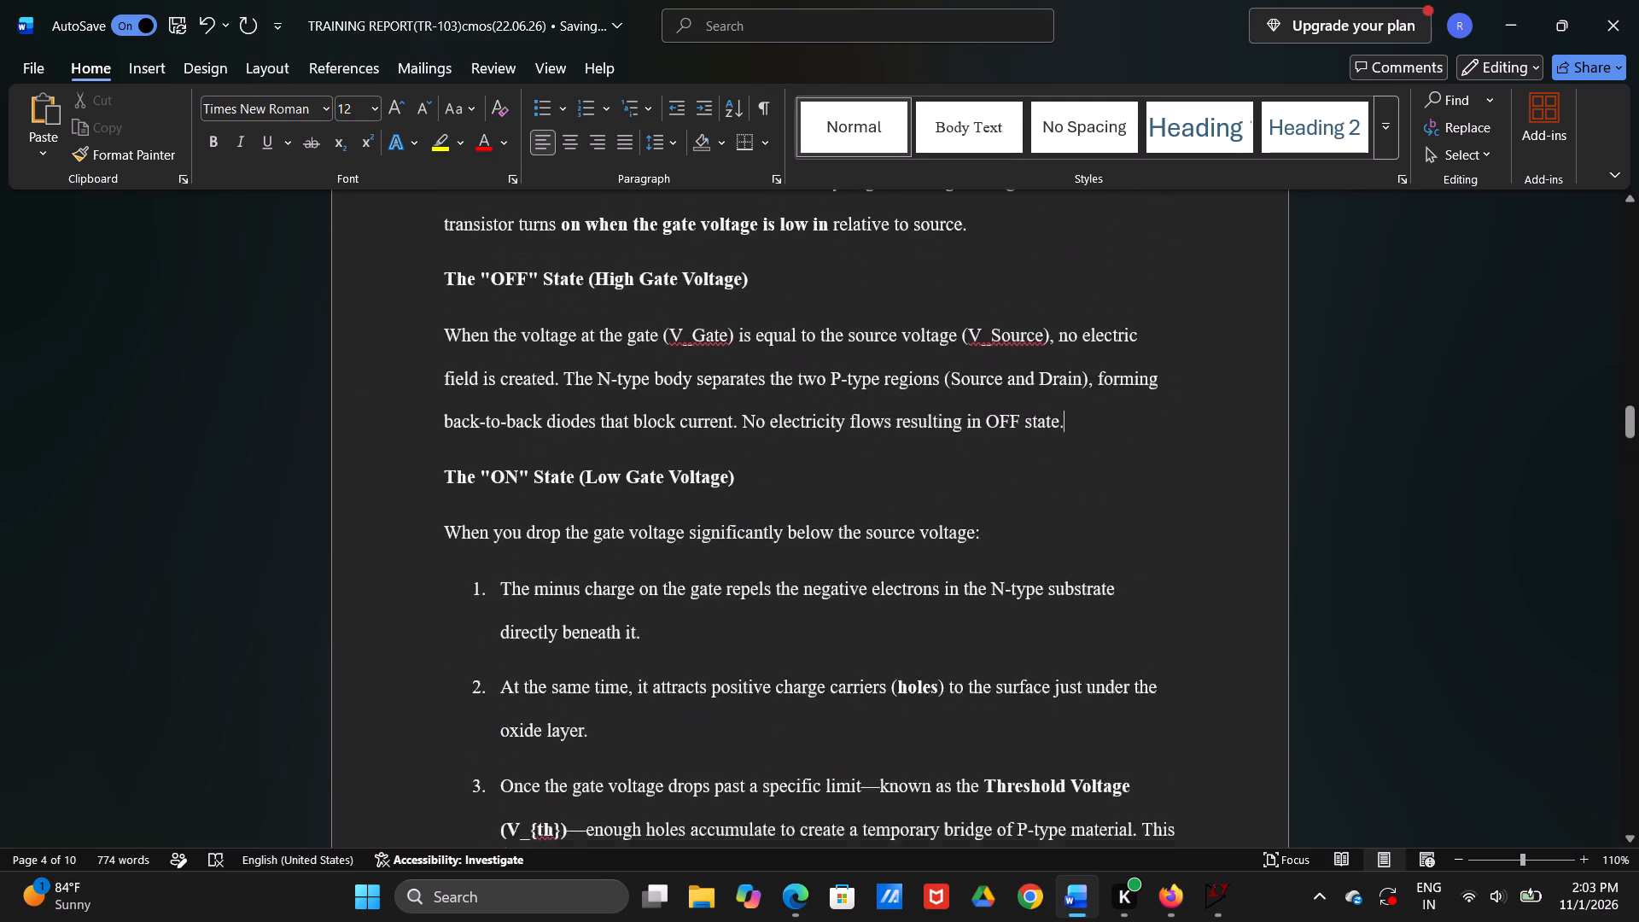
{"action": "scroll", "coordinate": [895, 386], "scroll_direction": "up", "scroll_amount": 2}
{"action": "scroll", "coordinate": [895, 386], "scroll_direction": "down", "scroll_amount": 1}
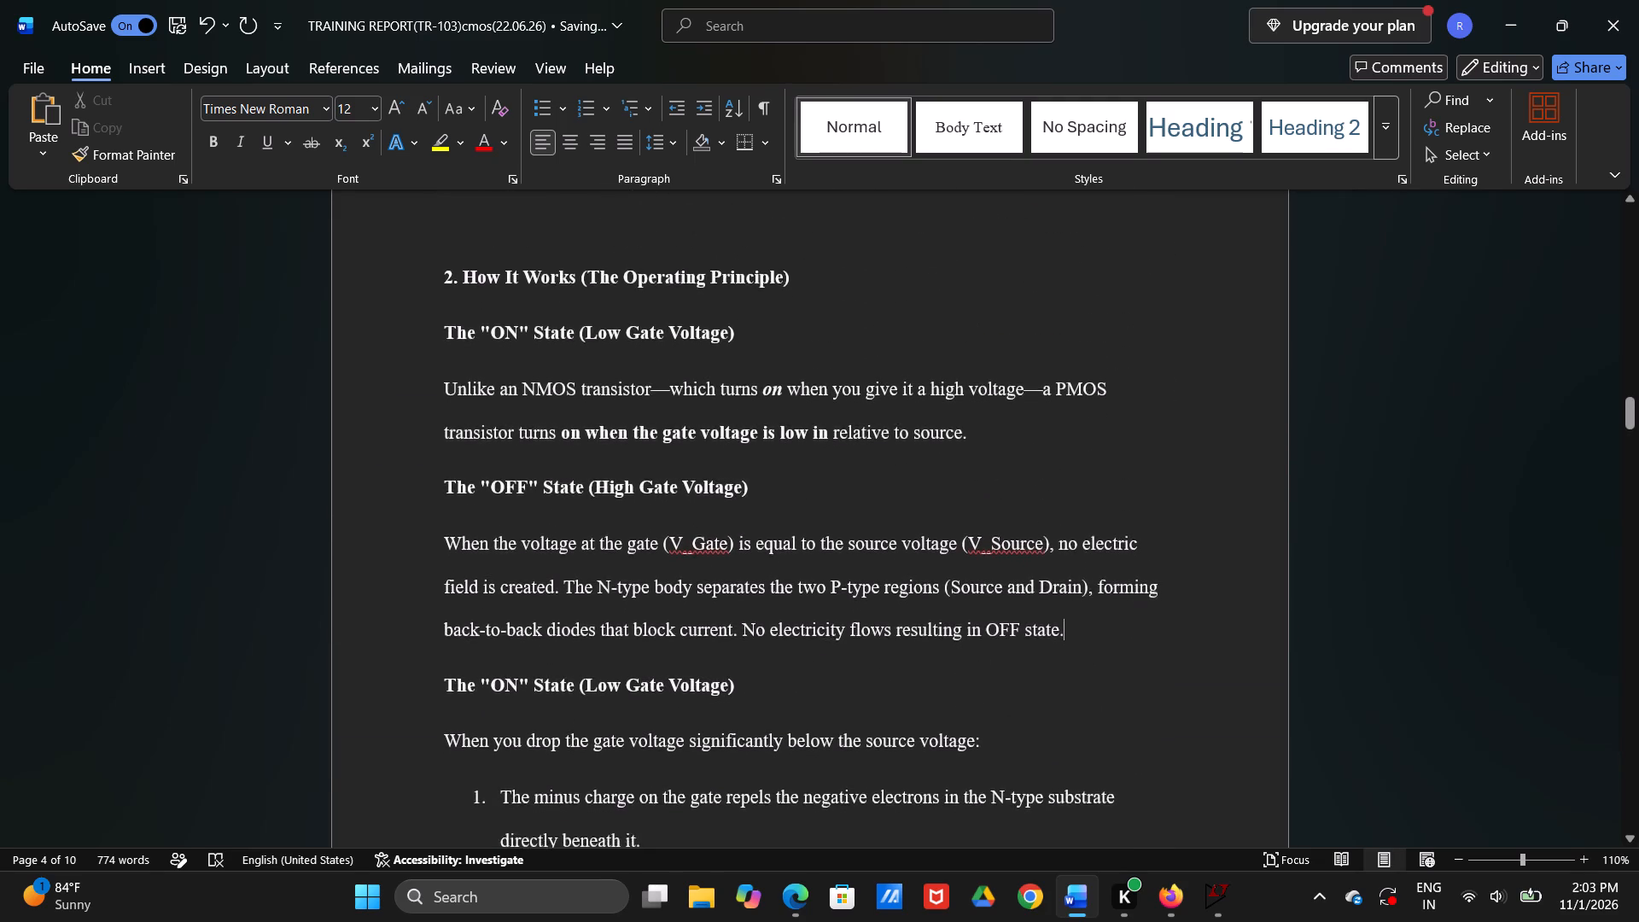
{"action": "scroll", "coordinate": [895, 386], "scroll_direction": "down", "scroll_amount": 1}
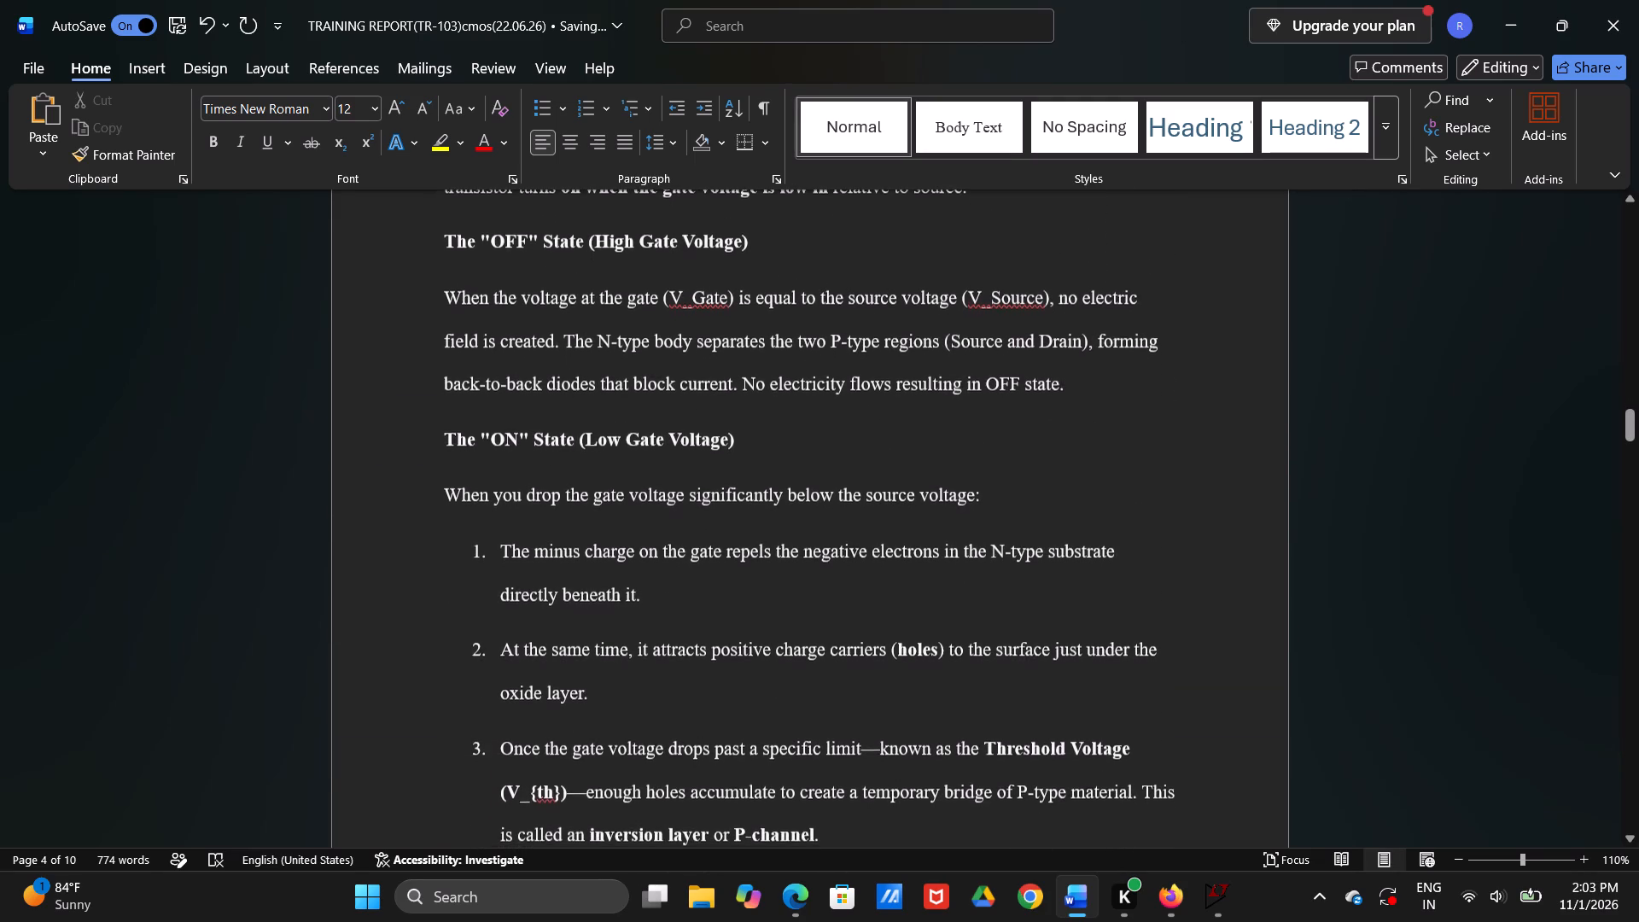
{"action": "scroll", "coordinate": [895, 386], "scroll_direction": "down", "scroll_amount": 1}
{"action": "scroll", "coordinate": [895, 386], "scroll_direction": "up", "scroll_amount": 1}
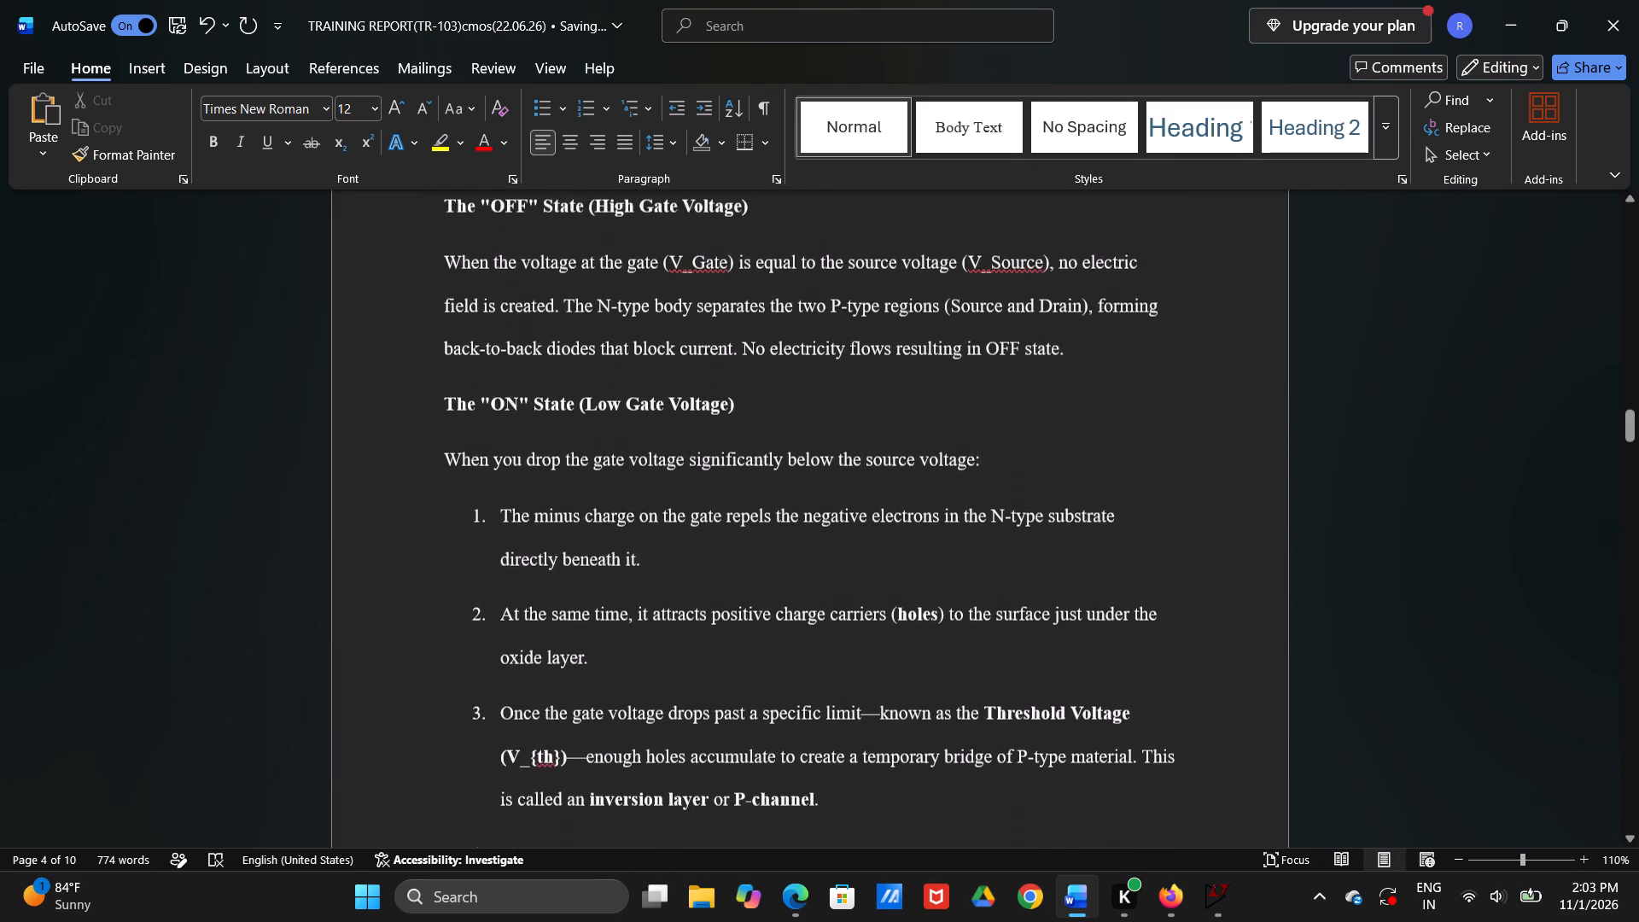
{"action": "scroll", "coordinate": [895, 386], "scroll_direction": "up", "scroll_amount": 1}
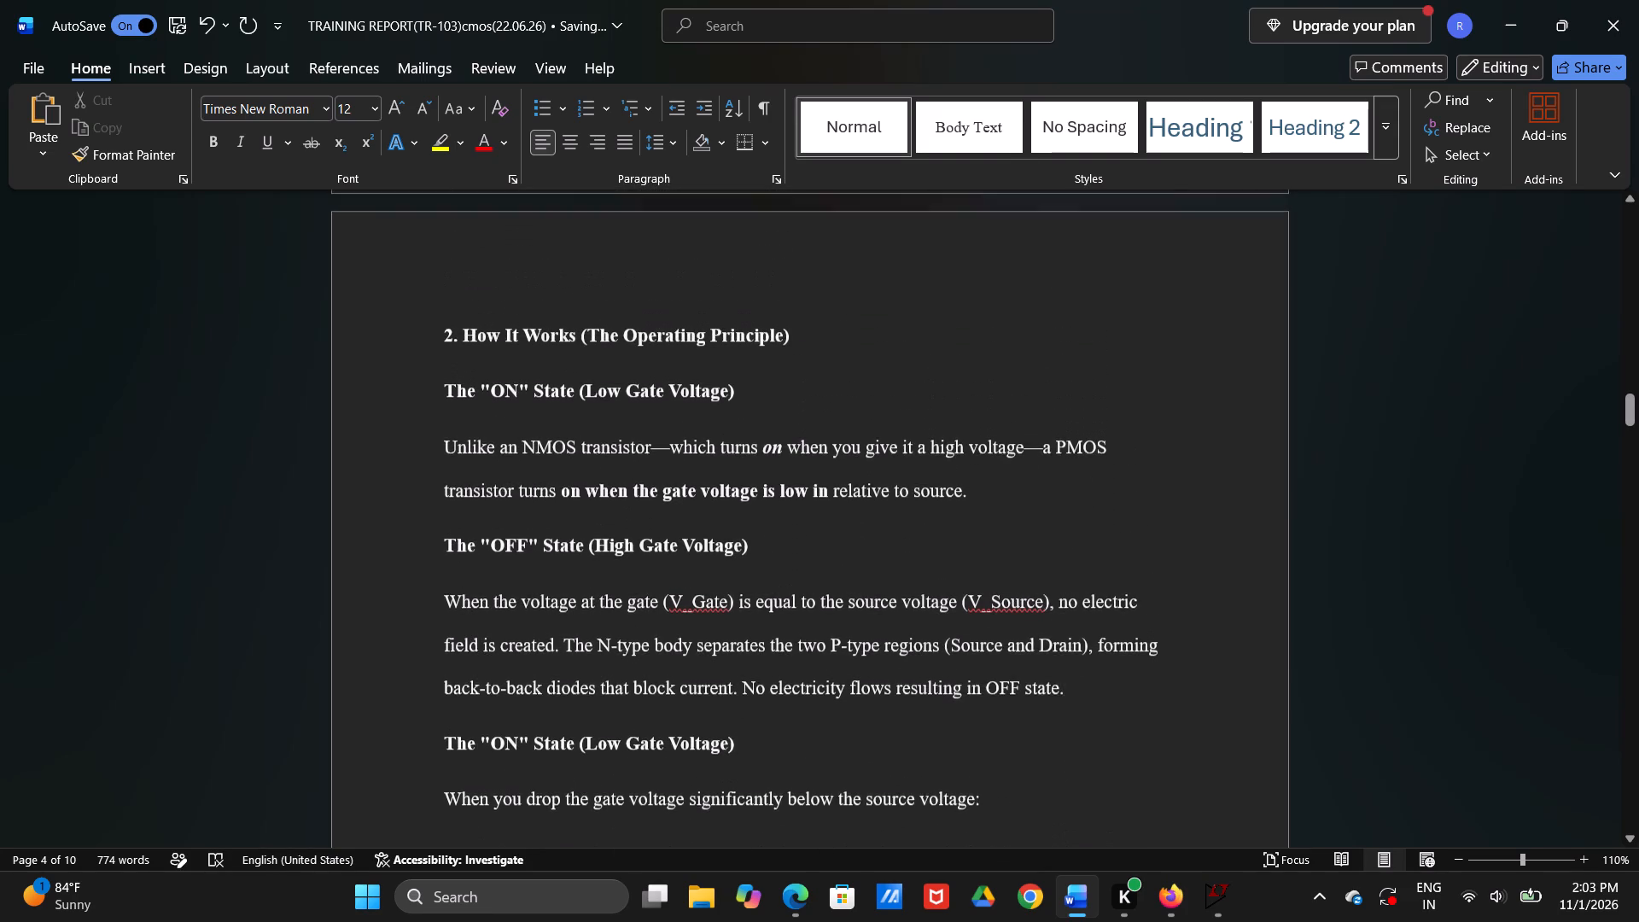
{"action": "scroll", "coordinate": [895, 386], "scroll_direction": "up", "scroll_amount": 1}
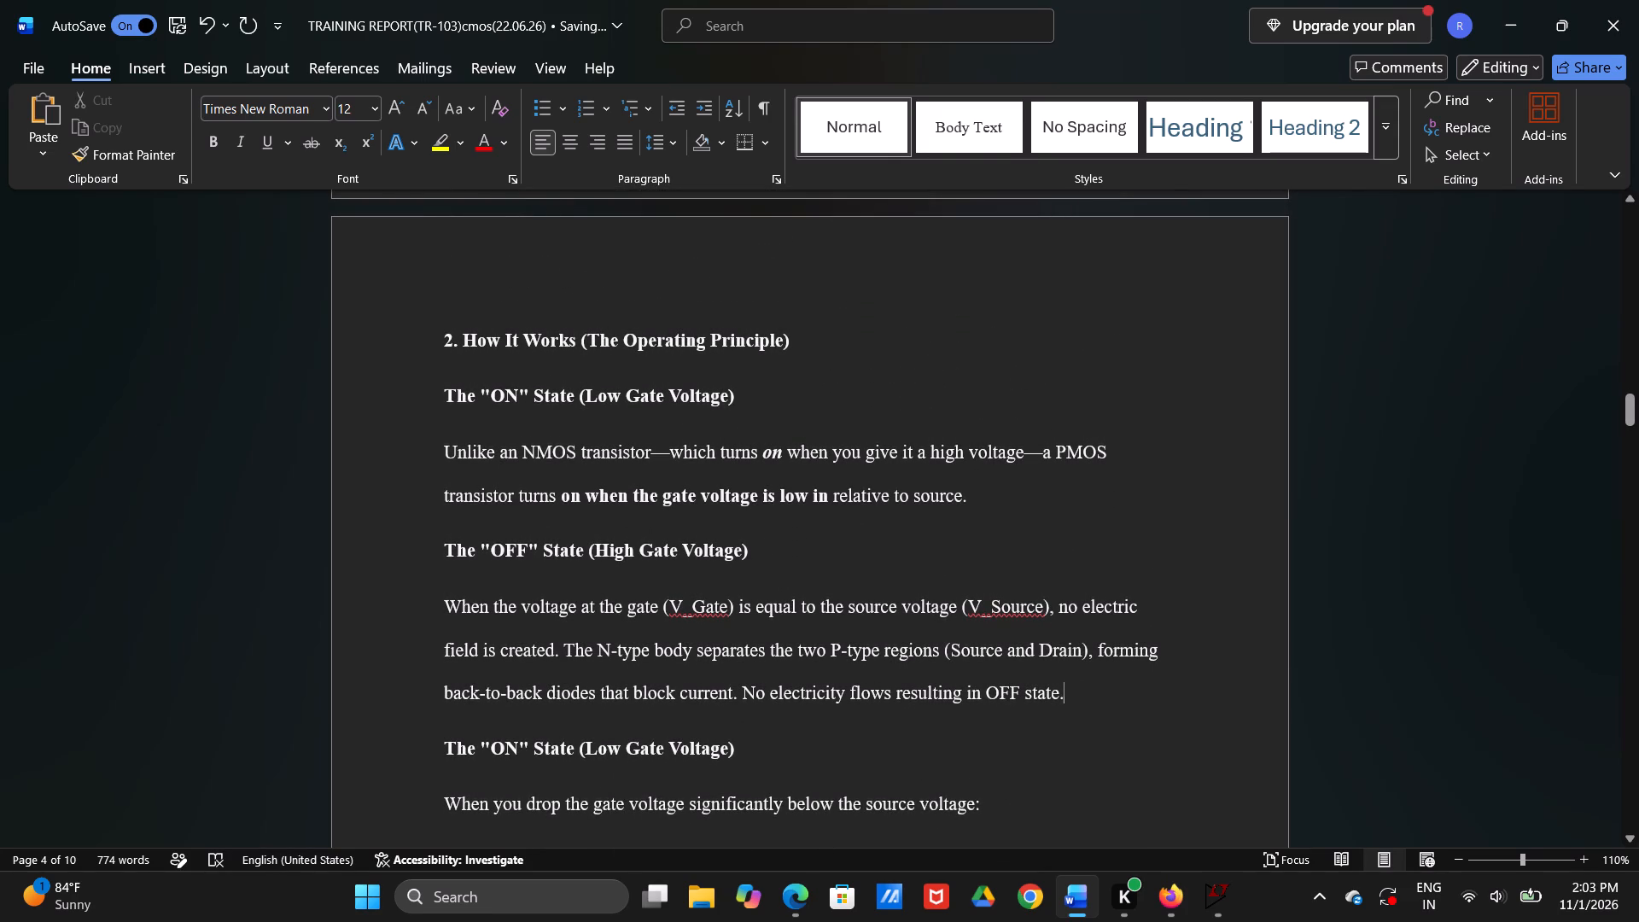
Delete the 'The "ON" State (Low Gate Voltage)' subheading directly beneath the "2. How It Works (The Operating Principle)" heading.
{"action": "left_click_drag", "start_coordinate": [748, 382], "coordinate": [671, 392]}
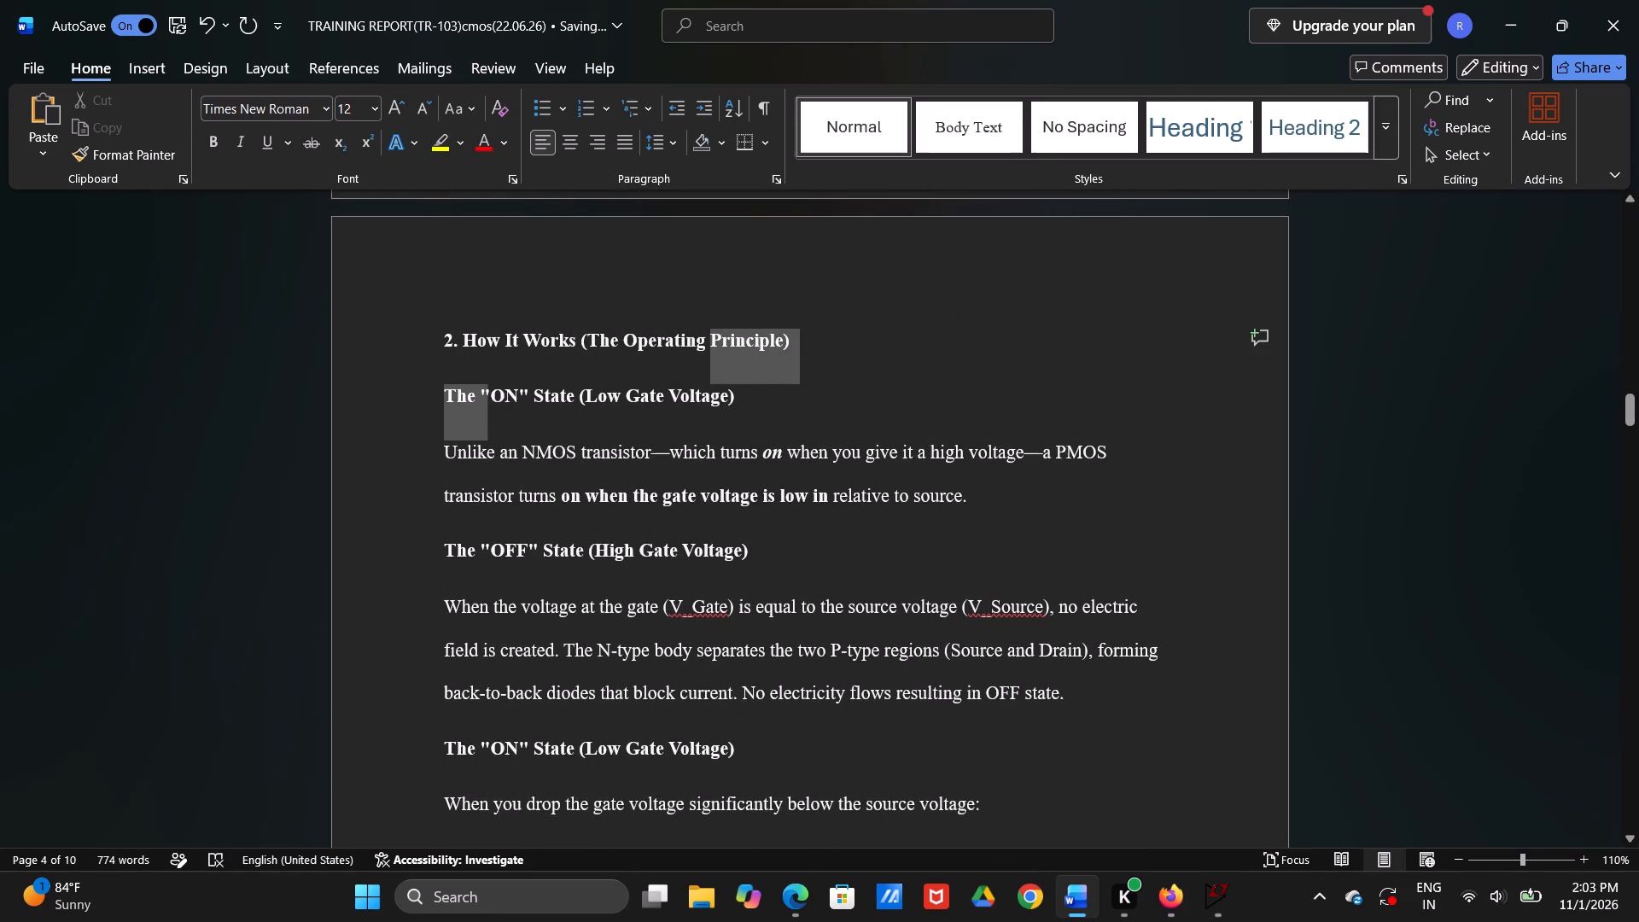
{"action": "left_click_drag", "start_coordinate": [671, 392], "coordinate": [764, 394]}
{"action": "left_click", "coordinate": [764, 394]}
{"action": "left_click_drag", "start_coordinate": [764, 394], "coordinate": [594, 394]}
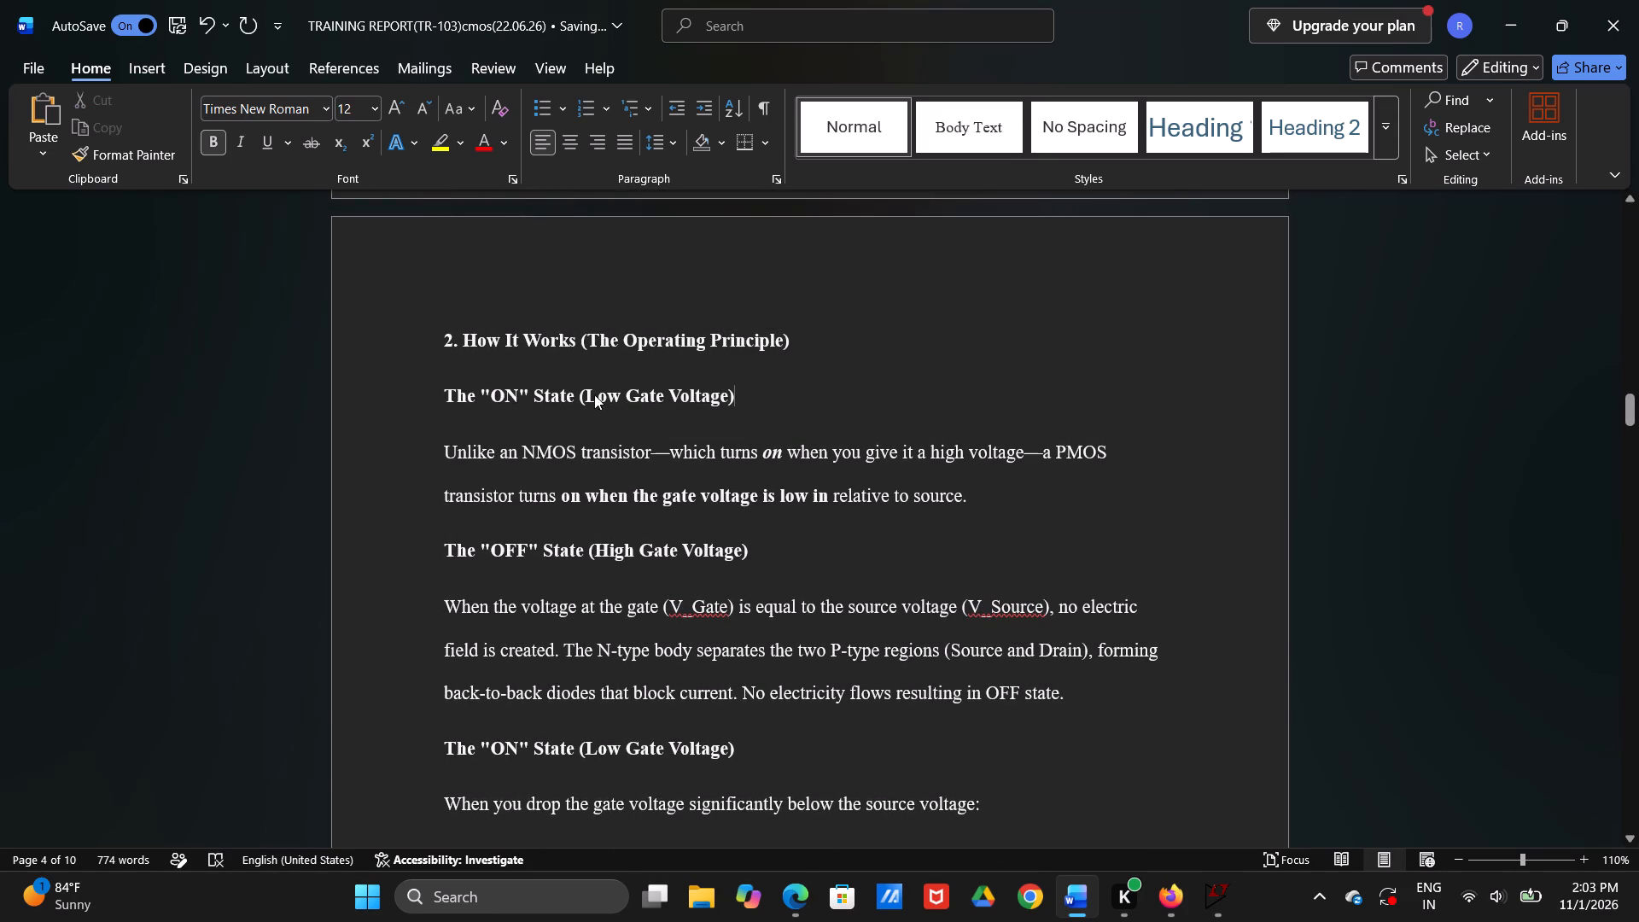
{"action": "left_click_drag", "start_coordinate": [594, 394], "coordinate": [424, 399]}
{"action": "key", "text": "BackSpace"}
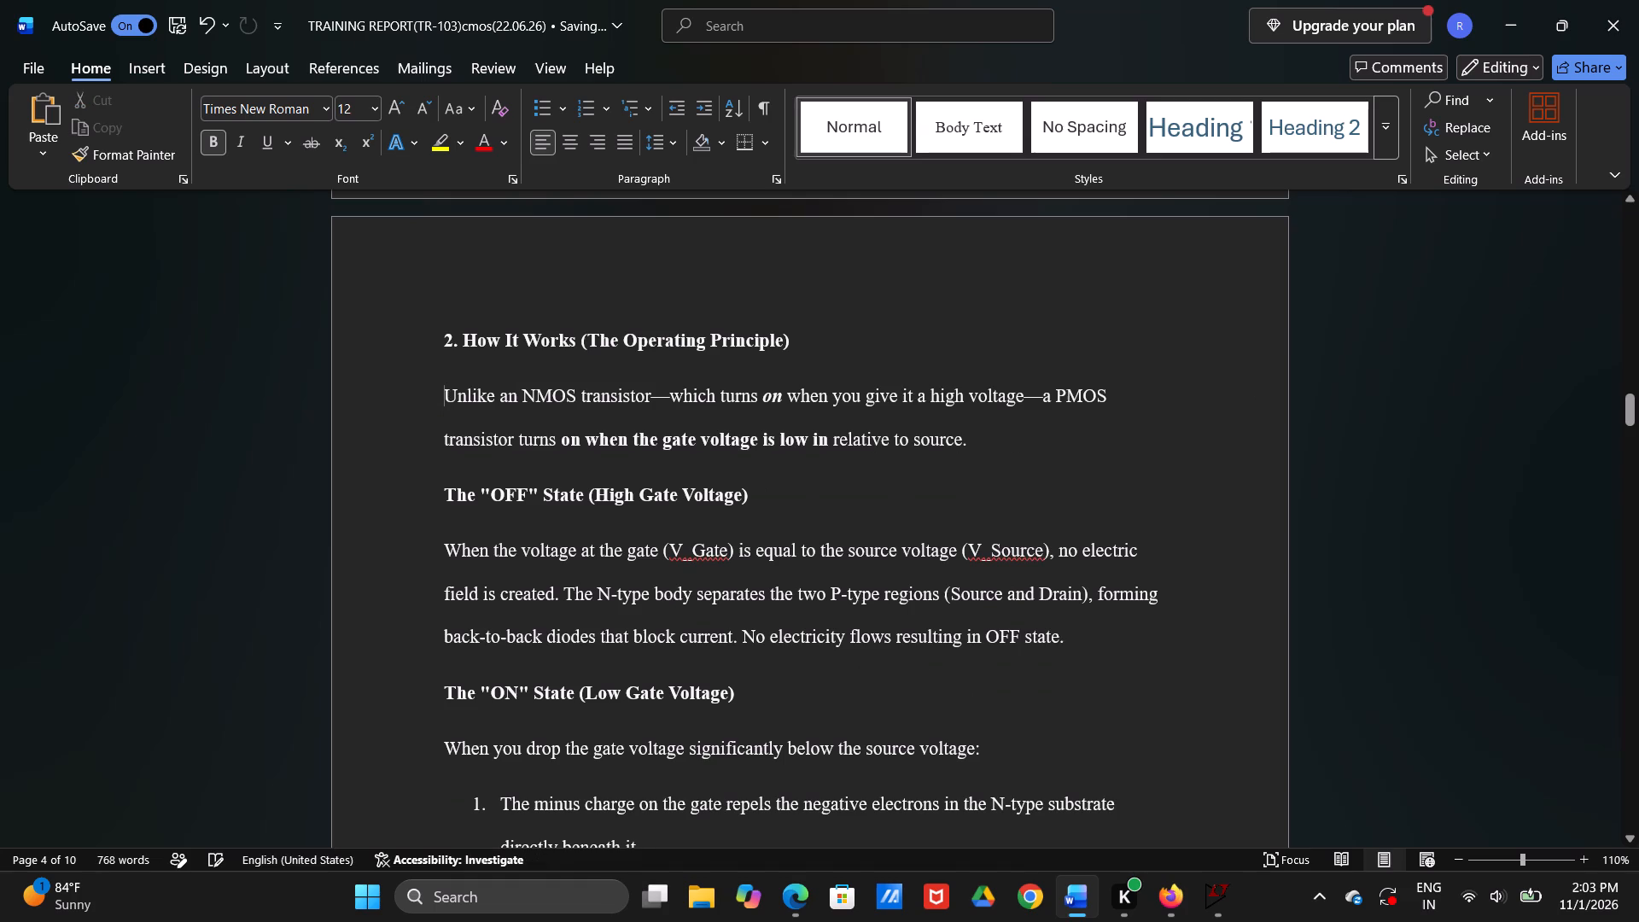
Proofread the remaining "OFF" and "ON" state subsections, through the end of the numbered list.
{"action": "scroll", "coordinate": [424, 399], "scroll_direction": "down", "scroll_amount": 1}
{"action": "scroll", "coordinate": [424, 399], "scroll_direction": "up", "scroll_amount": 1}
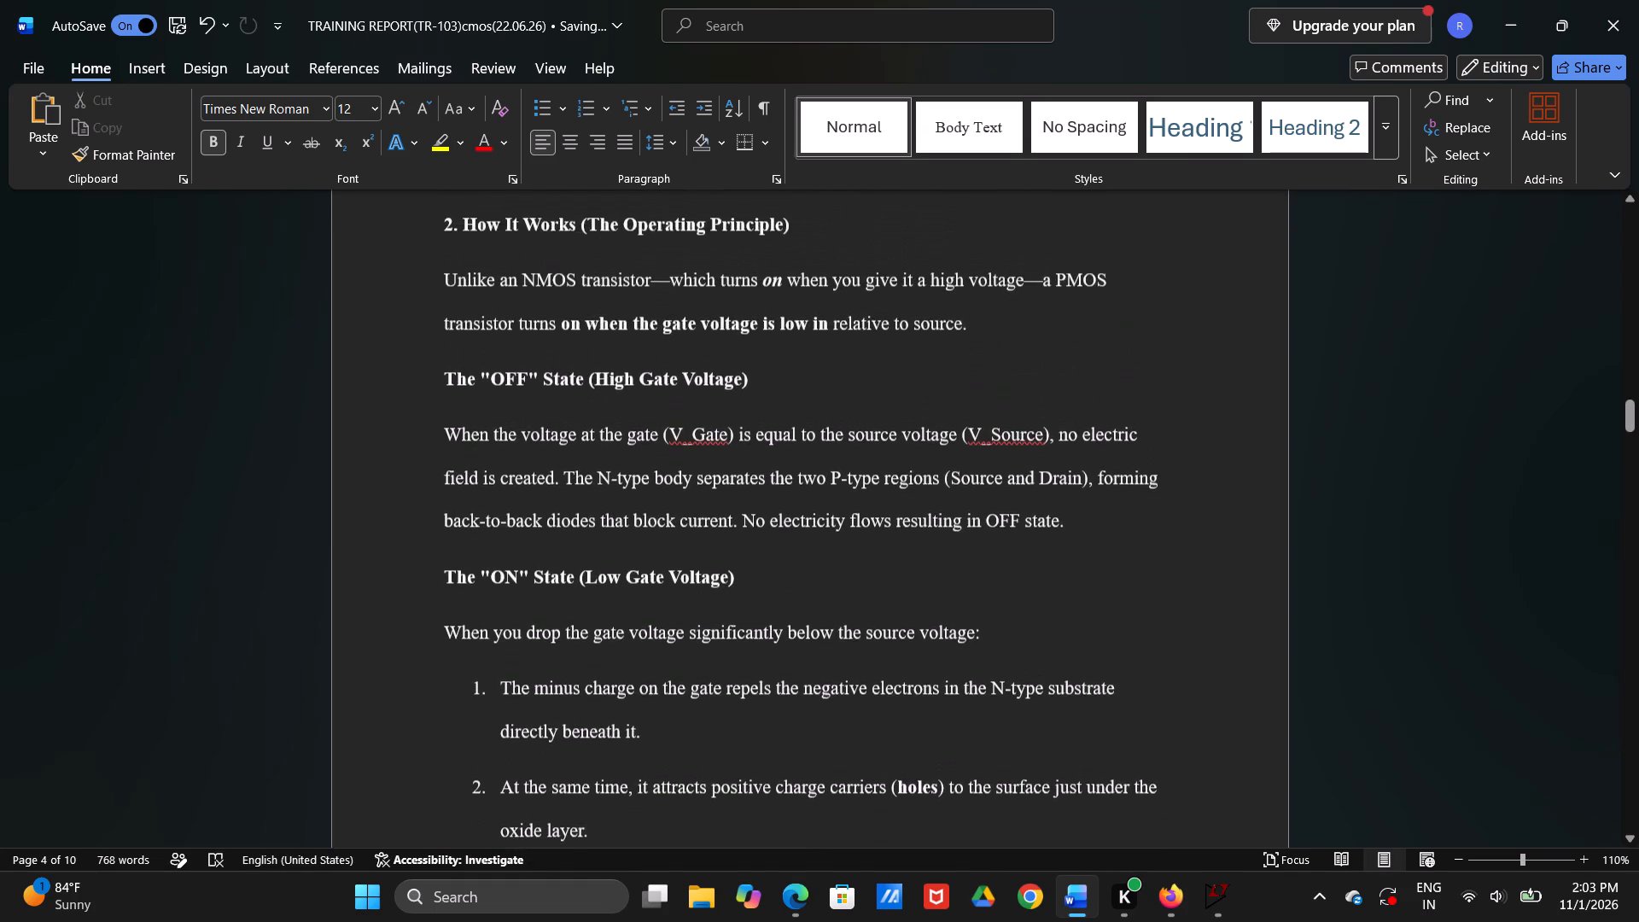
{"action": "scroll", "coordinate": [424, 399], "scroll_direction": "up", "scroll_amount": 1}
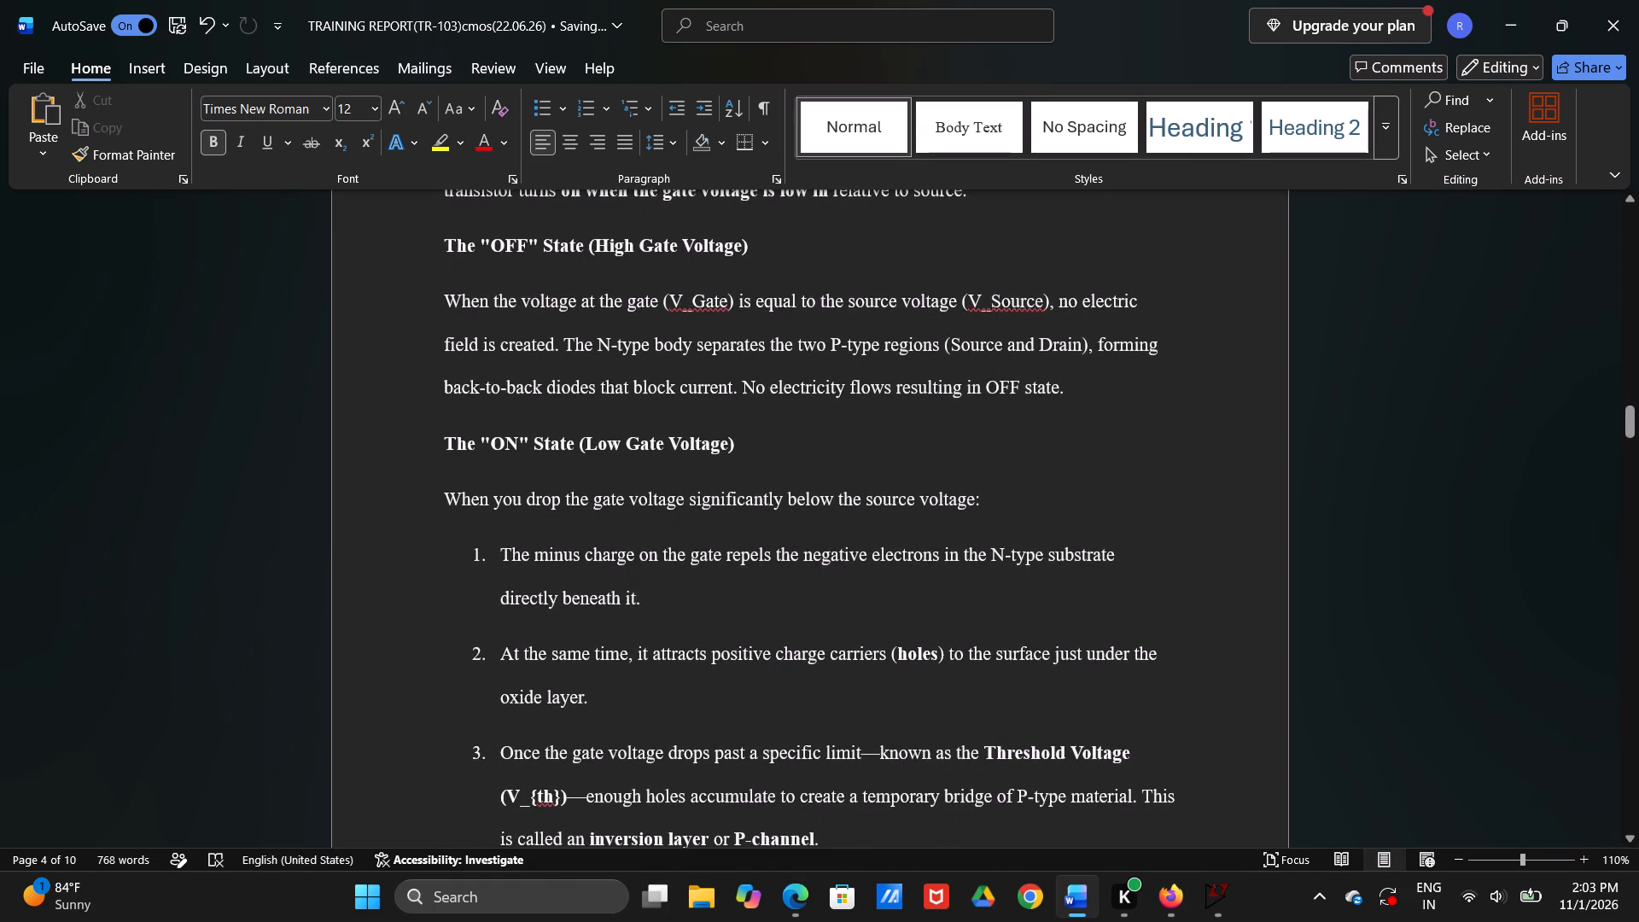
{"action": "scroll", "coordinate": [424, 399], "scroll_direction": "down", "scroll_amount": 2}
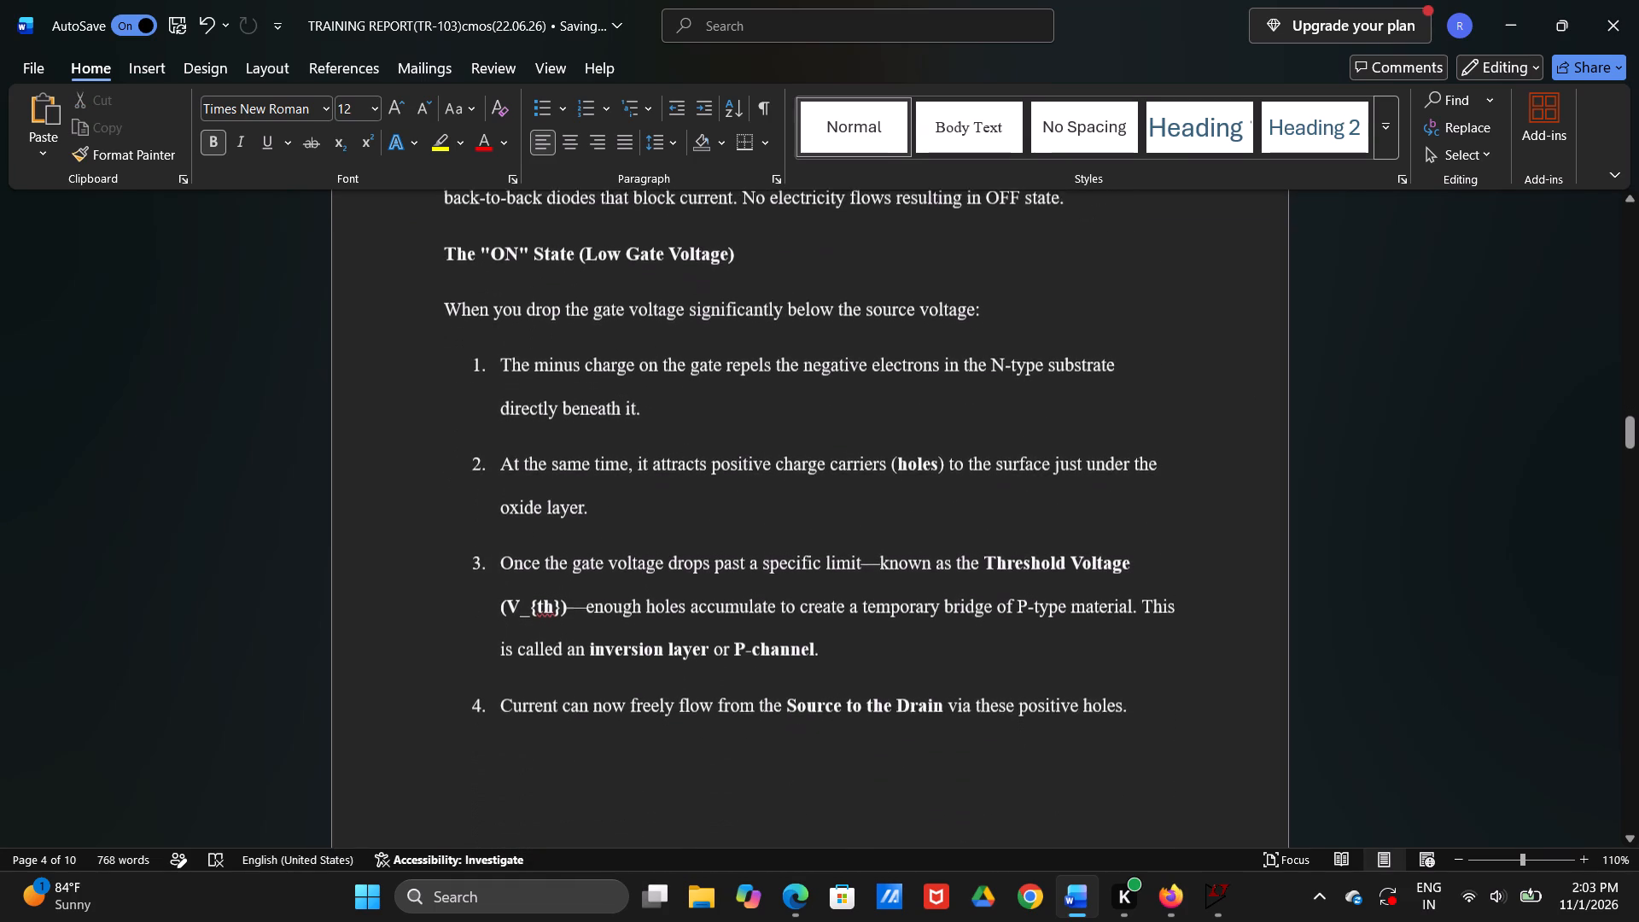
{"action": "scroll", "coordinate": [424, 399], "scroll_direction": "down", "scroll_amount": 1}
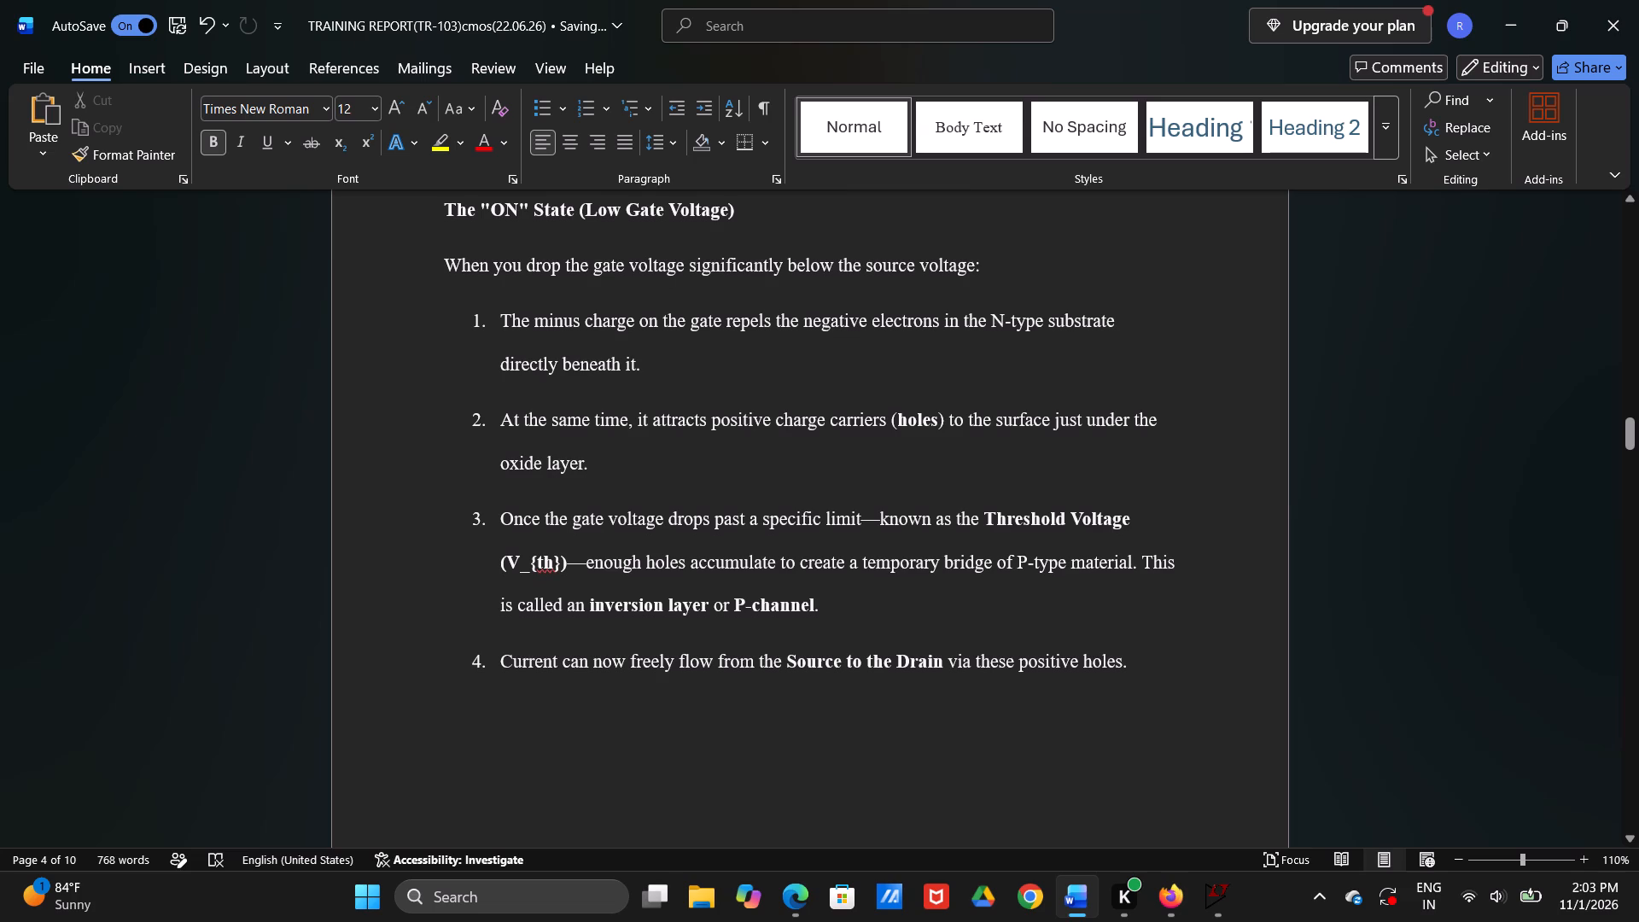
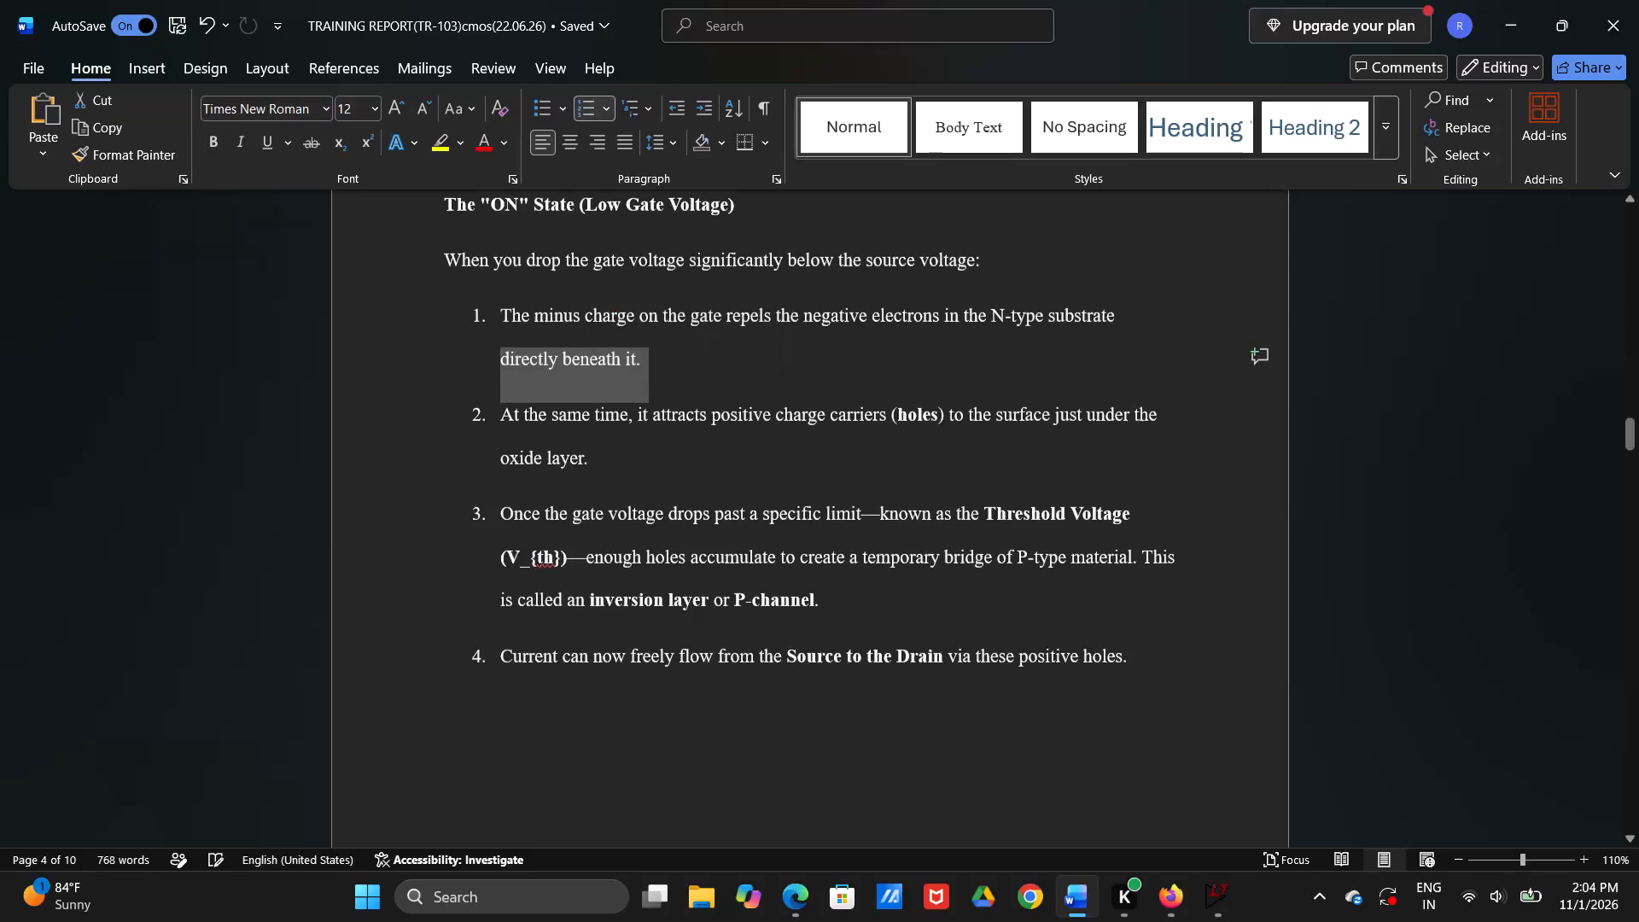
Remove the empty line between the "CMOS TRANSISTOR explanation" heading and its first paragraph.
{"action": "scroll", "coordinate": [424, 399], "scroll_direction": "down", "scroll_amount": 1}
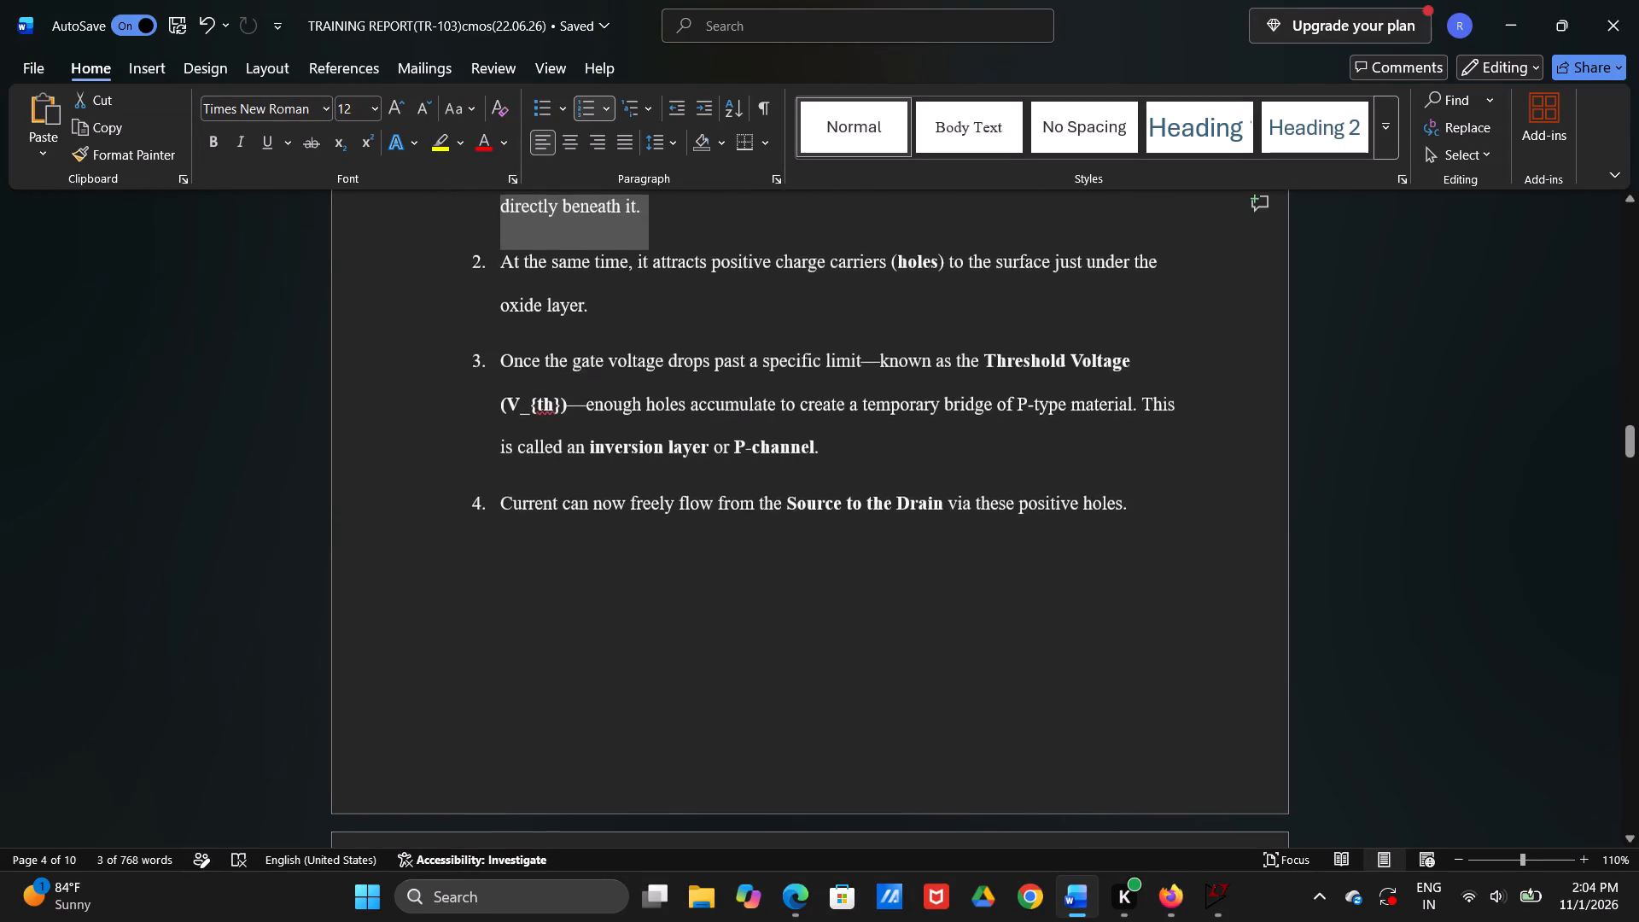
{"action": "scroll", "coordinate": [424, 399], "scroll_direction": "down", "scroll_amount": 1}
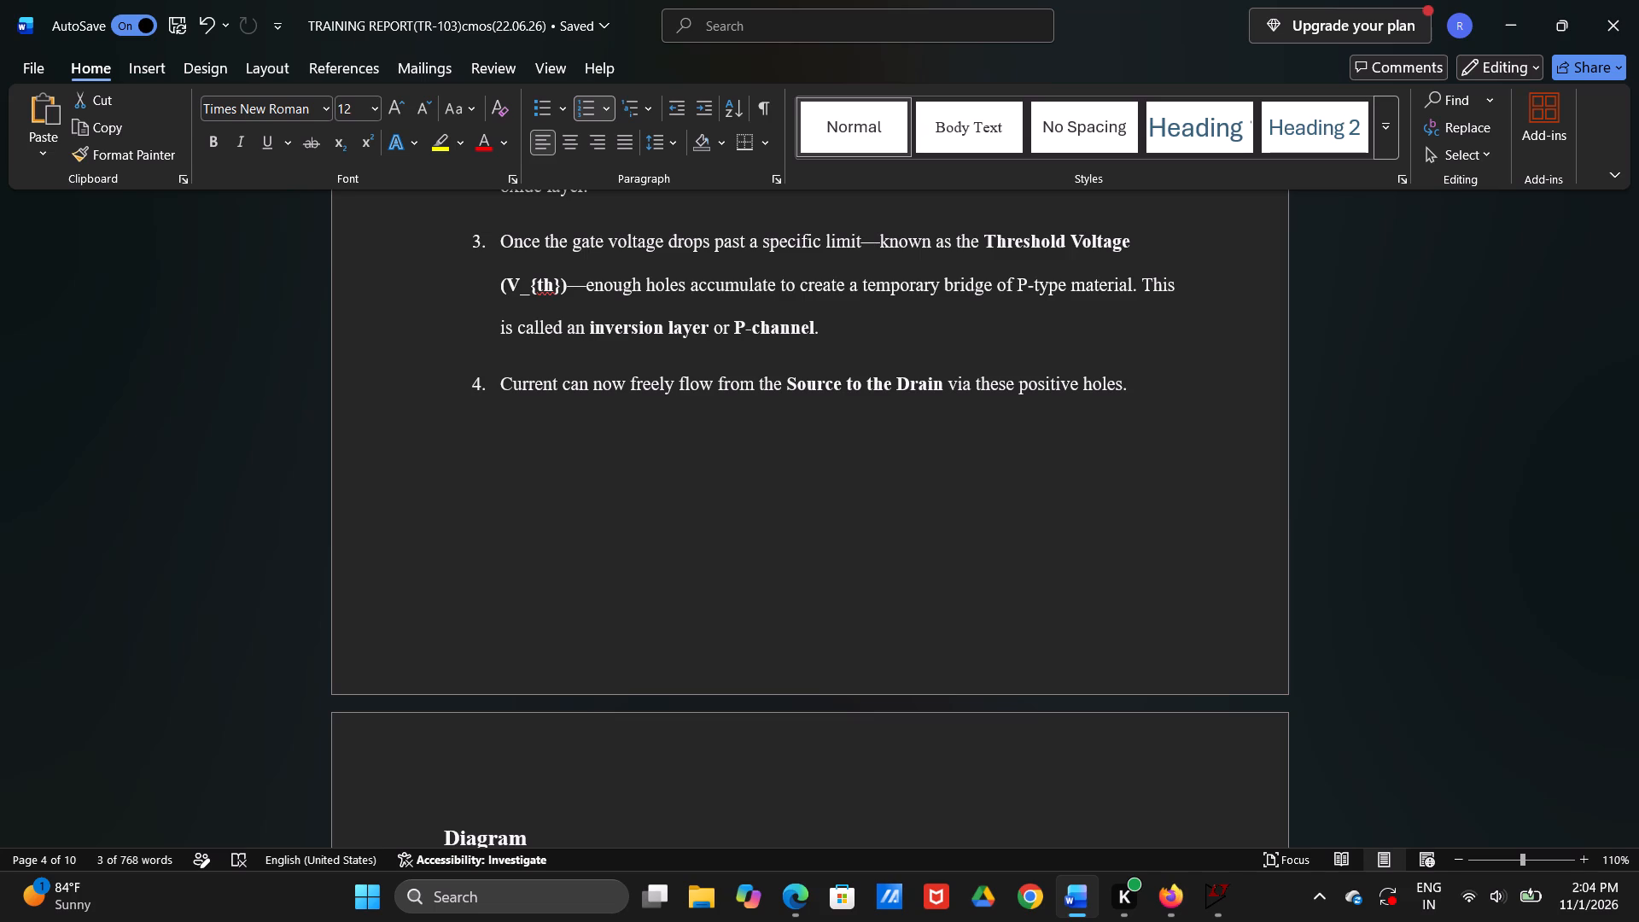
{"action": "scroll", "coordinate": [424, 399], "scroll_direction": "down", "scroll_amount": 2}
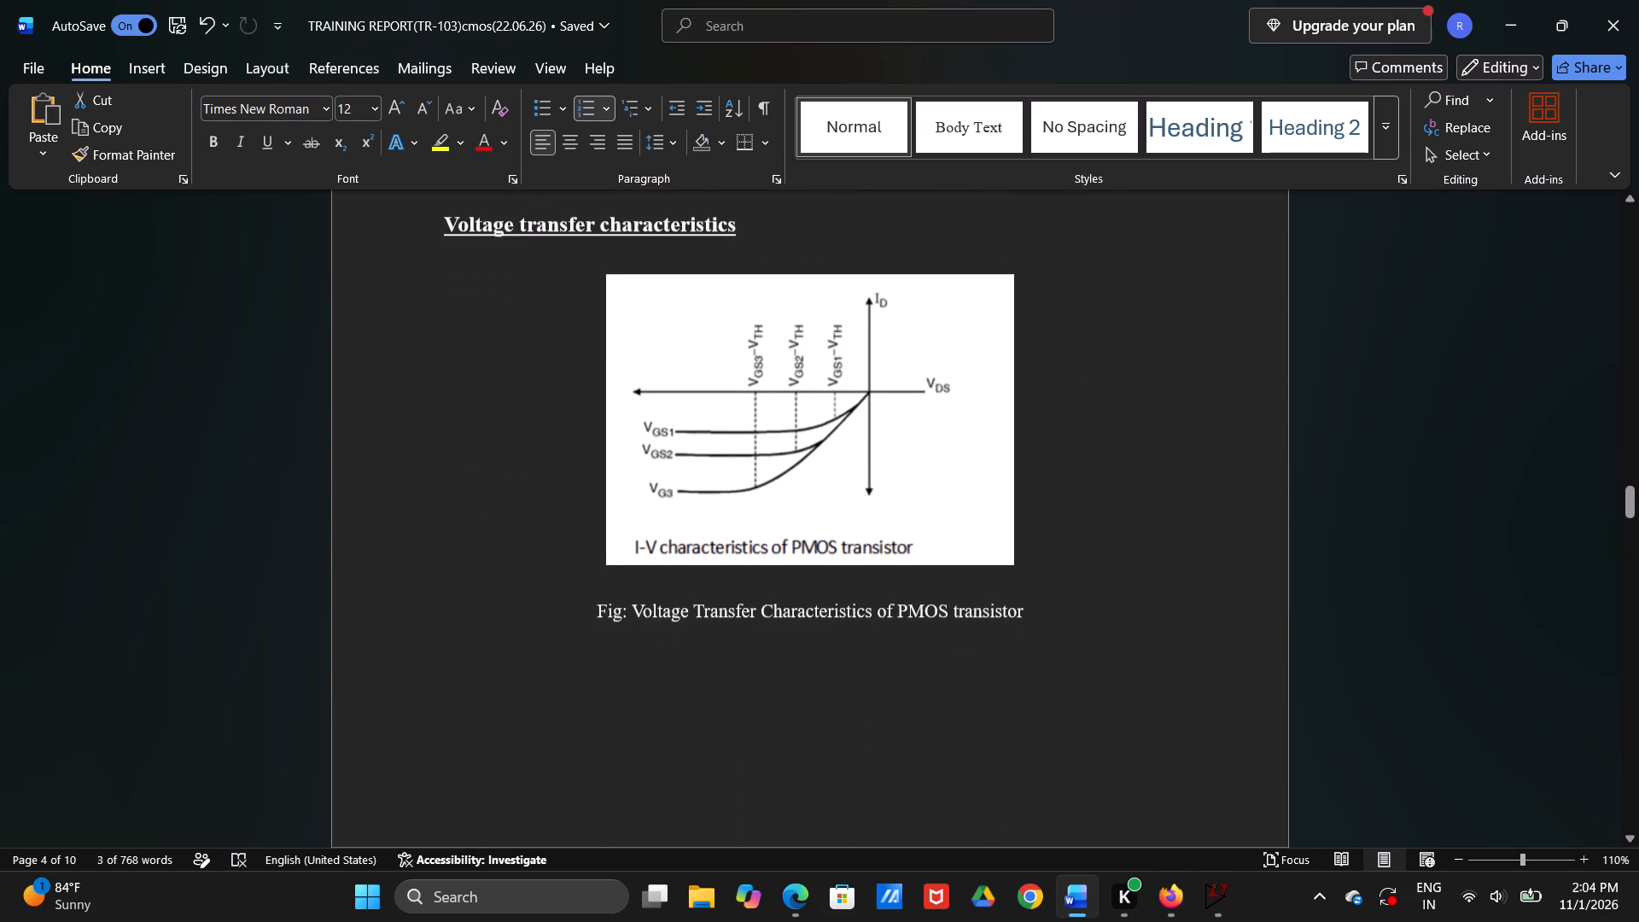
{"action": "scroll", "coordinate": [424, 399], "scroll_direction": "down", "scroll_amount": 3}
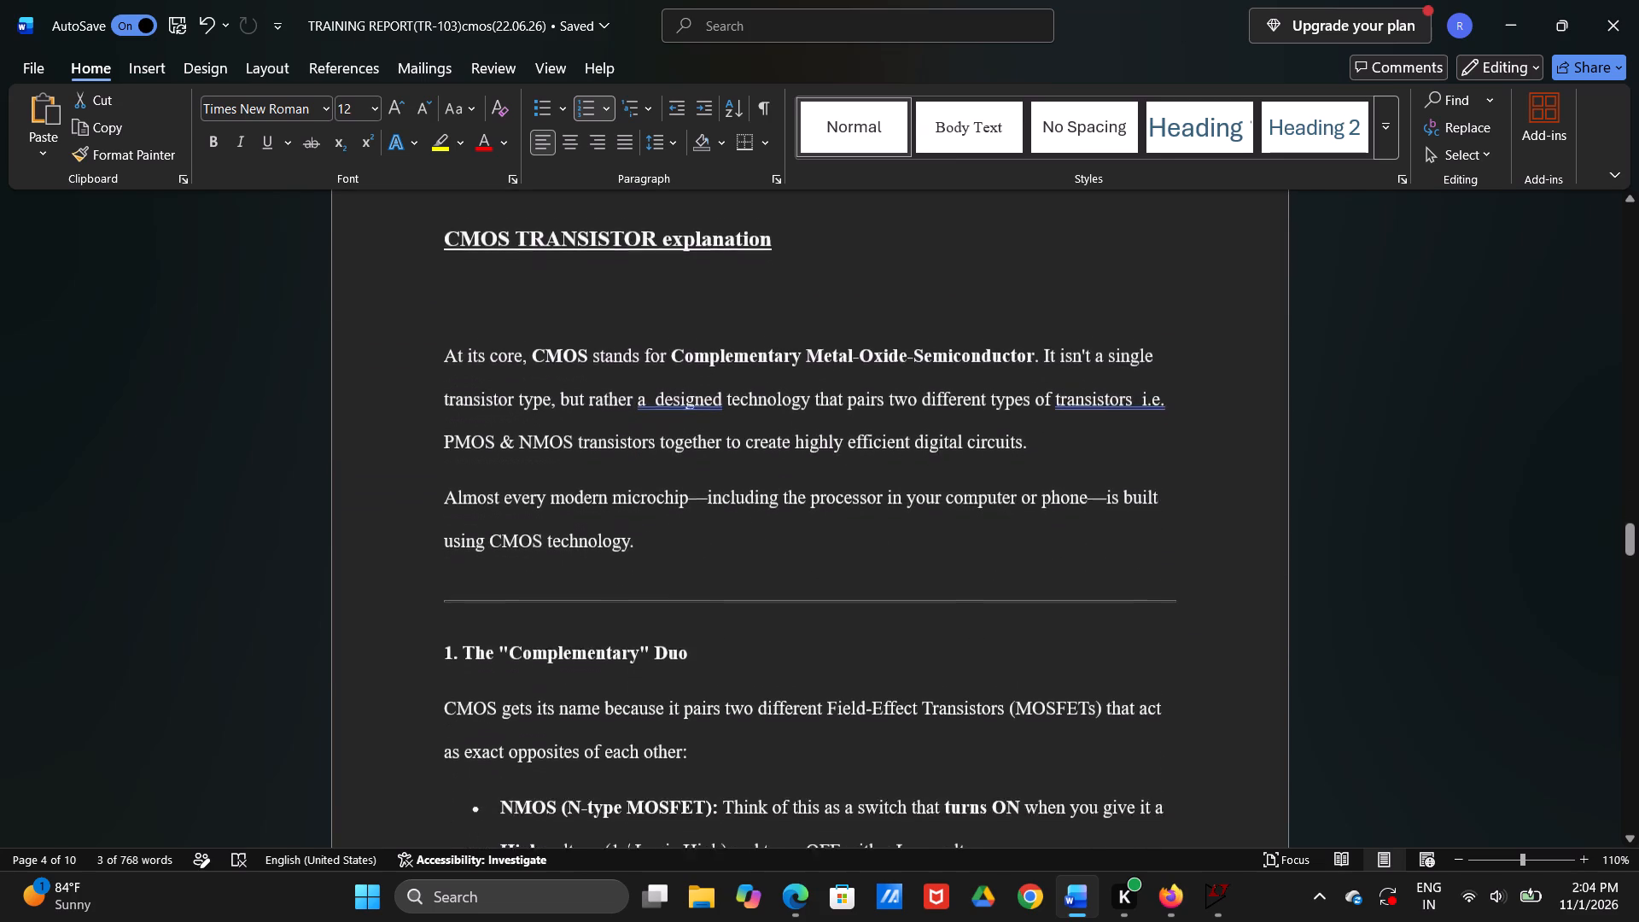
{"action": "scroll", "coordinate": [424, 399], "scroll_direction": "down", "scroll_amount": 1}
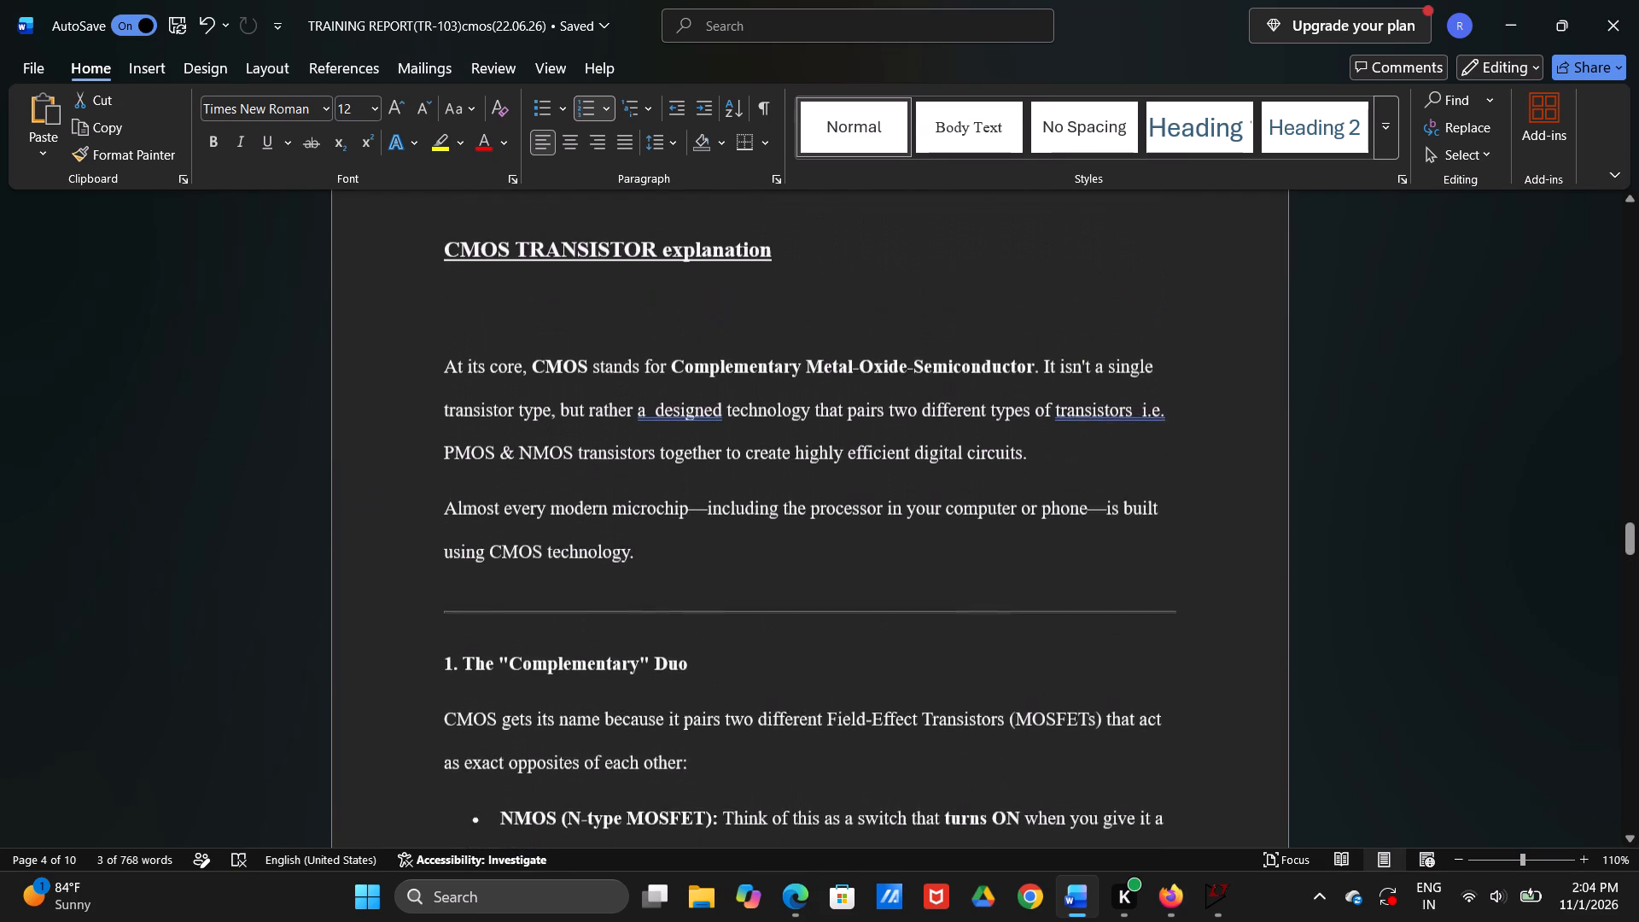
{"action": "left_click", "coordinate": [443, 313]}
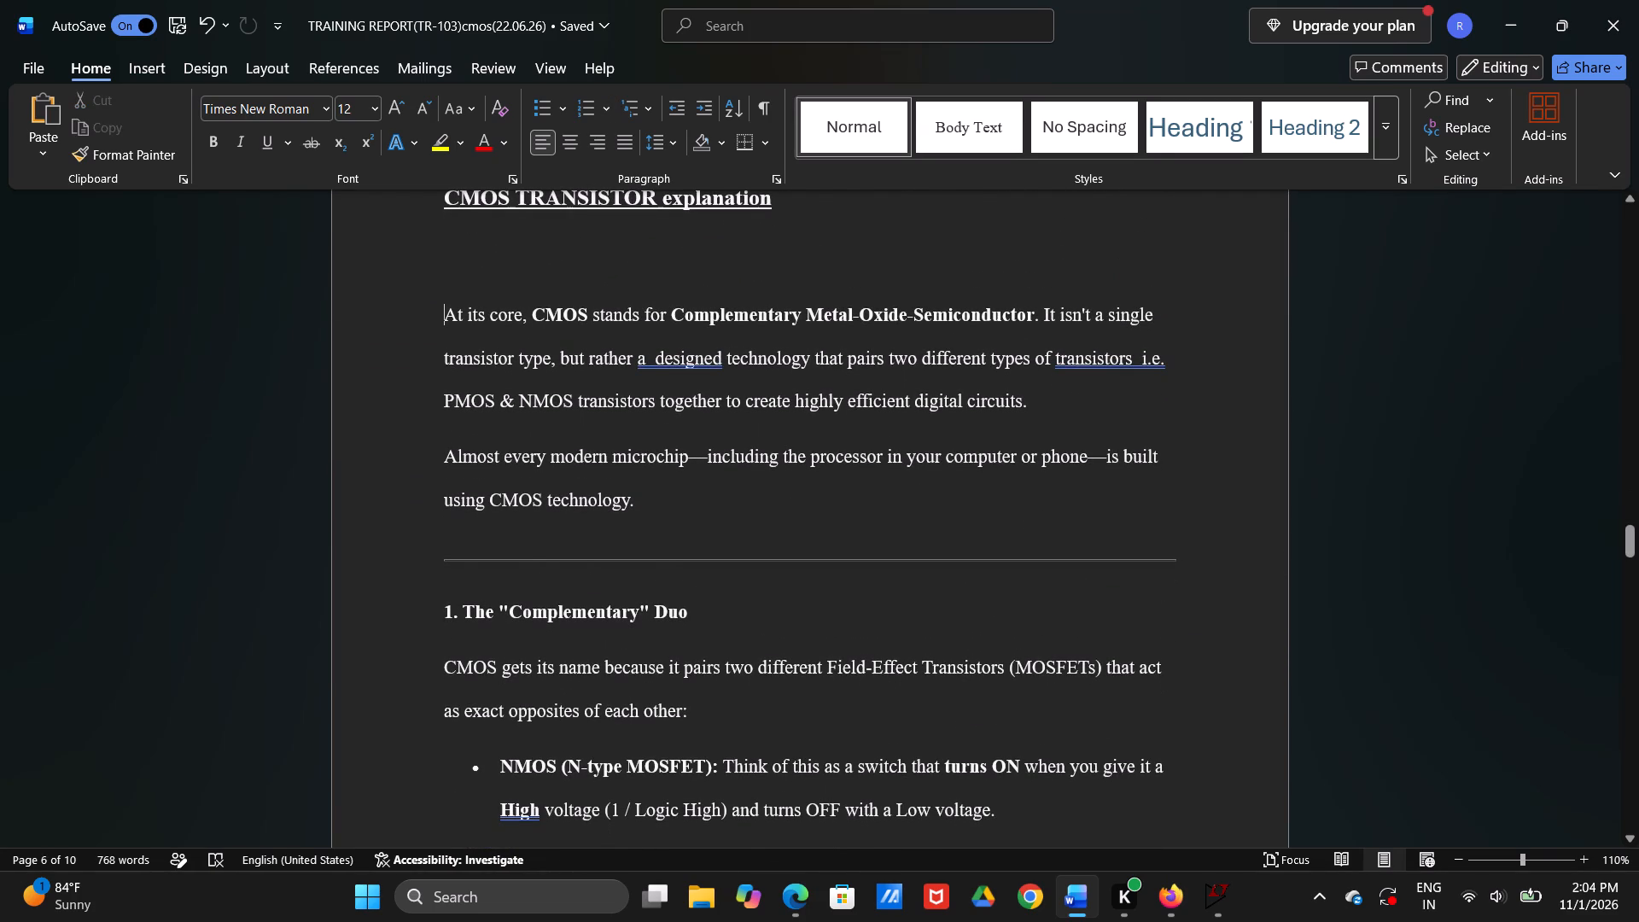
{"action": "key", "text": "BackSpace"}
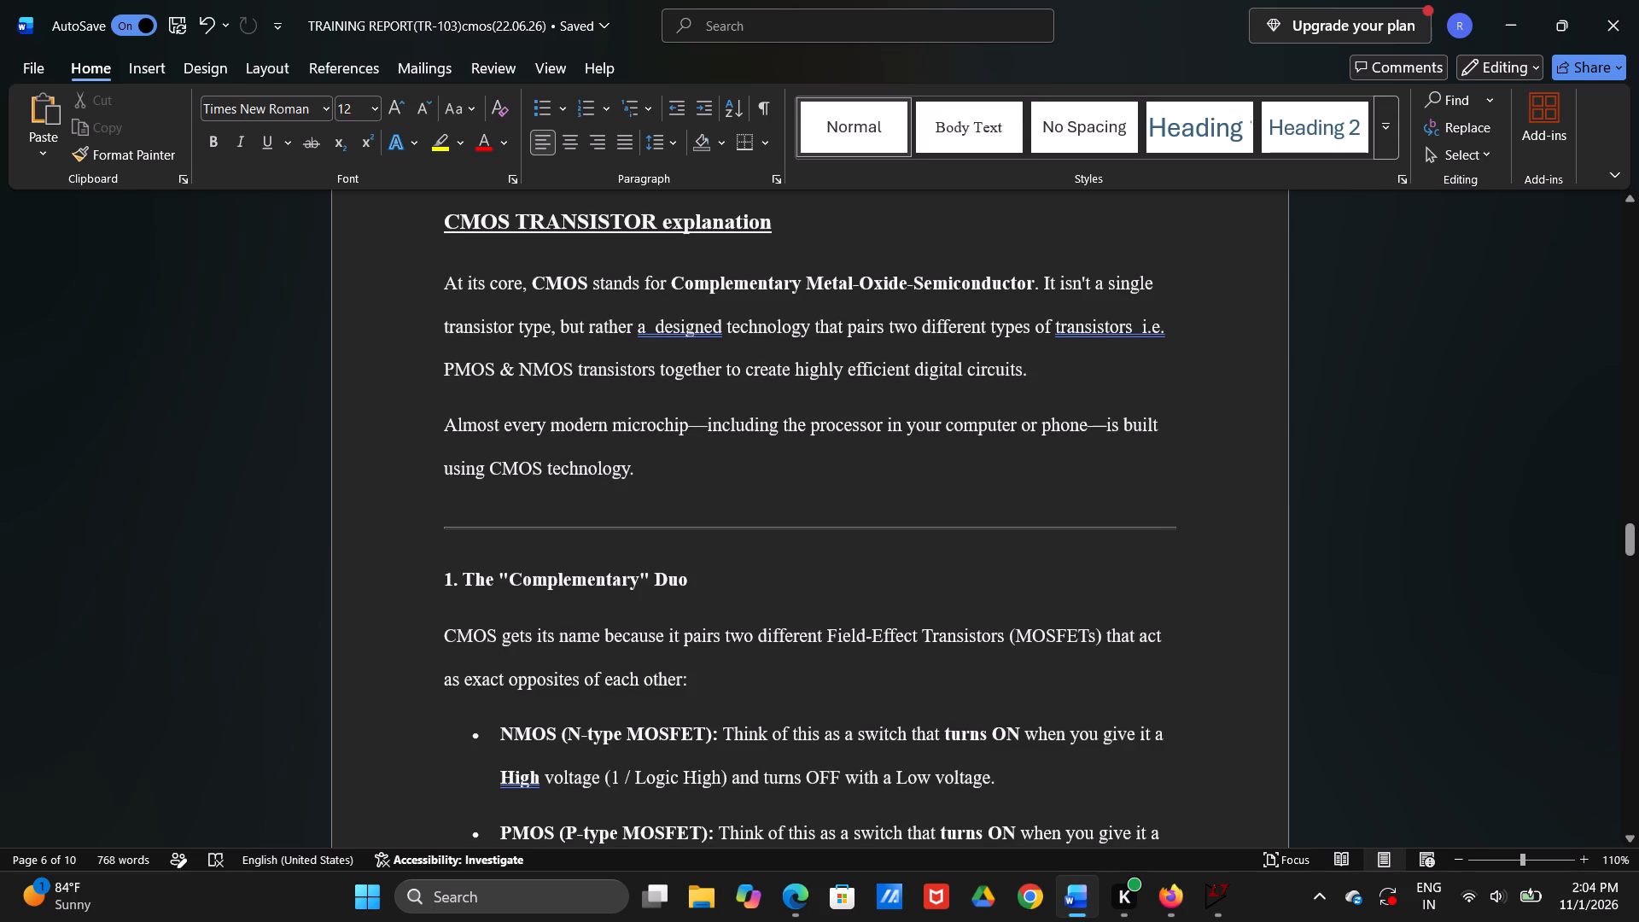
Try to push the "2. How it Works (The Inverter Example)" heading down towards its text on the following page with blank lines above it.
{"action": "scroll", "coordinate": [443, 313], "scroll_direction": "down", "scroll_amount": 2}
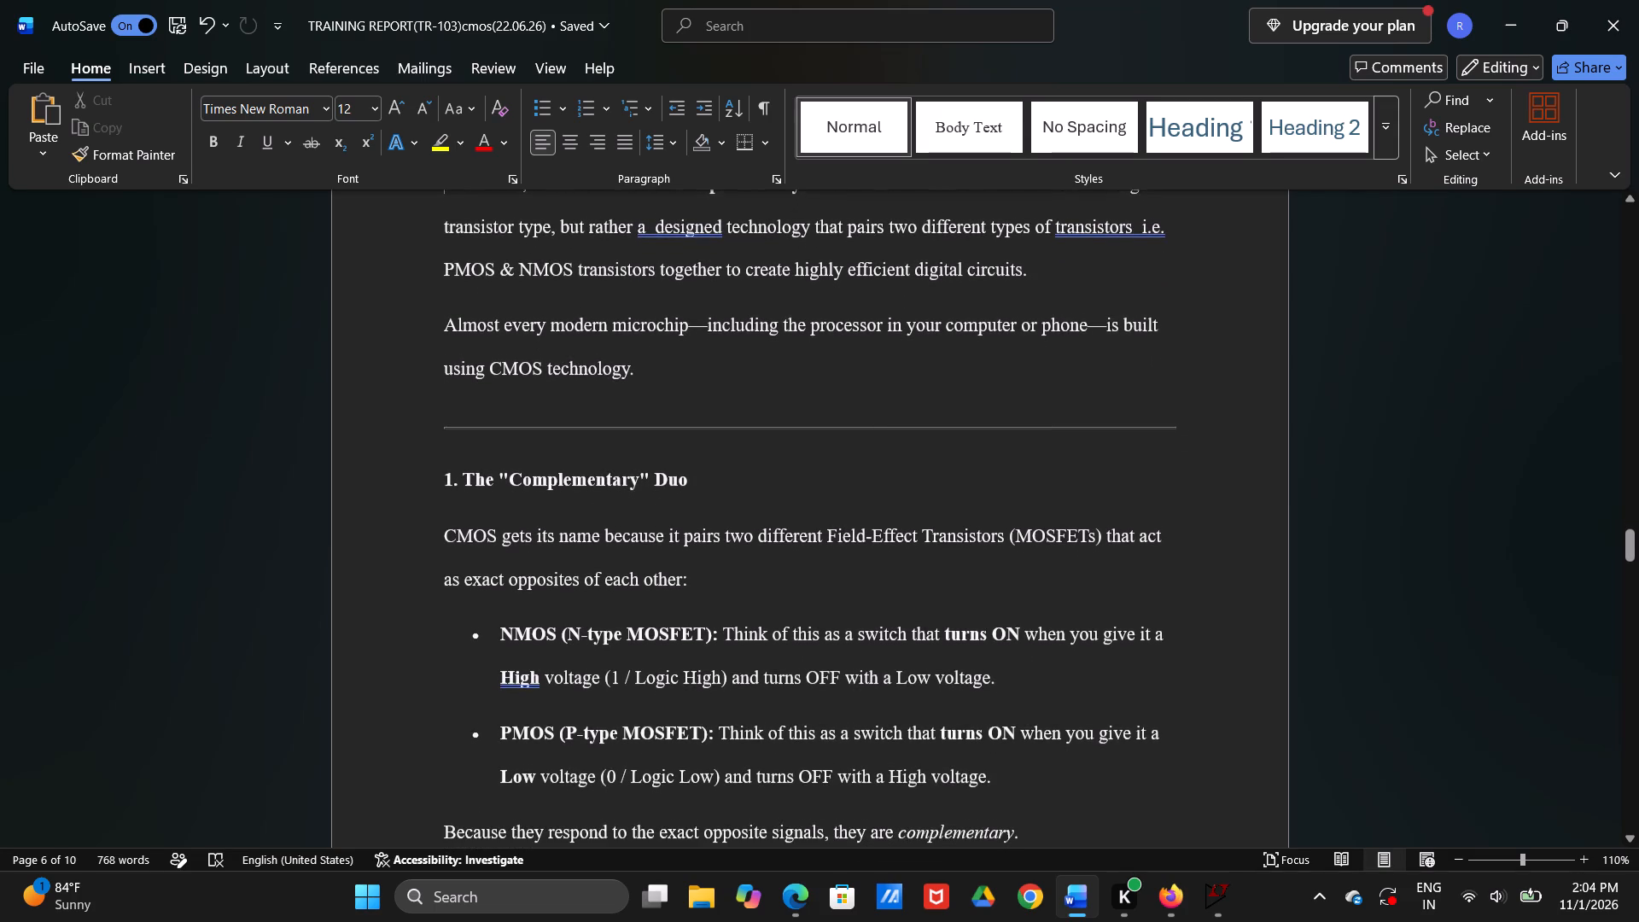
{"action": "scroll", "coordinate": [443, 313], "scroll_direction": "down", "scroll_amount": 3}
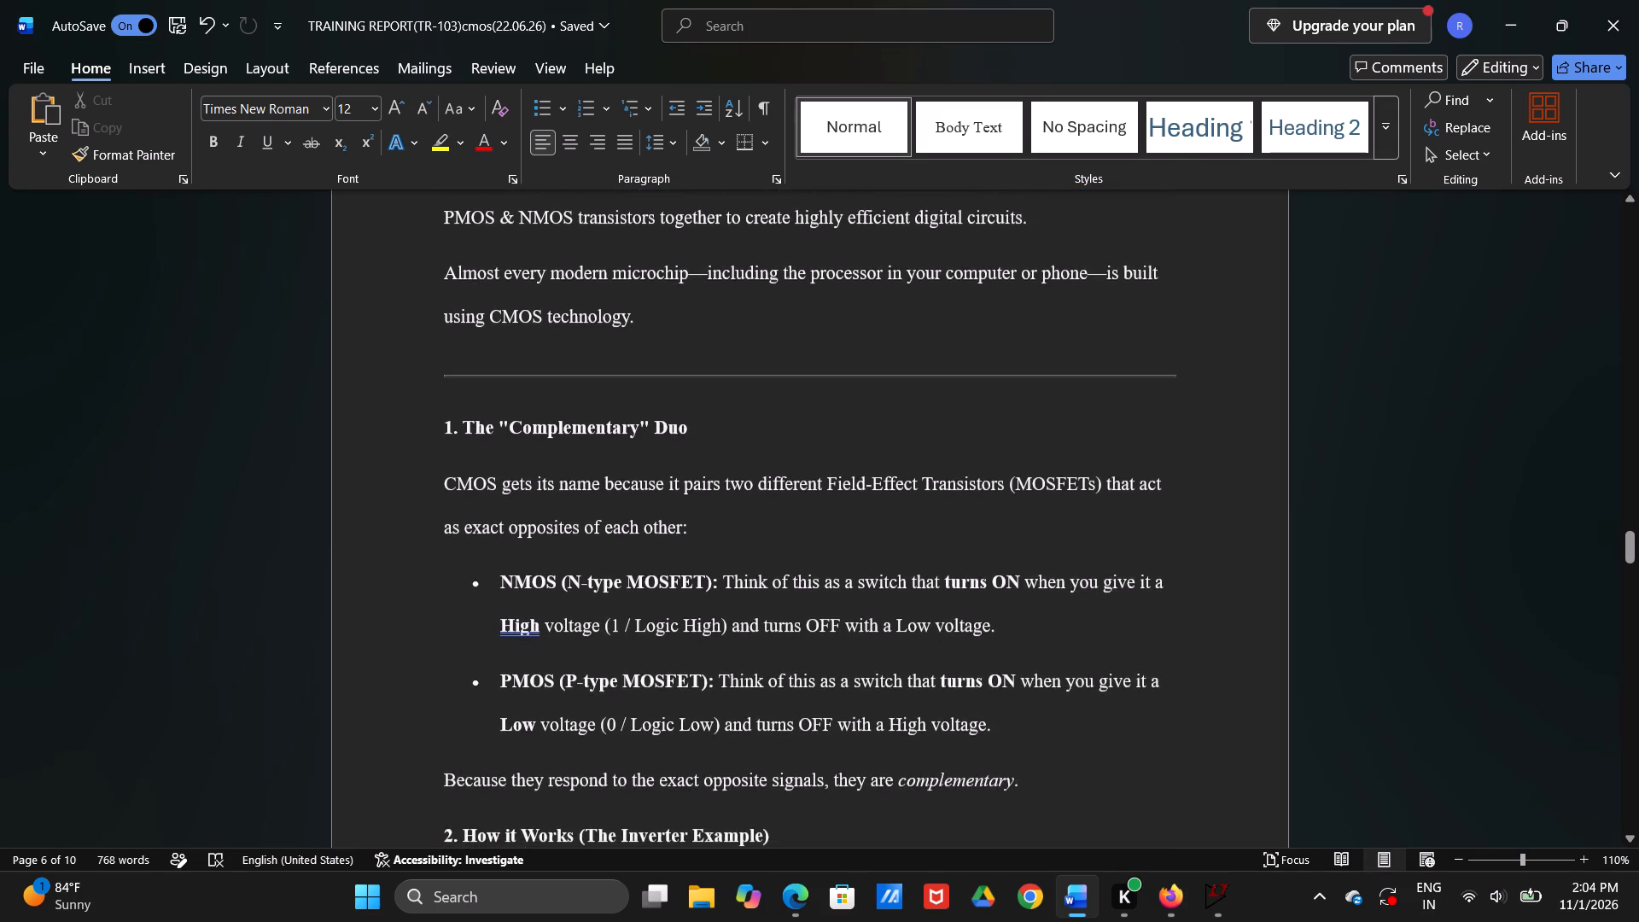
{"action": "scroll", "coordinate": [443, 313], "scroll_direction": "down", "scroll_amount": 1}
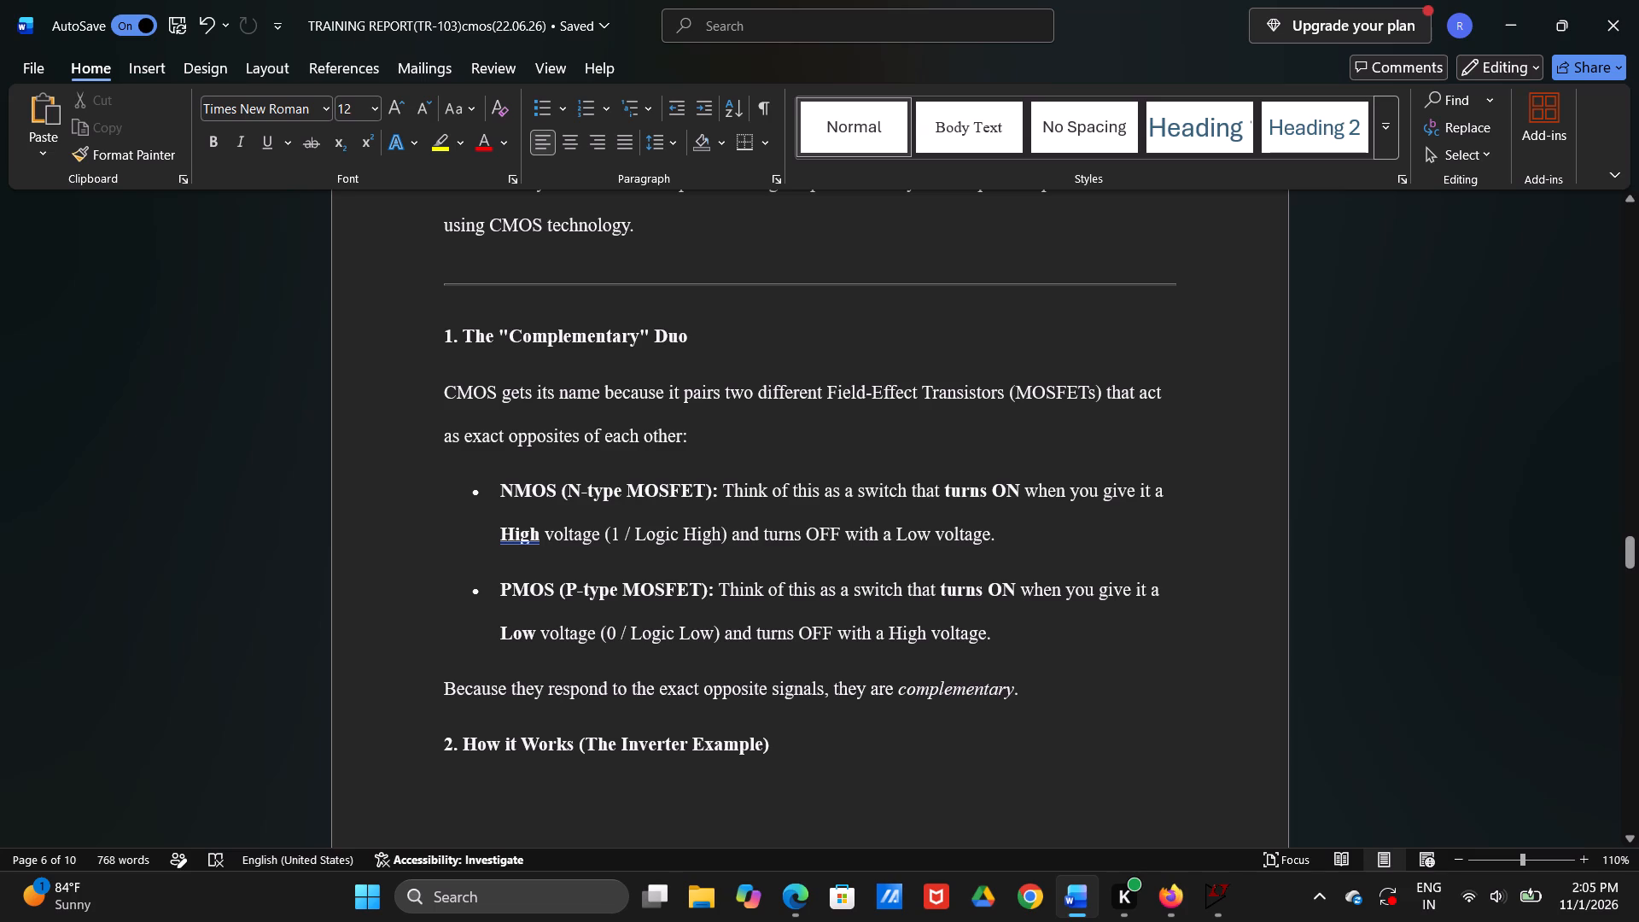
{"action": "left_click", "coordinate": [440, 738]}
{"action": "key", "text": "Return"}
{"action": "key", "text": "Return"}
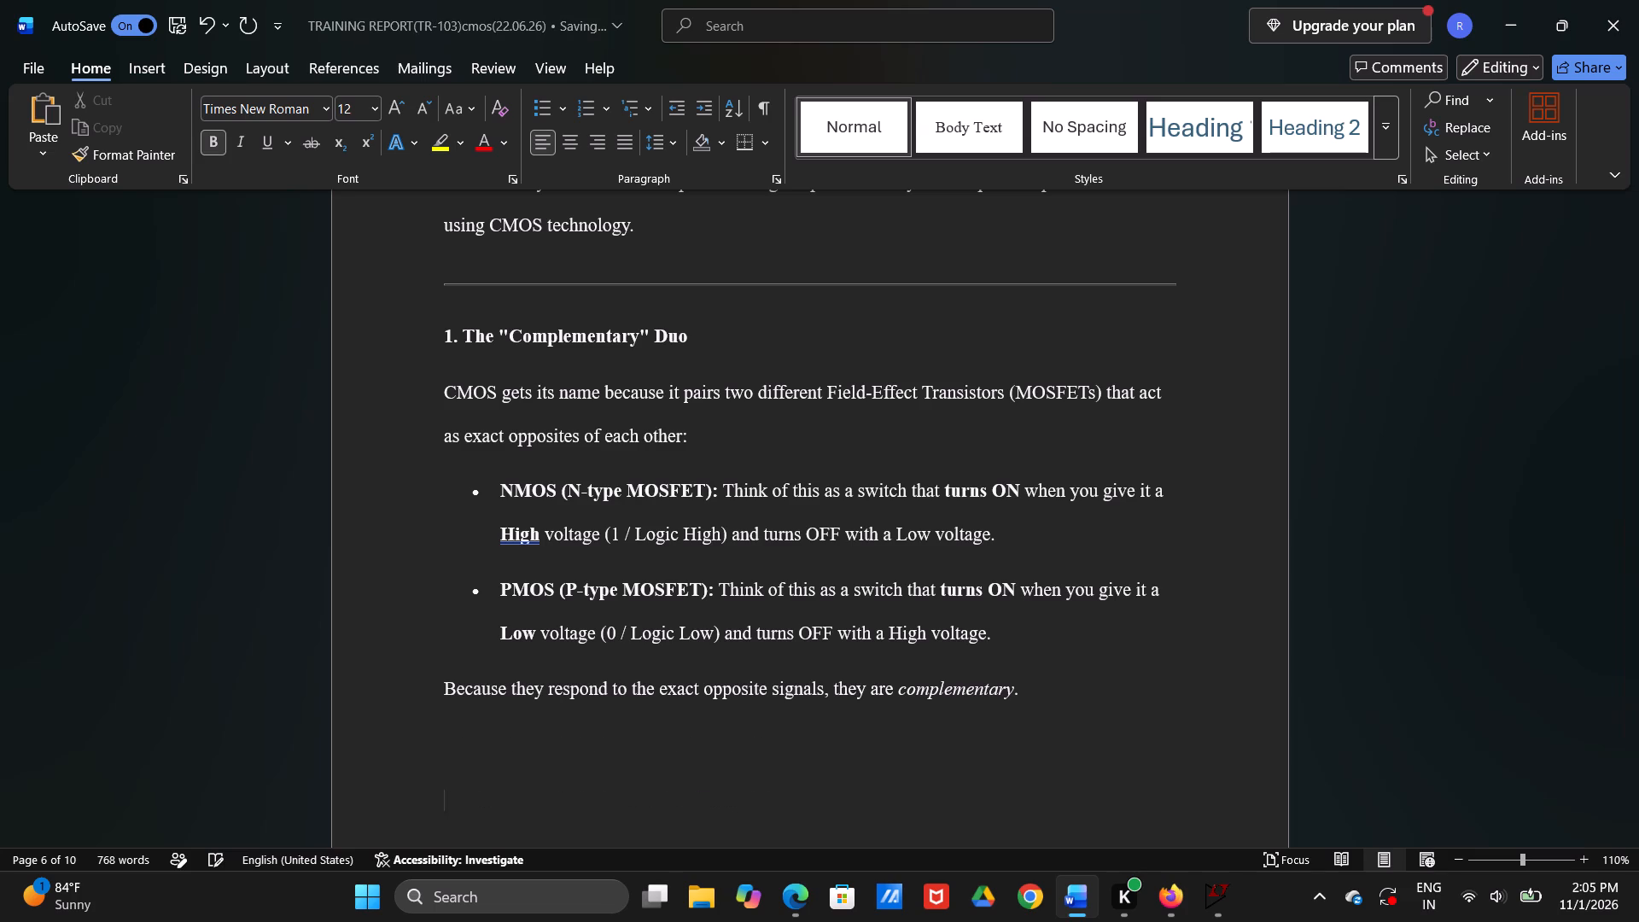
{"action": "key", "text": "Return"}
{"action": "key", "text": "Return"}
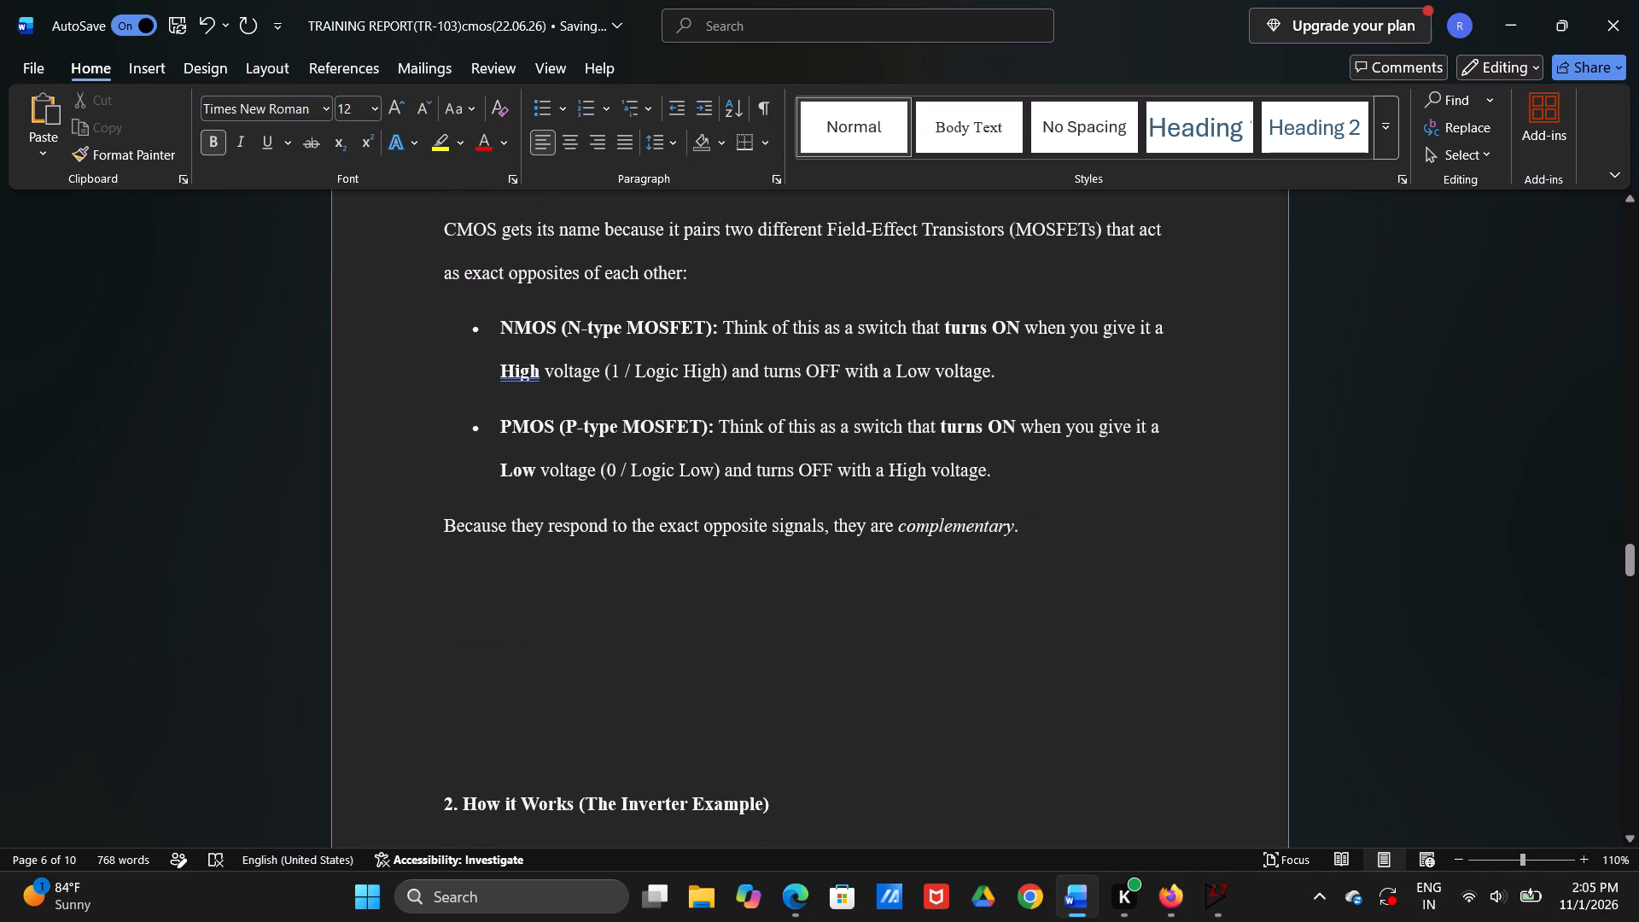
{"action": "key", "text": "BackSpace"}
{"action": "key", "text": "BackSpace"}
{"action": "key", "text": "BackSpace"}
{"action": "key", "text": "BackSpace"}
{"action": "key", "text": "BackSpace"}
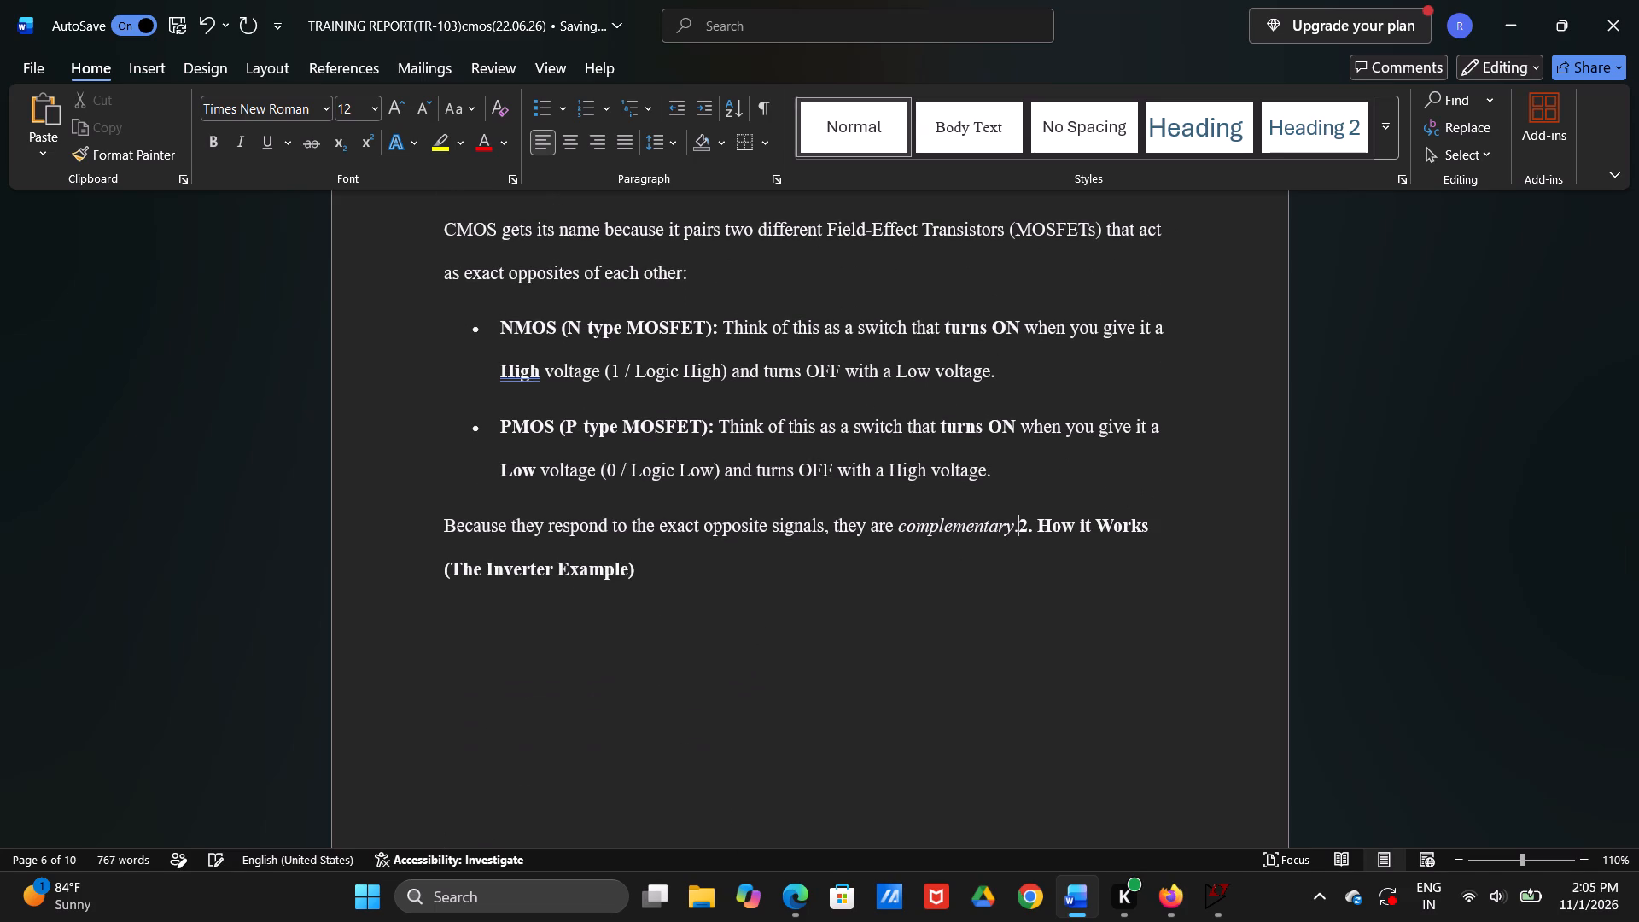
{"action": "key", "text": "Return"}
Tidy the blank space before the "CMOS TRANSISTOR explanation" heading, keeping the heading on its own line.
{"action": "scroll", "coordinate": [440, 738], "scroll_direction": "down", "scroll_amount": 2}
{"action": "scroll", "coordinate": [440, 738], "scroll_direction": "up", "scroll_amount": 1}
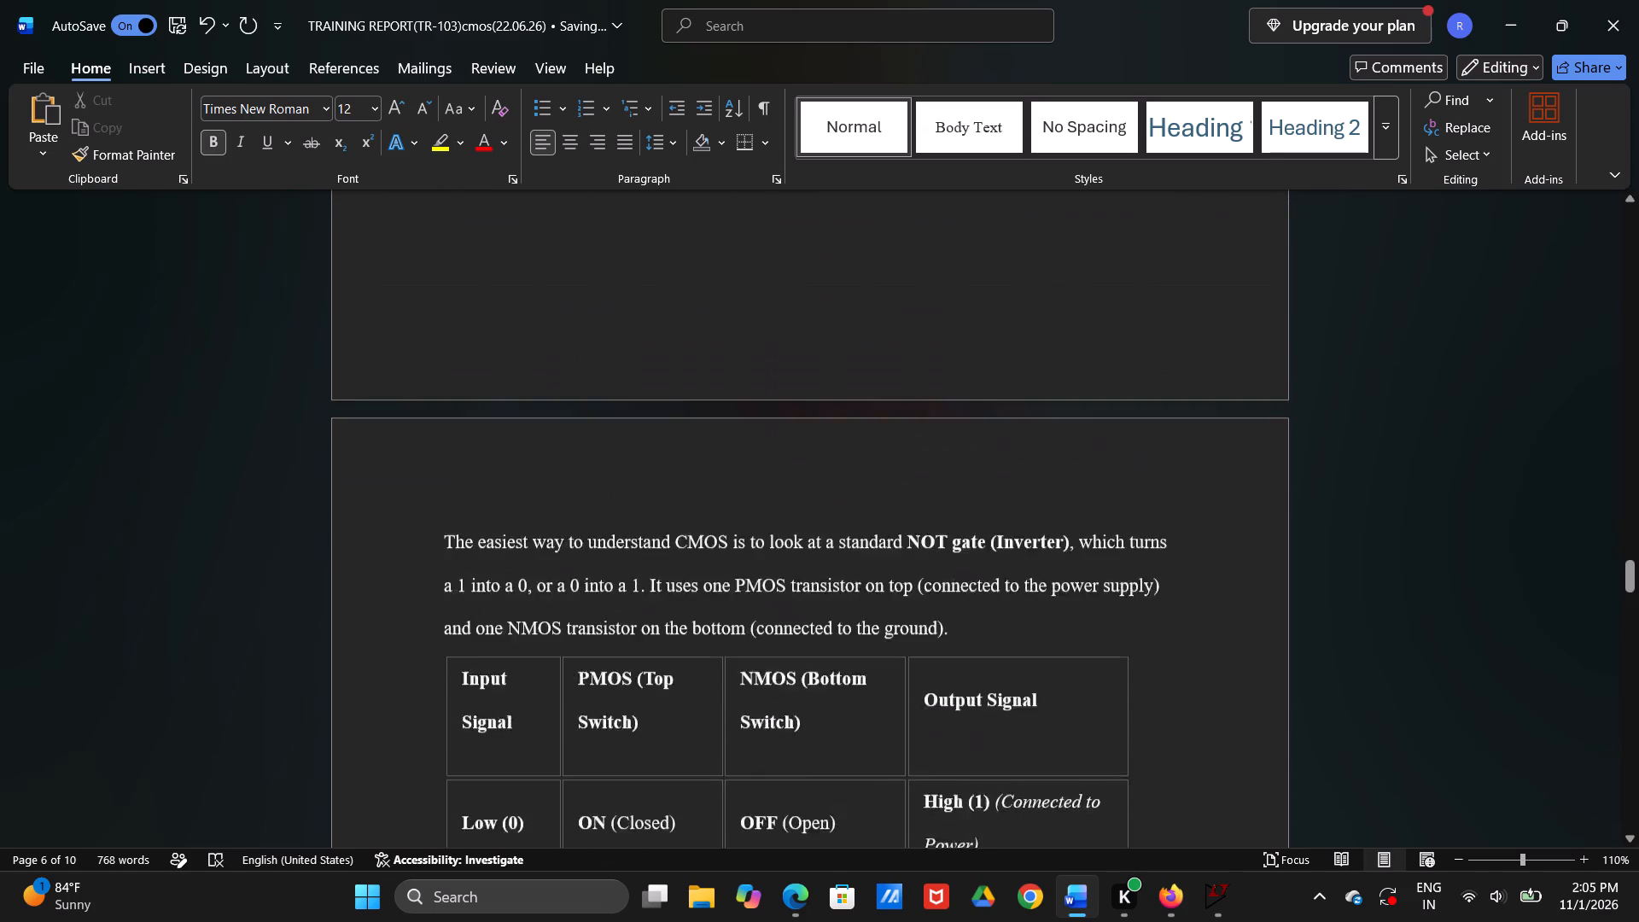
{"action": "scroll", "coordinate": [440, 738], "scroll_direction": "up", "scroll_amount": 2}
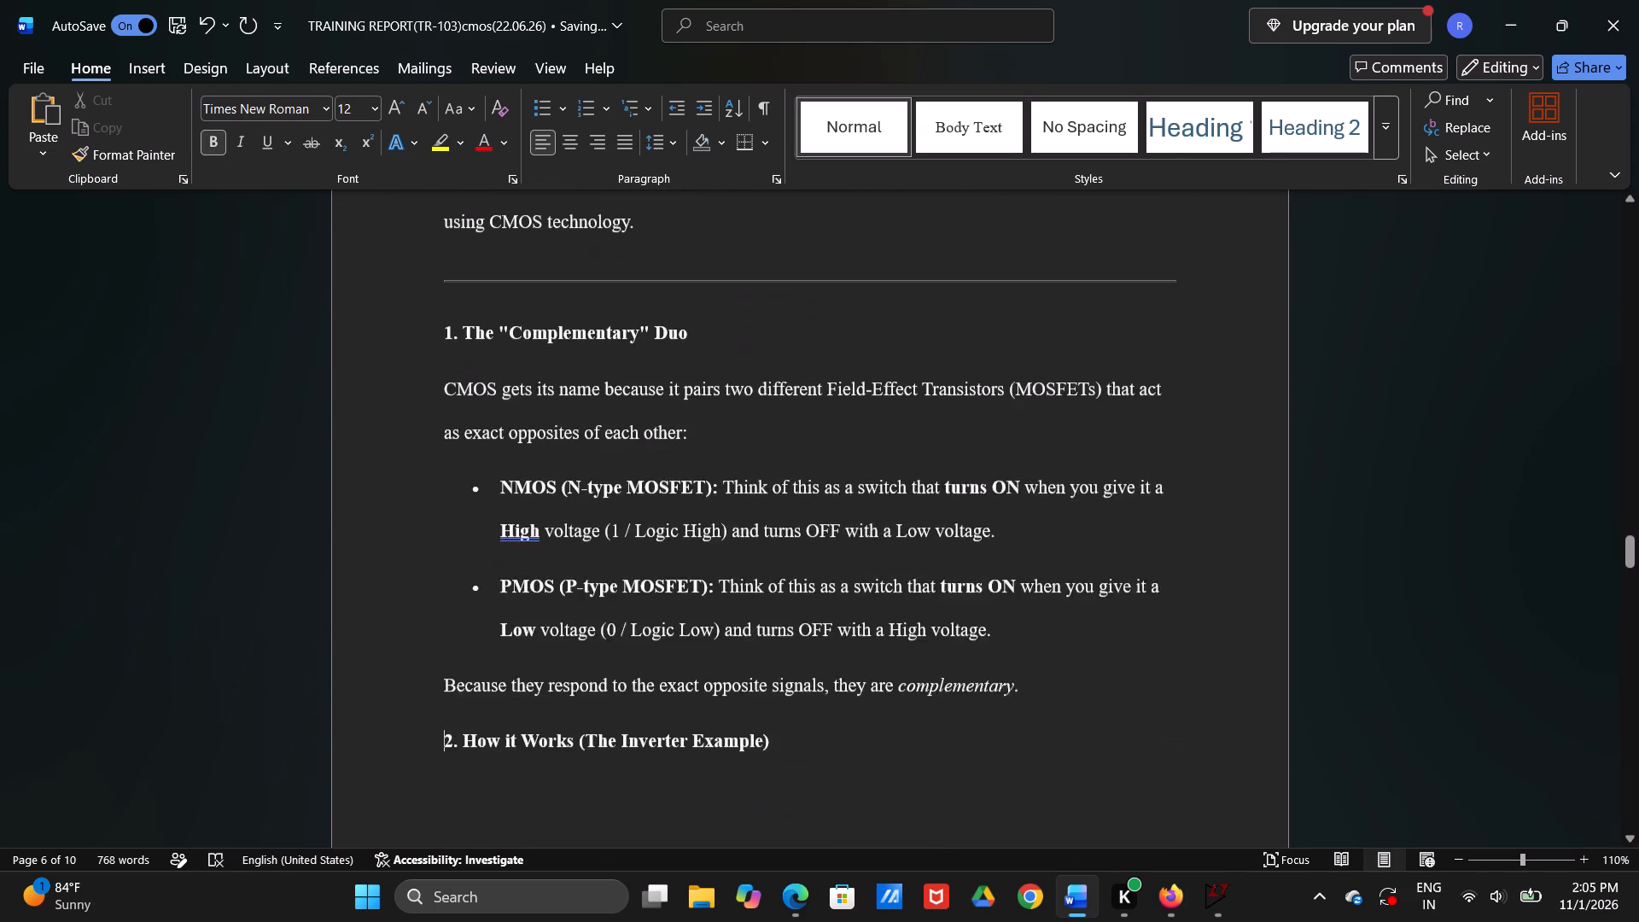
{"action": "scroll", "coordinate": [440, 738], "scroll_direction": "up", "scroll_amount": 2}
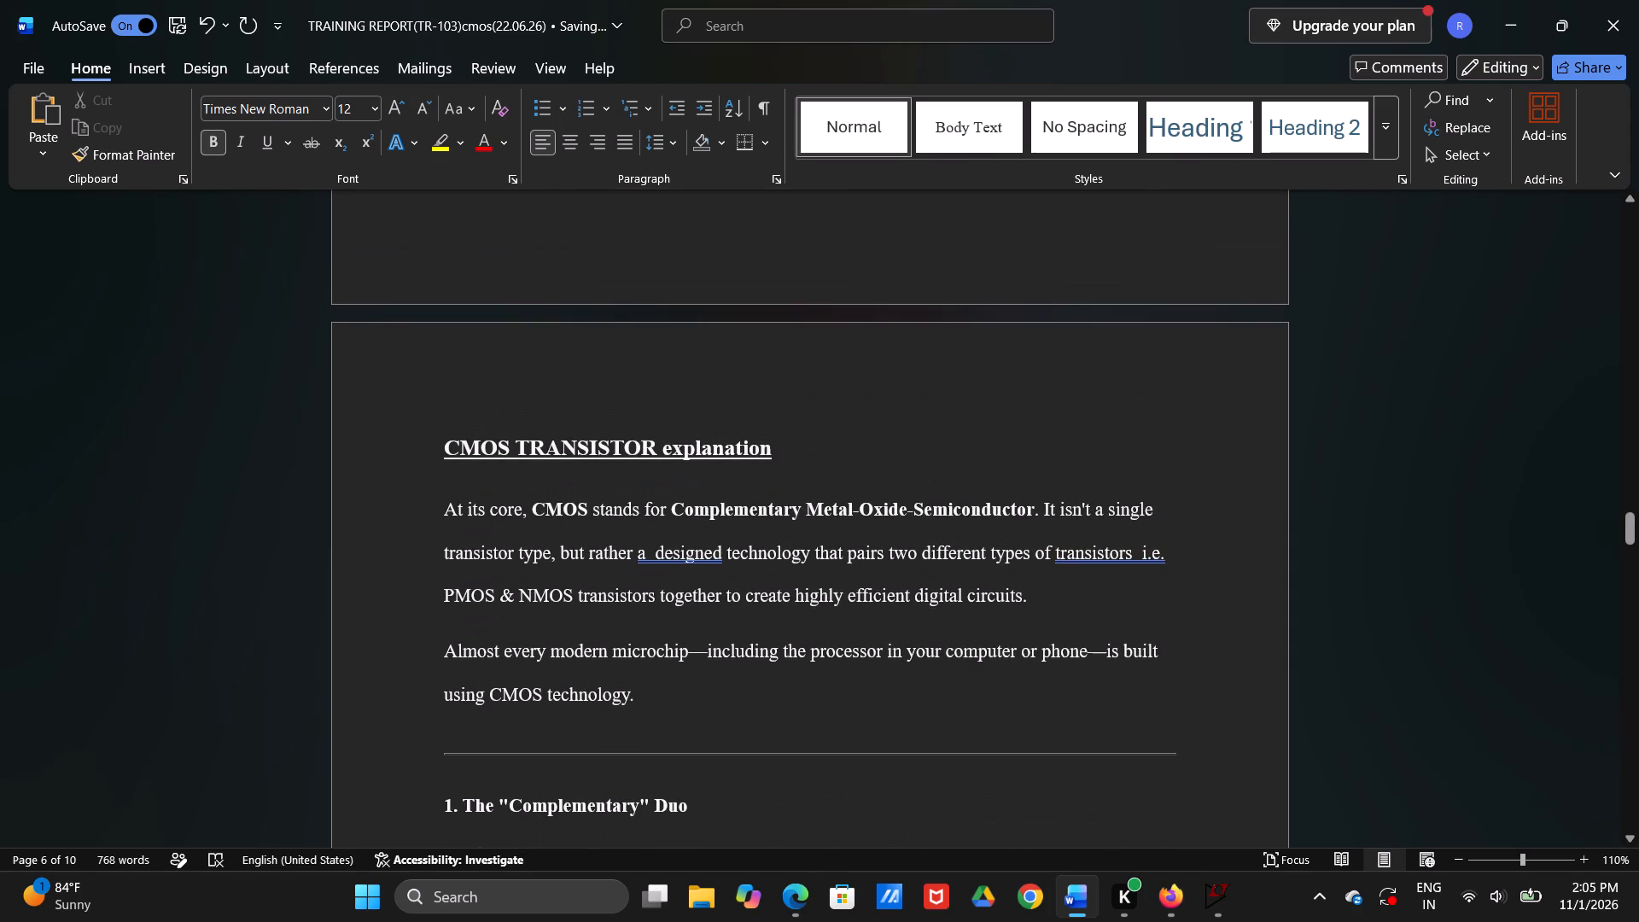
{"action": "left_click", "coordinate": [441, 446]}
{"action": "key", "text": "BackSpace"}
{"action": "key", "text": "BackSpace"}
{"action": "key", "text": "Return"}
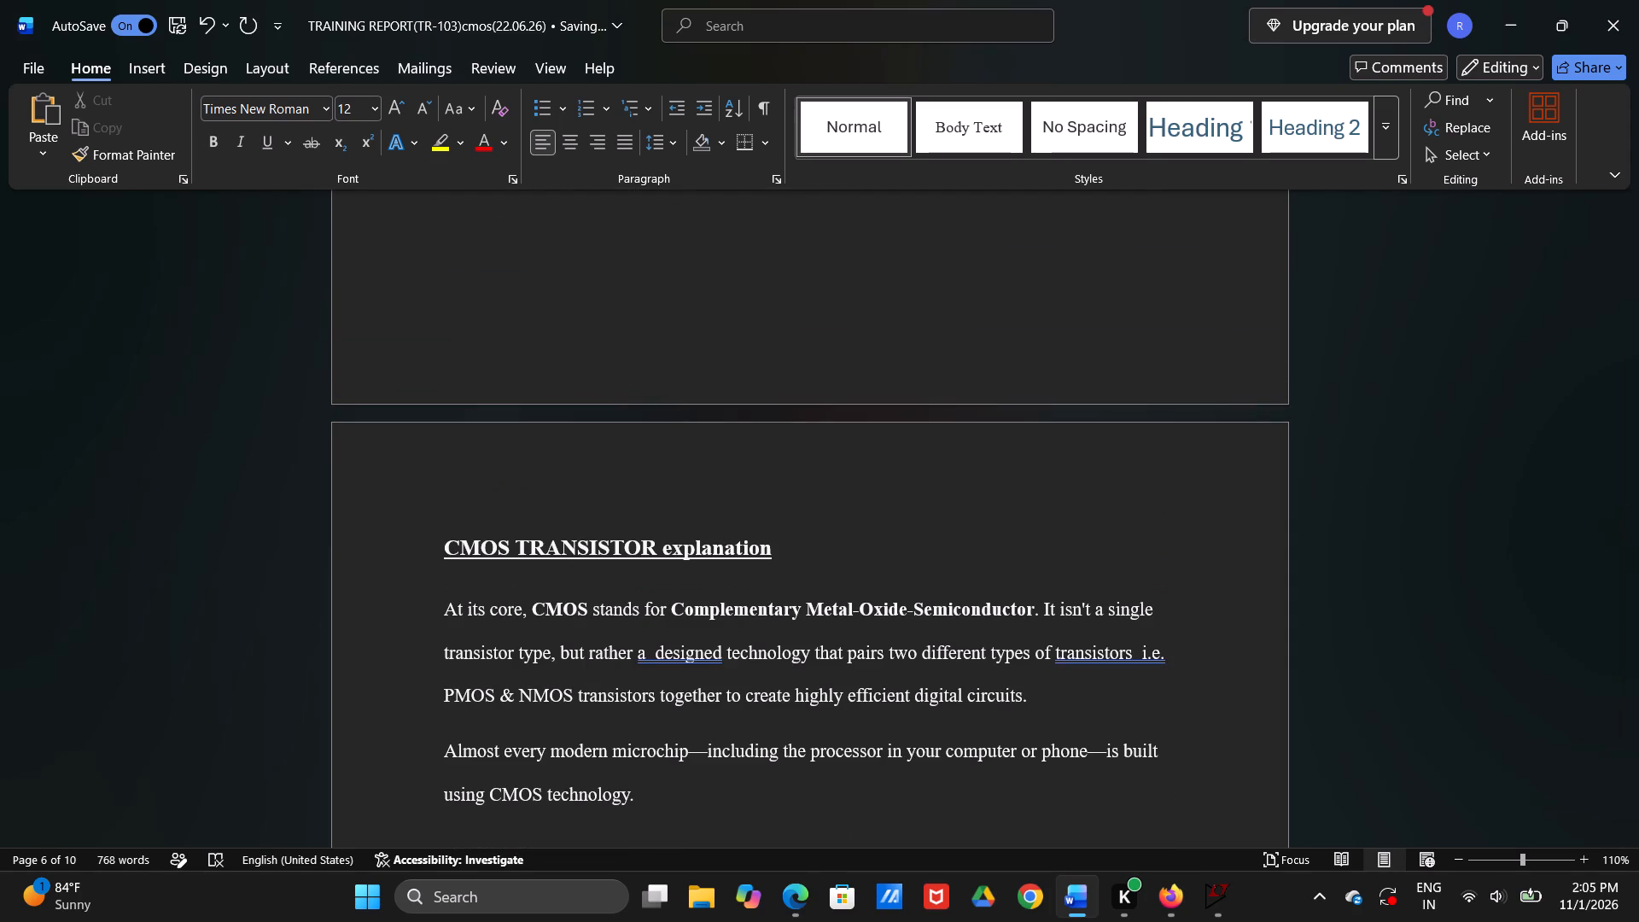
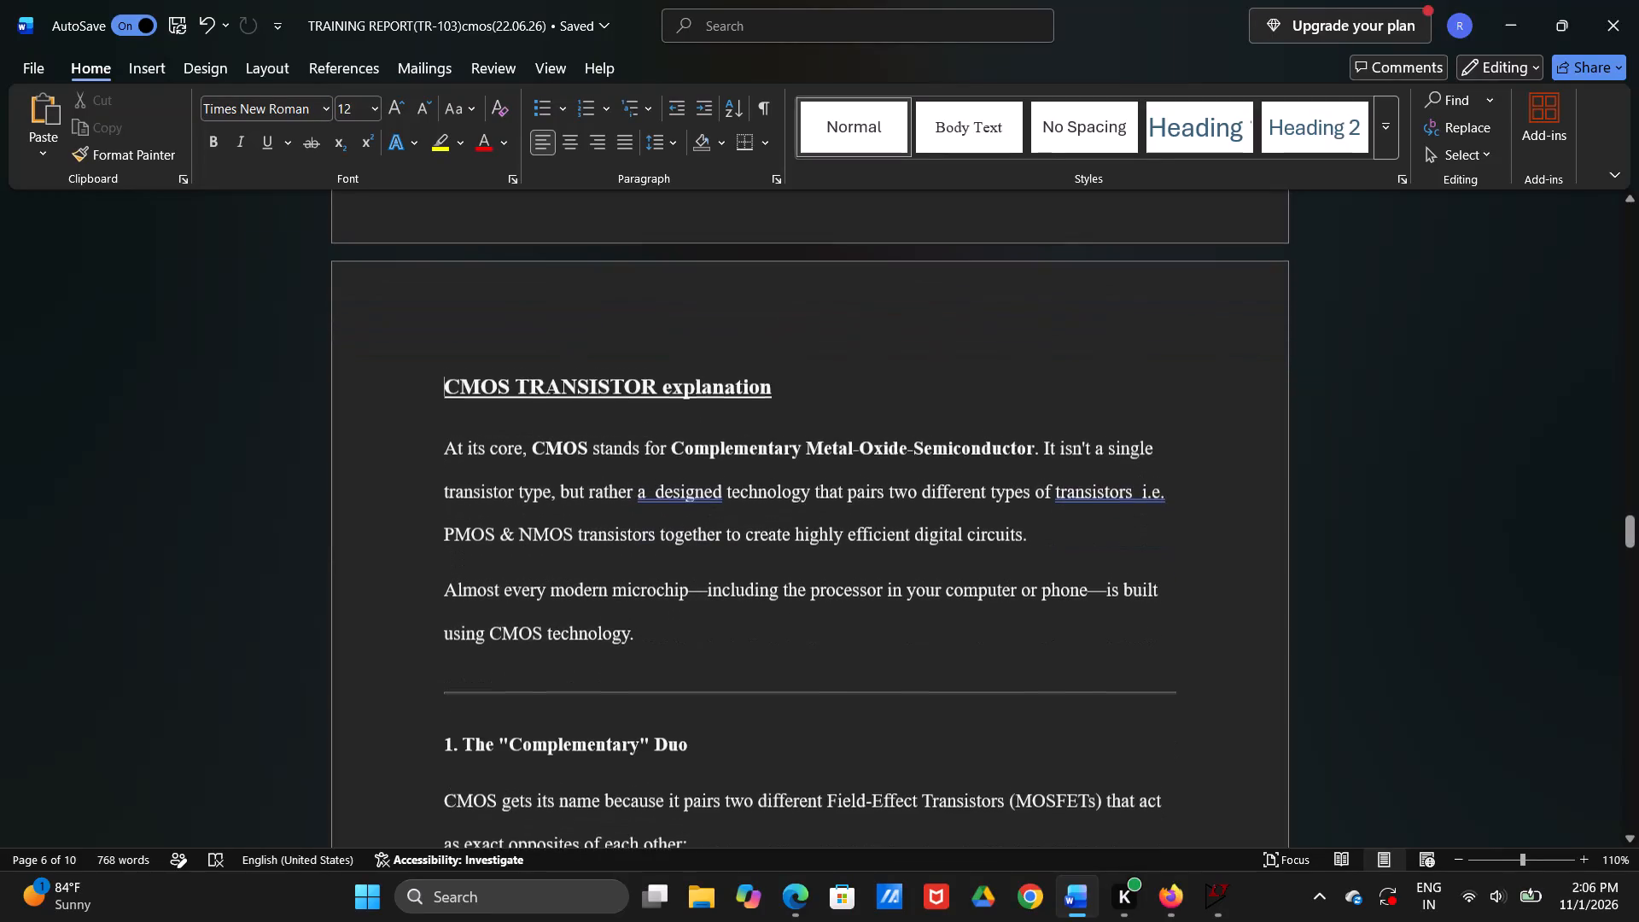
Insert five blank lines above the "2. How it Works (The Inverter Example)" heading to move it onto the page with its text.
{"action": "scroll", "coordinate": [441, 446], "scroll_direction": "down", "scroll_amount": 2}
{"action": "scroll", "coordinate": [441, 446], "scroll_direction": "up", "scroll_amount": 1}
{"action": "scroll", "coordinate": [441, 446], "scroll_direction": "down", "scroll_amount": 1}
{"action": "scroll", "coordinate": [441, 446], "scroll_direction": "up", "scroll_amount": 1}
{"action": "scroll", "coordinate": [441, 446], "scroll_direction": "down", "scroll_amount": 3}
{"action": "scroll", "coordinate": [441, 446], "scroll_direction": "up", "scroll_amount": 1}
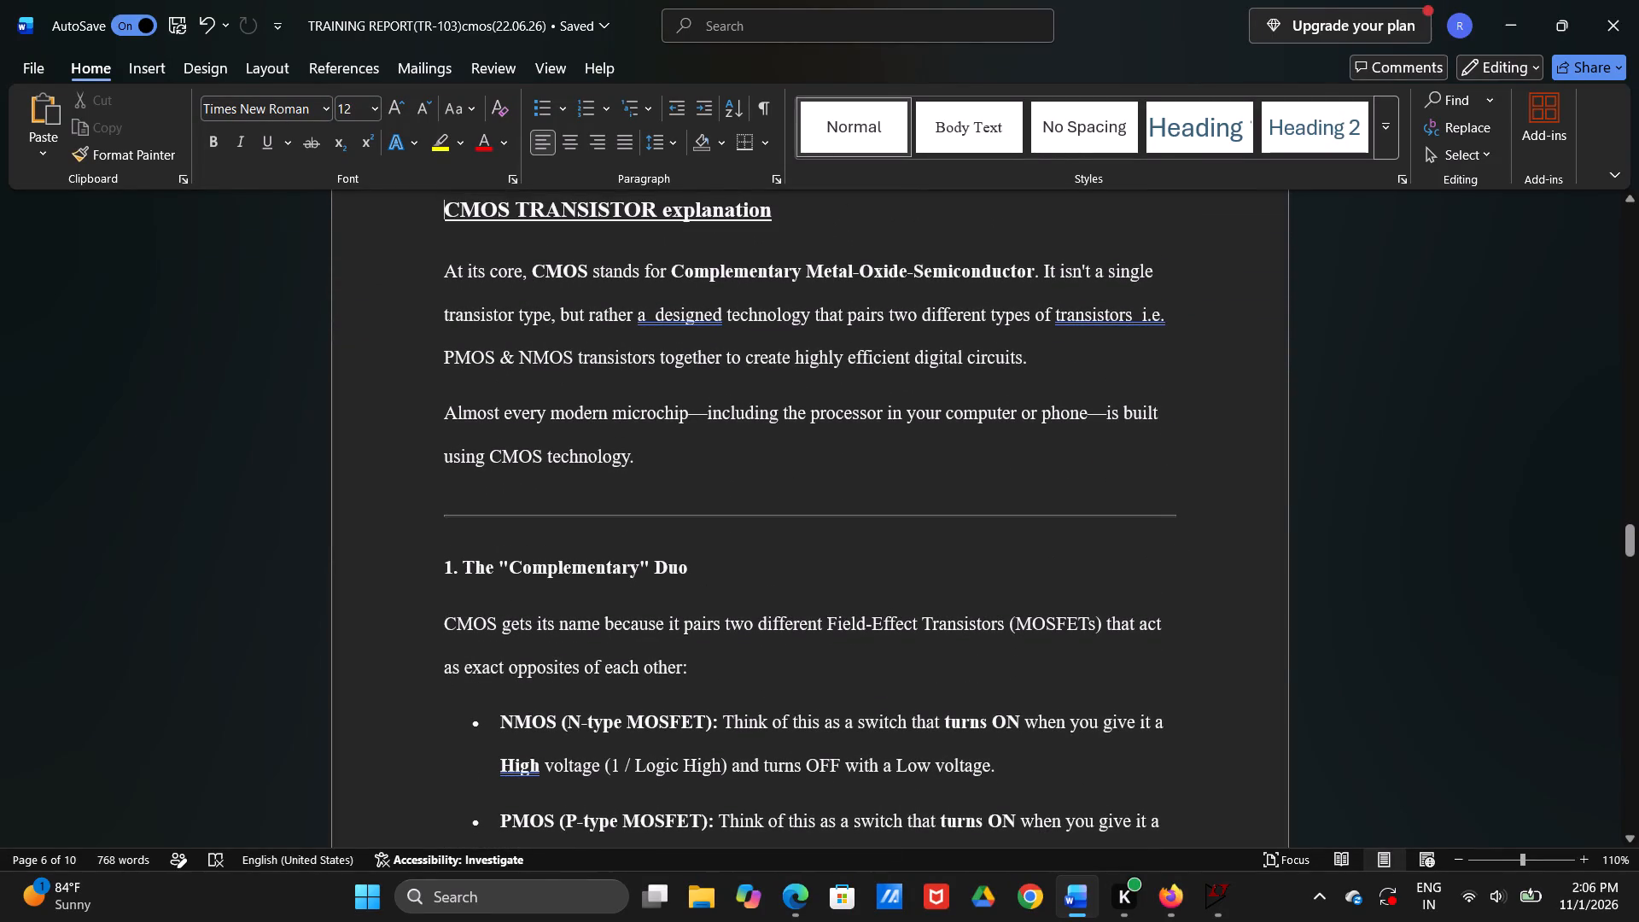
{"action": "scroll", "coordinate": [441, 446], "scroll_direction": "down", "scroll_amount": 5}
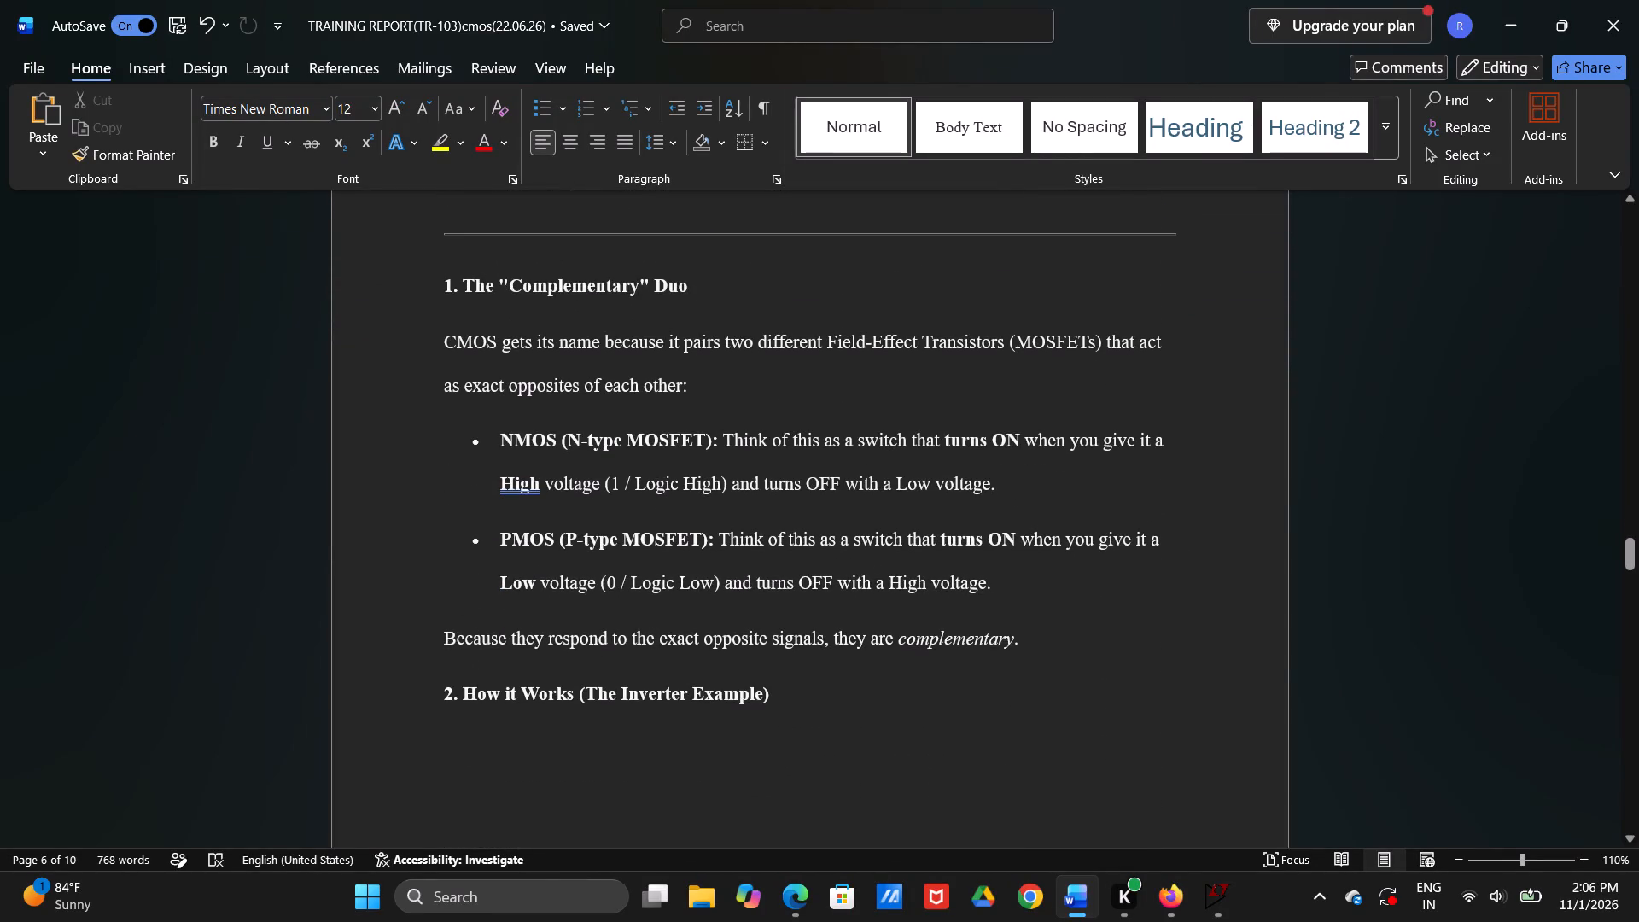
{"action": "scroll", "coordinate": [441, 446], "scroll_direction": "up", "scroll_amount": 1}
{"action": "scroll", "coordinate": [446, 452], "scroll_direction": "down", "scroll_amount": 3}
{"action": "scroll", "coordinate": [446, 452], "scroll_direction": "up", "scroll_amount": 1}
{"action": "scroll", "coordinate": [446, 452], "scroll_direction": "down", "scroll_amount": 3}
{"action": "scroll", "coordinate": [446, 453], "scroll_direction": "up", "scroll_amount": 1}
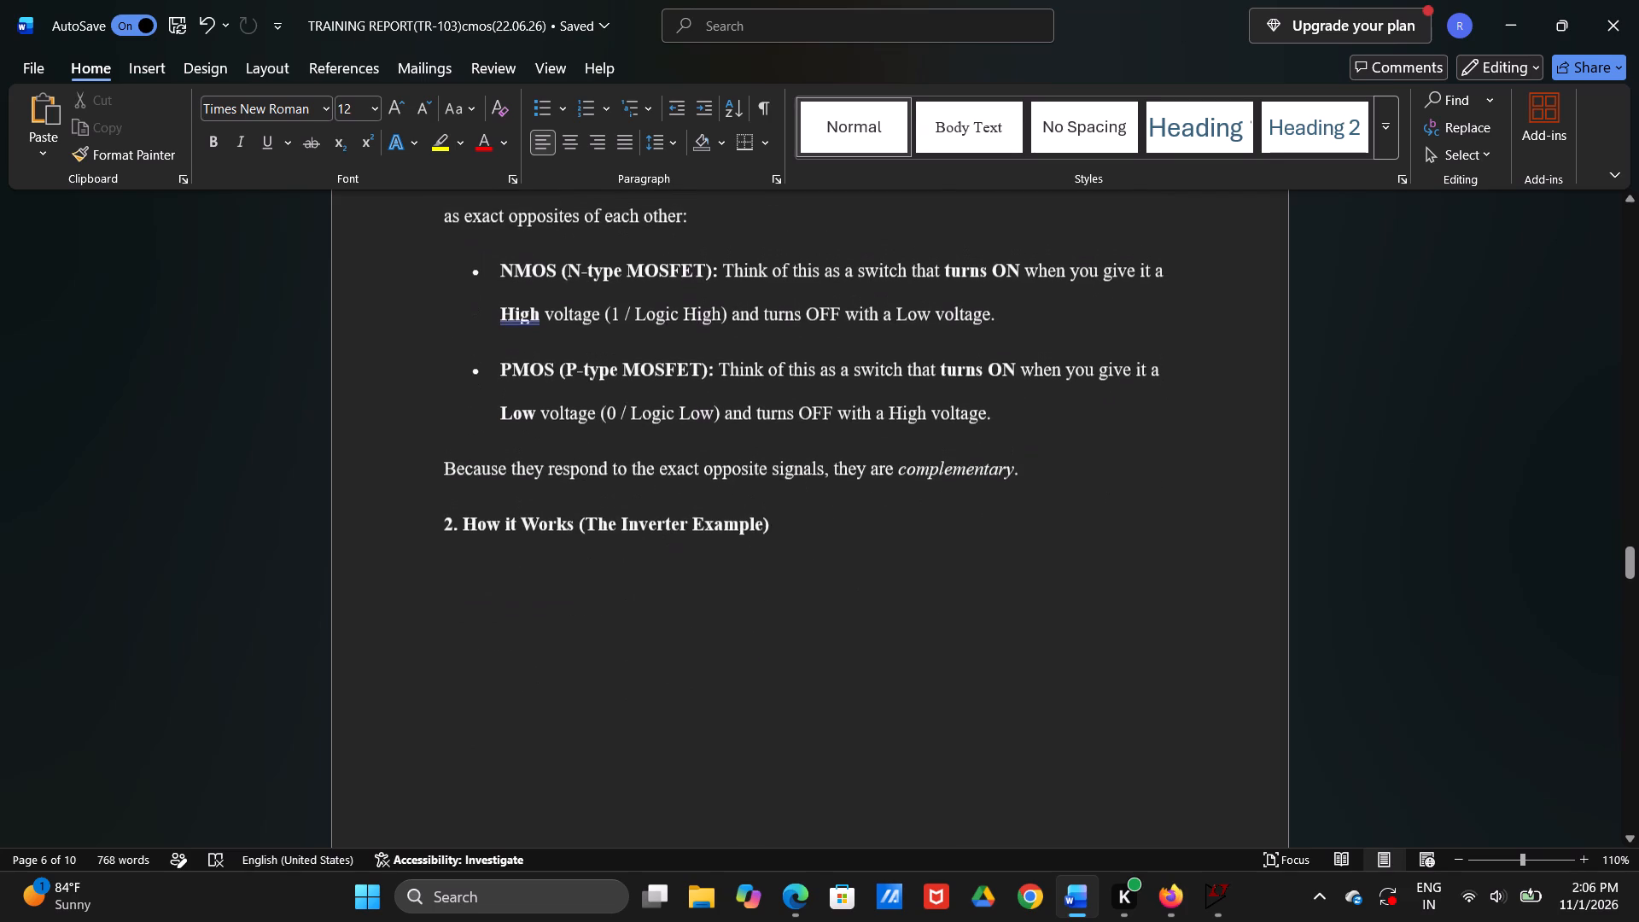
{"action": "scroll", "coordinate": [446, 453], "scroll_direction": "down", "scroll_amount": 2}
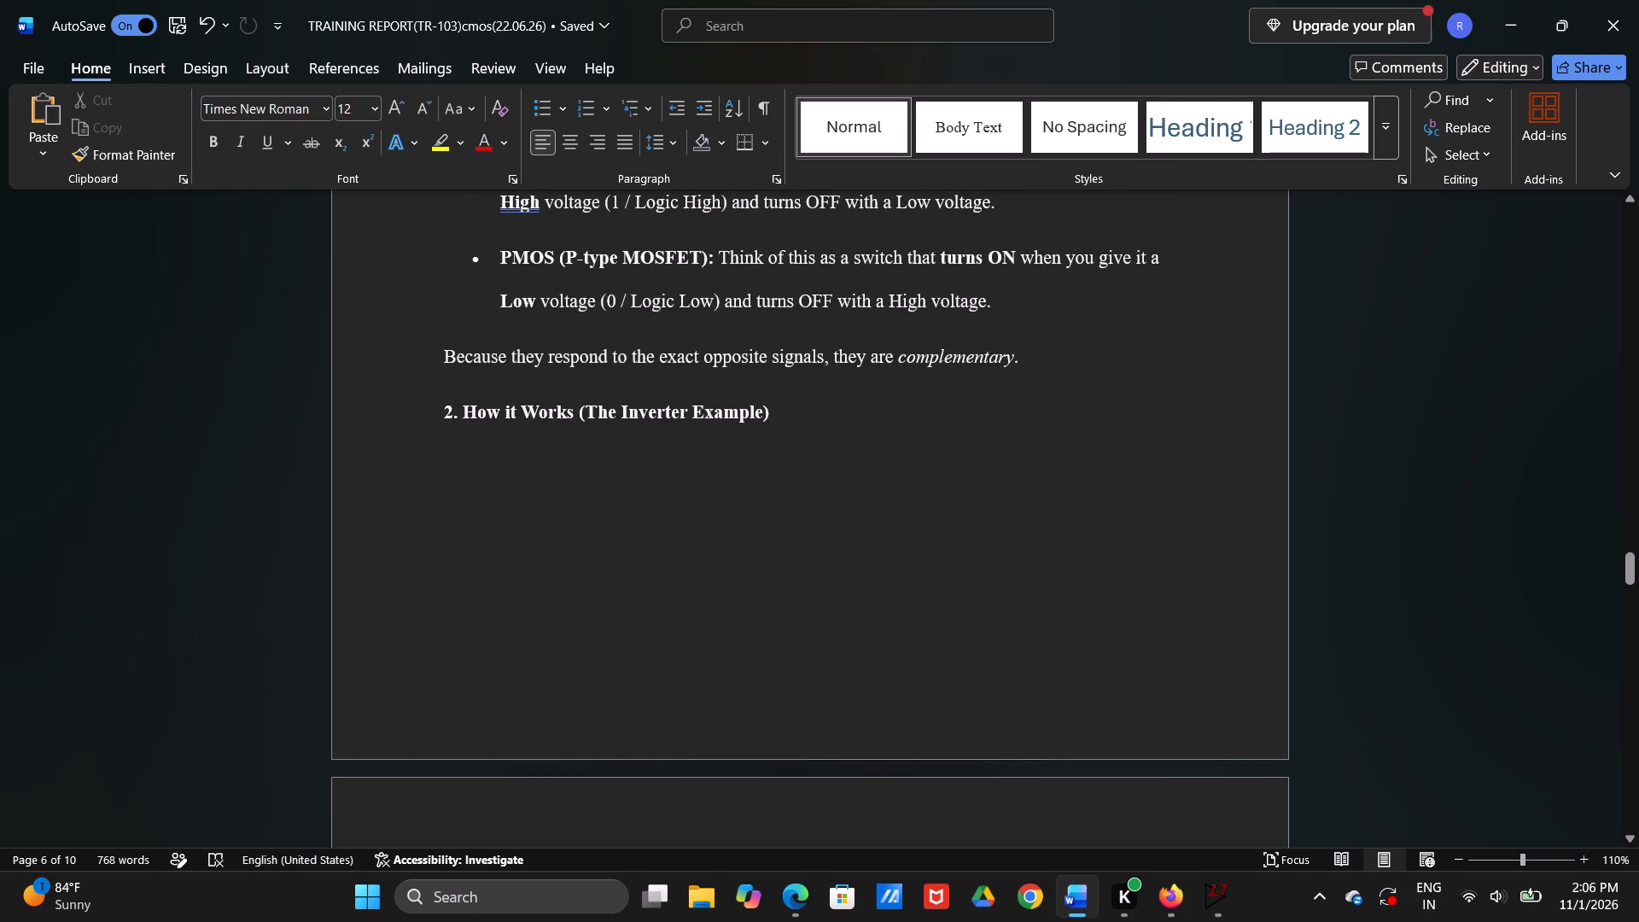
{"action": "left_click", "coordinate": [436, 411]}
{"action": "key", "text": "Return"}
{"action": "key", "text": "Return"}
{"action": "key", "text": "Return"}
{"action": "key", "text": "Return"}
{"action": "key", "text": "Return"}
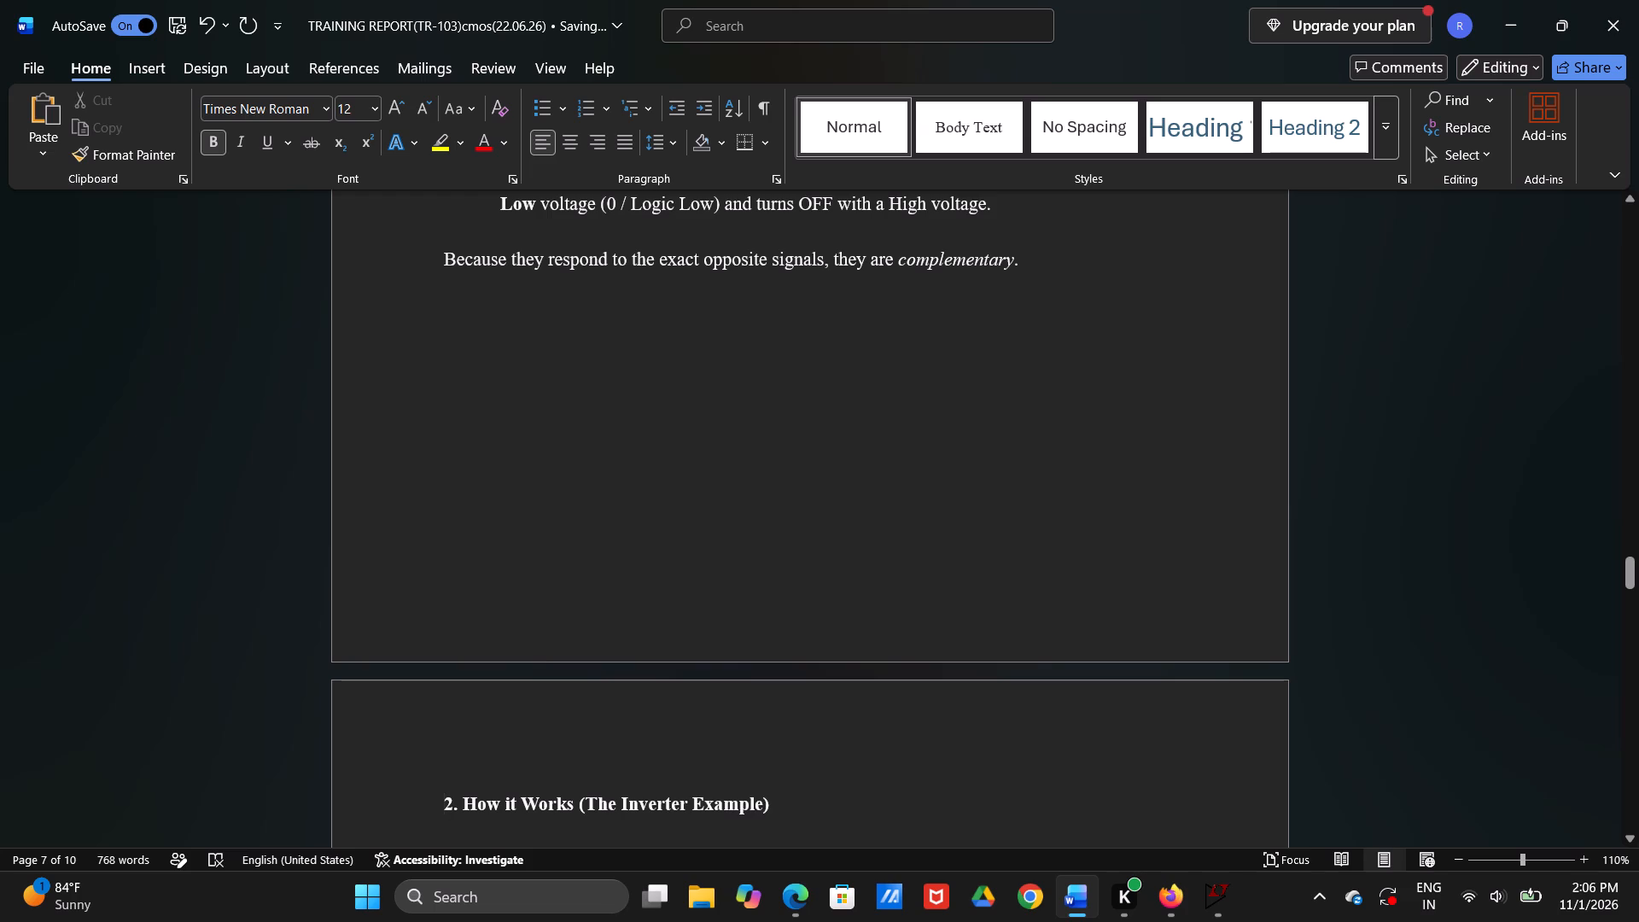
Check the layout of the inverter example, its signal table and the "3. Why CMOS is a Big Deal: Power Efficiency" section.
{"action": "scroll", "coordinate": [386, 528], "scroll_direction": "down", "scroll_amount": 3}
{"action": "scroll", "coordinate": [394, 560], "scroll_direction": "up", "scroll_amount": 1}
{"action": "scroll", "coordinate": [394, 560], "scroll_direction": "down", "scroll_amount": 1}
{"action": "scroll", "coordinate": [394, 560], "scroll_direction": "up", "scroll_amount": 1}
{"action": "scroll", "coordinate": [394, 560], "scroll_direction": "down", "scroll_amount": 3}
{"action": "scroll", "coordinate": [410, 565], "scroll_direction": "up", "scroll_amount": 1}
{"action": "scroll", "coordinate": [410, 565], "scroll_direction": "down", "scroll_amount": 4}
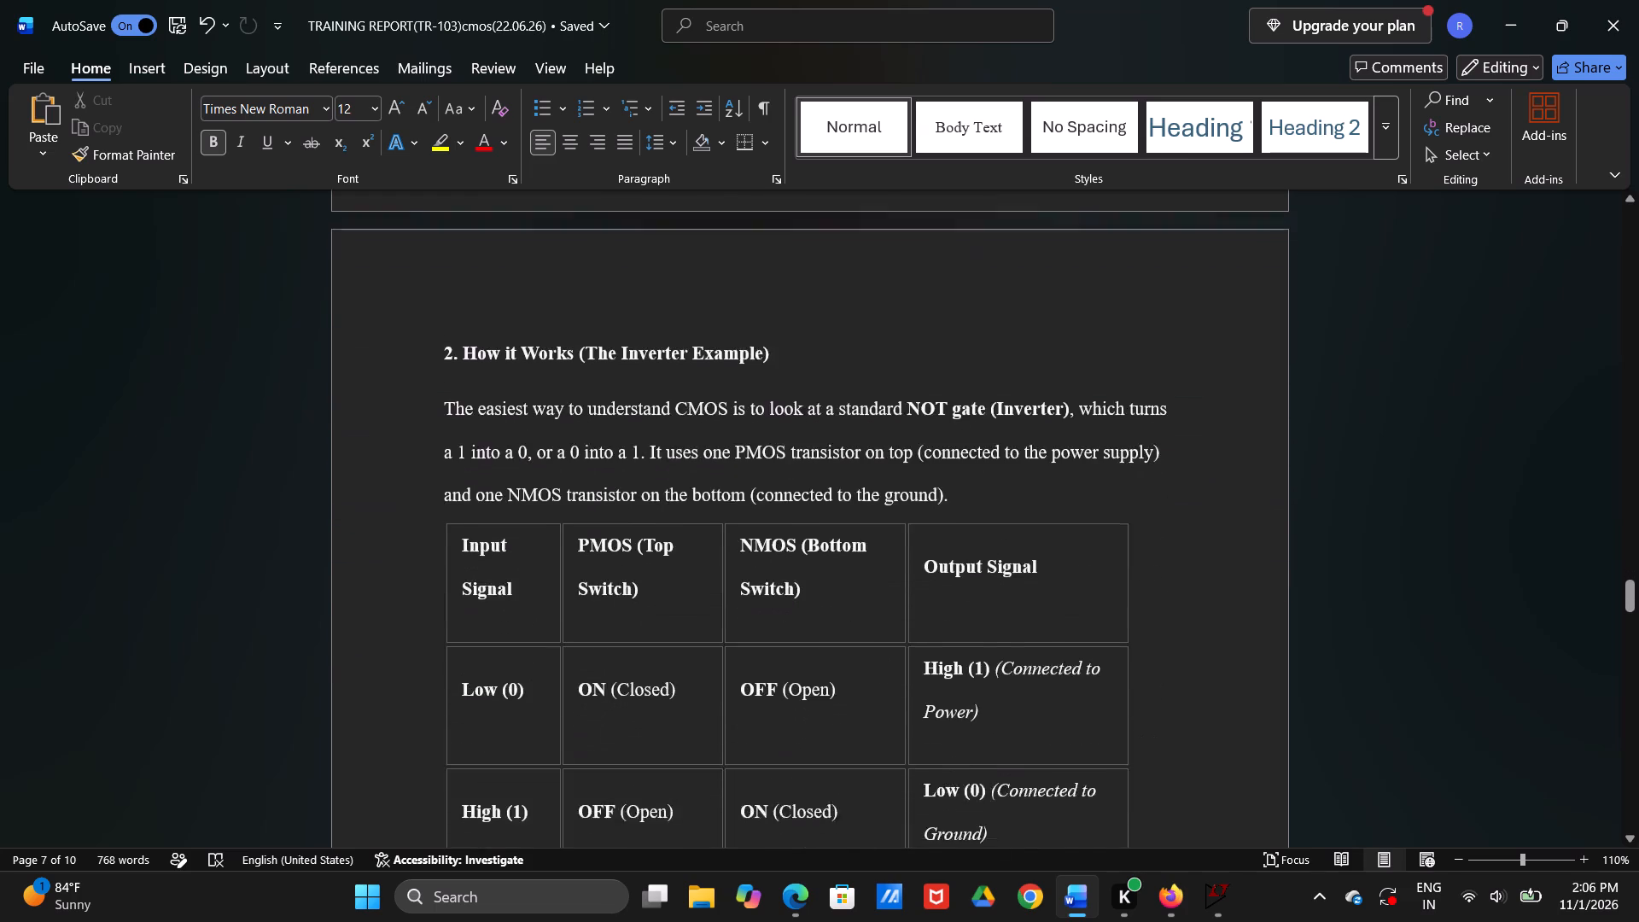
{"action": "scroll", "coordinate": [410, 565], "scroll_direction": "down", "scroll_amount": 3}
{"action": "scroll", "coordinate": [410, 565], "scroll_direction": "up", "scroll_amount": 1}
{"action": "scroll", "coordinate": [410, 565], "scroll_direction": "down", "scroll_amount": 3}
{"action": "scroll", "coordinate": [410, 565], "scroll_direction": "up", "scroll_amount": 1}
{"action": "scroll", "coordinate": [410, 565], "scroll_direction": "down", "scroll_amount": 1}
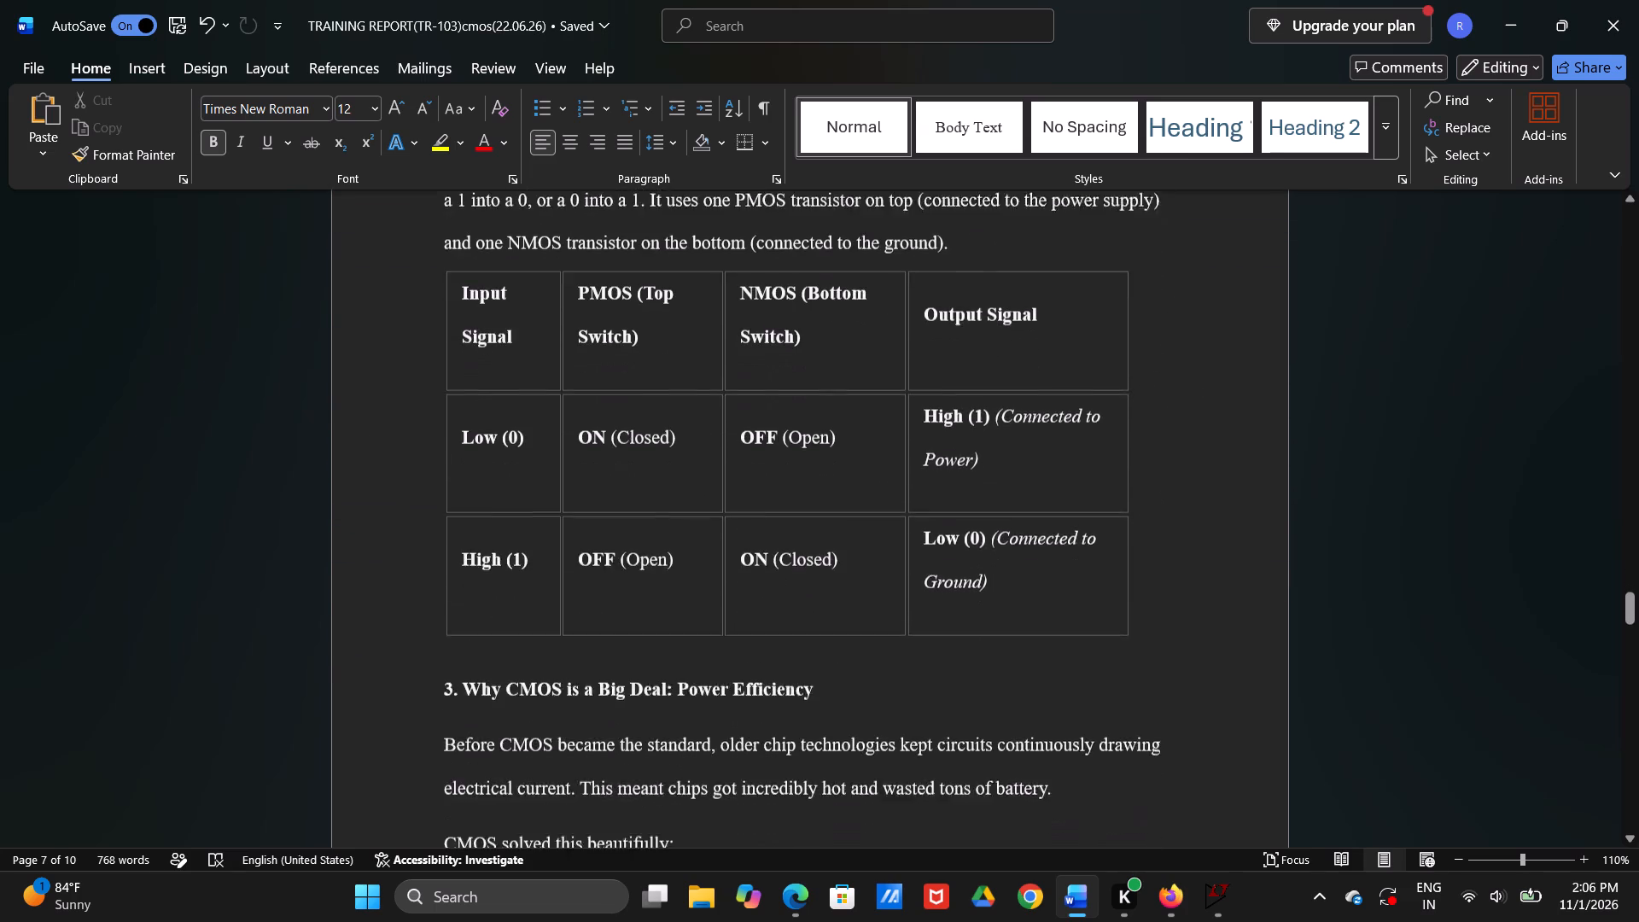
{"action": "scroll", "coordinate": [410, 565], "scroll_direction": "up", "scroll_amount": 1}
{"action": "scroll", "coordinate": [410, 565], "scroll_direction": "down", "scroll_amount": 1}
{"action": "scroll", "coordinate": [410, 565], "scroll_direction": "up", "scroll_amount": 1}
{"action": "scroll", "coordinate": [410, 565], "scroll_direction": "down", "scroll_amount": 3}
{"action": "scroll", "coordinate": [410, 565], "scroll_direction": "up", "scroll_amount": 1}
{"action": "scroll", "coordinate": [410, 565], "scroll_direction": "down", "scroll_amount": 1}
{"action": "scroll", "coordinate": [410, 565], "scroll_direction": "up", "scroll_amount": 1}
{"action": "scroll", "coordinate": [410, 565], "scroll_direction": "down", "scroll_amount": 3}
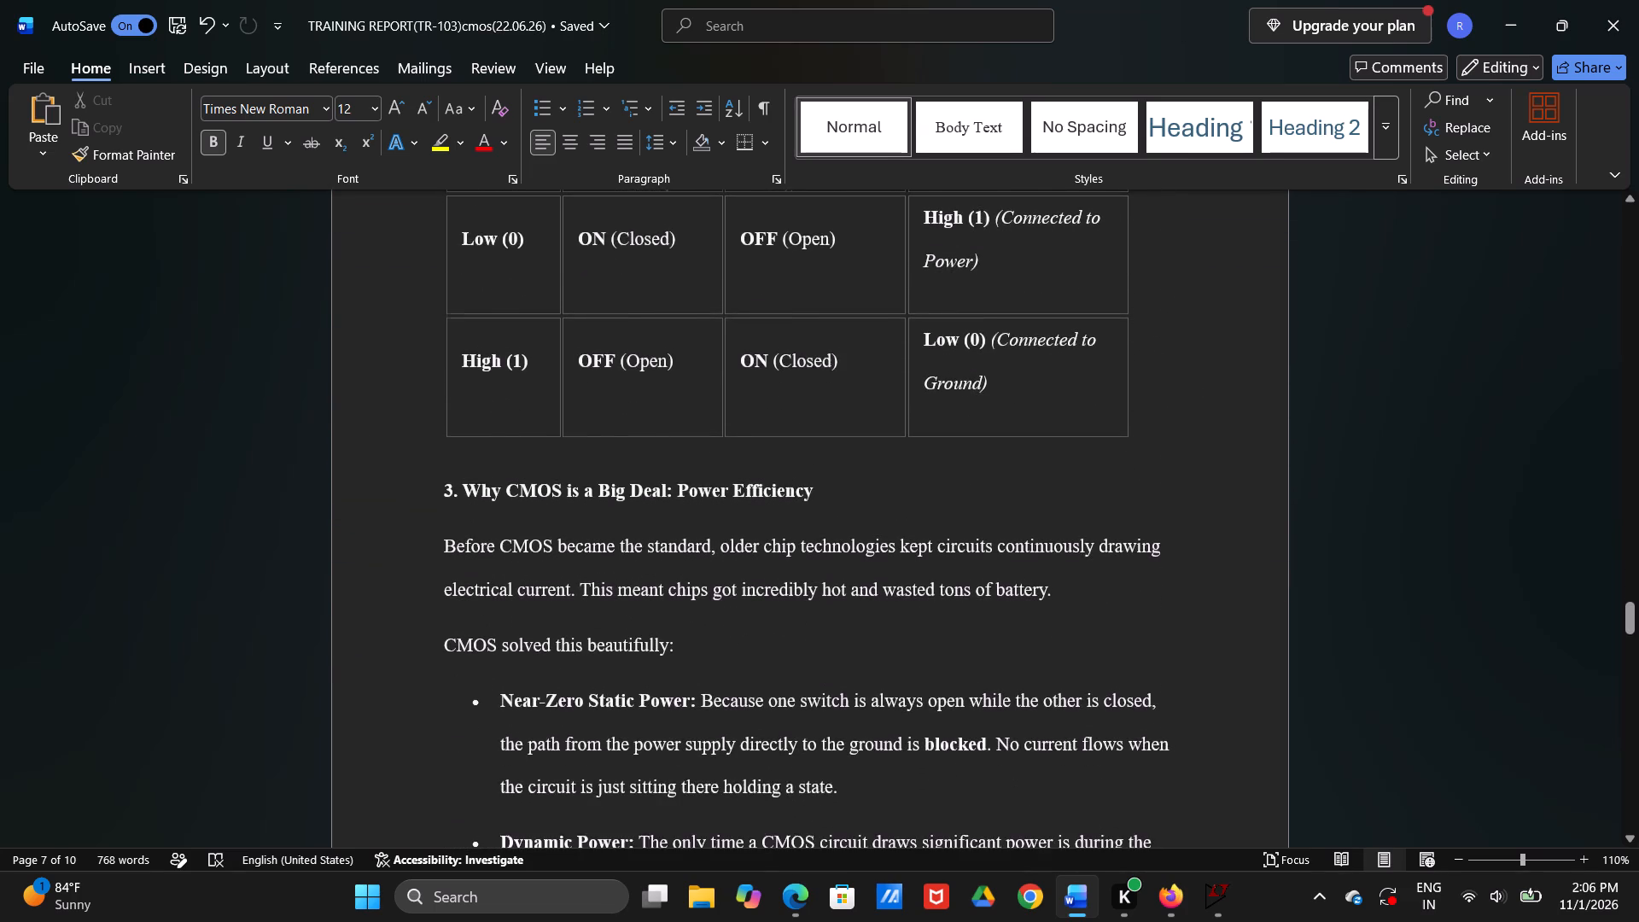
{"action": "scroll", "coordinate": [410, 565], "scroll_direction": "down", "scroll_amount": 1}
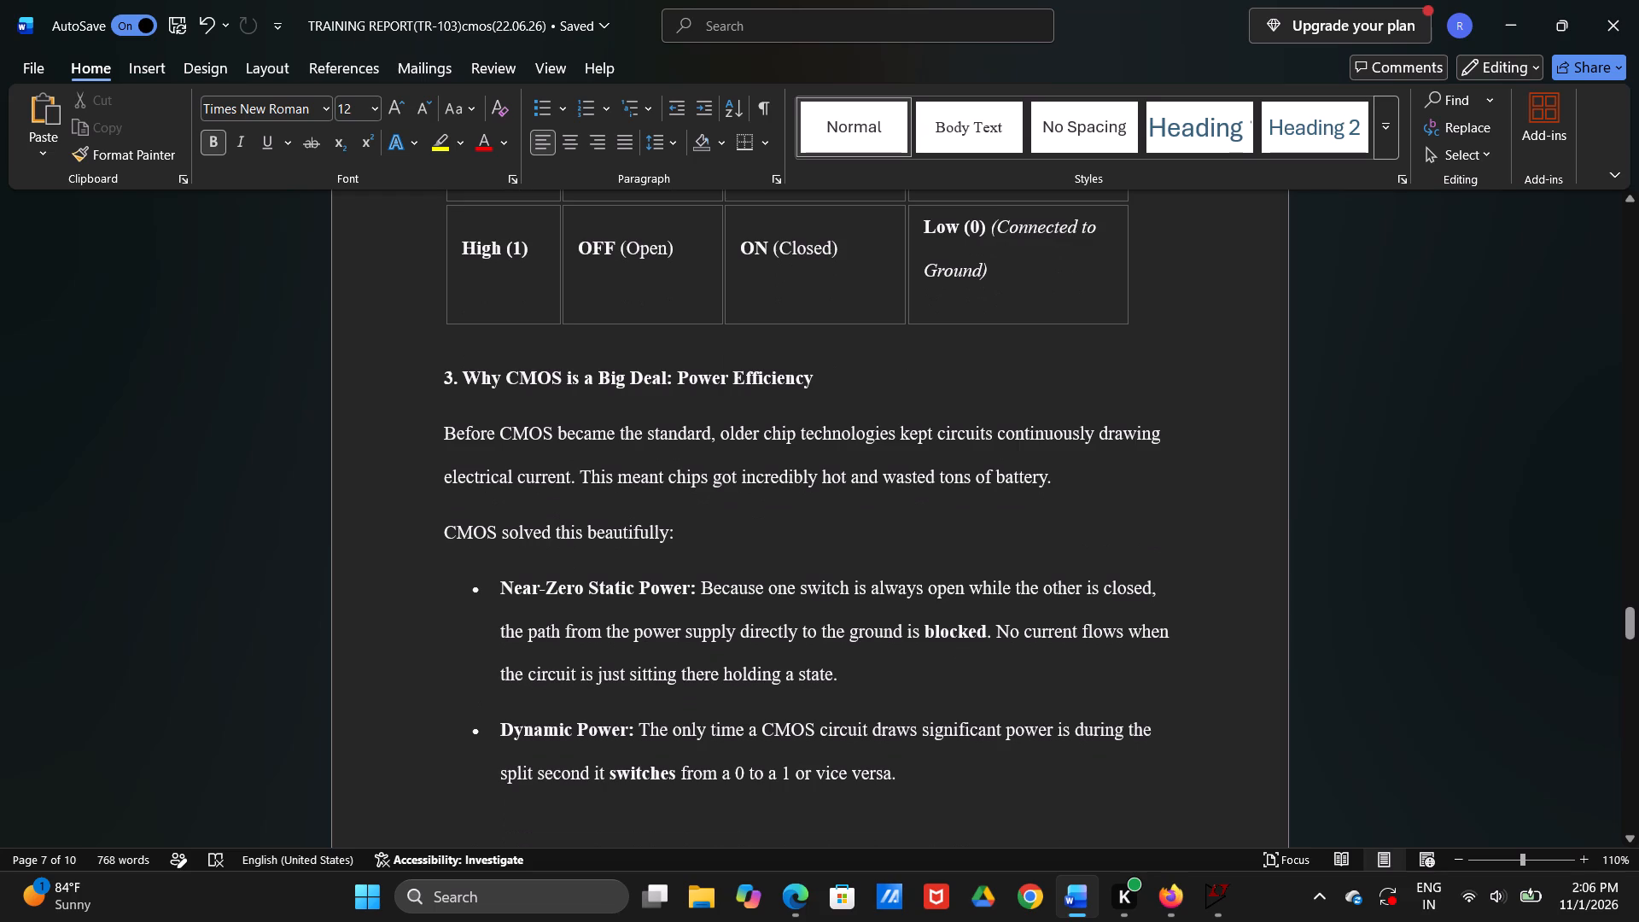
{"action": "scroll", "coordinate": [410, 565], "scroll_direction": "down", "scroll_amount": 1}
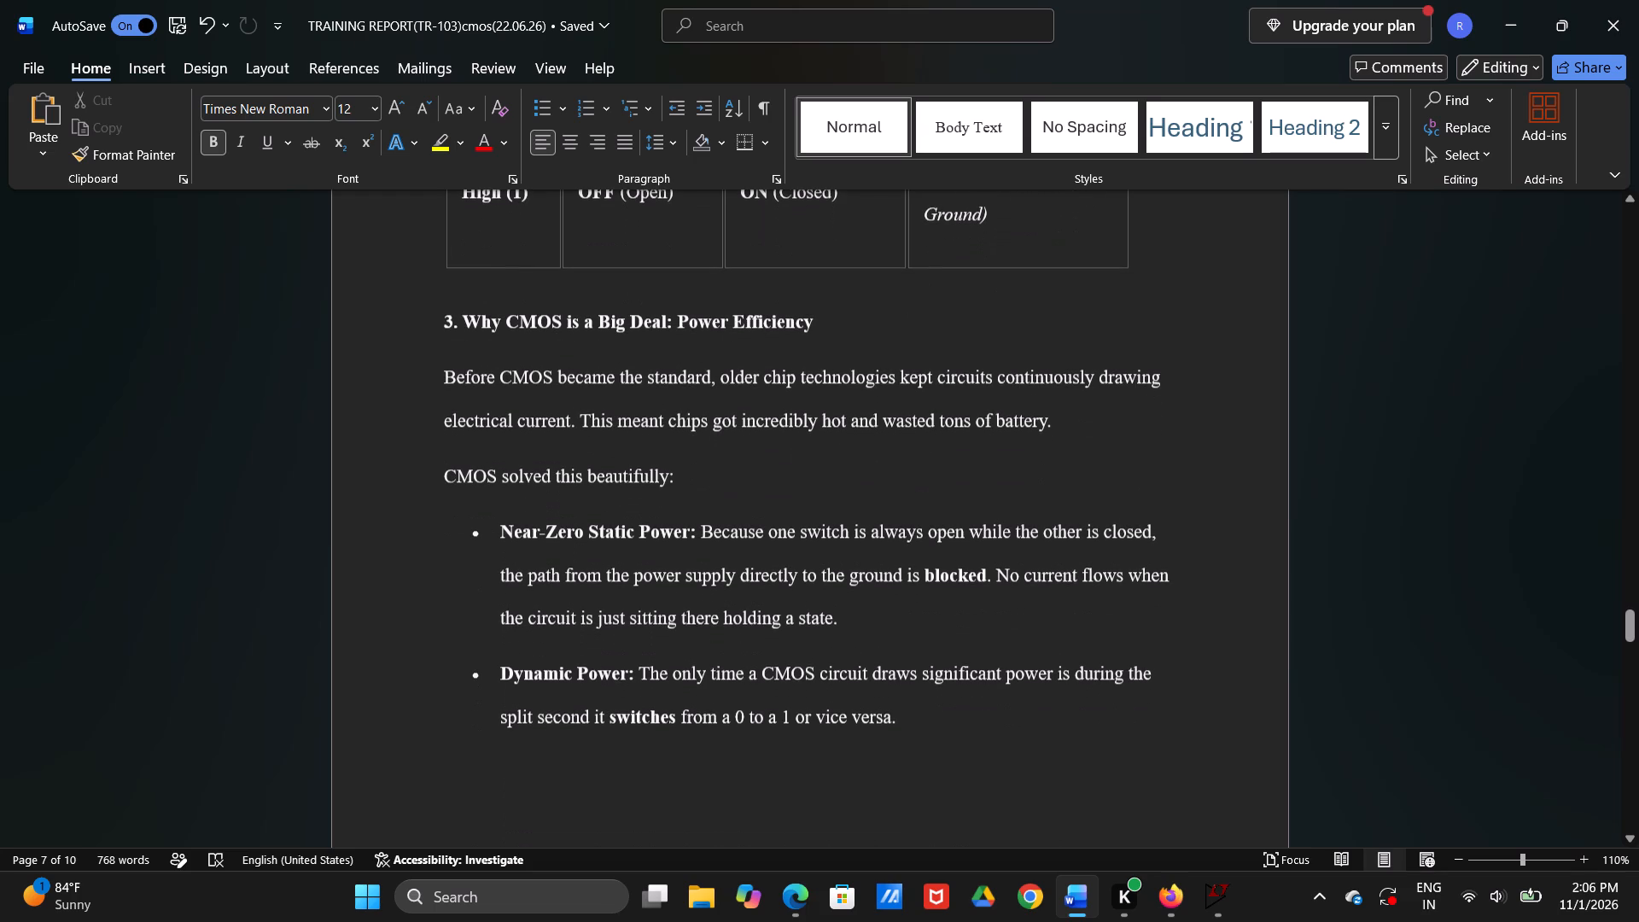
{"action": "scroll", "coordinate": [410, 565], "scroll_direction": "up", "scroll_amount": 1}
{"action": "scroll", "coordinate": [410, 565], "scroll_direction": "down", "scroll_amount": 3}
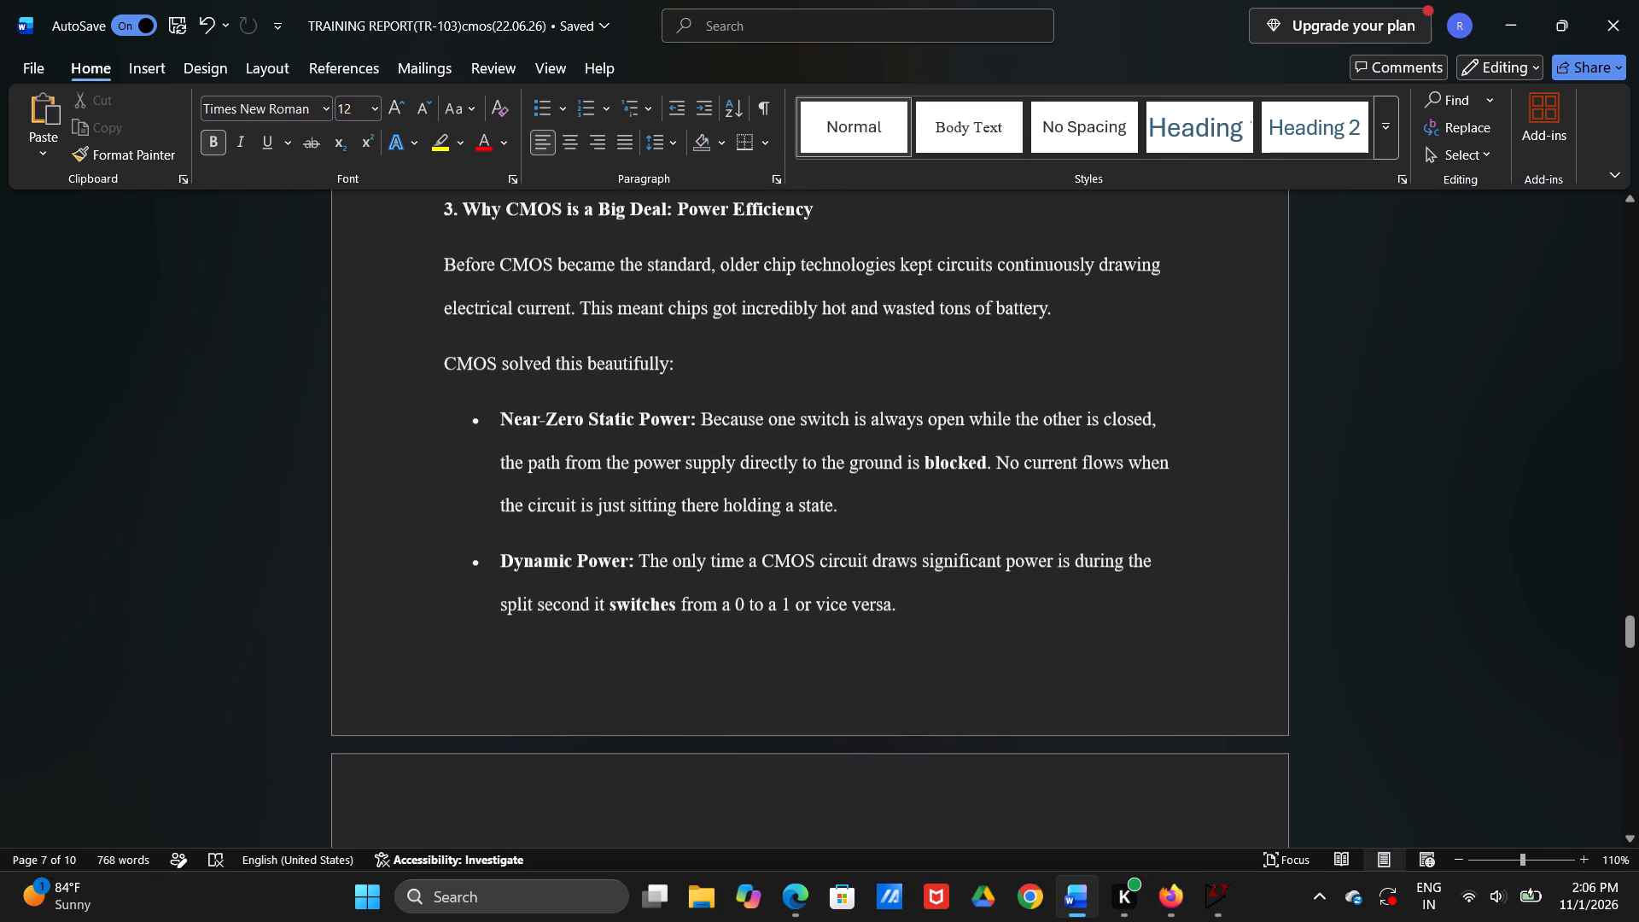
{"action": "scroll", "coordinate": [409, 568], "scroll_direction": "down", "scroll_amount": 1}
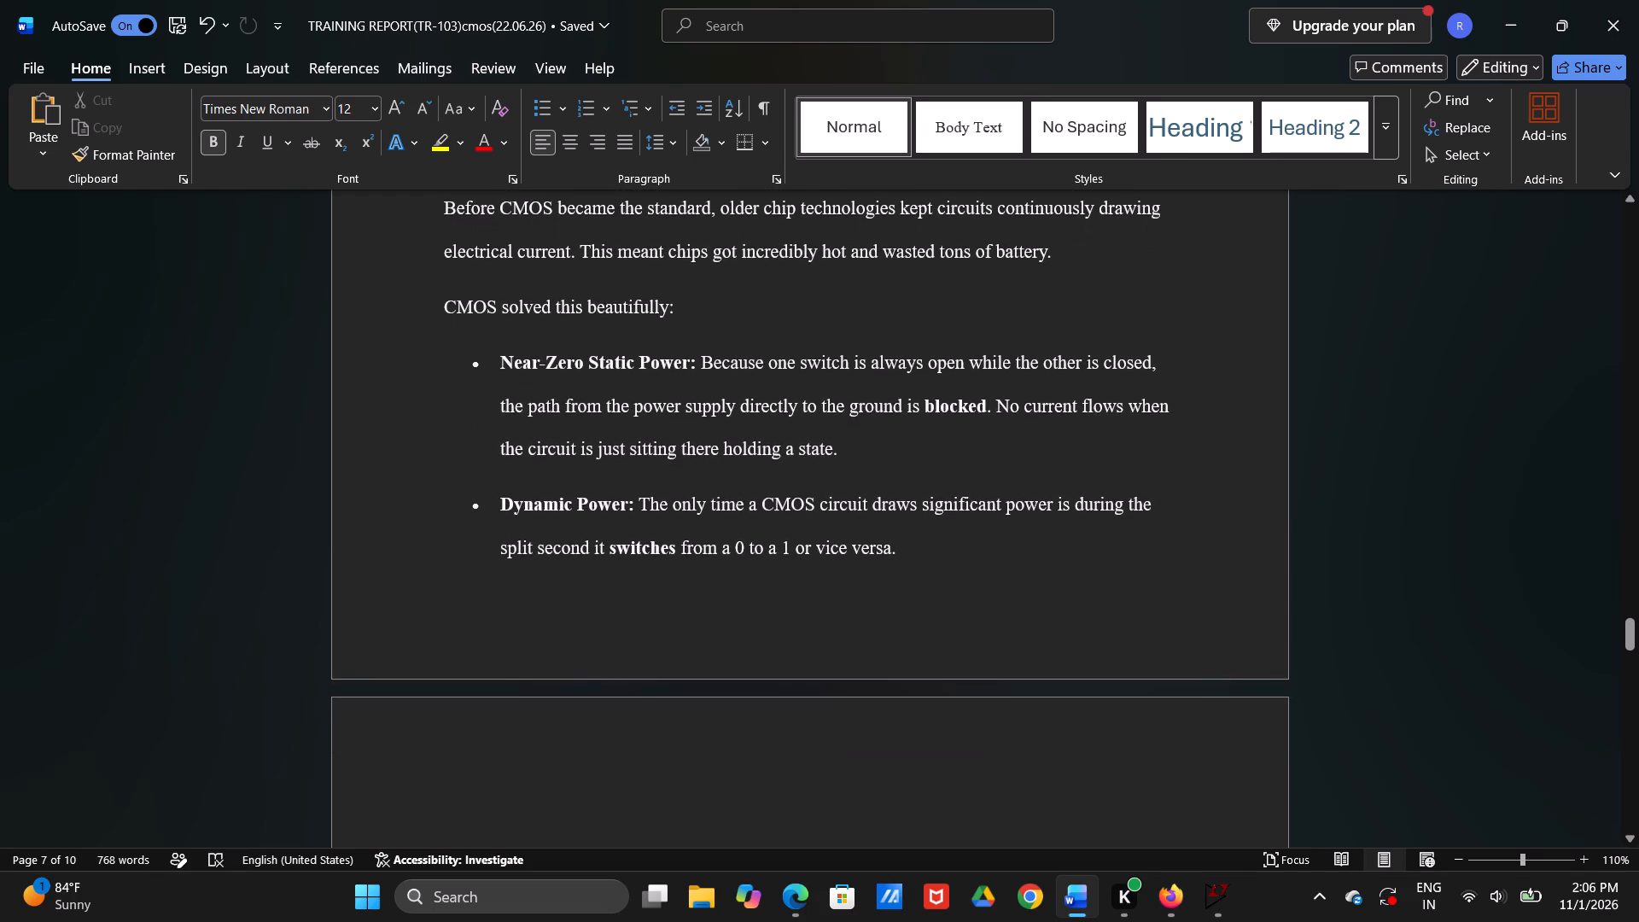
{"action": "scroll", "coordinate": [409, 572], "scroll_direction": "down", "scroll_amount": 1}
{"action": "scroll", "coordinate": [409, 572], "scroll_direction": "up", "scroll_amount": 3}
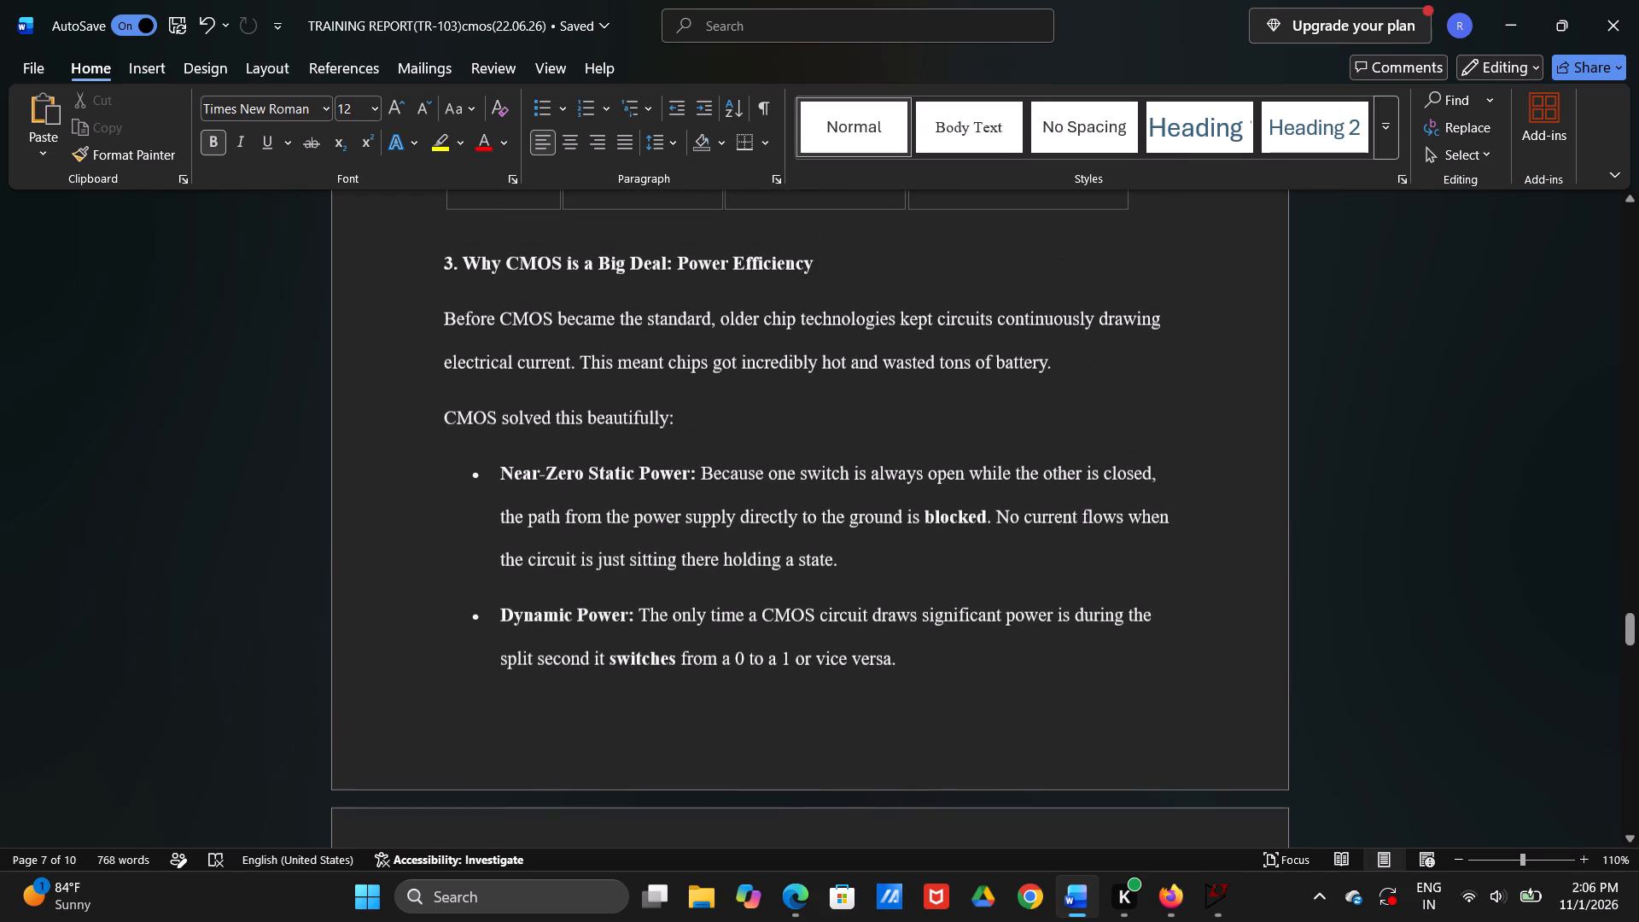
{"action": "scroll", "coordinate": [409, 572], "scroll_direction": "down", "scroll_amount": 3}
{"action": "scroll", "coordinate": [409, 572], "scroll_direction": "up", "scroll_amount": 1}
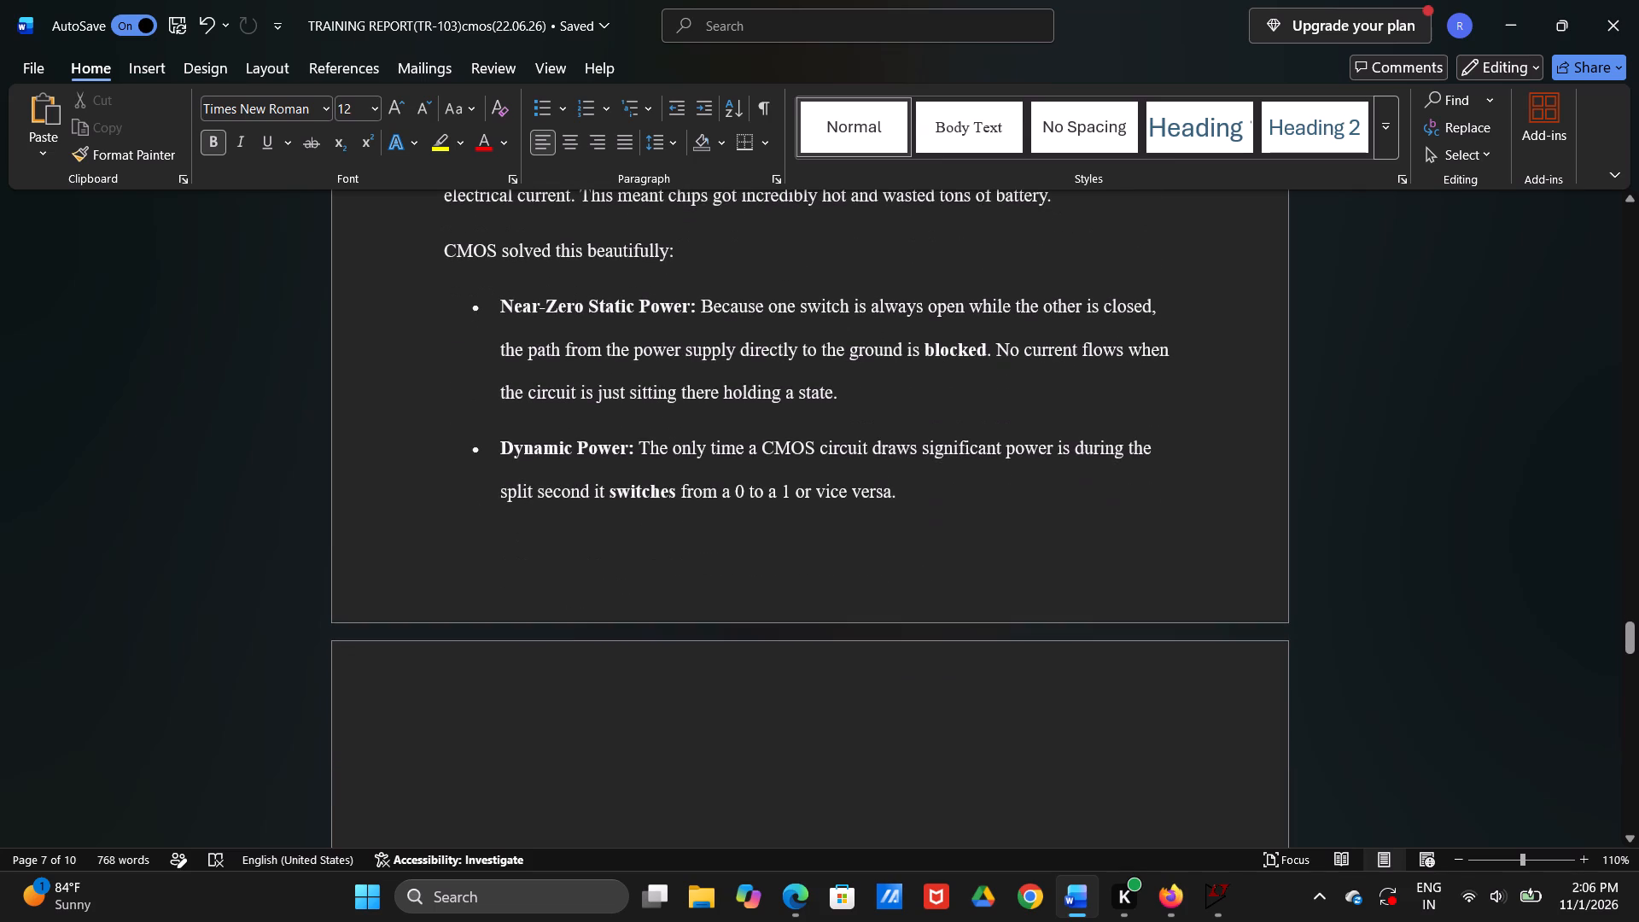
{"action": "scroll", "coordinate": [409, 572], "scroll_direction": "up", "scroll_amount": 1}
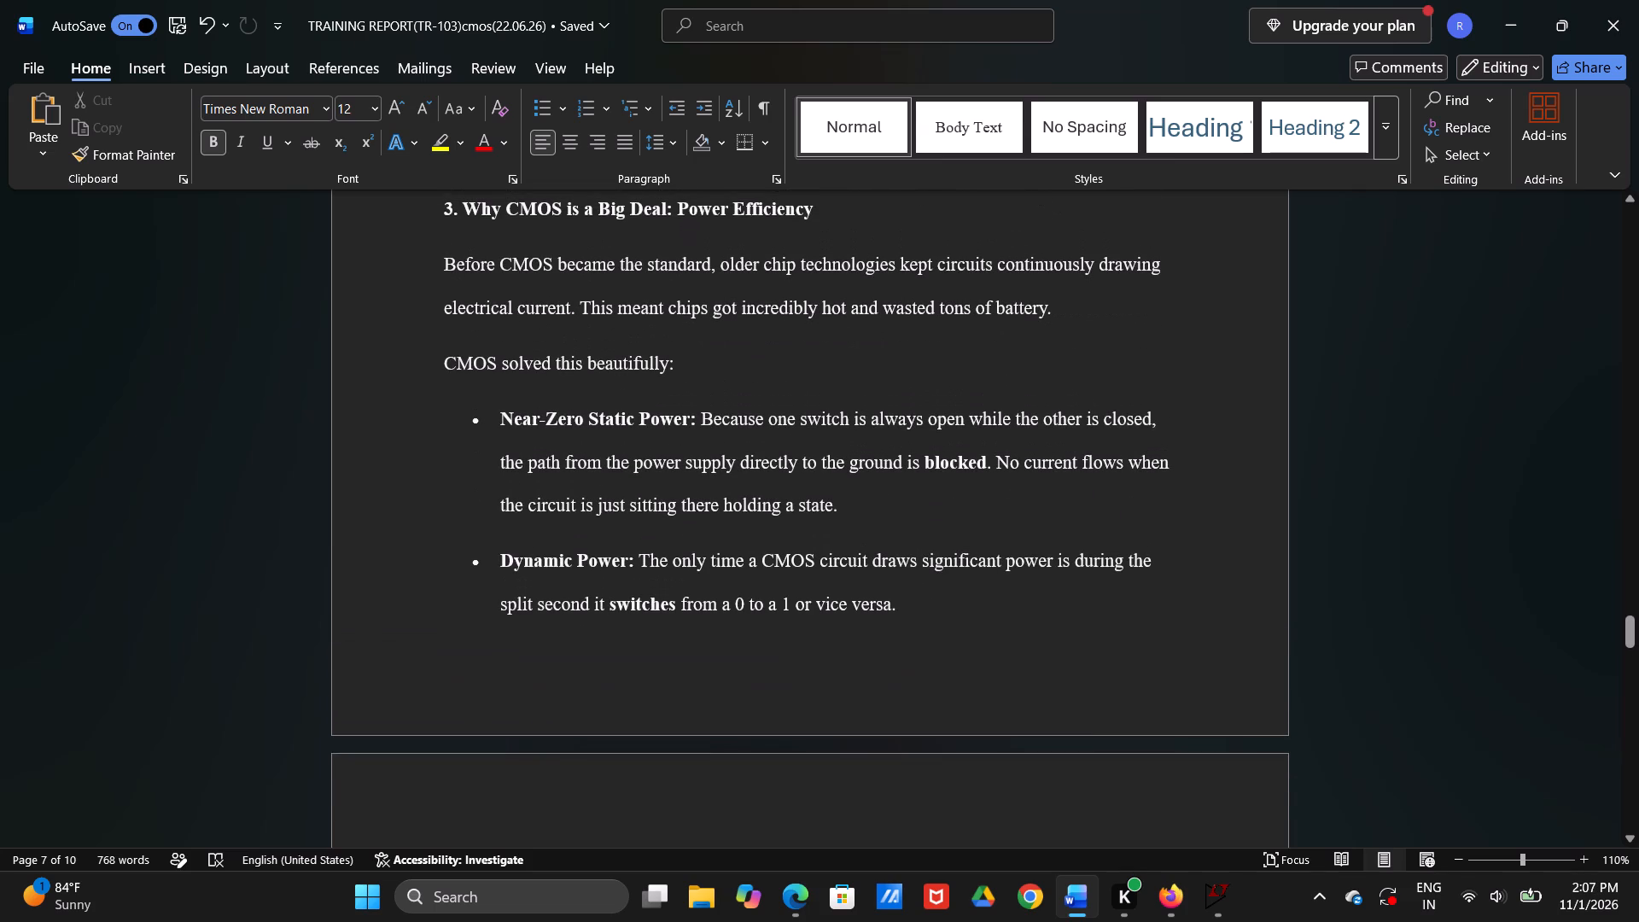
{"action": "scroll", "coordinate": [409, 572], "scroll_direction": "up", "scroll_amount": 1}
{"action": "scroll", "coordinate": [409, 572], "scroll_direction": "down", "scroll_amount": 6}
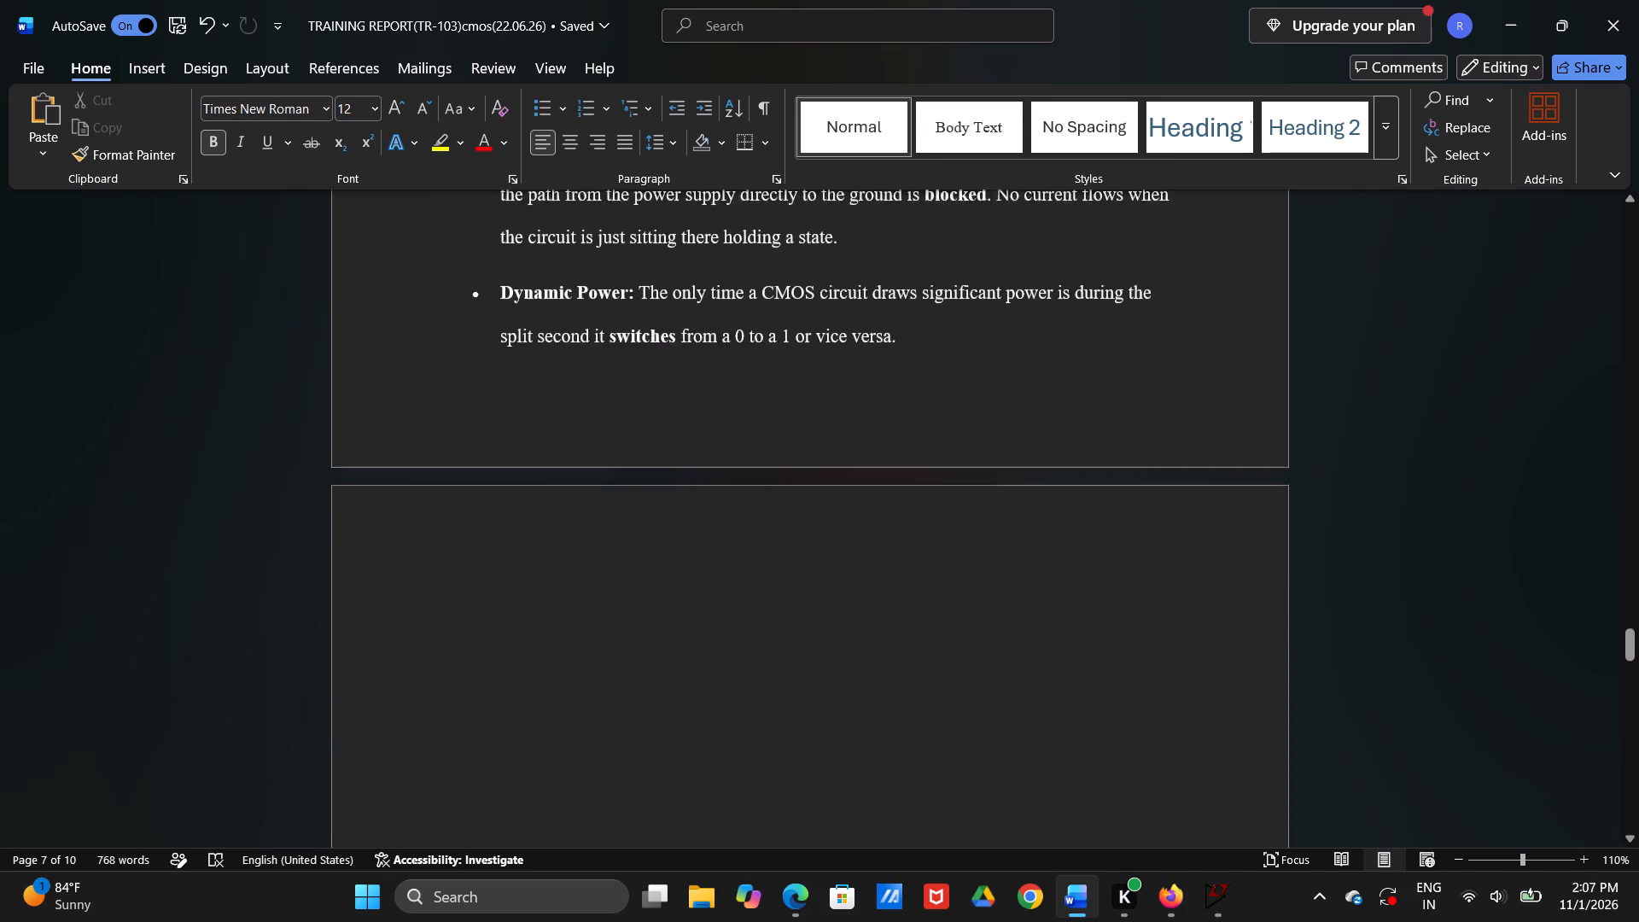
Remove the blank lines above the "DIAGRAM" label, leaving it as a separate bulleted line directly above the CMOS structure figure.
{"action": "scroll", "coordinate": [409, 572], "scroll_direction": "down", "scroll_amount": 1}
{"action": "scroll", "coordinate": [409, 572], "scroll_direction": "up", "scroll_amount": 1}
{"action": "scroll", "coordinate": [409, 572], "scroll_direction": "down", "scroll_amount": 1}
{"action": "scroll", "coordinate": [409, 572], "scroll_direction": "up", "scroll_amount": 1}
{"action": "scroll", "coordinate": [409, 572], "scroll_direction": "down", "scroll_amount": 1}
{"action": "scroll", "coordinate": [409, 572], "scroll_direction": "up", "scroll_amount": 1}
{"action": "scroll", "coordinate": [409, 572], "scroll_direction": "down", "scroll_amount": 3}
{"action": "scroll", "coordinate": [409, 572], "scroll_direction": "up", "scroll_amount": 1}
{"action": "scroll", "coordinate": [409, 572], "scroll_direction": "down", "scroll_amount": 1}
{"action": "scroll", "coordinate": [409, 572], "scroll_direction": "up", "scroll_amount": 1}
{"action": "scroll", "coordinate": [409, 572], "scroll_direction": "down", "scroll_amount": 1}
{"action": "left_click", "coordinate": [431, 709]}
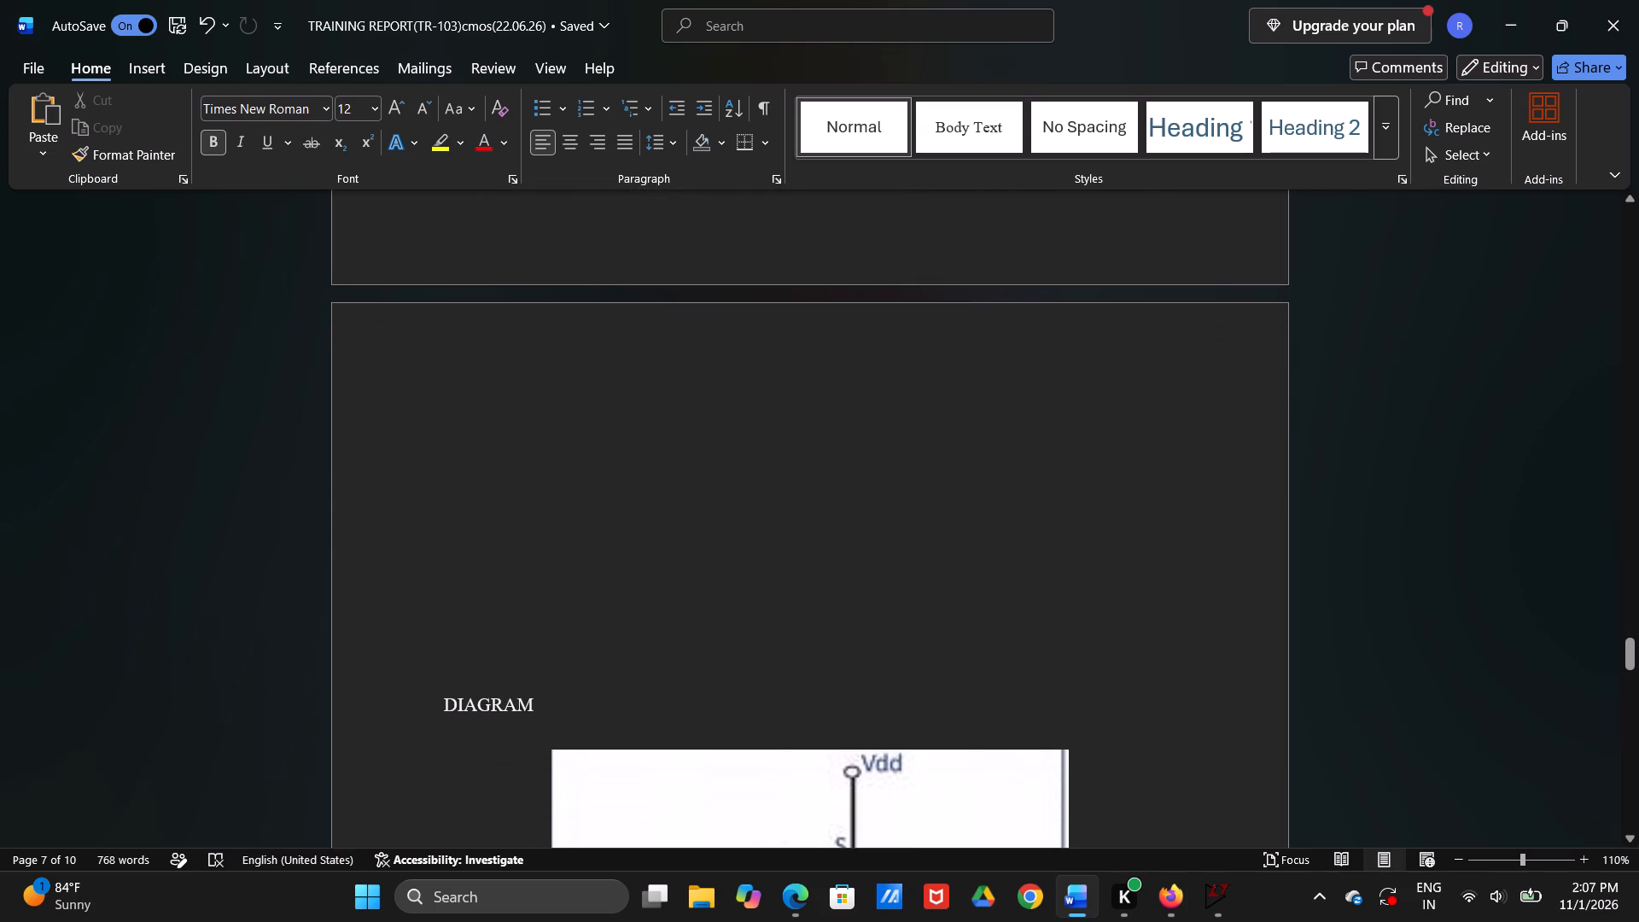
{"action": "key", "text": "BackSpace"}
{"action": "key", "text": "BackSpace"}
{"action": "key", "text": "BackSpace"}
{"action": "key", "text": "BackSpace"}
{"action": "key", "text": "BackSpace"}
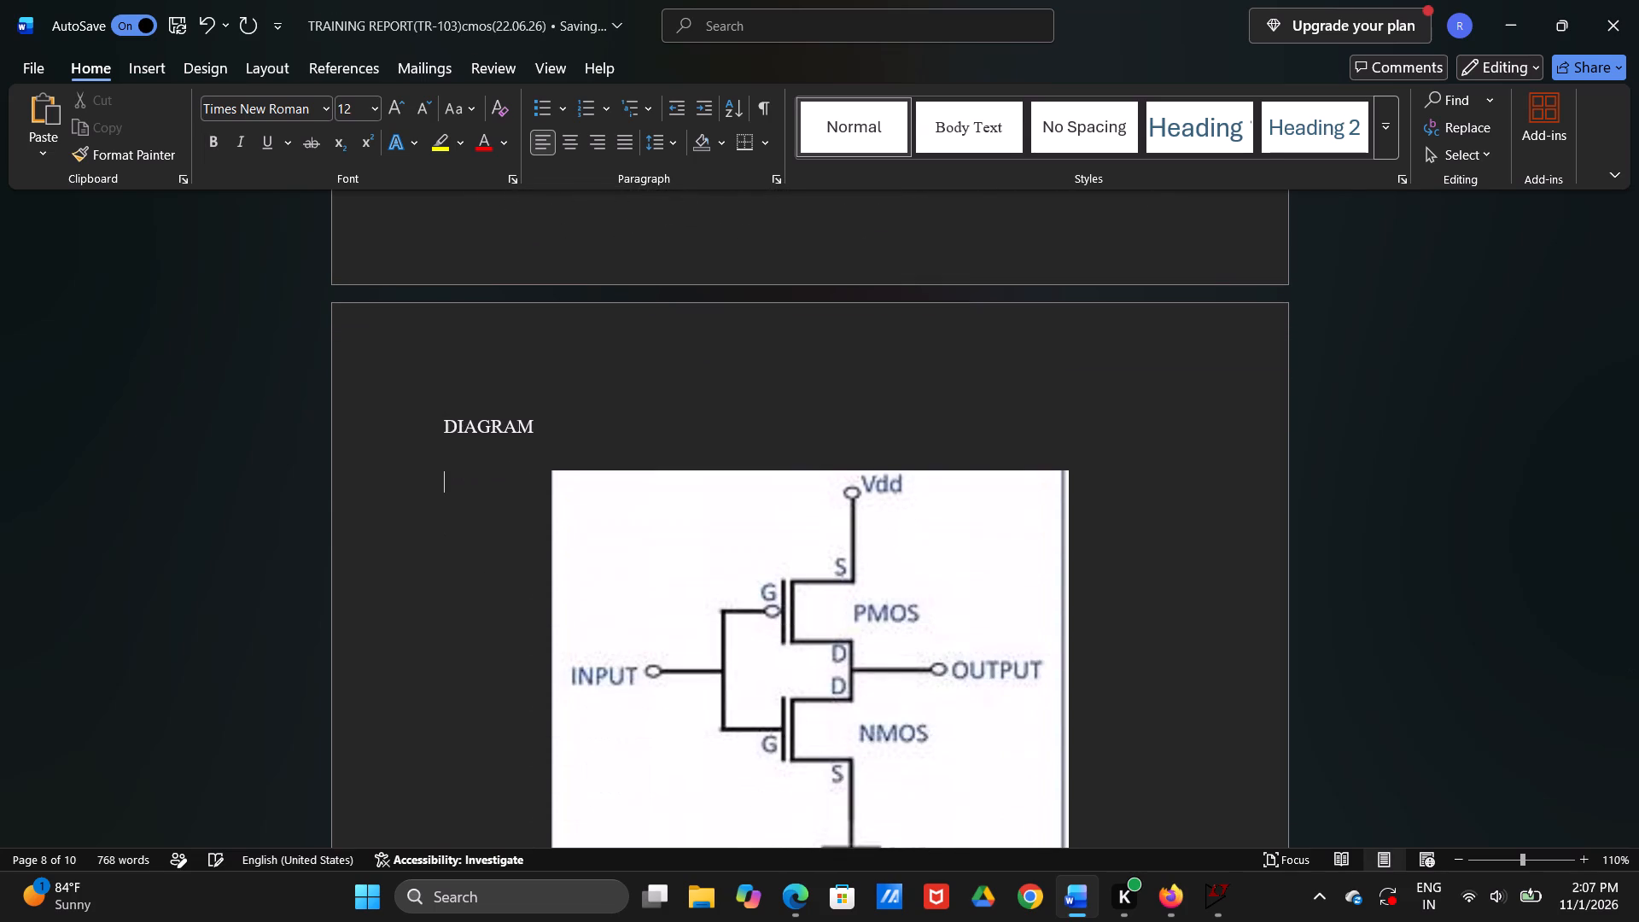
{"action": "key", "text": "BackSpace"}
{"action": "key", "text": "Return"}
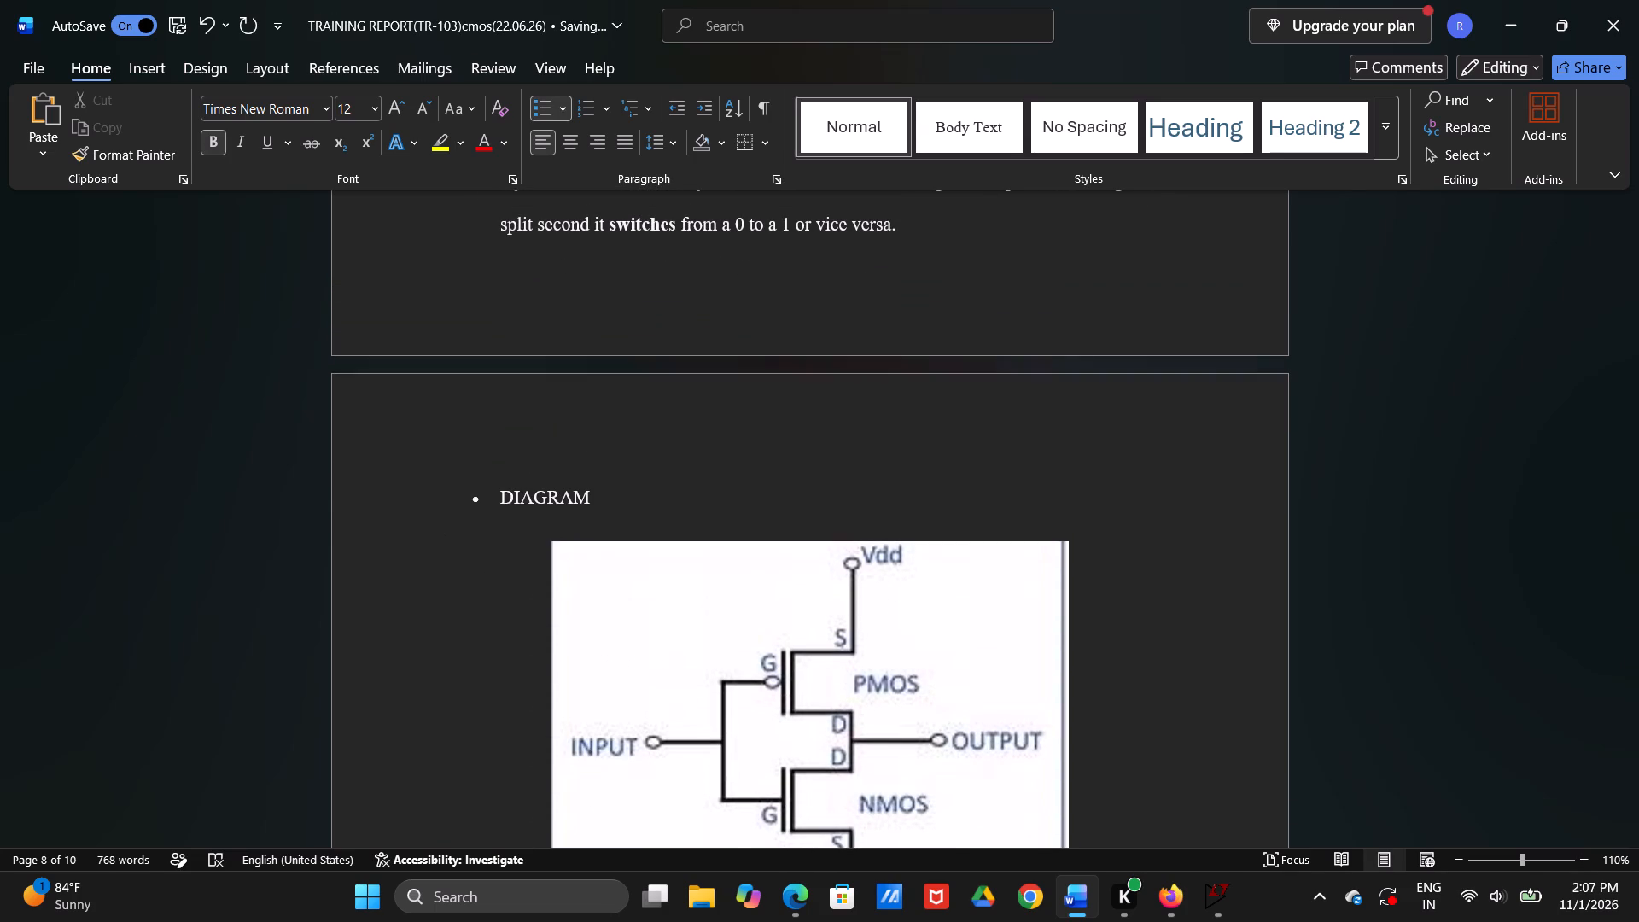
{"action": "key", "text": "ctrl+z"}
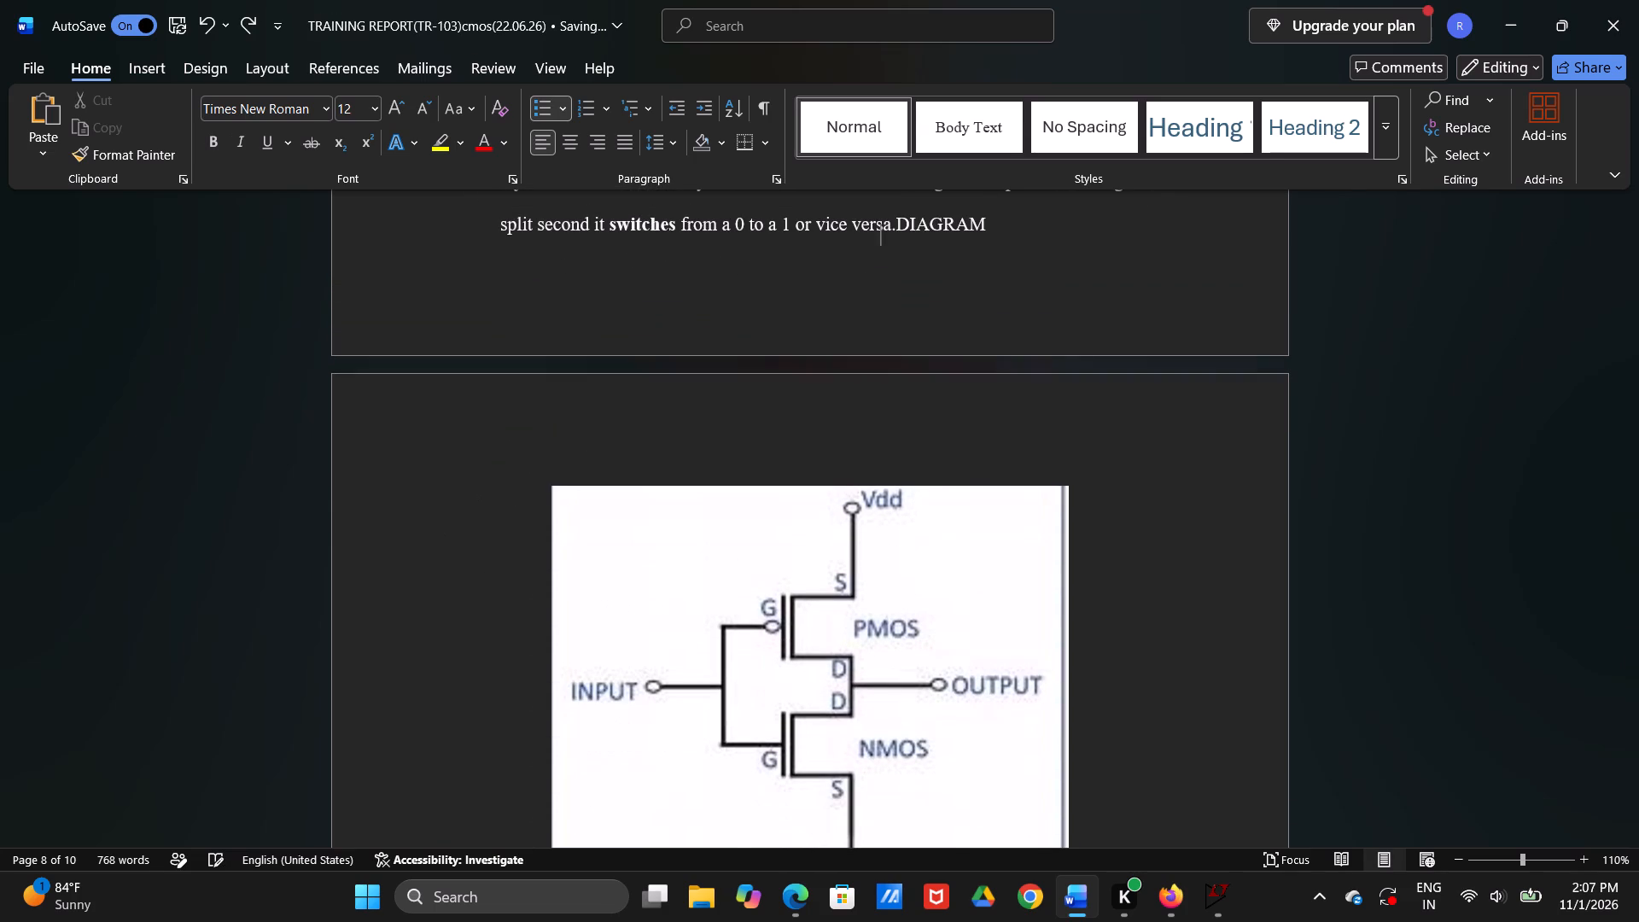
{"action": "key", "text": "ctrl+y"}
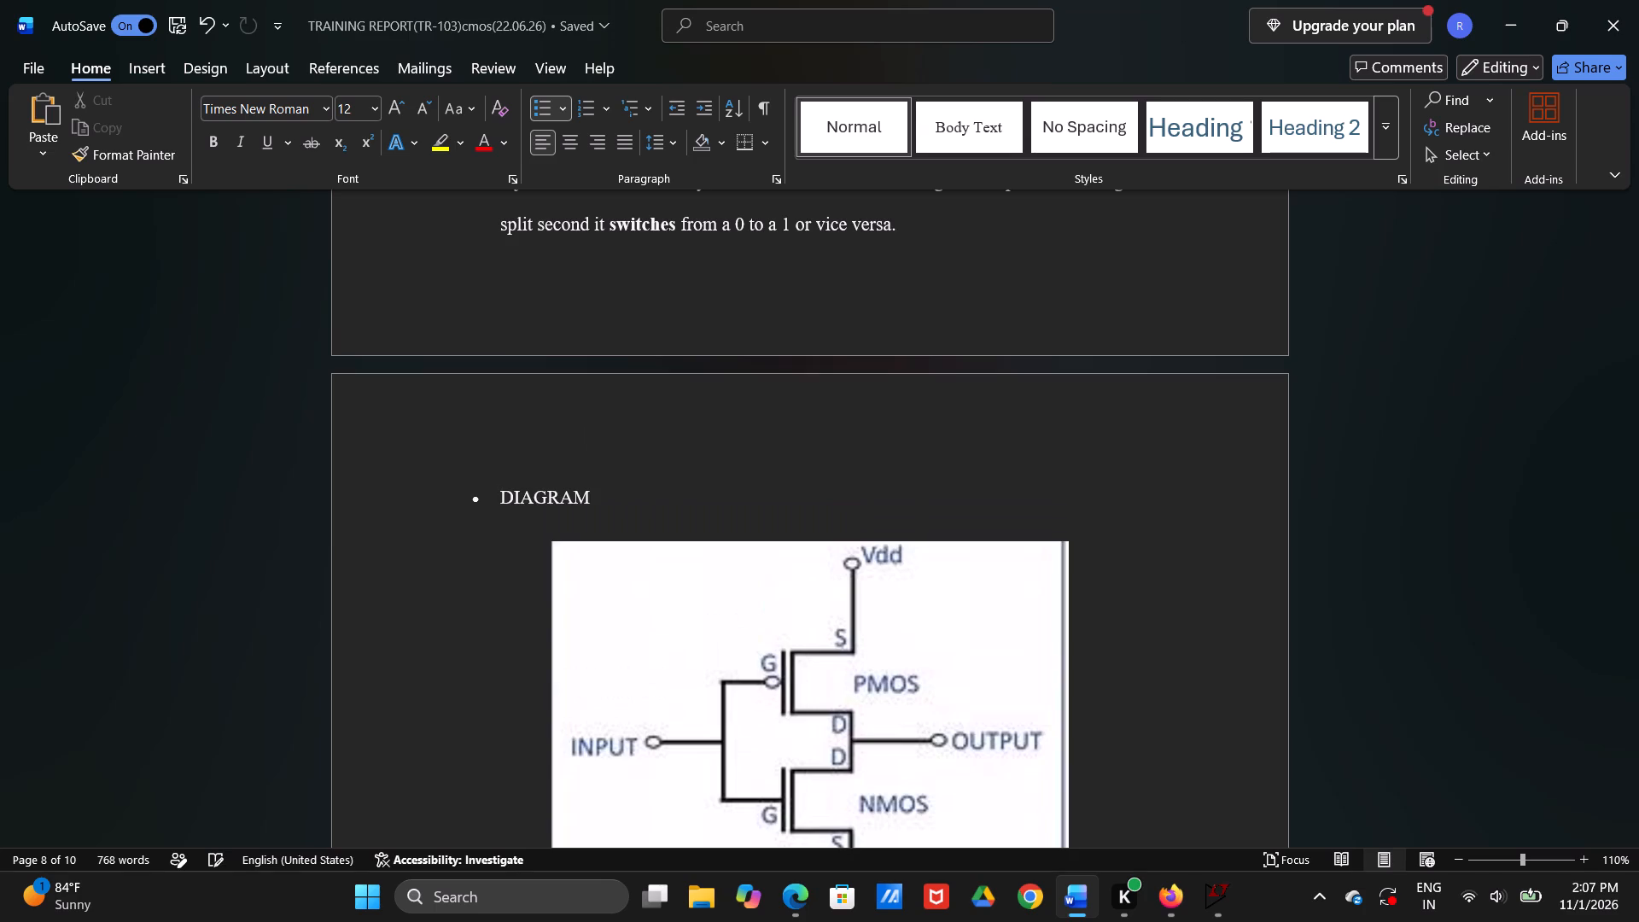
{"action": "key", "text": "ctrl+y"}
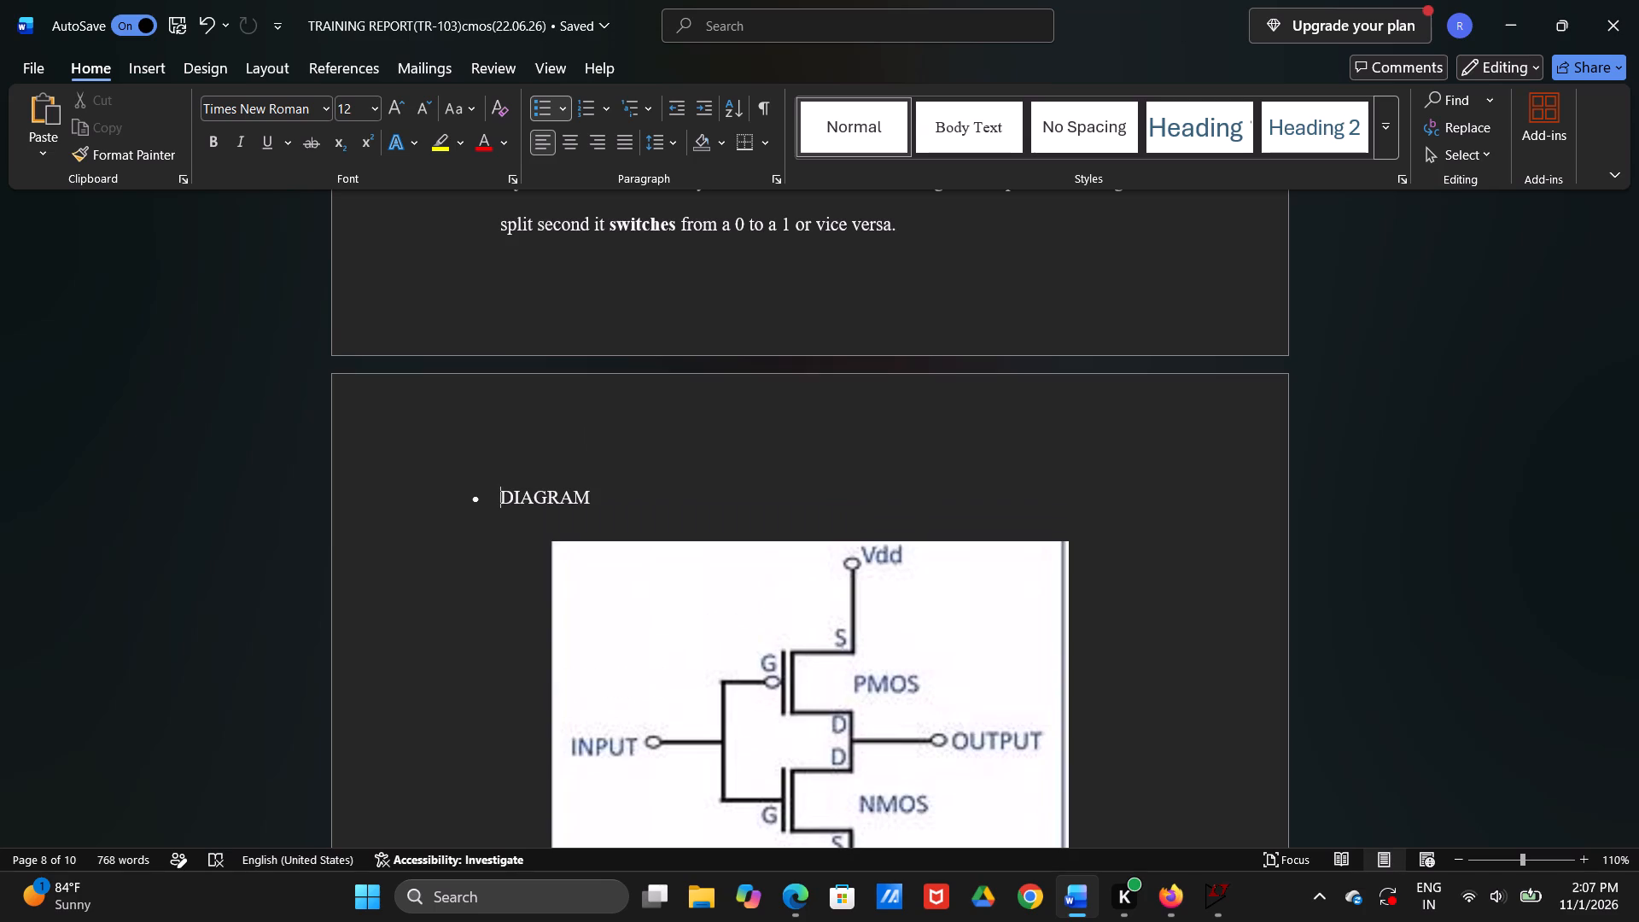
Centre the four legend lines below the CMOS structure figure, from "G→GATE" to "VDD→DRAIN VOLTAGE".
{"action": "scroll", "coordinate": [375, 768], "scroll_direction": "down", "scroll_amount": 7}
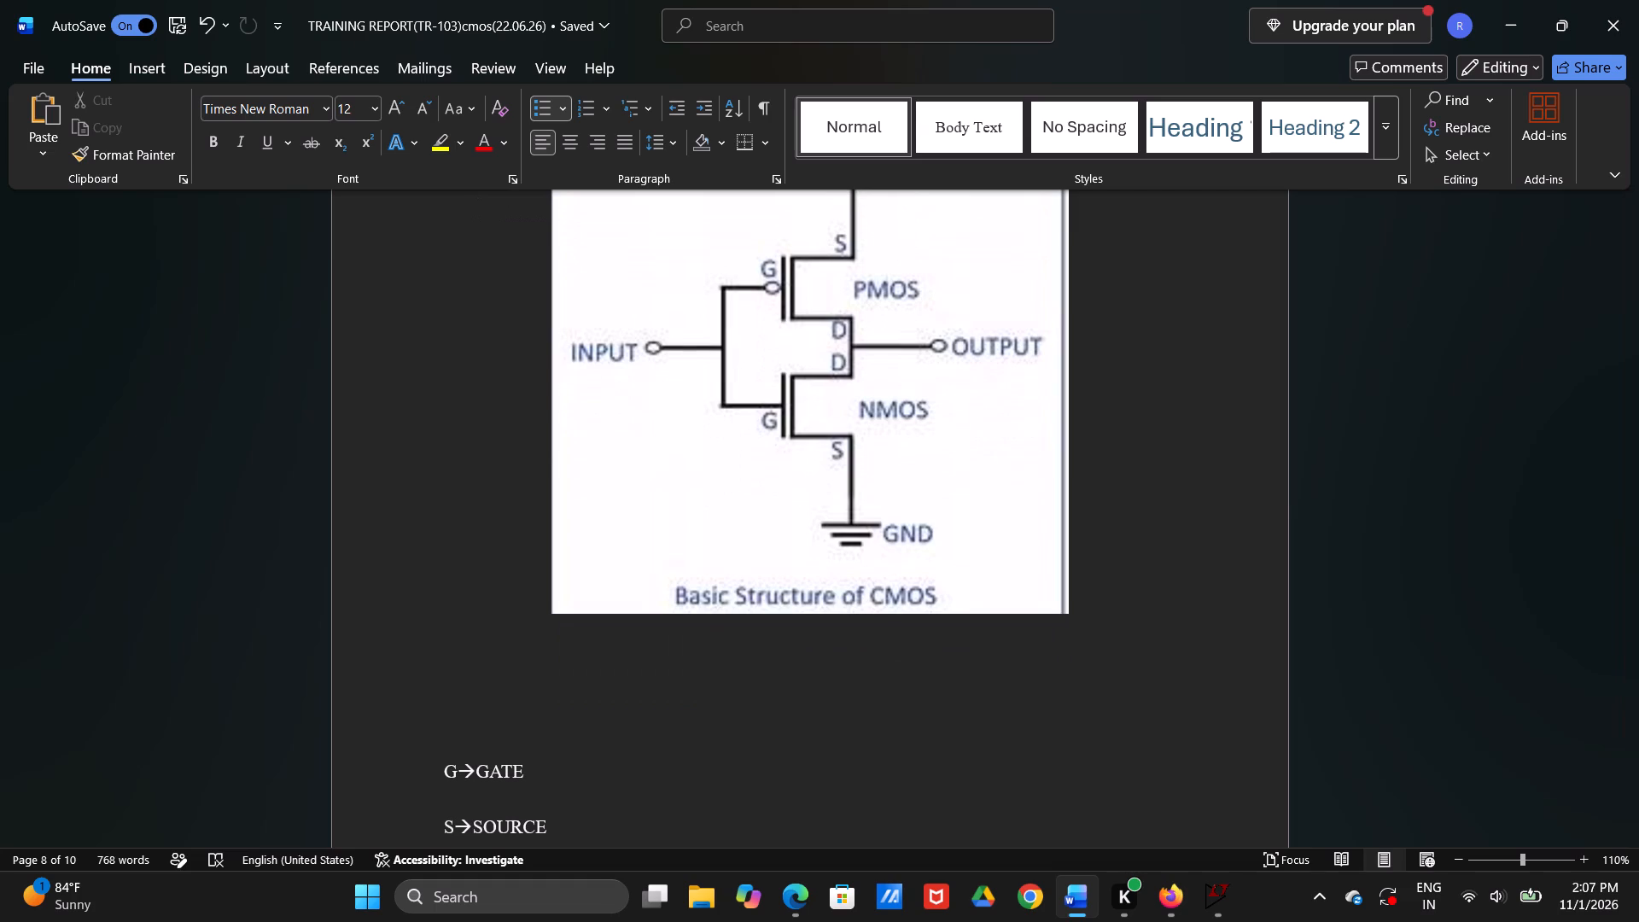
{"action": "scroll", "coordinate": [373, 773], "scroll_direction": "down", "scroll_amount": 5}
{"action": "scroll", "coordinate": [373, 773], "scroll_direction": "up", "scroll_amount": 1}
{"action": "scroll", "coordinate": [446, 652], "scroll_direction": "down", "scroll_amount": 1}
{"action": "scroll", "coordinate": [446, 652], "scroll_direction": "up", "scroll_amount": 1}
{"action": "scroll", "coordinate": [446, 652], "scroll_direction": "down", "scroll_amount": 1}
{"action": "scroll", "coordinate": [446, 652], "scroll_direction": "up", "scroll_amount": 2}
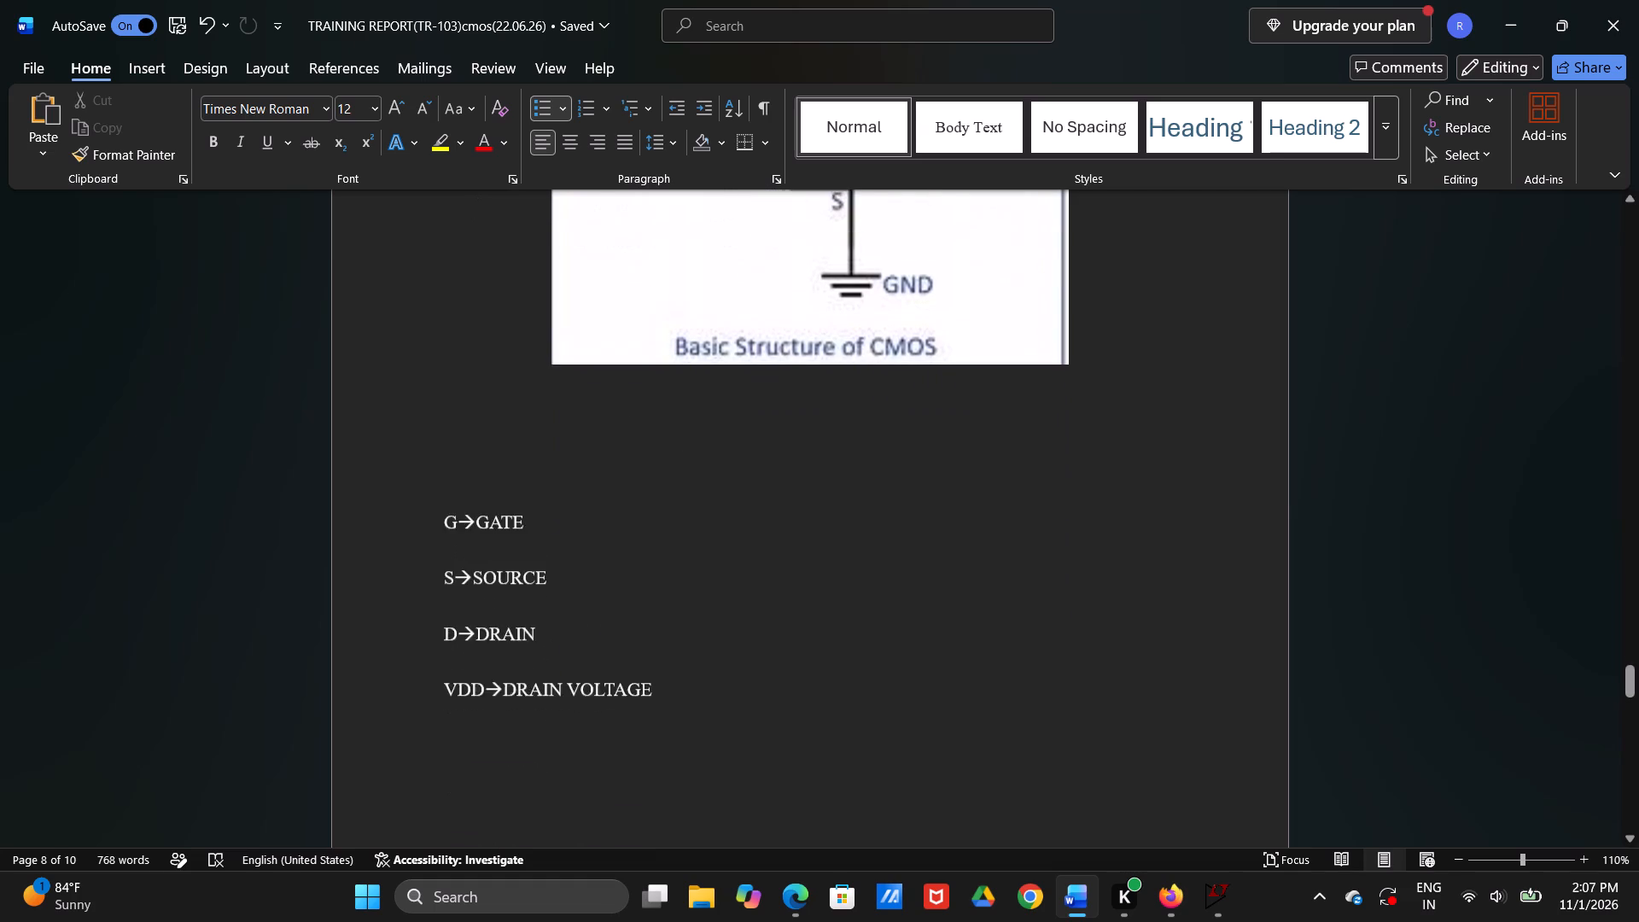
{"action": "scroll", "coordinate": [446, 652], "scroll_direction": "up", "scroll_amount": 3}
{"action": "scroll", "coordinate": [534, 714], "scroll_direction": "down", "scroll_amount": 4}
{"action": "scroll", "coordinate": [532, 712], "scroll_direction": "up", "scroll_amount": 1}
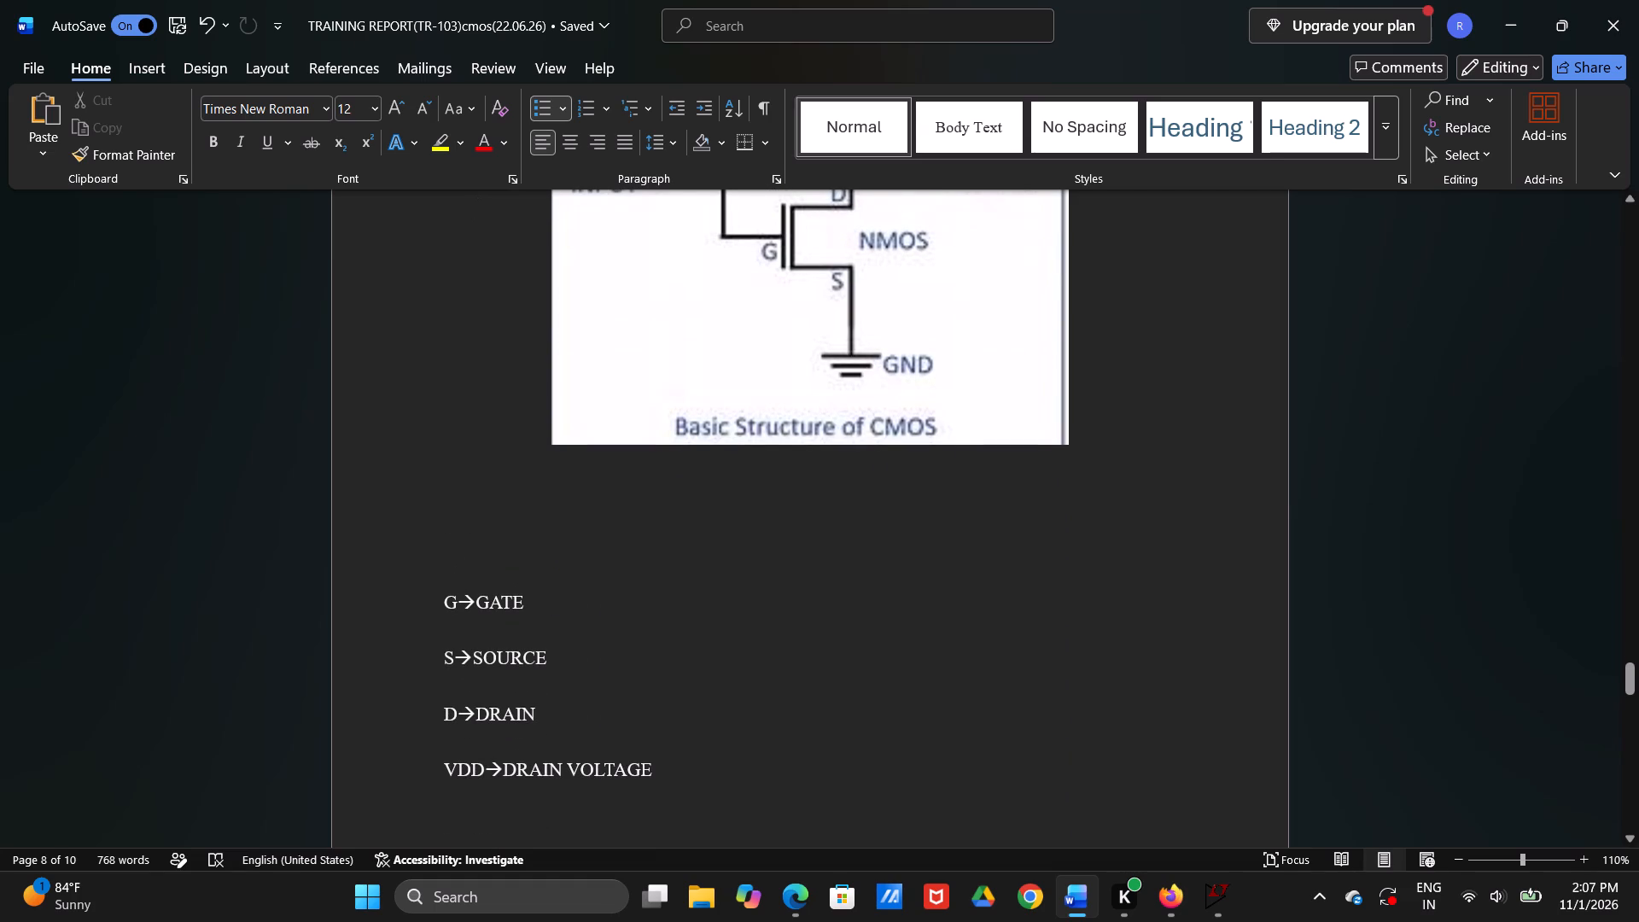
{"action": "left_click_drag", "start_coordinate": [440, 598], "coordinate": [532, 680]}
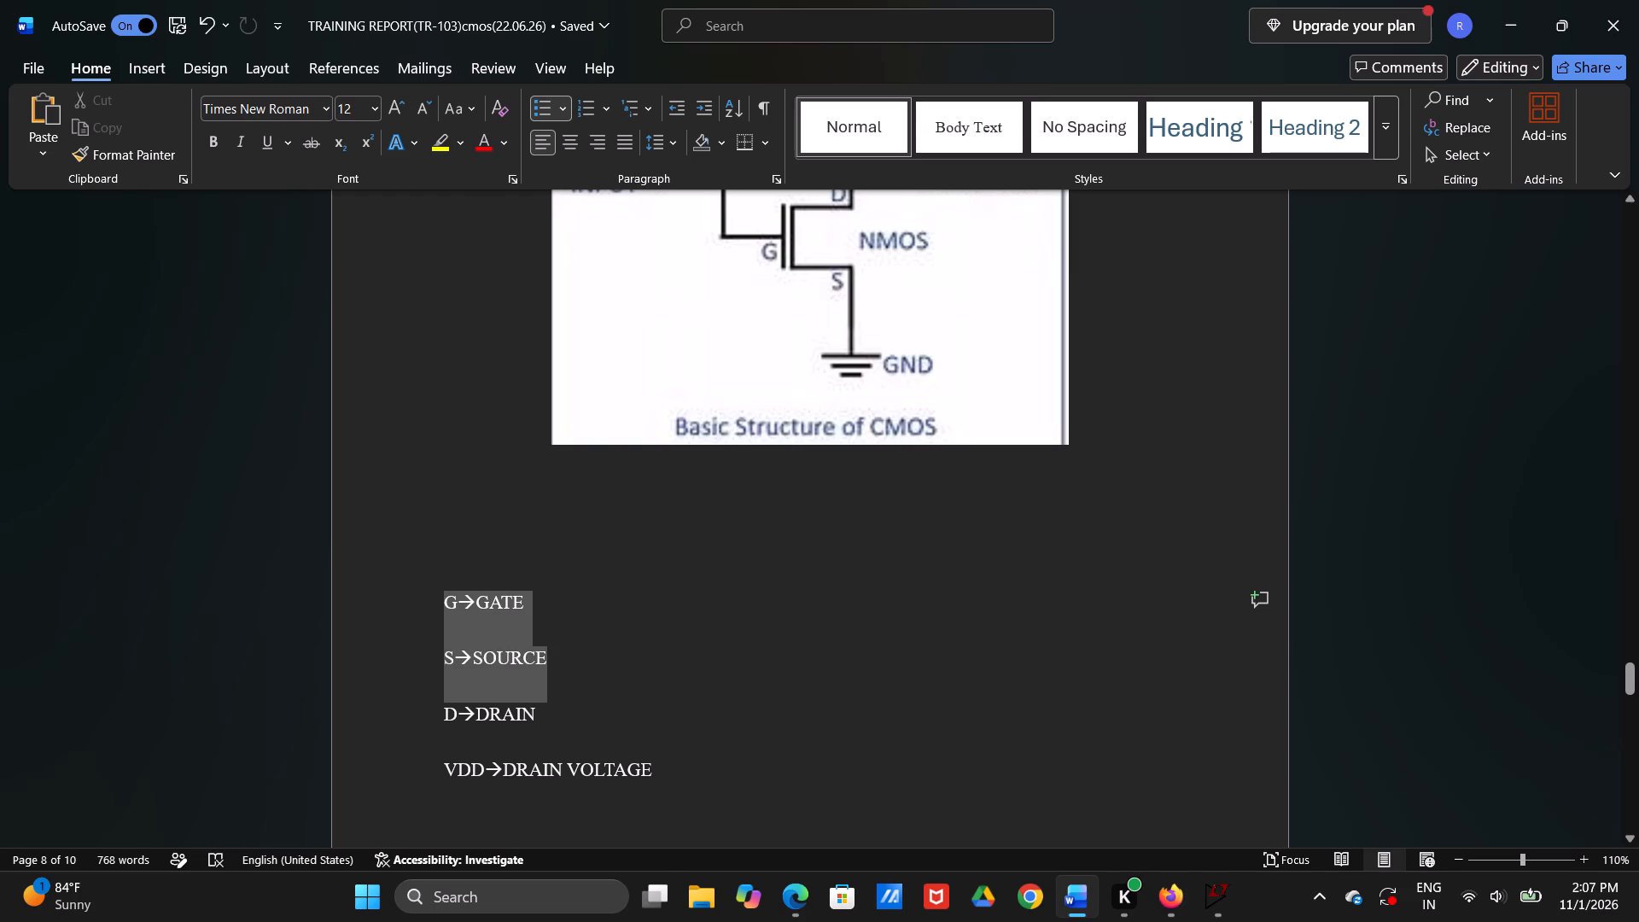
{"action": "left_click_drag", "start_coordinate": [532, 680], "coordinate": [648, 779]}
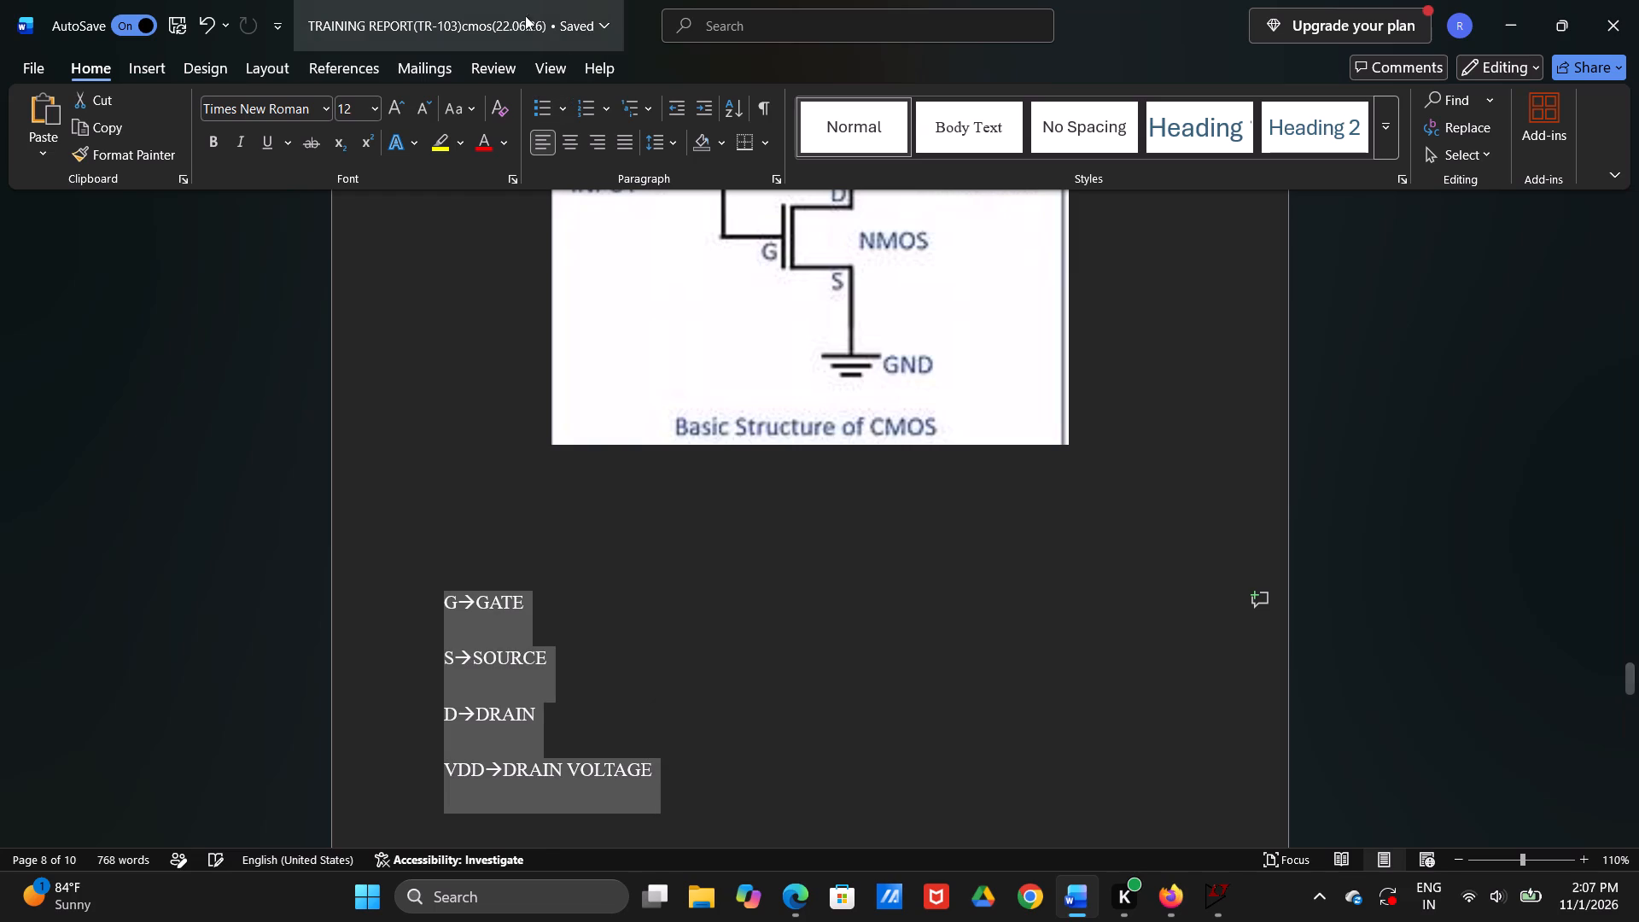
{"action": "left_click", "coordinate": [573, 135]}
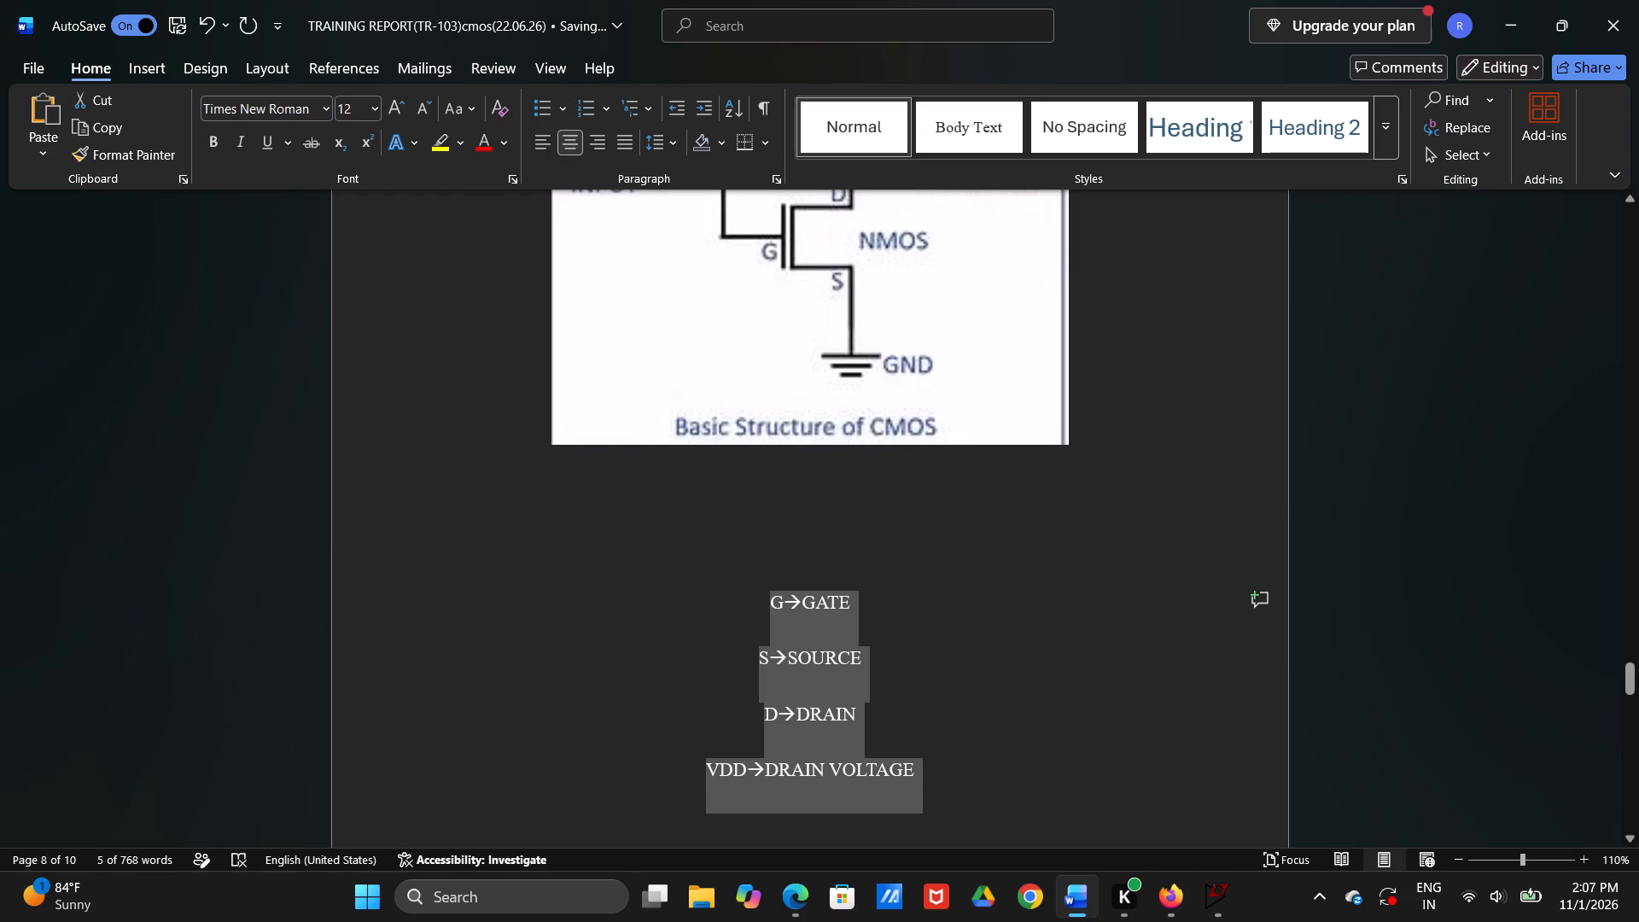
{"action": "left_click", "coordinate": [643, 454]}
Check the layout of the CMOS diagram page and the following NMOS/PMOS cross-section and transistor operating regions figures.
{"action": "scroll", "coordinate": [592, 464], "scroll_direction": "down", "scroll_amount": 1}
{"action": "scroll", "coordinate": [587, 462], "scroll_direction": "up", "scroll_amount": 1}
{"action": "scroll", "coordinate": [587, 462], "scroll_direction": "down", "scroll_amount": 1}
{"action": "scroll", "coordinate": [586, 462], "scroll_direction": "up", "scroll_amount": 1}
{"action": "scroll", "coordinate": [586, 460], "scroll_direction": "down", "scroll_amount": 1}
{"action": "scroll", "coordinate": [561, 423], "scroll_direction": "up", "scroll_amount": 1}
{"action": "scroll", "coordinate": [561, 423], "scroll_direction": "down", "scroll_amount": 1}
{"action": "scroll", "coordinate": [561, 423], "scroll_direction": "up", "scroll_amount": 1}
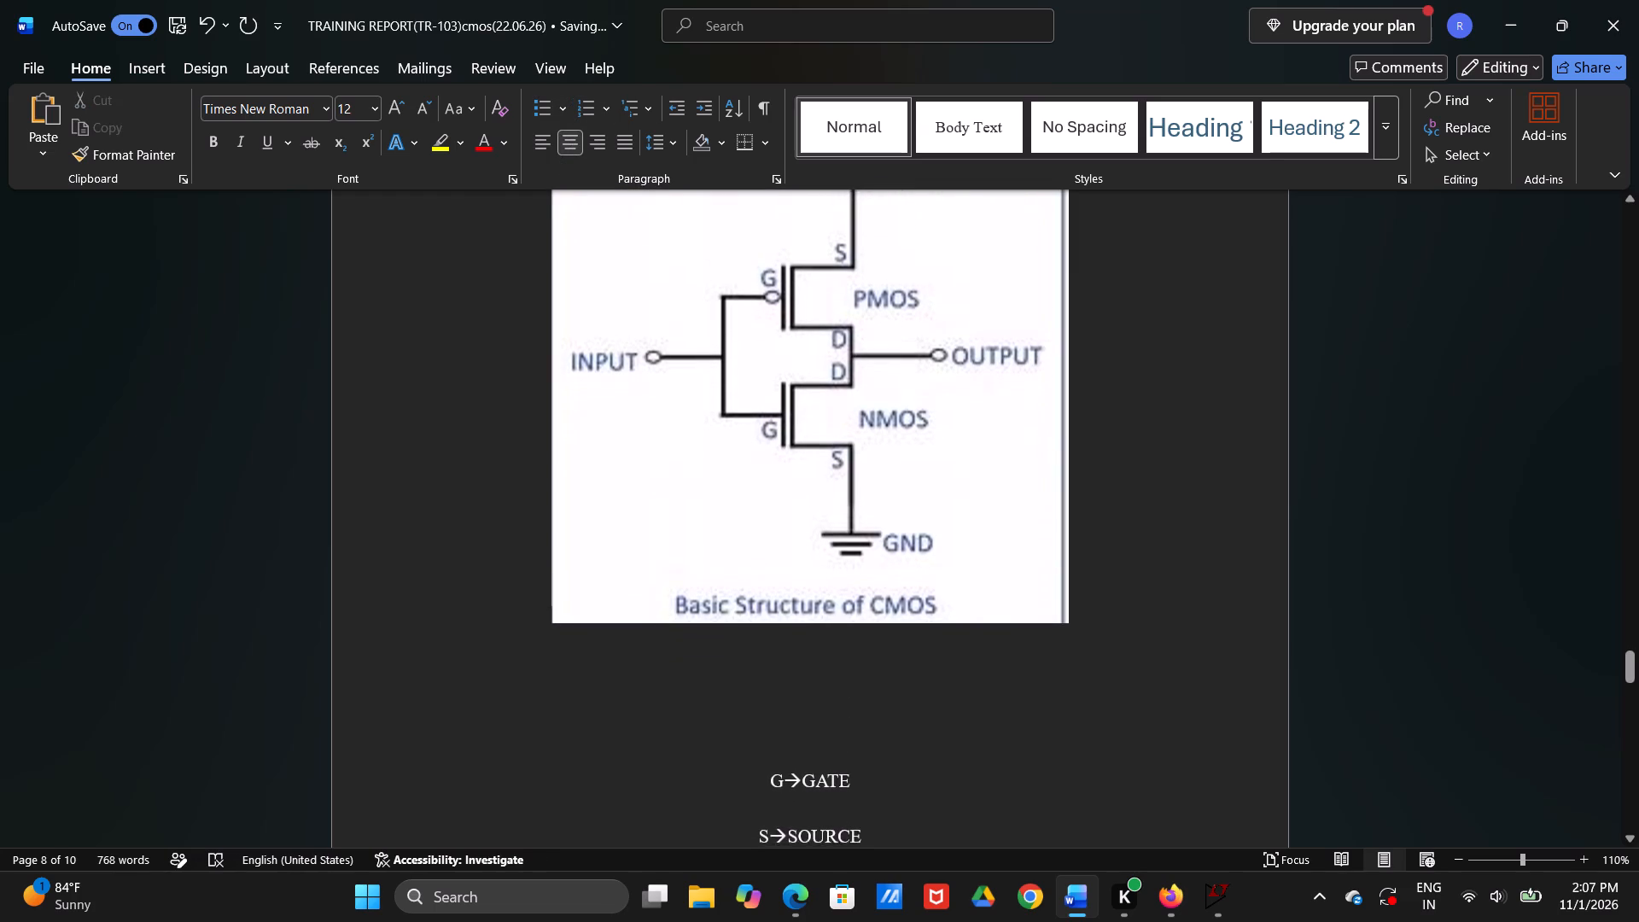
{"action": "scroll", "coordinate": [562, 423], "scroll_direction": "down", "scroll_amount": 1}
{"action": "scroll", "coordinate": [562, 423], "scroll_direction": "up", "scroll_amount": 1}
{"action": "scroll", "coordinate": [562, 423], "scroll_direction": "down", "scroll_amount": 1}
{"action": "scroll", "coordinate": [562, 423], "scroll_direction": "up", "scroll_amount": 1}
{"action": "scroll", "coordinate": [562, 423], "scroll_direction": "down", "scroll_amount": 1}
{"action": "scroll", "coordinate": [562, 423], "scroll_direction": "up", "scroll_amount": 1}
{"action": "scroll", "coordinate": [562, 423], "scroll_direction": "down", "scroll_amount": 1}
{"action": "scroll", "coordinate": [562, 423], "scroll_direction": "up", "scroll_amount": 7}
{"action": "scroll", "coordinate": [563, 423], "scroll_direction": "down", "scroll_amount": 1}
{"action": "scroll", "coordinate": [563, 423], "scroll_direction": "up", "scroll_amount": 3}
{"action": "scroll", "coordinate": [562, 423], "scroll_direction": "down", "scroll_amount": 1}
{"action": "scroll", "coordinate": [477, 363], "scroll_direction": "up", "scroll_amount": 1}
{"action": "scroll", "coordinate": [477, 364], "scroll_direction": "down", "scroll_amount": 1}
{"action": "scroll", "coordinate": [477, 365], "scroll_direction": "up", "scroll_amount": 1}
{"action": "scroll", "coordinate": [348, 367], "scroll_direction": "down", "scroll_amount": 3}
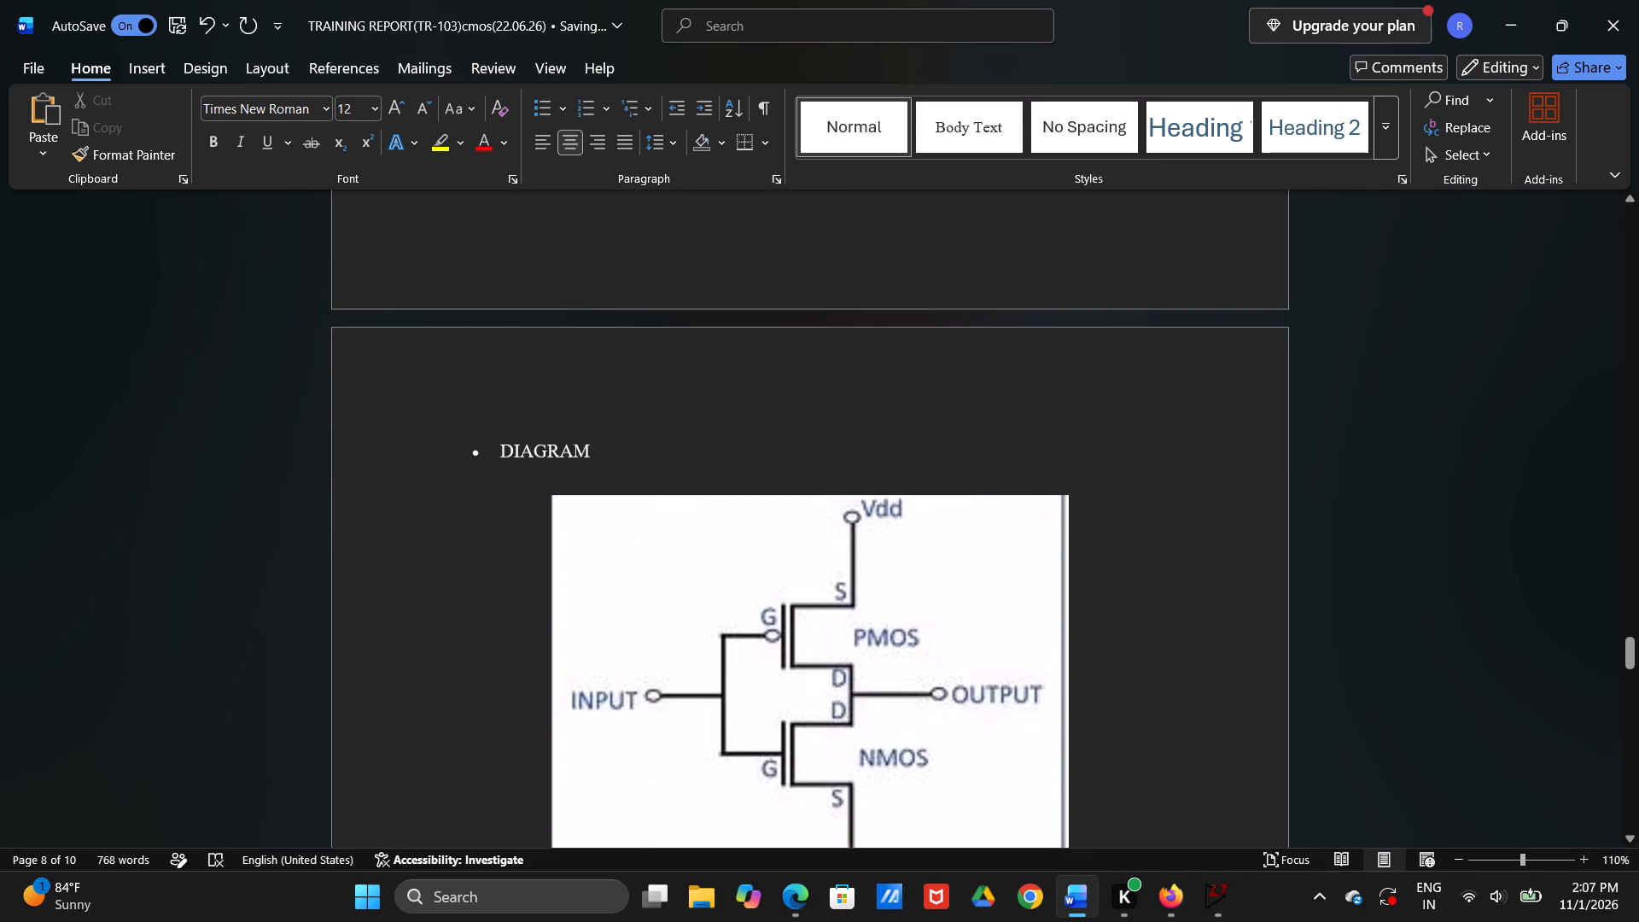
{"action": "scroll", "coordinate": [335, 373], "scroll_direction": "down", "scroll_amount": 3}
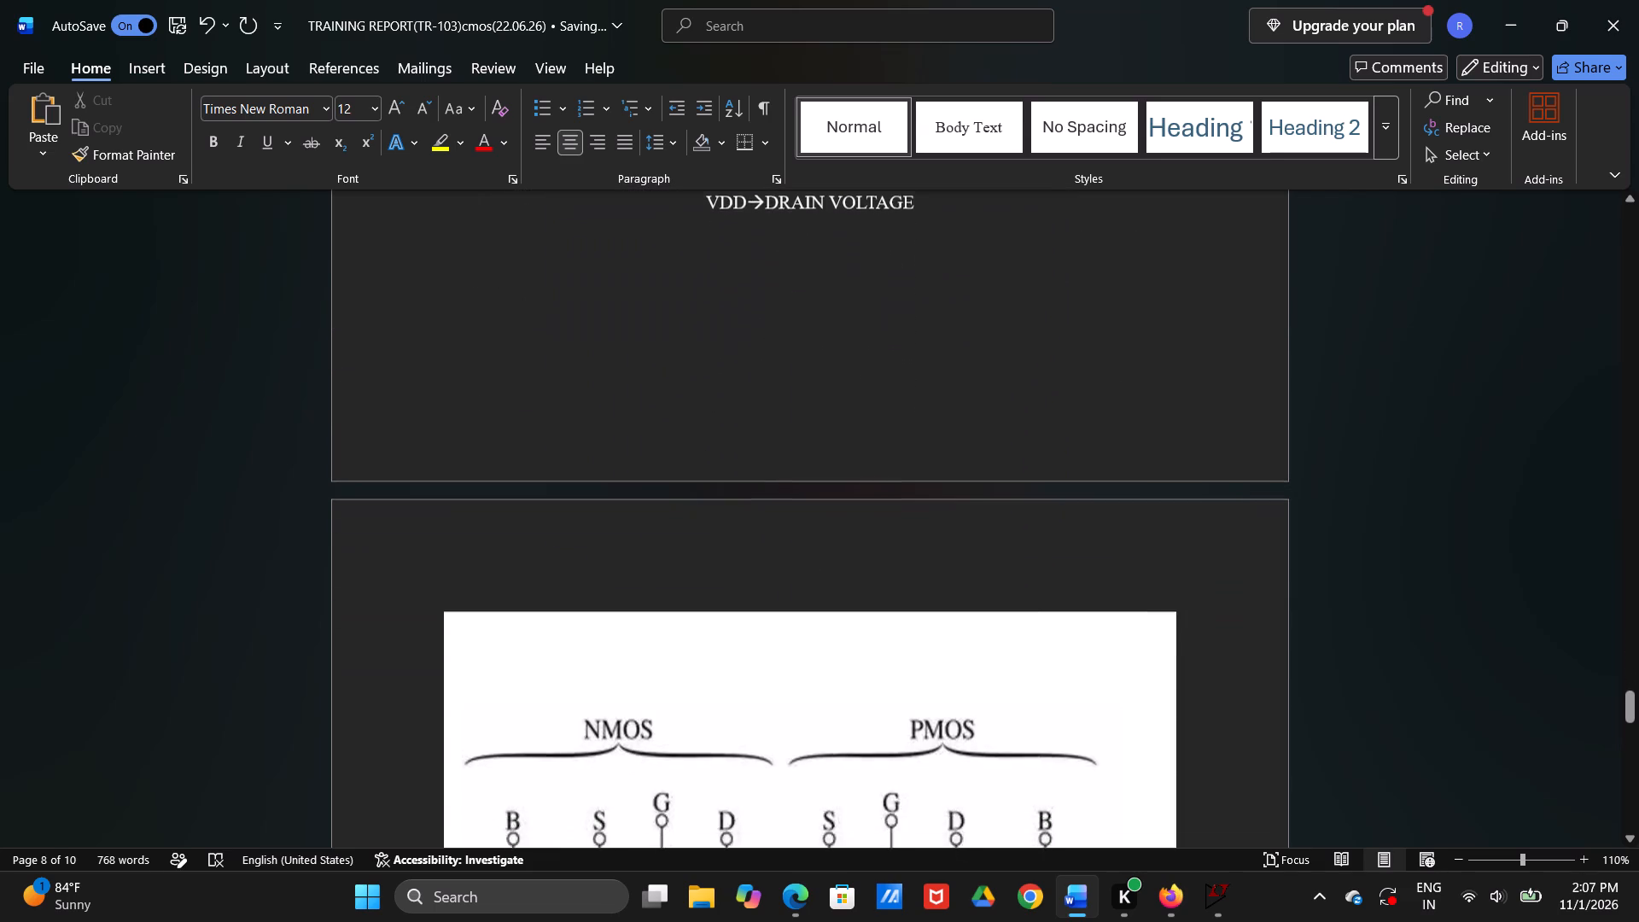
{"action": "scroll", "coordinate": [335, 373], "scroll_direction": "down", "scroll_amount": 3}
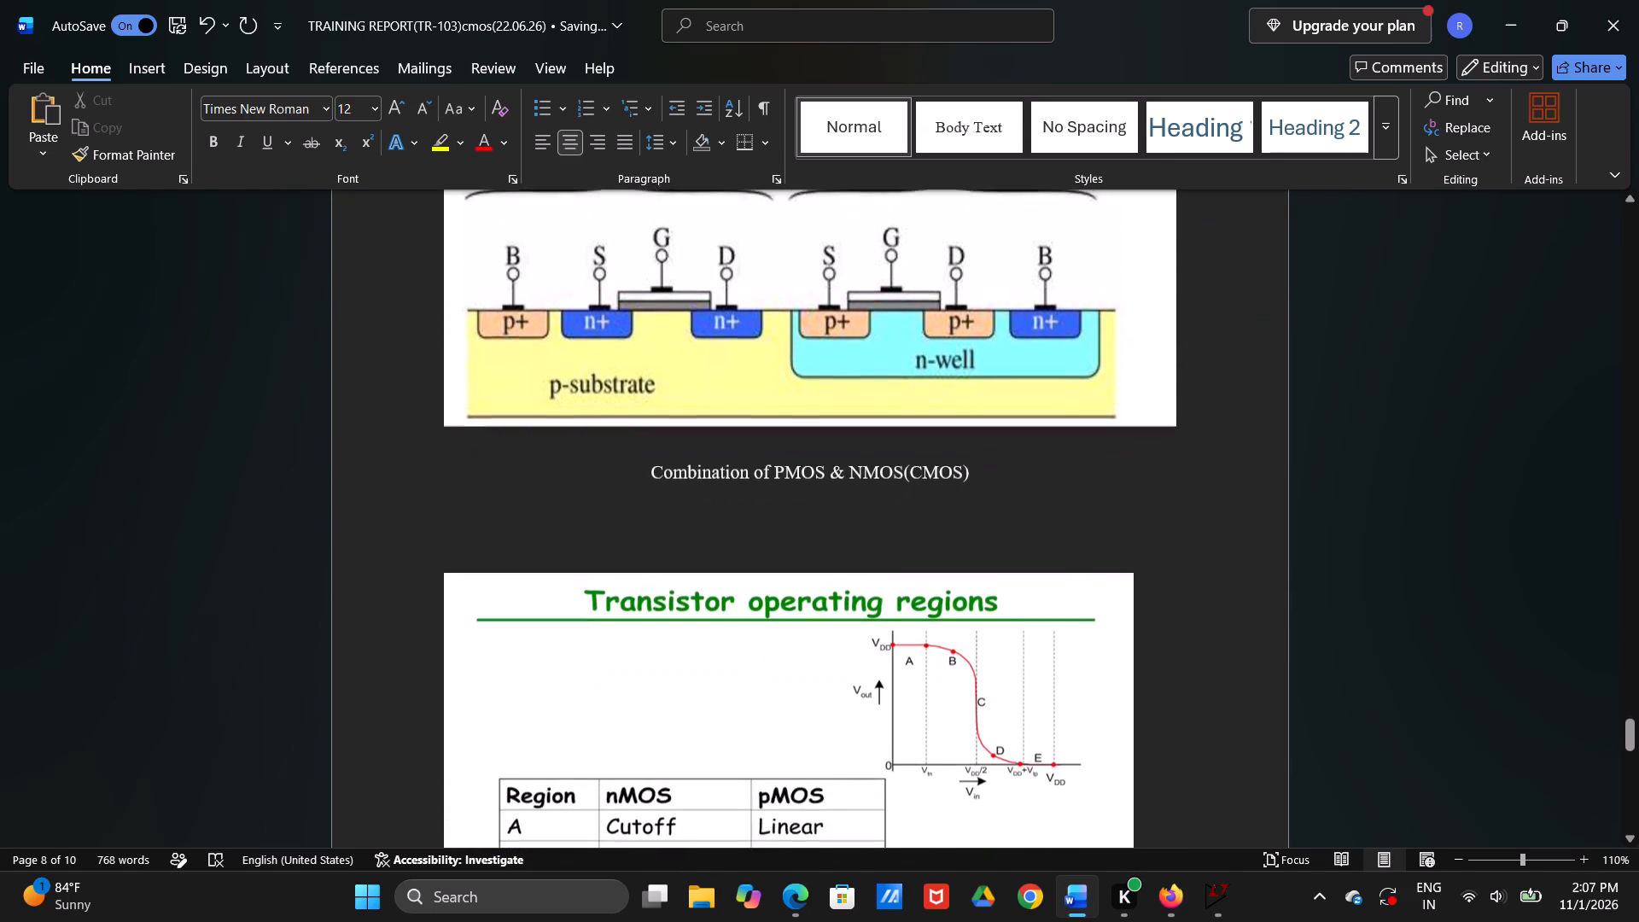
{"action": "scroll", "coordinate": [335, 373], "scroll_direction": "down", "scroll_amount": 2}
{"action": "scroll", "coordinate": [335, 373], "scroll_direction": "up", "scroll_amount": 1}
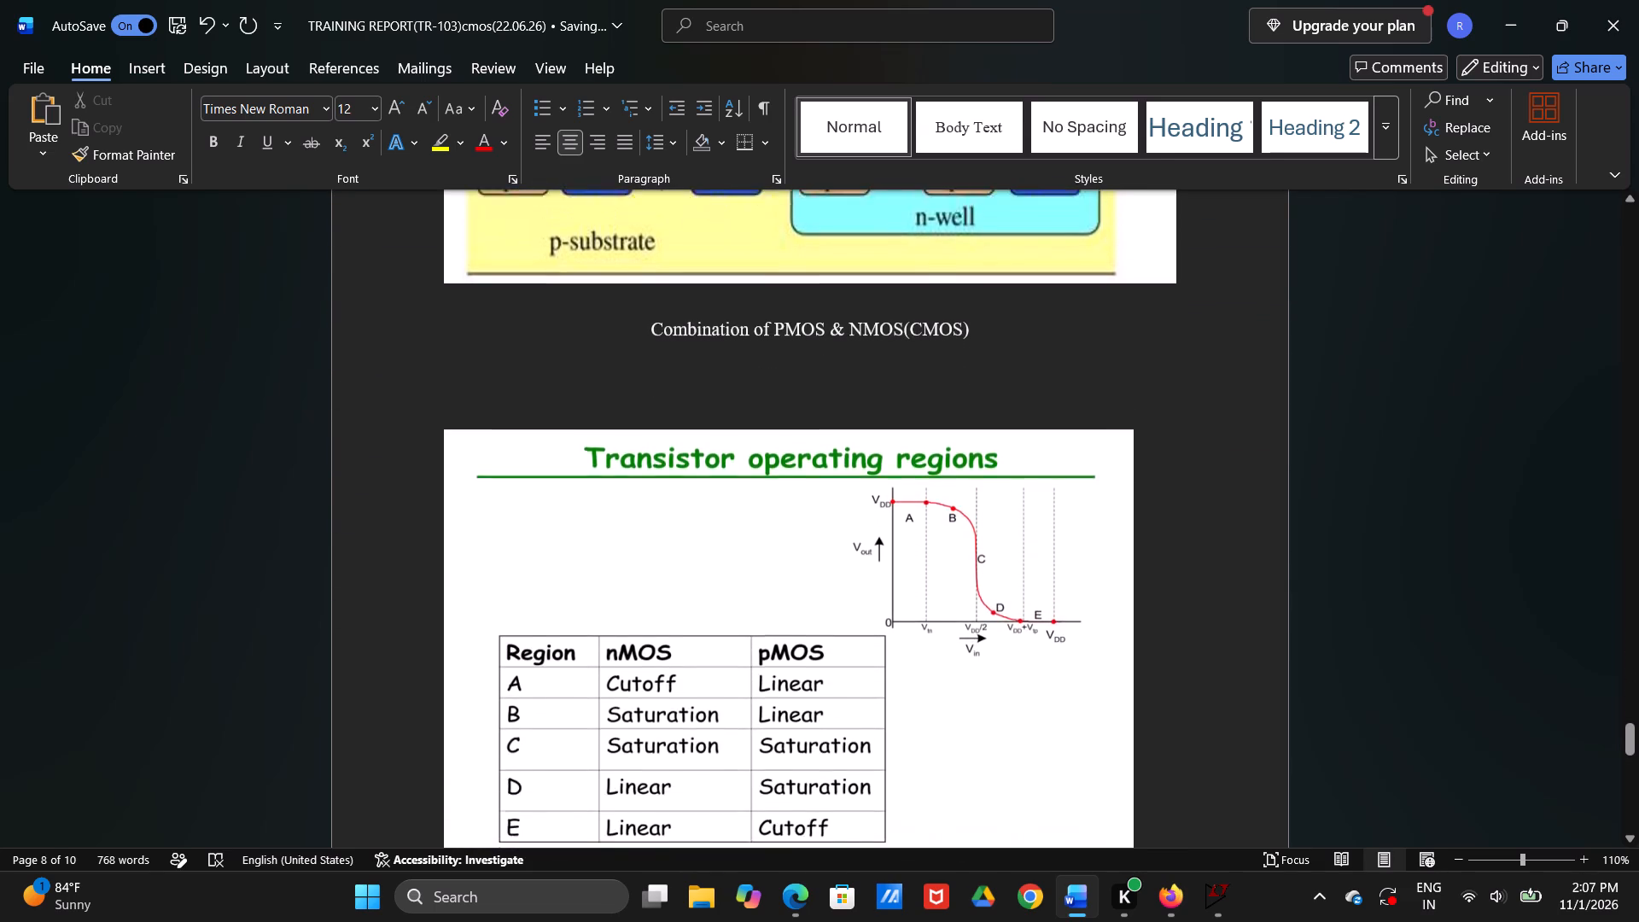
{"action": "scroll", "coordinate": [335, 373], "scroll_direction": "up", "scroll_amount": 1}
{"action": "scroll", "coordinate": [335, 373], "scroll_direction": "down", "scroll_amount": 1}
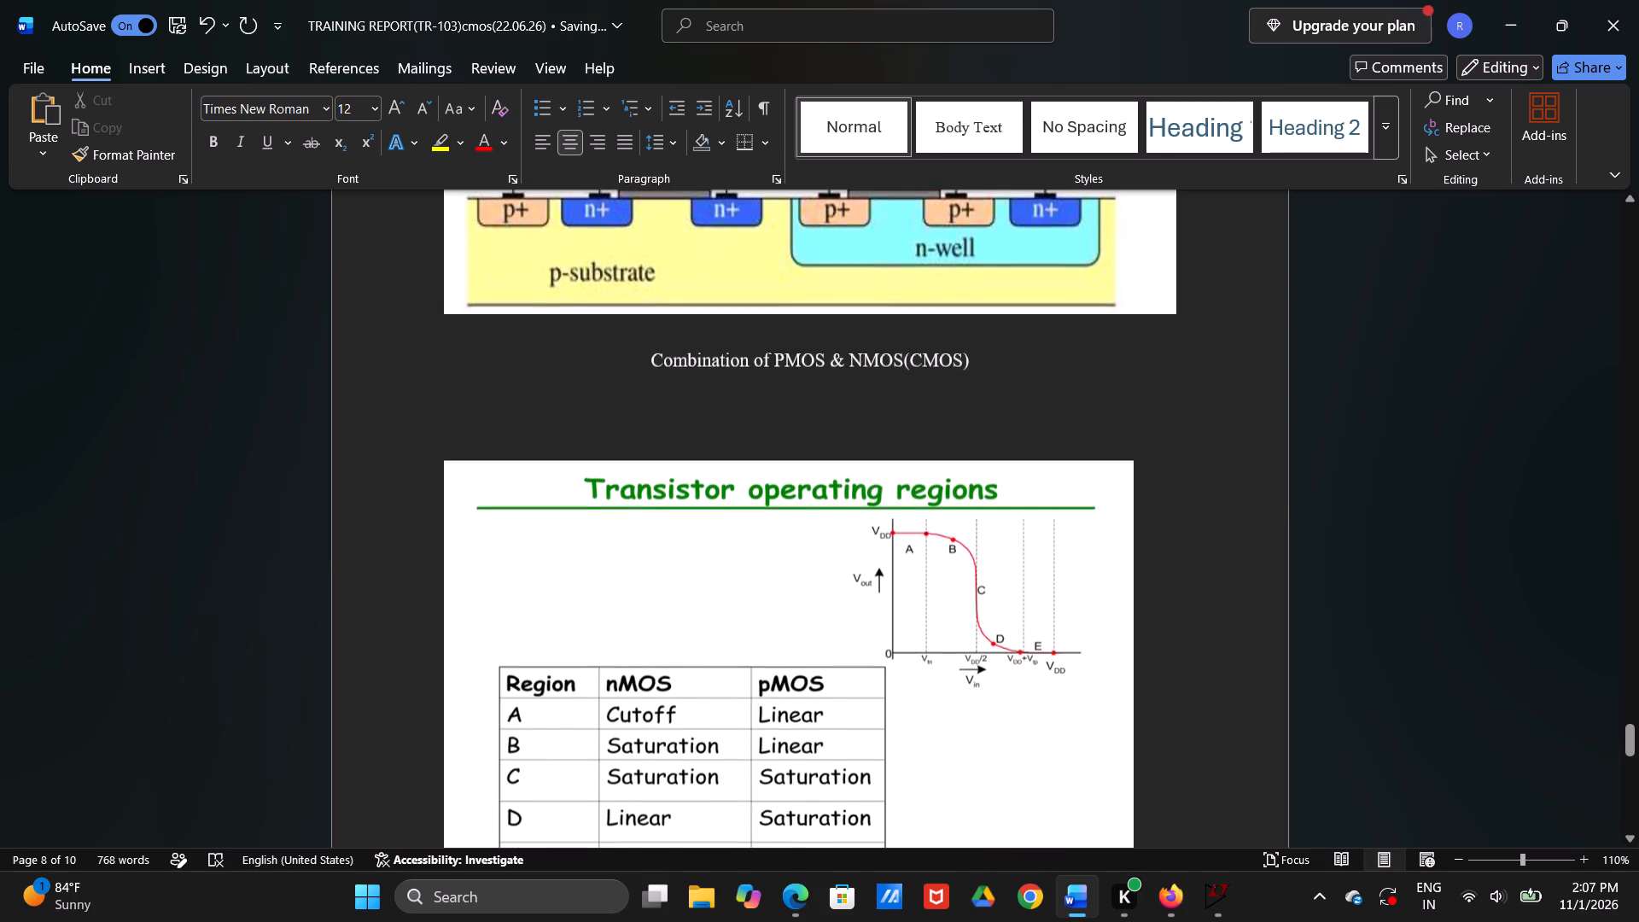
Remove the empty final page after the "Transfer characteristics of CMOS INVERTER" caption.
{"action": "scroll", "coordinate": [335, 373], "scroll_direction": "down", "scroll_amount": 1}
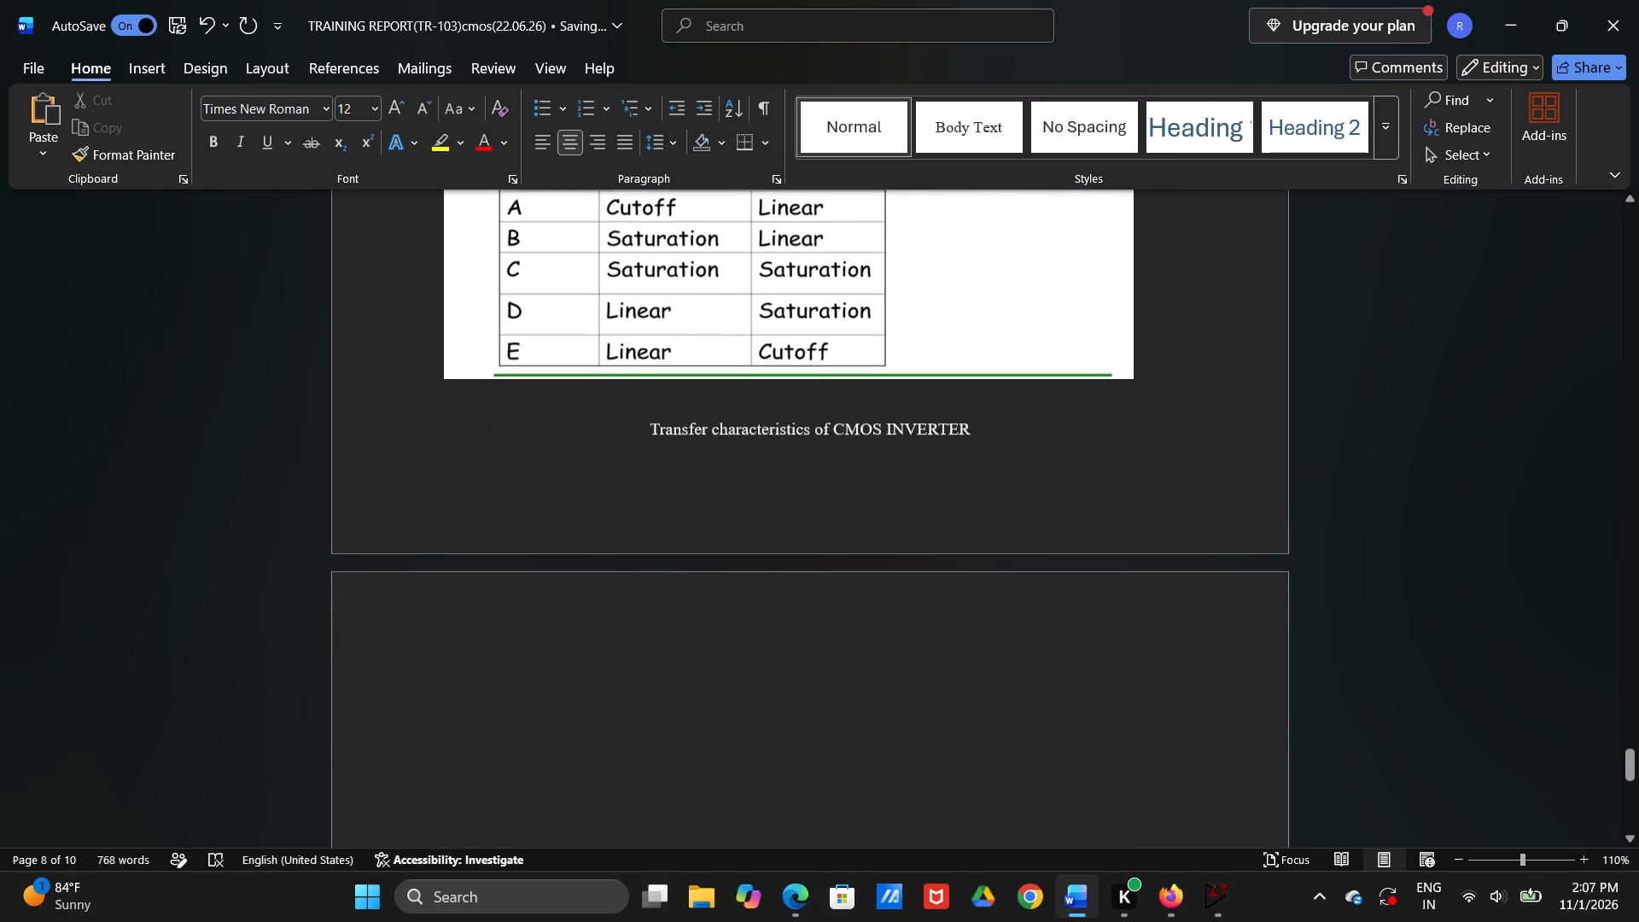
{"action": "scroll", "coordinate": [335, 373], "scroll_direction": "down", "scroll_amount": 1}
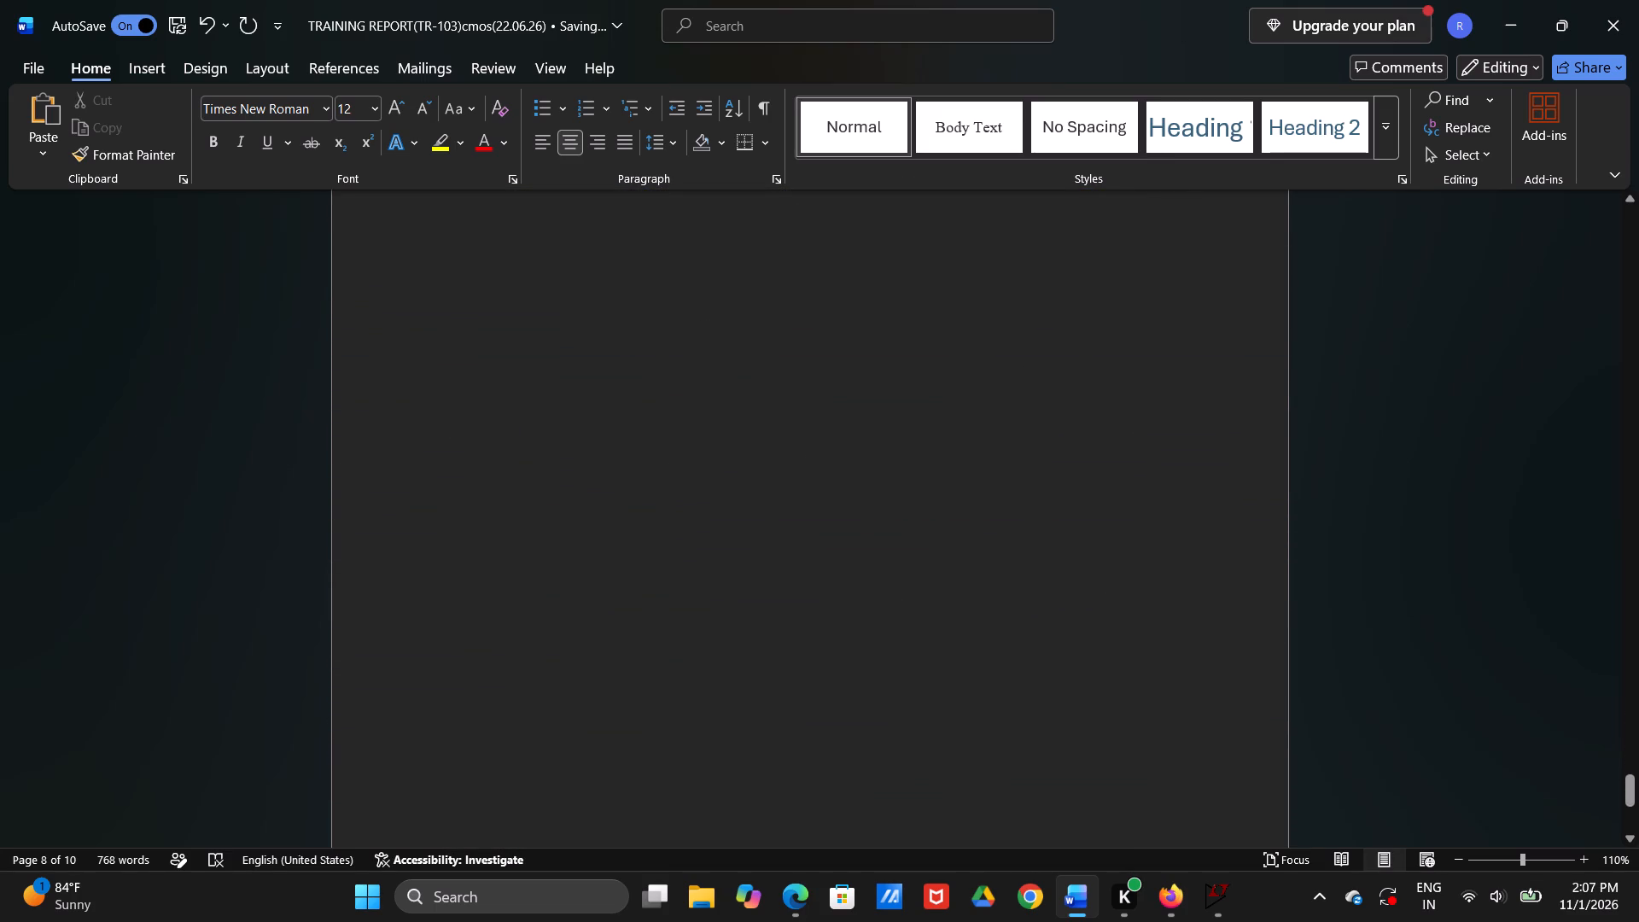
{"action": "scroll", "coordinate": [335, 373], "scroll_direction": "down", "scroll_amount": 2}
{"action": "scroll", "coordinate": [335, 373], "scroll_direction": "up", "scroll_amount": 2}
{"action": "scroll", "coordinate": [507, 334], "scroll_direction": "up", "scroll_amount": 1}
{"action": "left_click", "coordinate": [522, 516]}
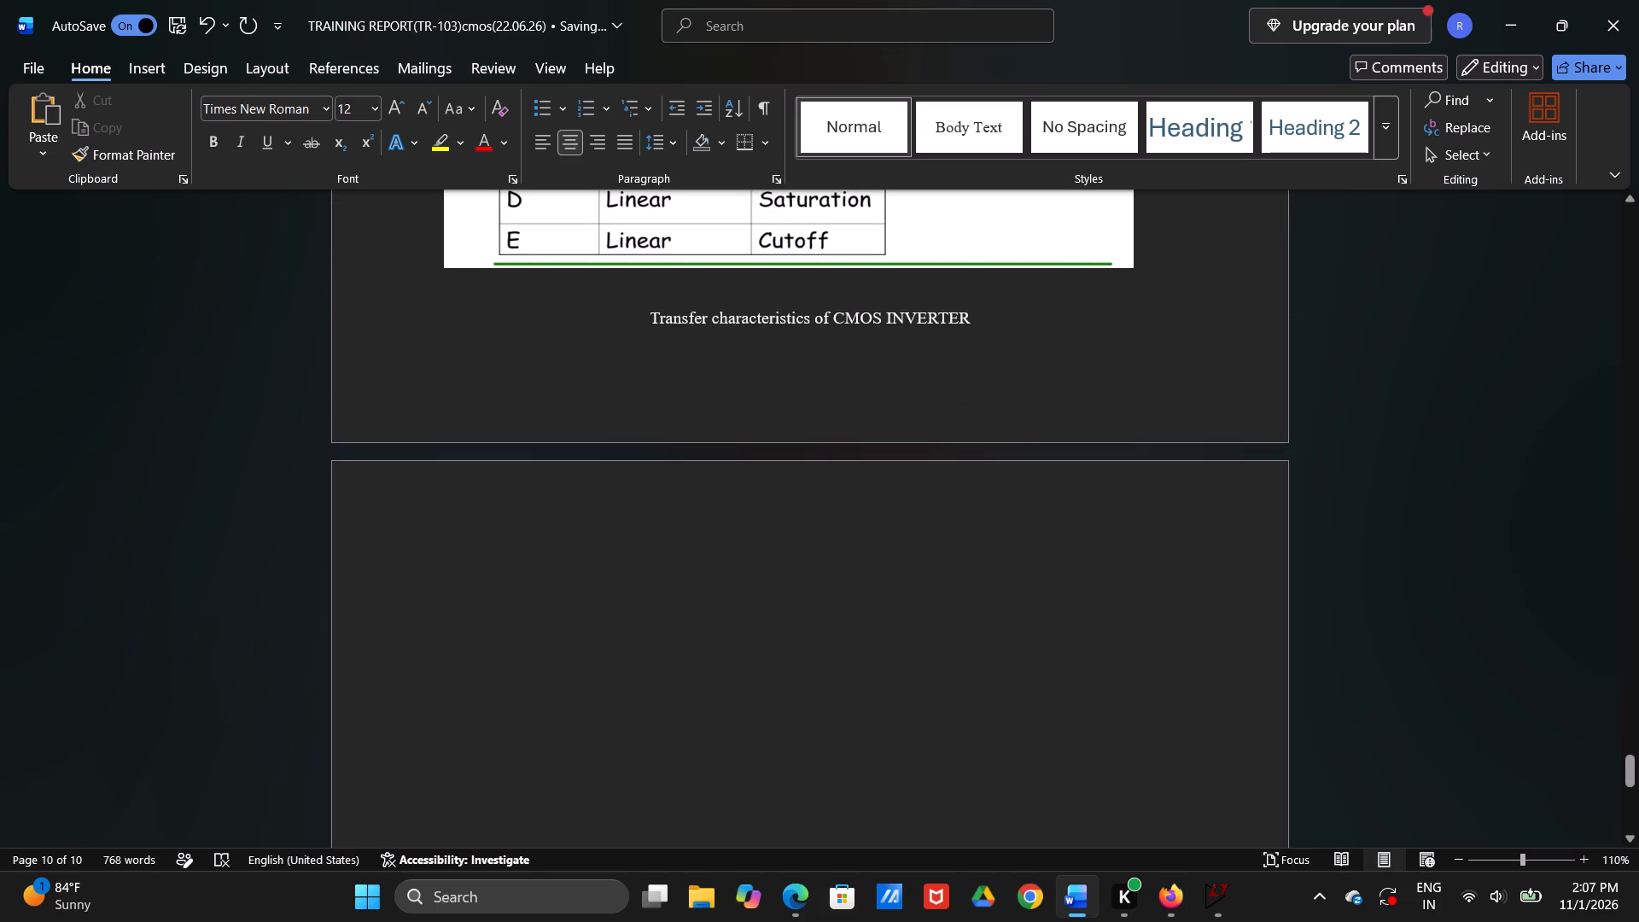
{"action": "key", "text": "BackSpace"}
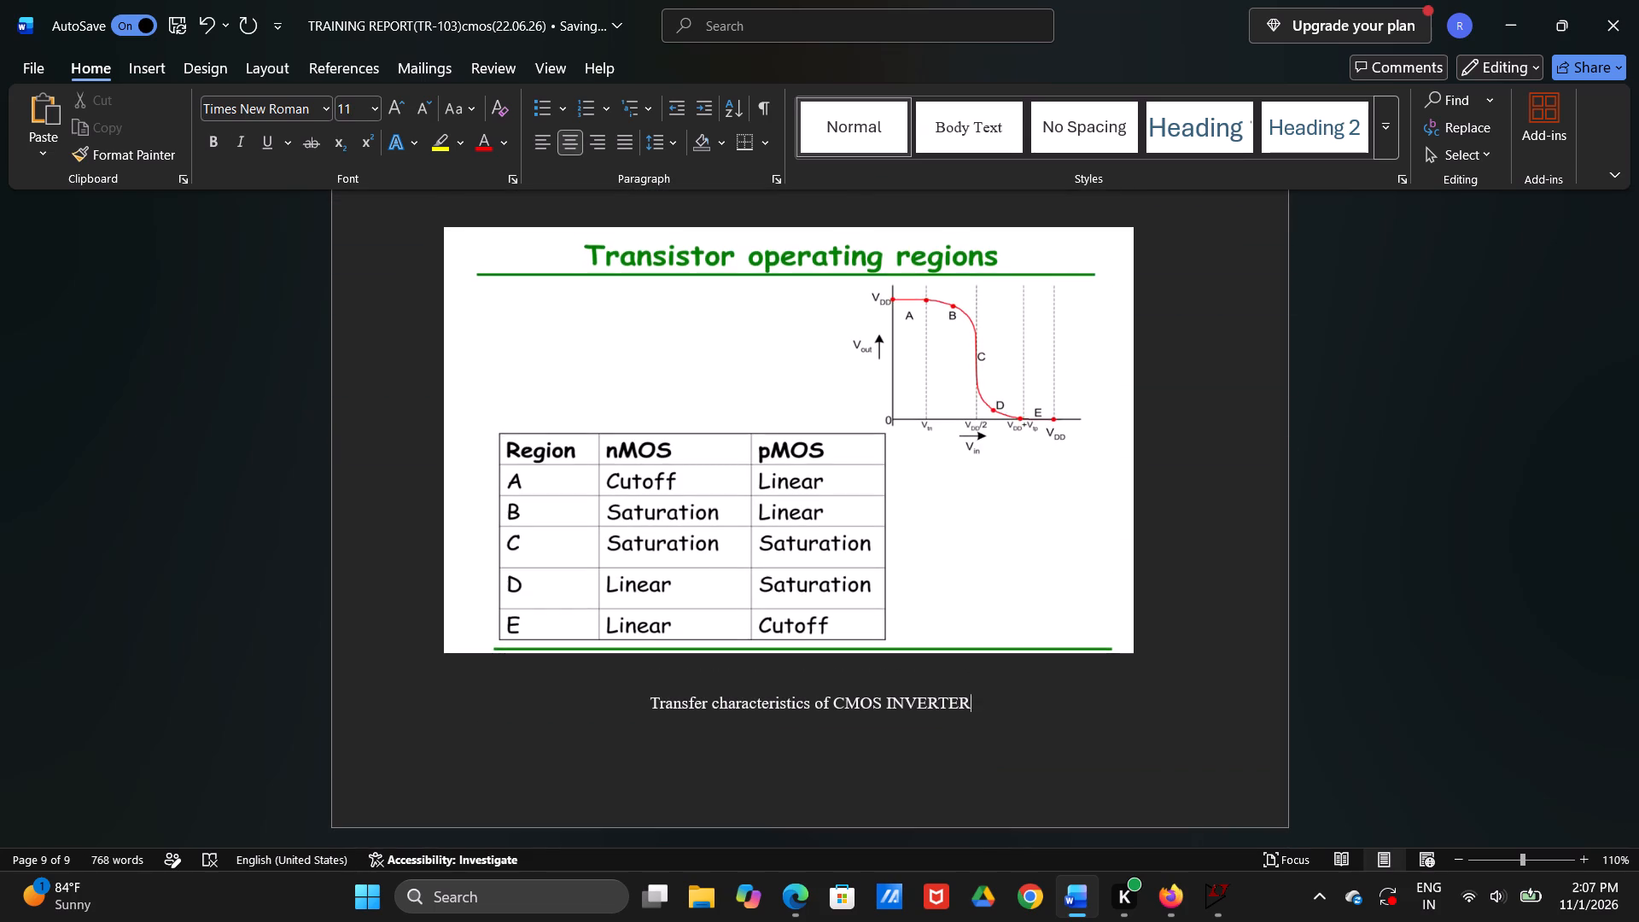
Review the cover page and the blank second page before the "ONE MONTH TRAINING REPORT" heading, placing the cursor on the blank page.
{"action": "scroll", "coordinate": [522, 516], "scroll_direction": "up", "scroll_amount": 10}
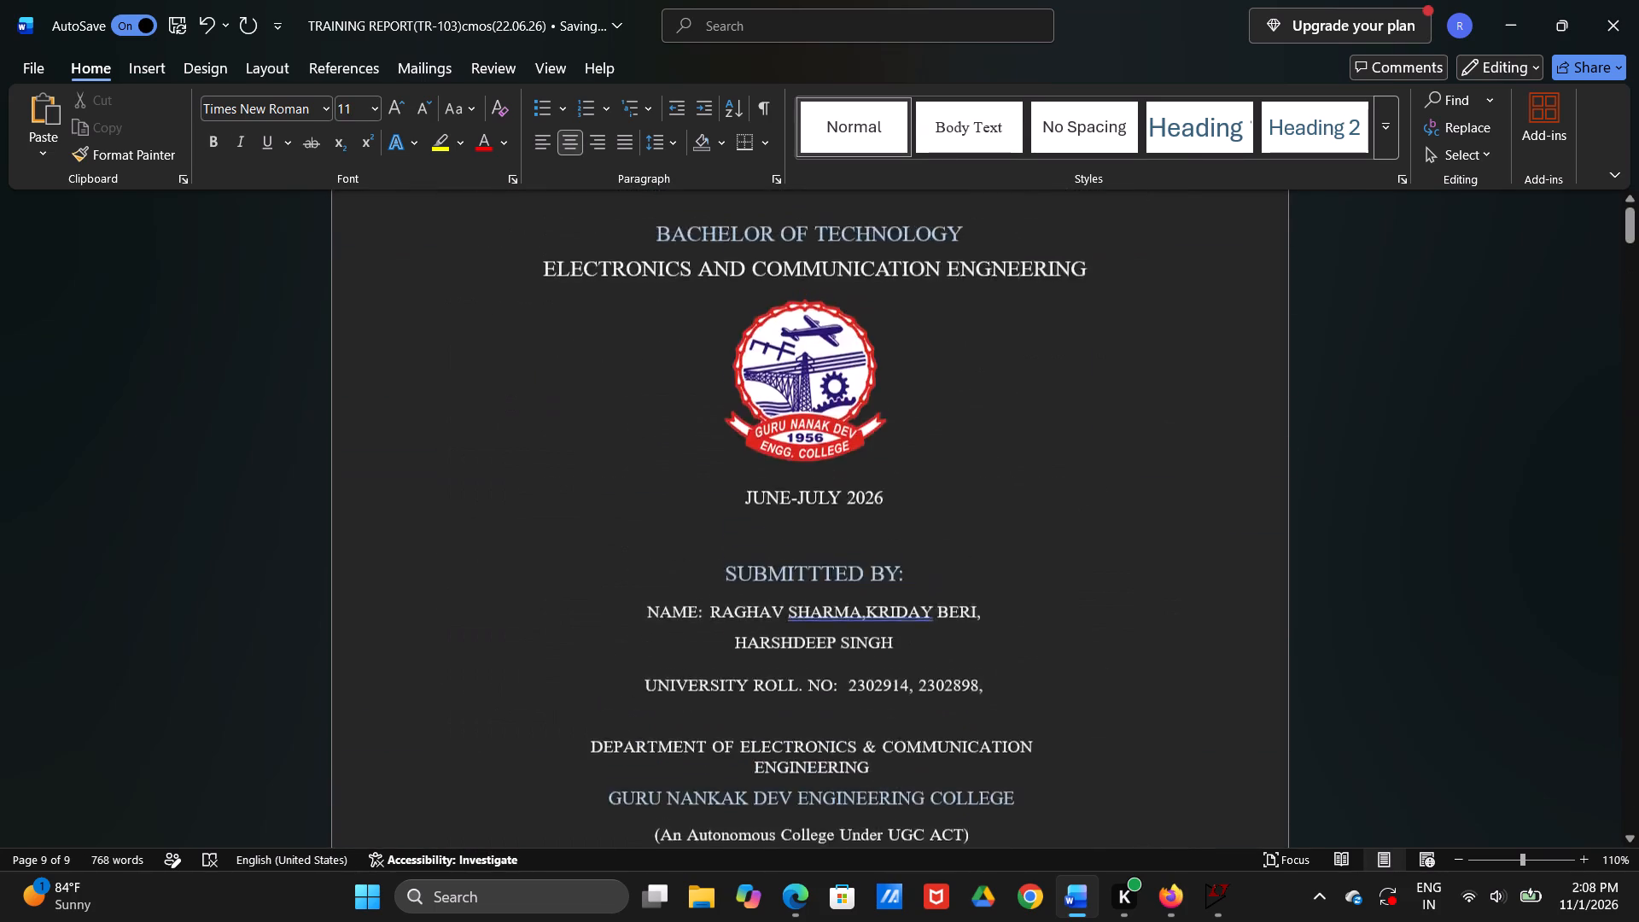
{"action": "scroll", "coordinate": [522, 516], "scroll_direction": "up", "scroll_amount": 4}
{"action": "scroll", "coordinate": [522, 516], "scroll_direction": "down", "scroll_amount": 2}
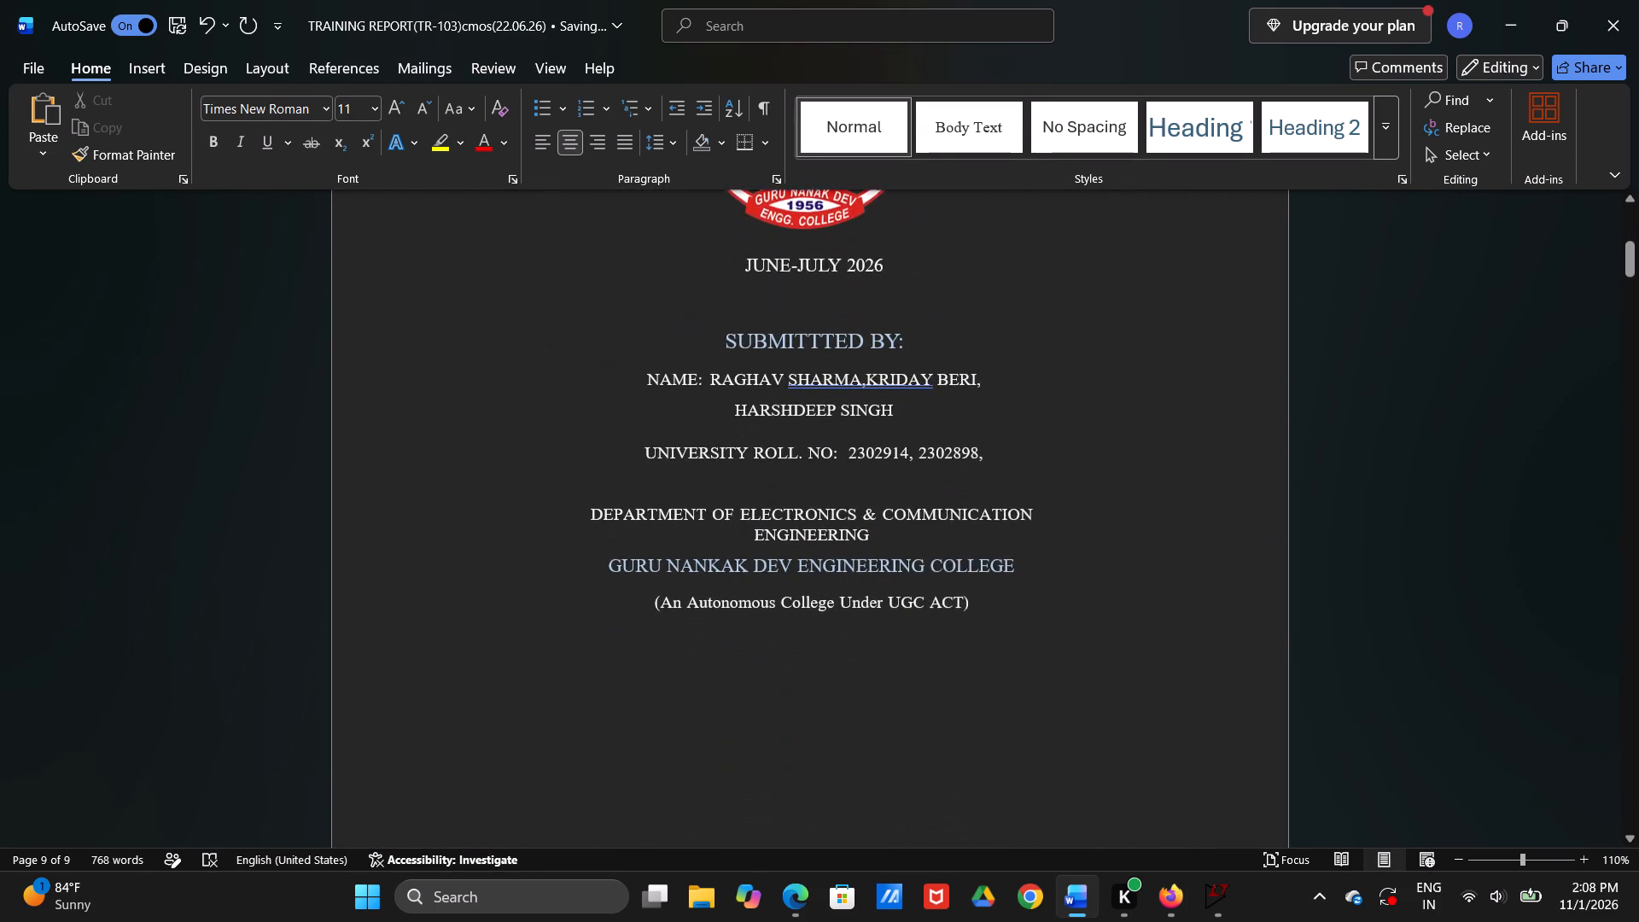
{"action": "scroll", "coordinate": [522, 516], "scroll_direction": "down", "scroll_amount": 1}
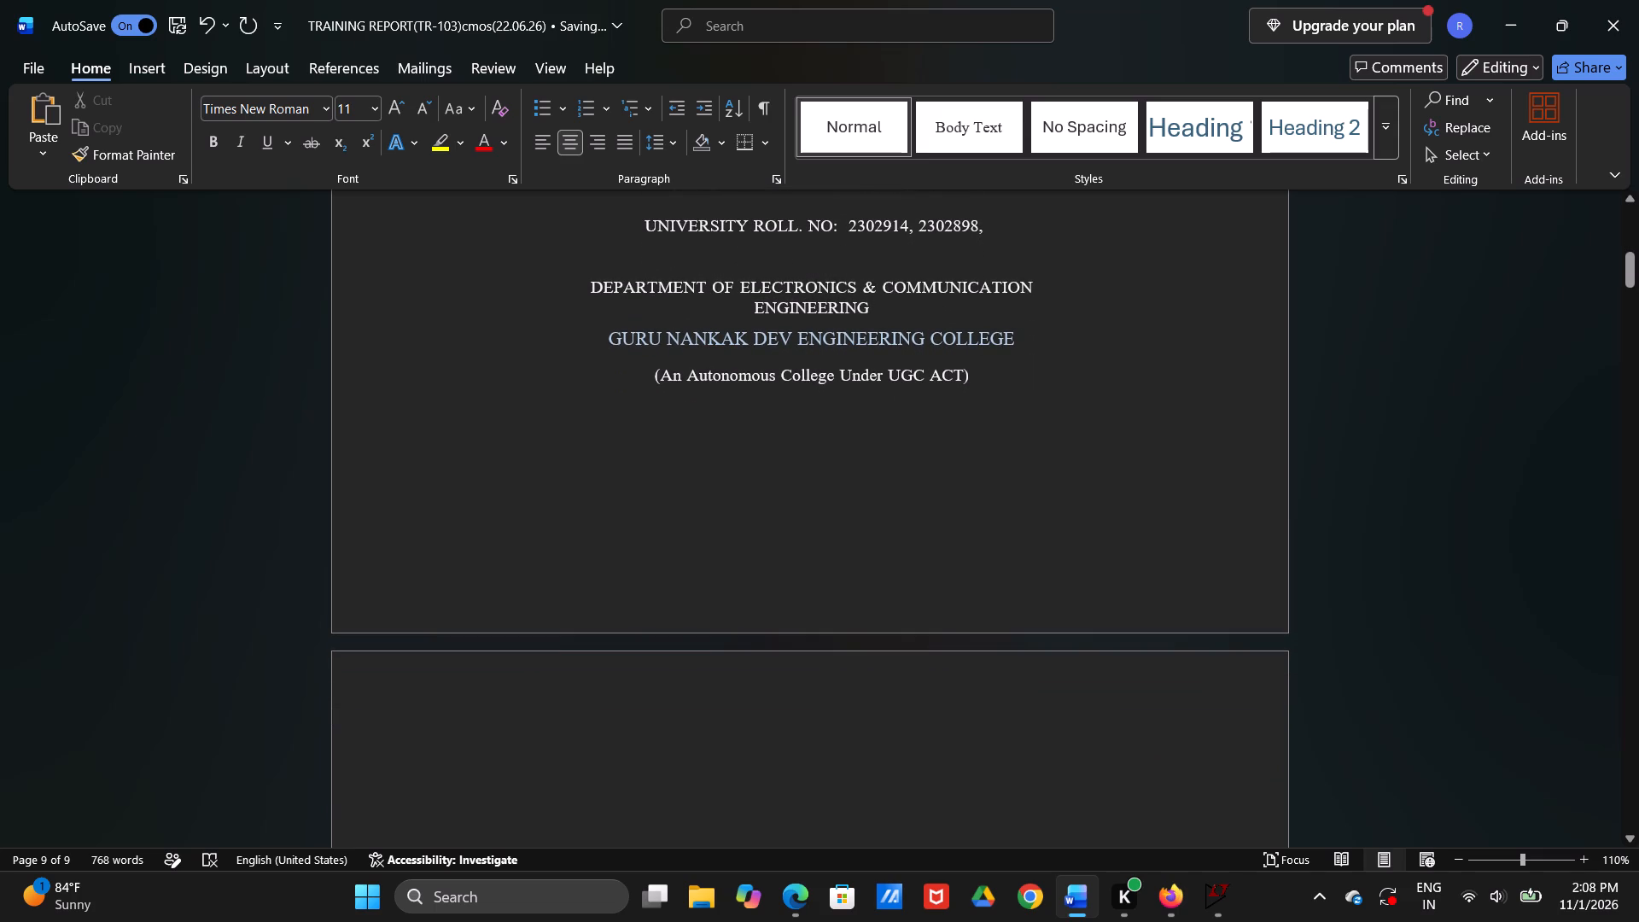
{"action": "scroll", "coordinate": [522, 516], "scroll_direction": "down", "scroll_amount": 2}
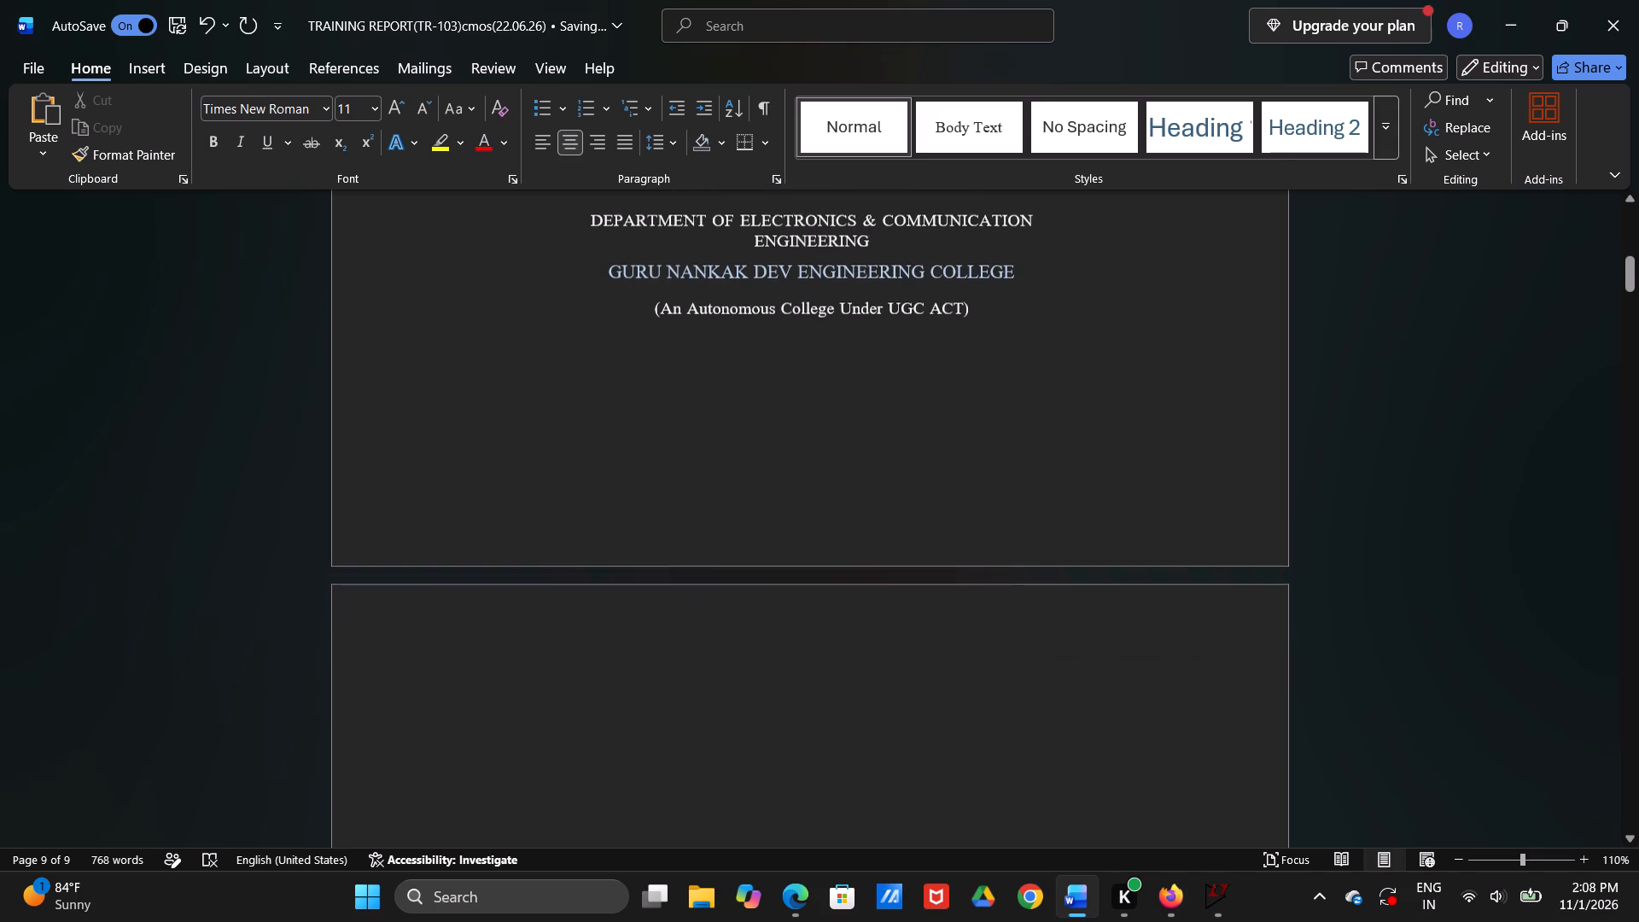
{"action": "scroll", "coordinate": [522, 516], "scroll_direction": "down", "scroll_amount": 2}
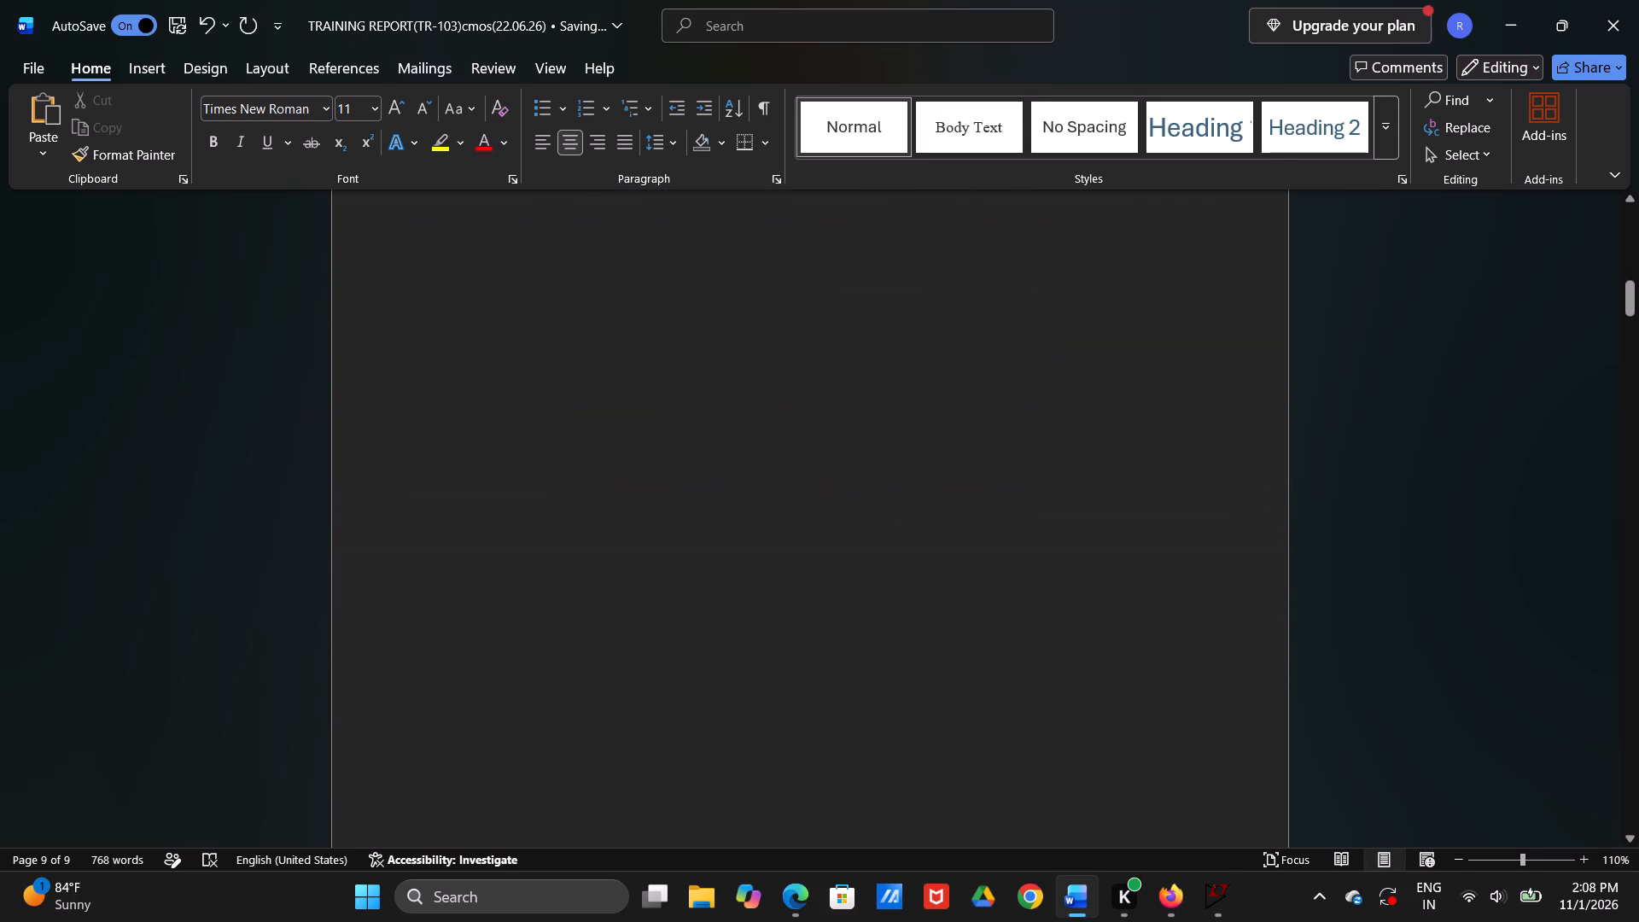
{"action": "scroll", "coordinate": [522, 516], "scroll_direction": "down", "scroll_amount": 3}
{"action": "scroll", "coordinate": [522, 516], "scroll_direction": "up", "scroll_amount": 1}
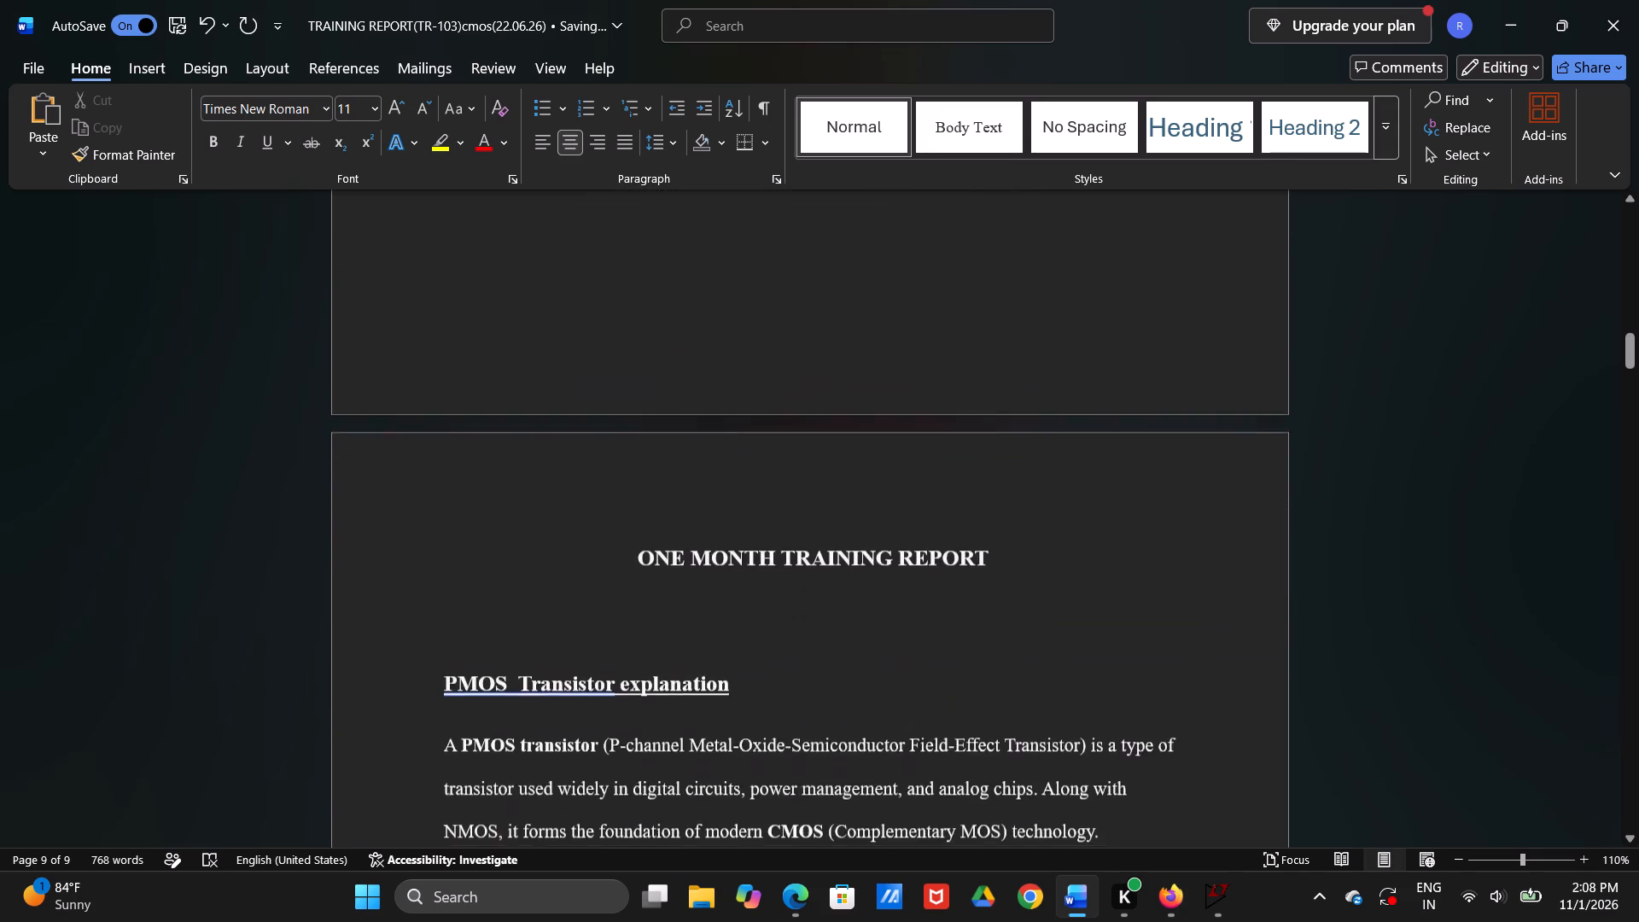
{"action": "scroll", "coordinate": [522, 516], "scroll_direction": "up", "scroll_amount": 1}
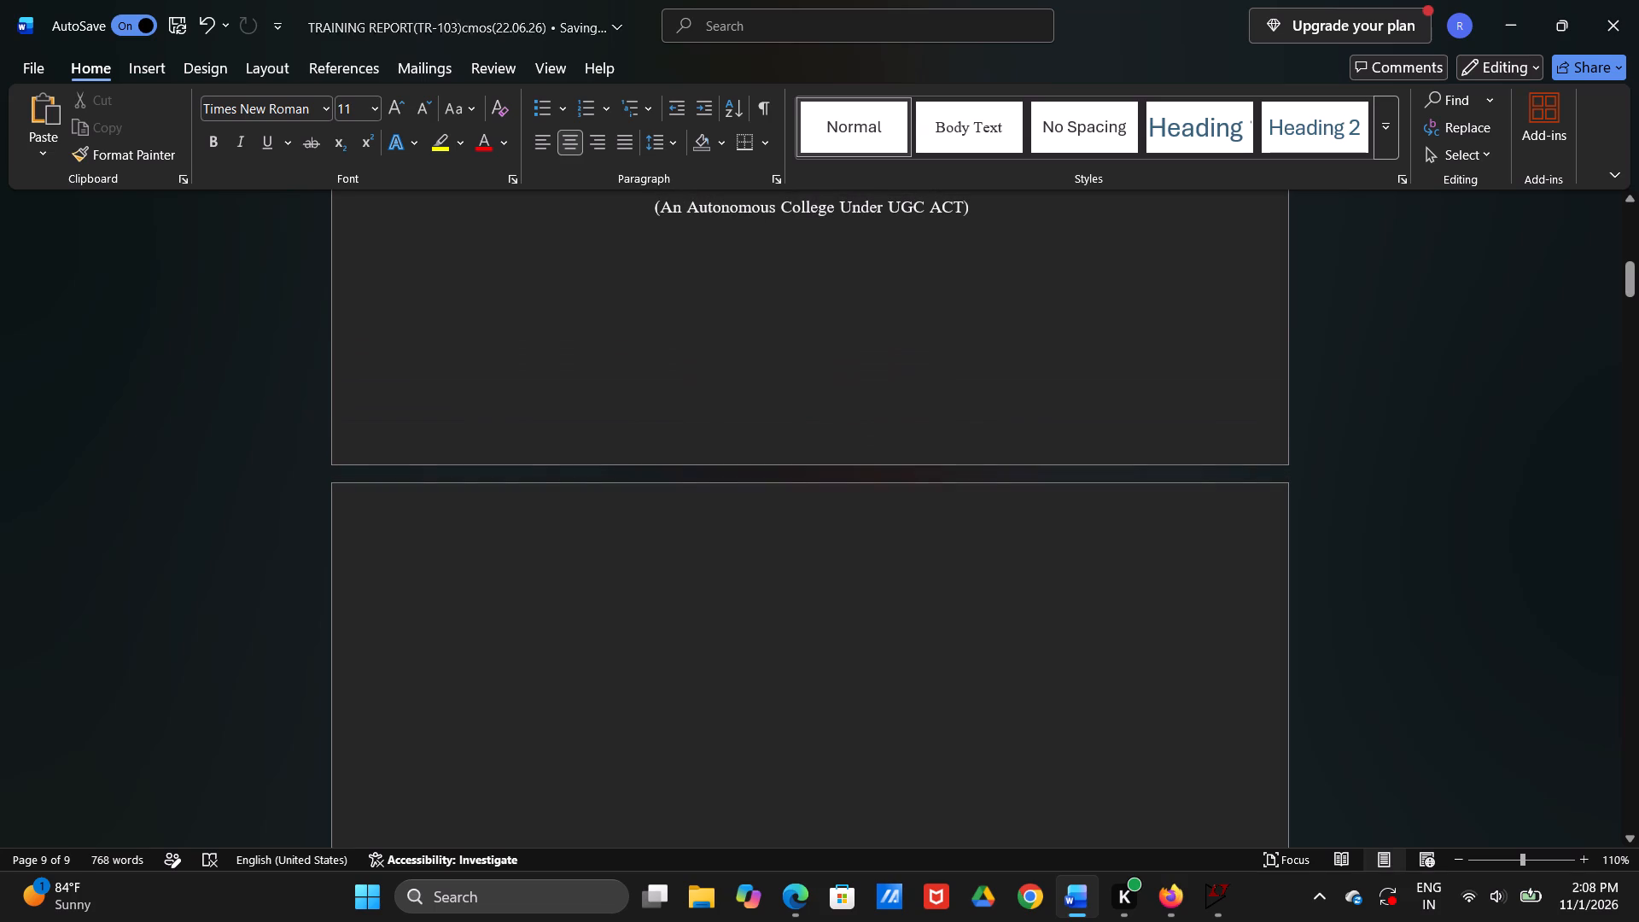
{"action": "scroll", "coordinate": [400, 460], "scroll_direction": "up", "scroll_amount": 1}
{"action": "scroll", "coordinate": [400, 460], "scroll_direction": "down", "scroll_amount": 3}
{"action": "left_click", "coordinate": [662, 502]}
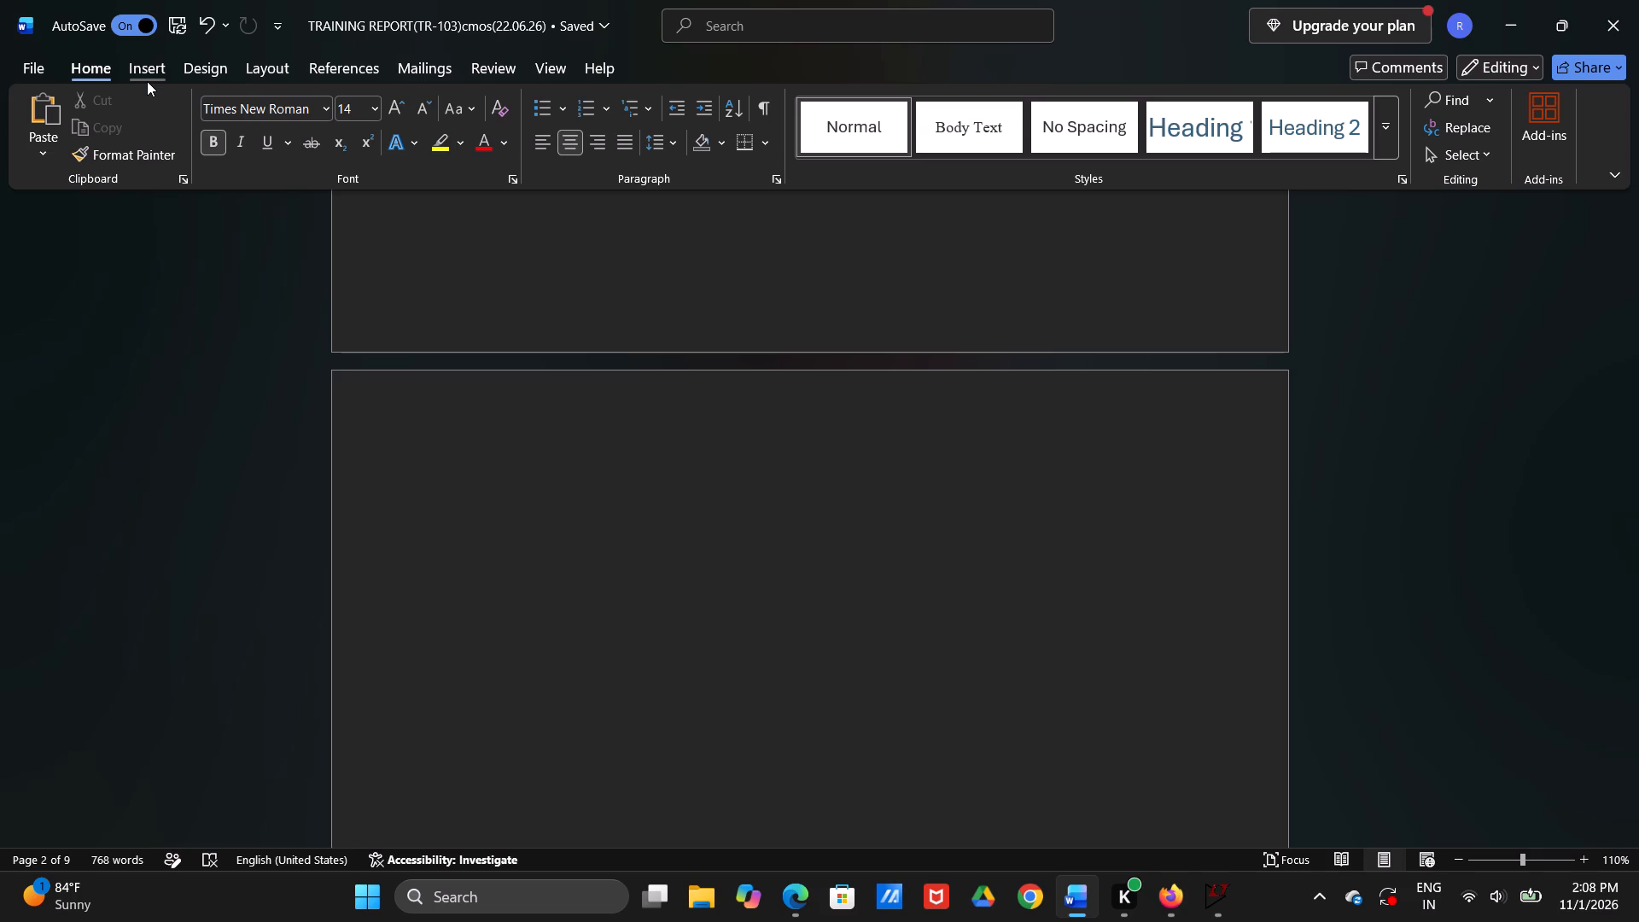
Search the computer for "what" to open WhatsApp.
{"action": "type", "text": "what"}
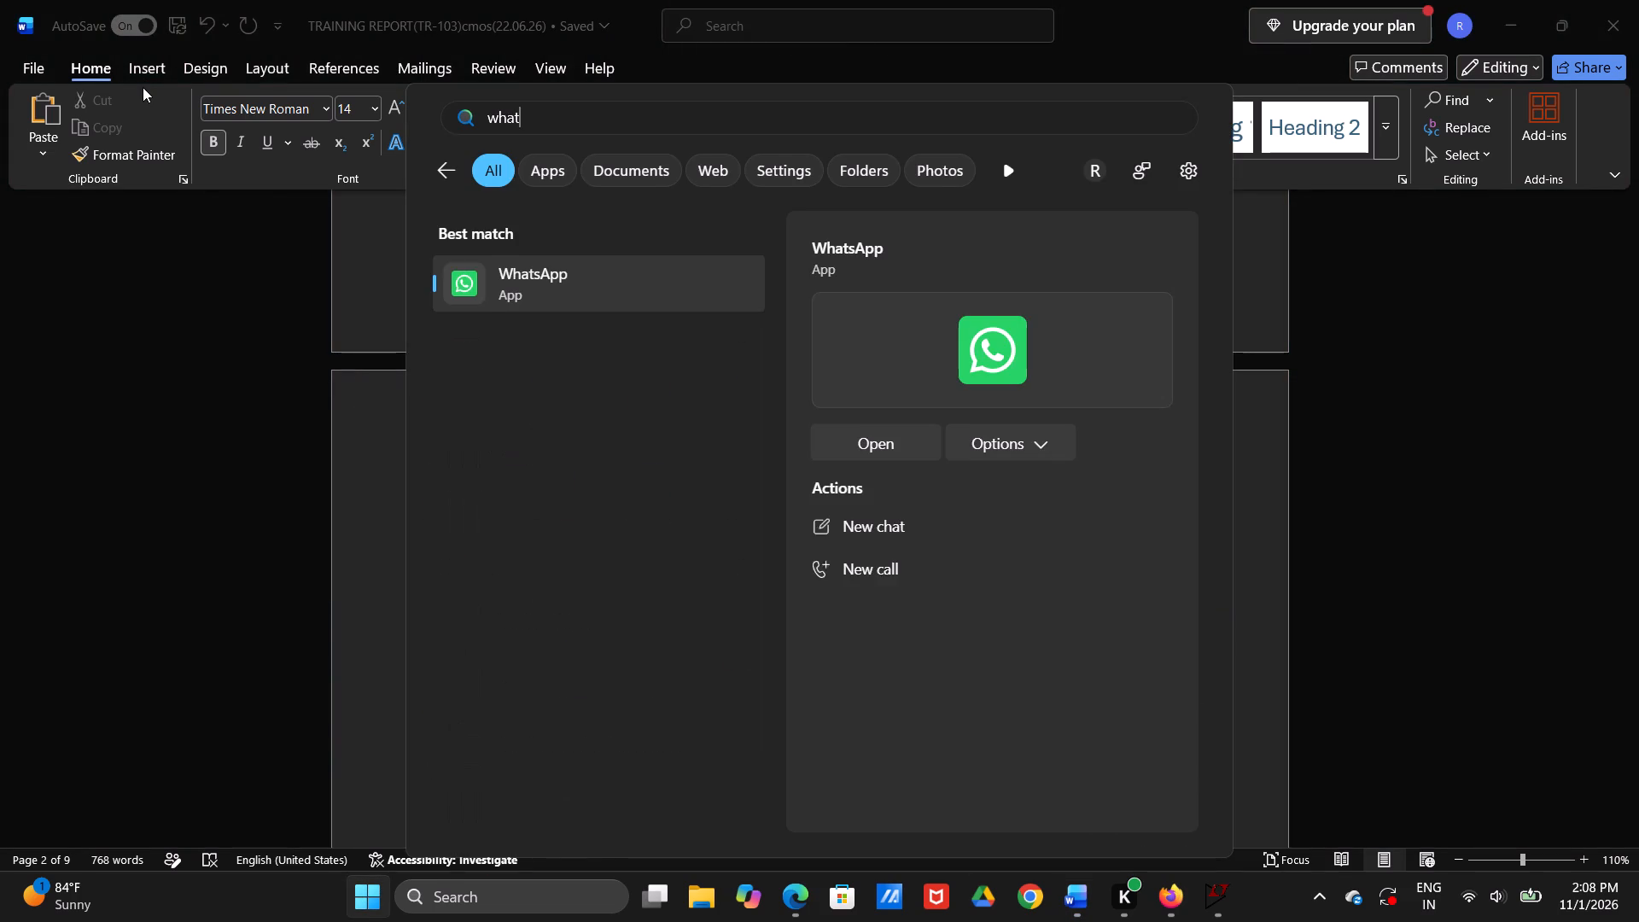
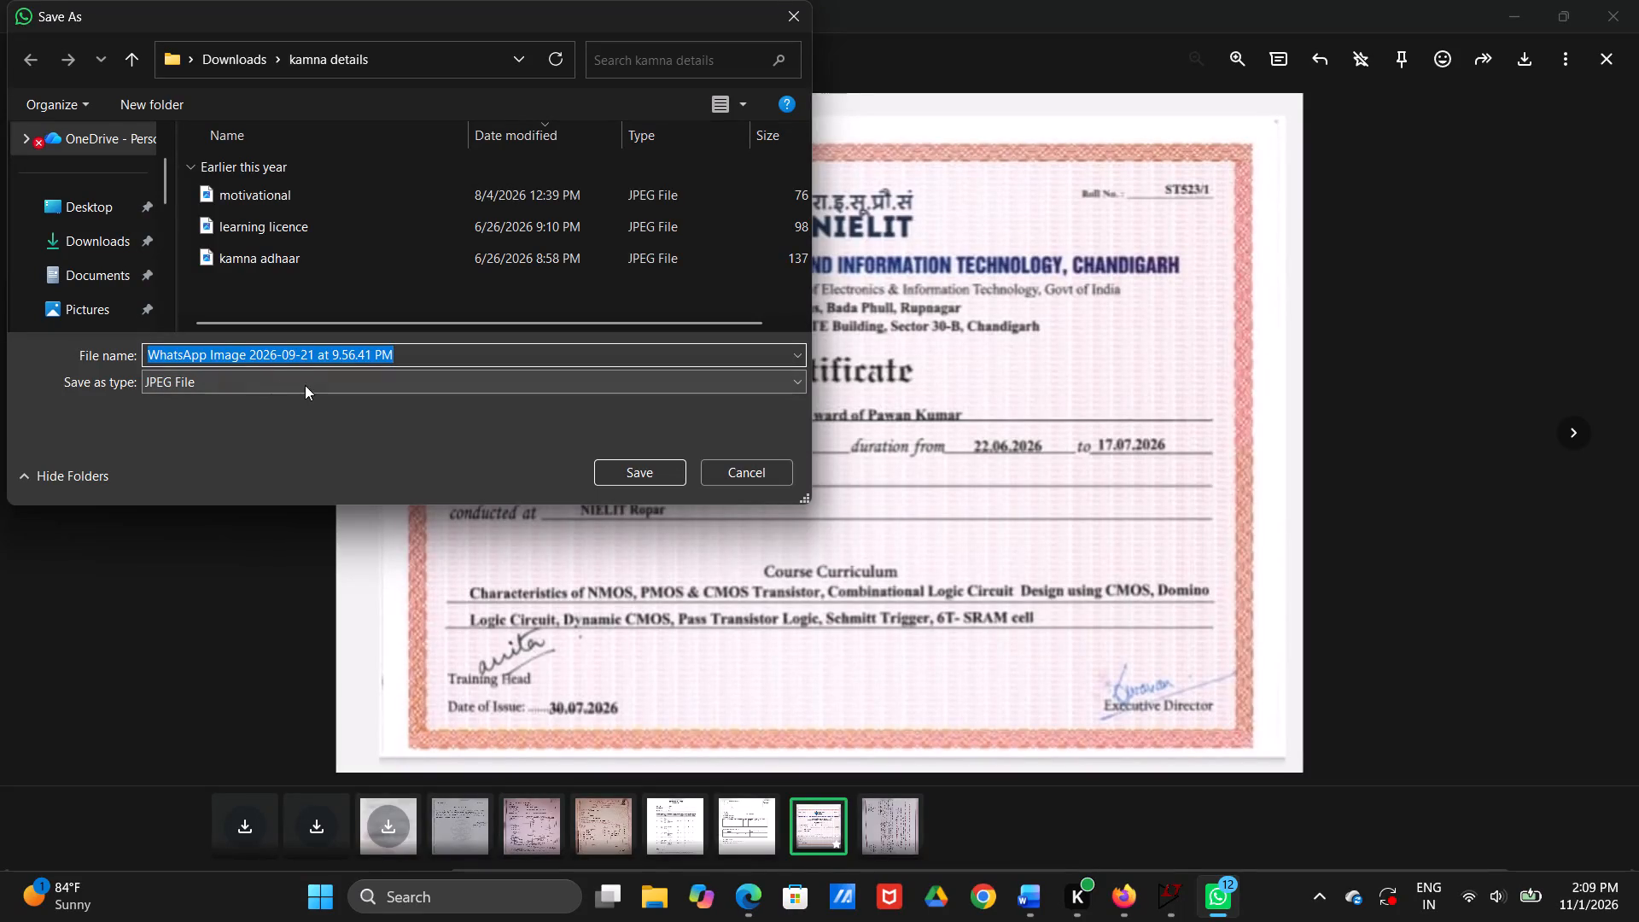
Name the certificate image being saved "nielit ropar certificate." as a JPEG file.
{"action": "scroll", "coordinate": [87, 276], "scroll_direction": "up", "scroll_amount": 1}
{"action": "scroll", "coordinate": [87, 276], "scroll_direction": "down", "scroll_amount": 2}
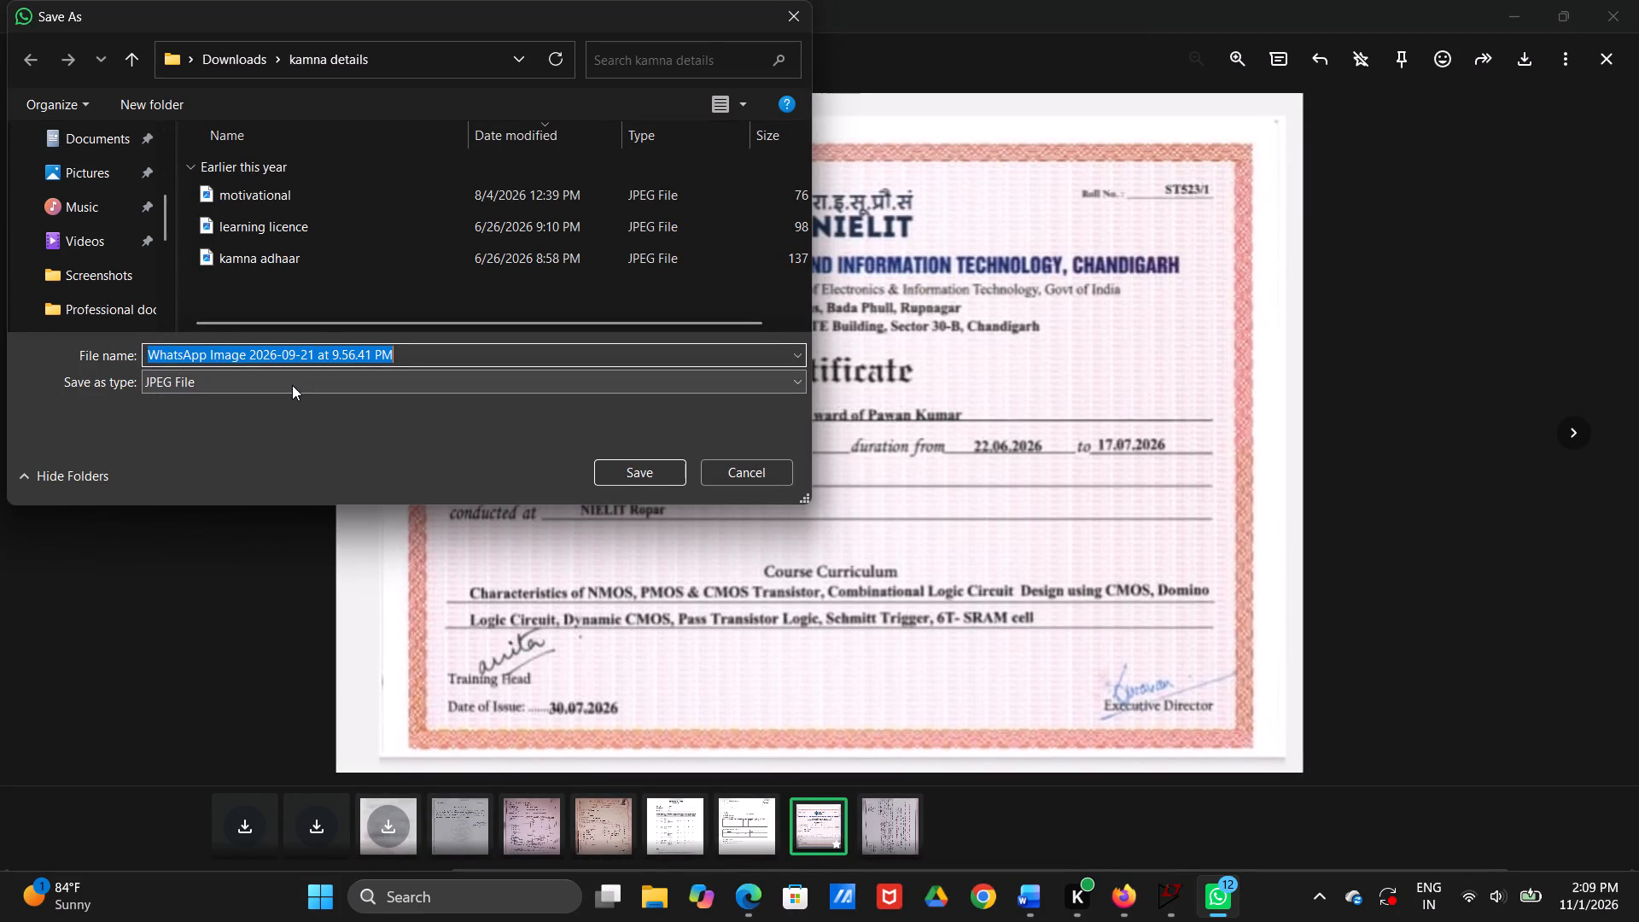
{"action": "type", "text": "niel"}
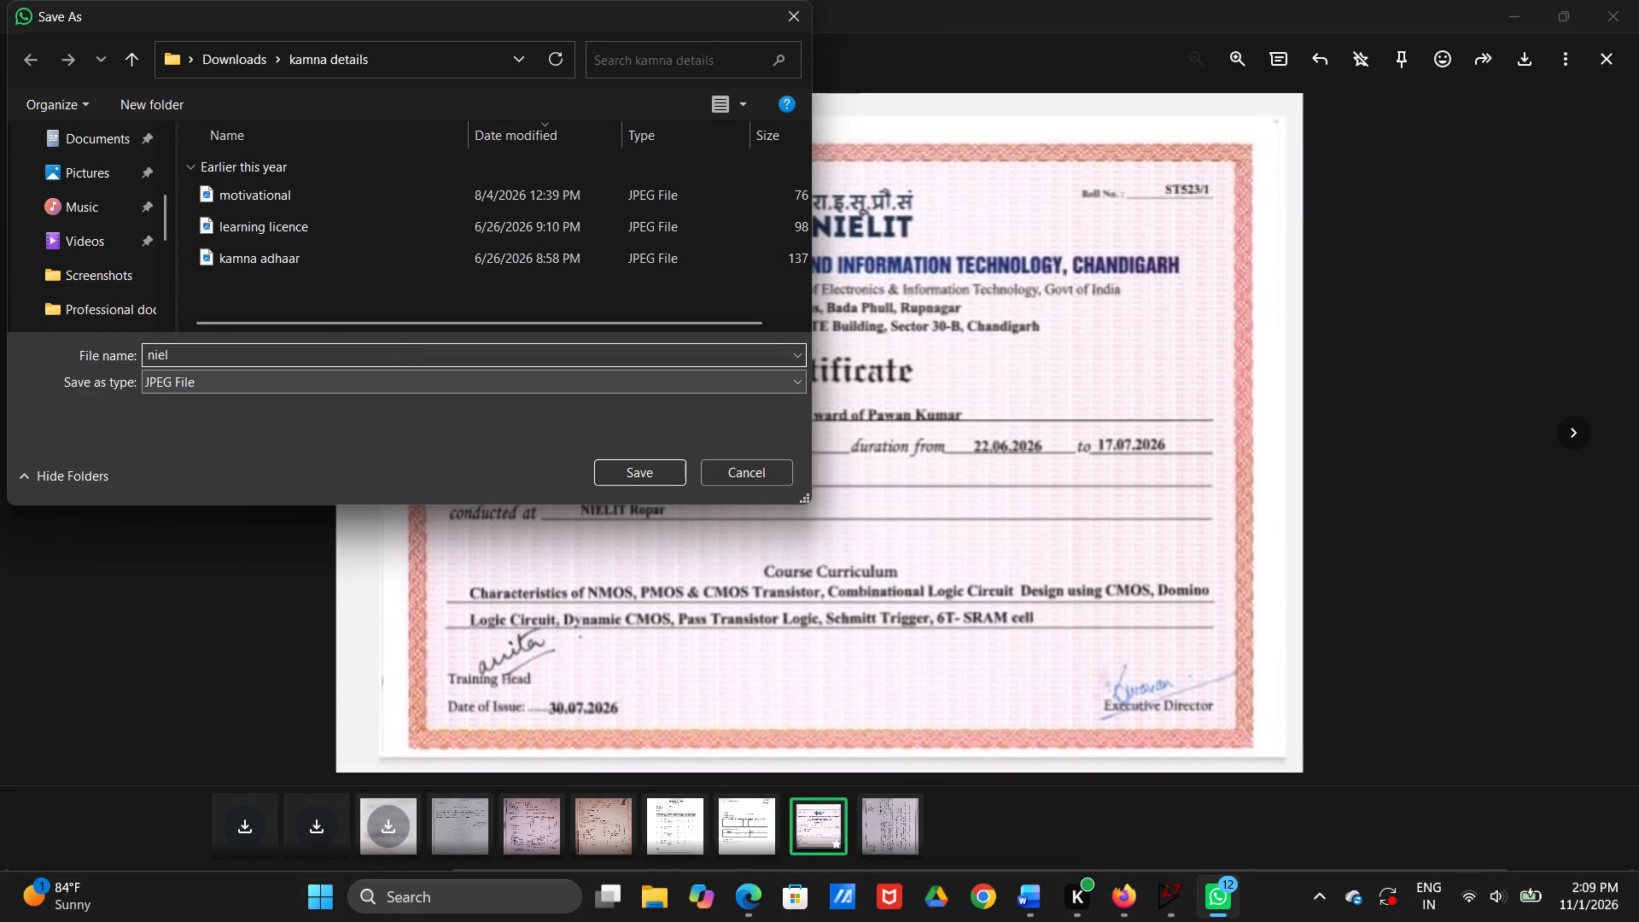
{"action": "type", "text": "it"}
{"action": "key", "text": "space"}
{"action": "key", "text": "r"}
{"action": "type", "text": "pr"}
{"action": "key", "text": "BackSpace"}
{"action": "key", "text": "BackSpace"}
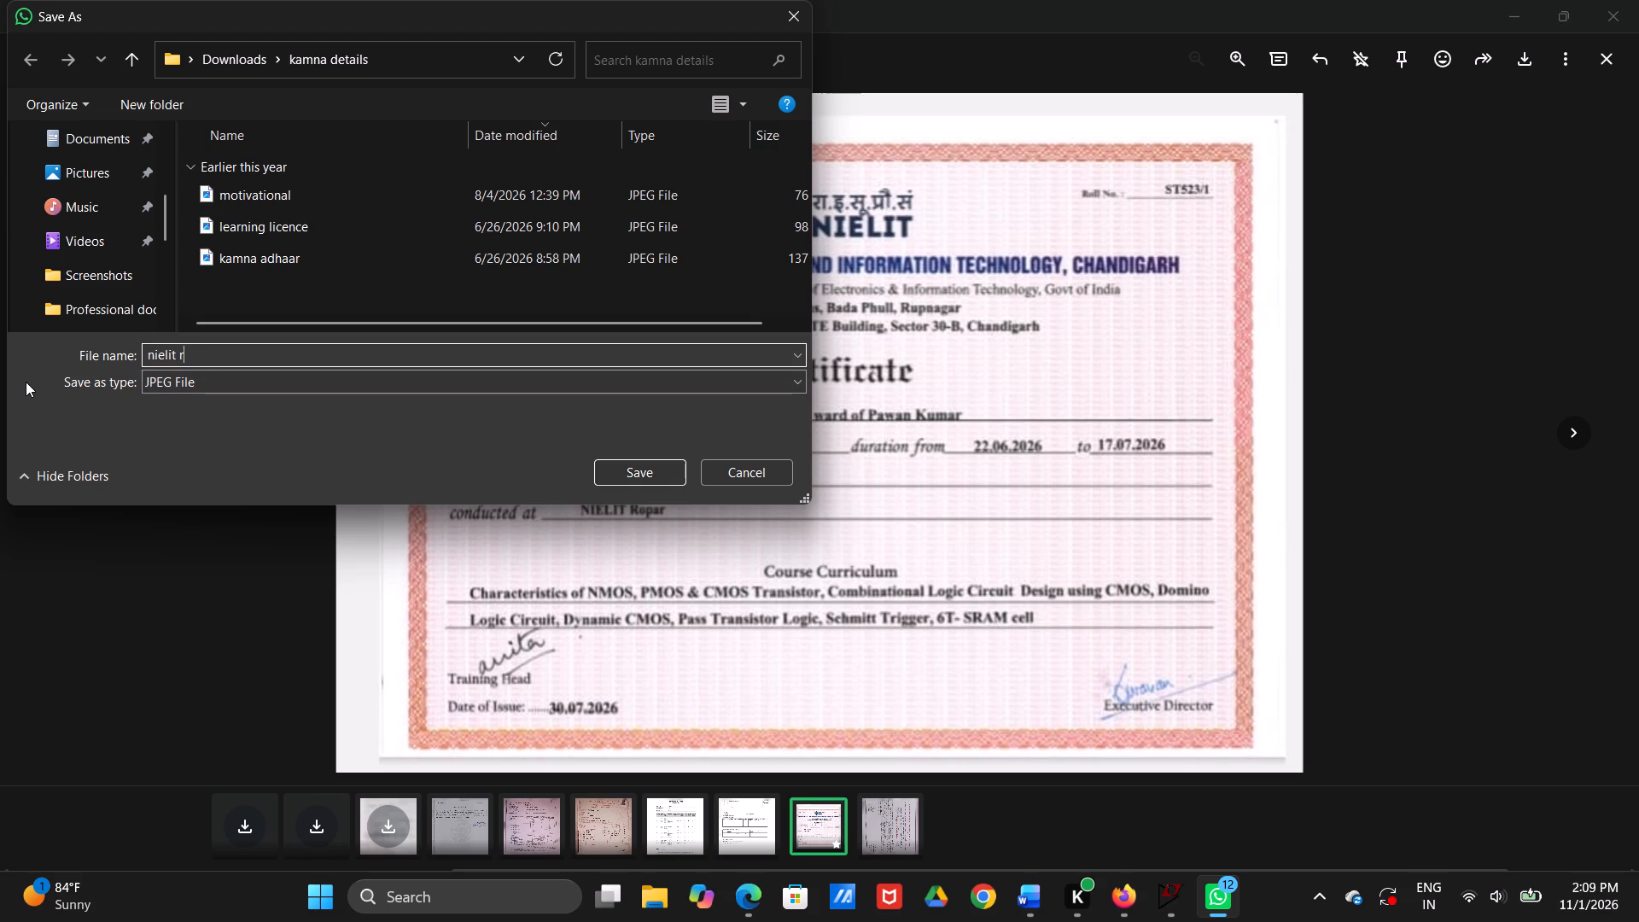
{"action": "type", "text": "opar"}
{"action": "key", "text": "space"}
{"action": "type", "text": "cert"}
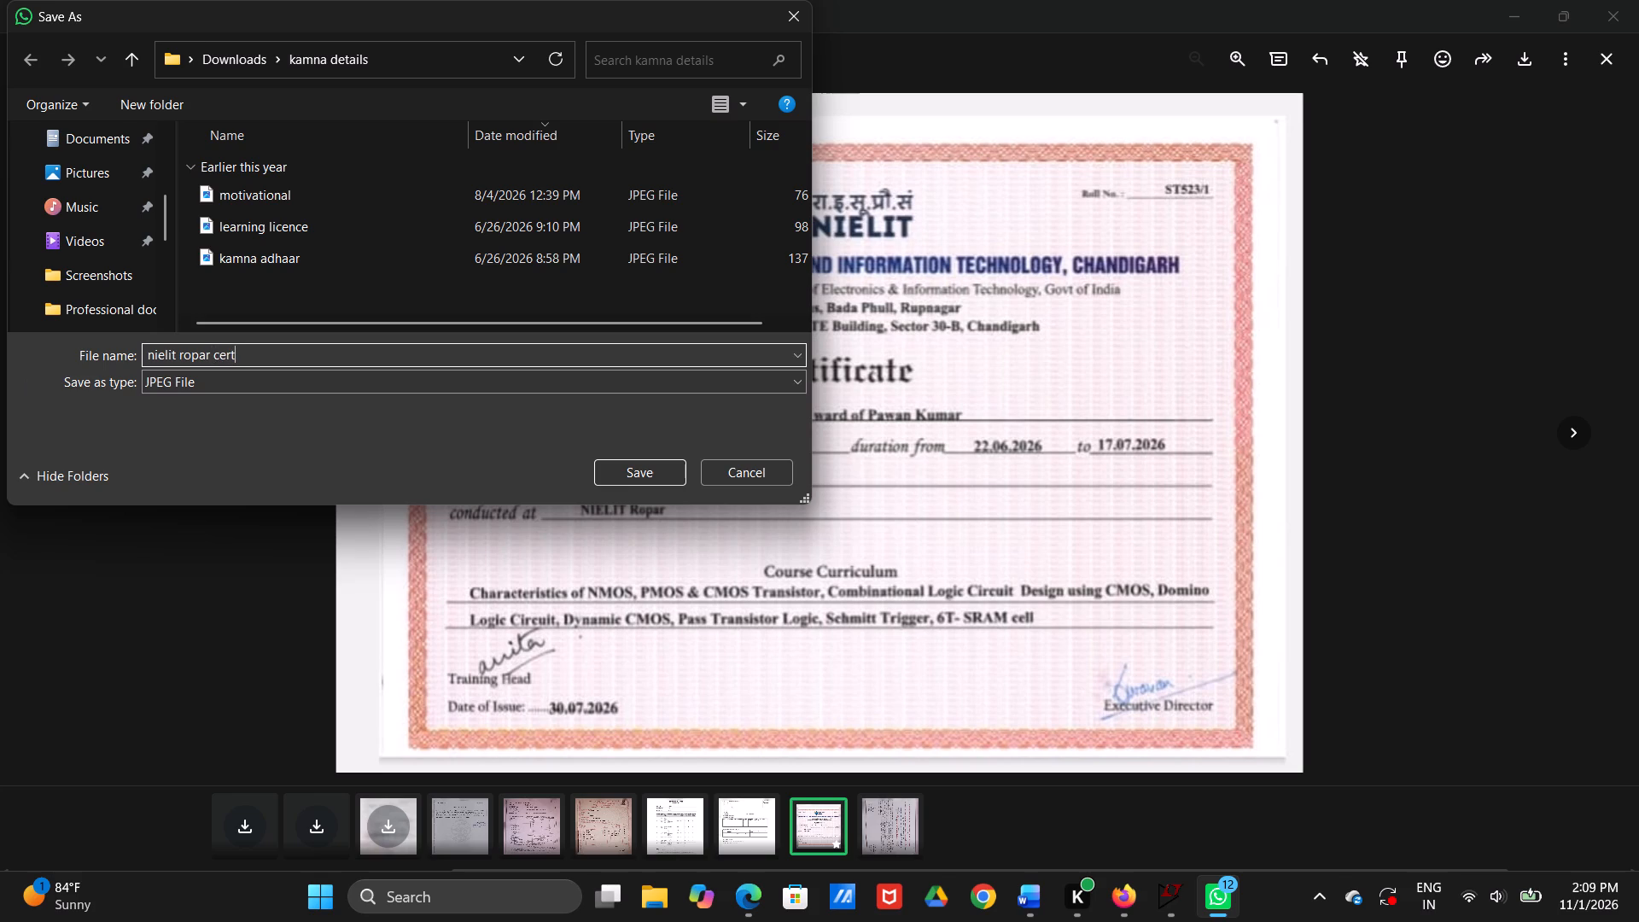
{"action": "type", "text": "ificate"}
{"action": "key", "text": "period"}
Create a subfolder named "nielit" in the current save location and open it as the certificate's destination.
{"action": "left_click", "coordinate": [165, 102]}
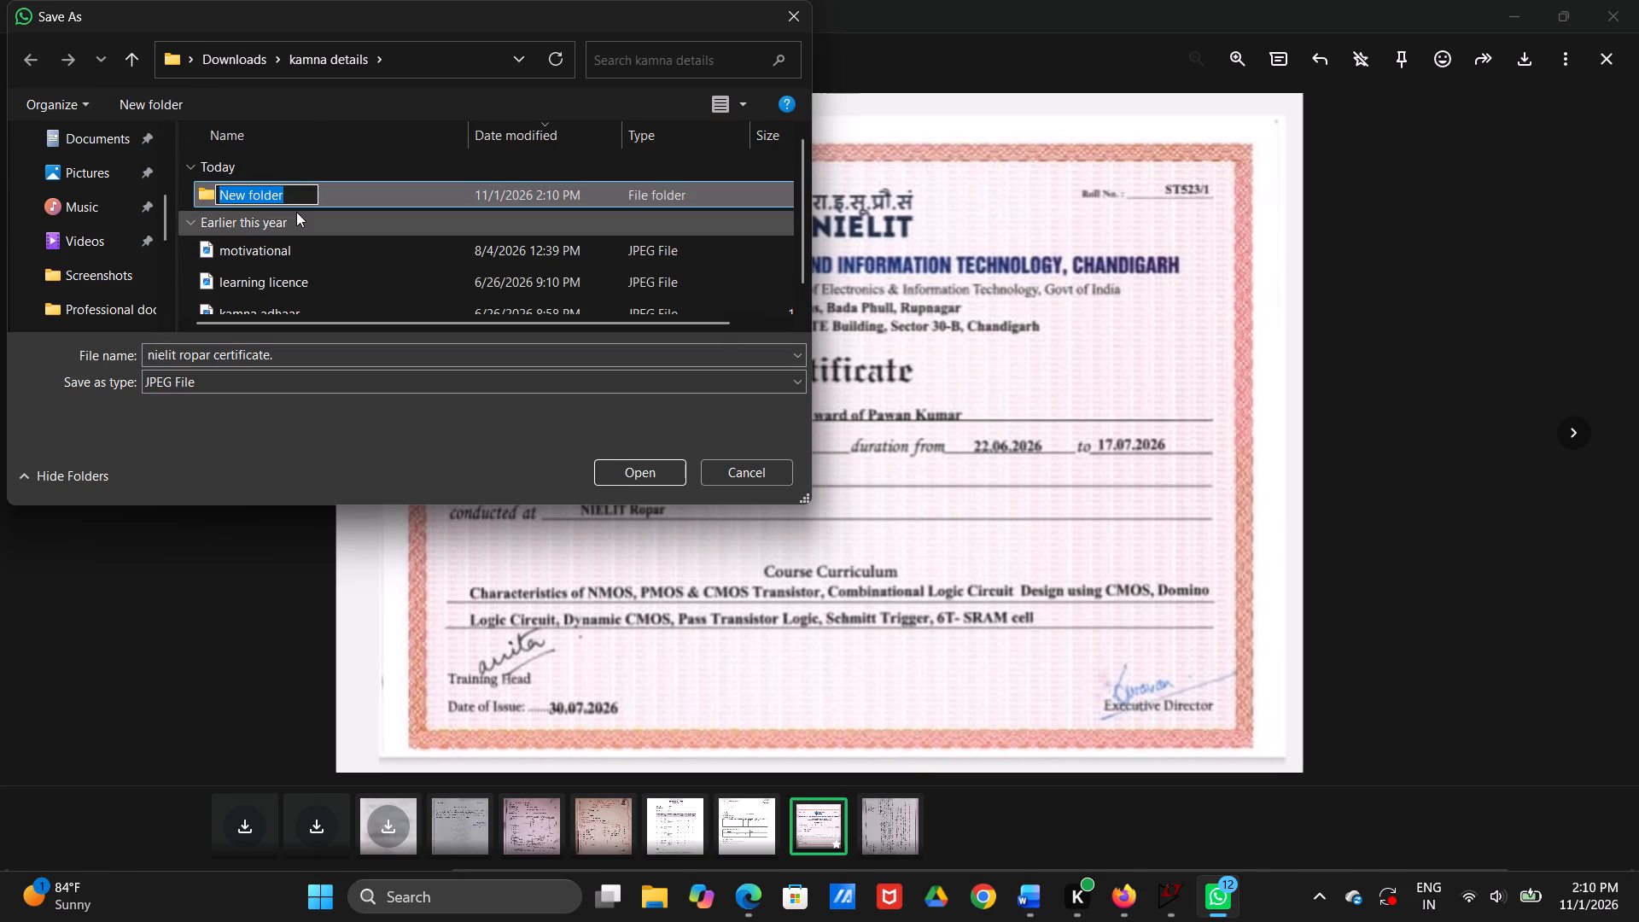
{"action": "type", "text": "nielit"}
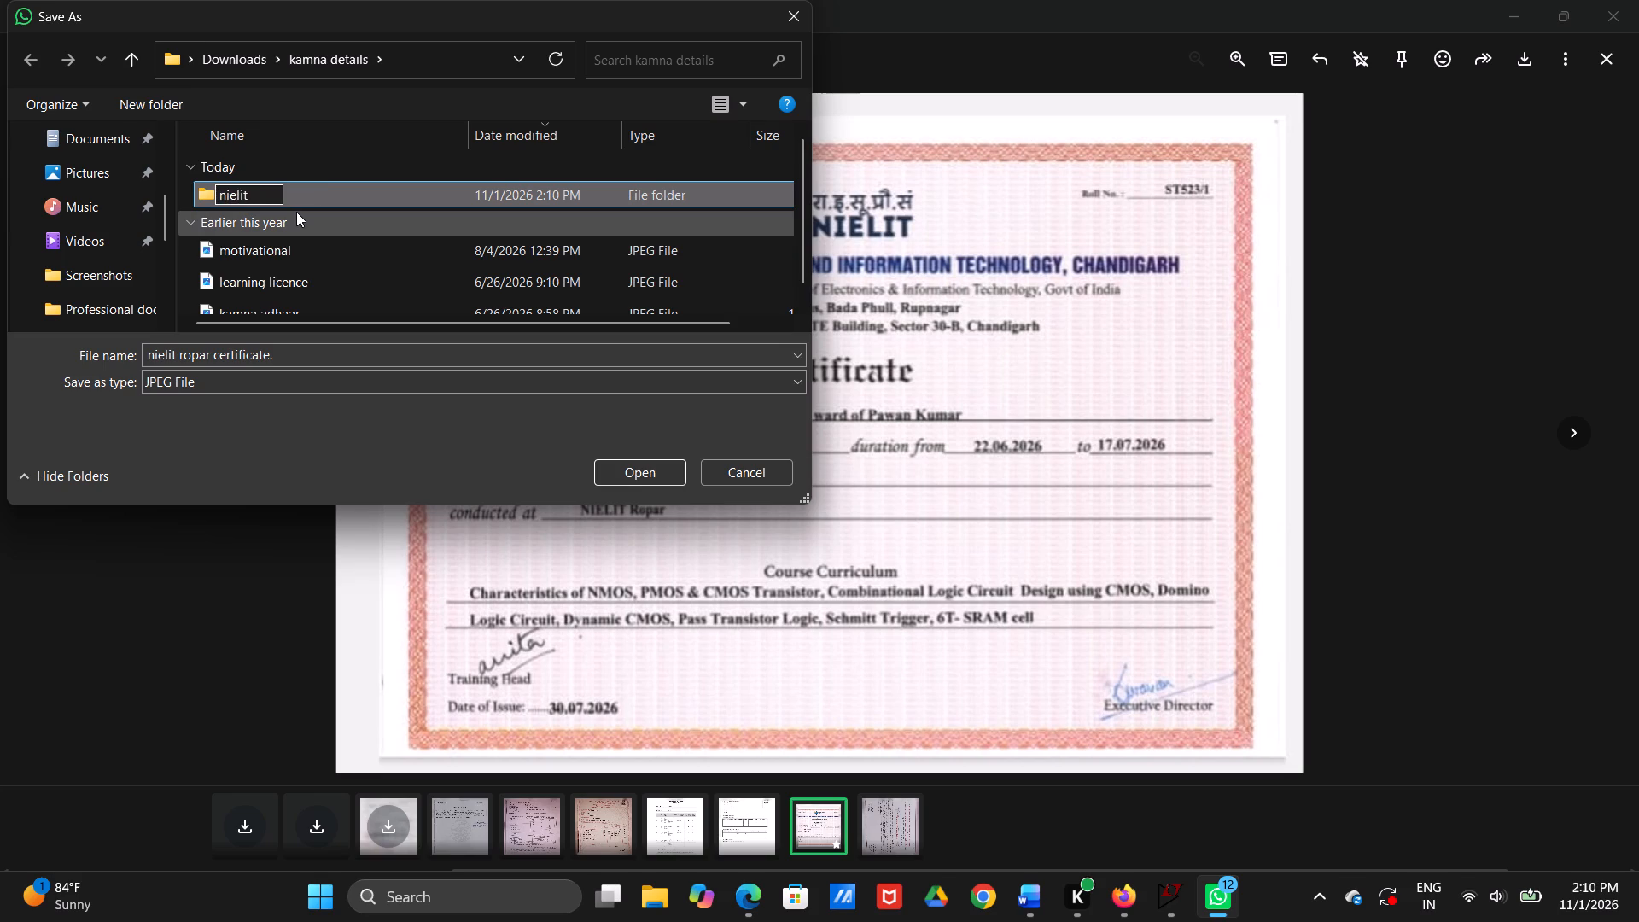
{"action": "key", "text": "Return"}
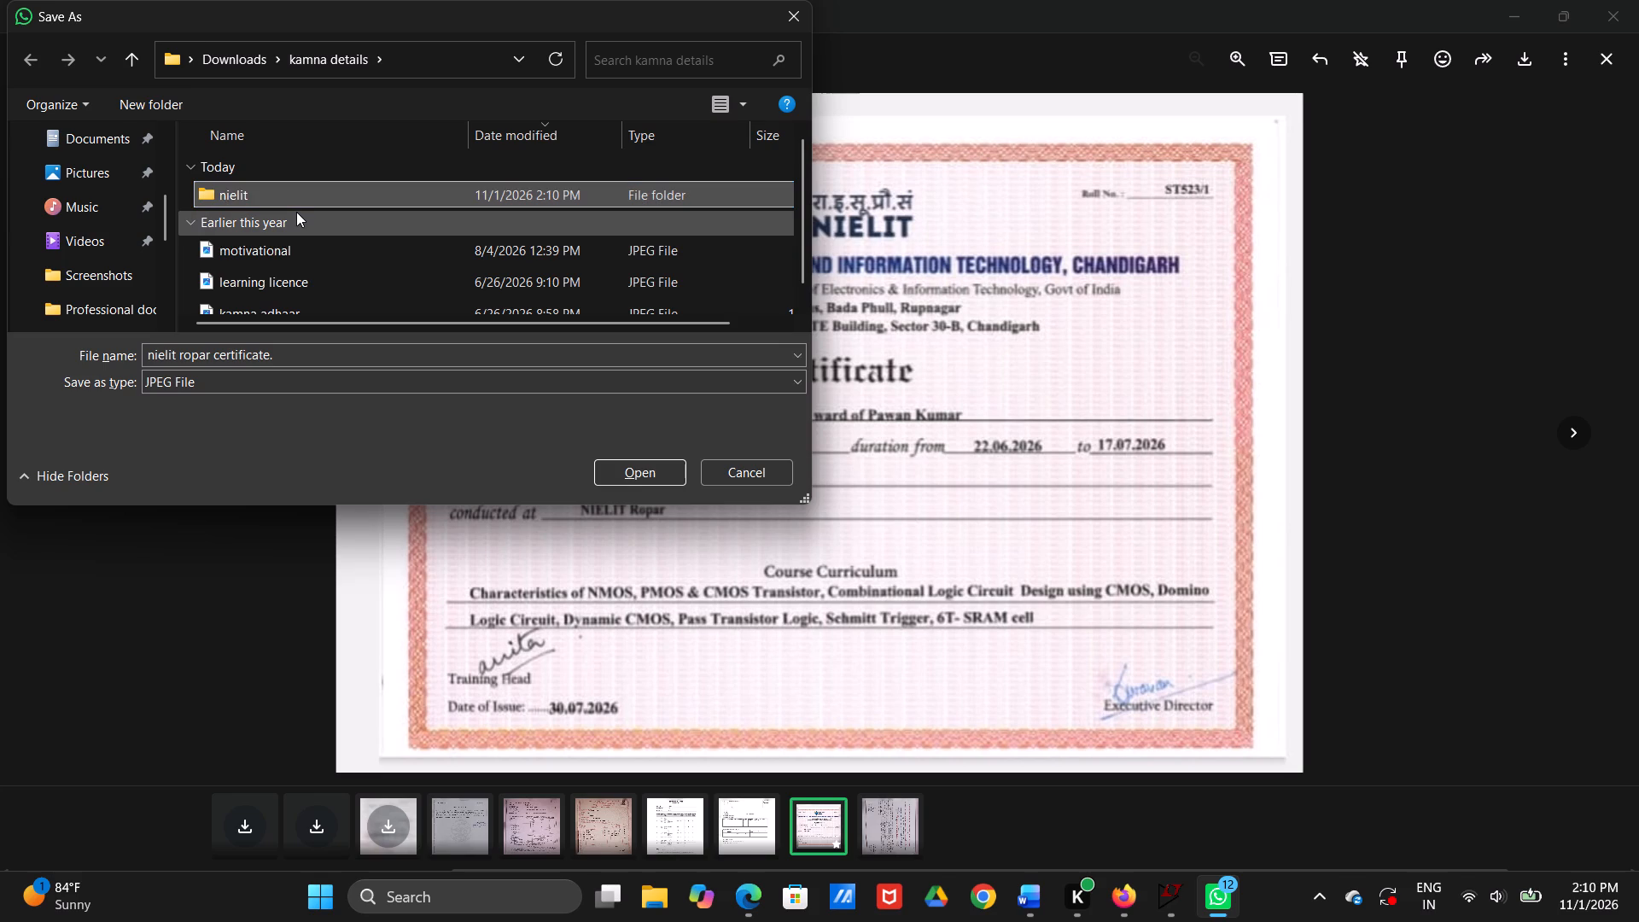
{"action": "key", "text": "Return"}
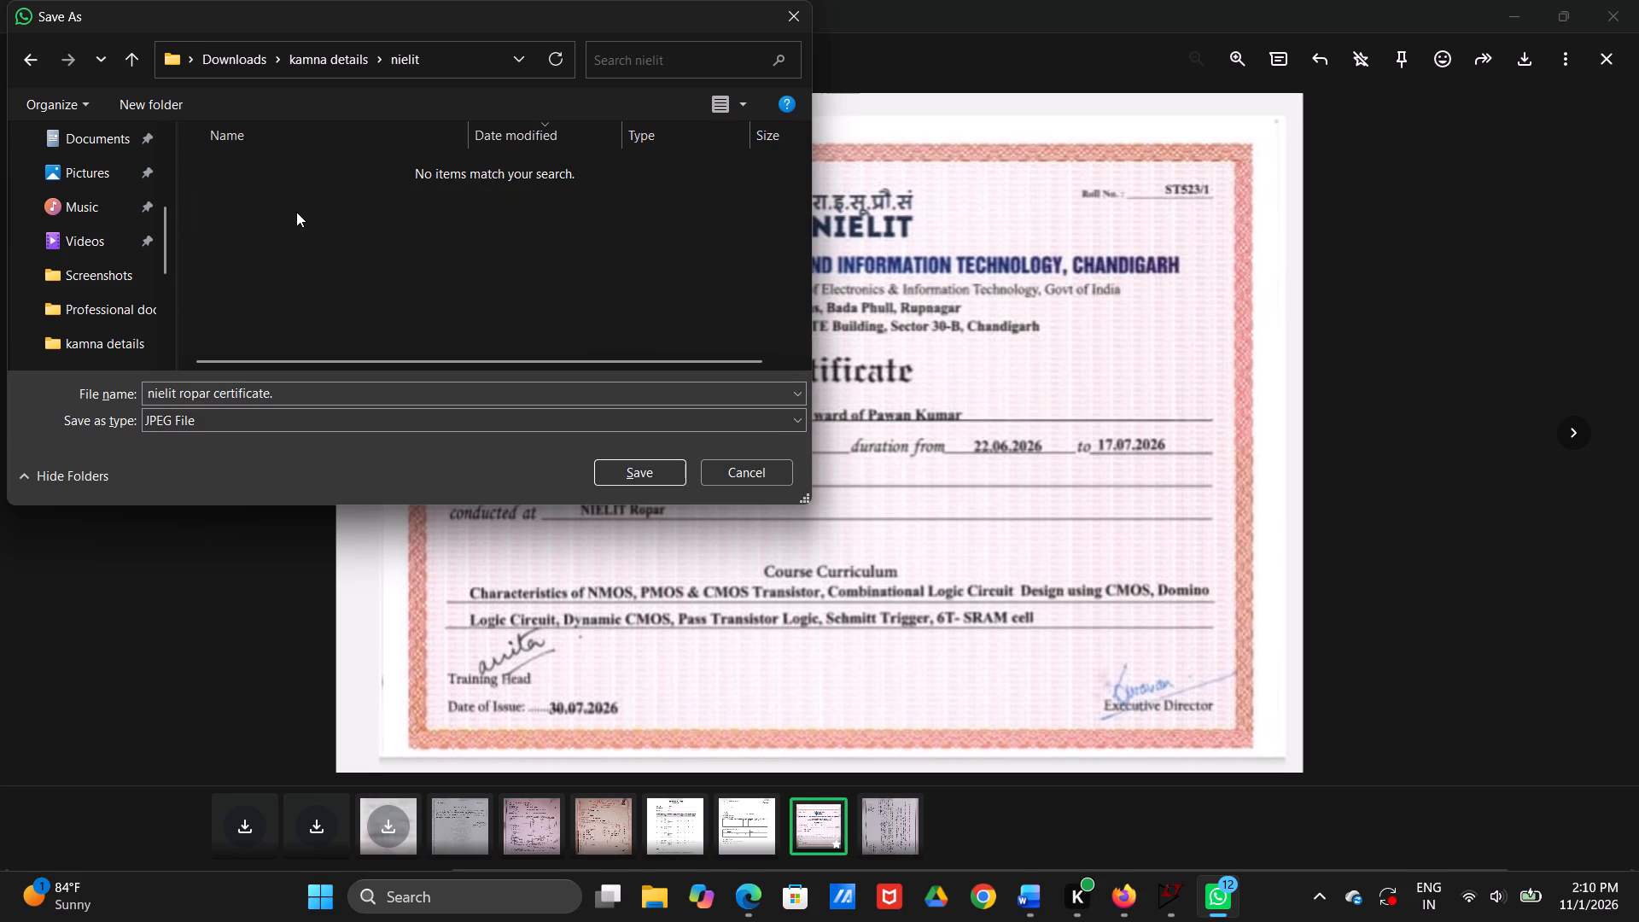